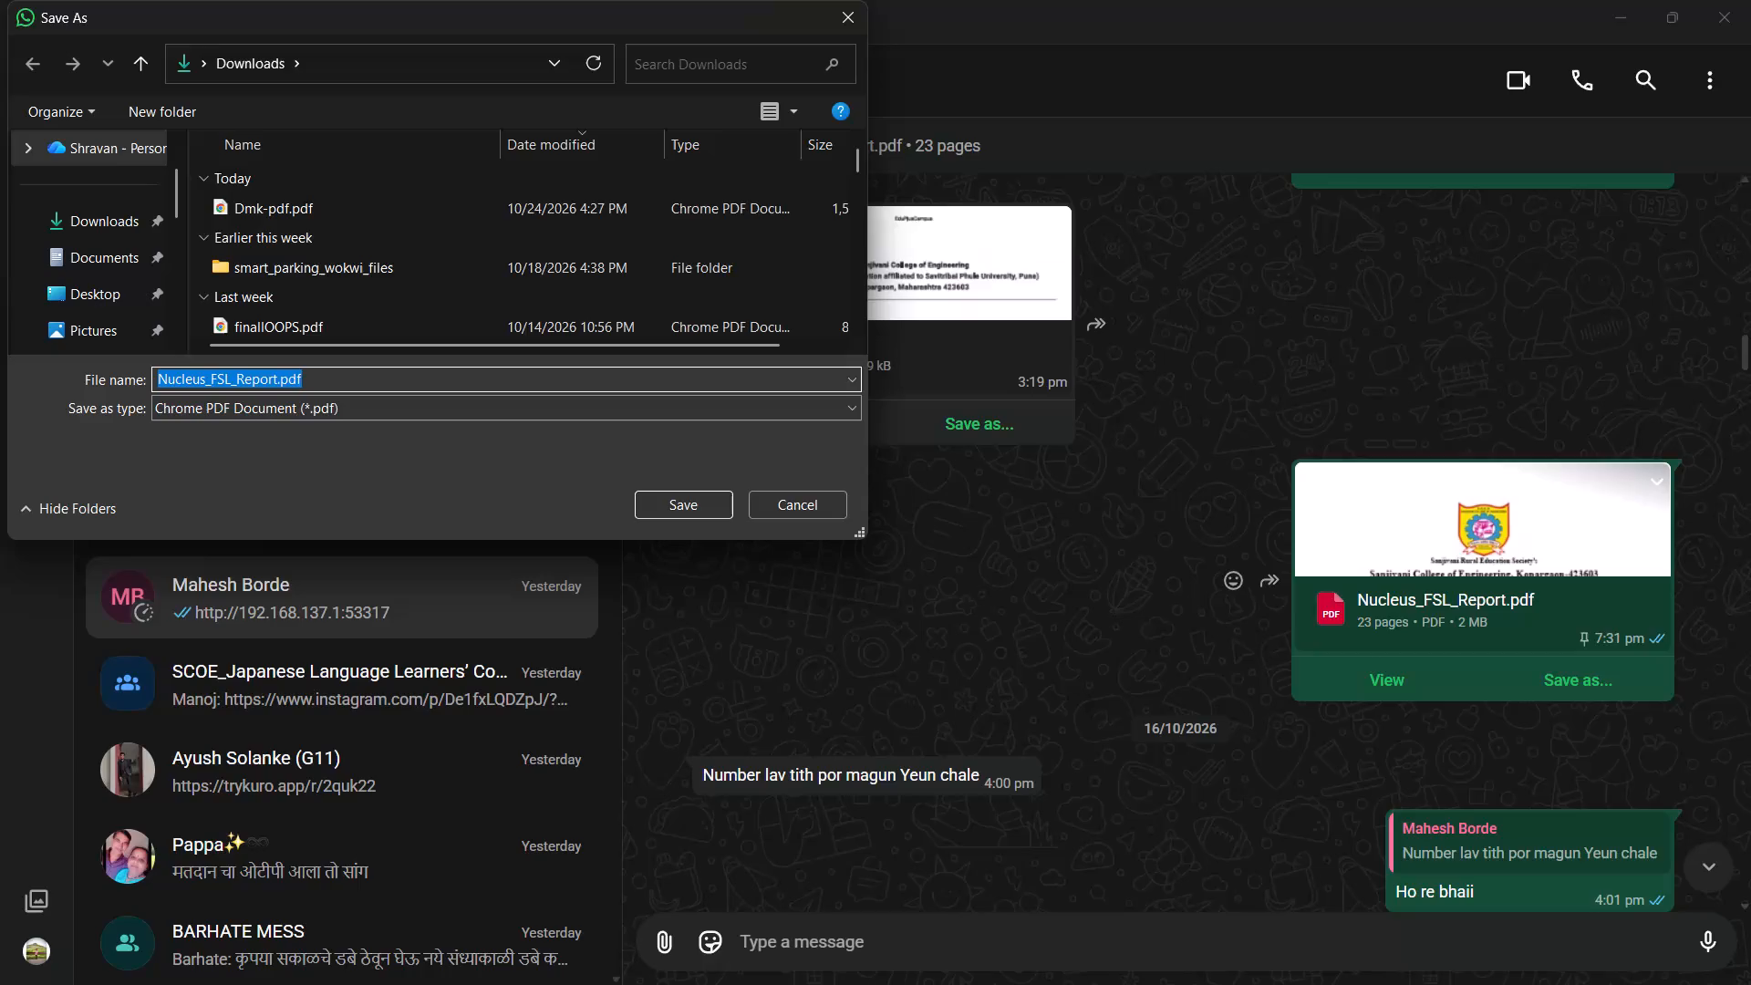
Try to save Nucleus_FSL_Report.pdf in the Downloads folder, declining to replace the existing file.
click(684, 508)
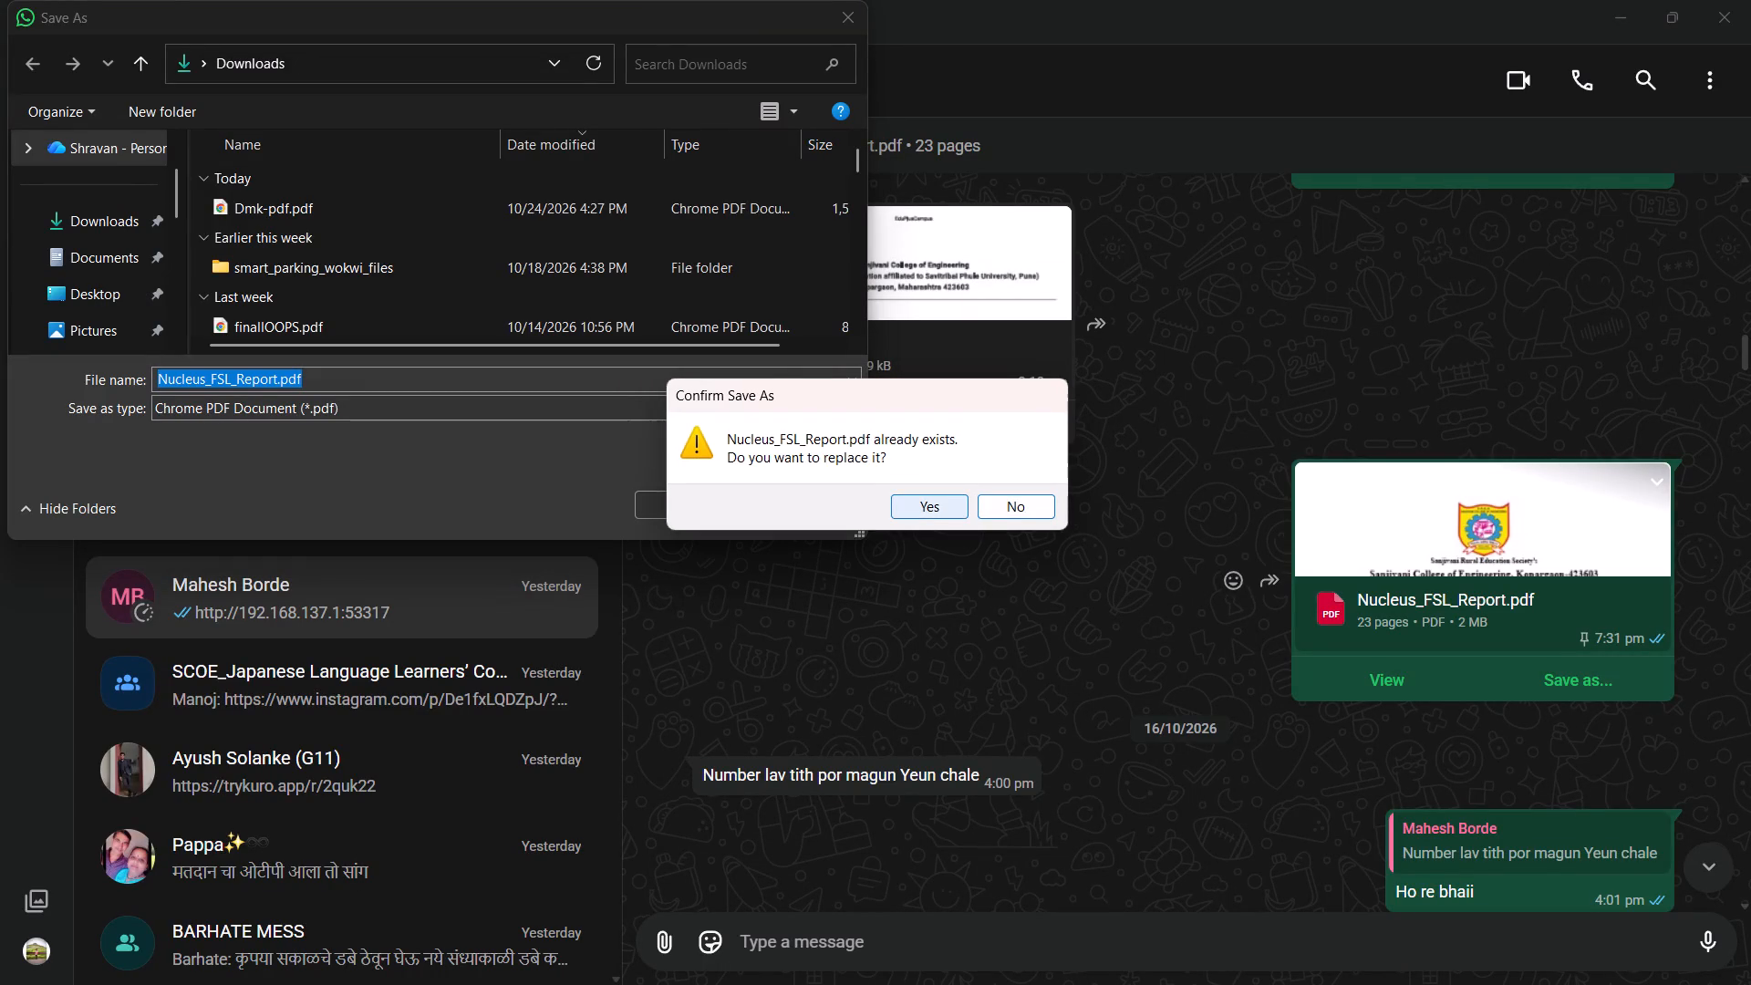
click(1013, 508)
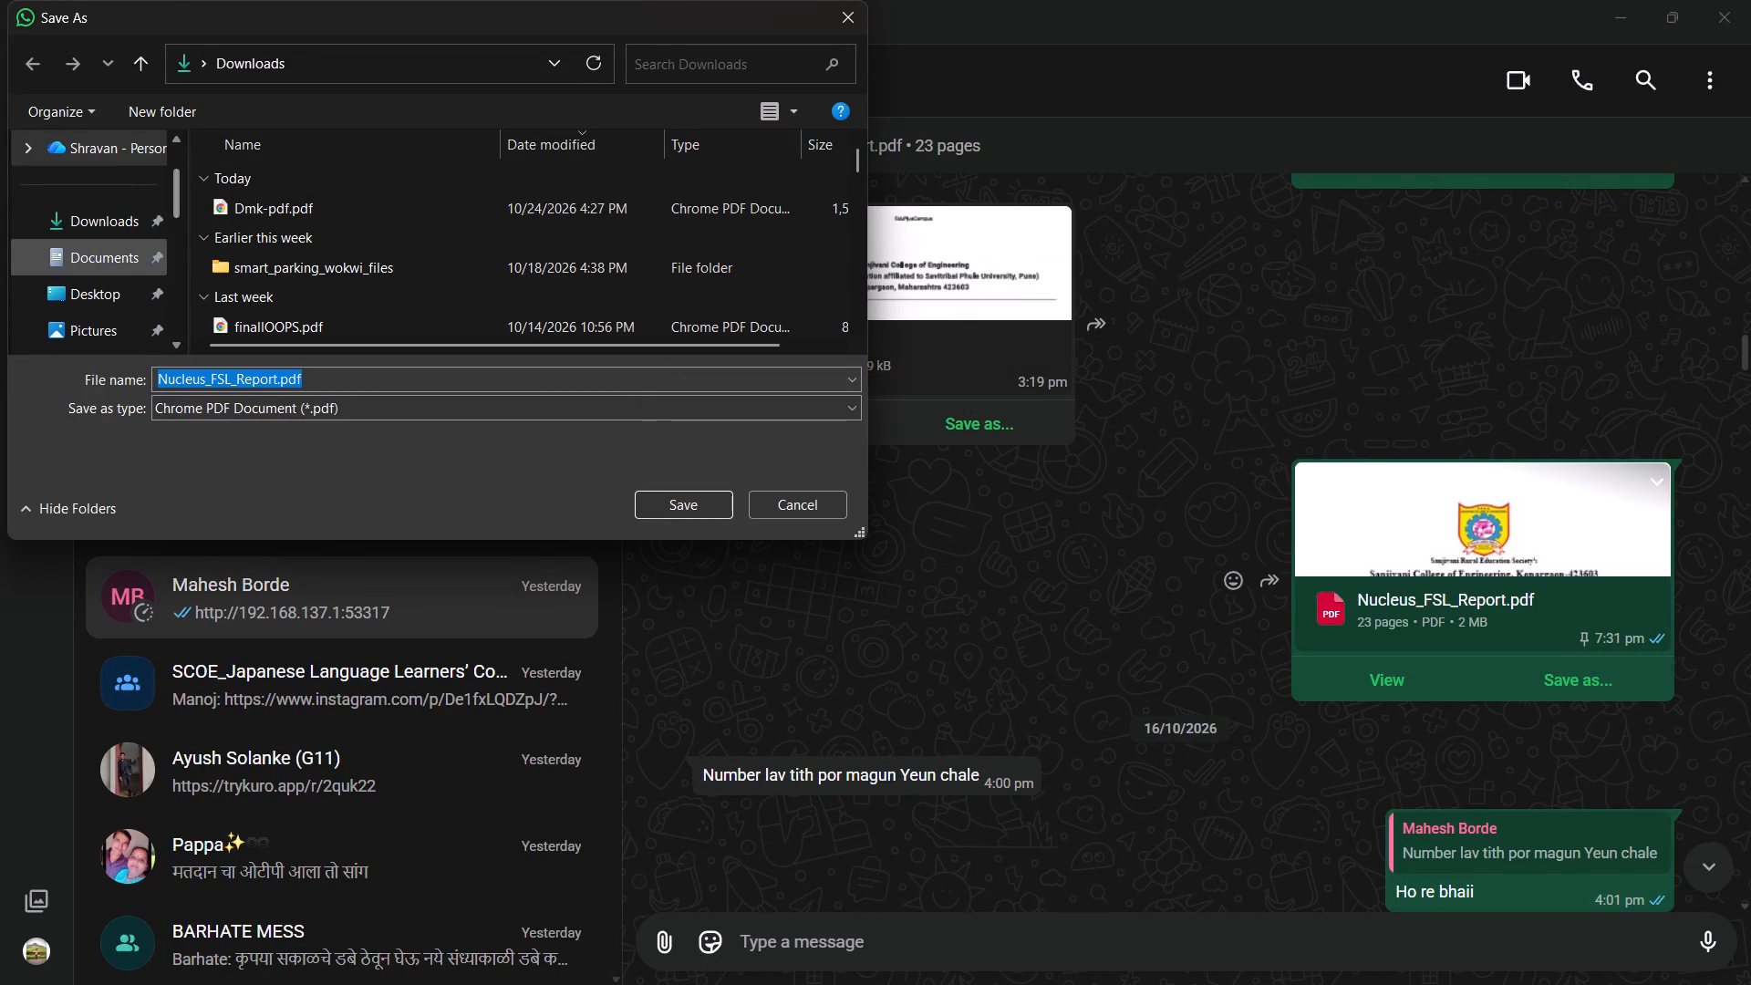
Look through the folders and PDF files in Documents from the Save As dialog.
click(100, 247)
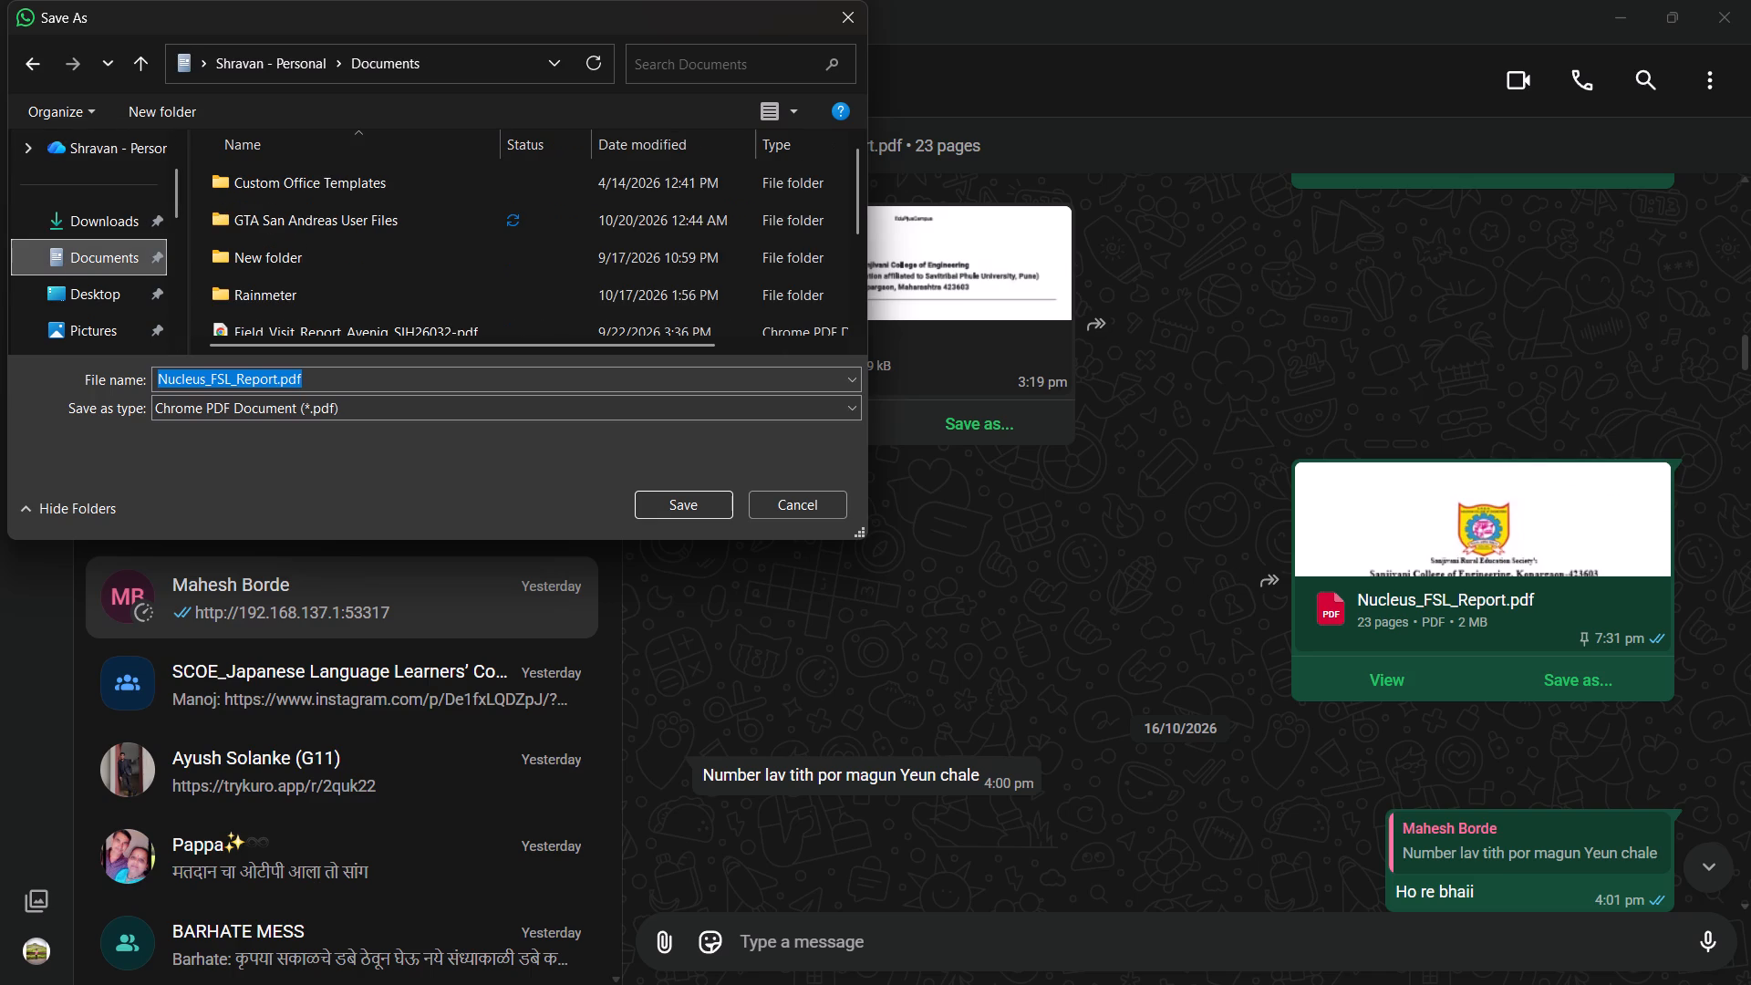
scroll(397, 250, down, 2)
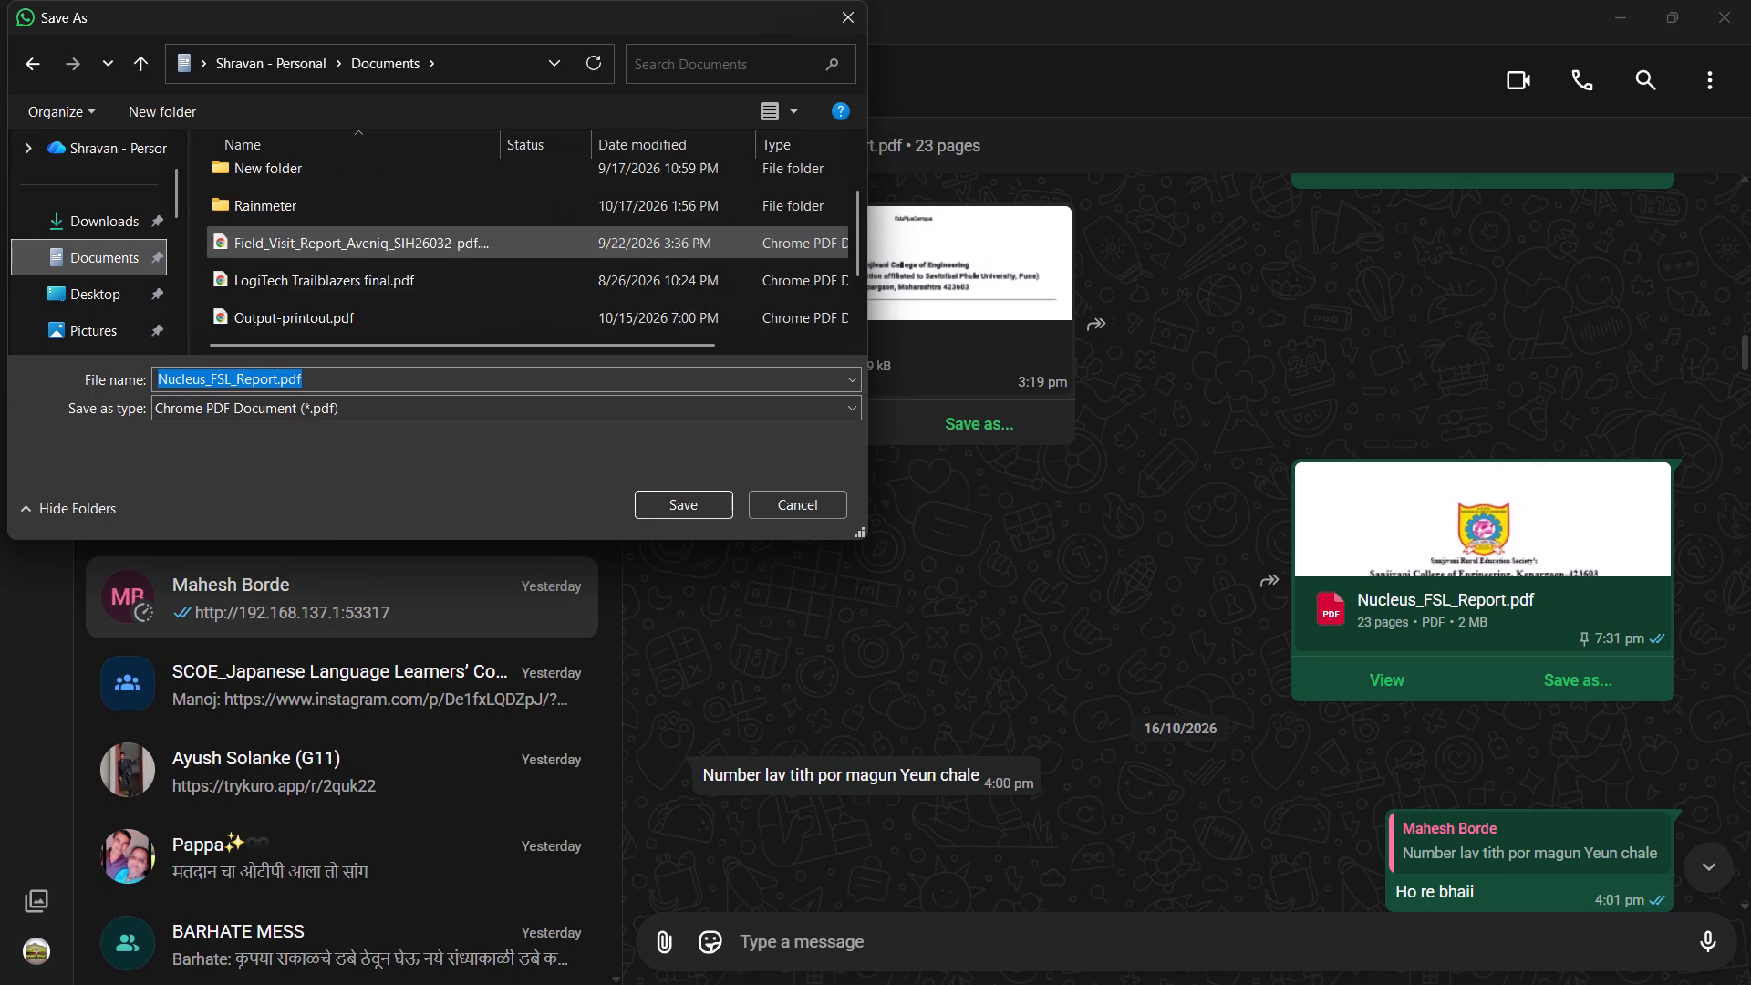
scroll(397, 250, down, 3)
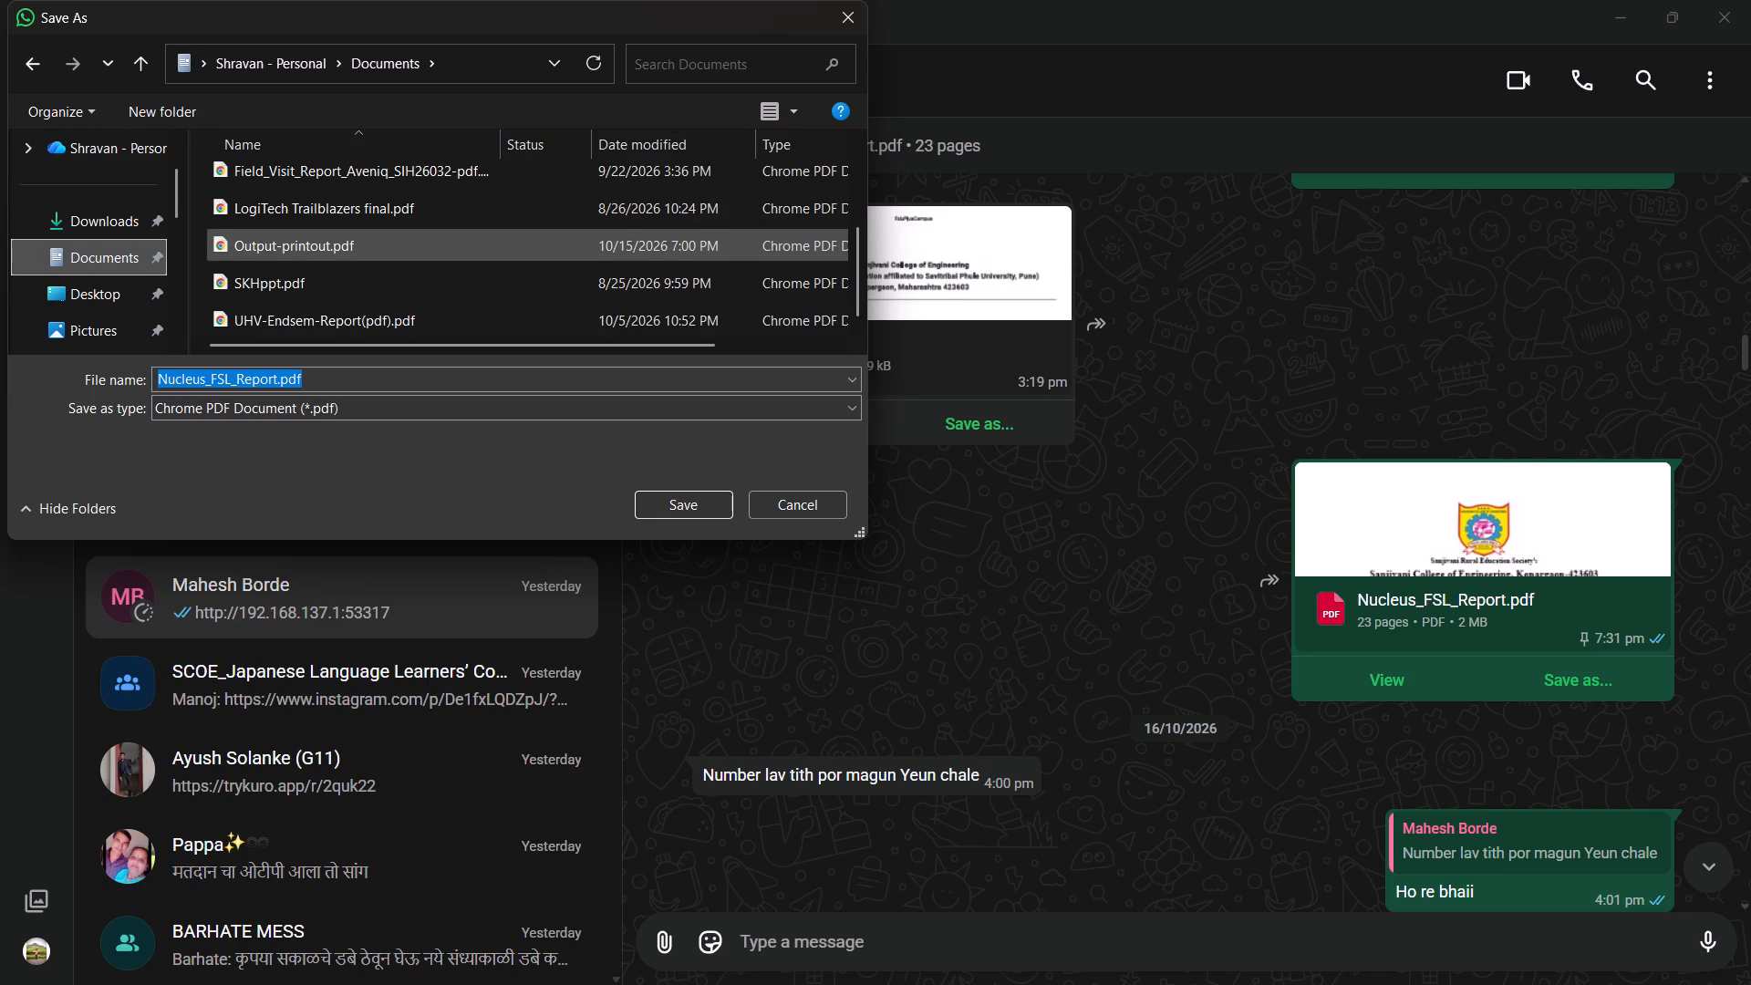
scroll(397, 250, down, 1)
scroll(397, 250, up, 1)
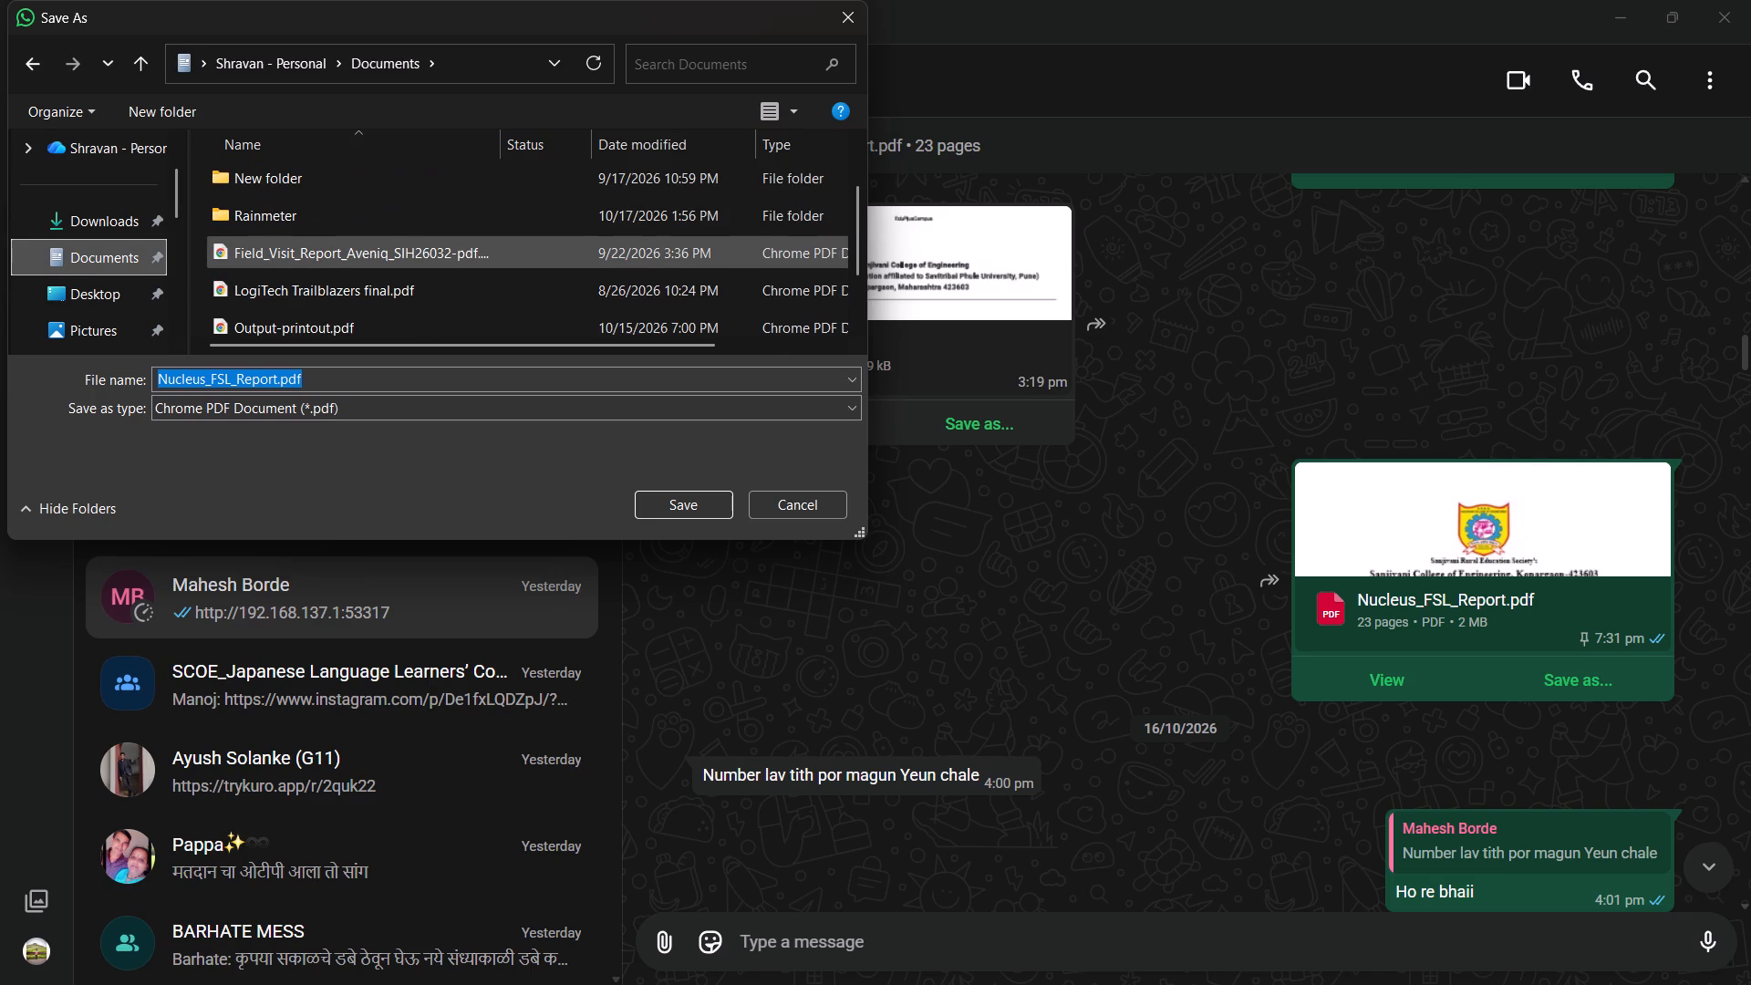
scroll(397, 250, up, 1)
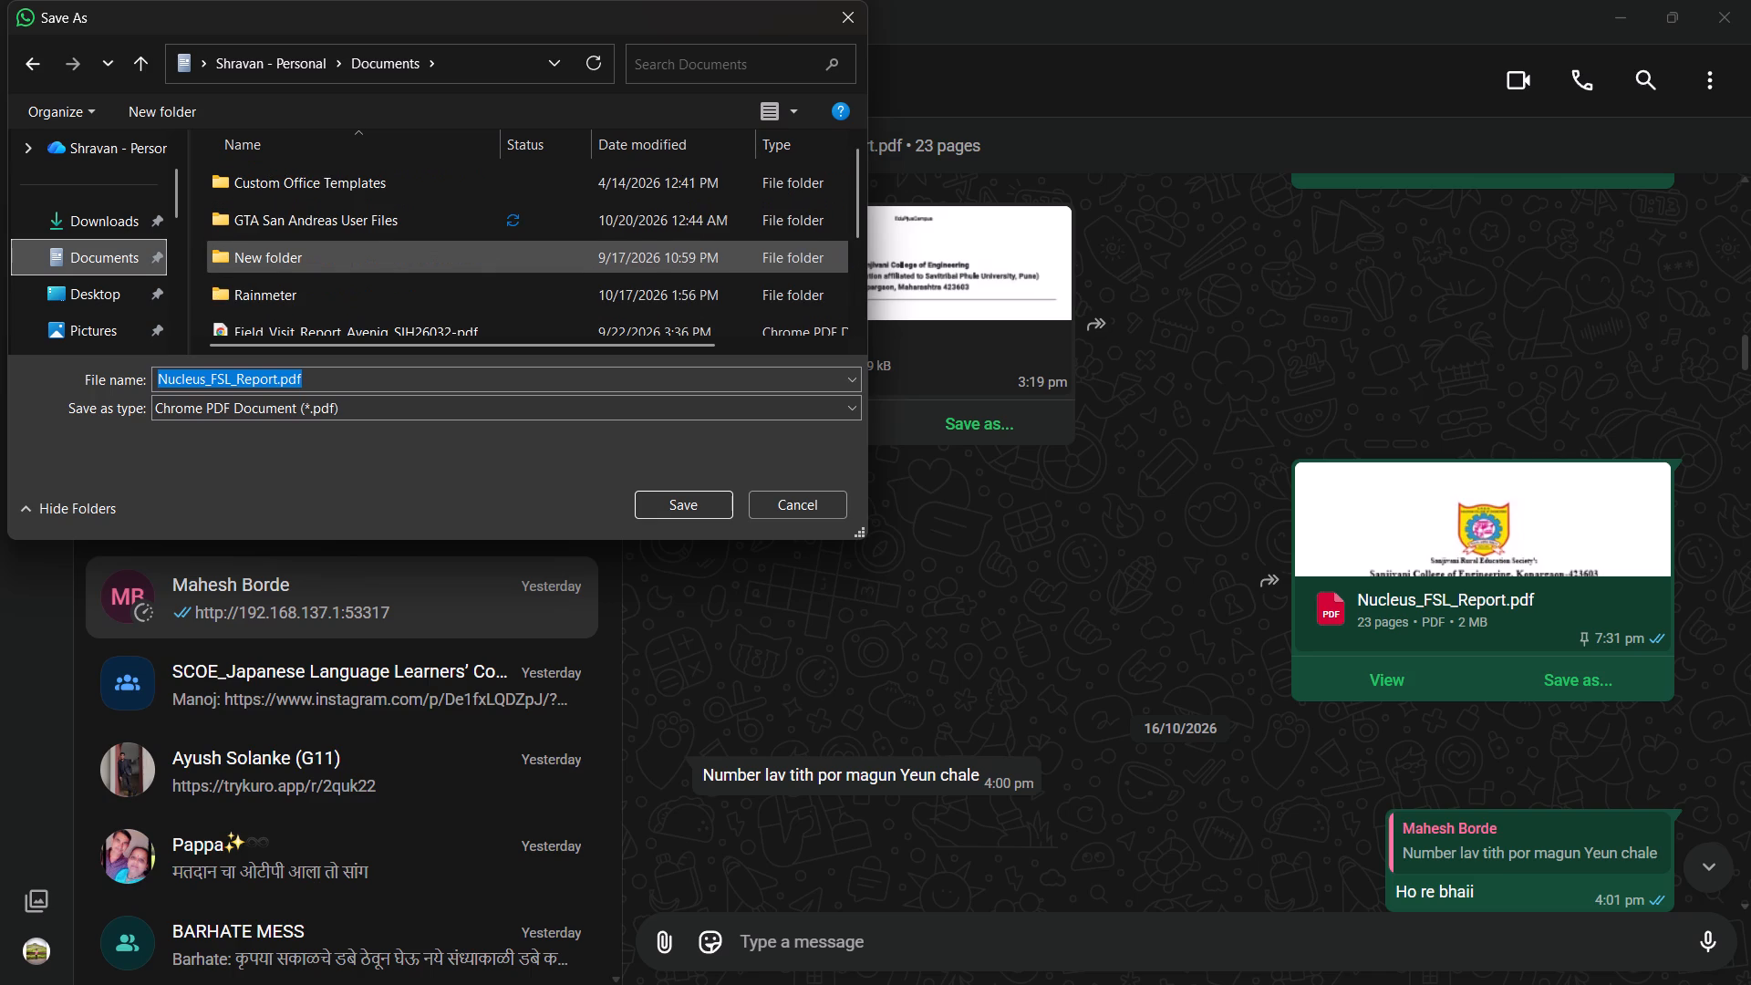
scroll(397, 250, up, 4)
scroll(397, 250, down, 9)
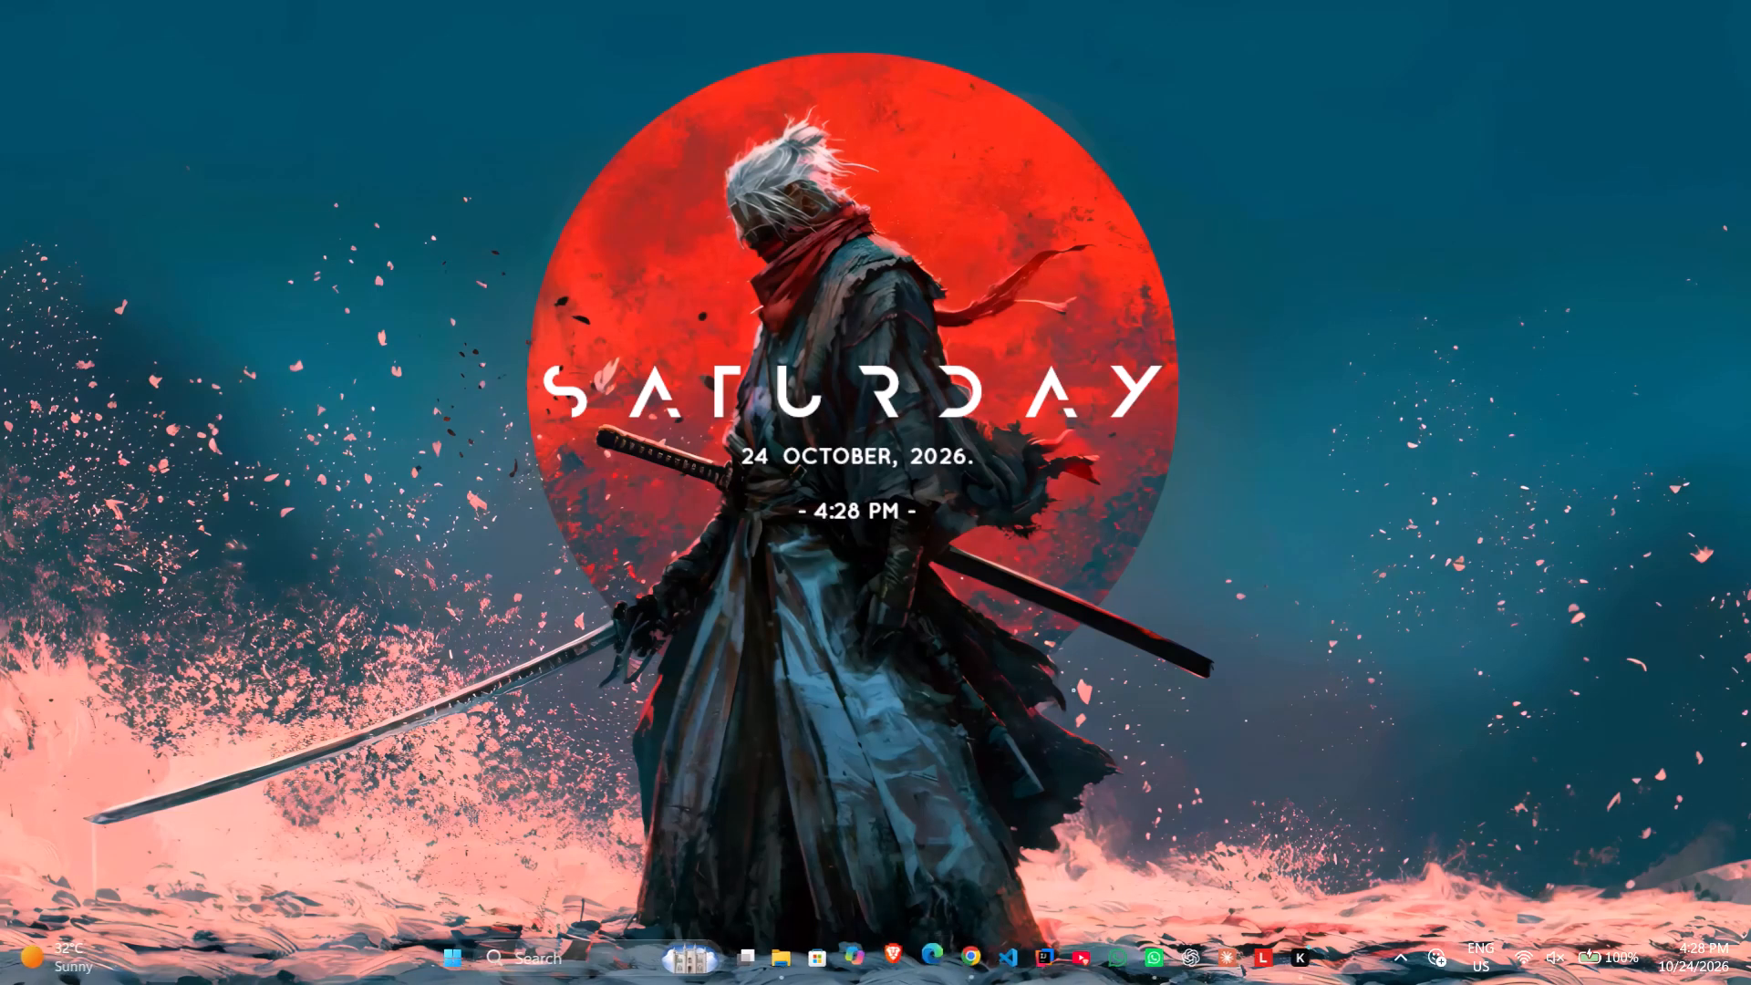
Switch to File Explorer and examine Documents, its New folder, the nested Desktop folder, OnePlus Nord 5 and Pictures.
click(789, 965)
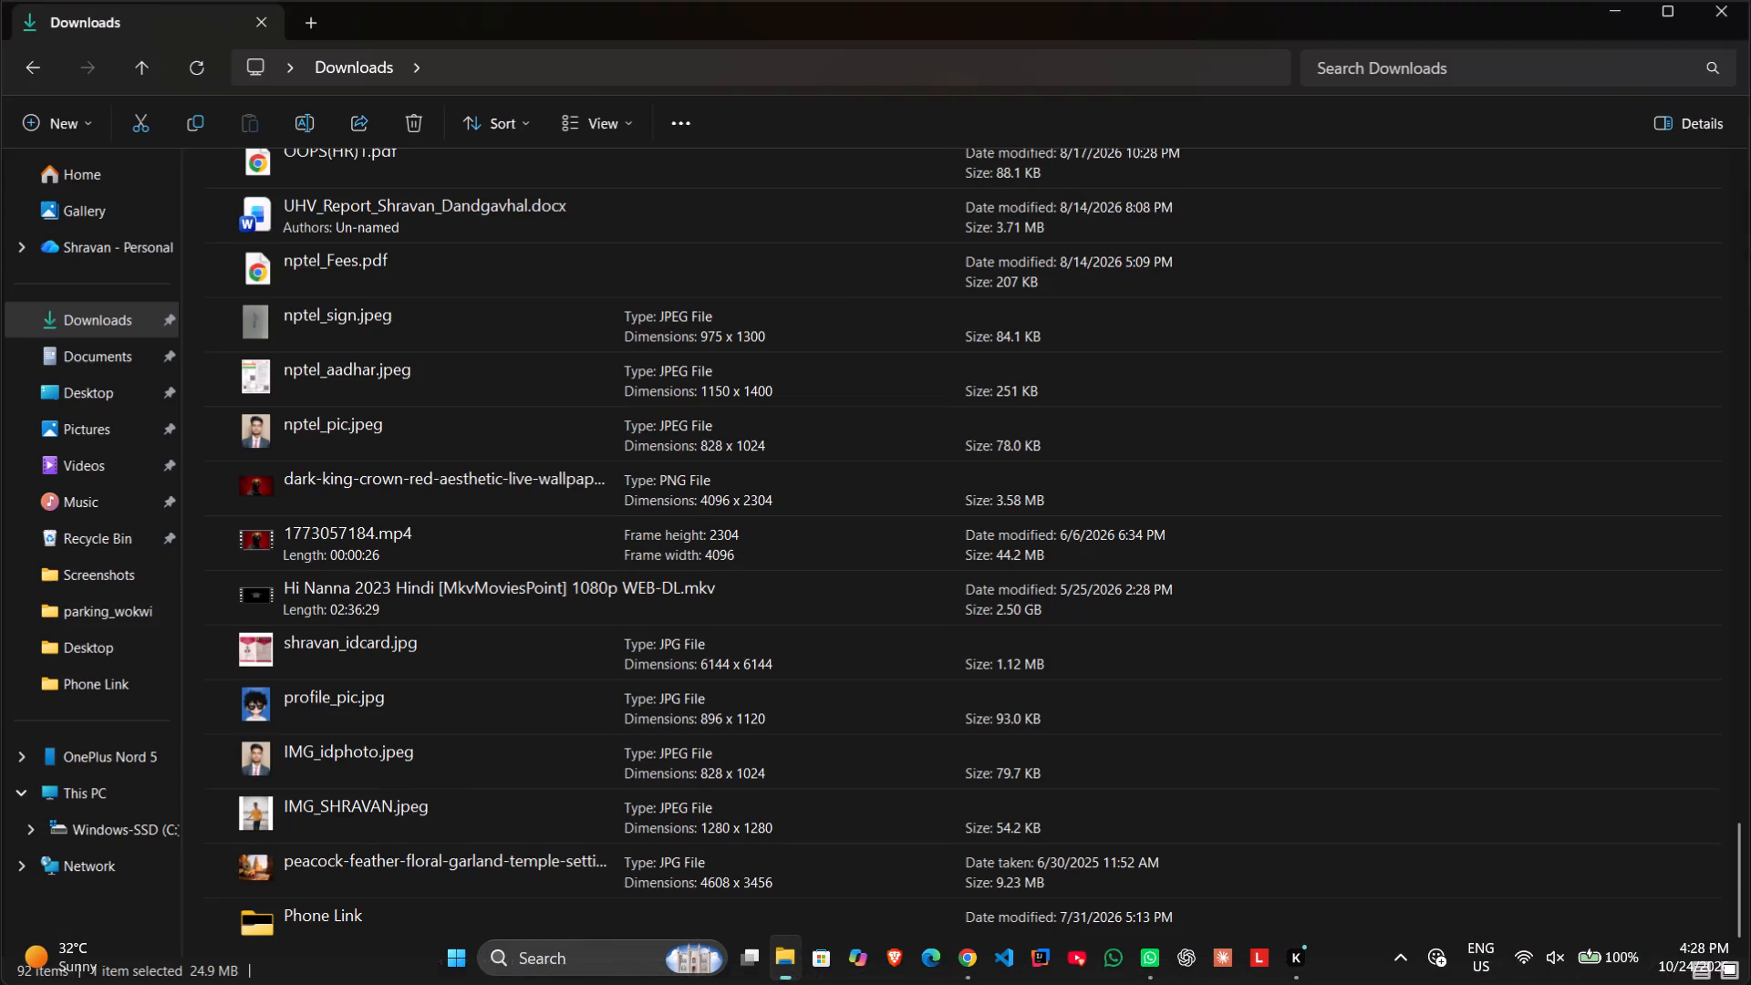
click(98, 343)
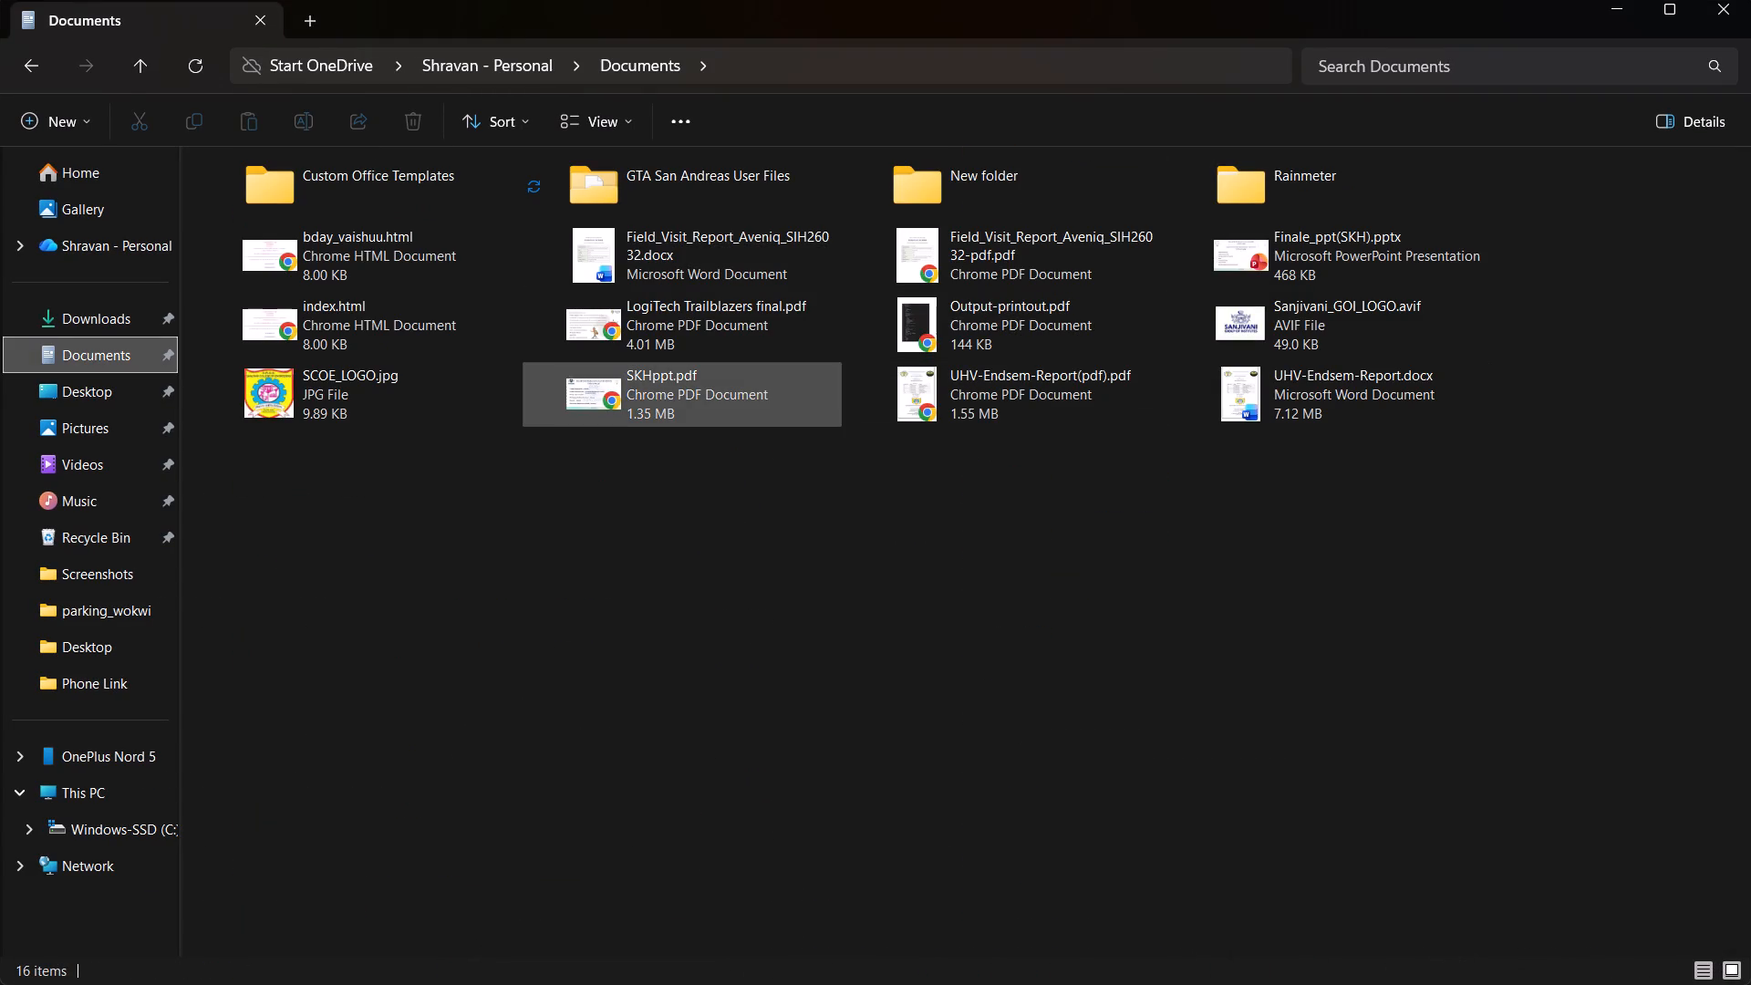
double_click(1019, 193)
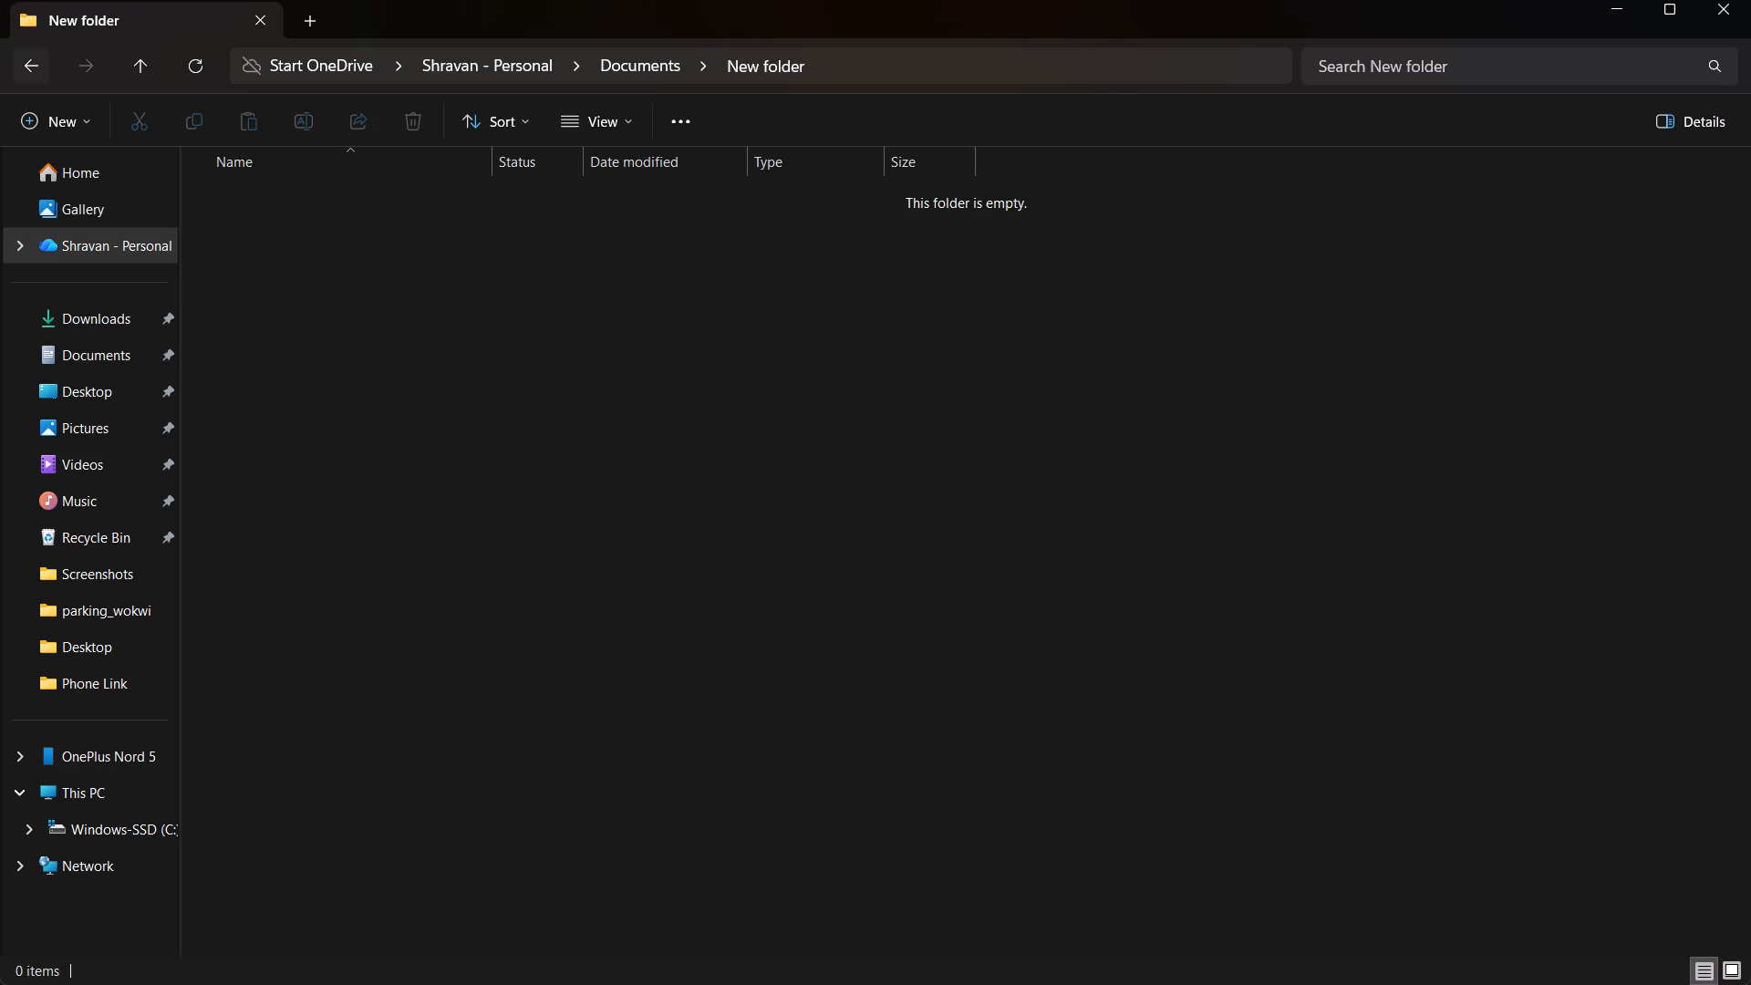
click(22, 56)
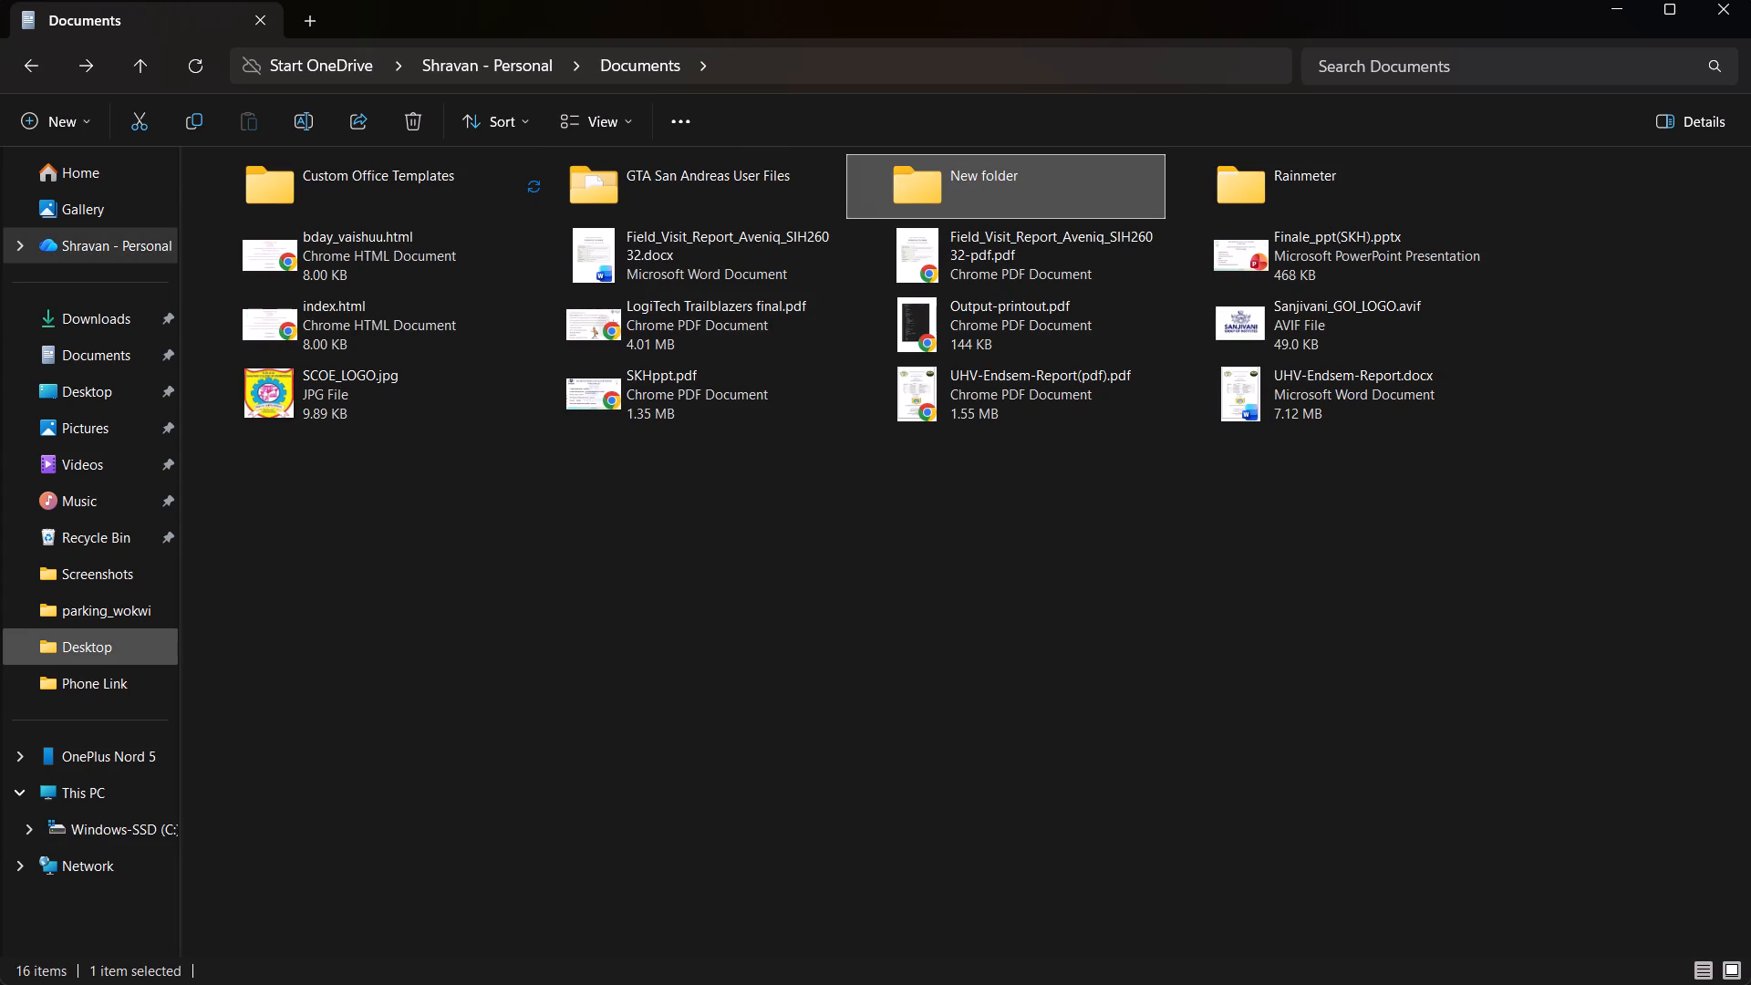
double_click(68, 654)
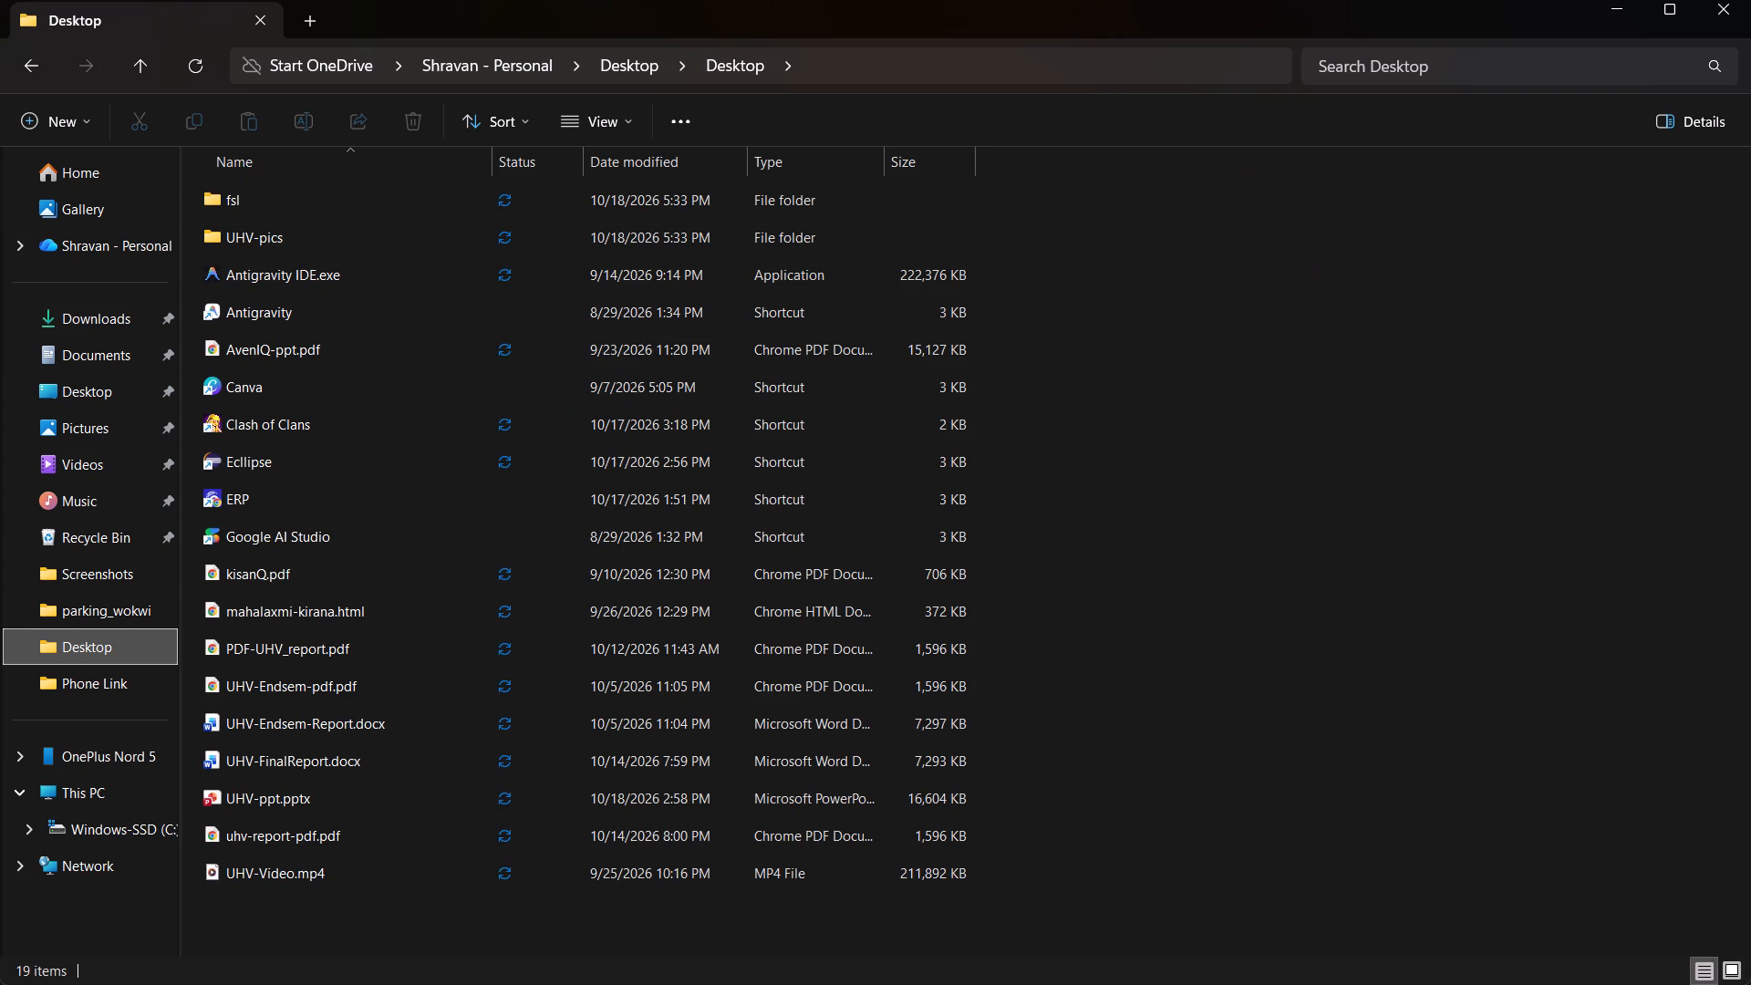
scroll(462, 868, down, 4)
click(81, 793)
click(110, 756)
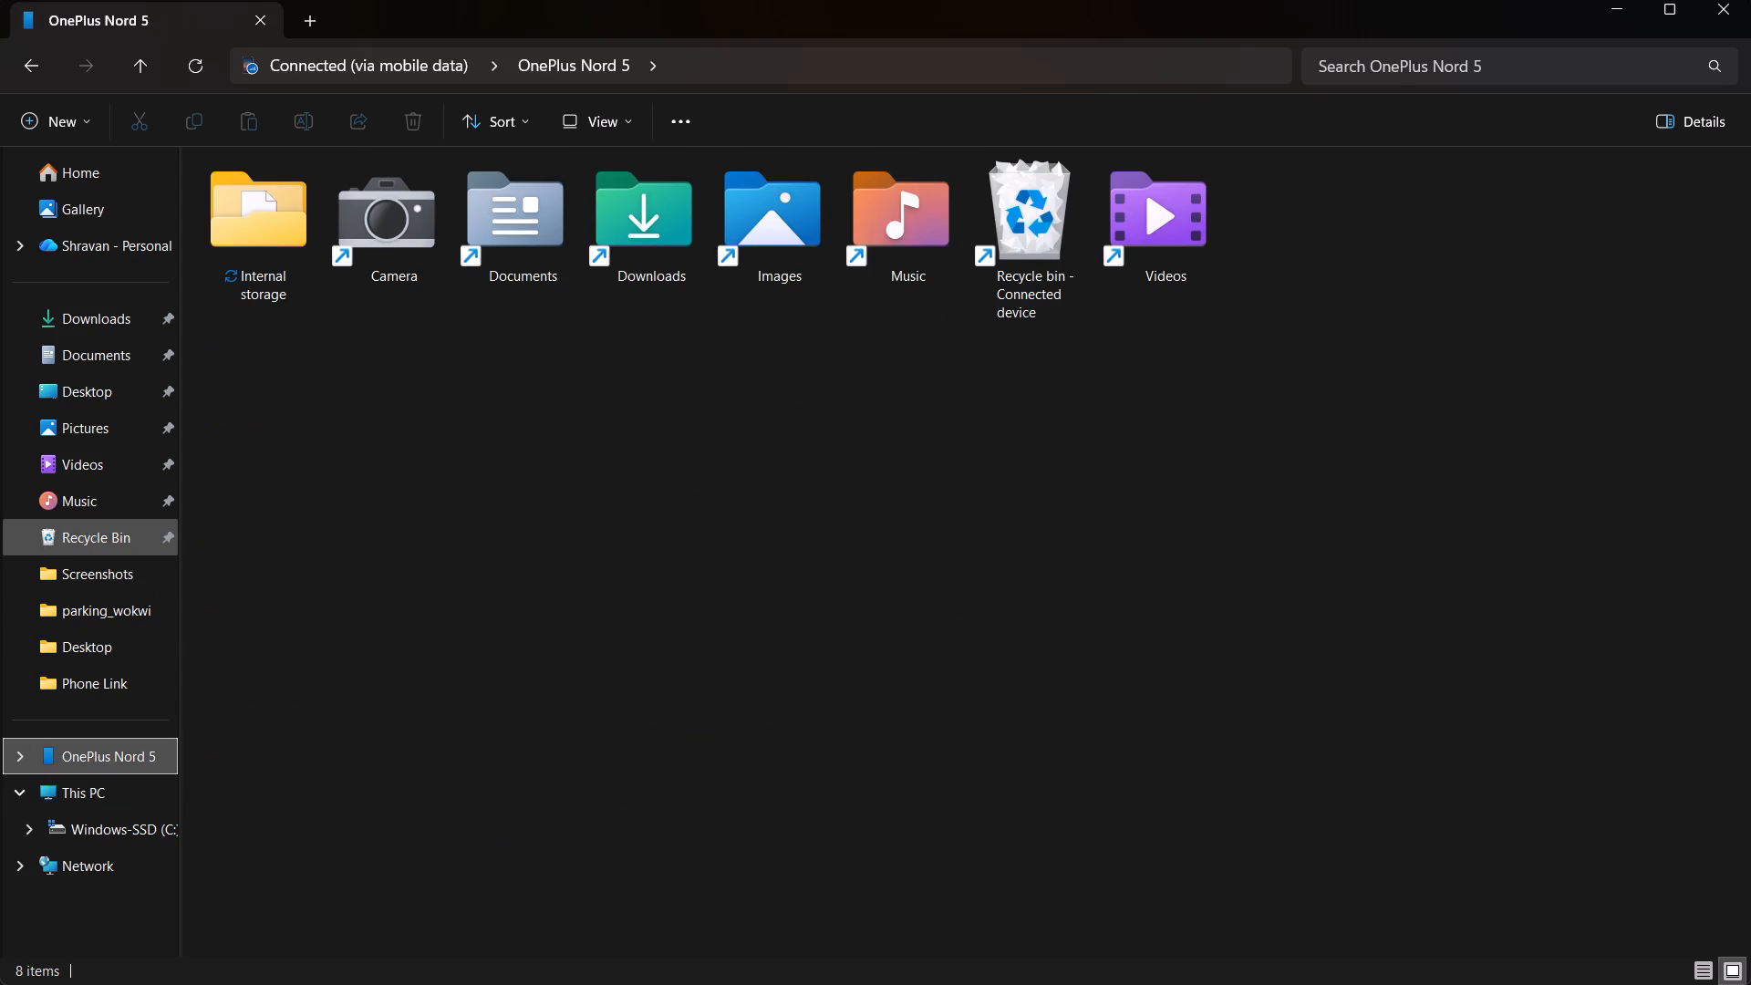
click(89, 423)
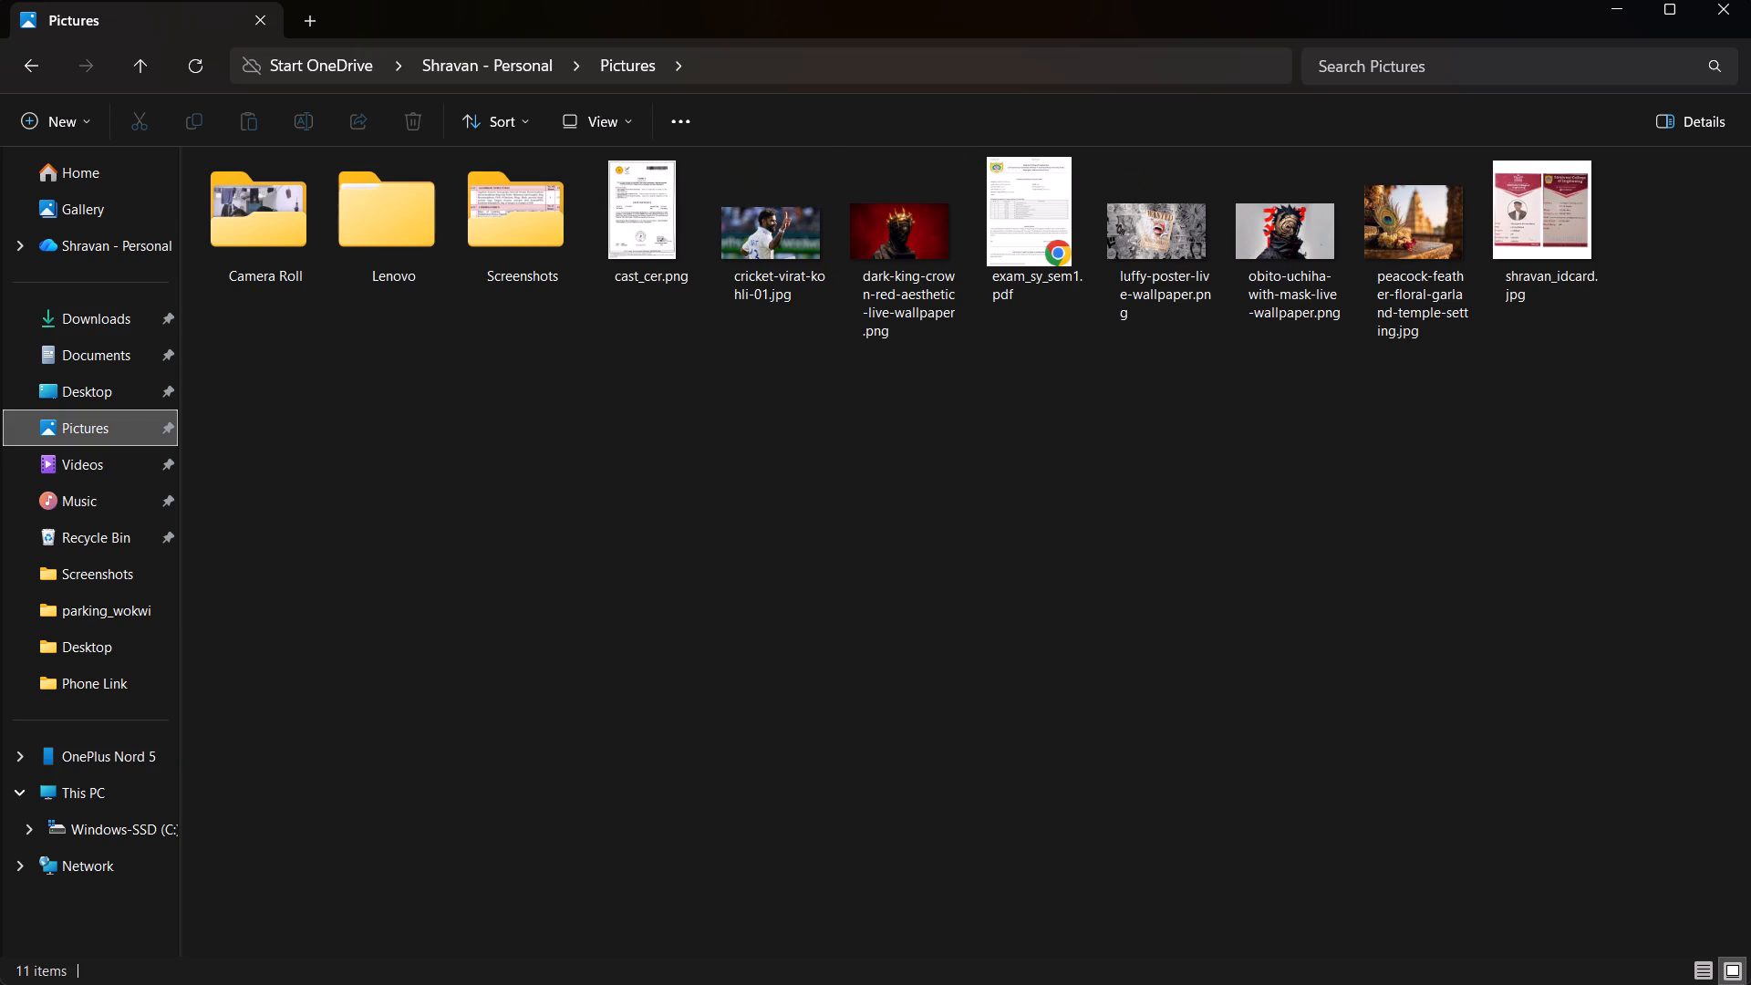
Examine the files in the Desktop, Documents and Downloads folders.
click(122, 396)
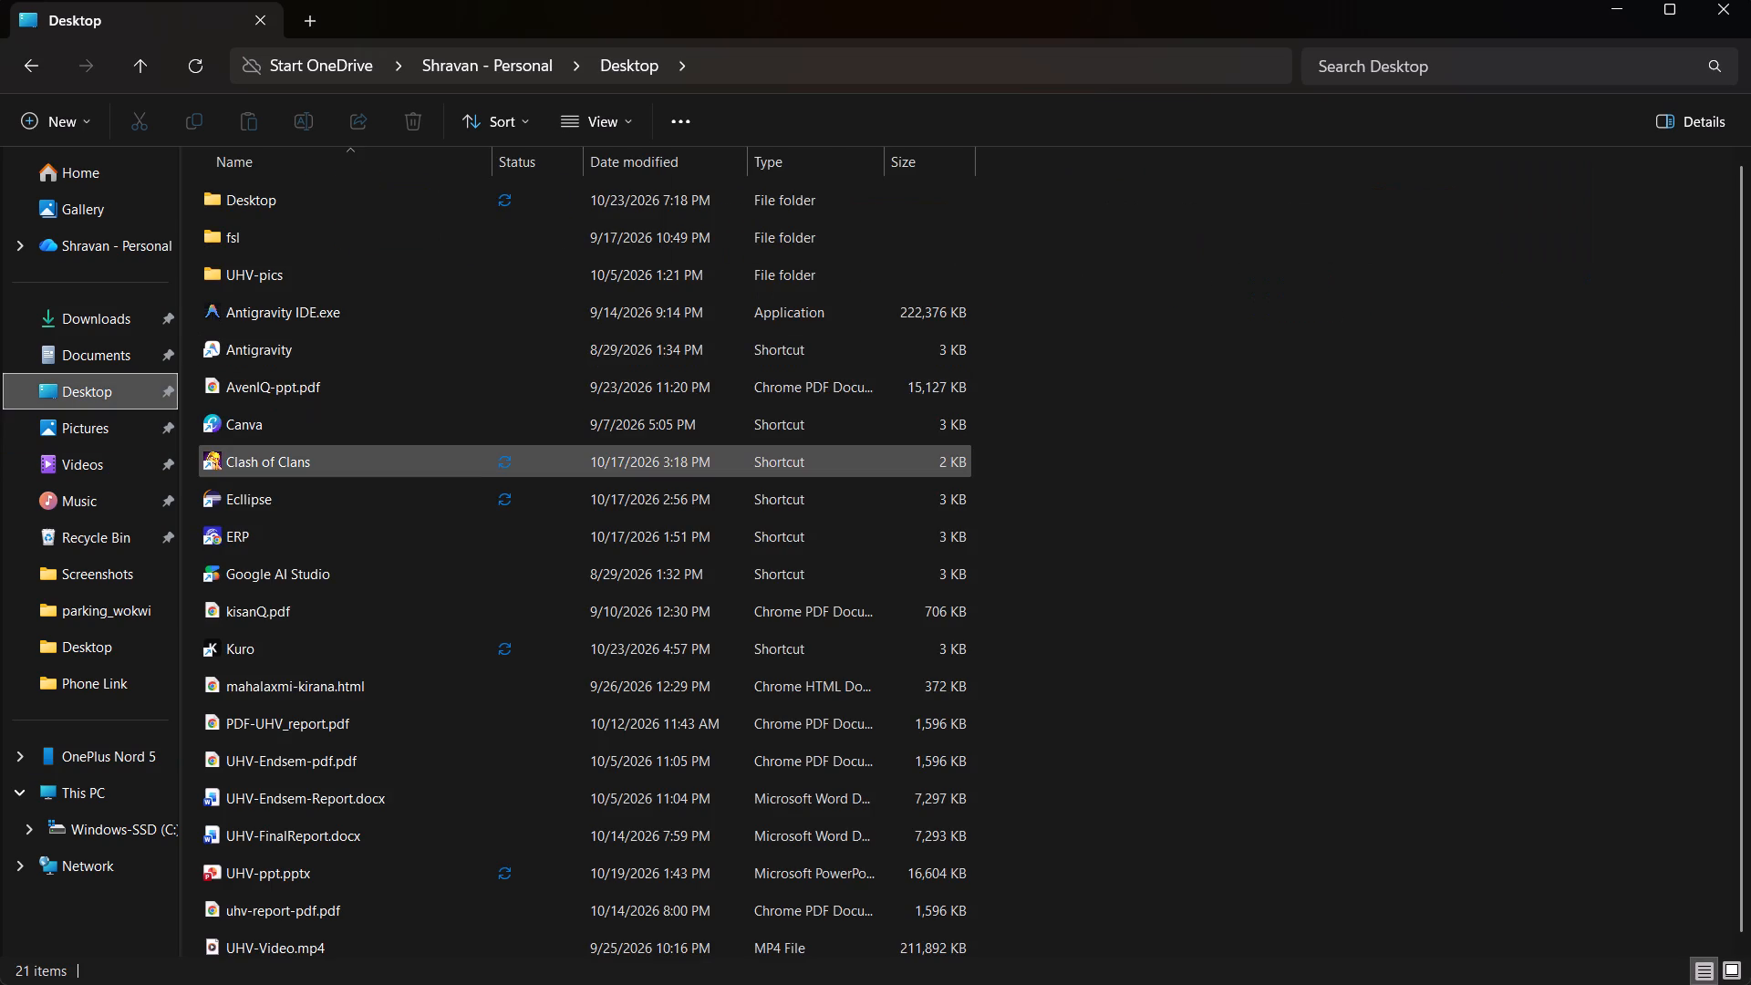
scroll(694, 463, down, 7)
click(122, 337)
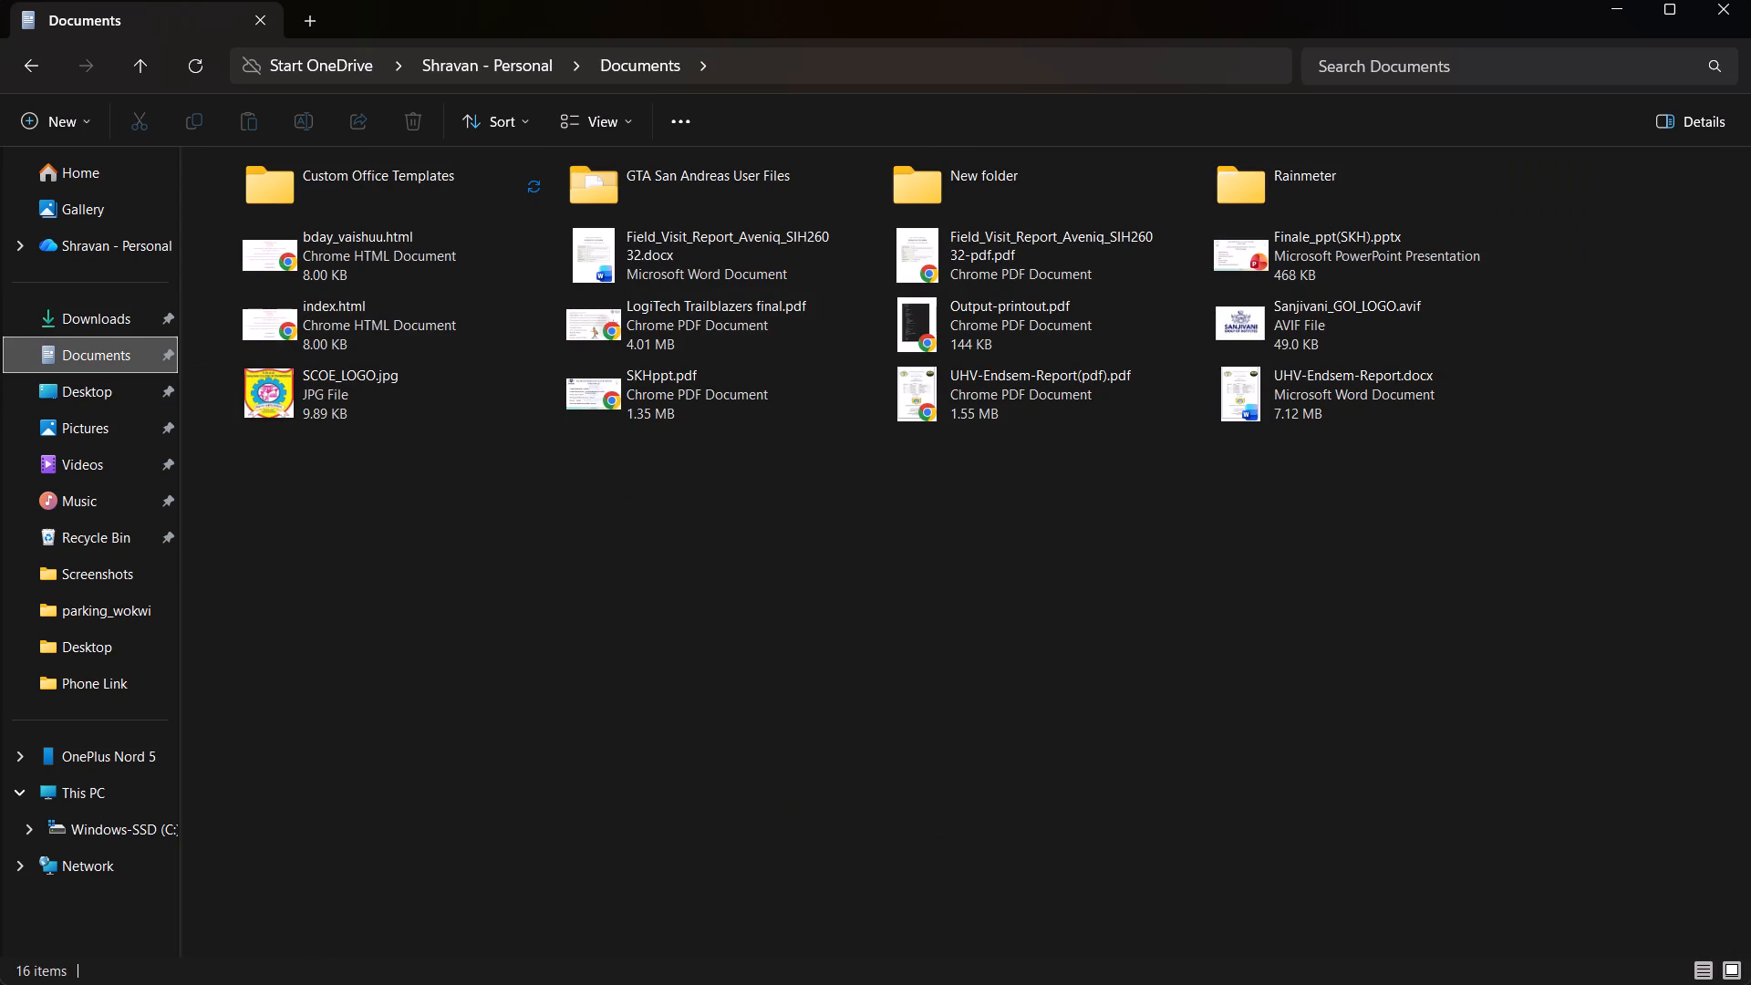
click(80, 302)
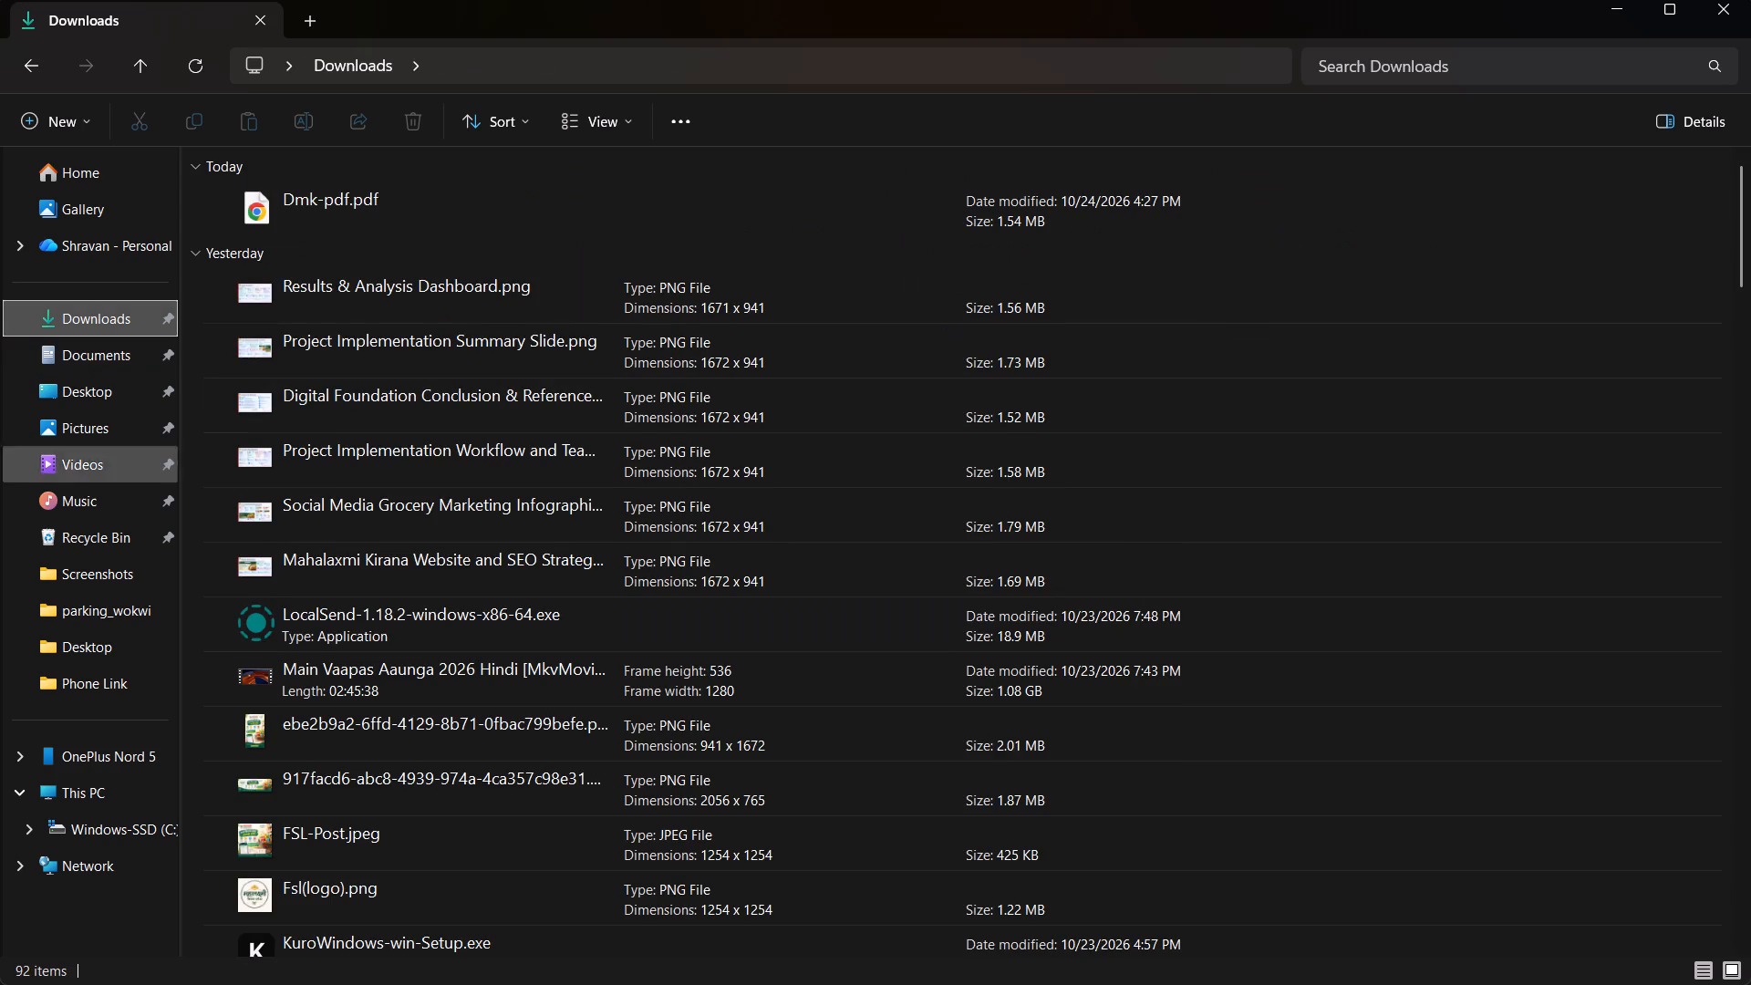
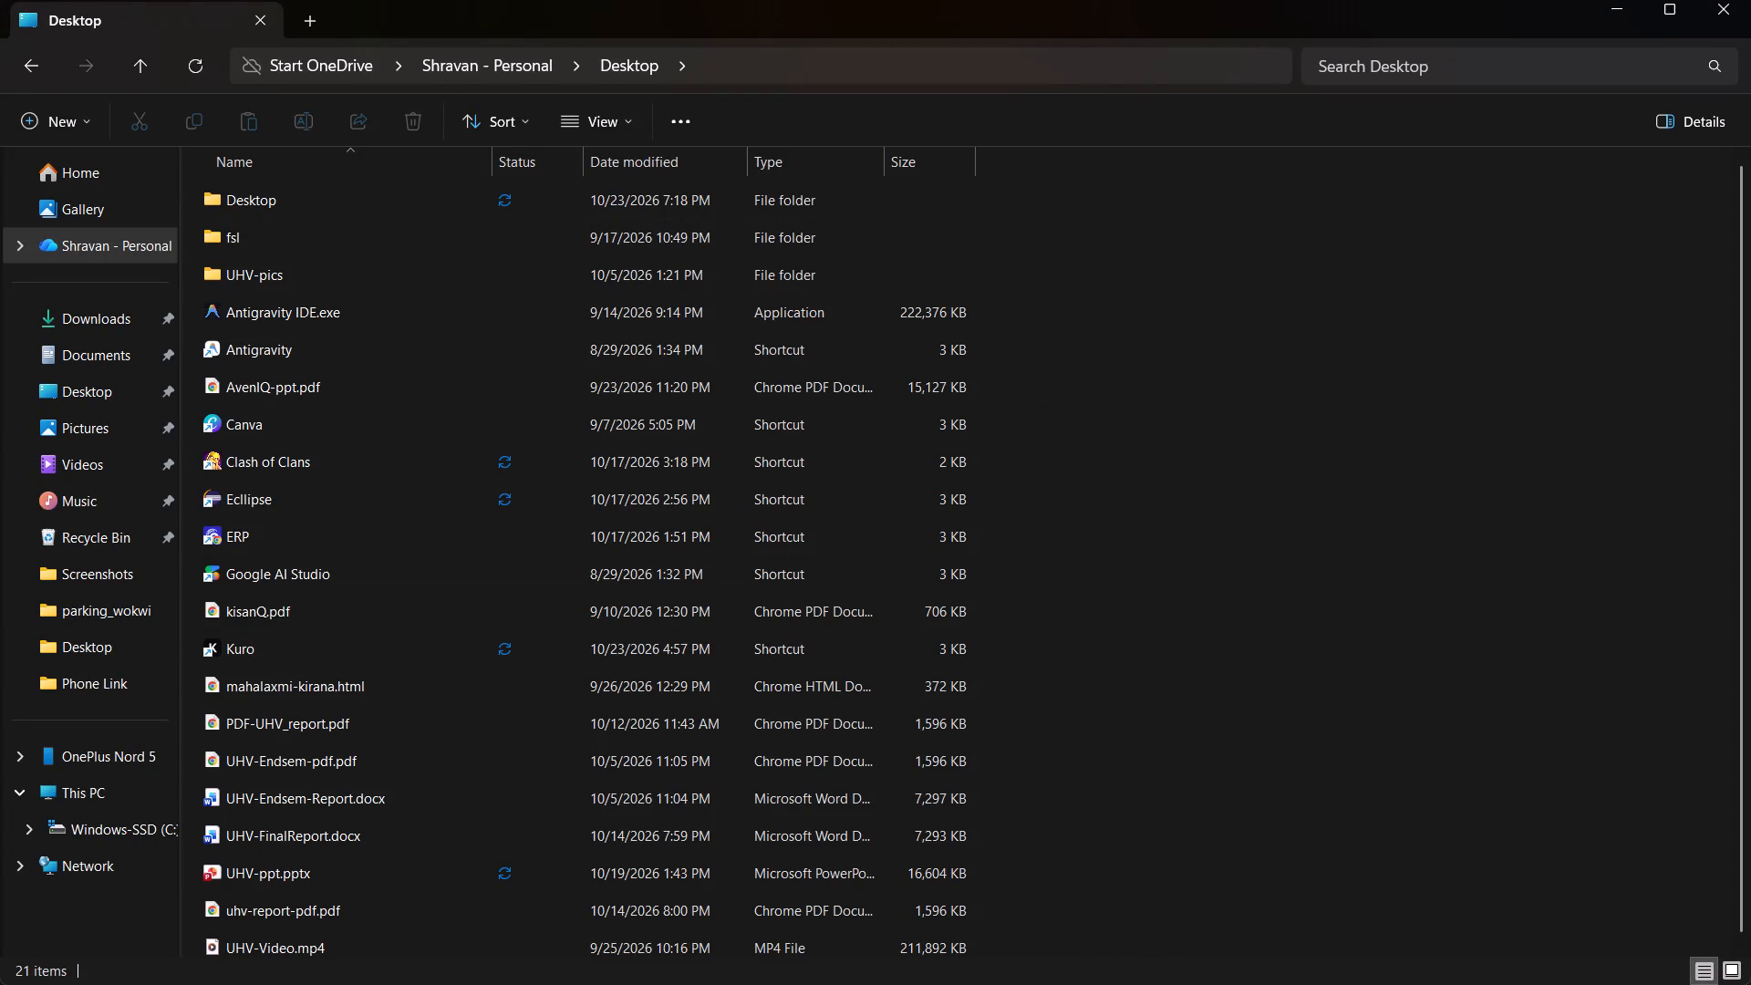
double_click(293, 245)
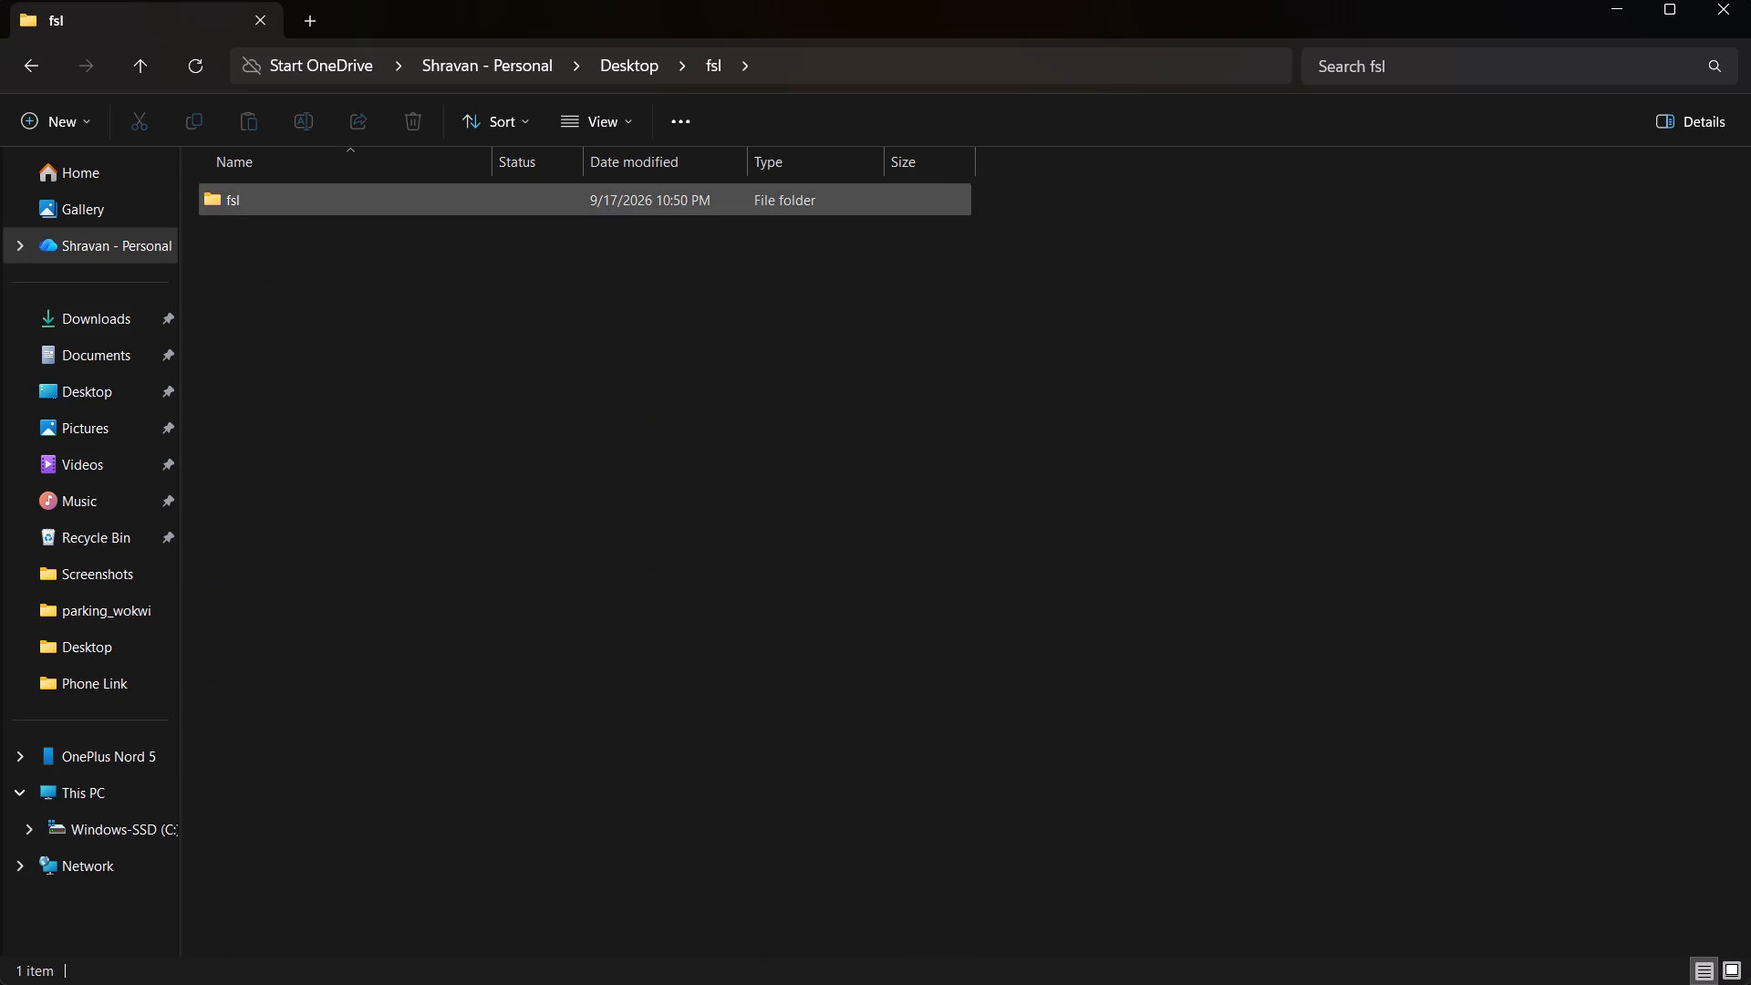
double_click(275, 210)
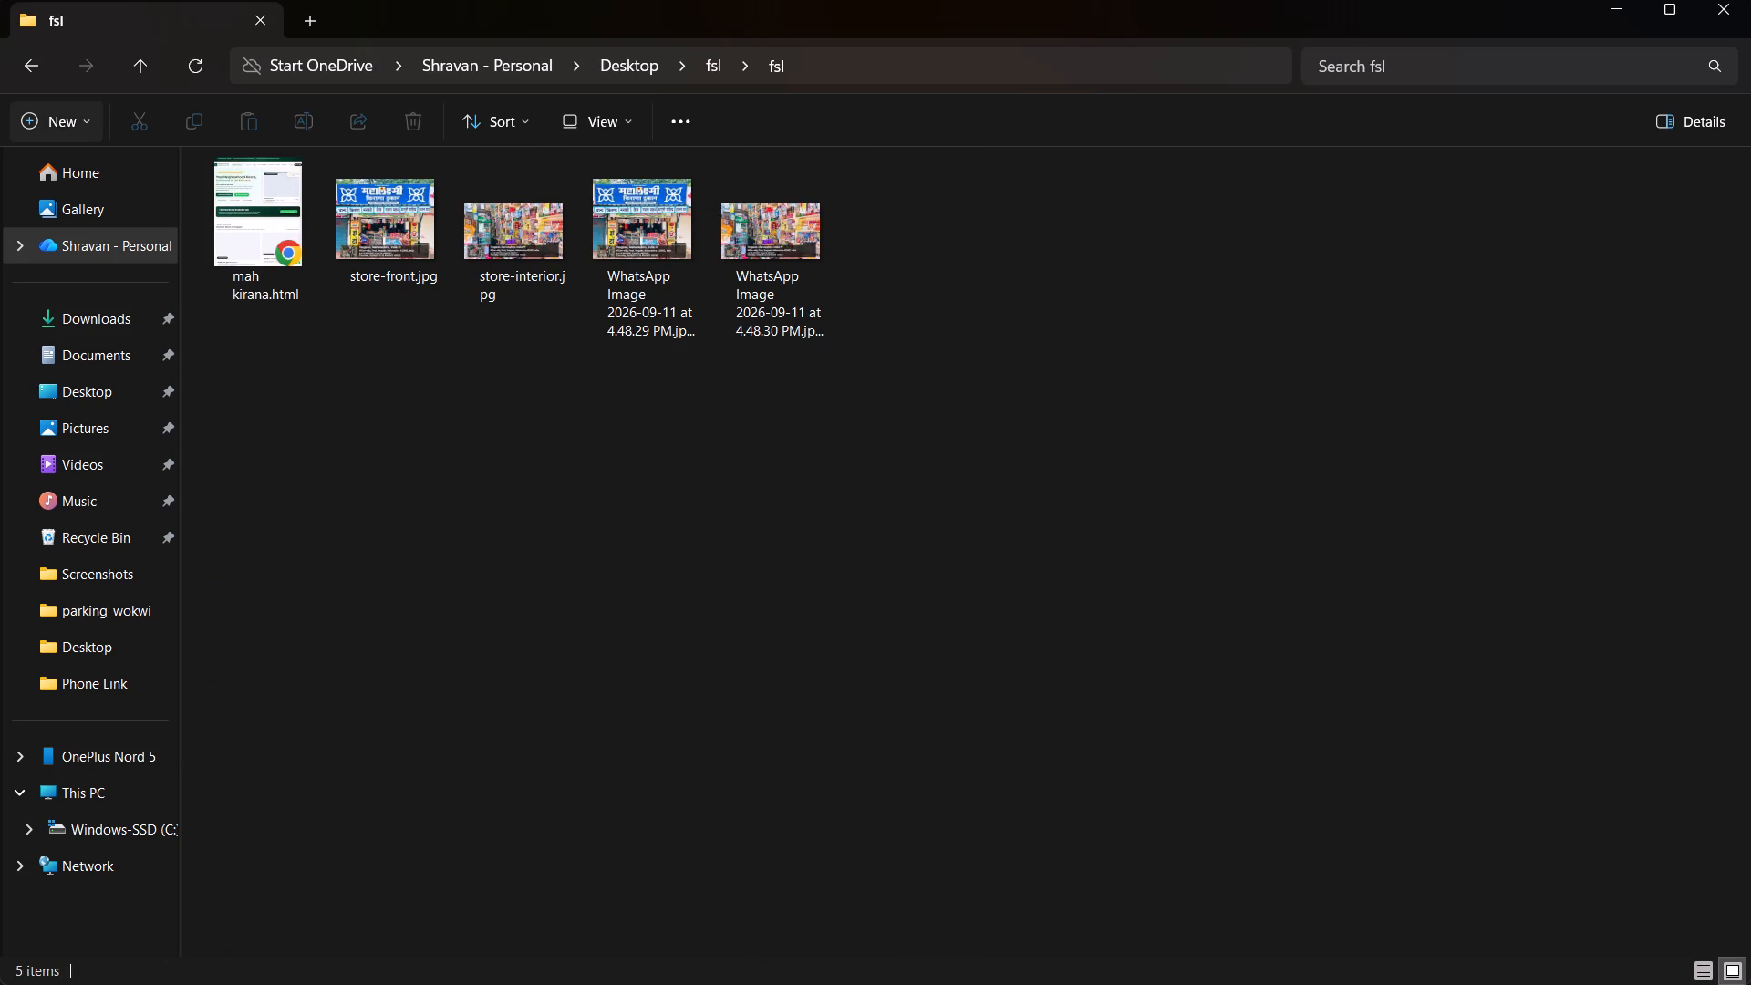
drag(35, 82, 25, 46)
click(33, 64)
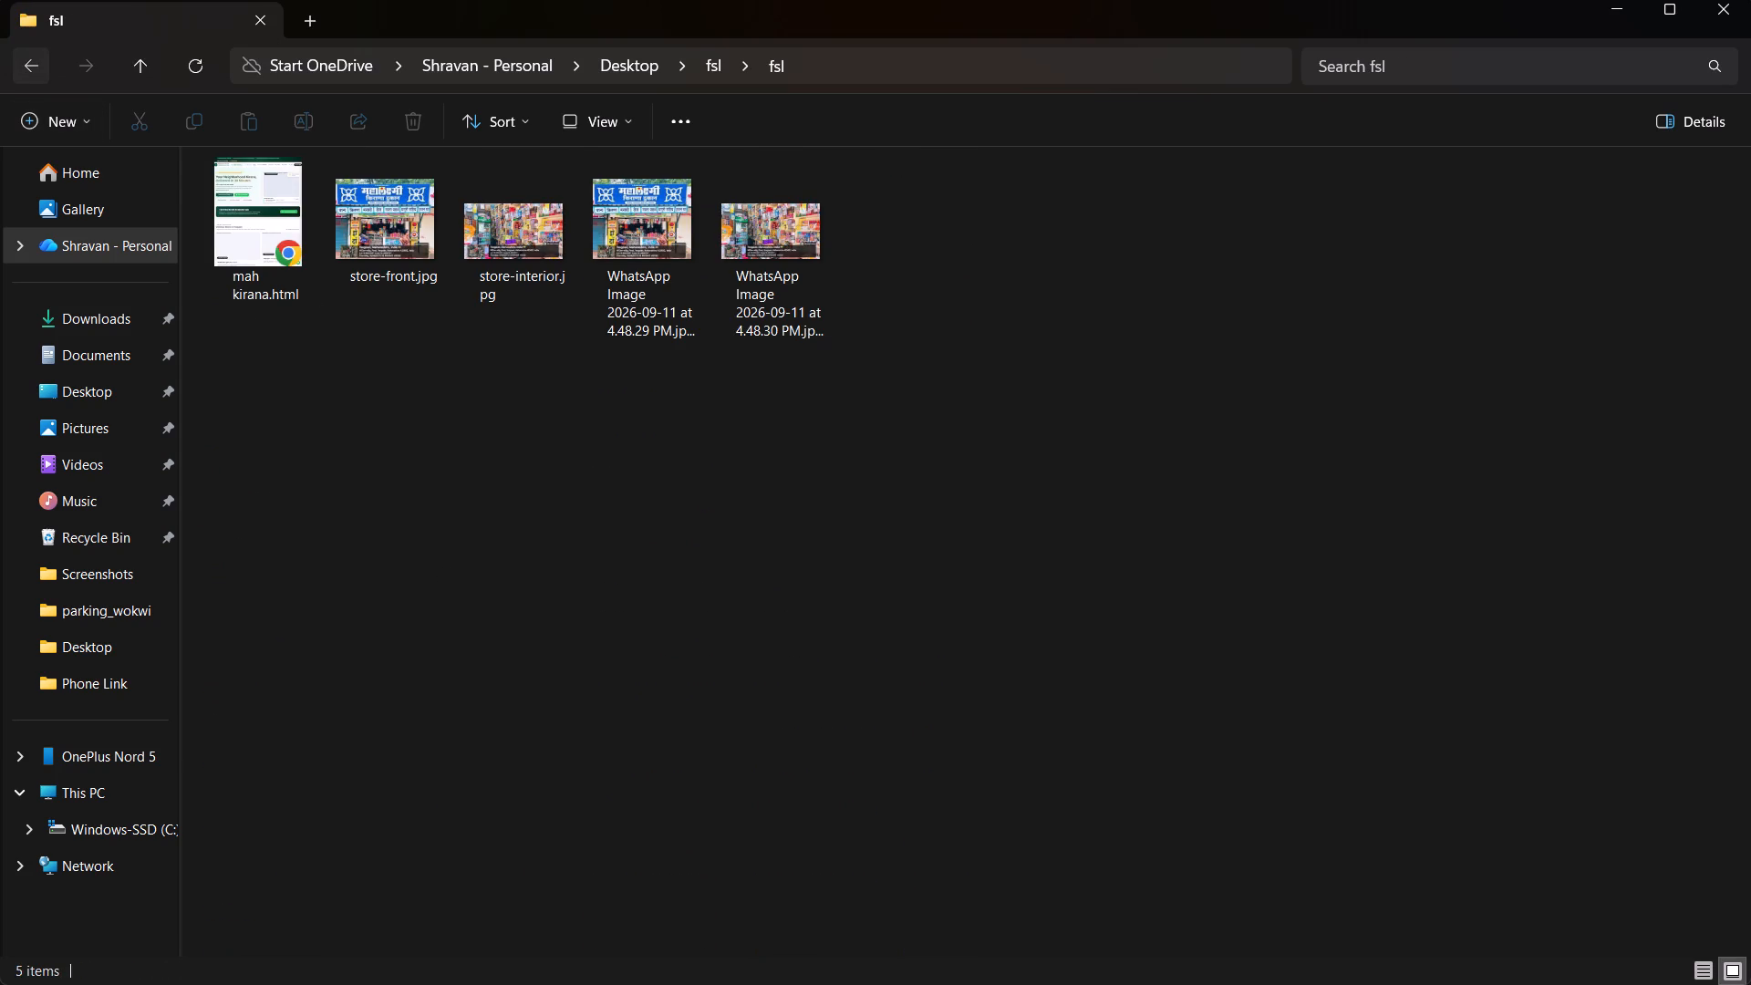
right_click(33, 64)
click(33, 64)
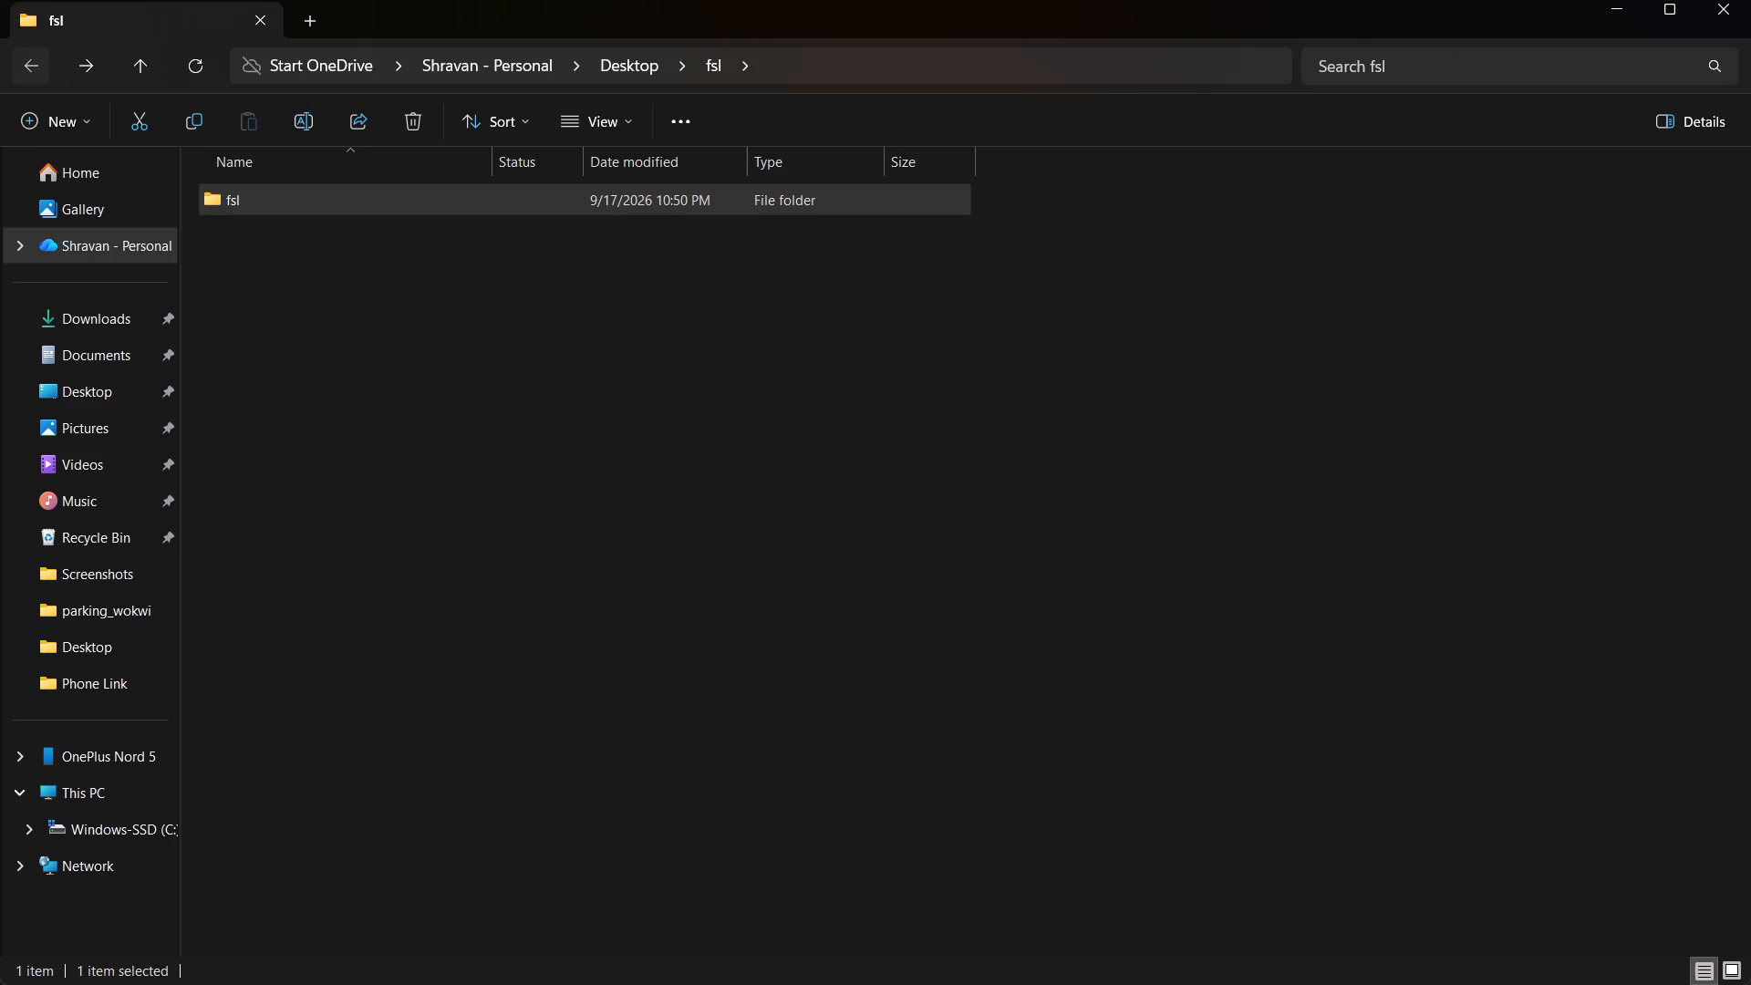
click(33, 64)
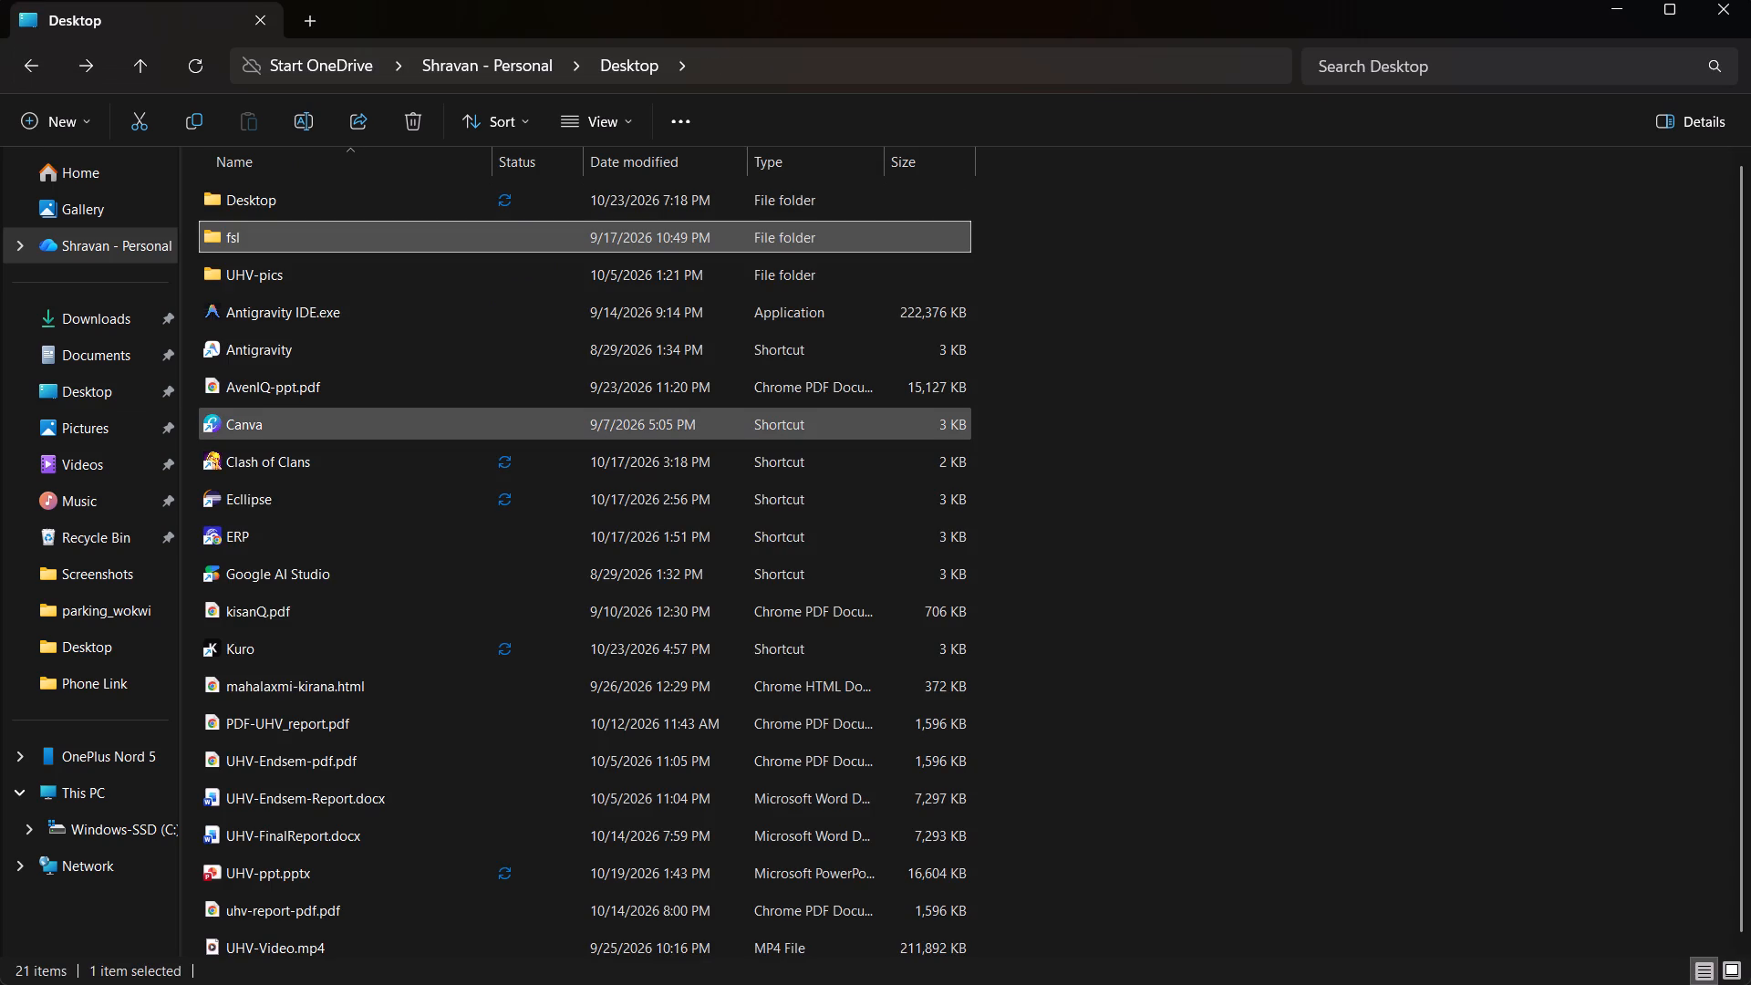
scroll(645, 439, down, 4)
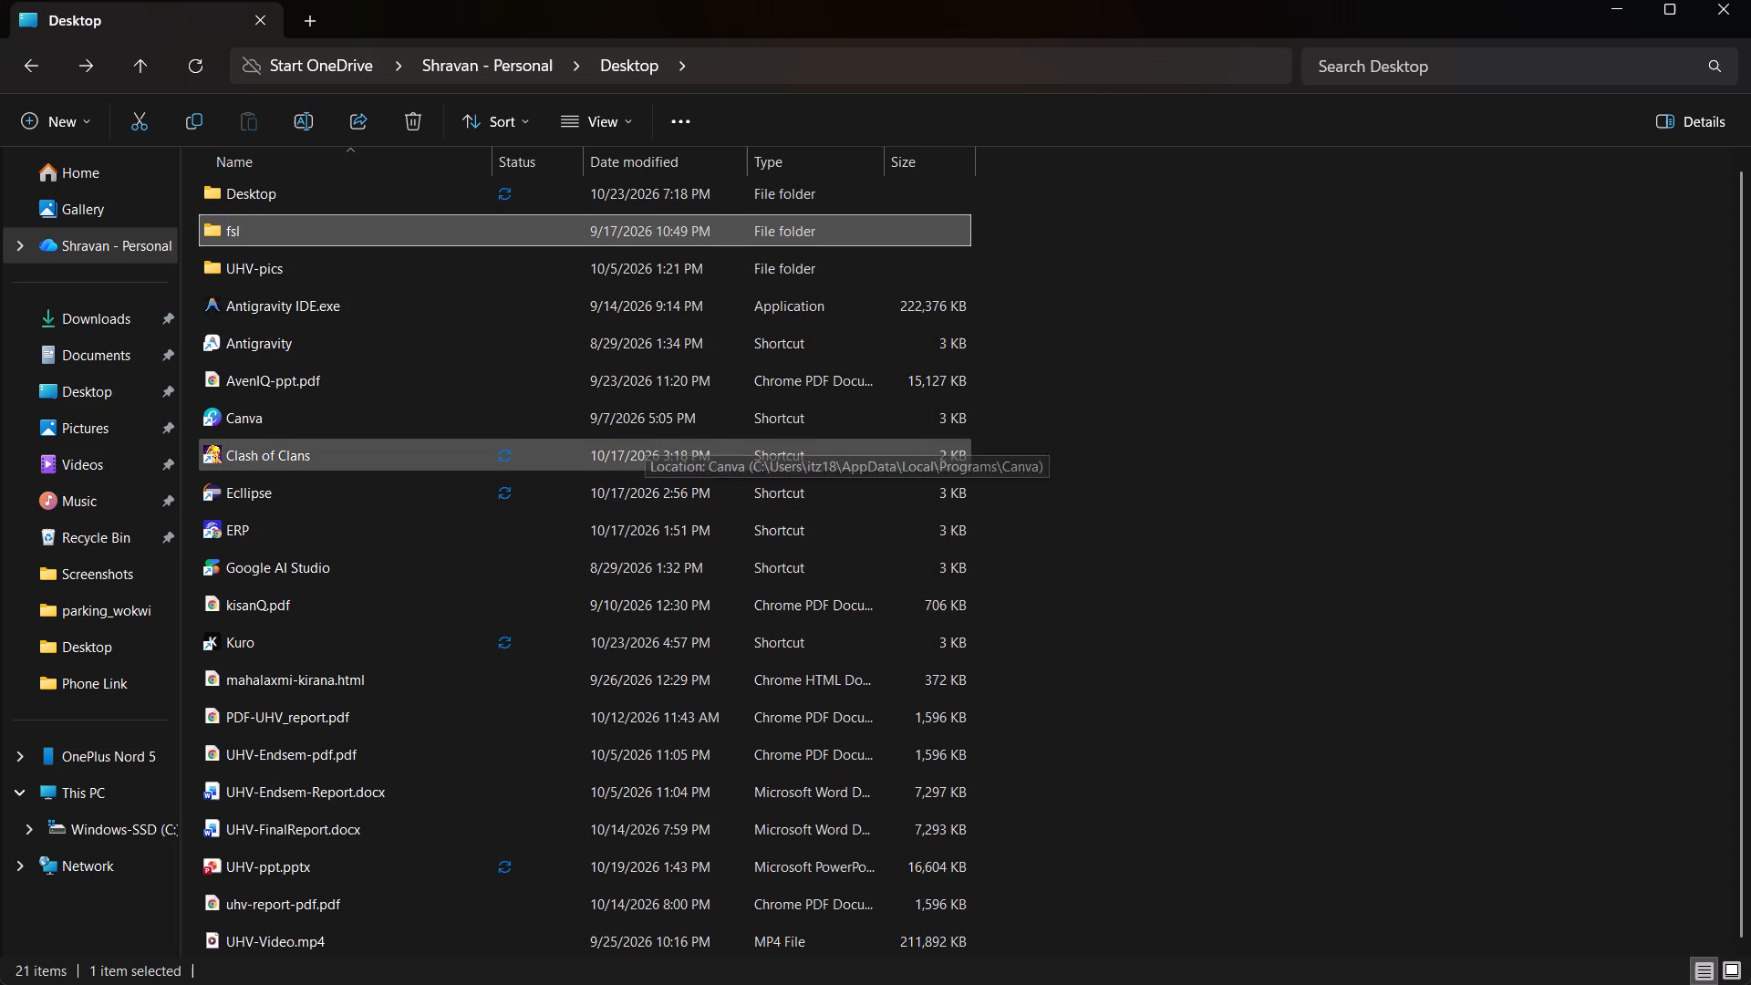
scroll(653, 451, down, 1)
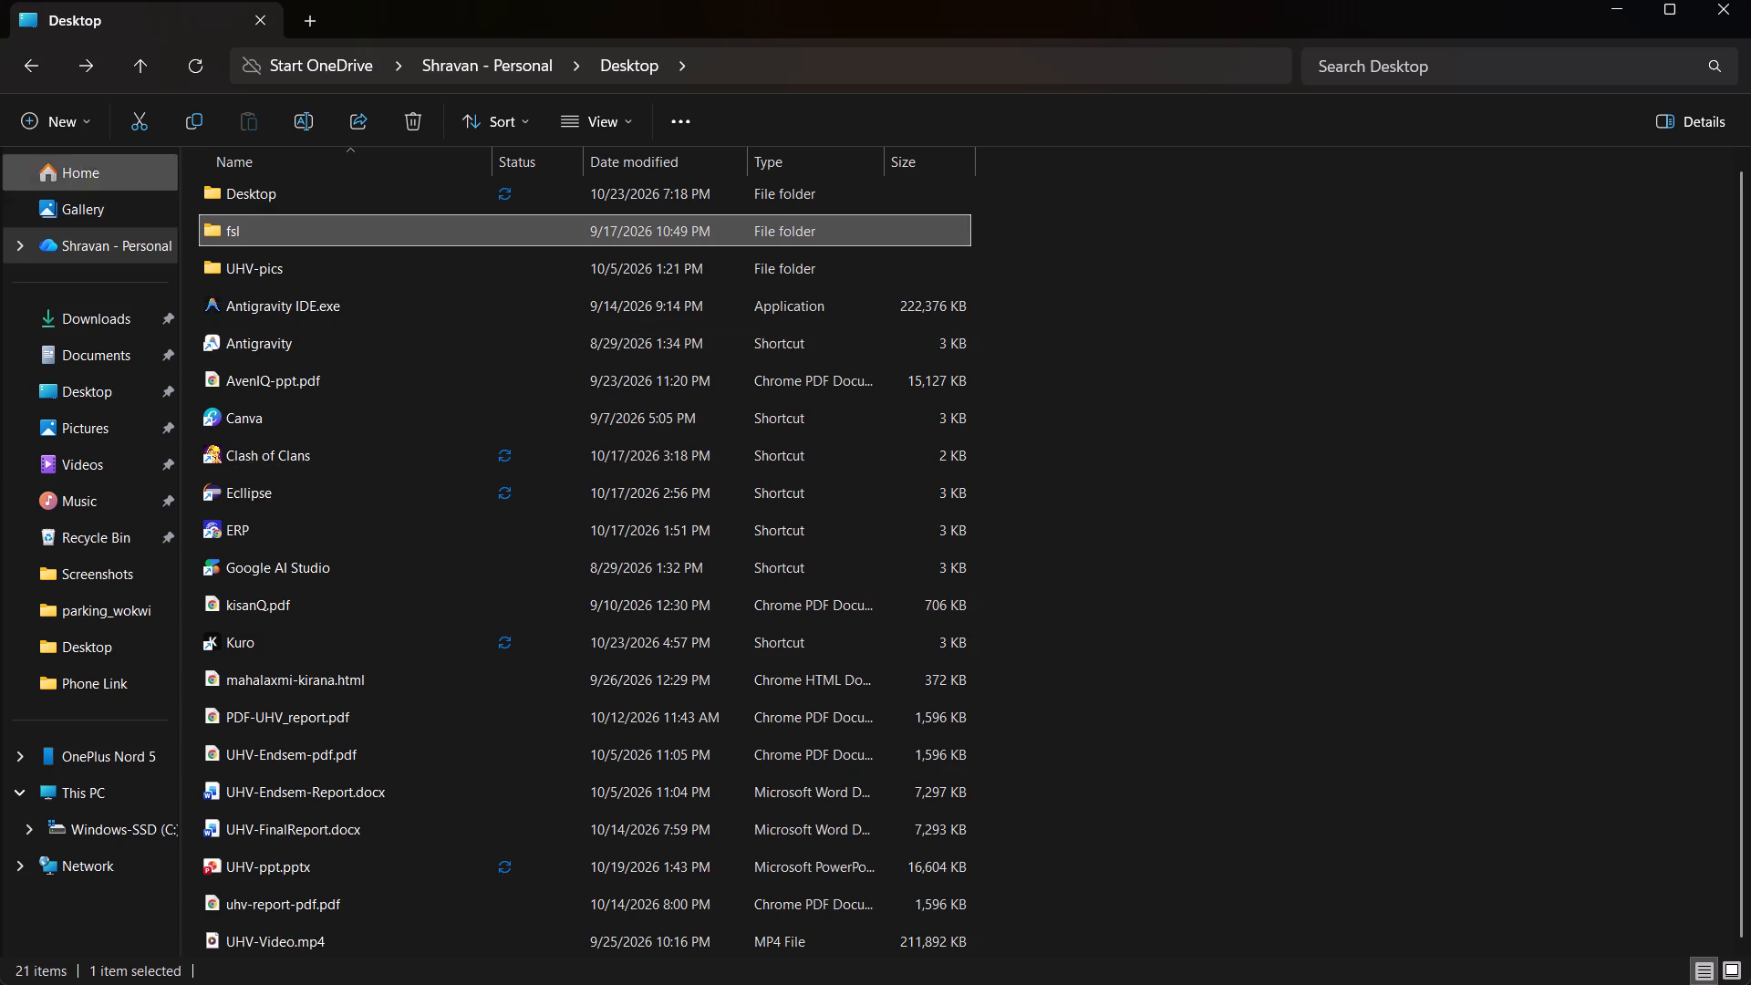
click(72, 244)
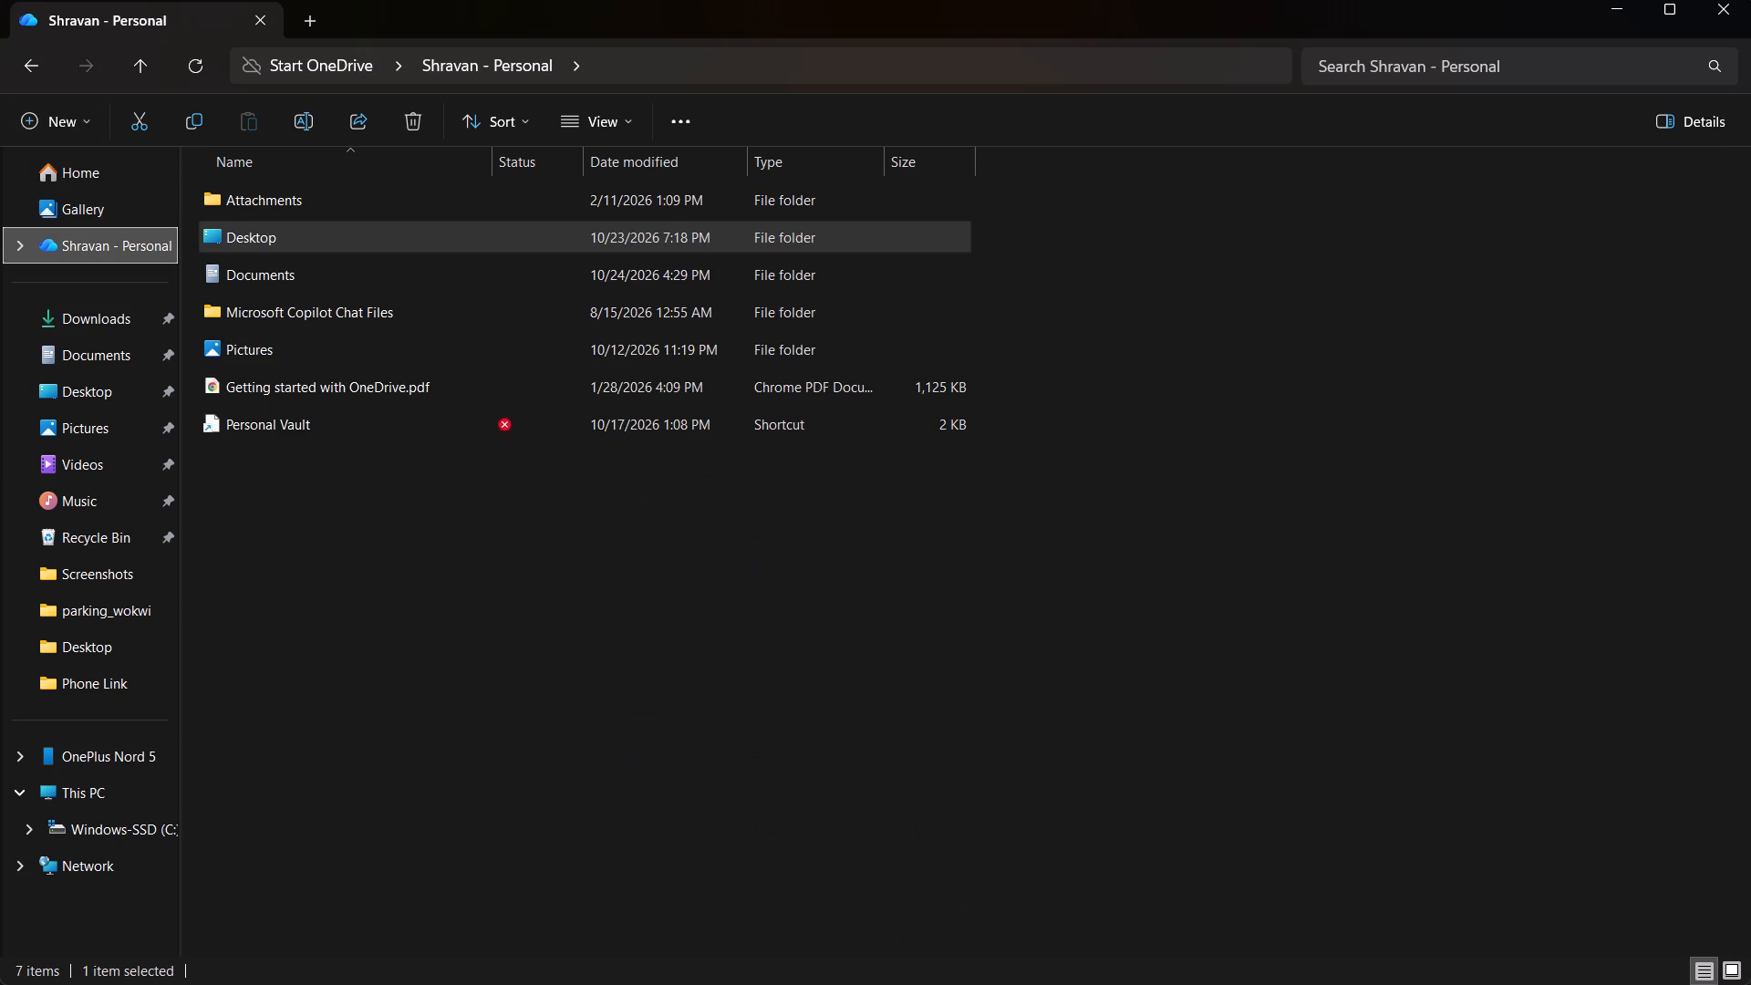
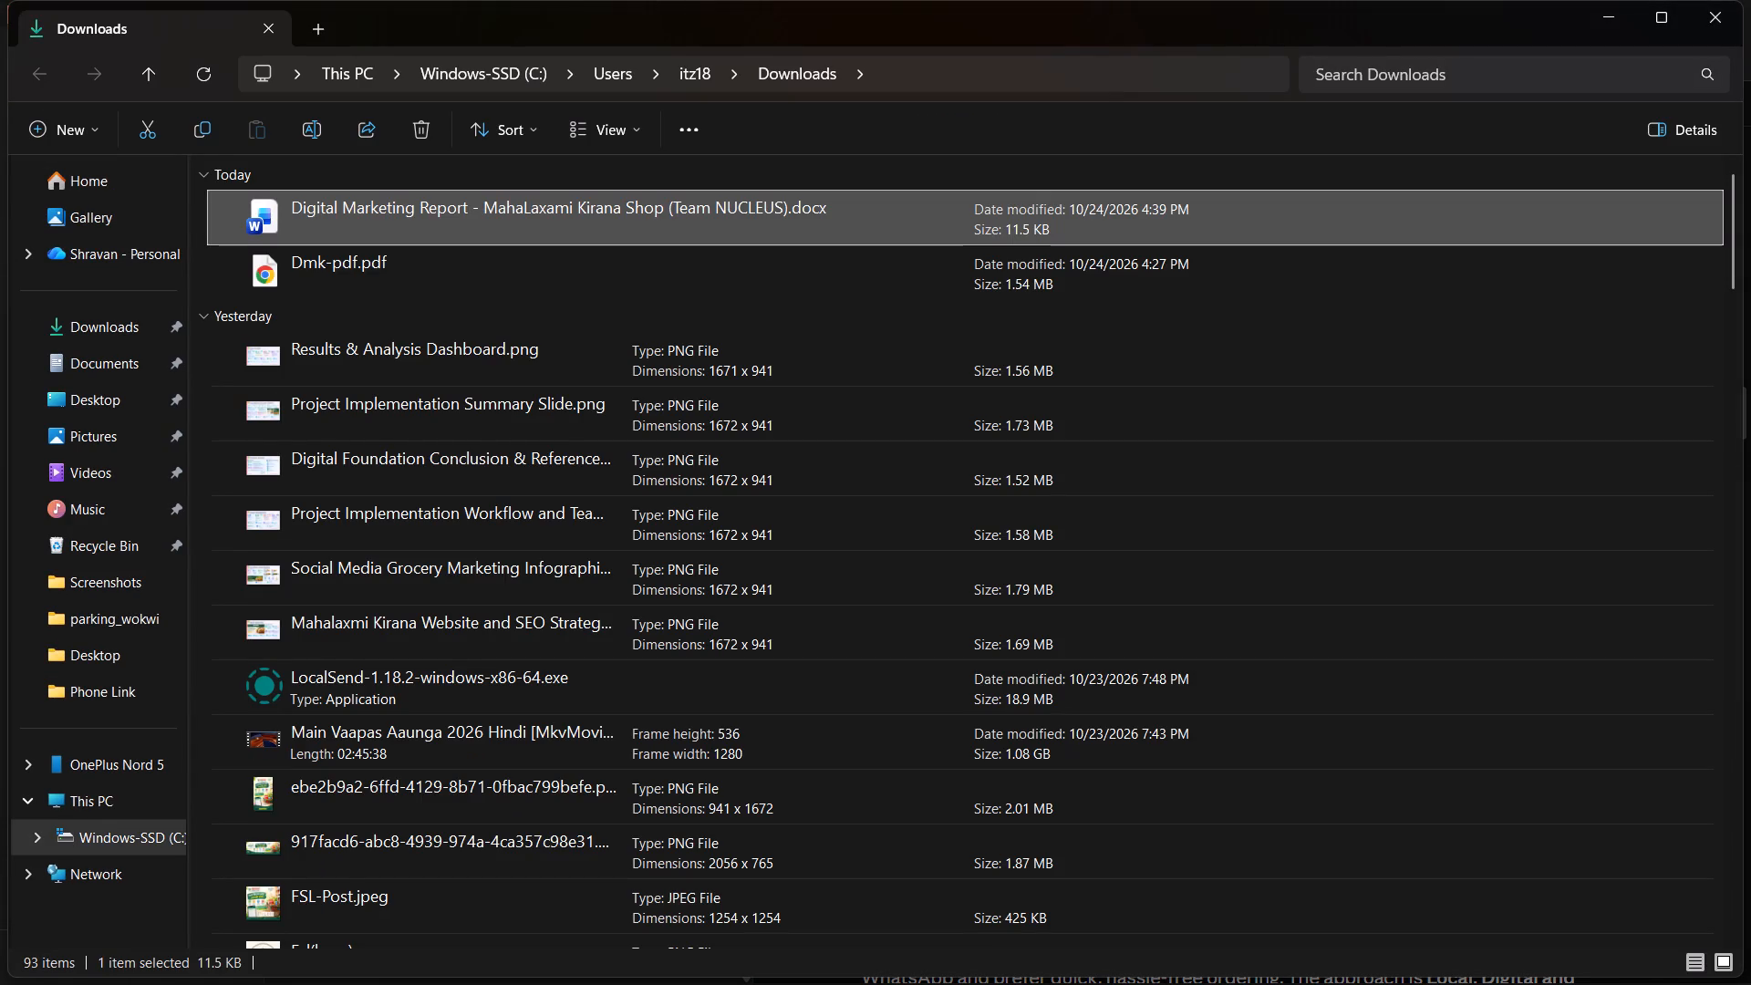
Open the downloaded Digital Marketing Report document in Word at full window size and enable editing.
double_click(813, 205)
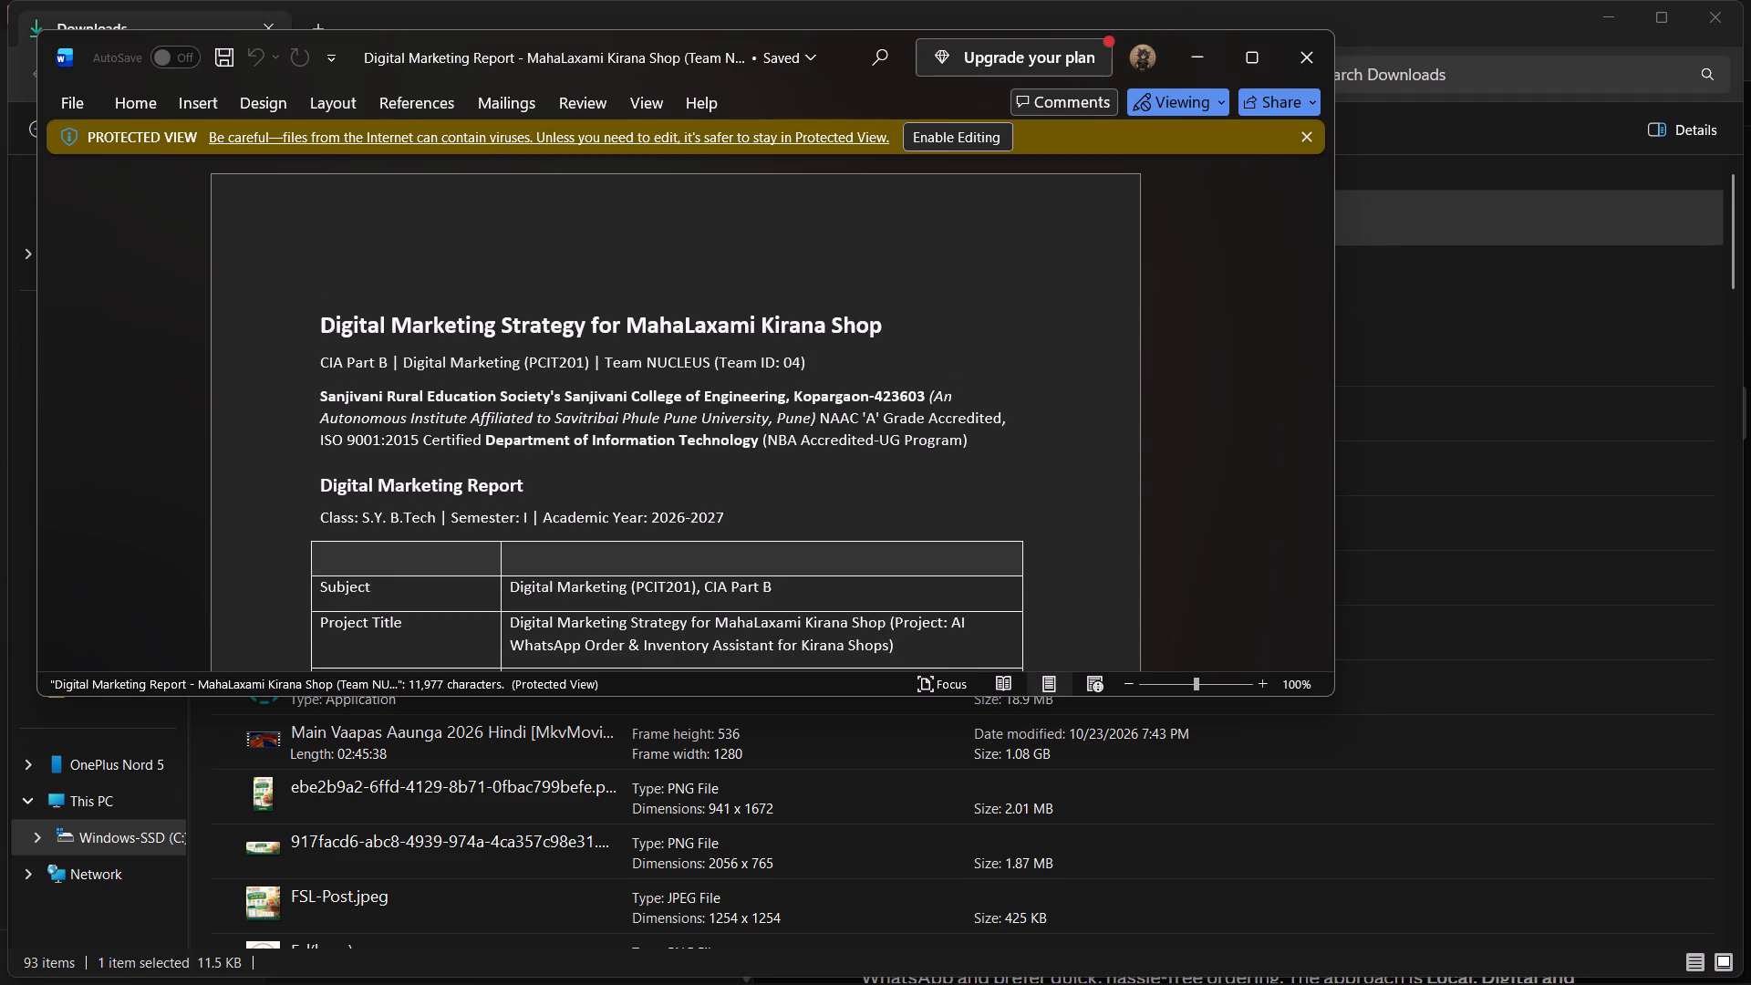
click(1236, 55)
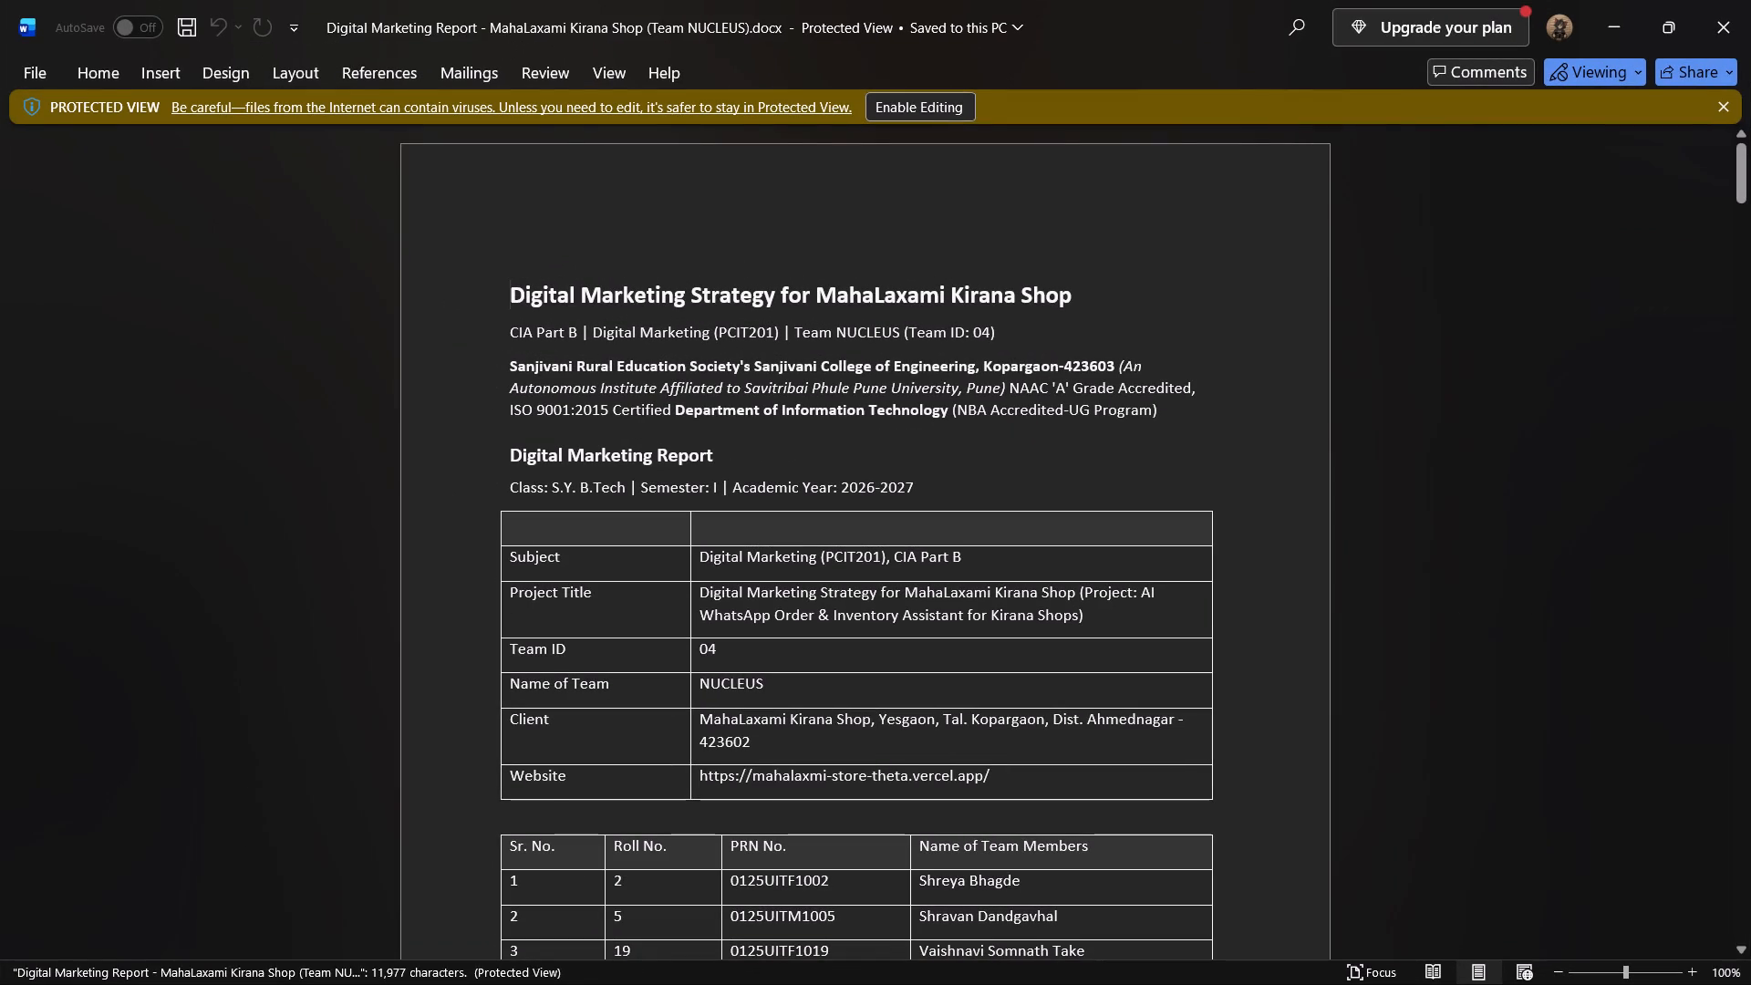
click(927, 104)
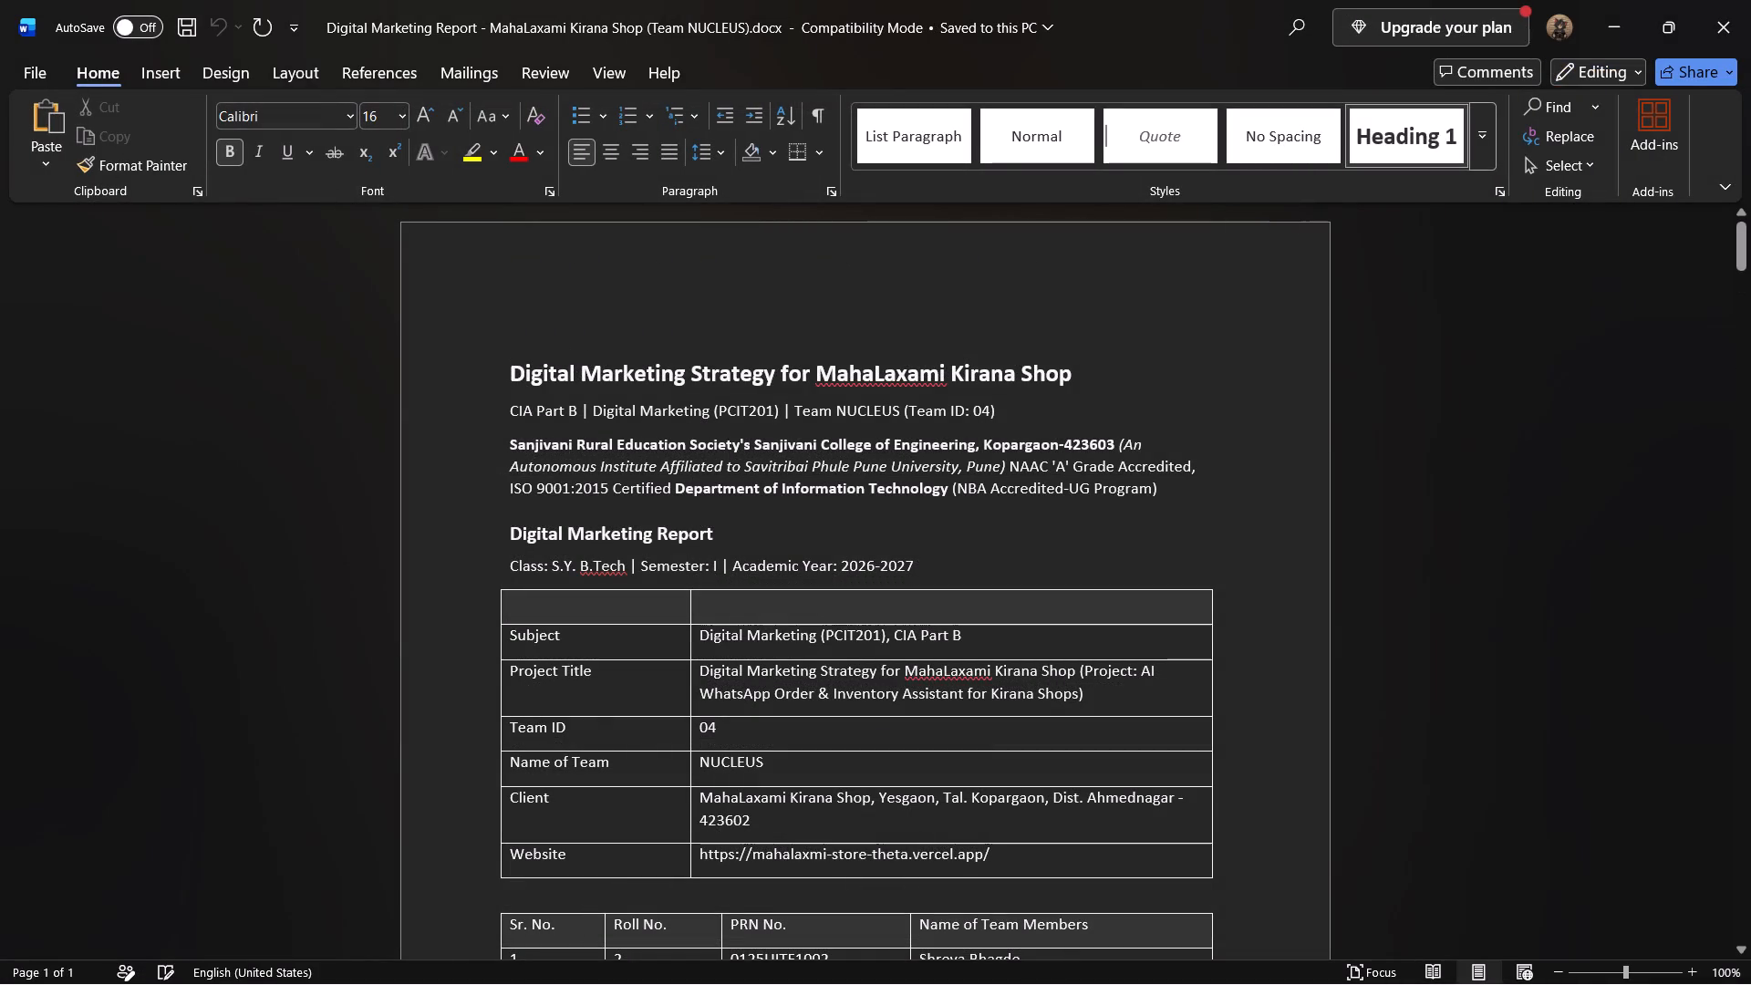
Set the font of the entire document to Times New Roman.
key(ctrl+a)
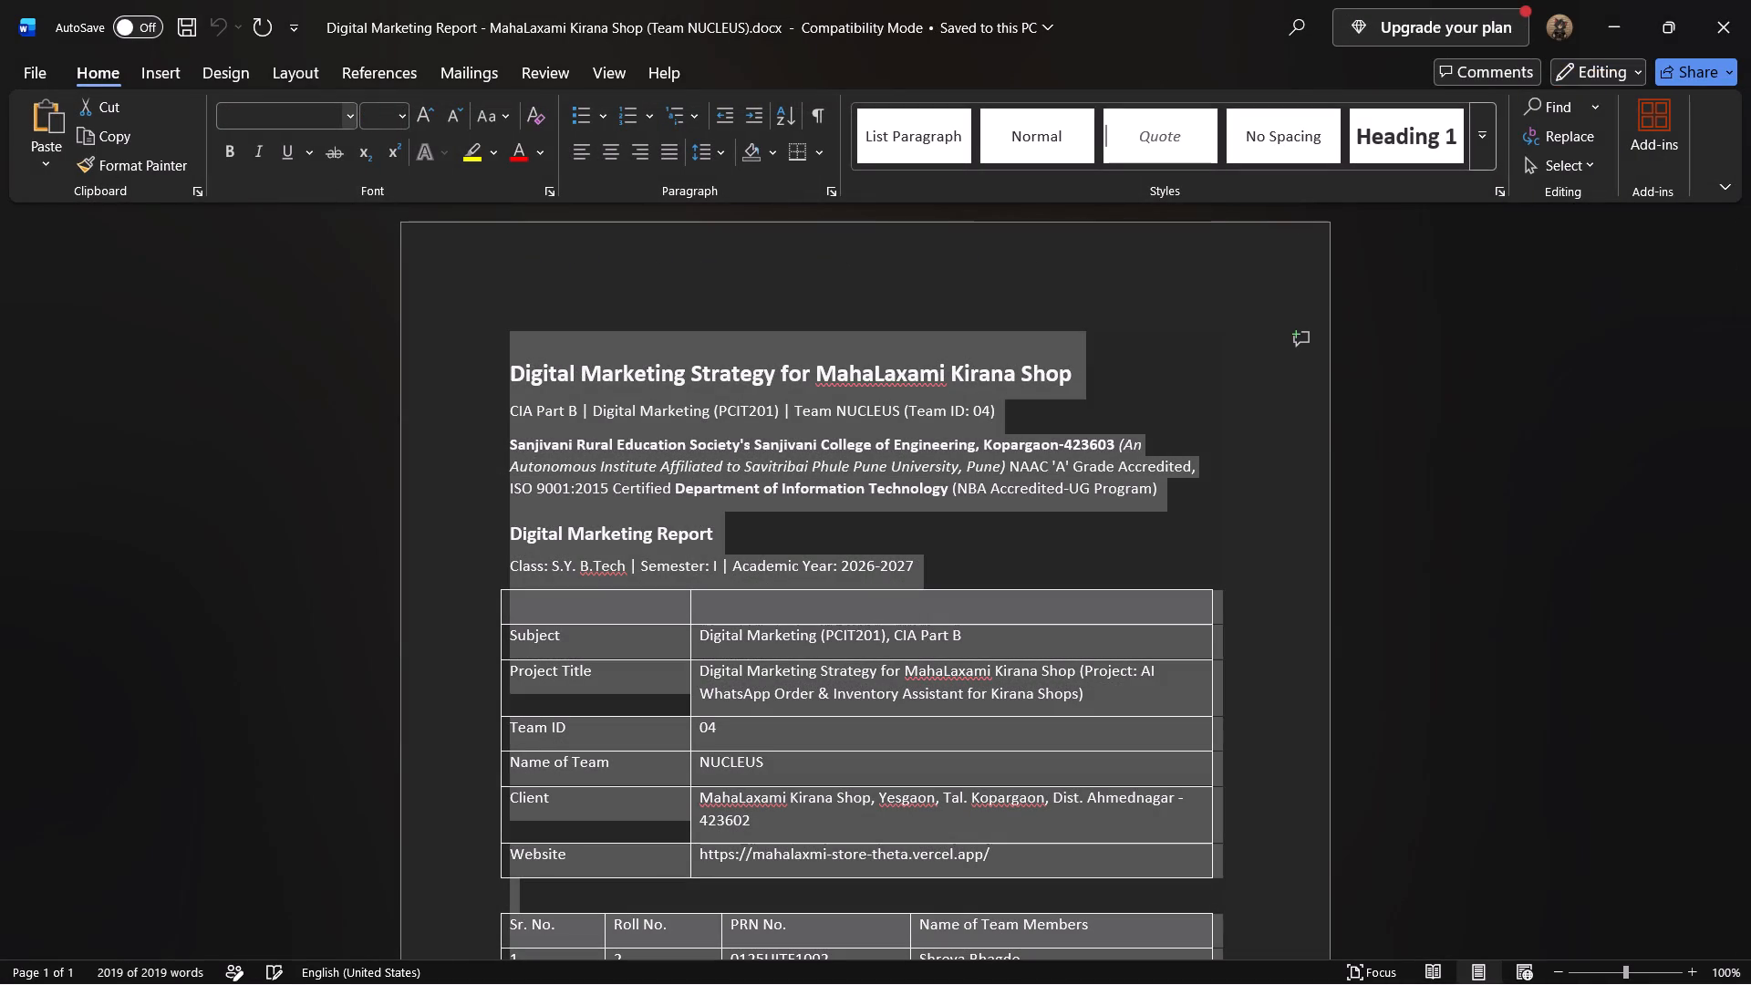
click(253, 106)
click(253, 113)
text(time)
key(Return)
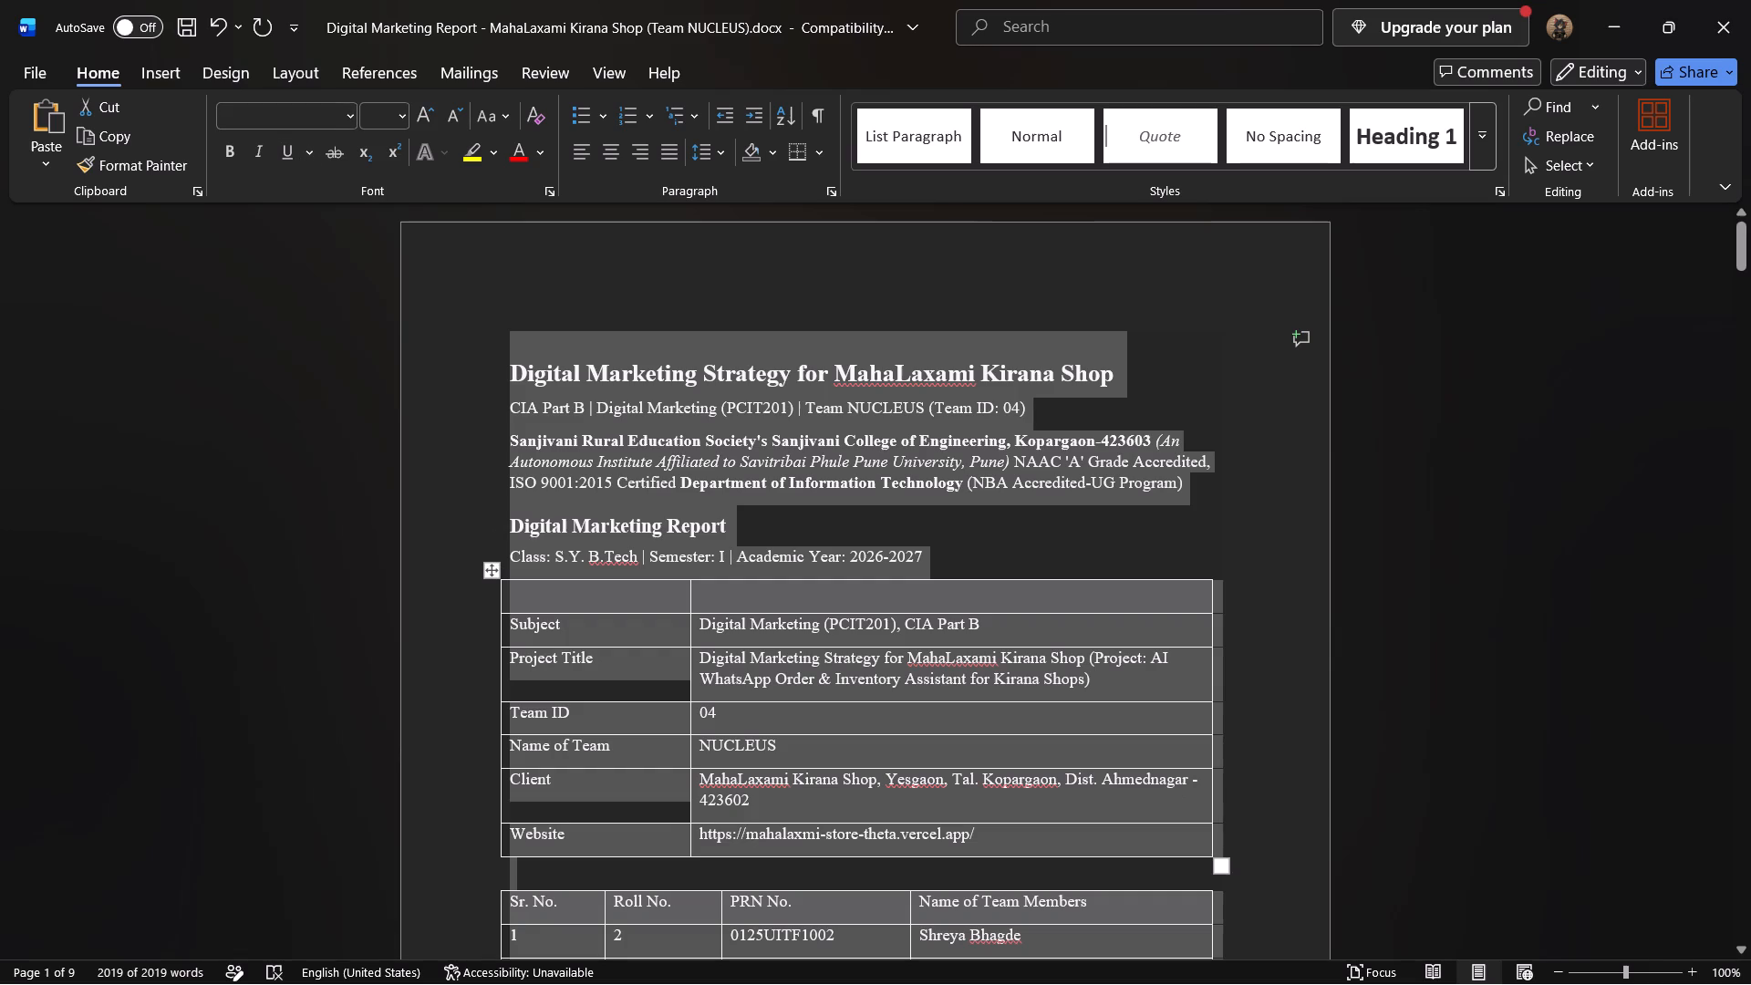
click(523, 369)
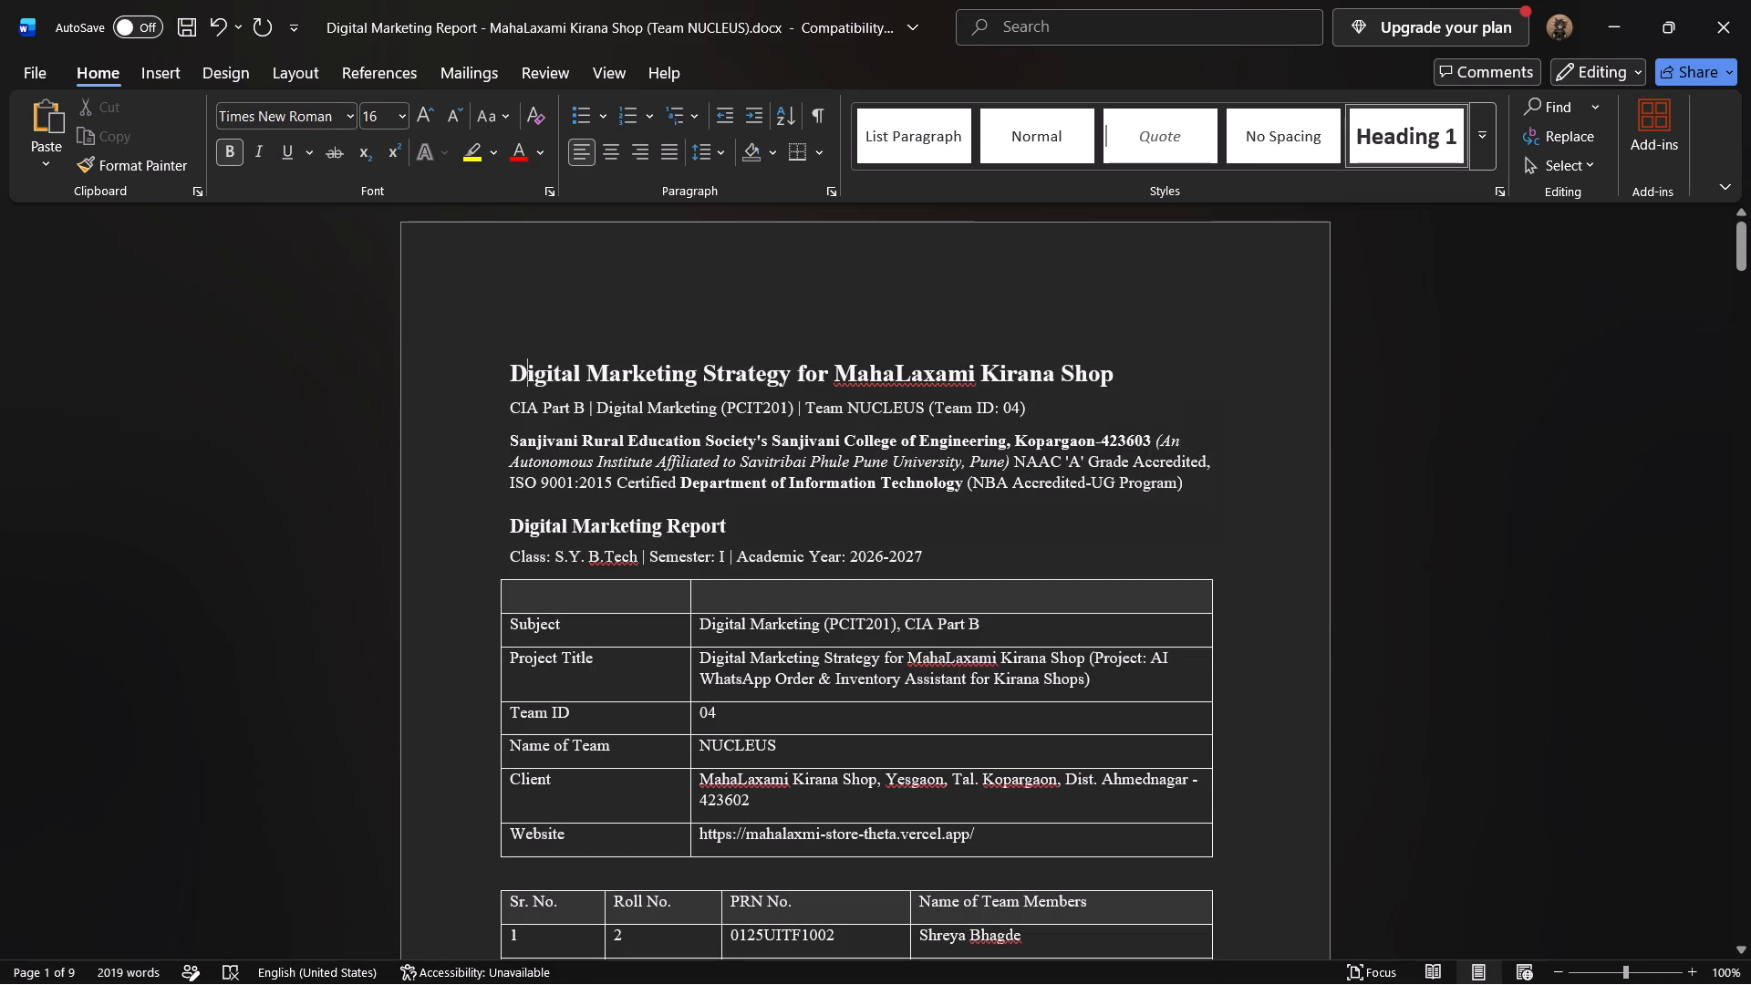
click(247, 447)
click(243, 573)
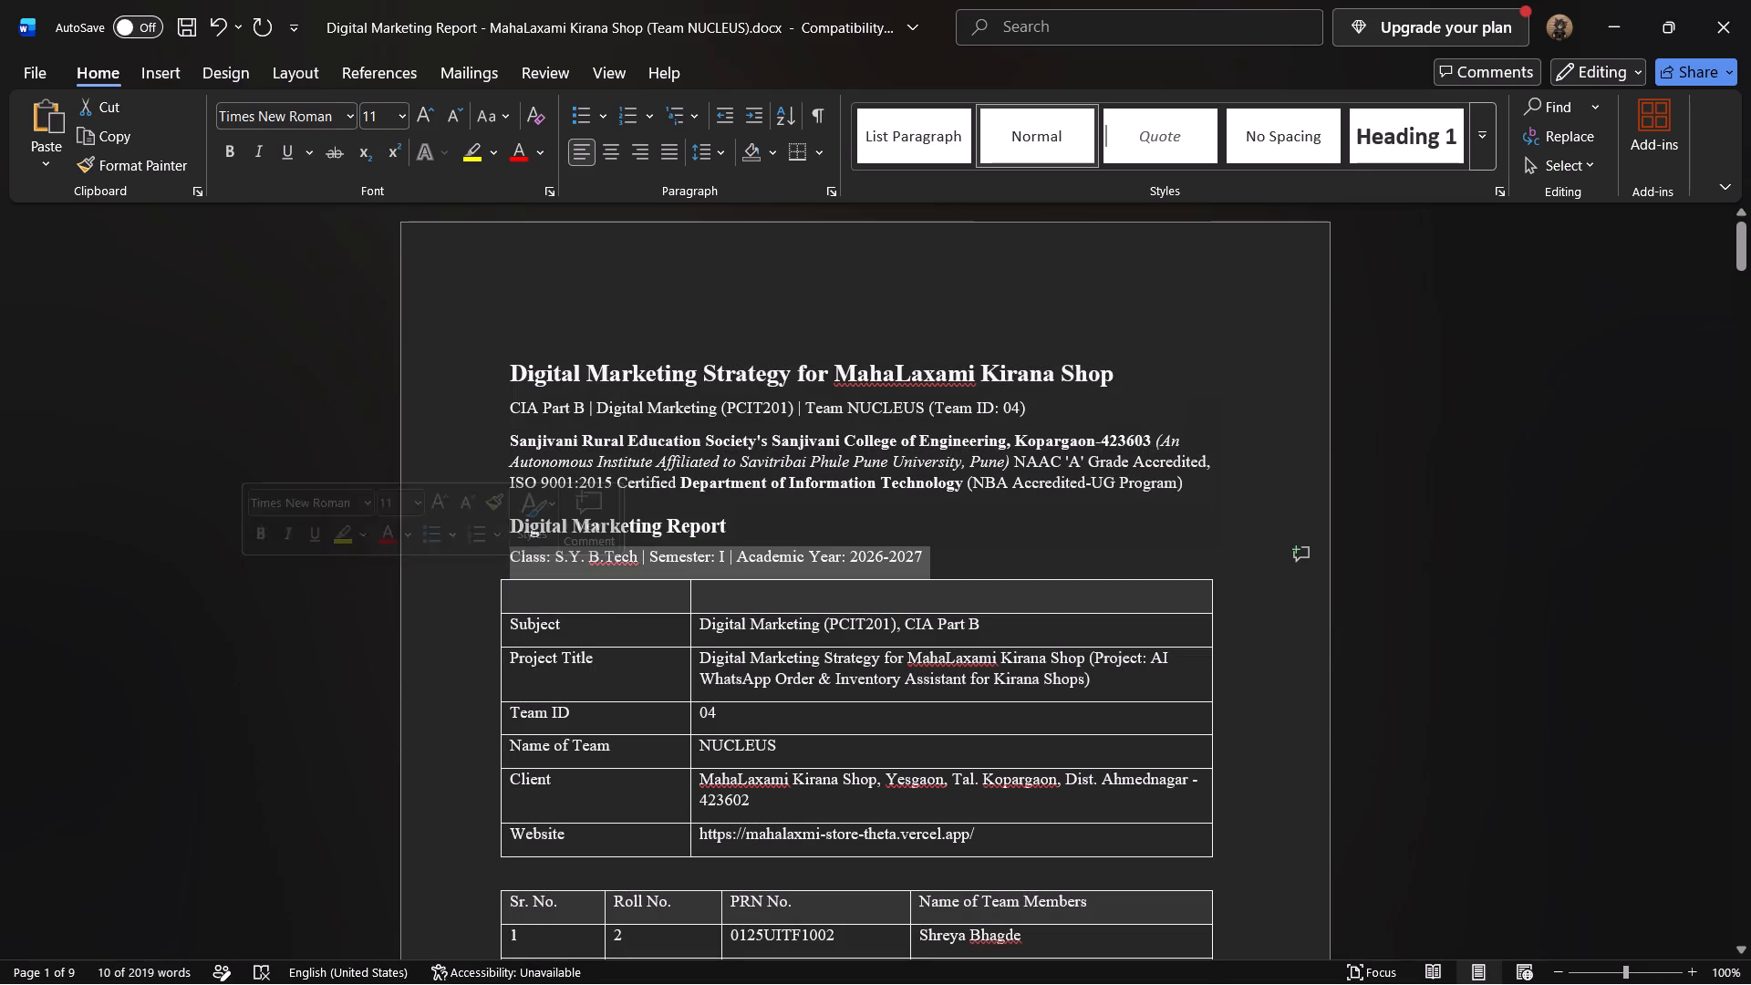
click(176, 712)
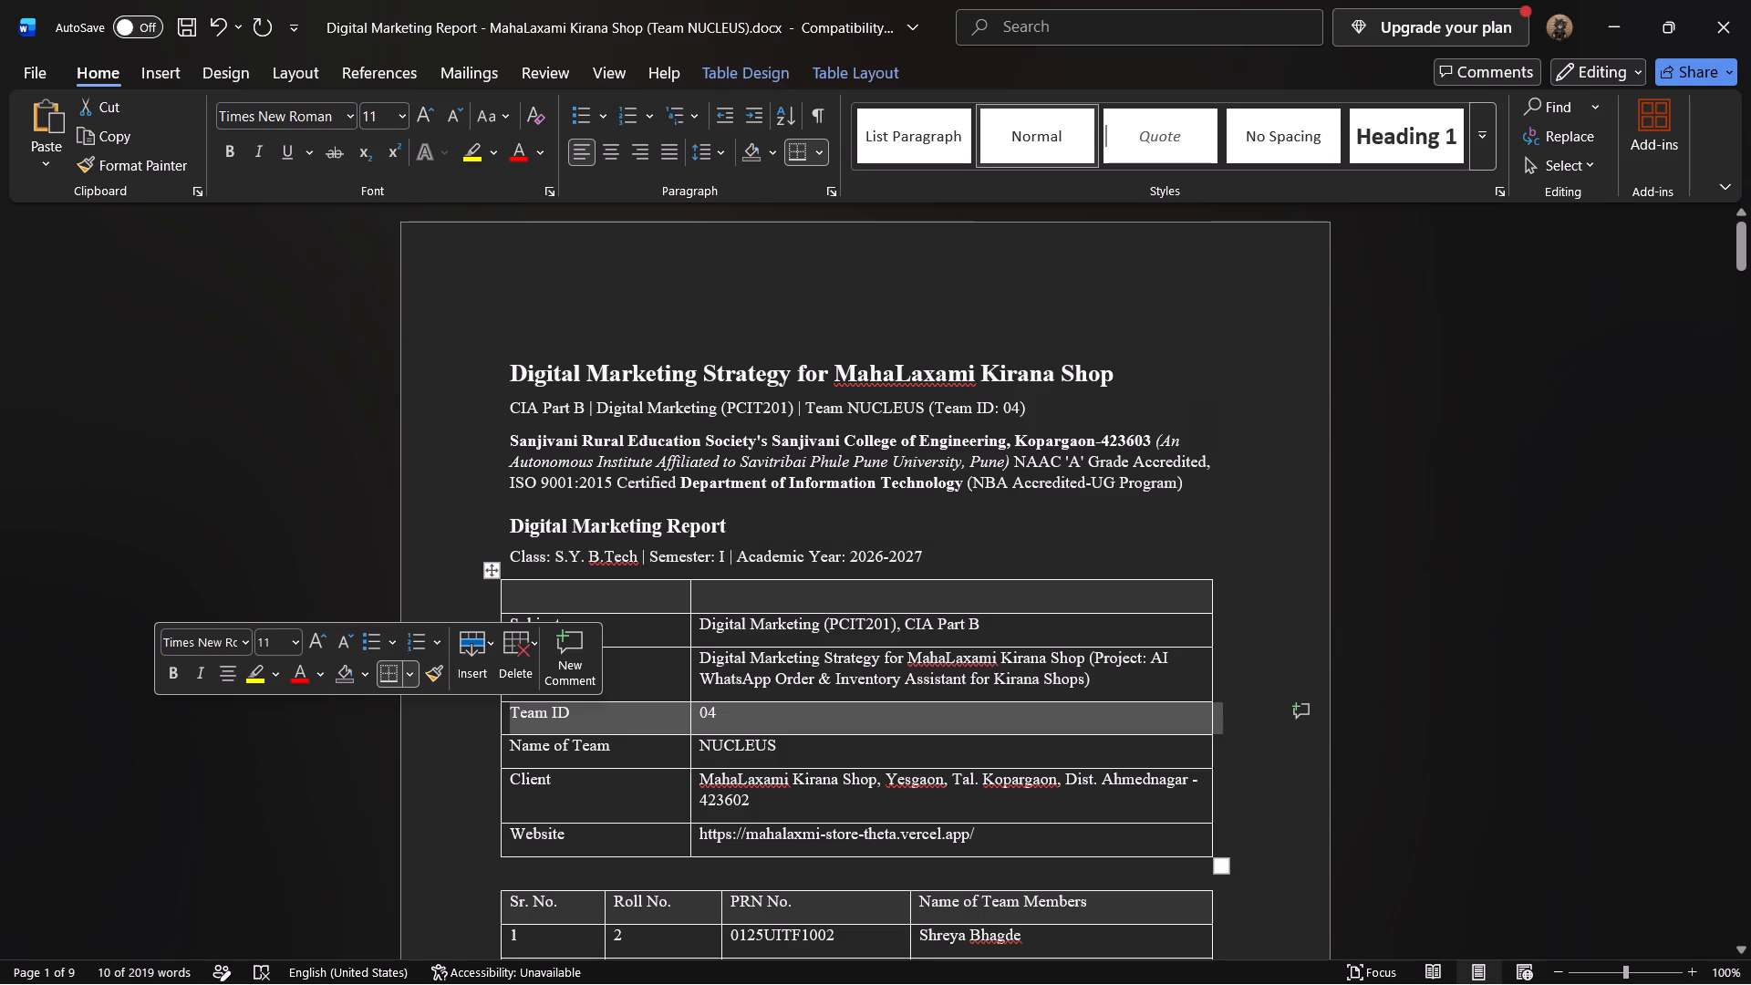
Move the college details paragraph above the Digital Marketing Strategy title, leaving no empty line between them.
drag(510, 439, 1243, 493)
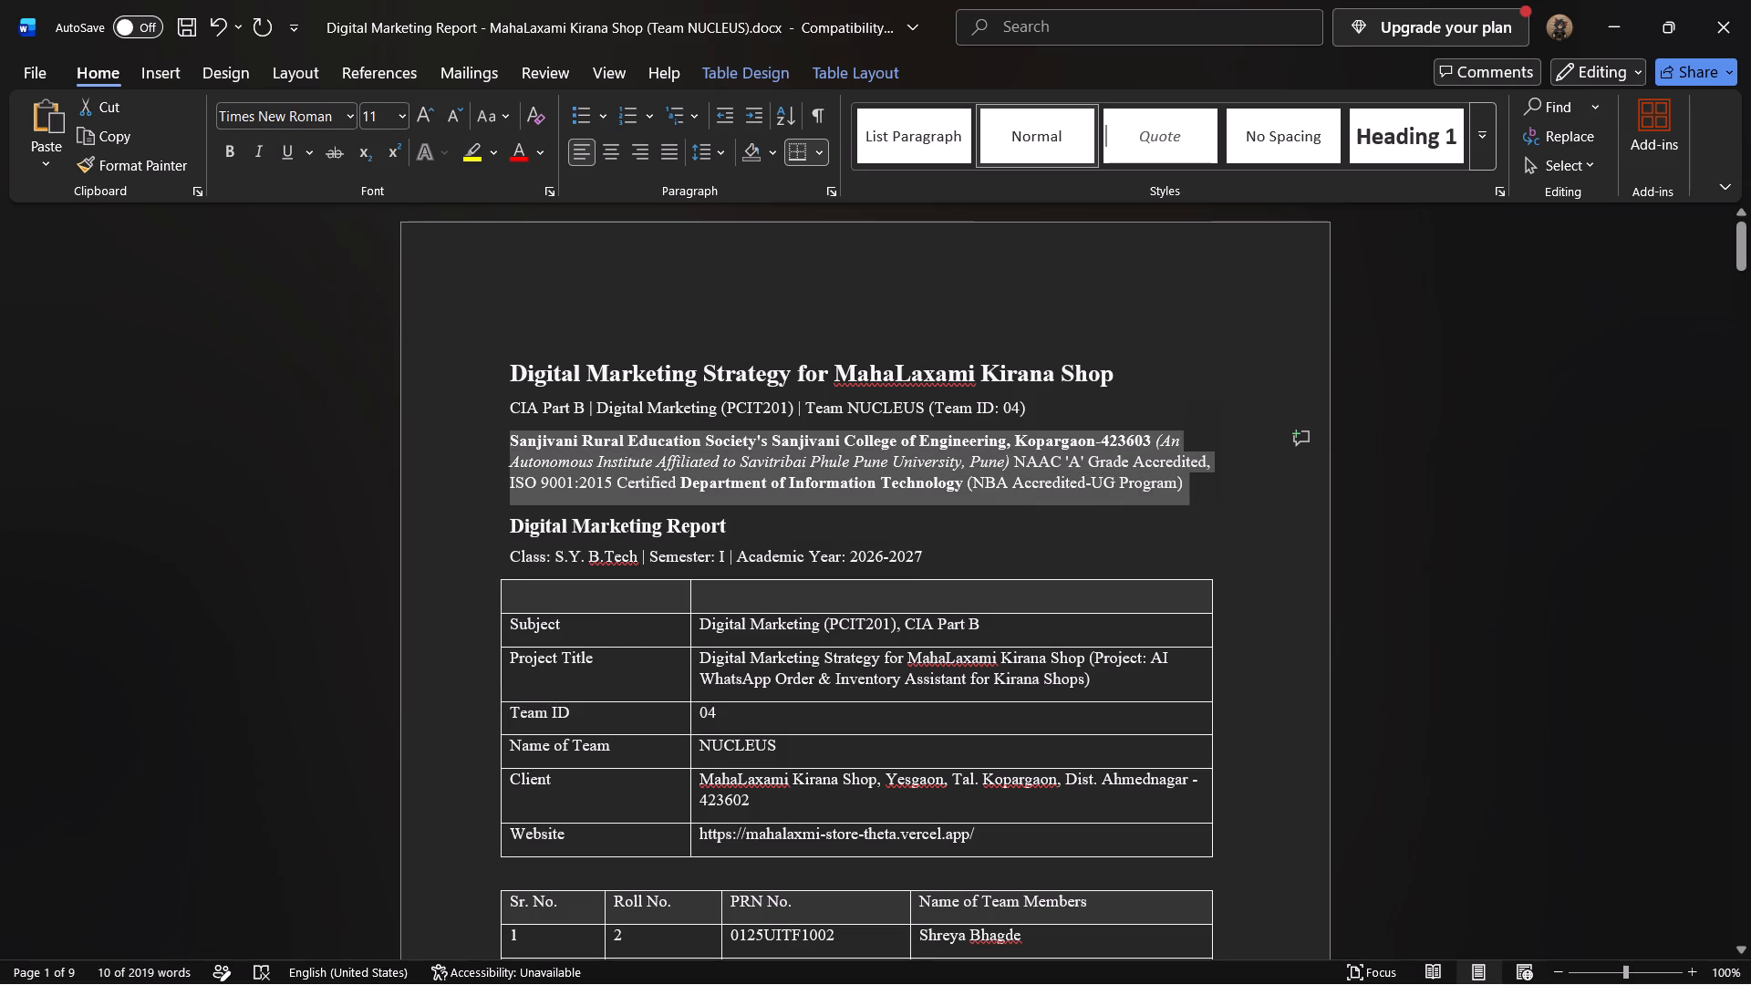
drag(1243, 493, 1317, 493)
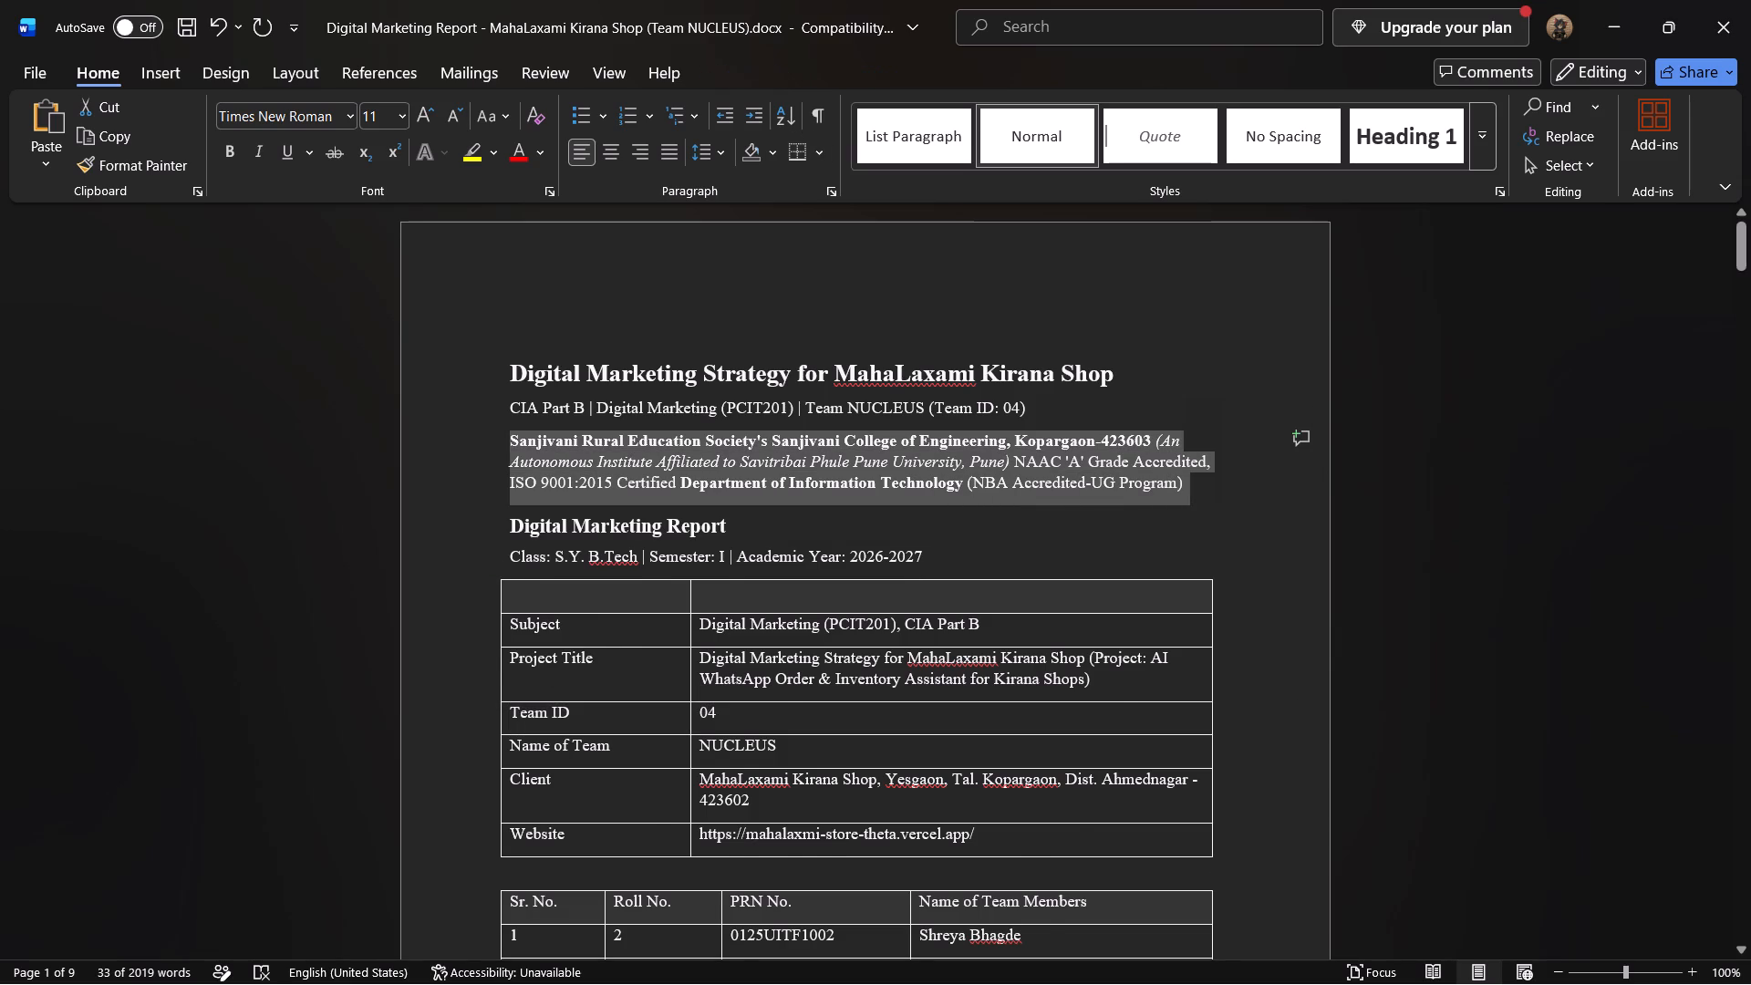
key(ctrl+x)
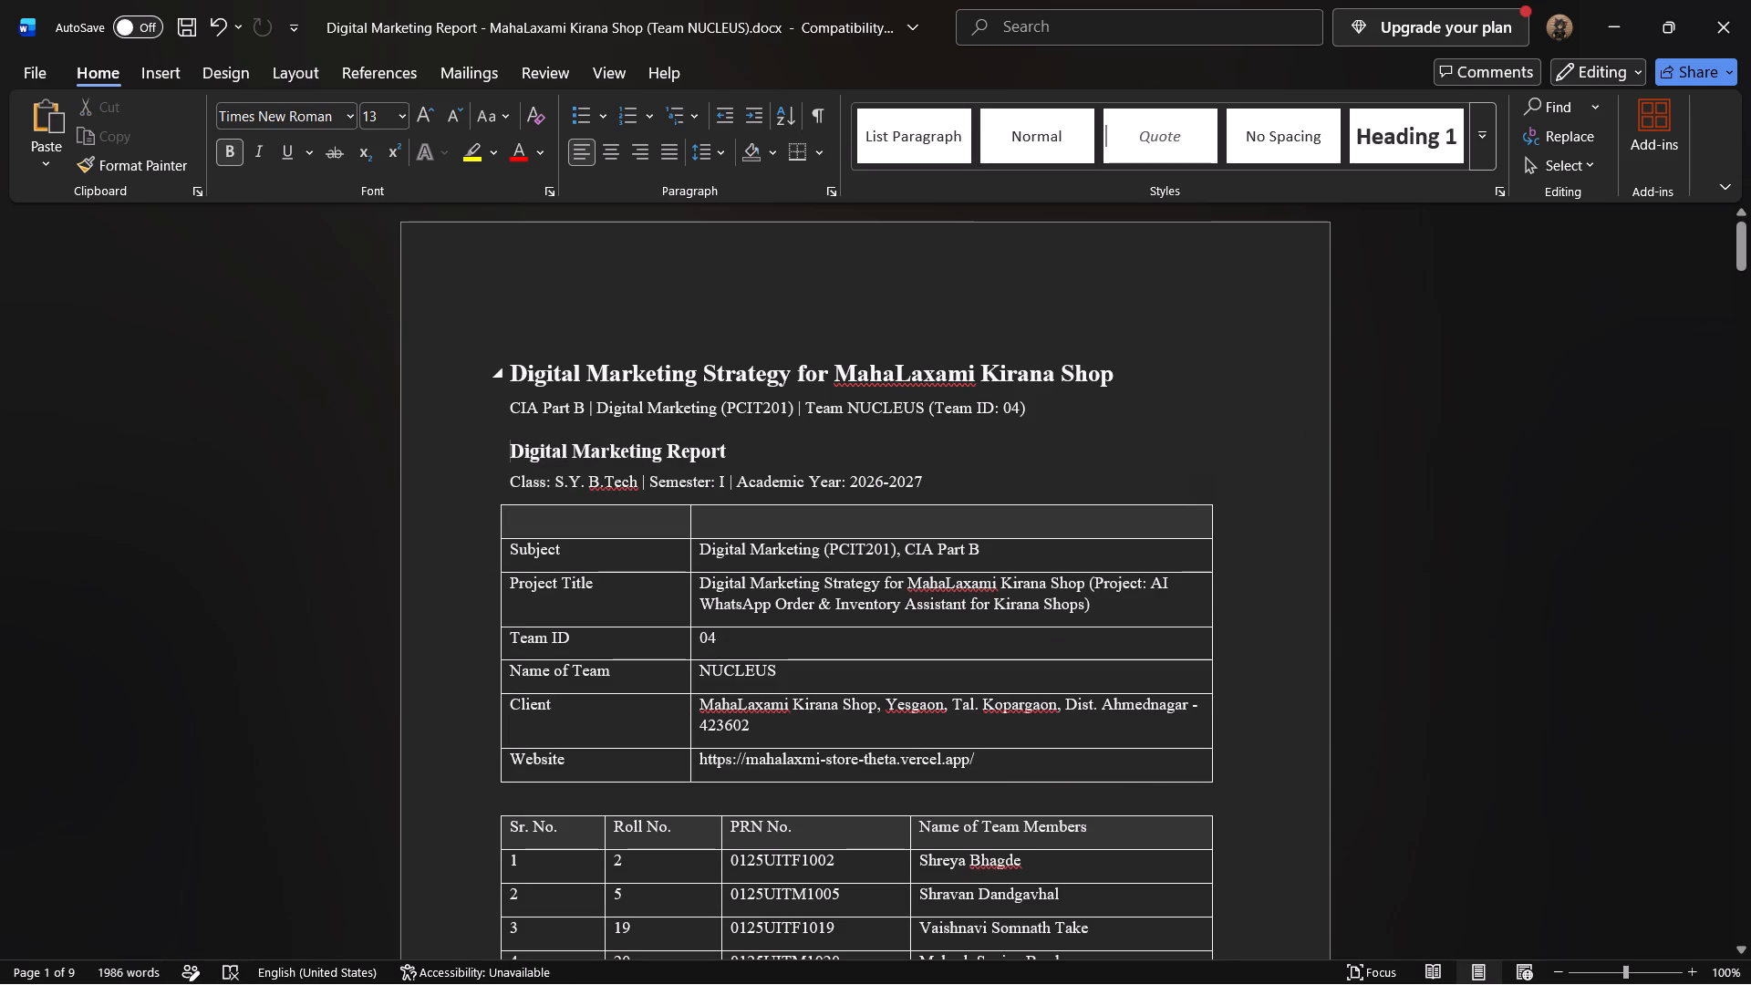
click(509, 368)
key(Return)
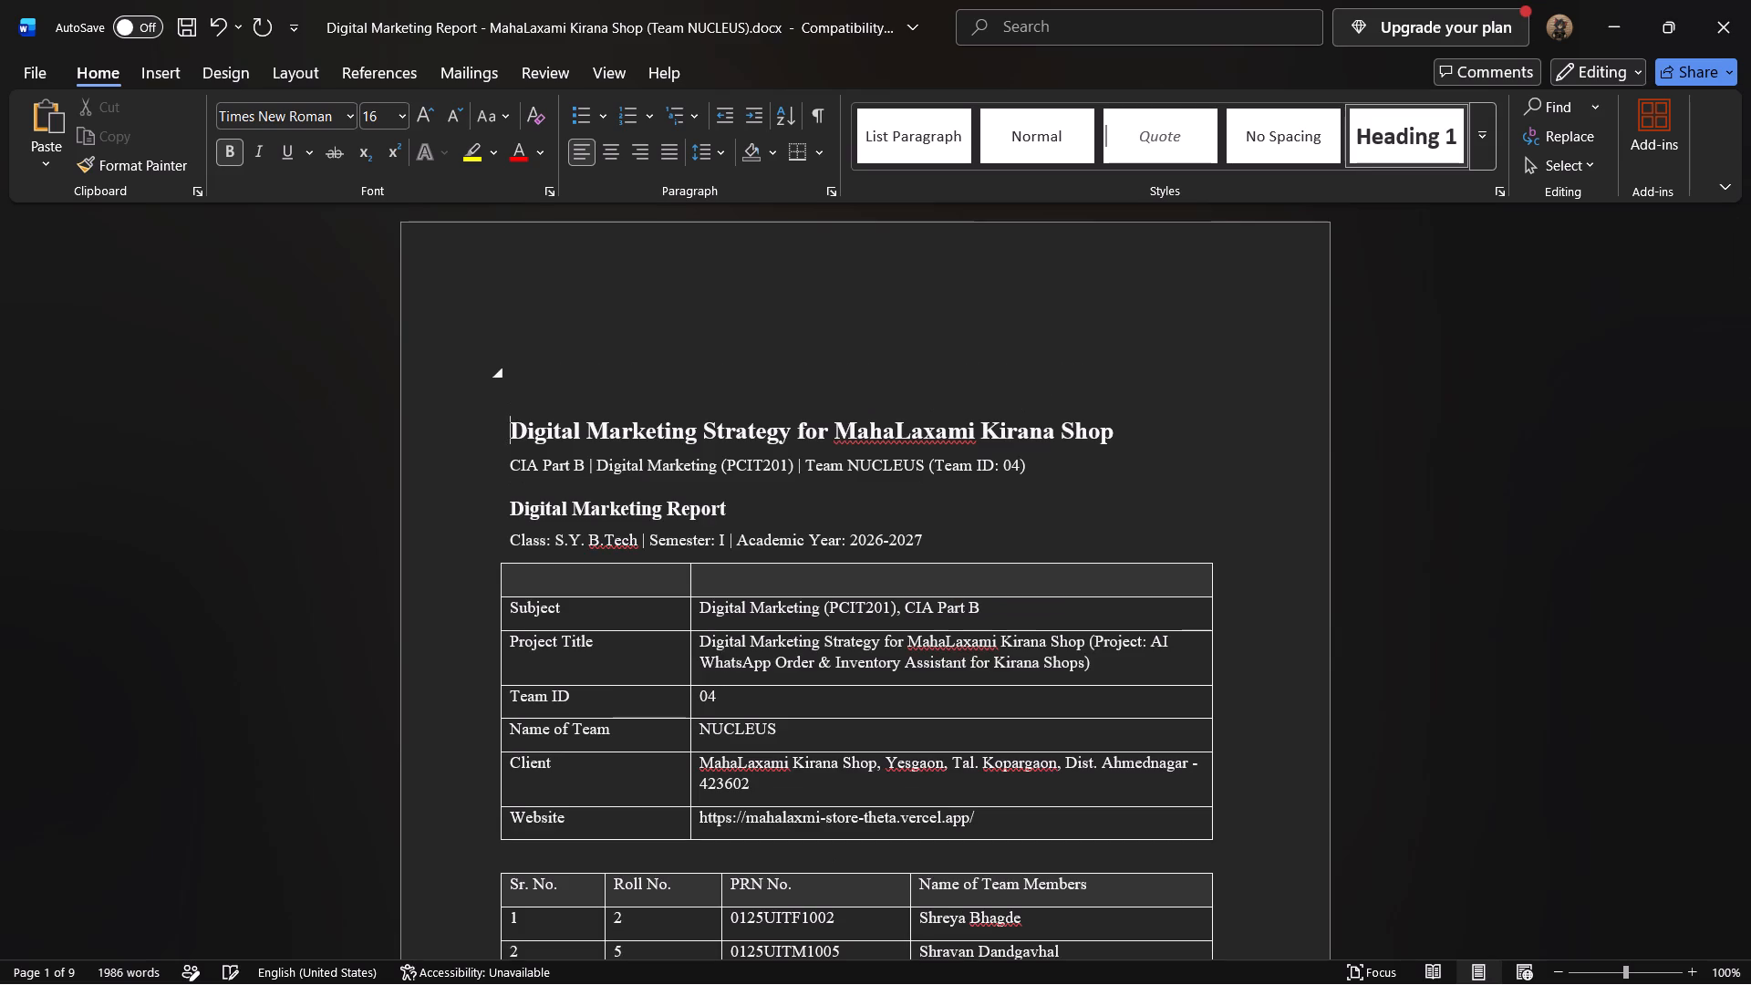
key(Up)
key(Up)
key(Up)
key(ctrl+v)
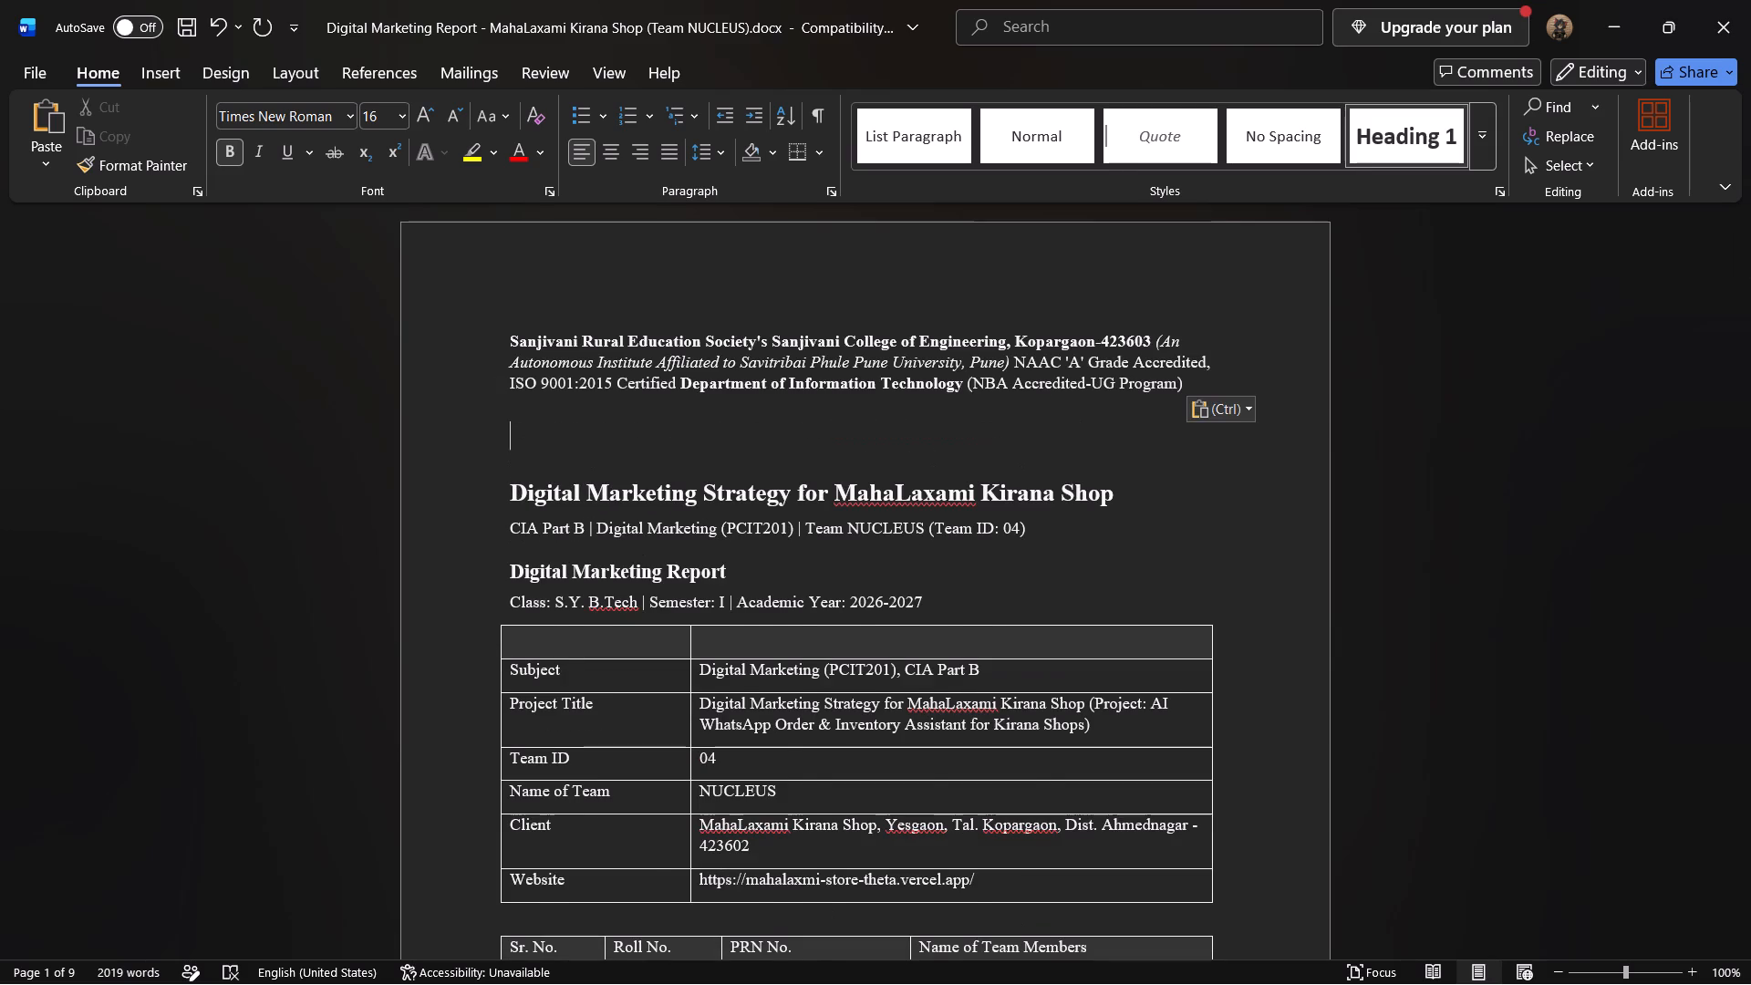
key(BackSpace)
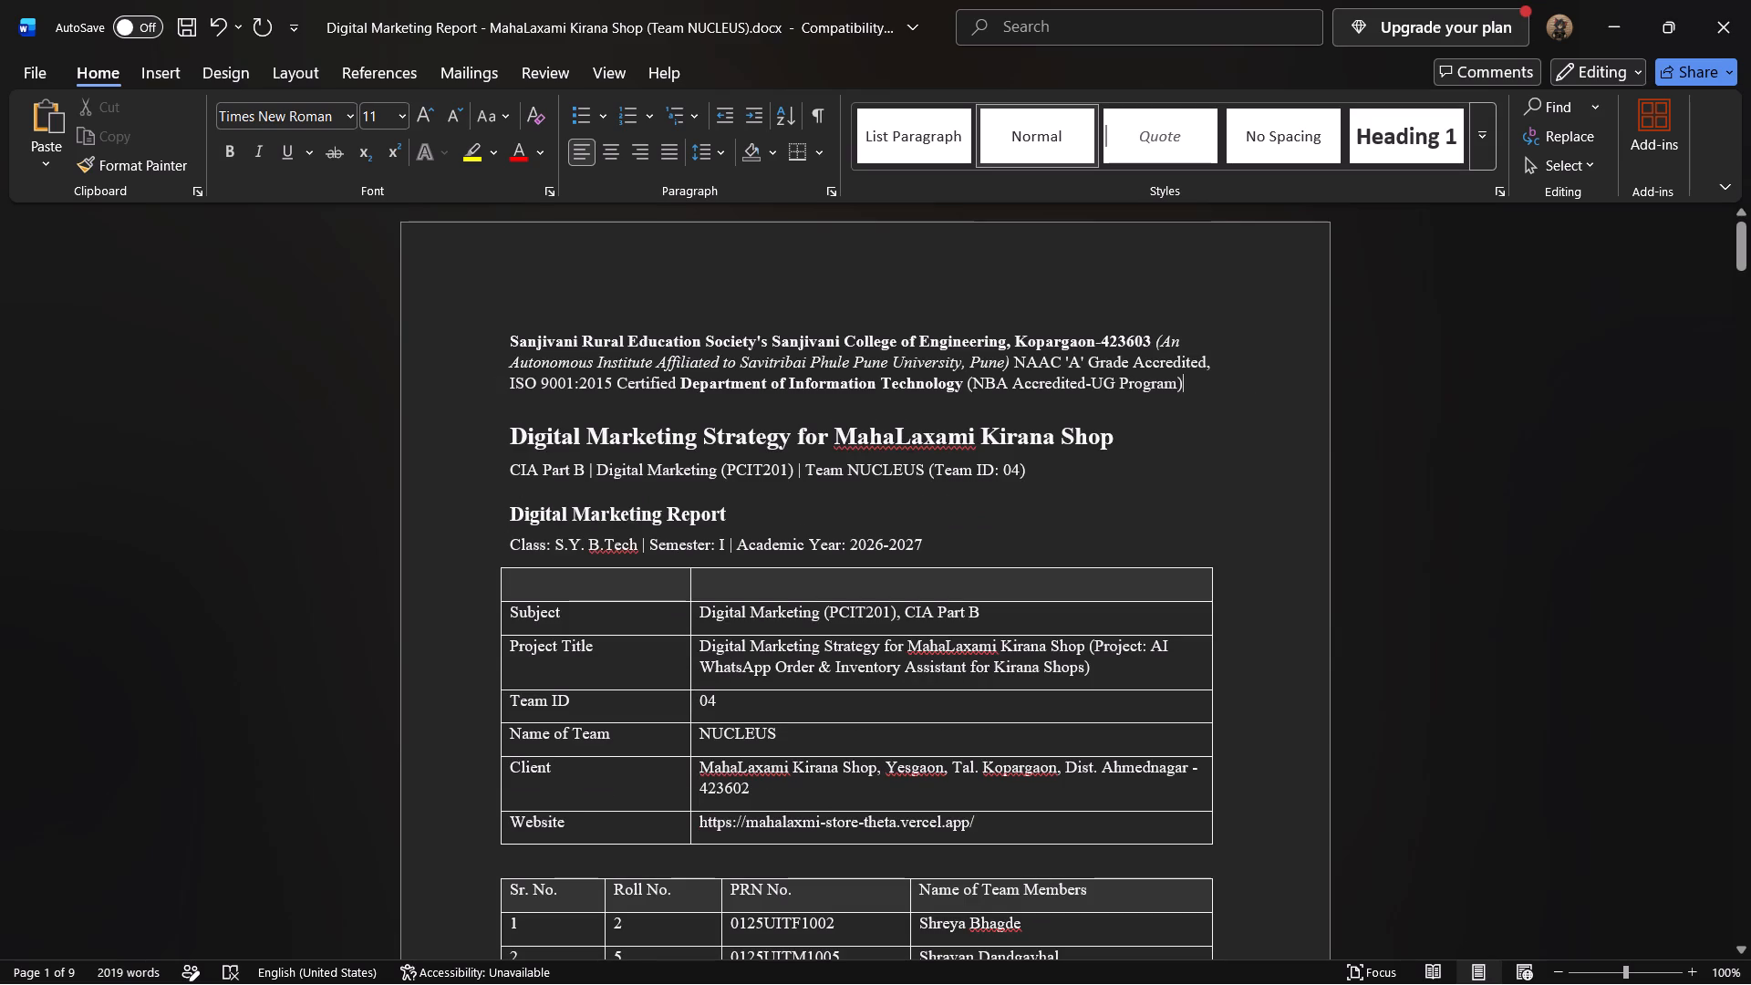
Add three blank lines above the college details paragraph and place the cursor on the first one.
click(511, 338)
key(Return)
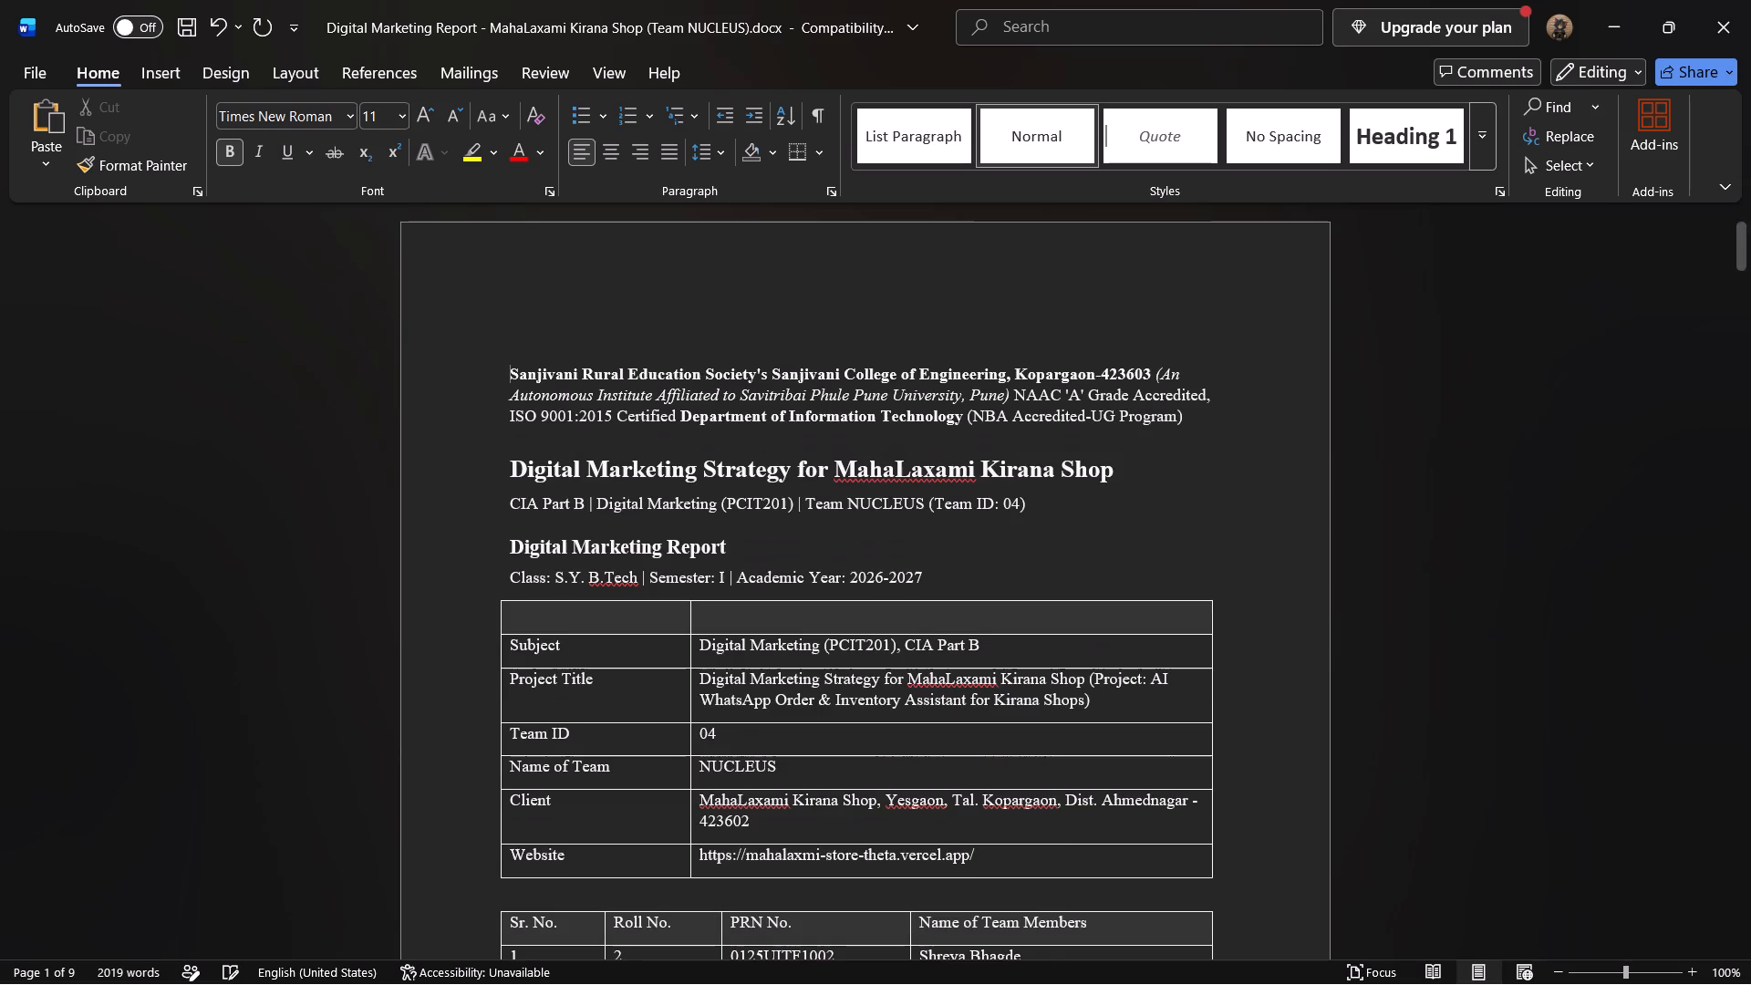
key(Return)
key(Return)
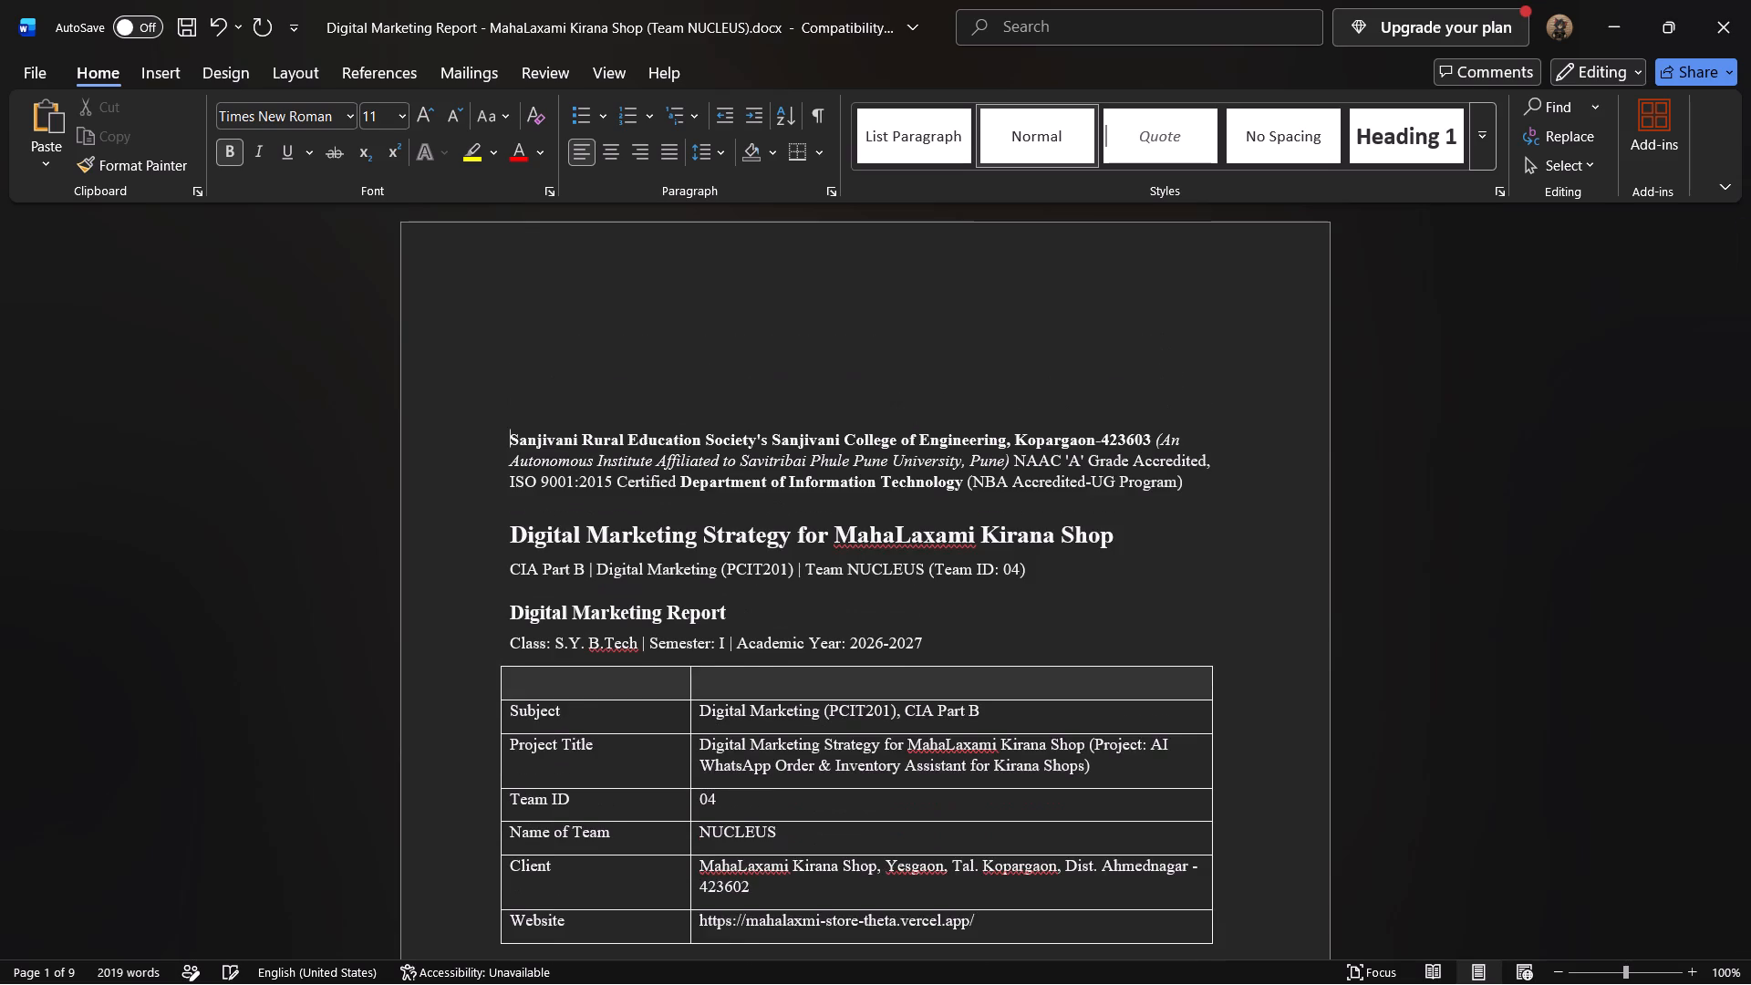
key(Up)
key(Up)
key(Up)
key(Up)
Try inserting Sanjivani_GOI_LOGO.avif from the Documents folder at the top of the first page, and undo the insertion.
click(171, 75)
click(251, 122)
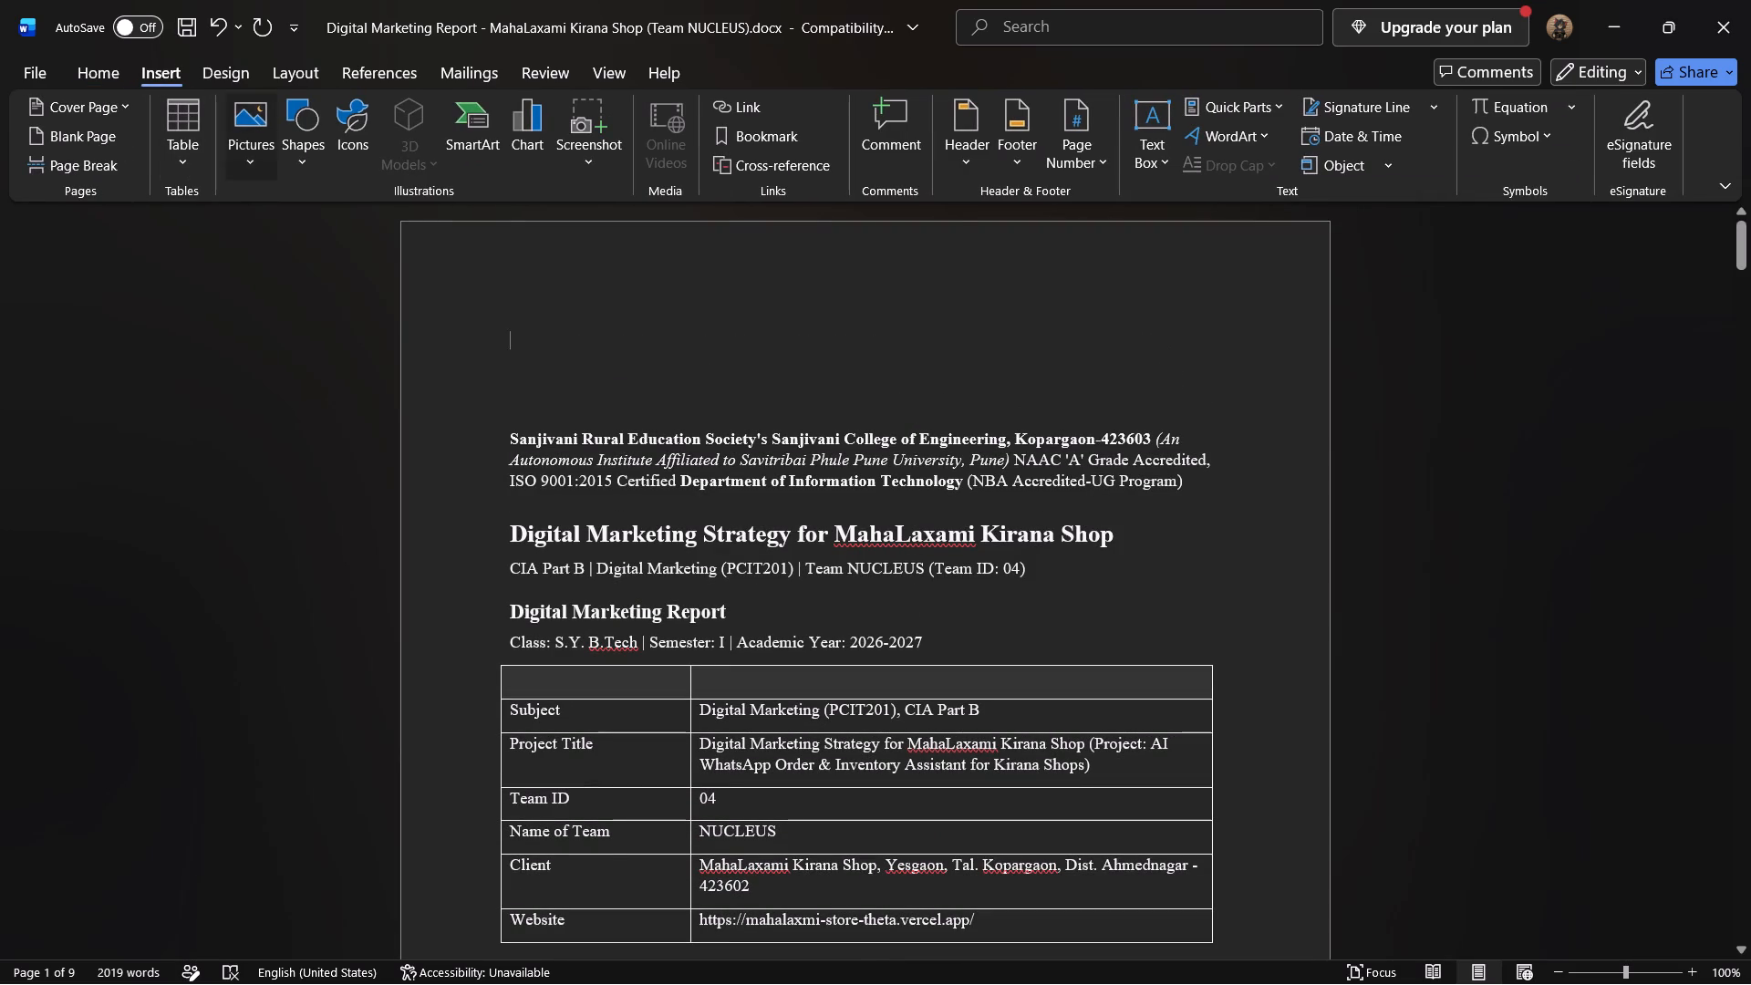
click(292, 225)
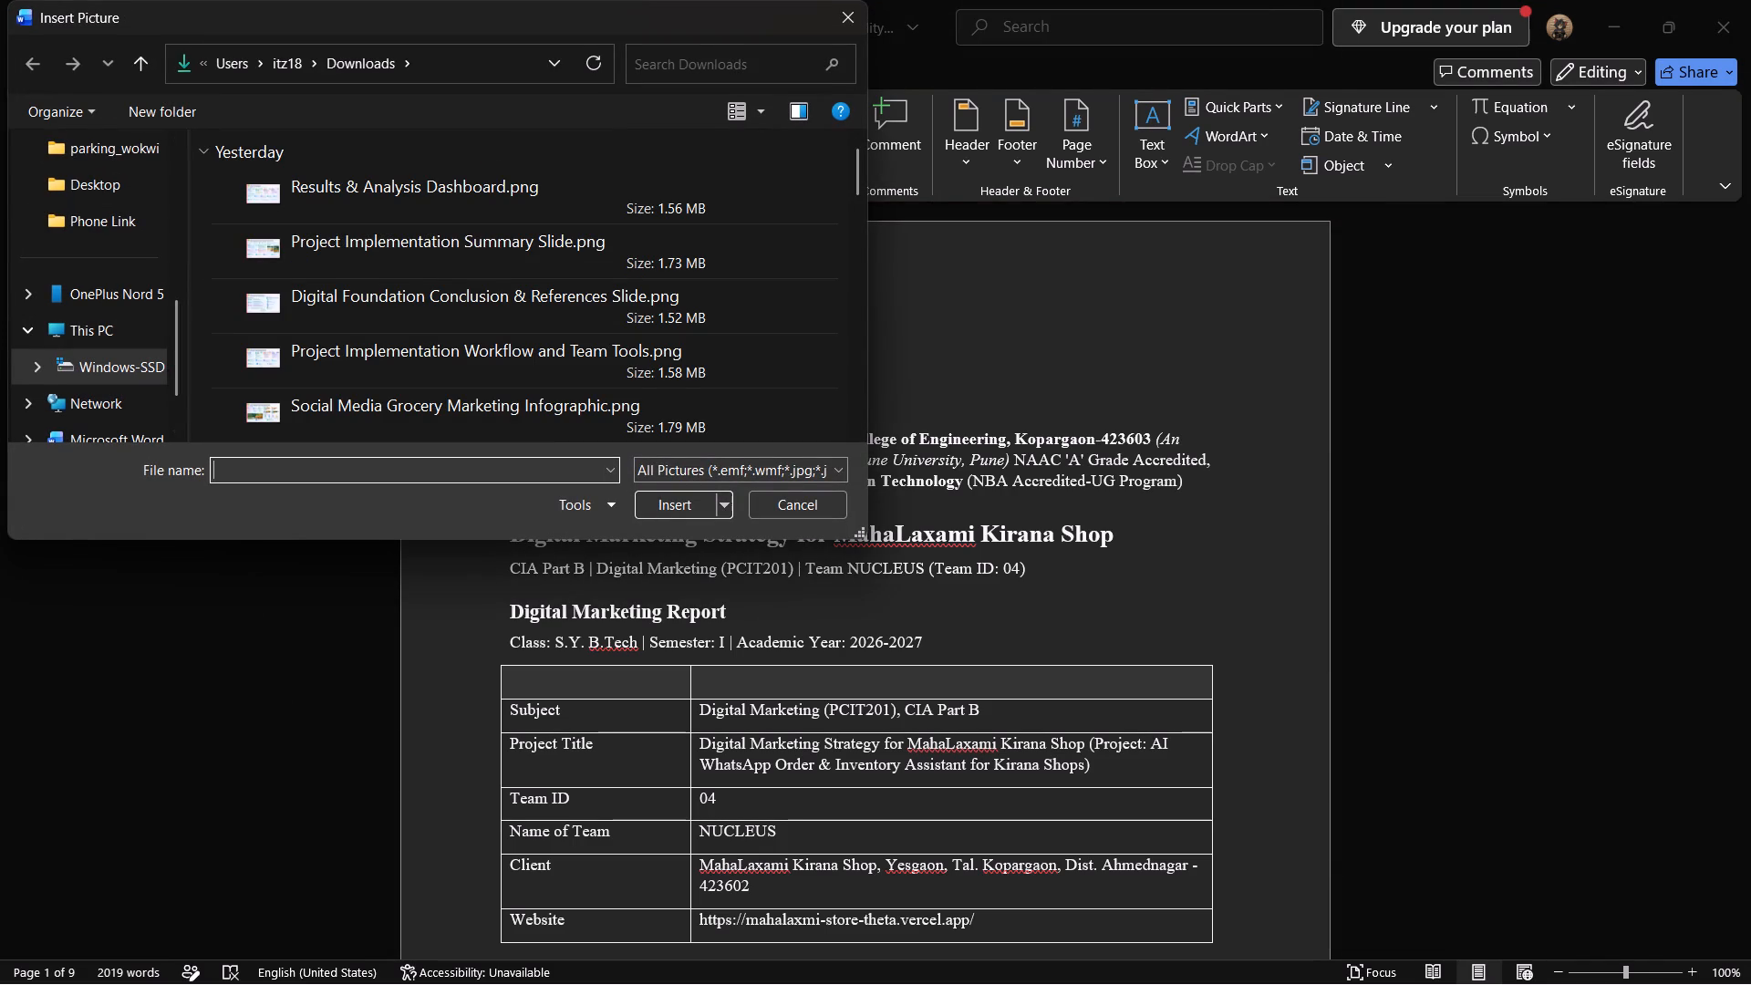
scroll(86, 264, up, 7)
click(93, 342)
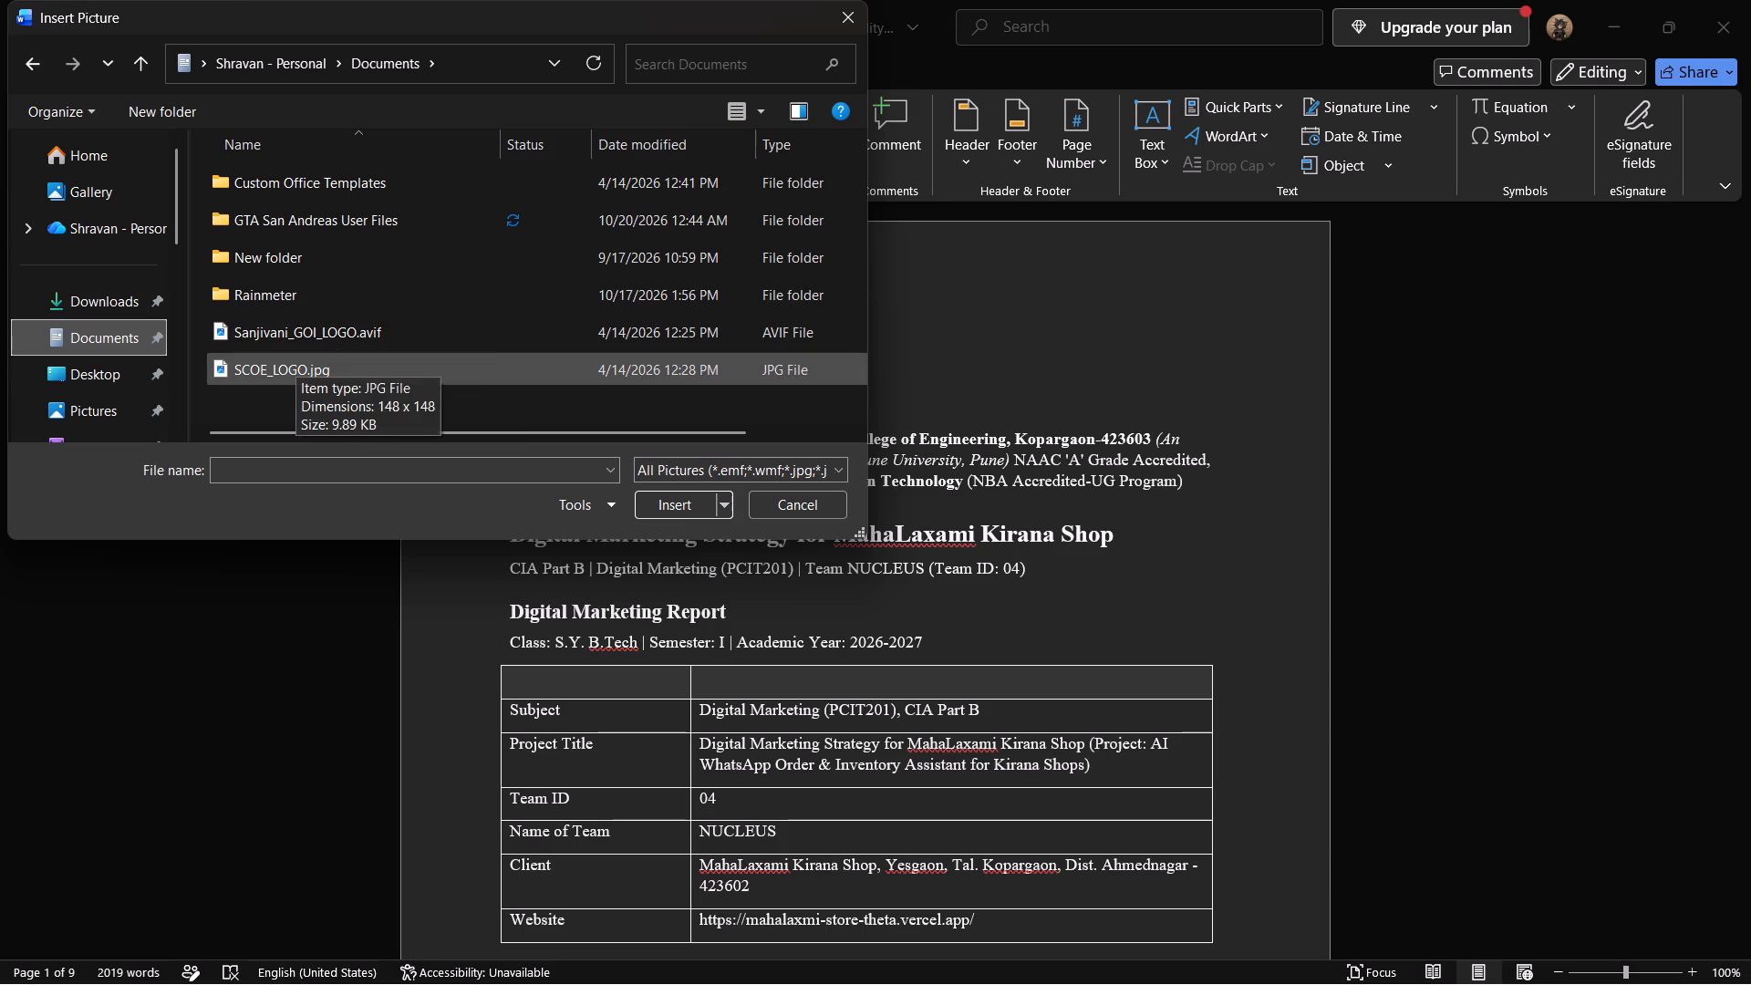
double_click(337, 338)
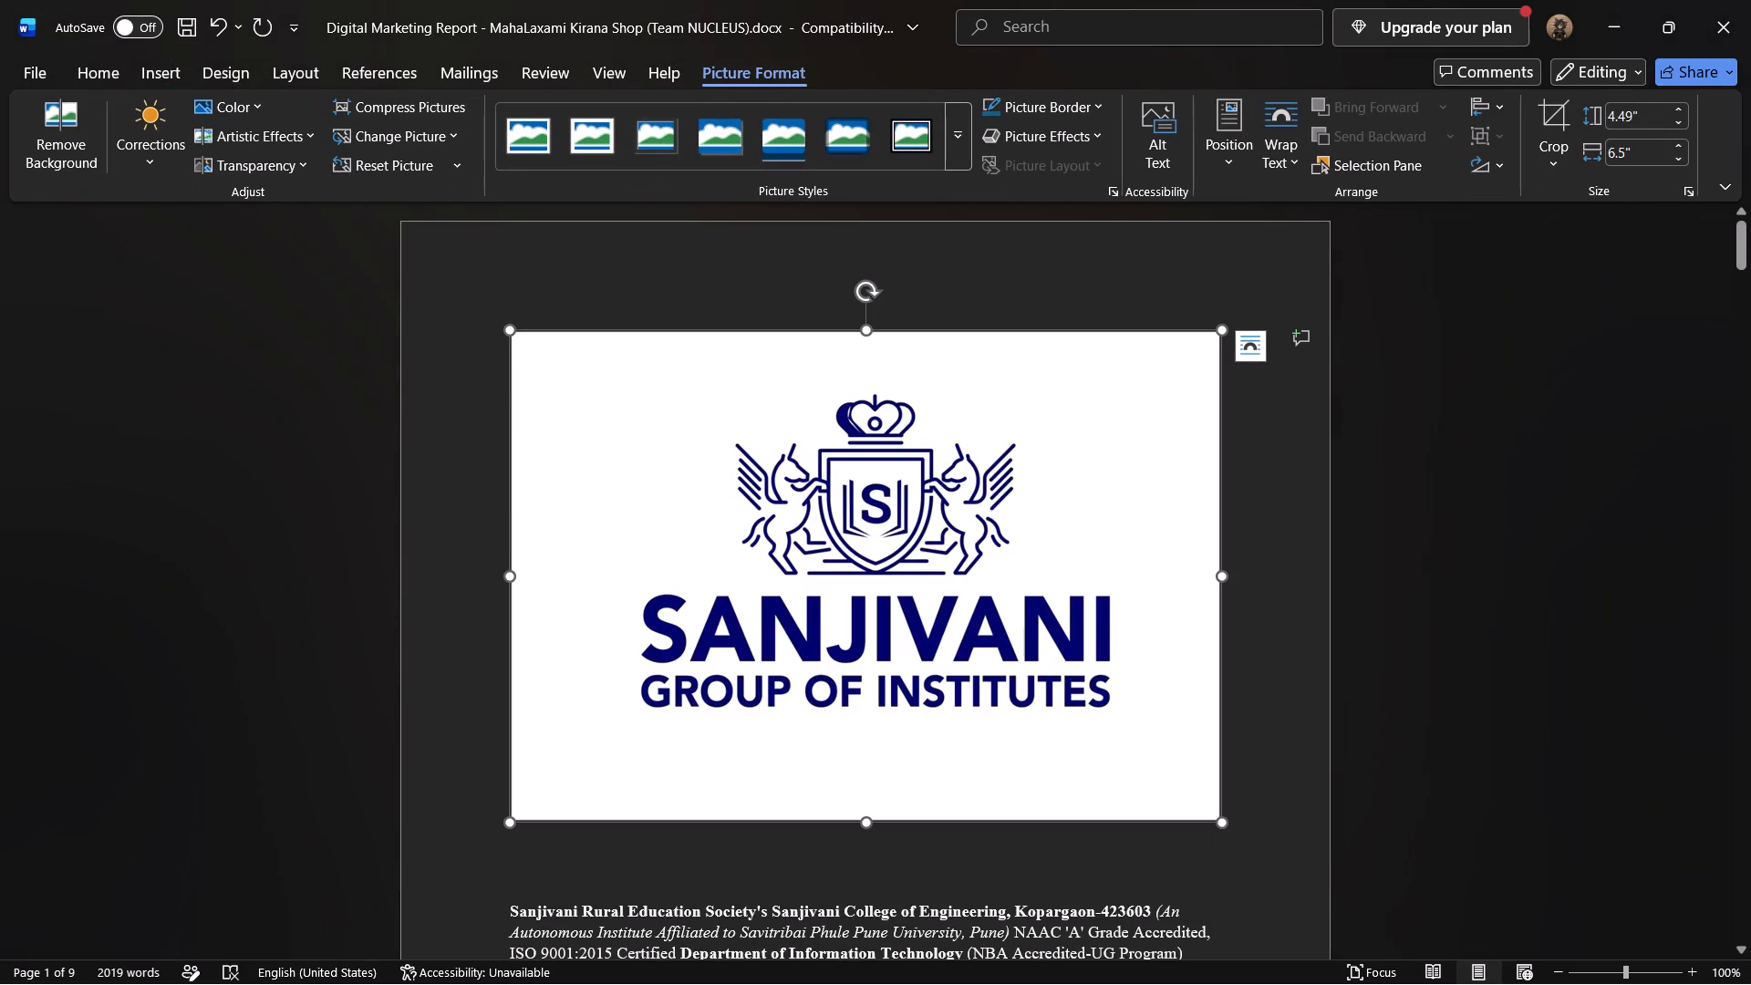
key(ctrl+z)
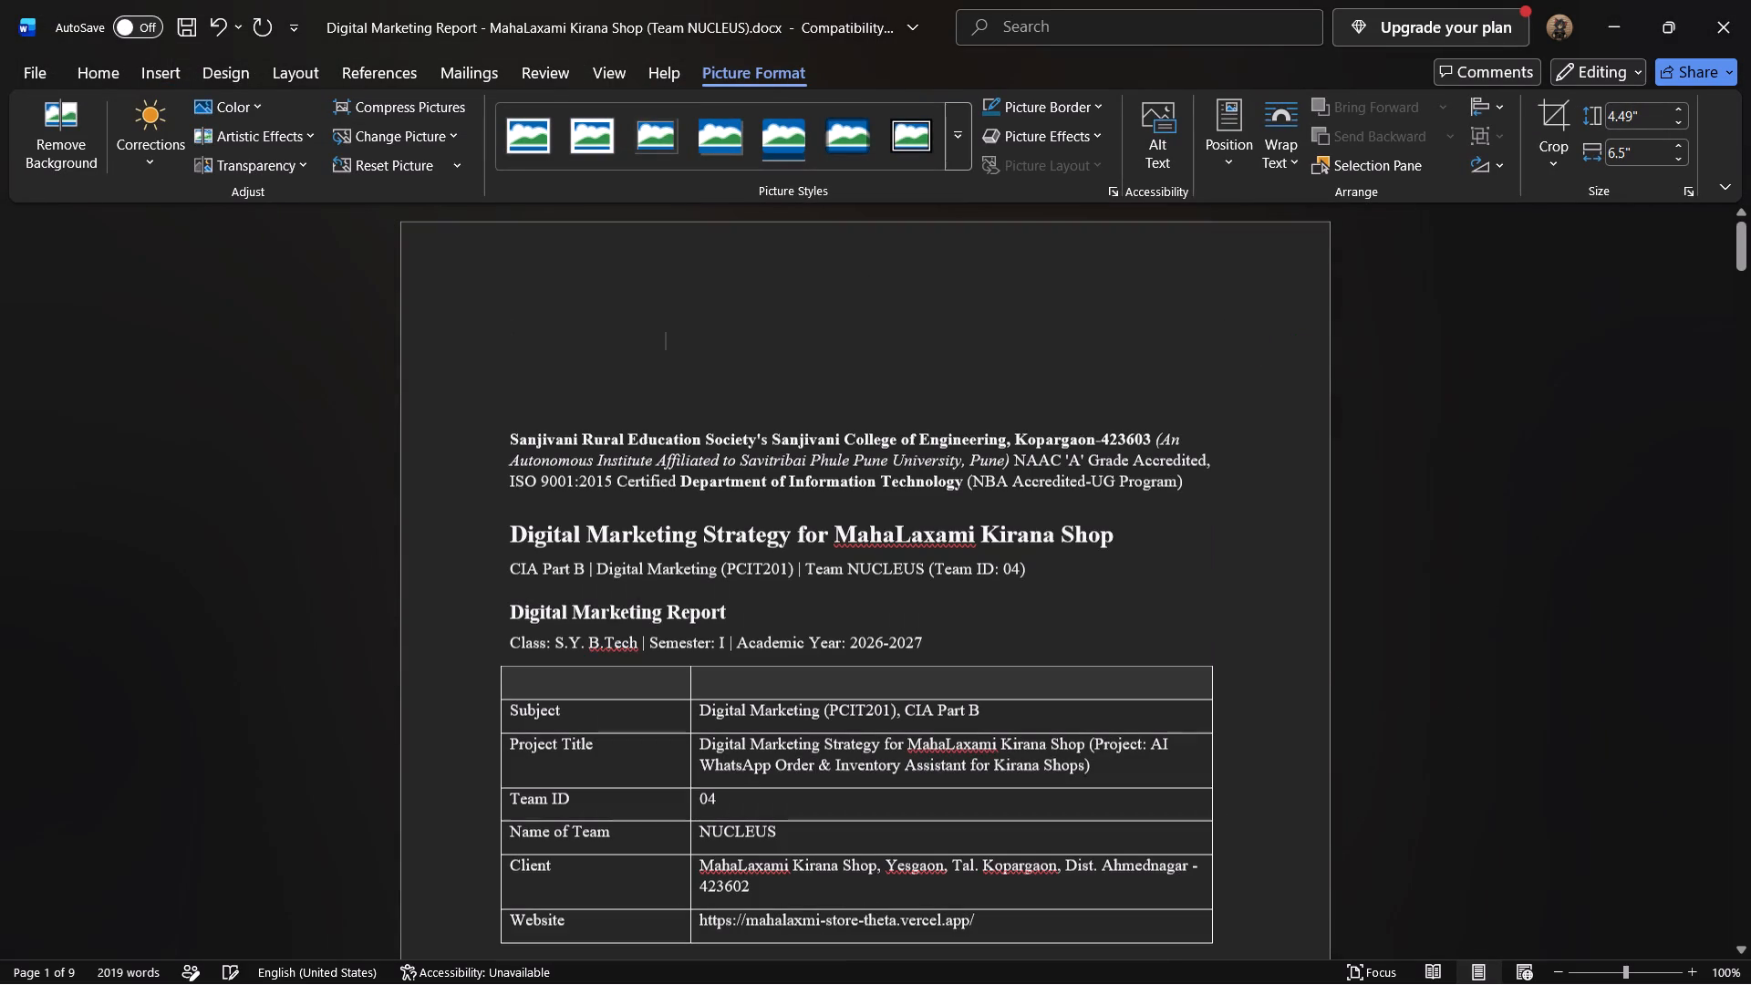
Insert SCOE_LOGO.jpg from the Documents folder at the top of the first page and centre it.
click(171, 72)
click(228, 137)
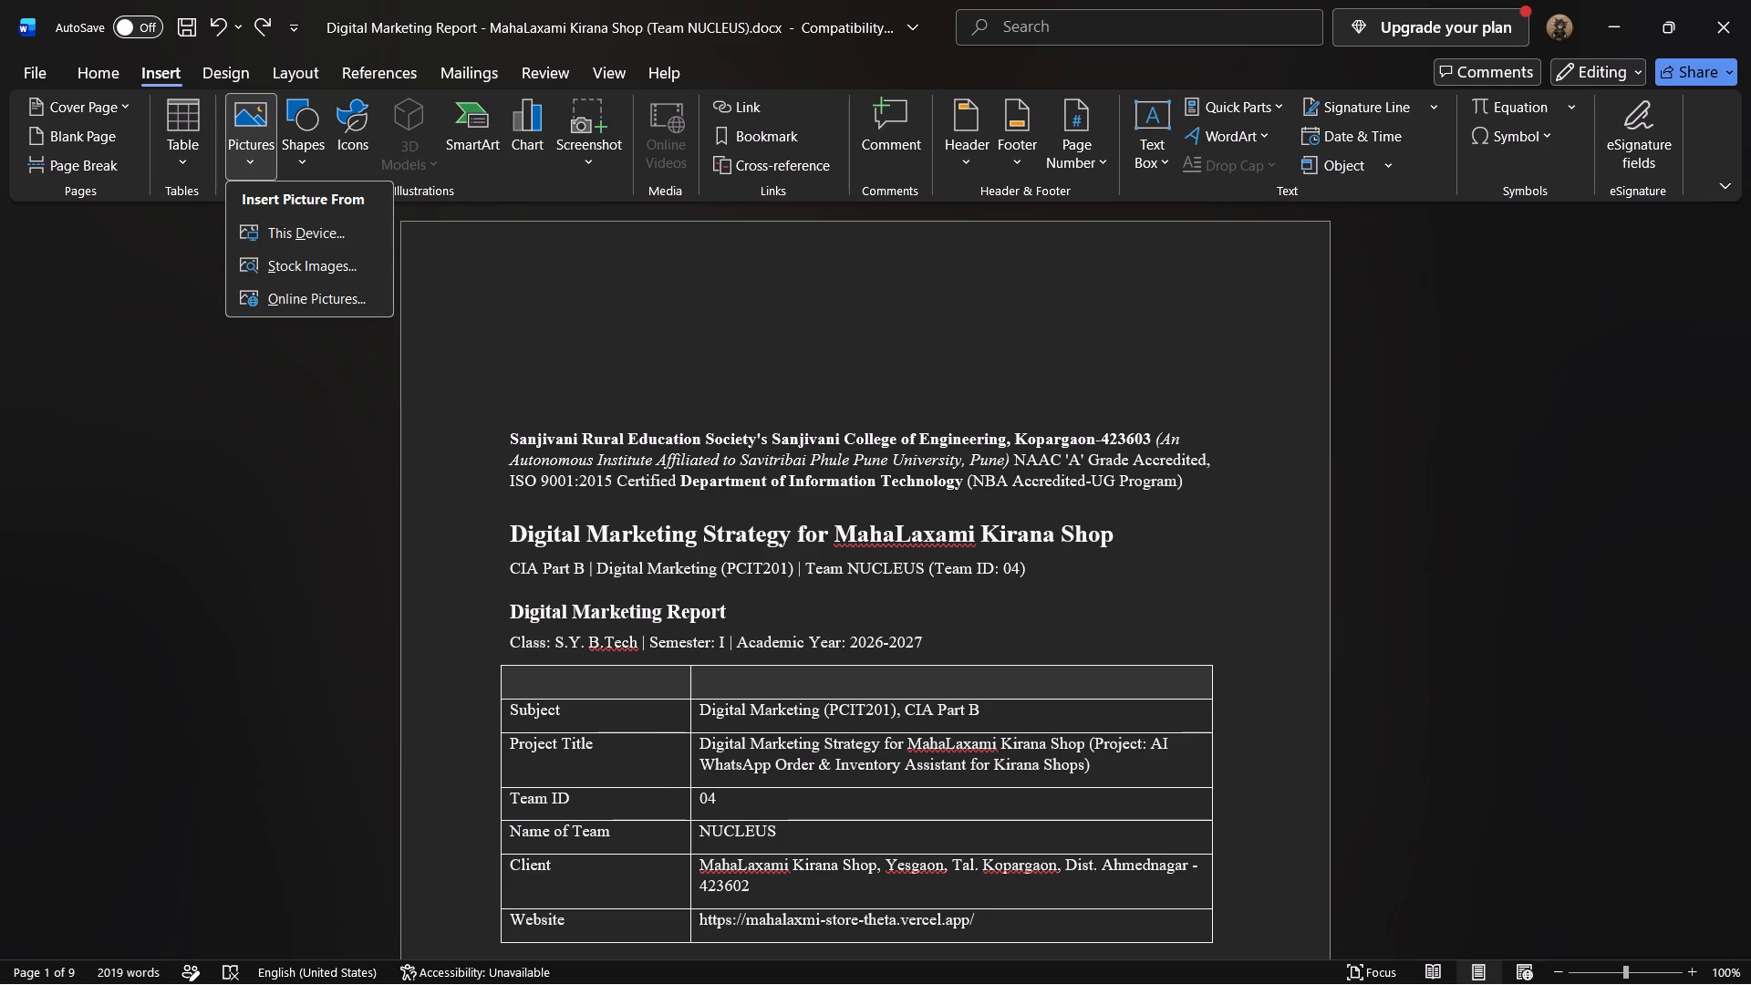
click(275, 231)
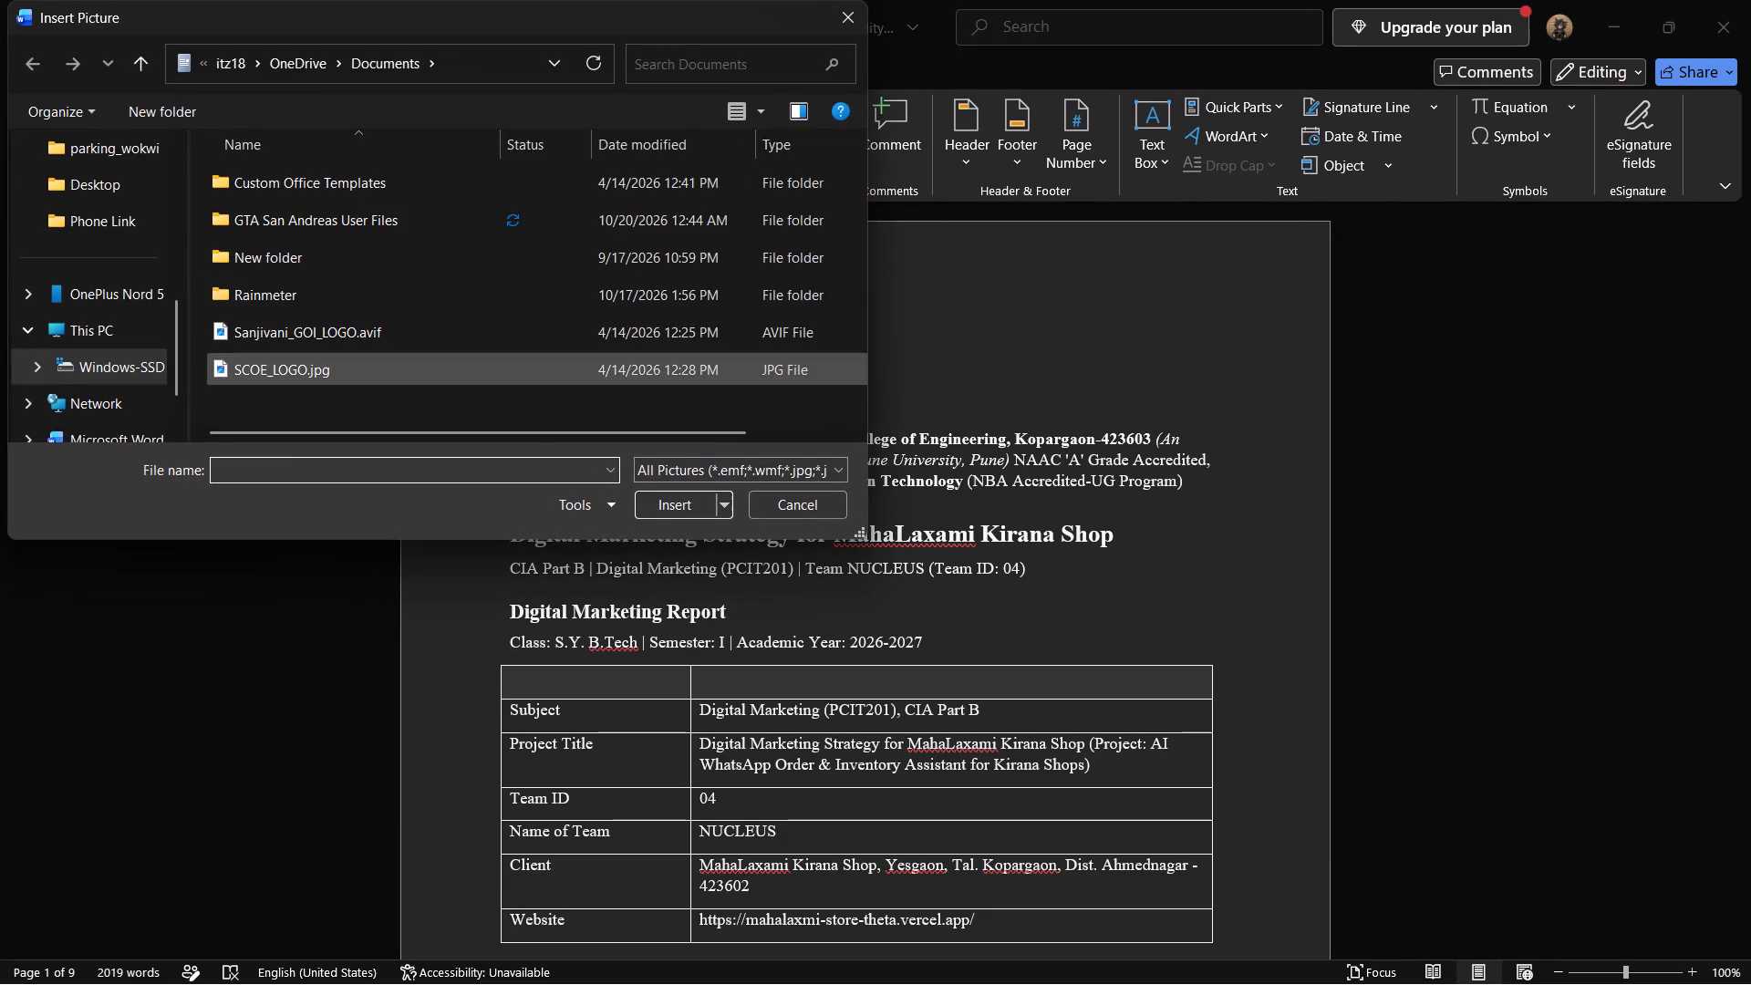
double_click(272, 373)
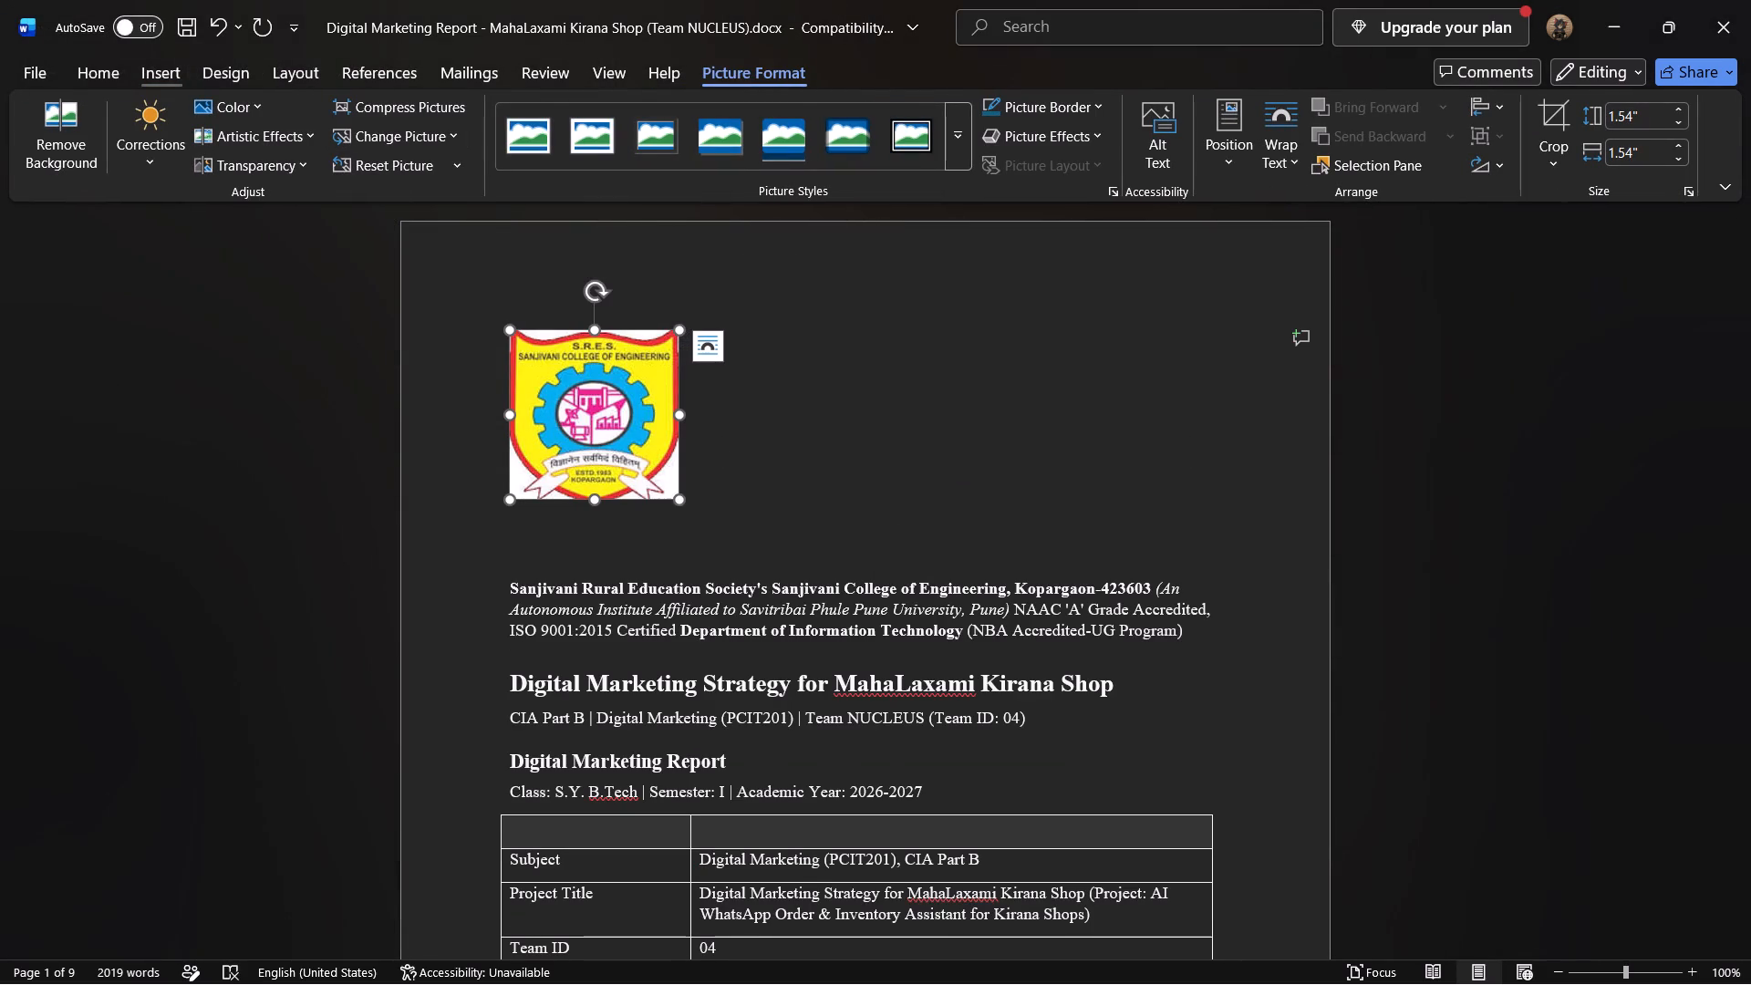
click(98, 70)
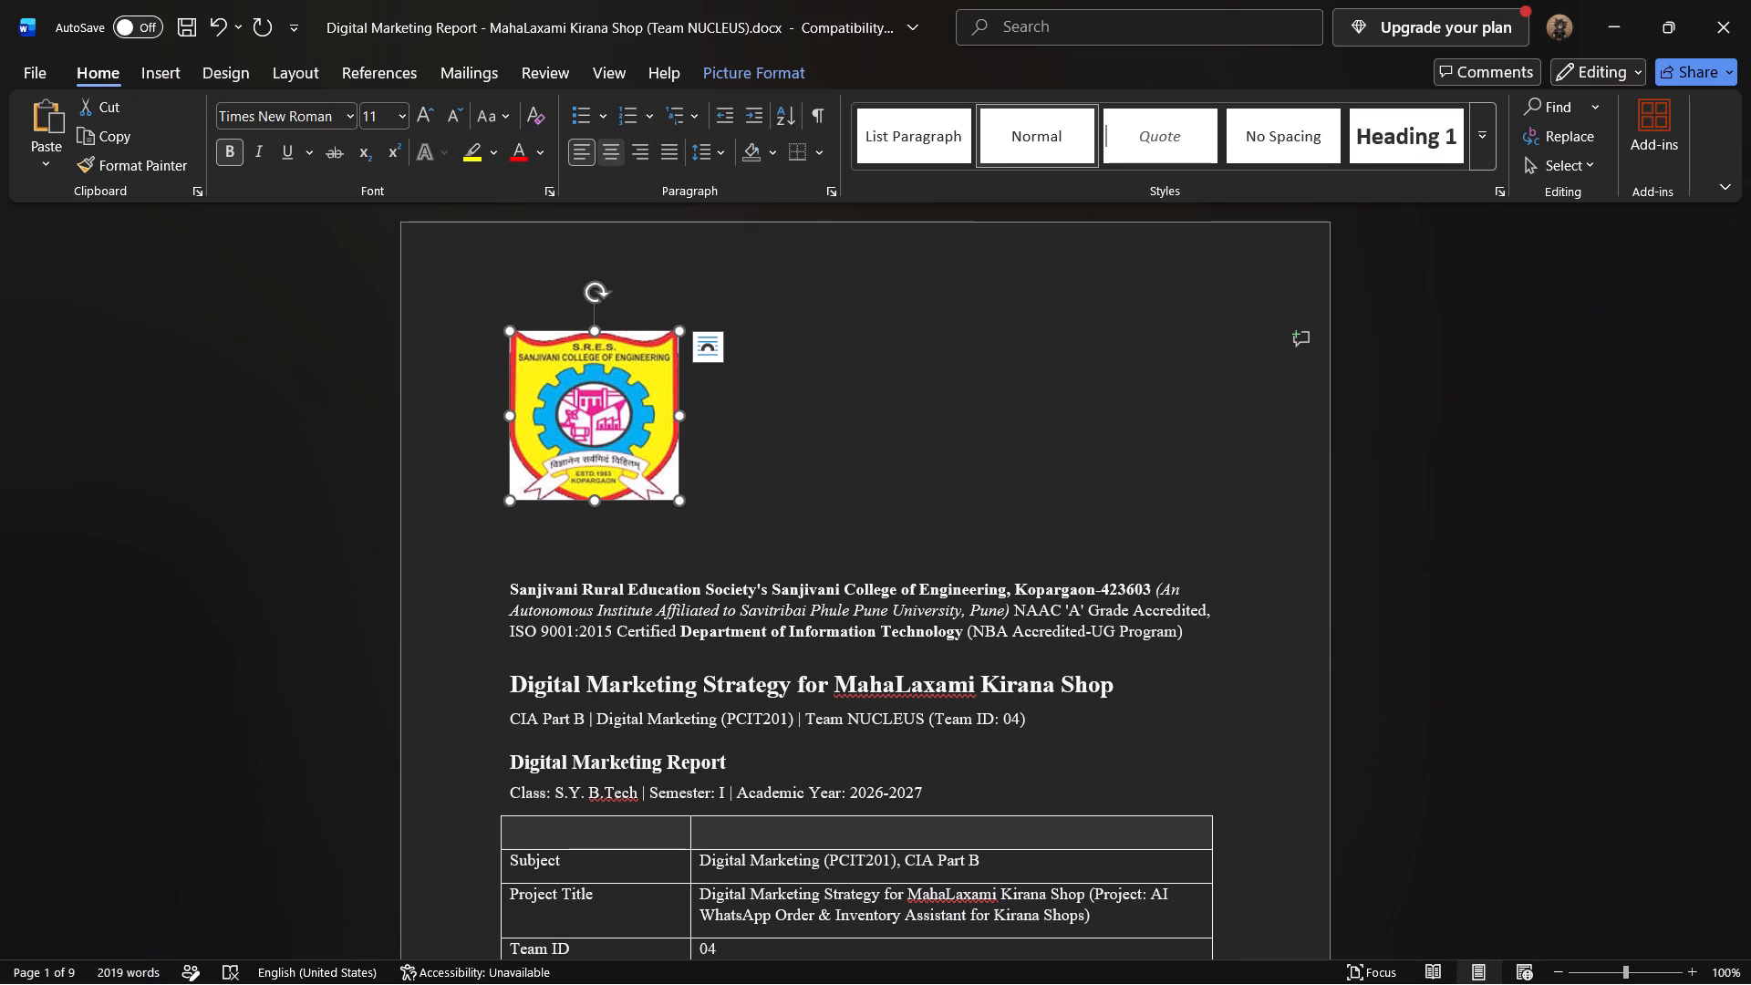
click(616, 154)
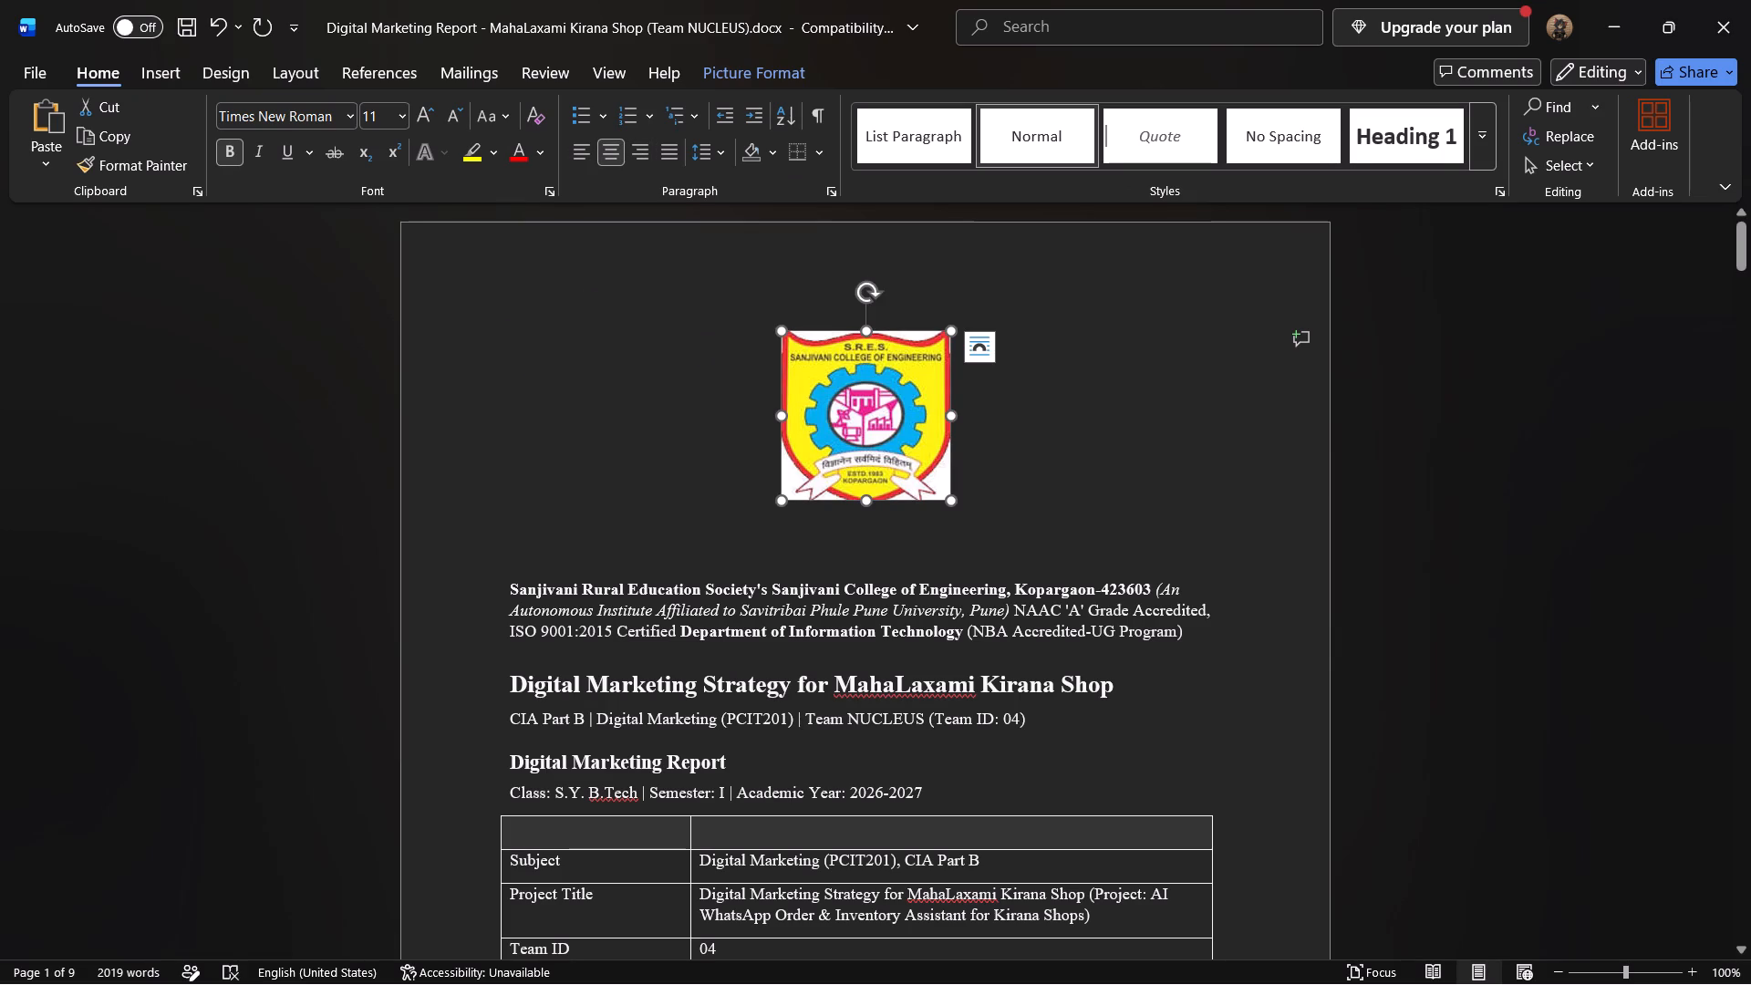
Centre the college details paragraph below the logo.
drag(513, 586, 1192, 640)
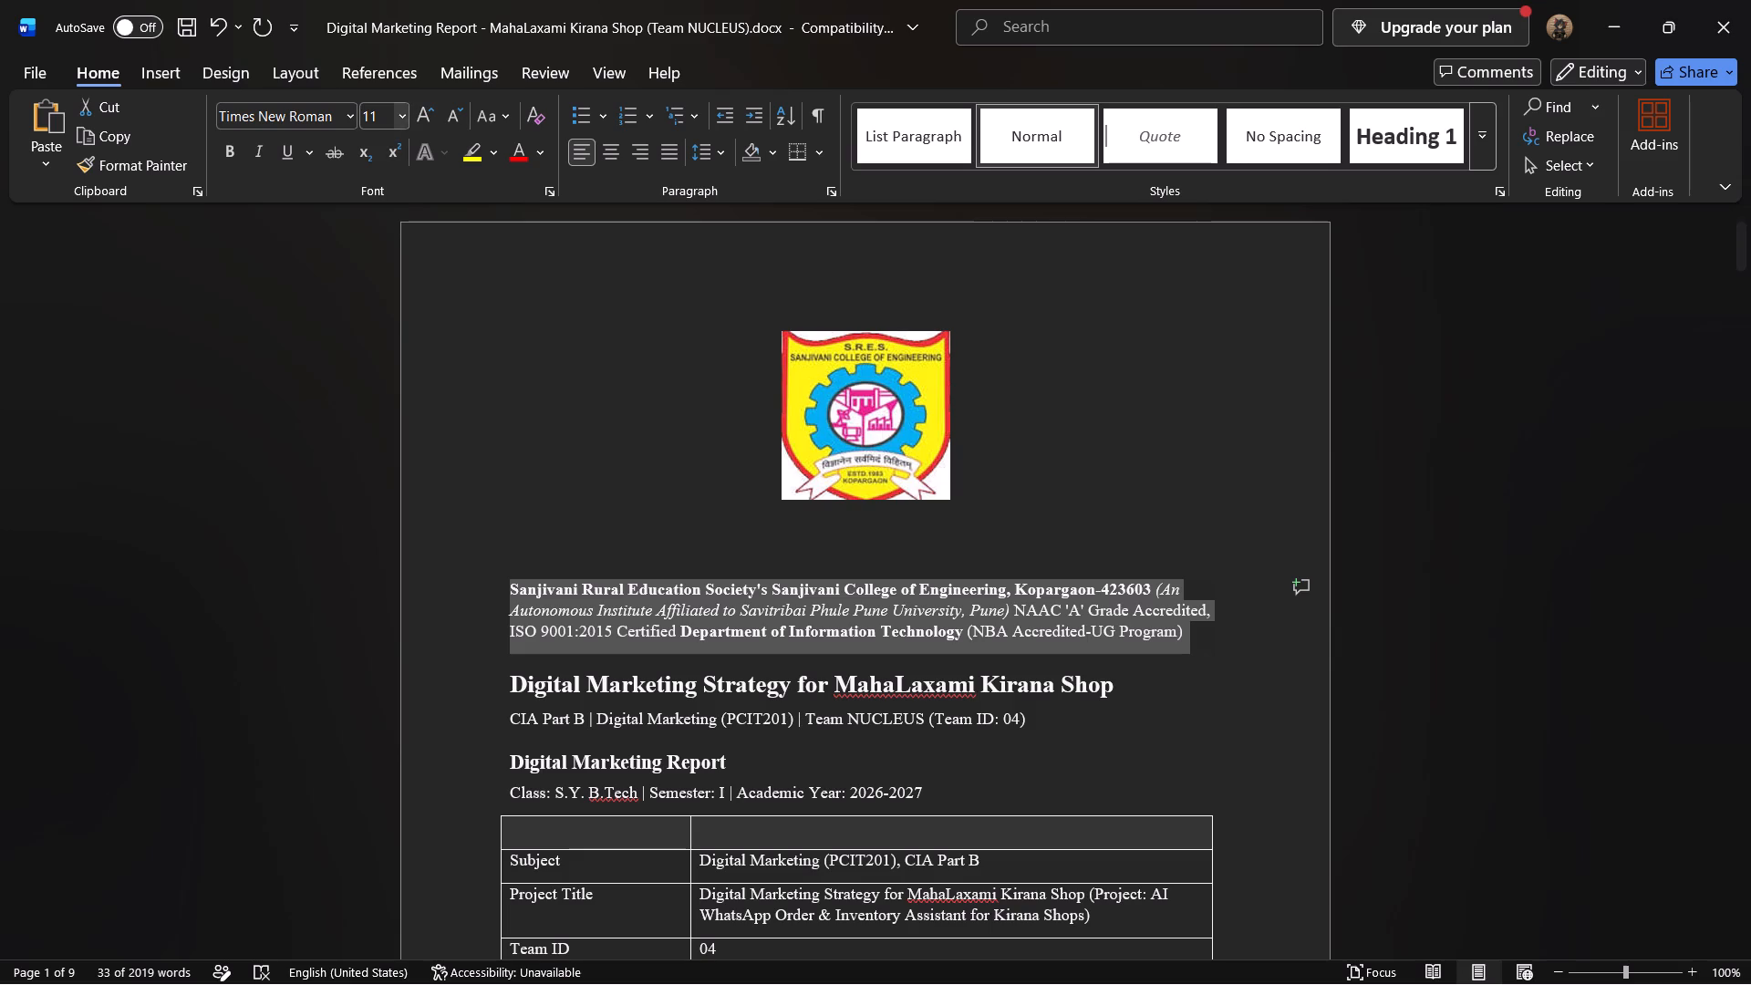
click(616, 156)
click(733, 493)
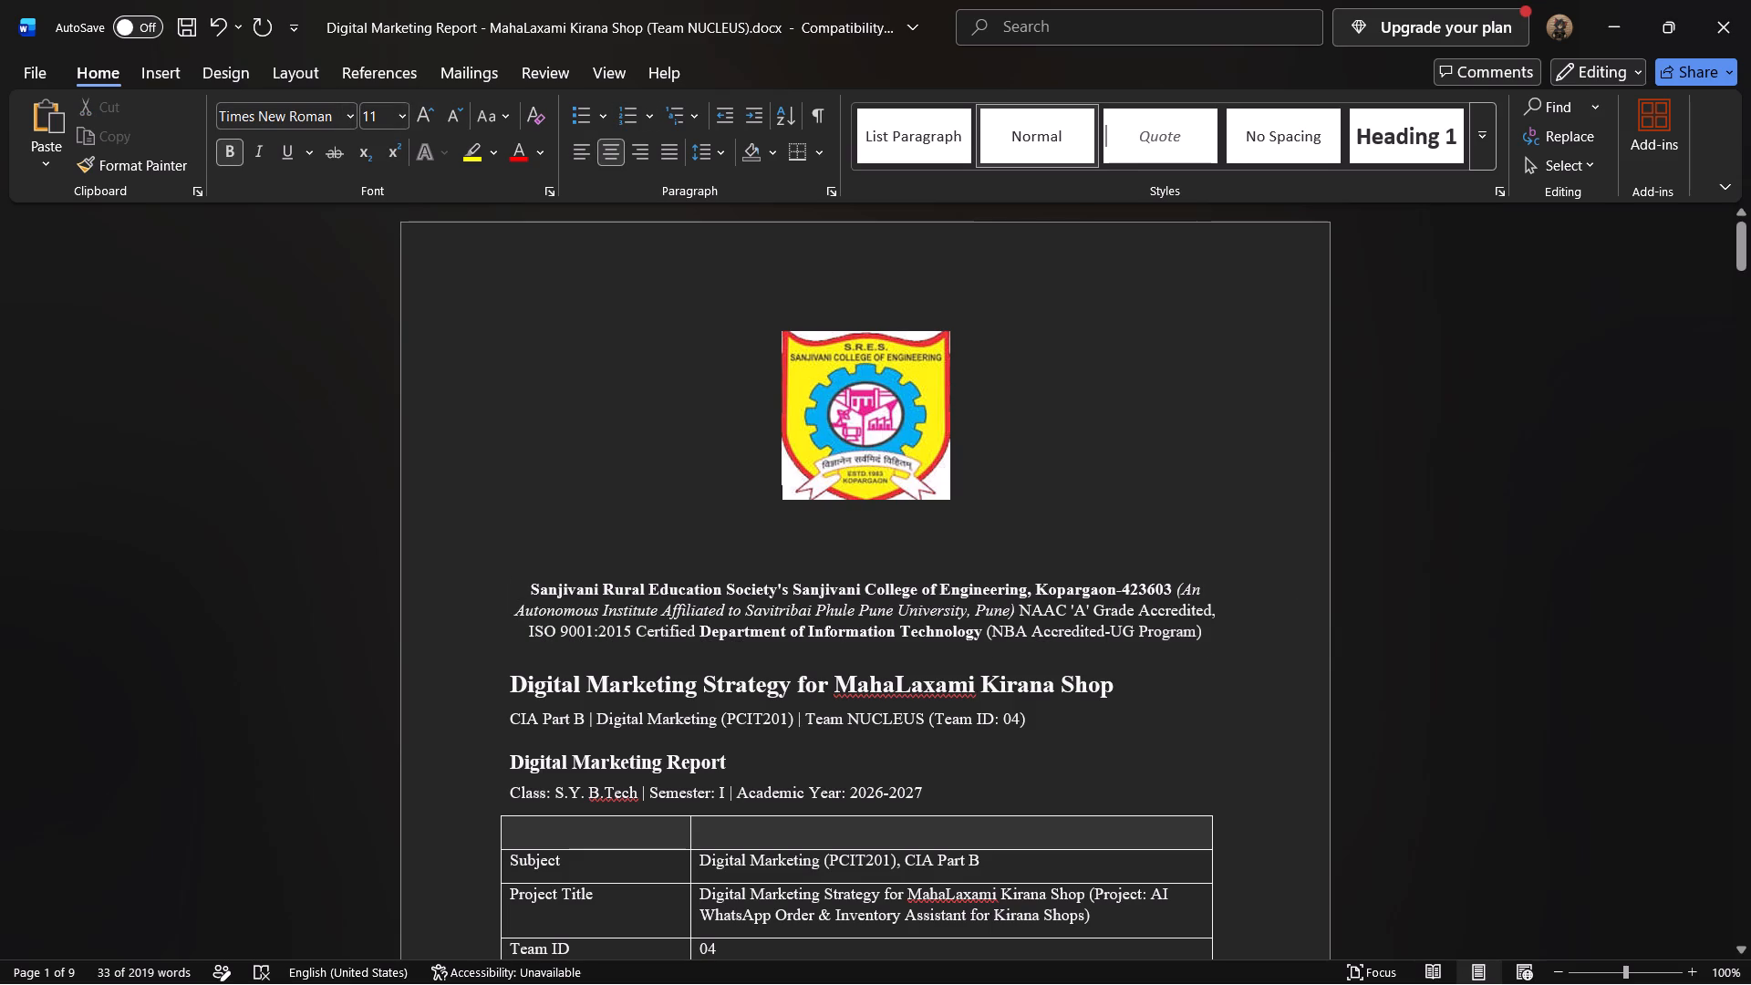
Remove the two blank lines between the college logo and the college details paragraph.
click(530, 584)
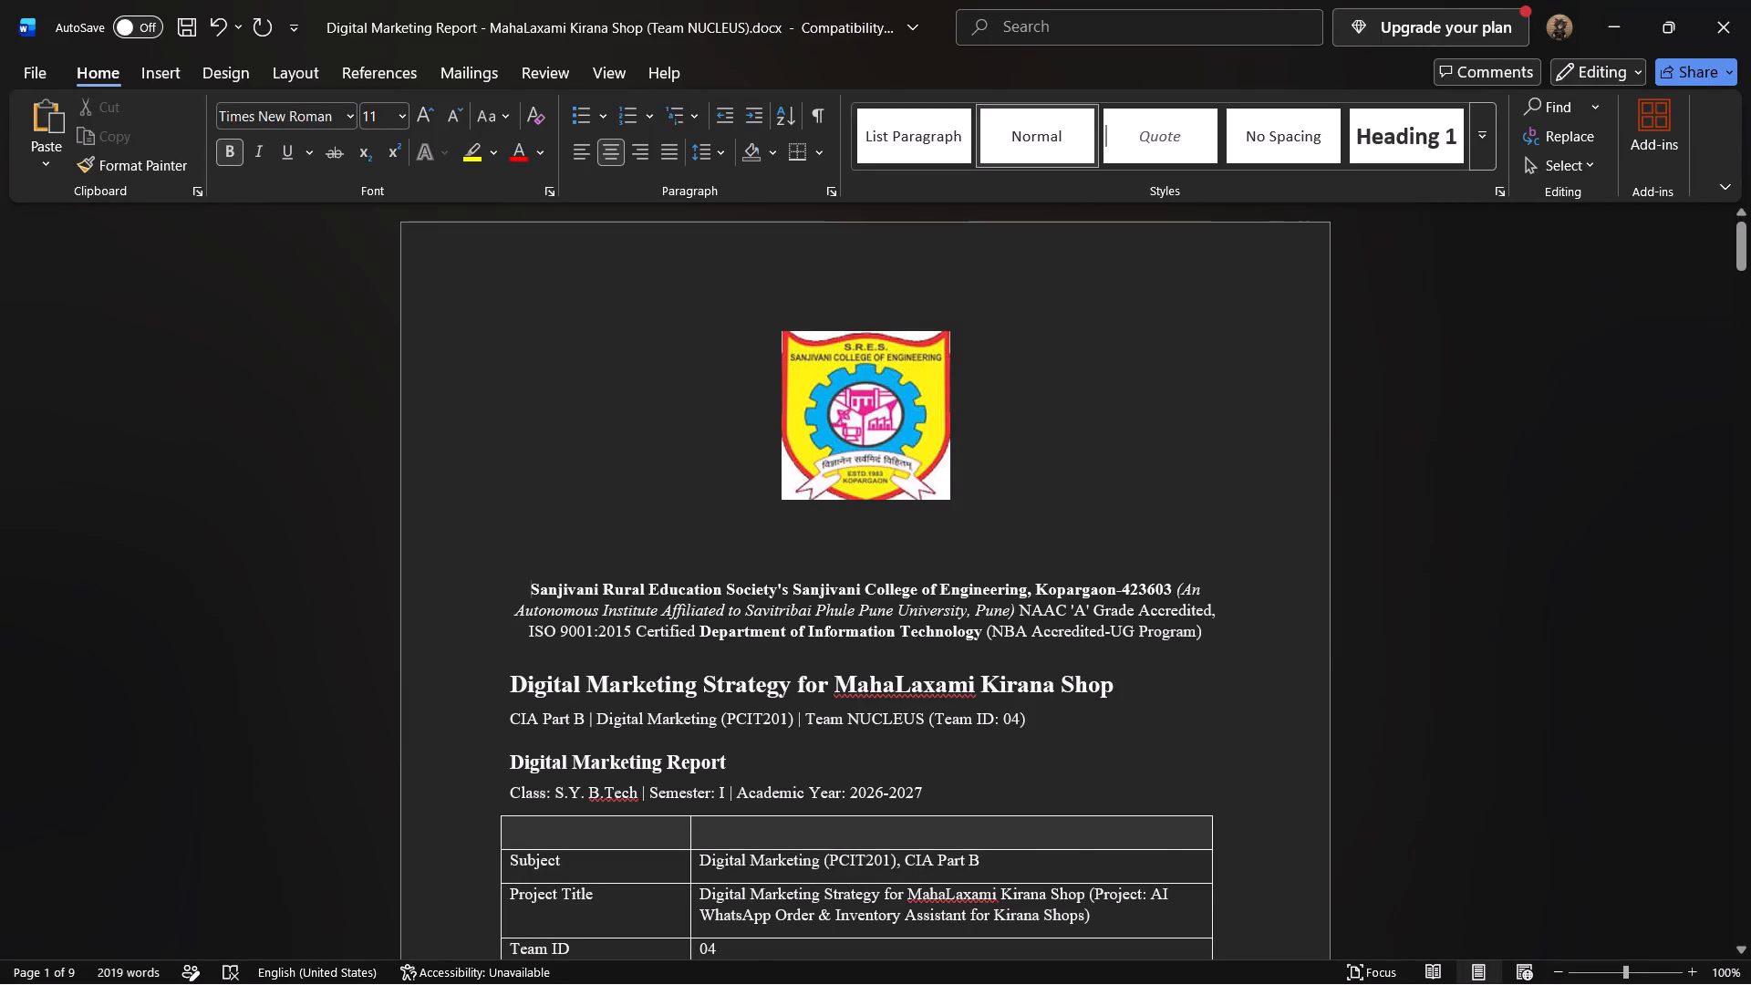
key(BackSpace)
key(BackSpace)
key(BackSpace)
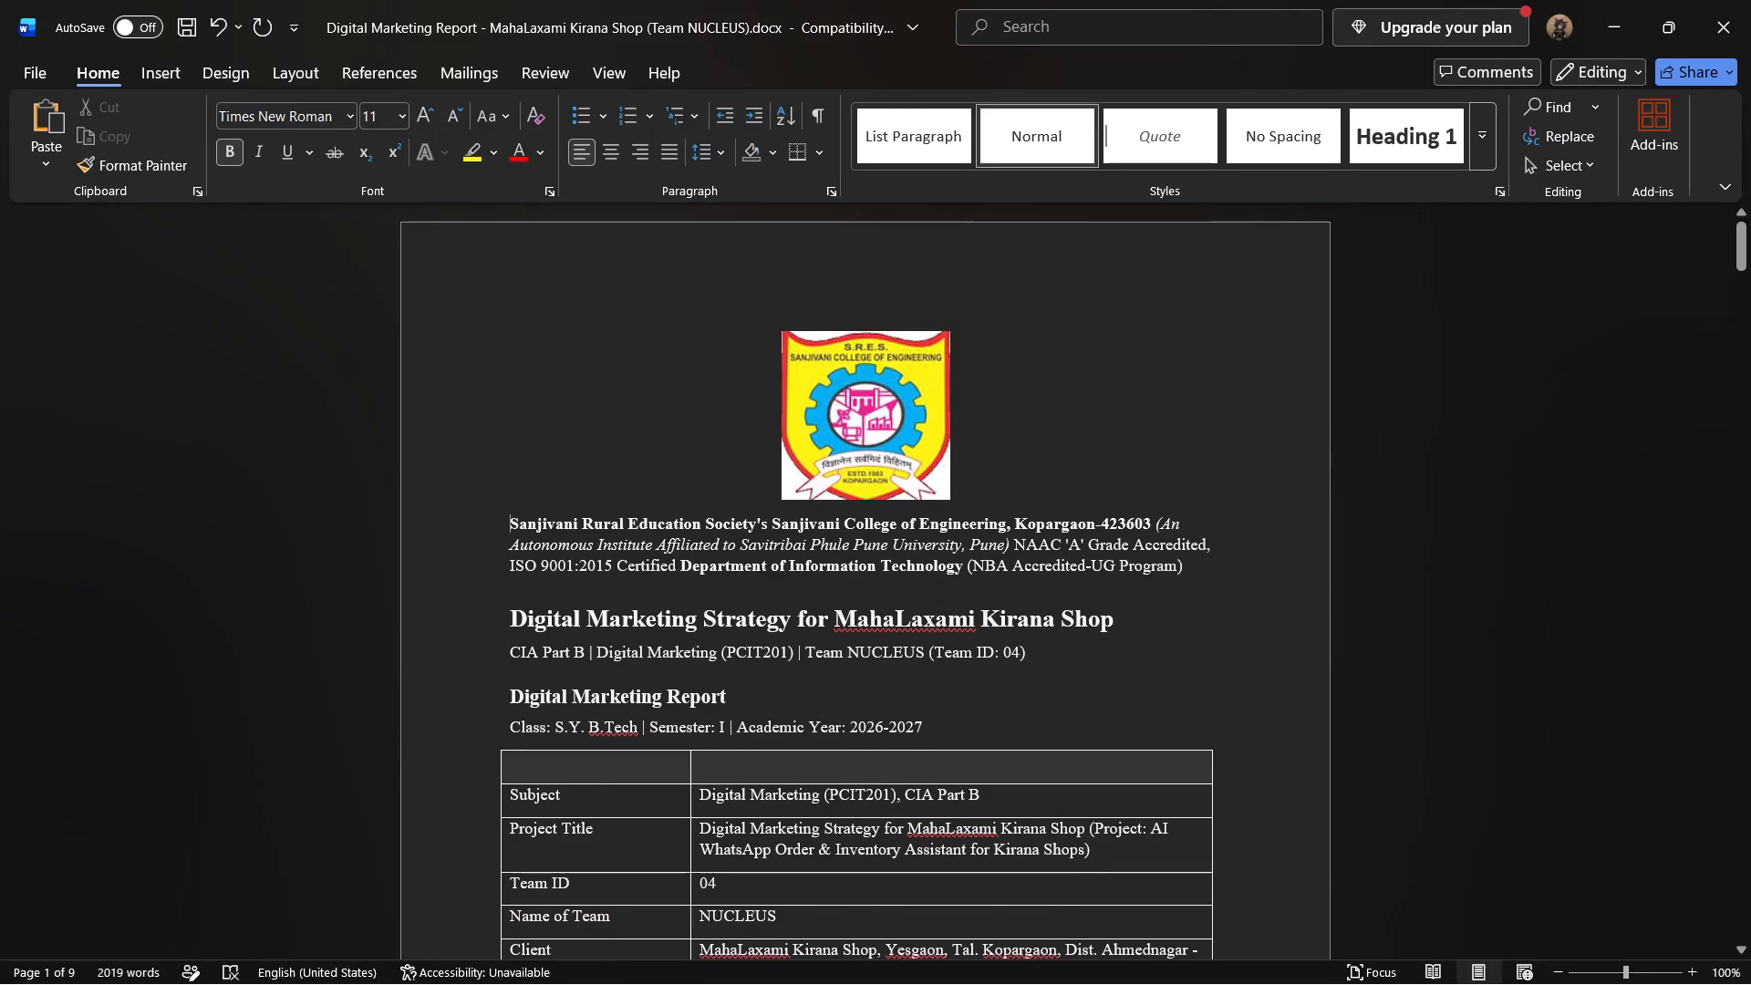
Centre the college details paragraph directly beneath the logo.
drag(513, 527, 1206, 575)
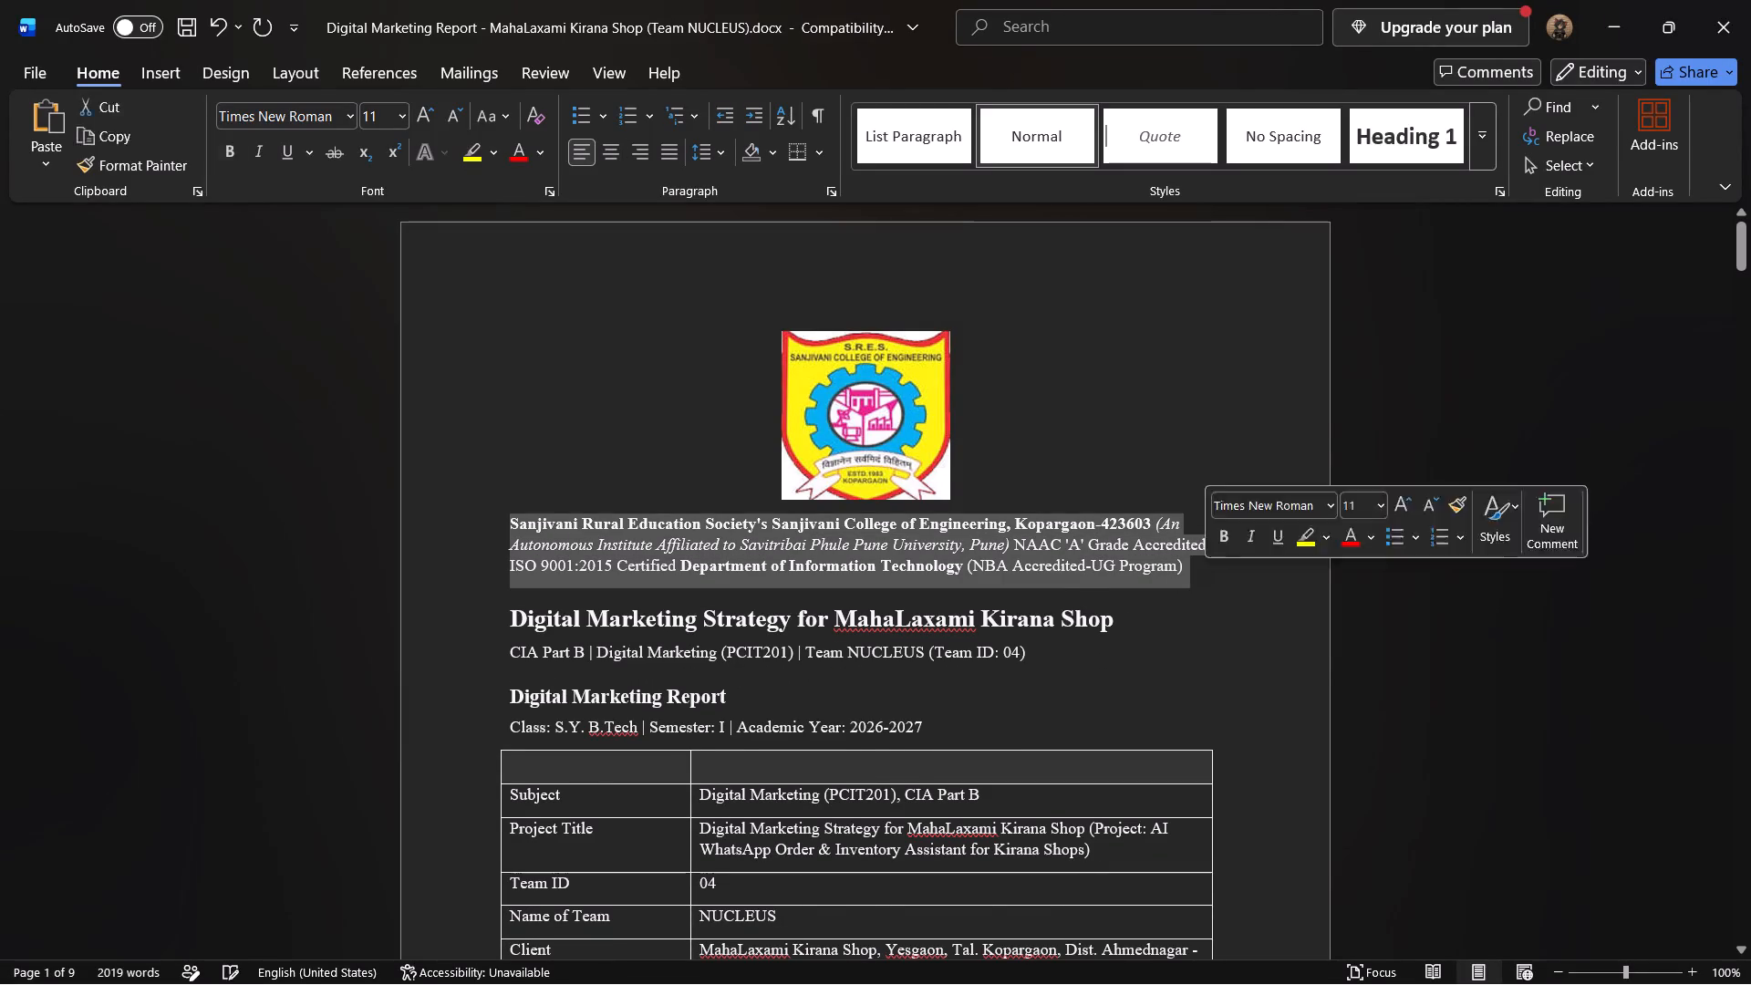
click(616, 147)
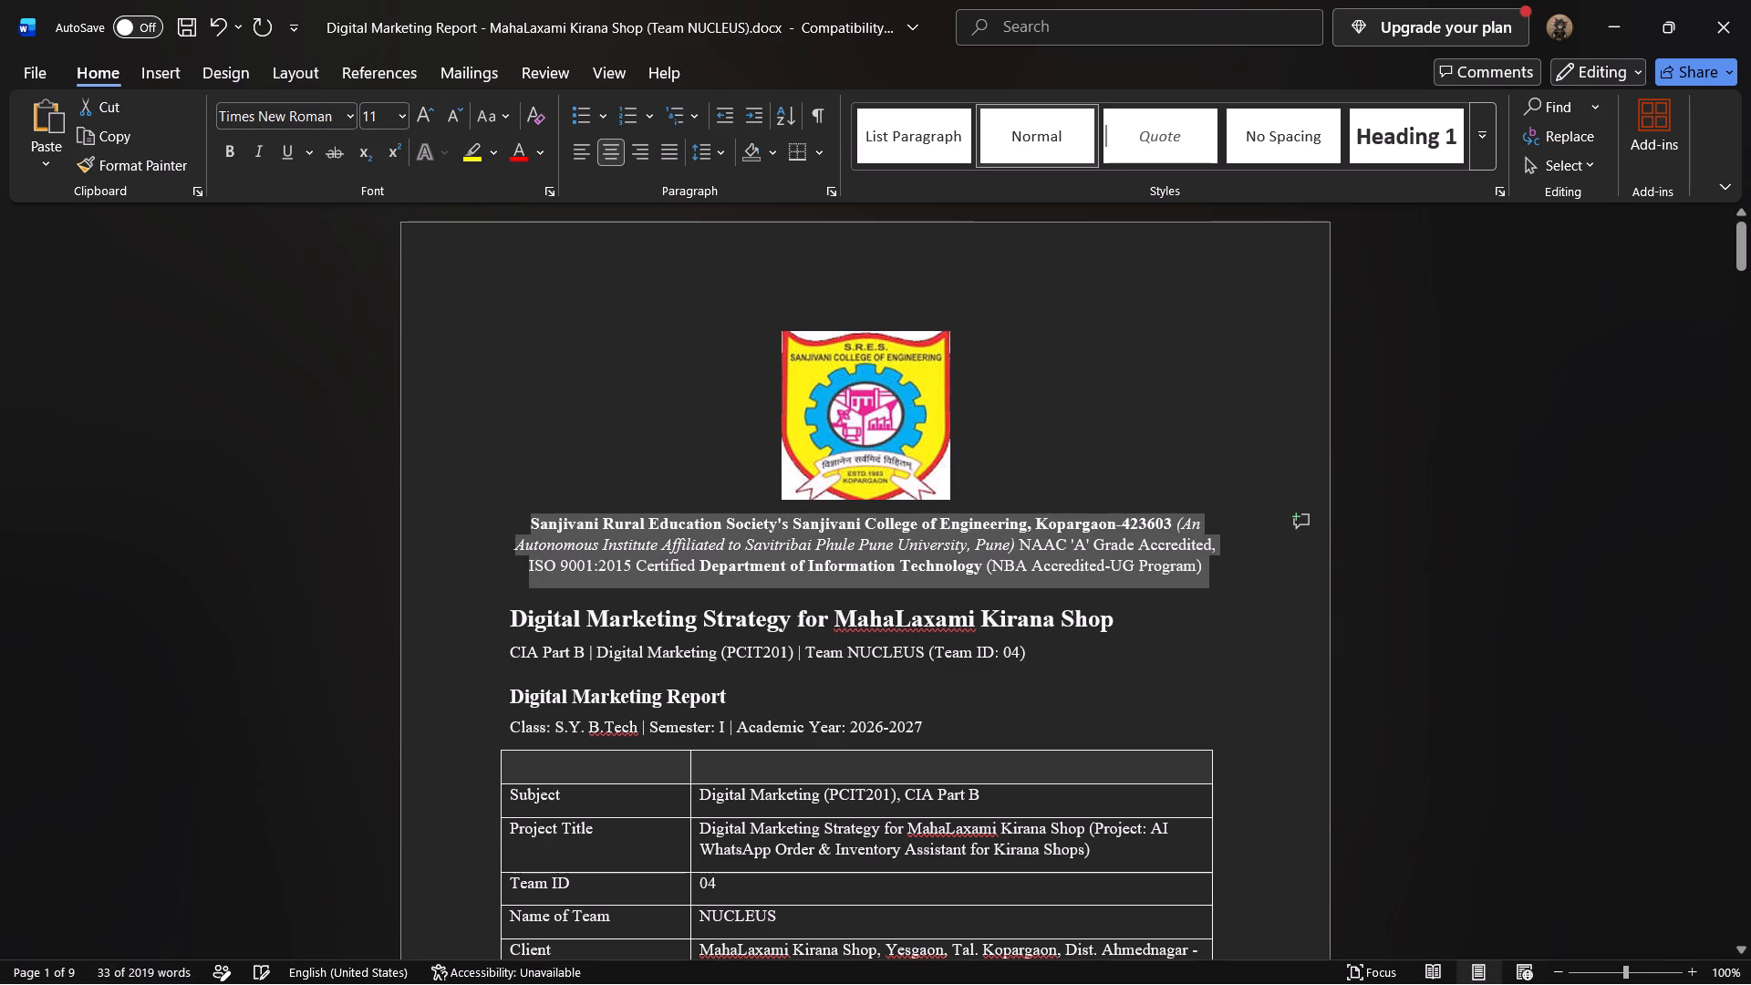
click(1177, 519)
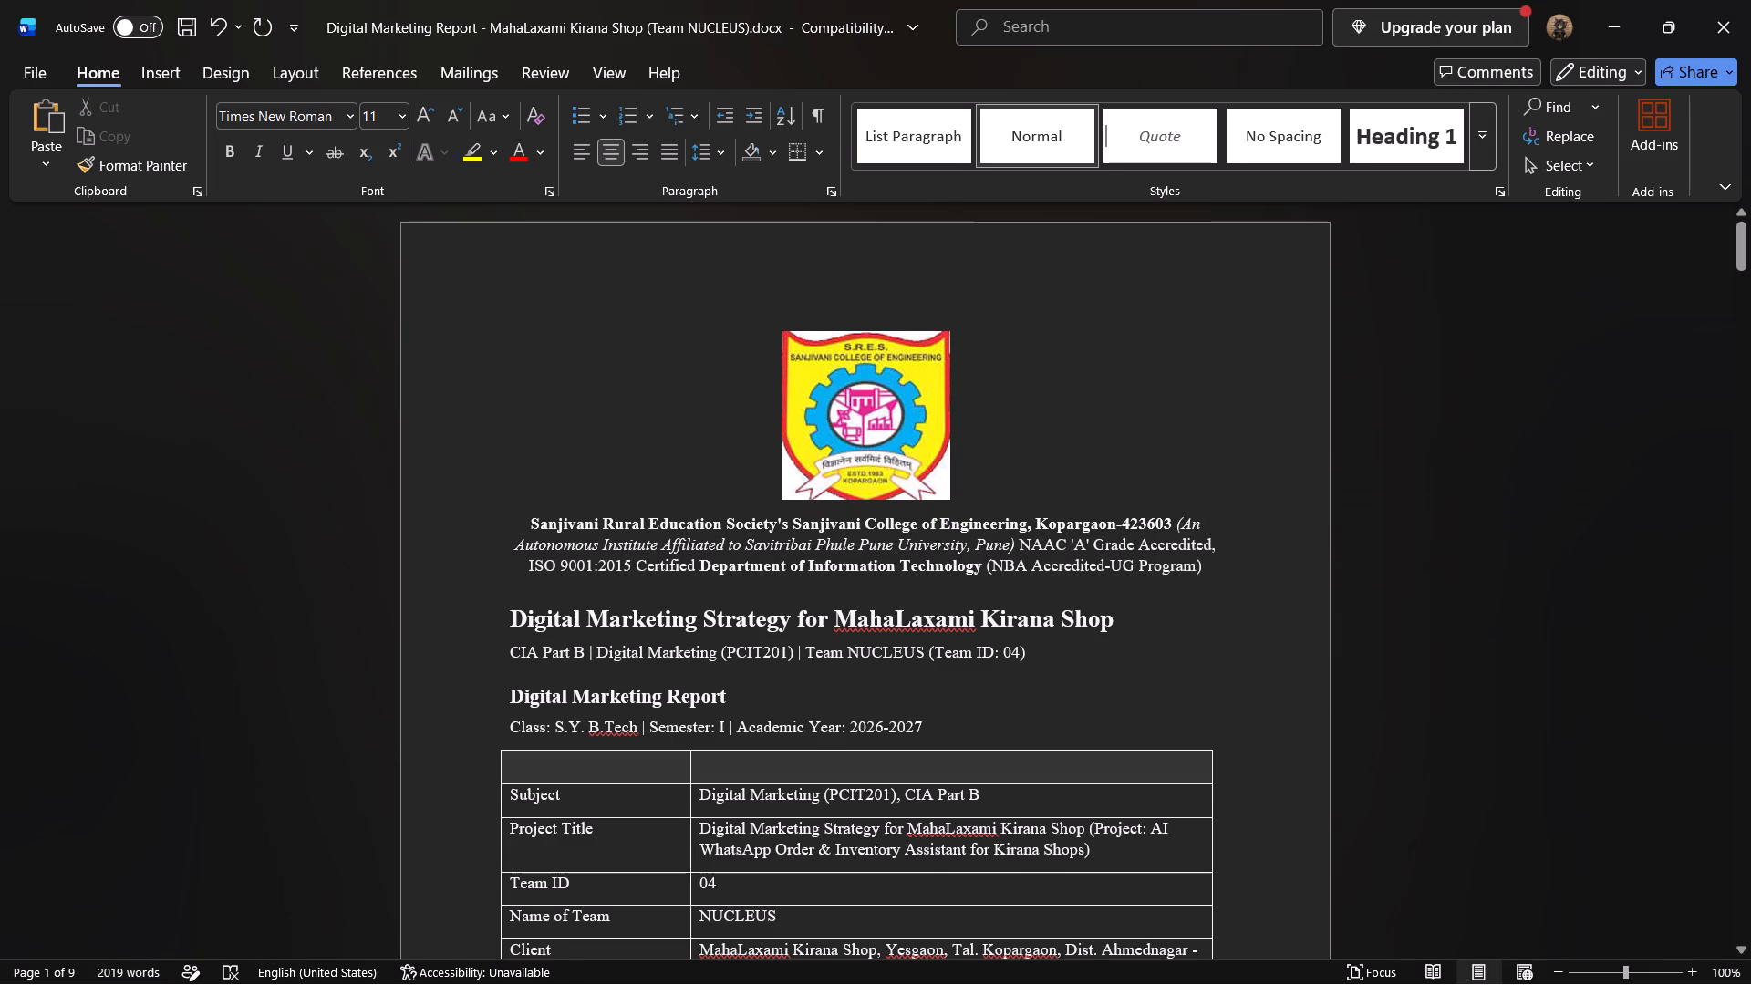
Break the college details paragraph after "Kopargaon-423603" so the "(An Autonomous Institute" text starts on its own line.
key(Return)
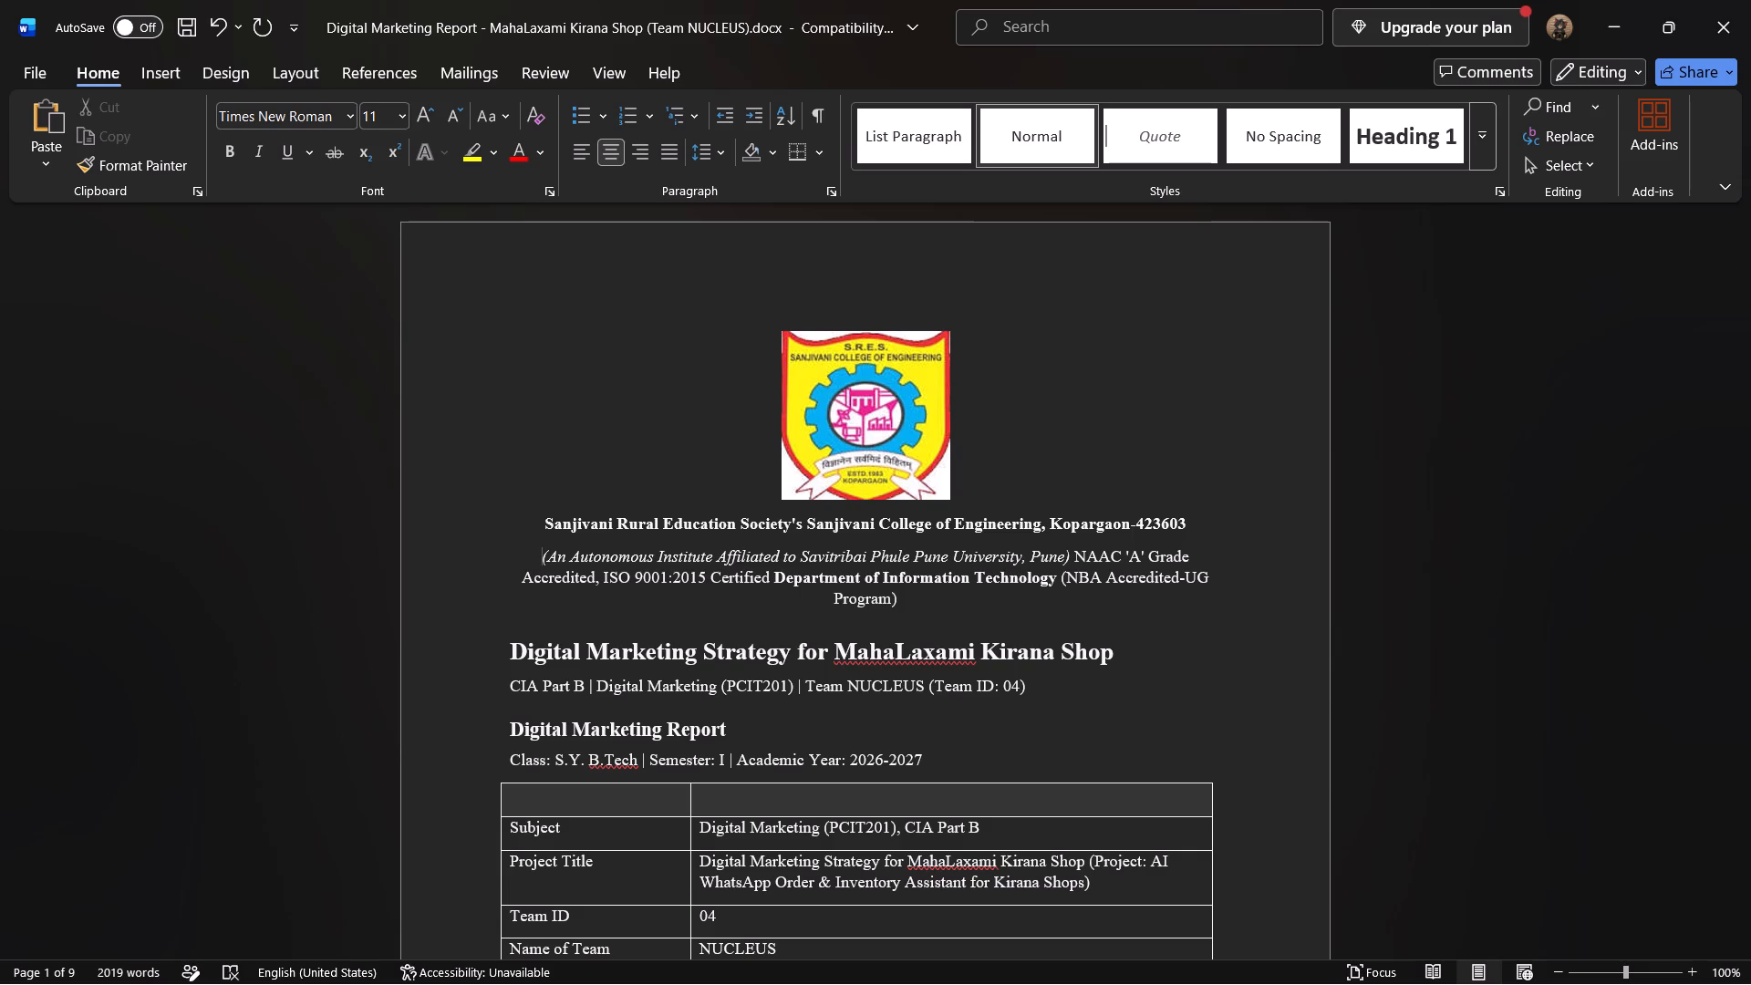
key(Up)
key(Down)
key(BackSpace)
key(BackSpace)
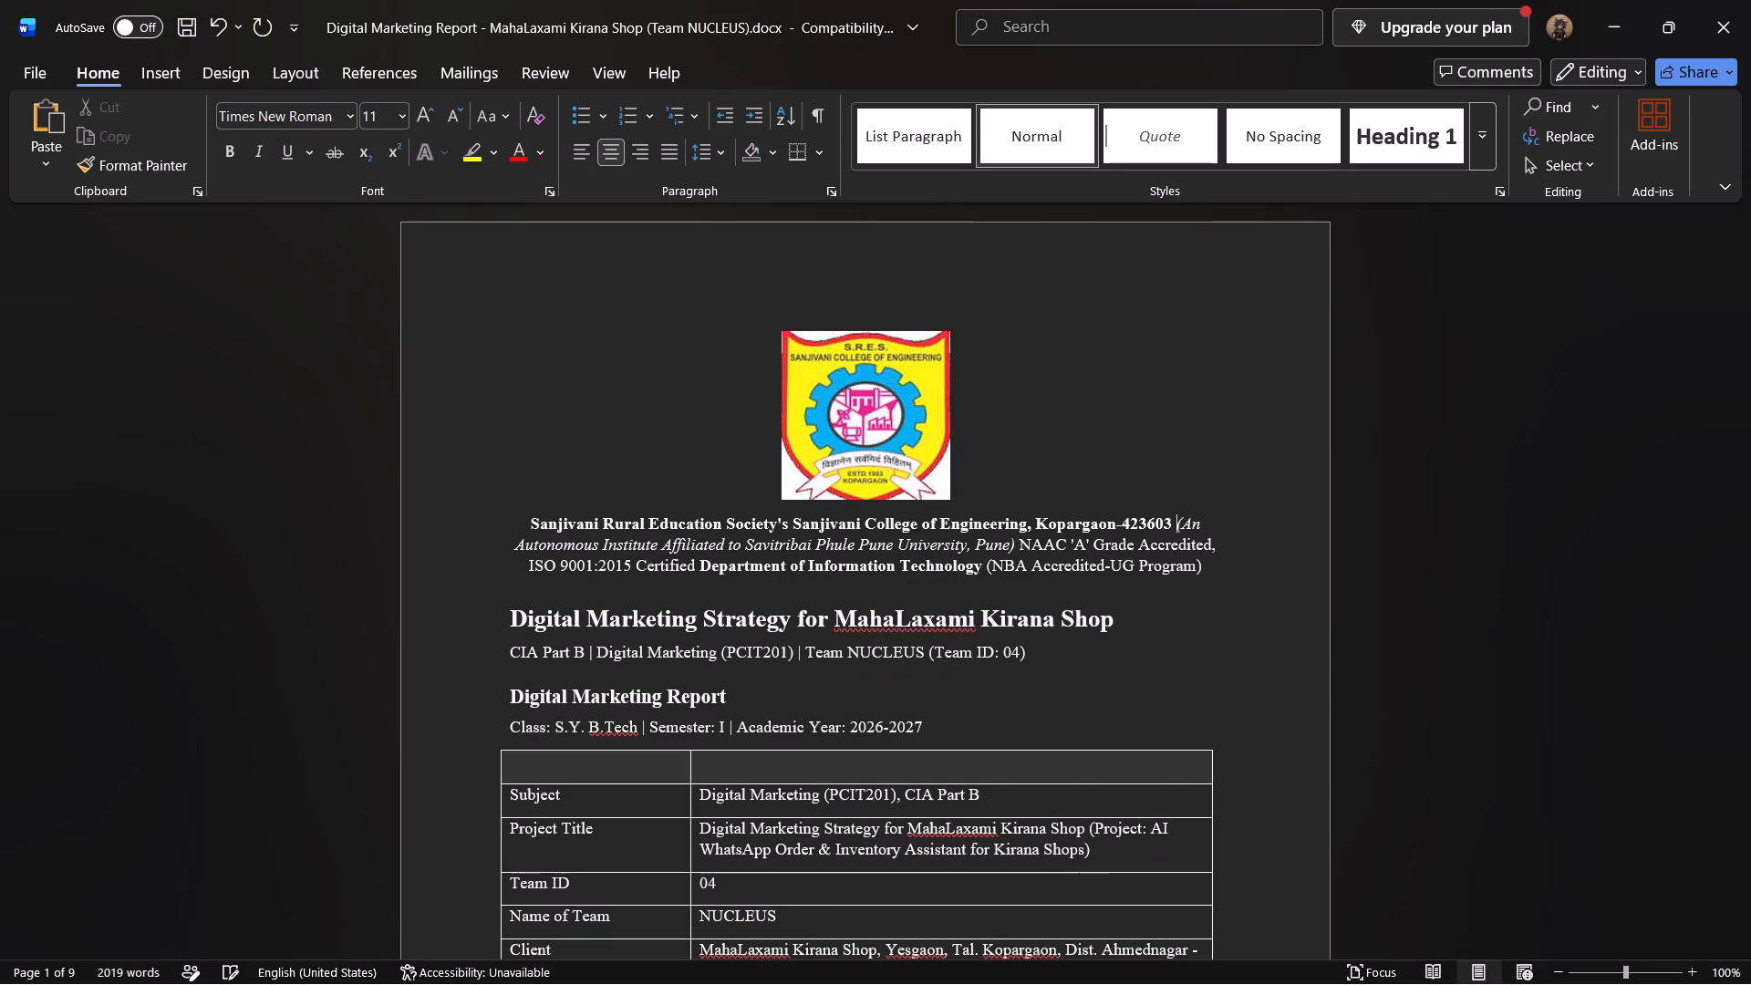
key(Return)
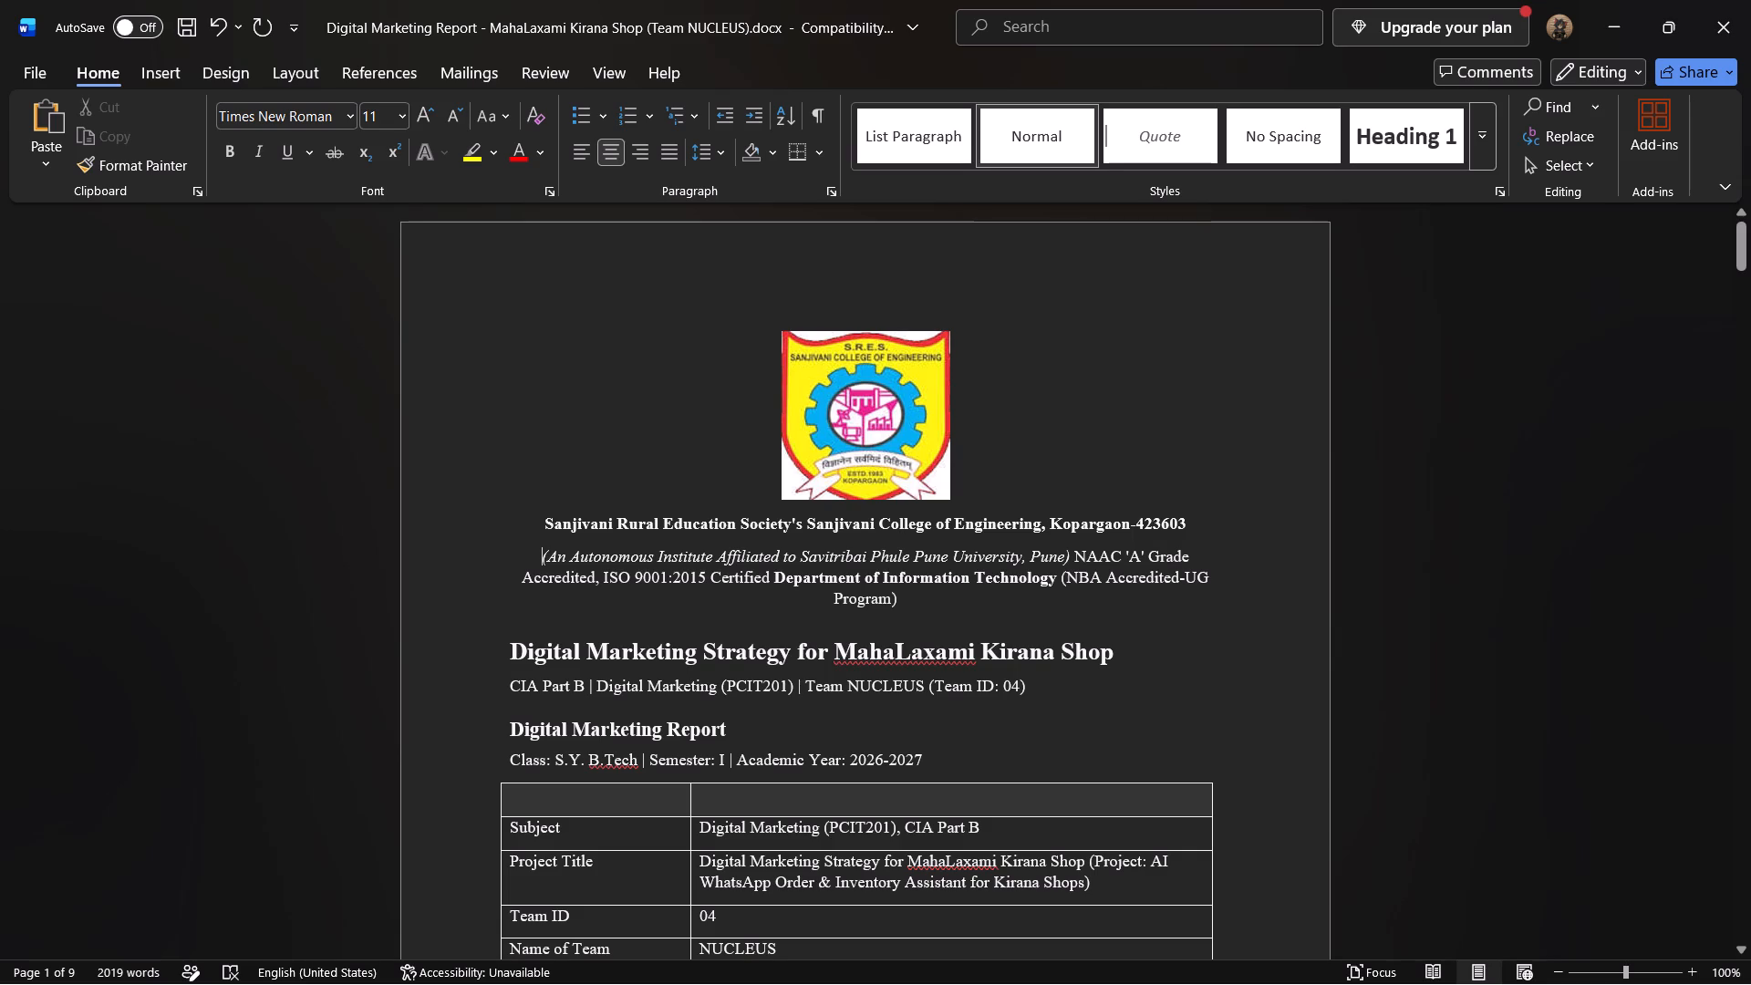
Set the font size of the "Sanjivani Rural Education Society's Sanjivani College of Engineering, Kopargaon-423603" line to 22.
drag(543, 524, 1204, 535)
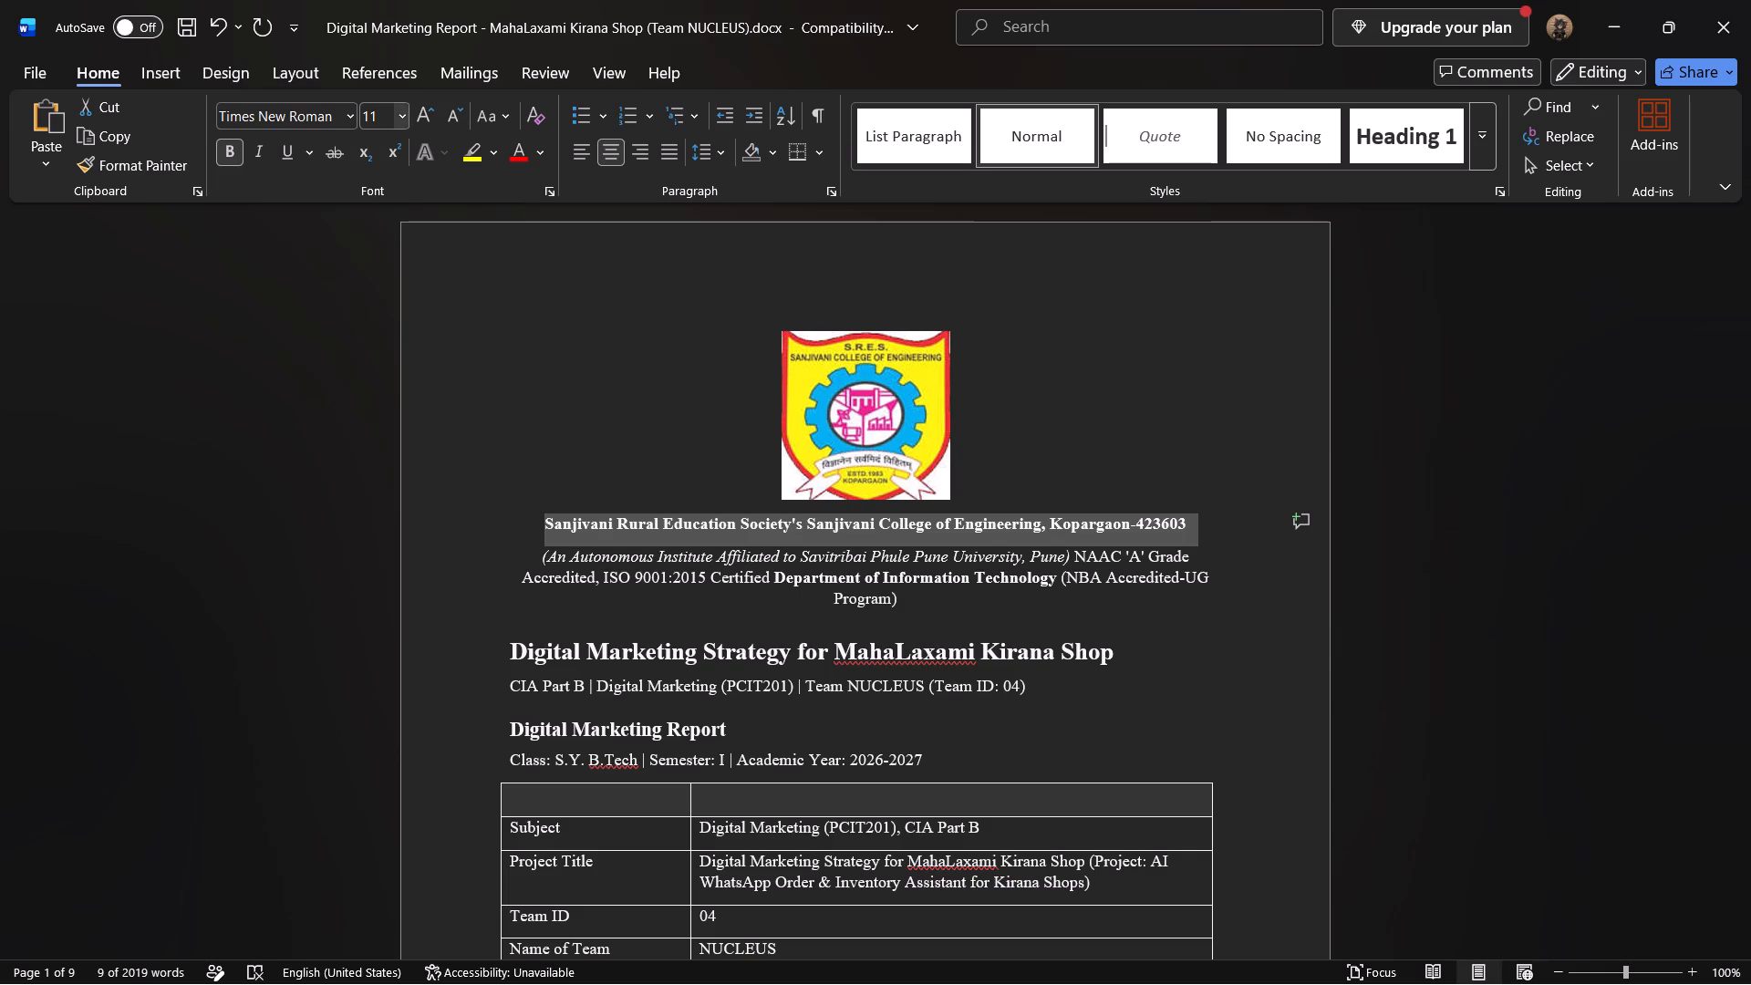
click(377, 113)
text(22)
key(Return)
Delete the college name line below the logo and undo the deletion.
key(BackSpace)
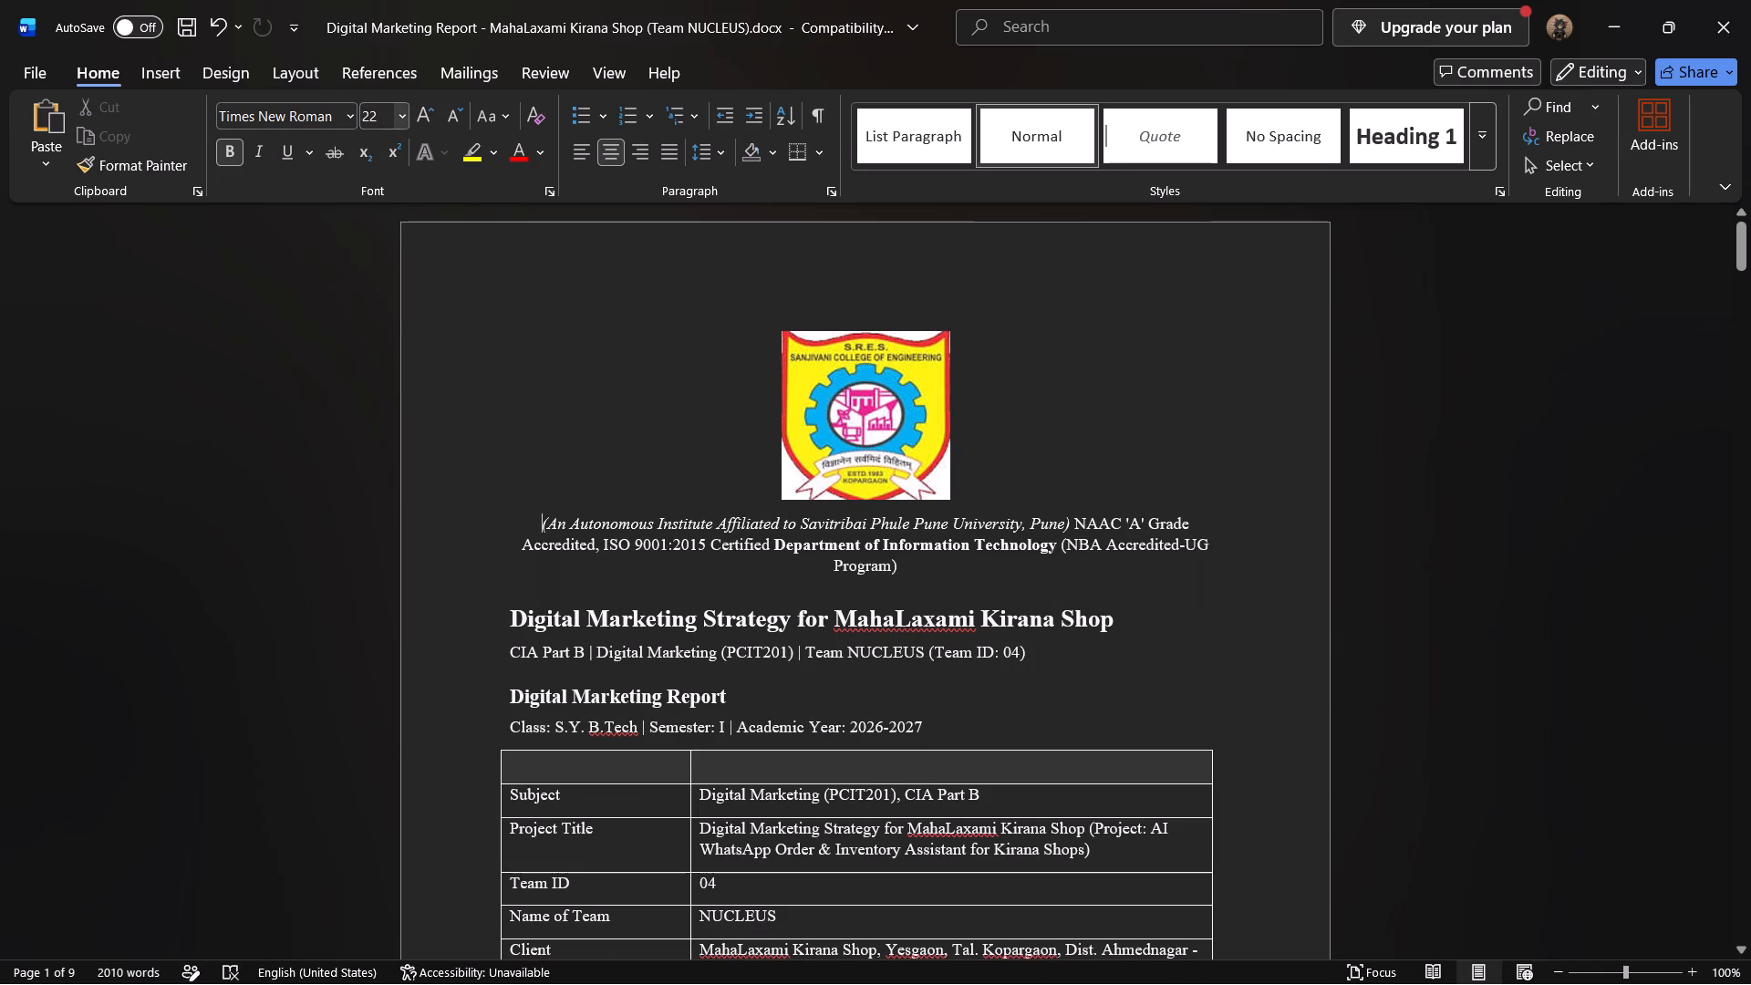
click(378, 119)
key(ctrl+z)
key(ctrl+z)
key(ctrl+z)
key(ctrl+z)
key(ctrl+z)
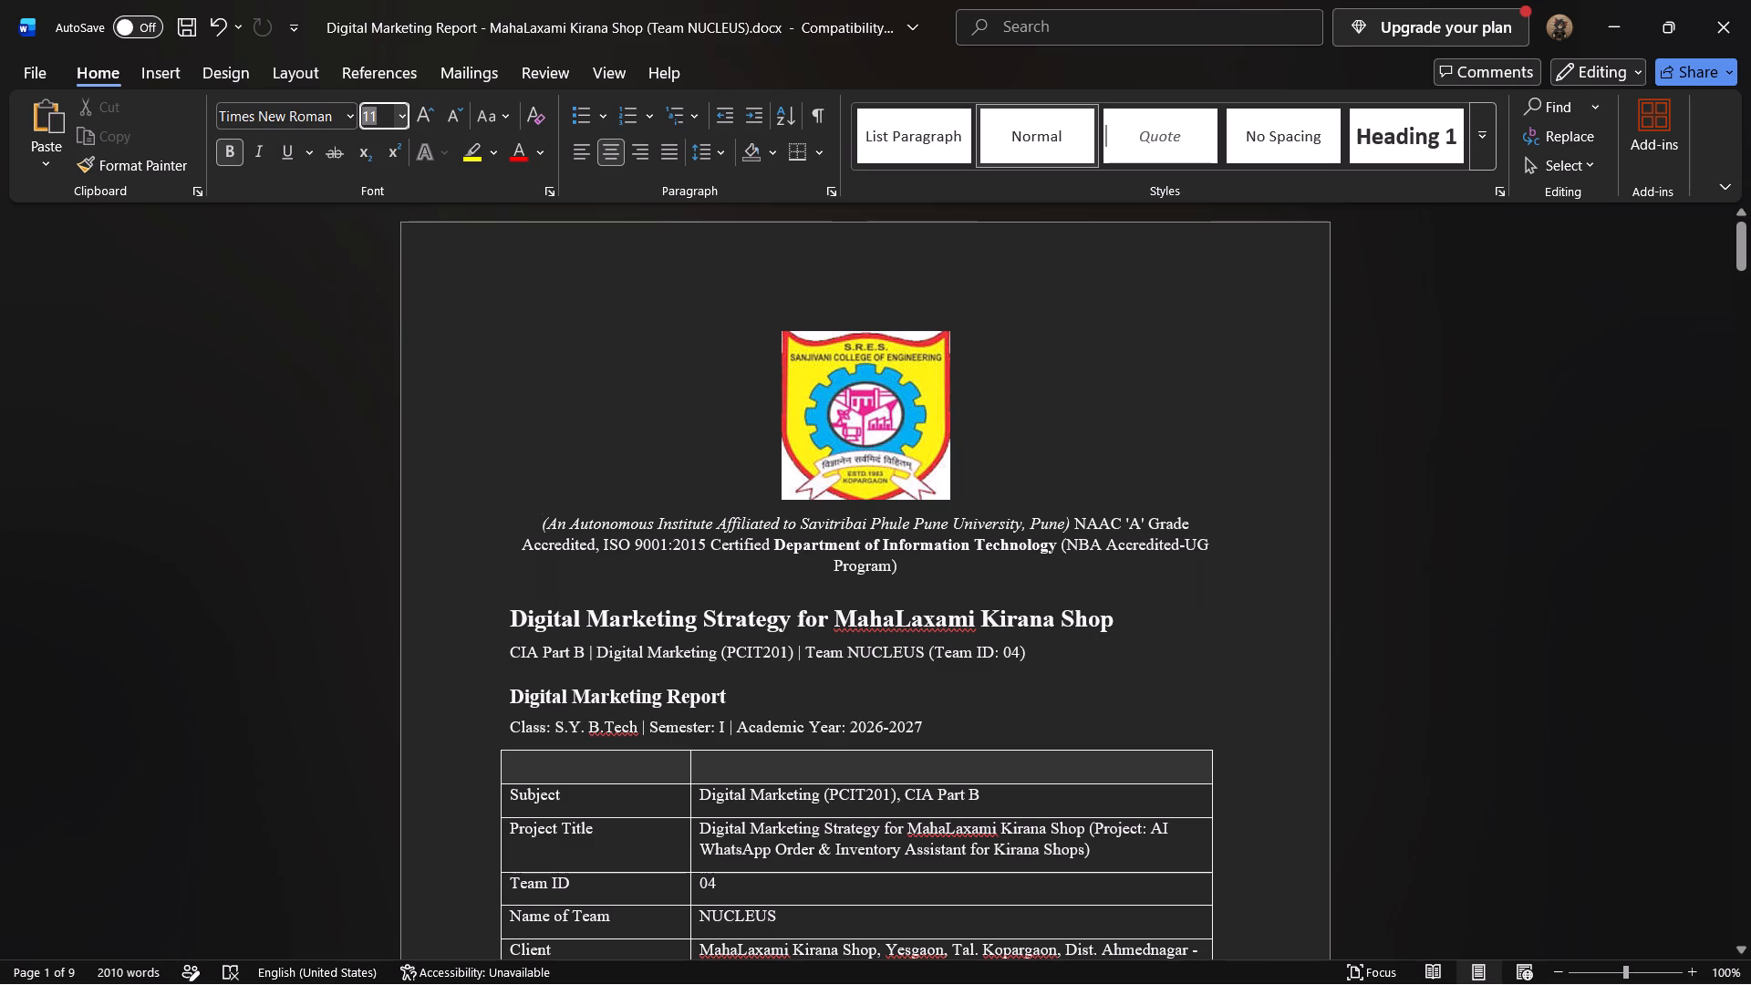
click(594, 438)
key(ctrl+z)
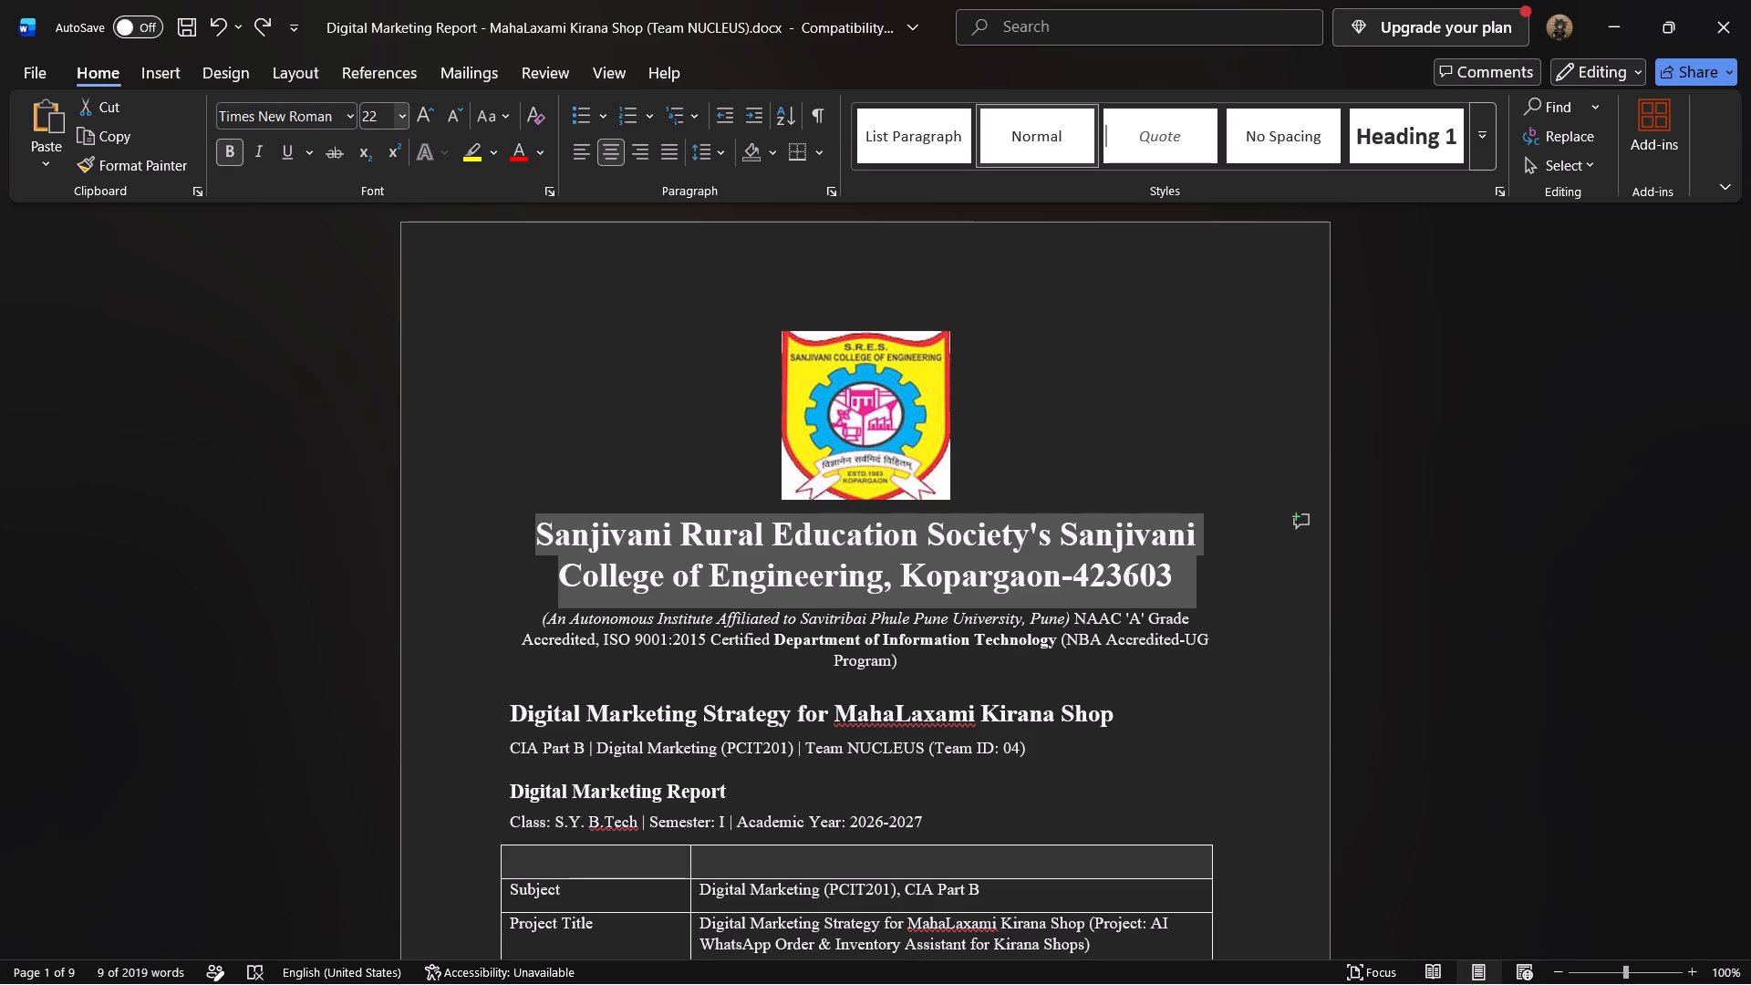
Set the font size of the selected college name line to 18.
click(374, 112)
text(18)
key(Return)
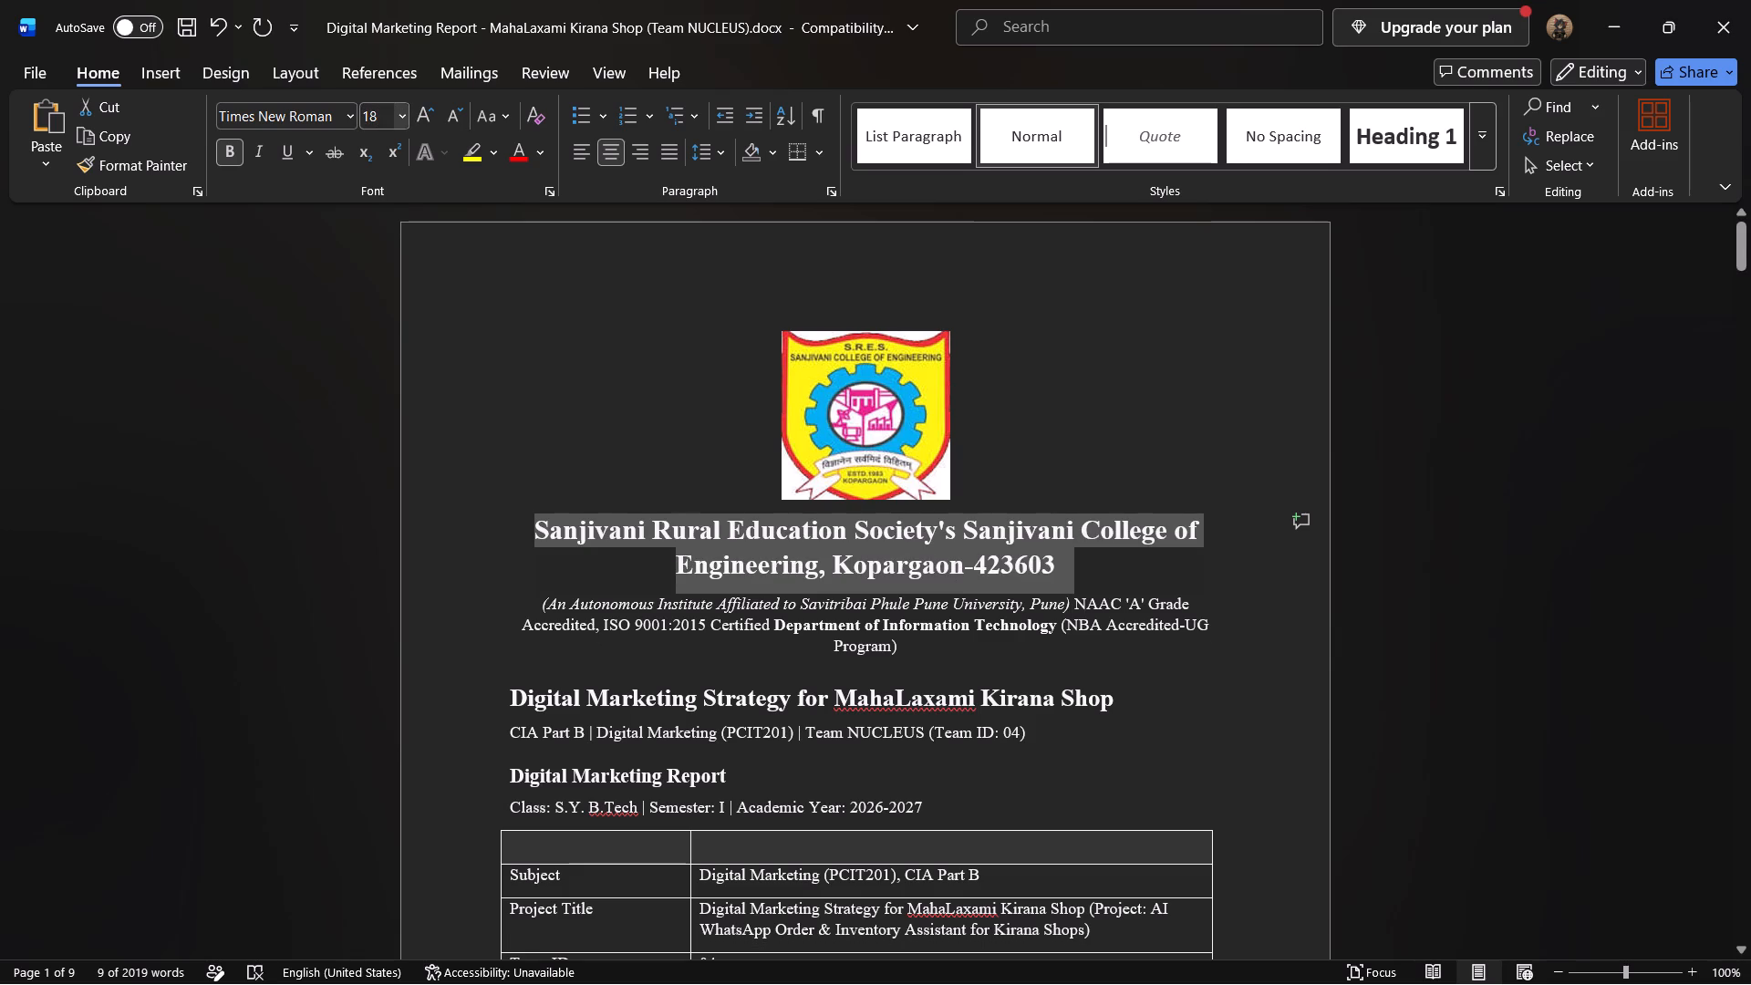
Set the font size of "Sanjivani Rural Education Society's" in the college name line to 12.
click(966, 529)
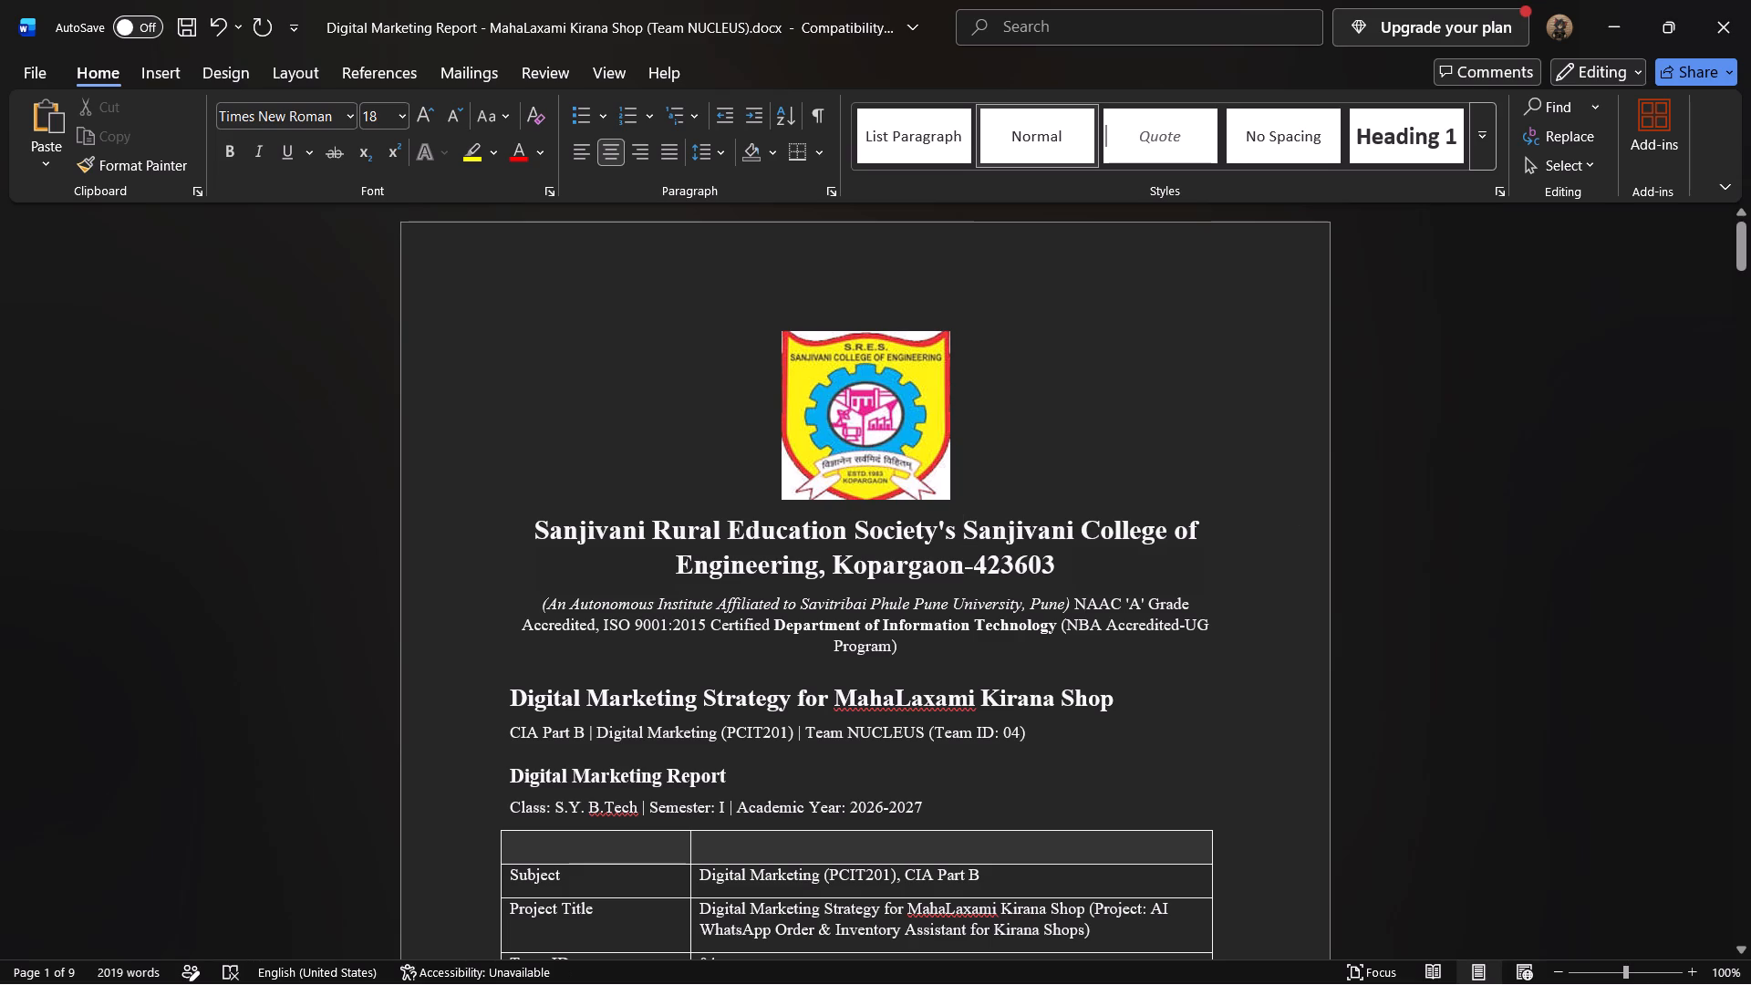
drag(958, 526, 557, 520)
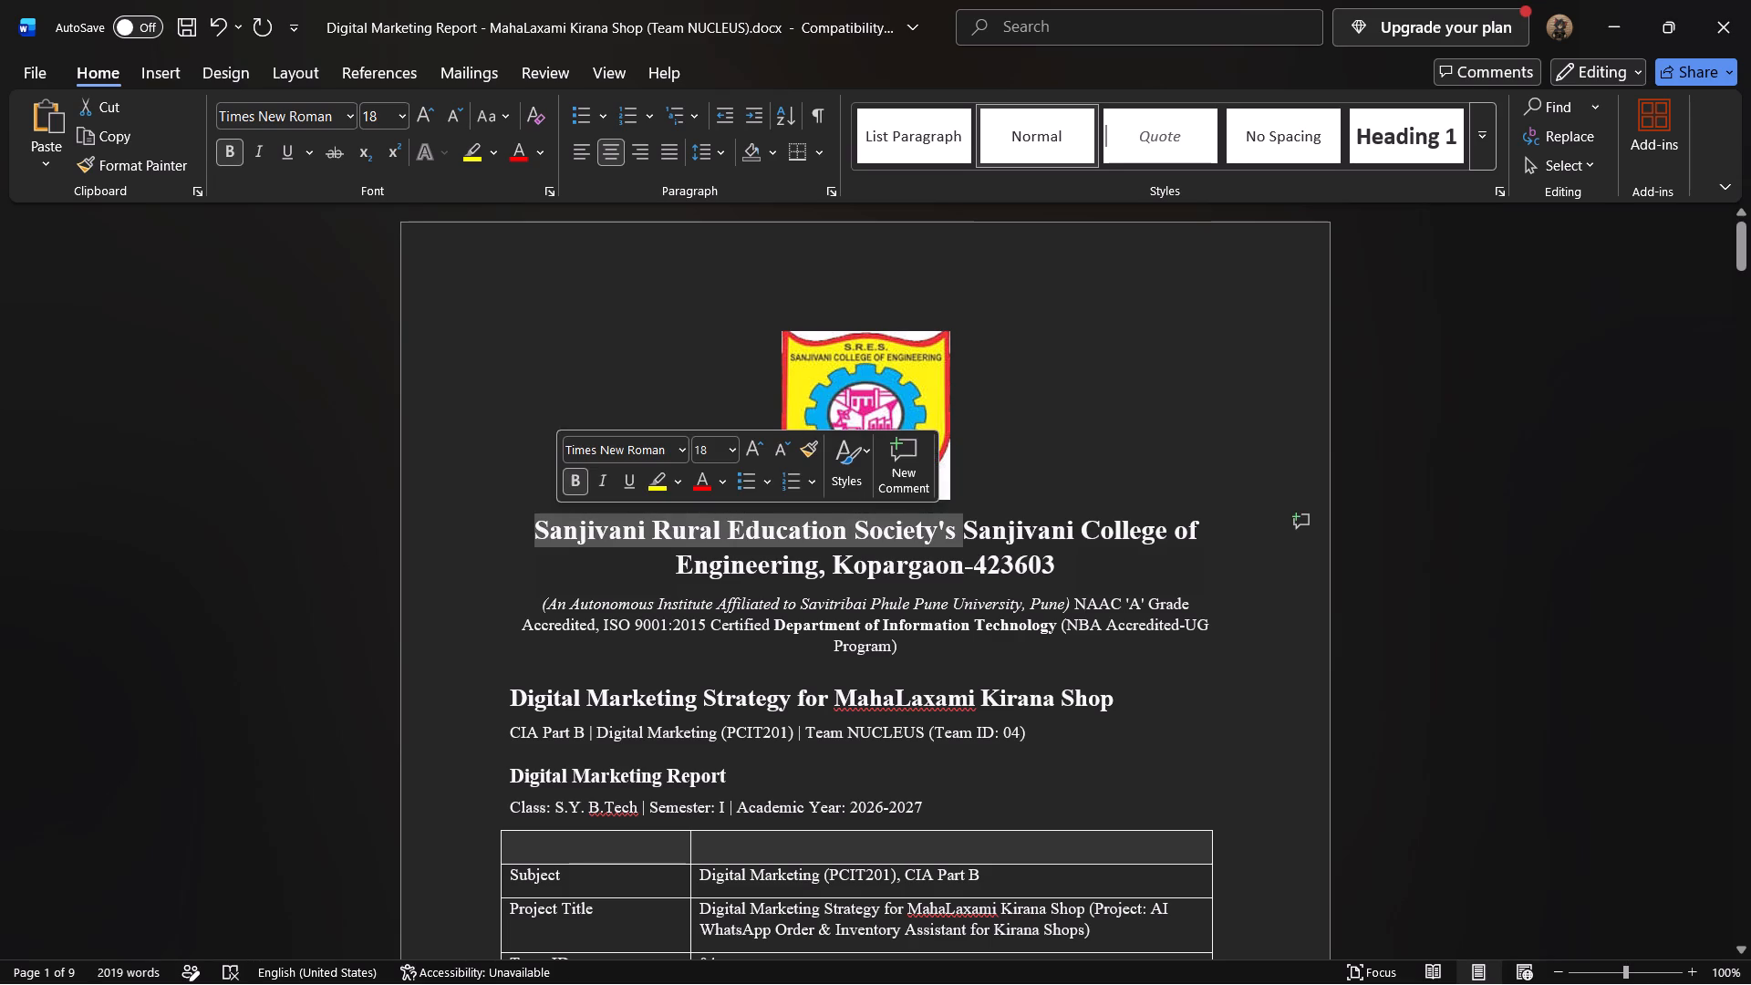
click(709, 449)
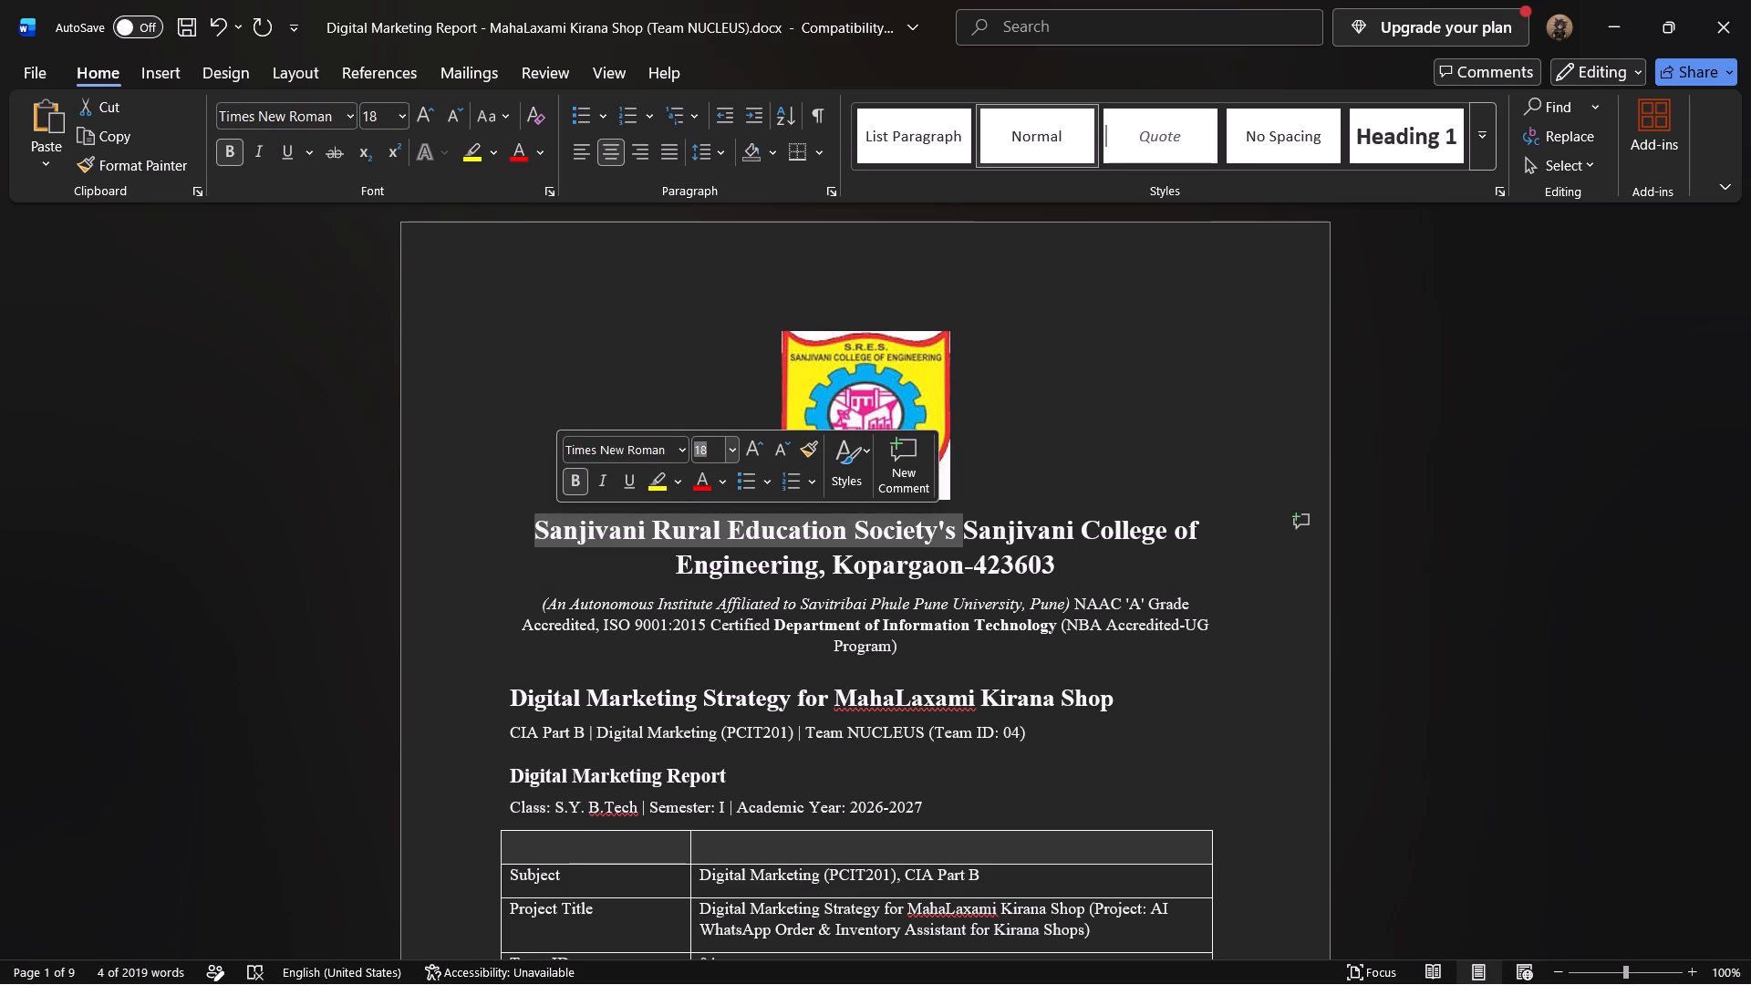
text(12)
key(Return)
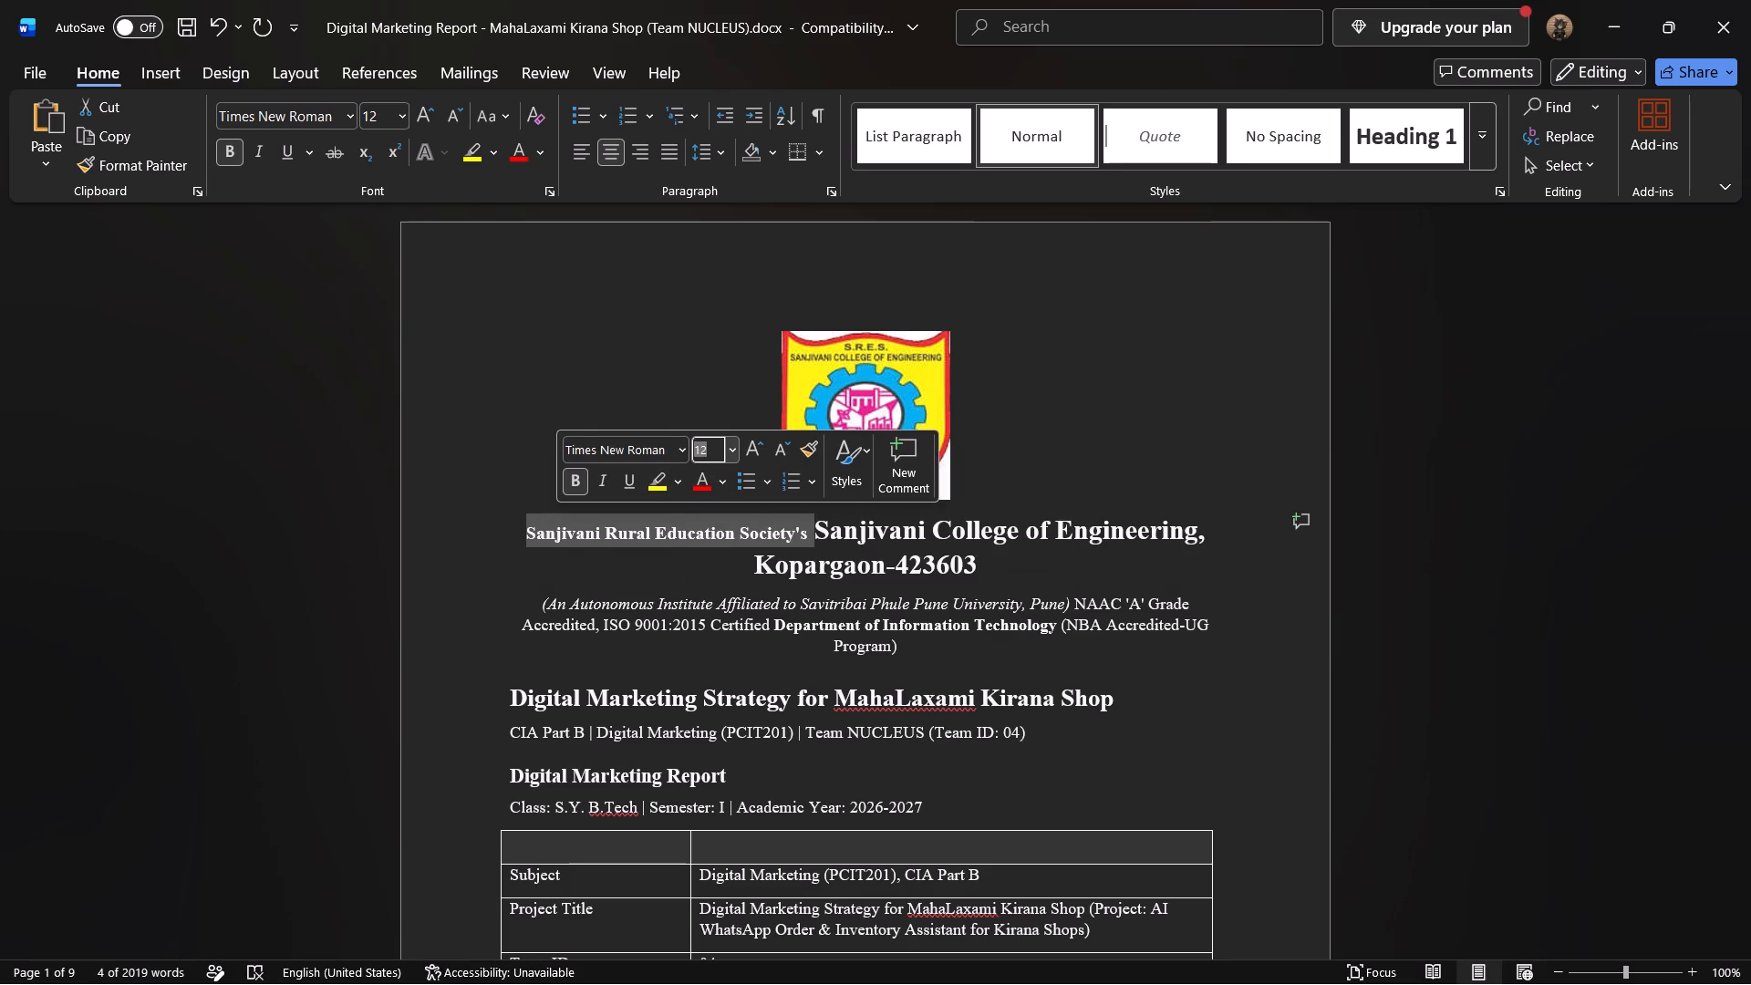
Move "Sanjivani College of Engineering, Kopargaon-423603" onto its own line below "Sanjivani Rural Education Society's".
click(822, 533)
key(Left)
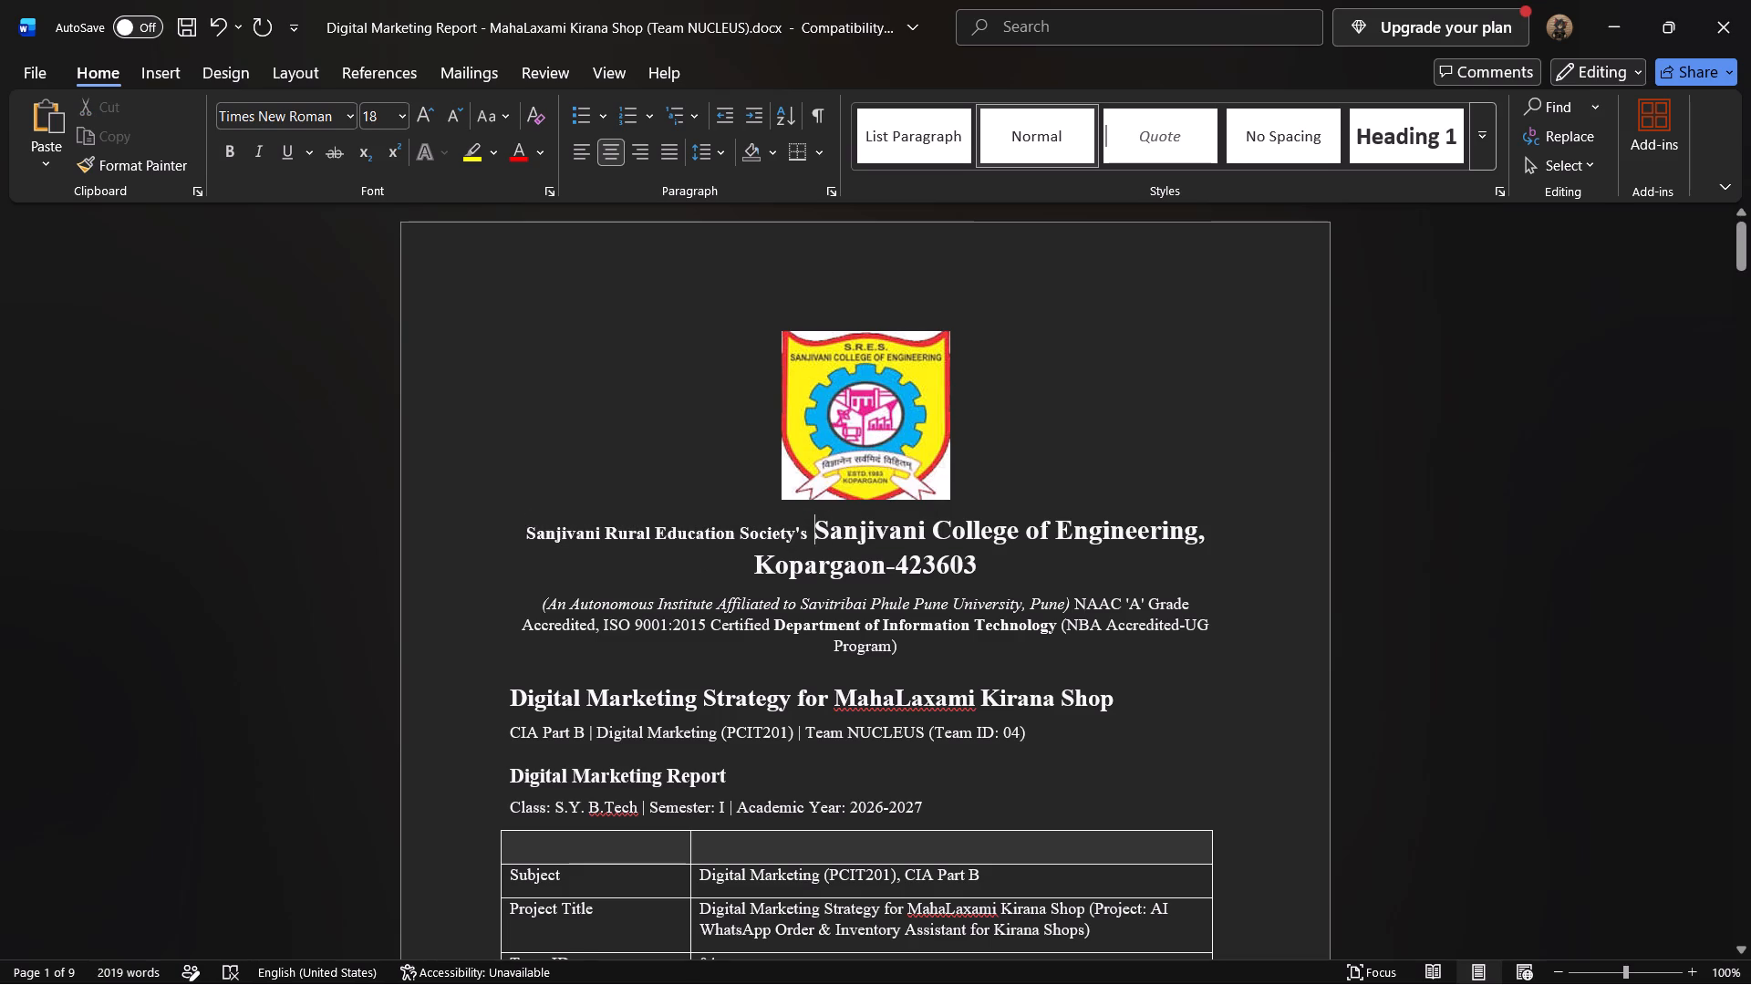
key(Return)
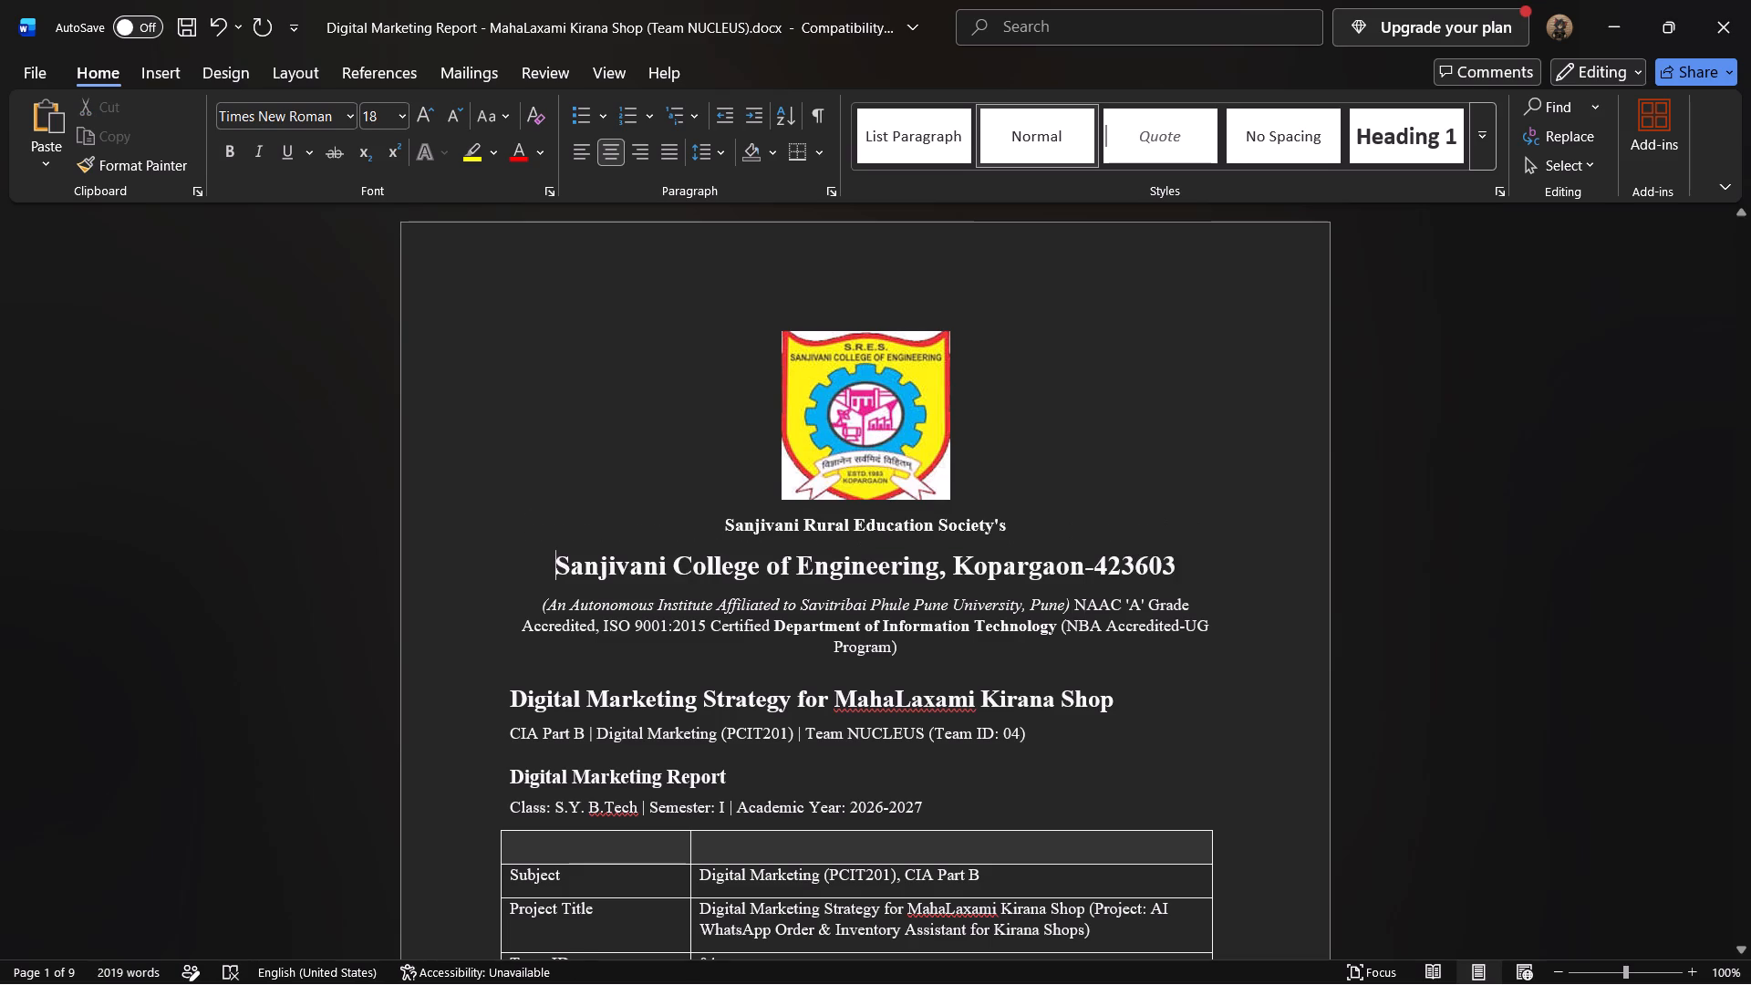
click(1457, 577)
Centre the four lines from the "Digital Marketing Strategy for MahaLaxami Kirana Shop" title through the class, semester and academic year line.
click(1471, 669)
drag(508, 693, 978, 813)
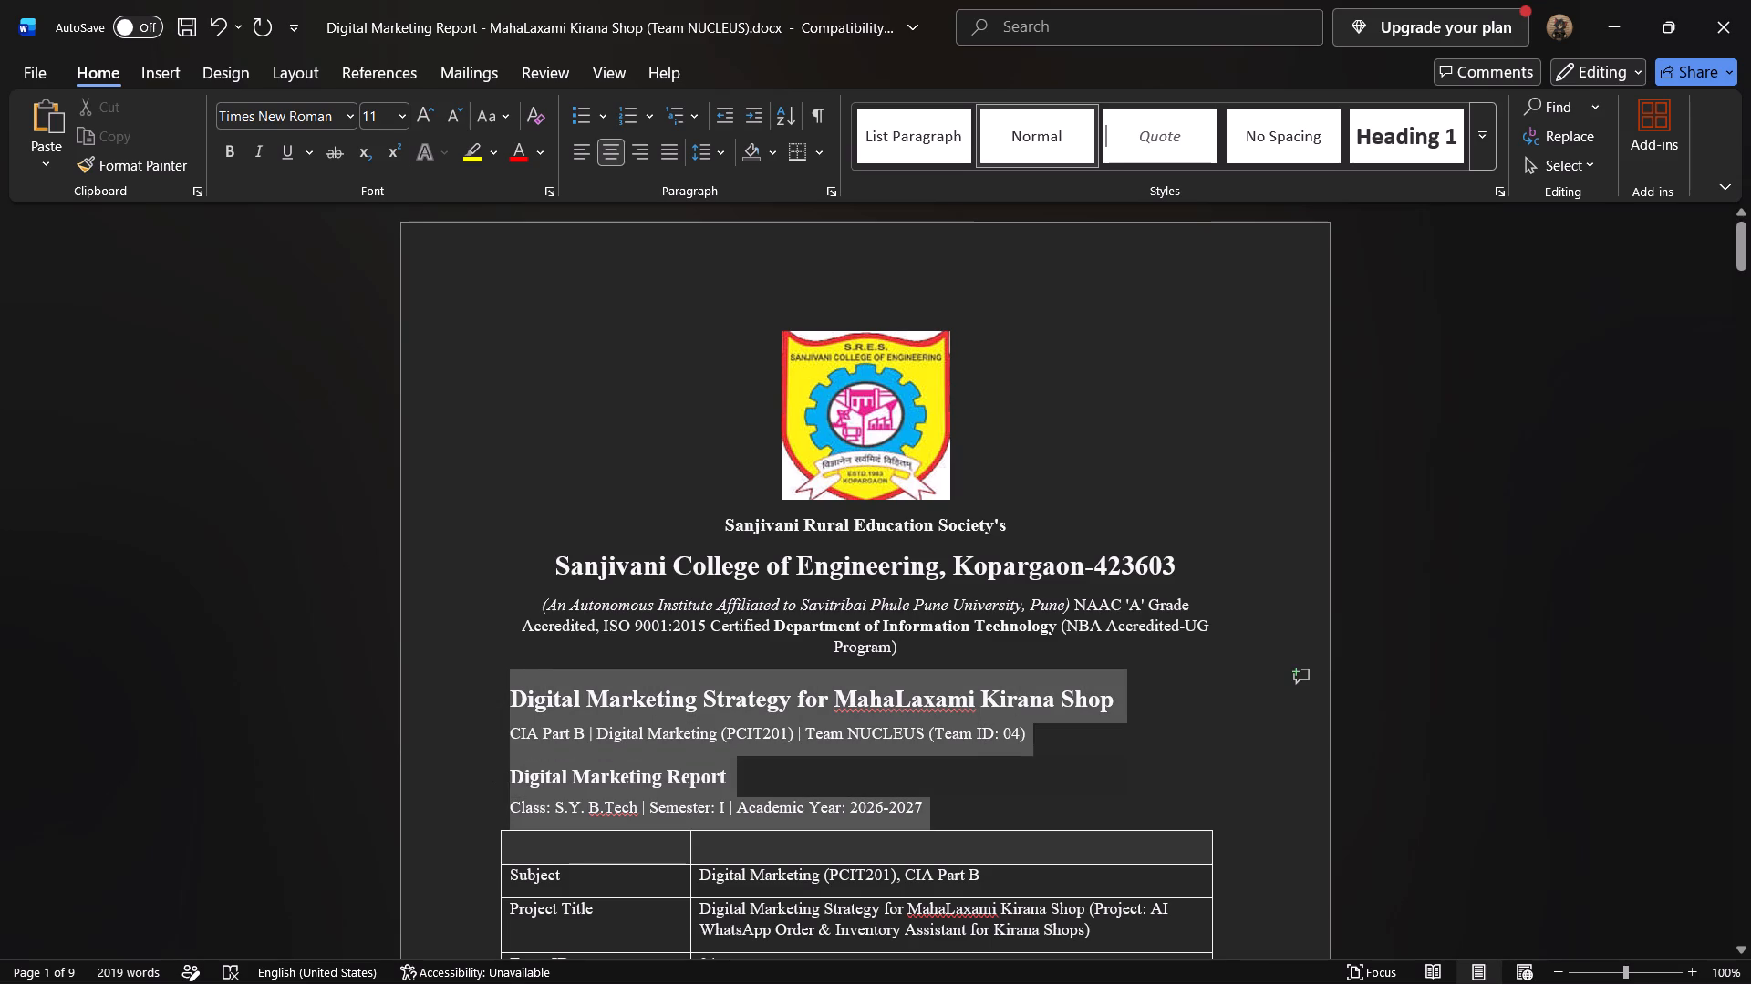
drag(978, 813, 973, 810)
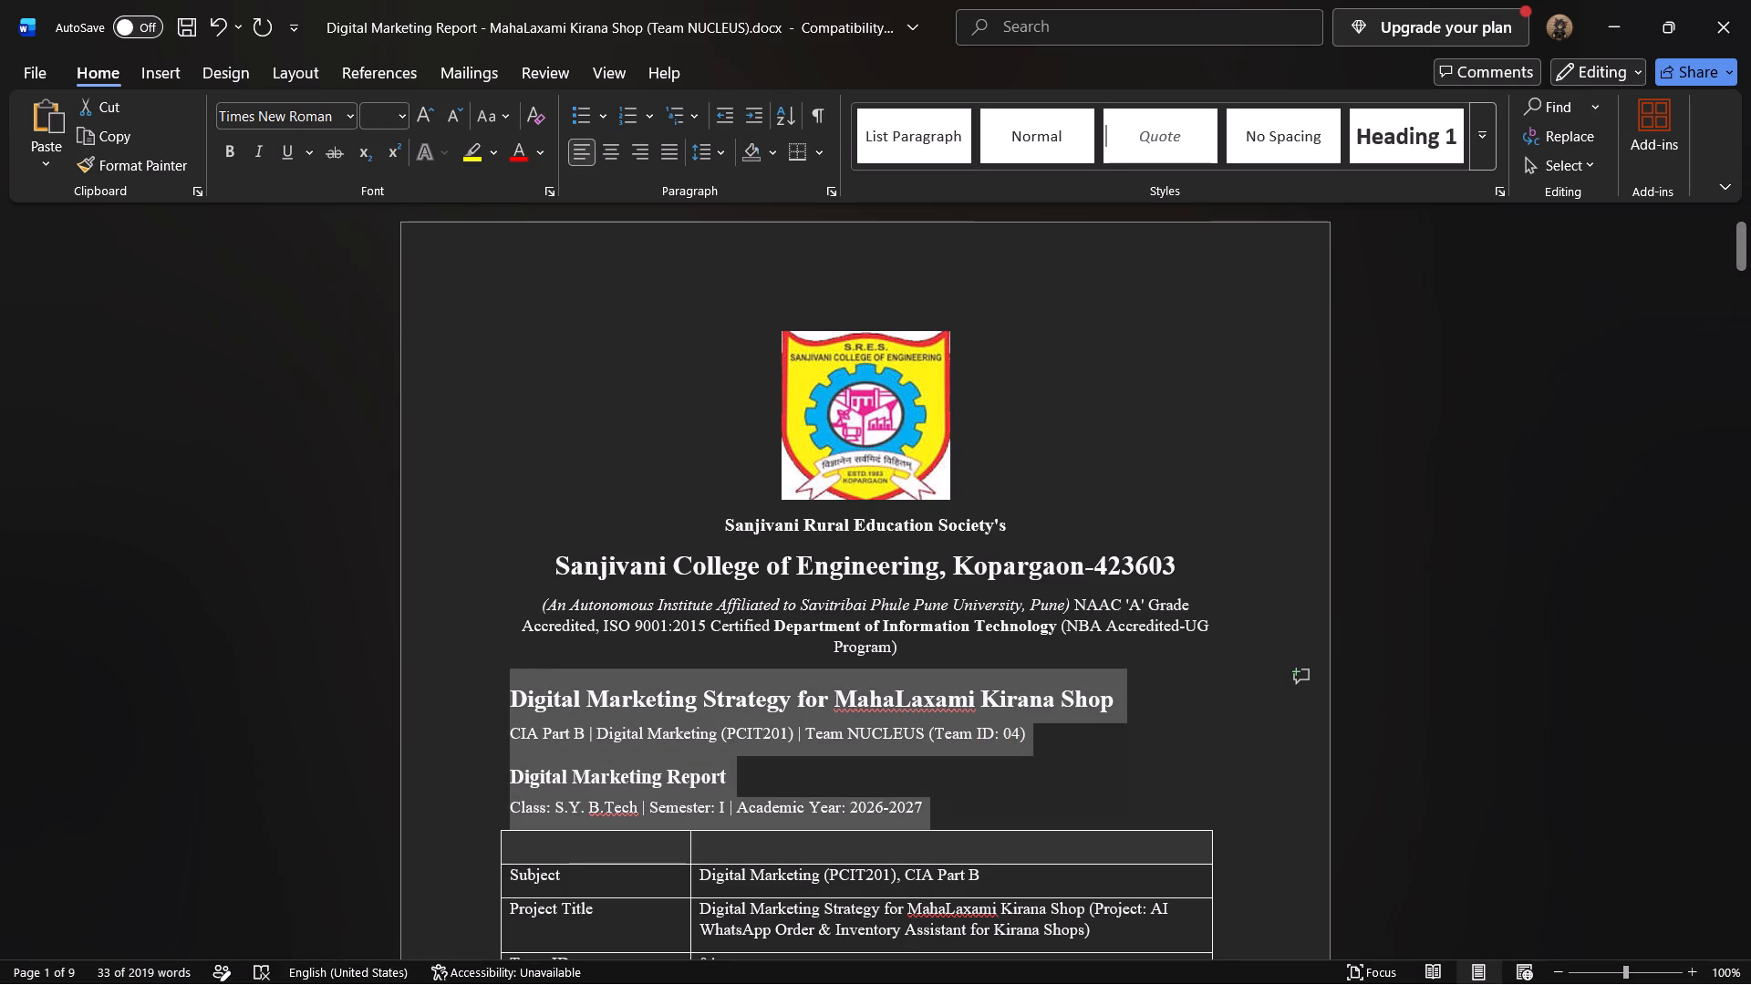
click(608, 149)
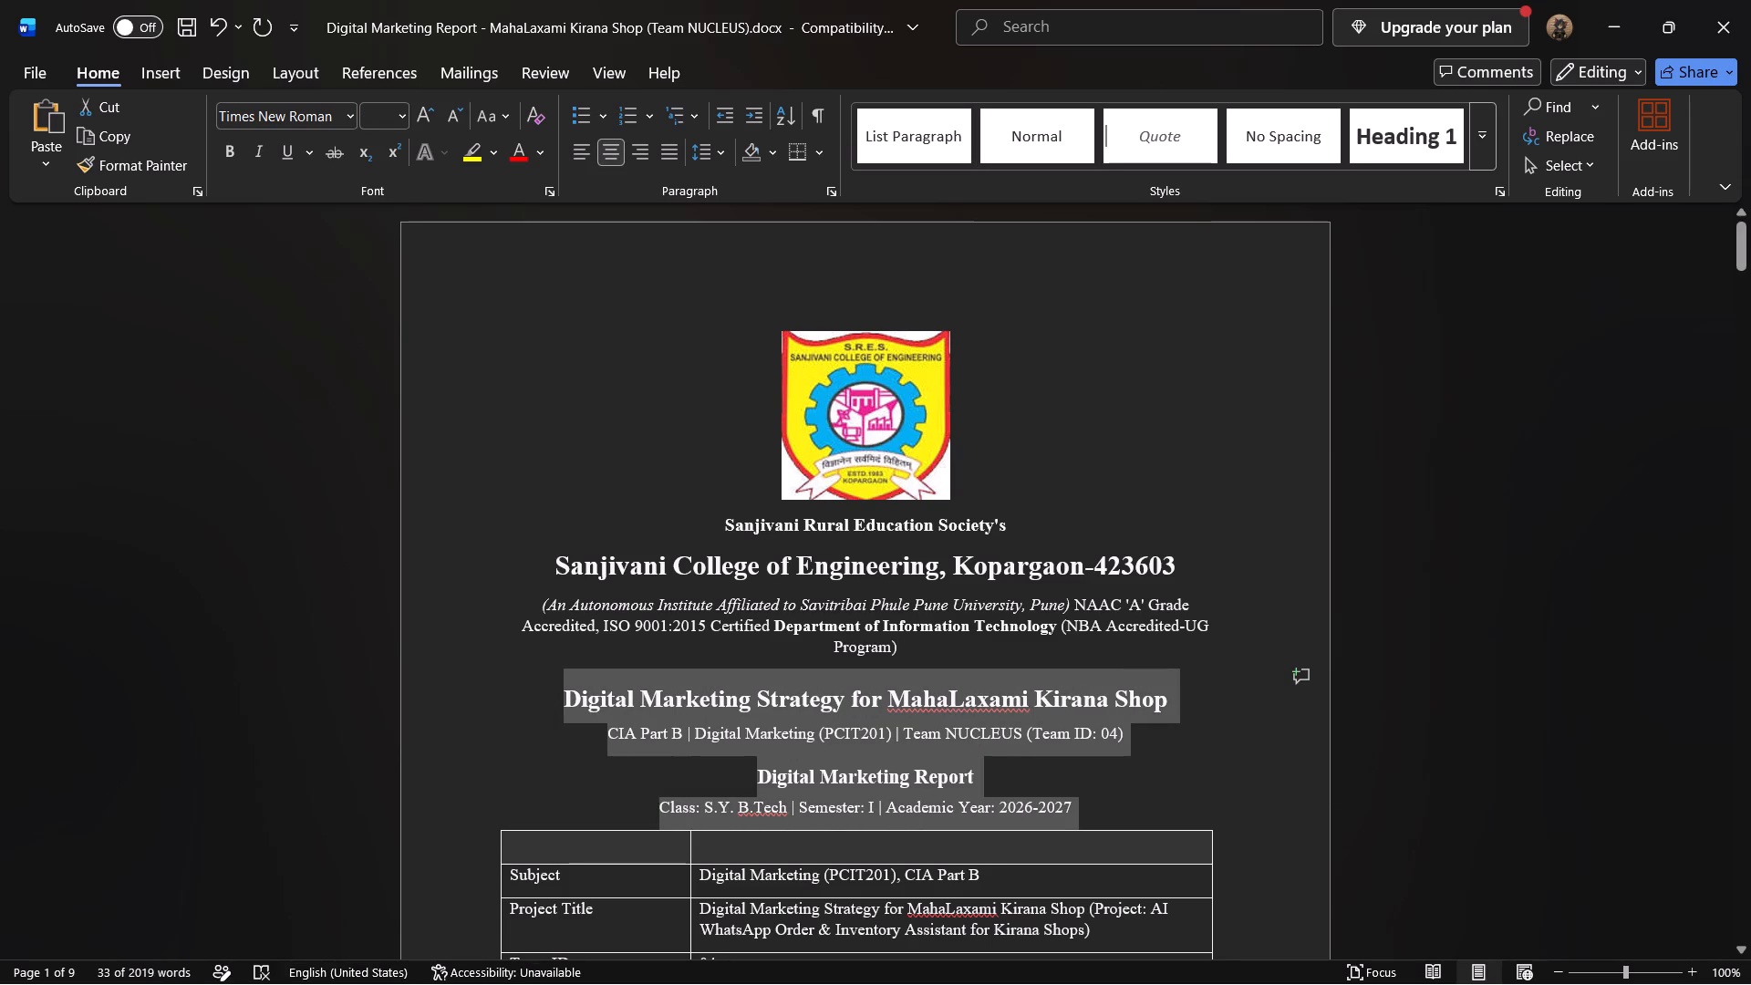
click(1493, 589)
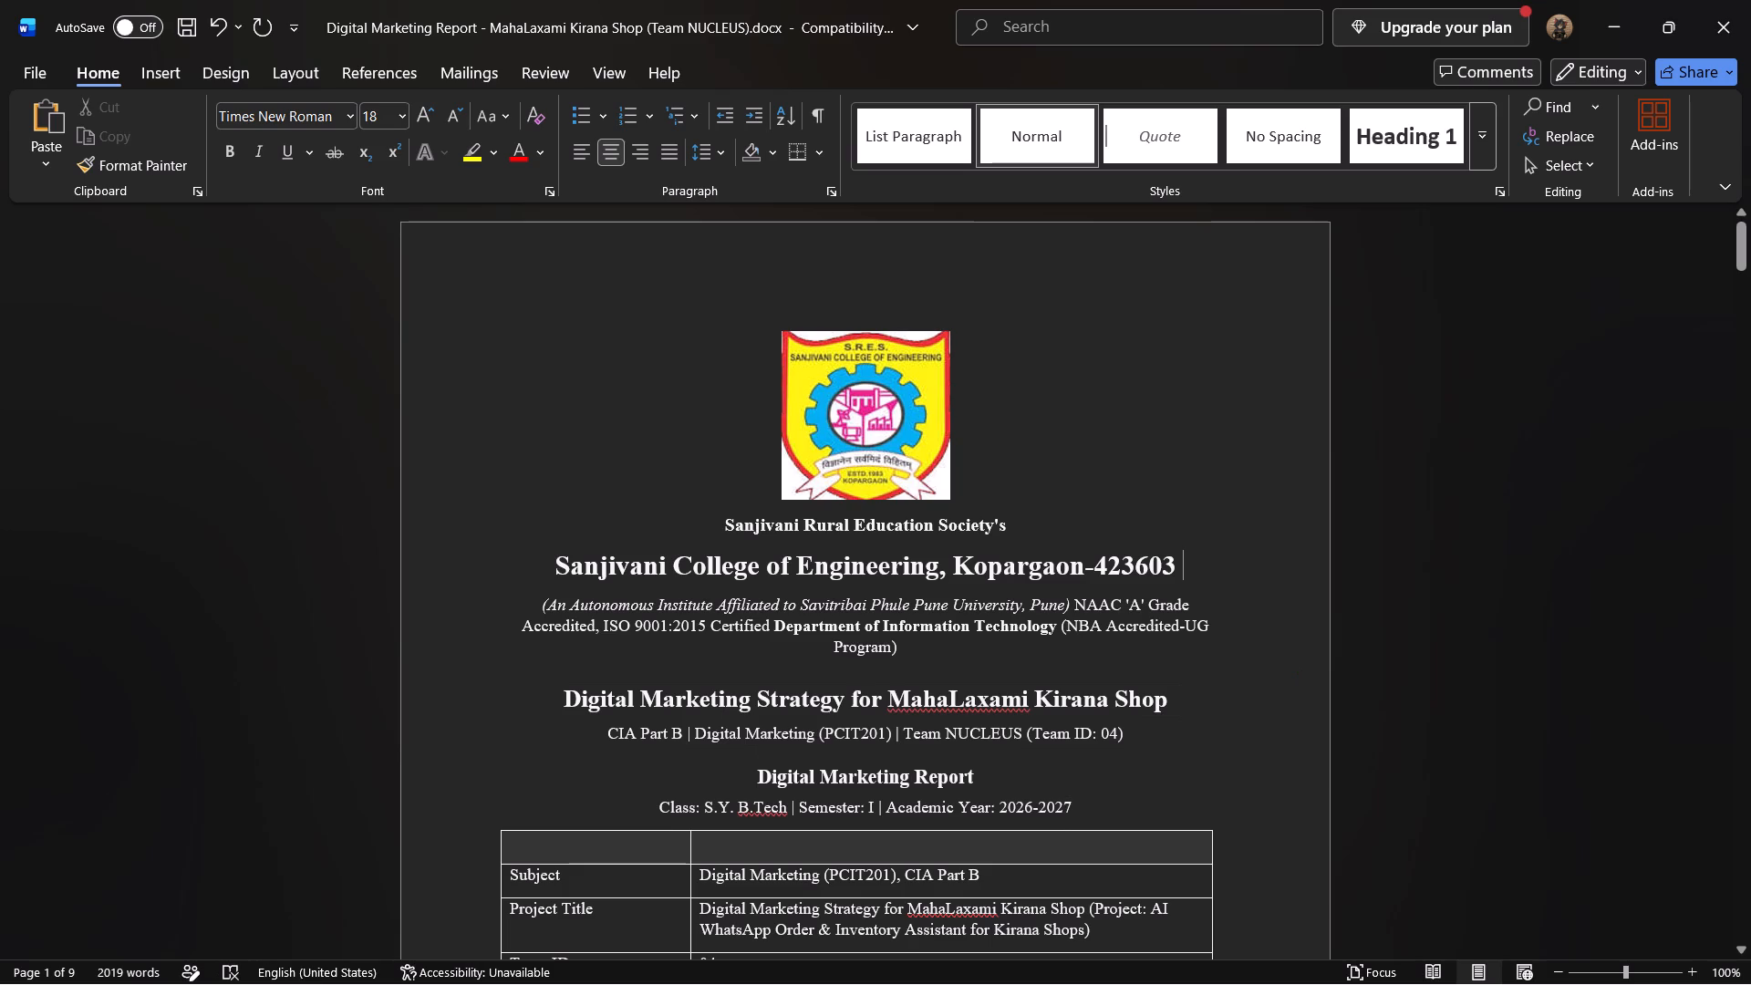
Review the layout of the first pages, including the project details, team members and signature tables.
scroll(1493, 589, down, 2)
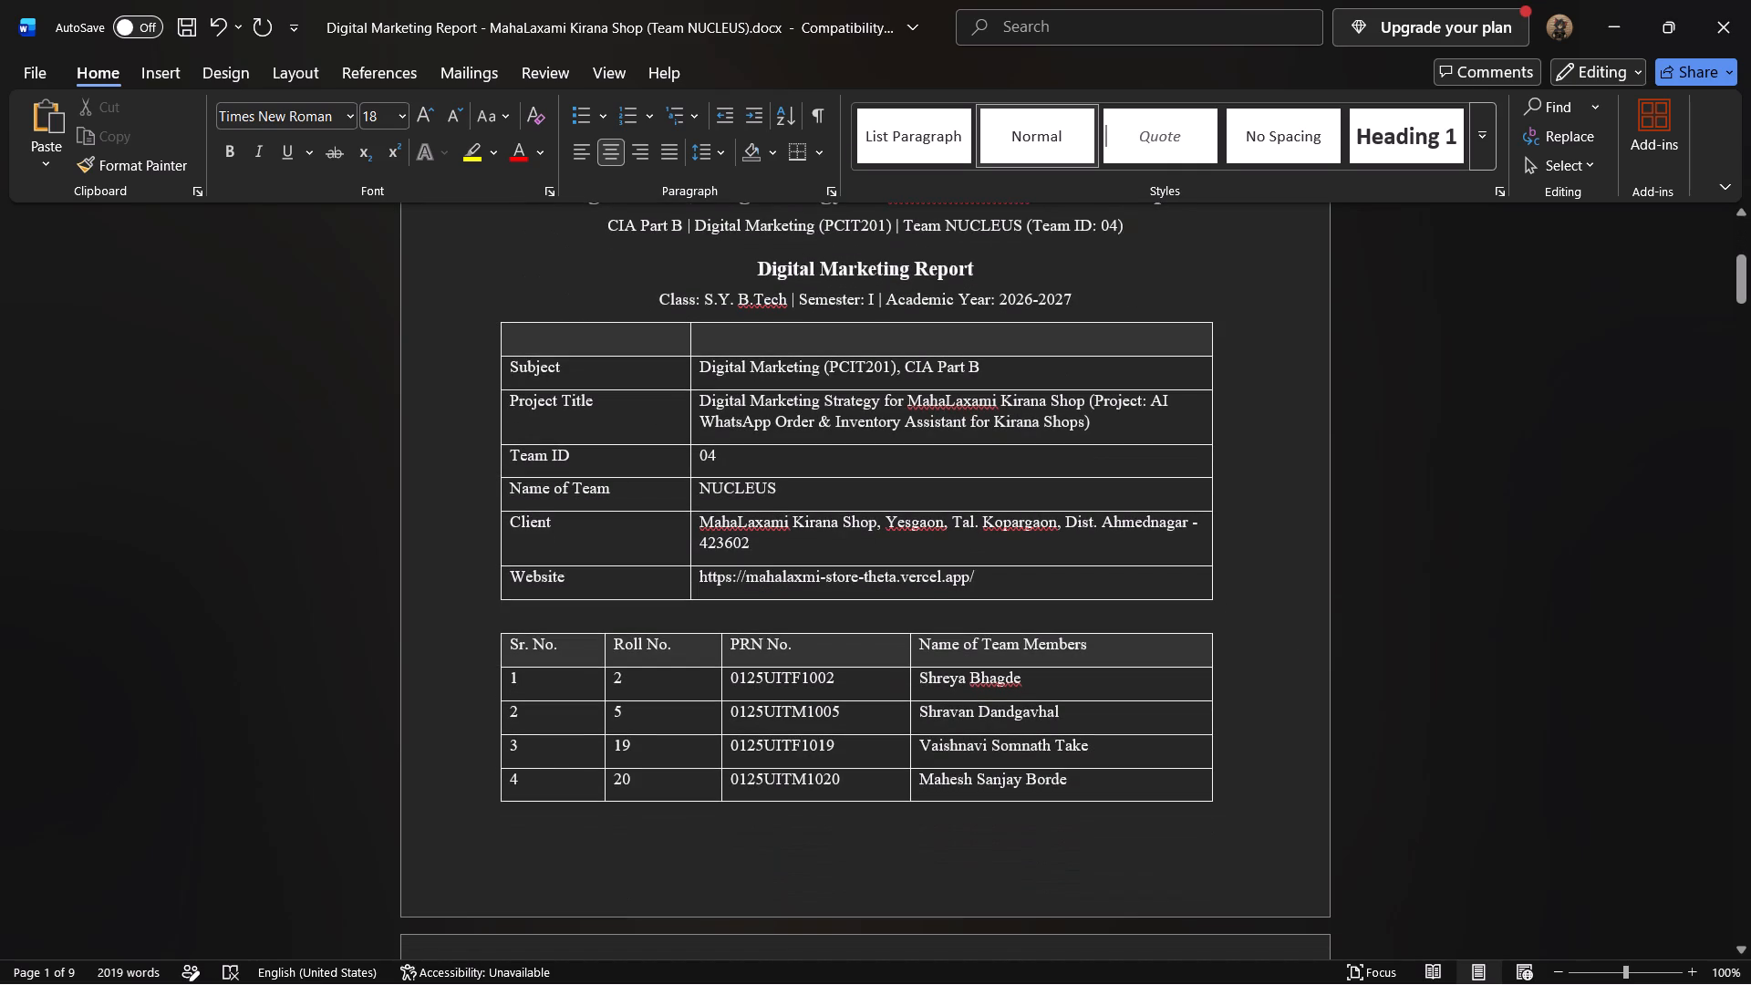
click(941, 575)
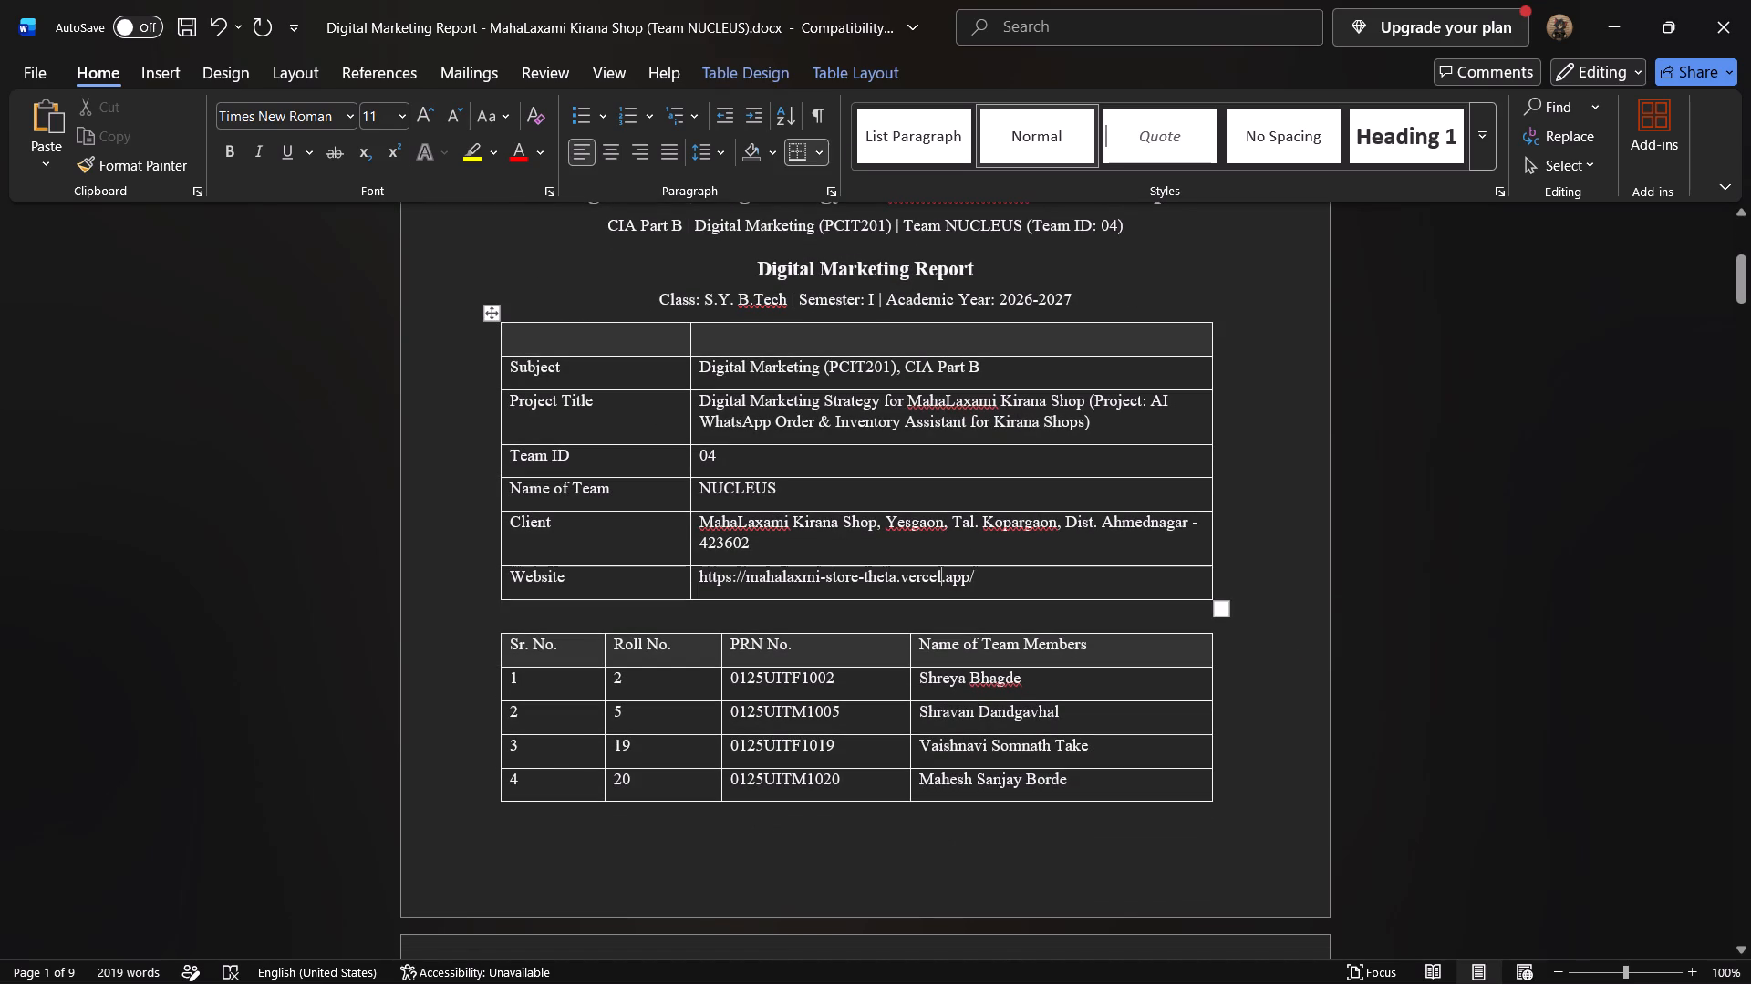
click(1384, 638)
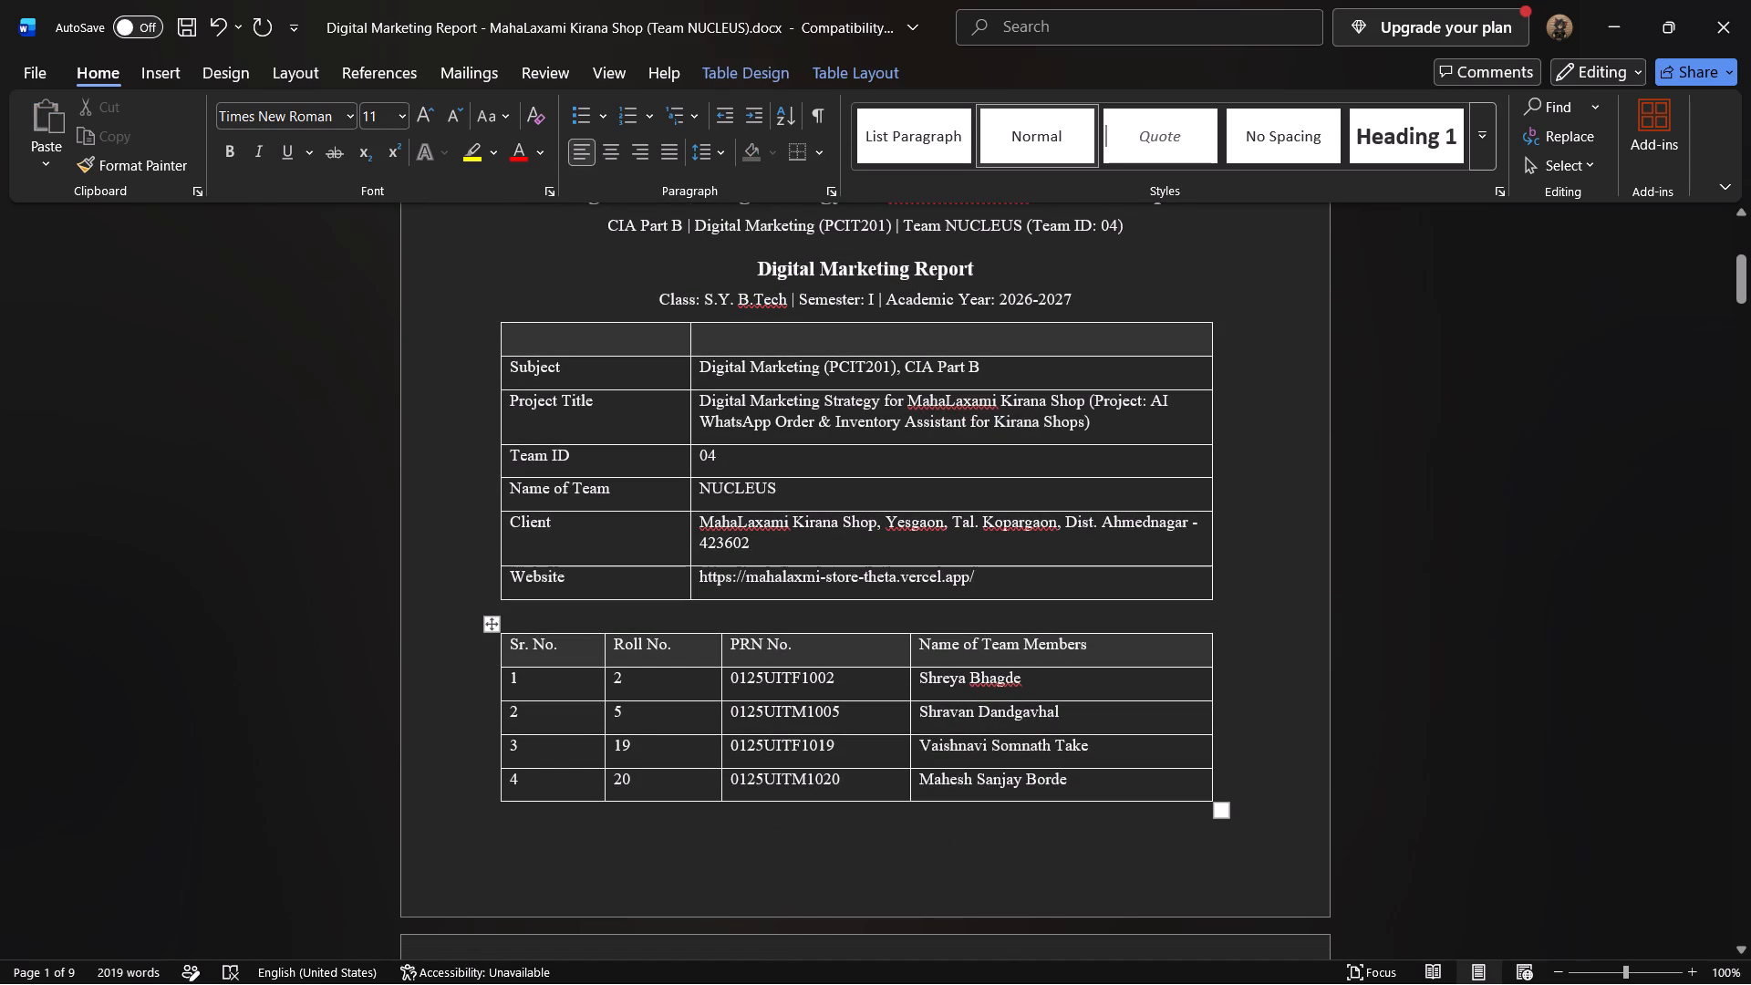
click(1429, 682)
scroll(1429, 682, left, 1)
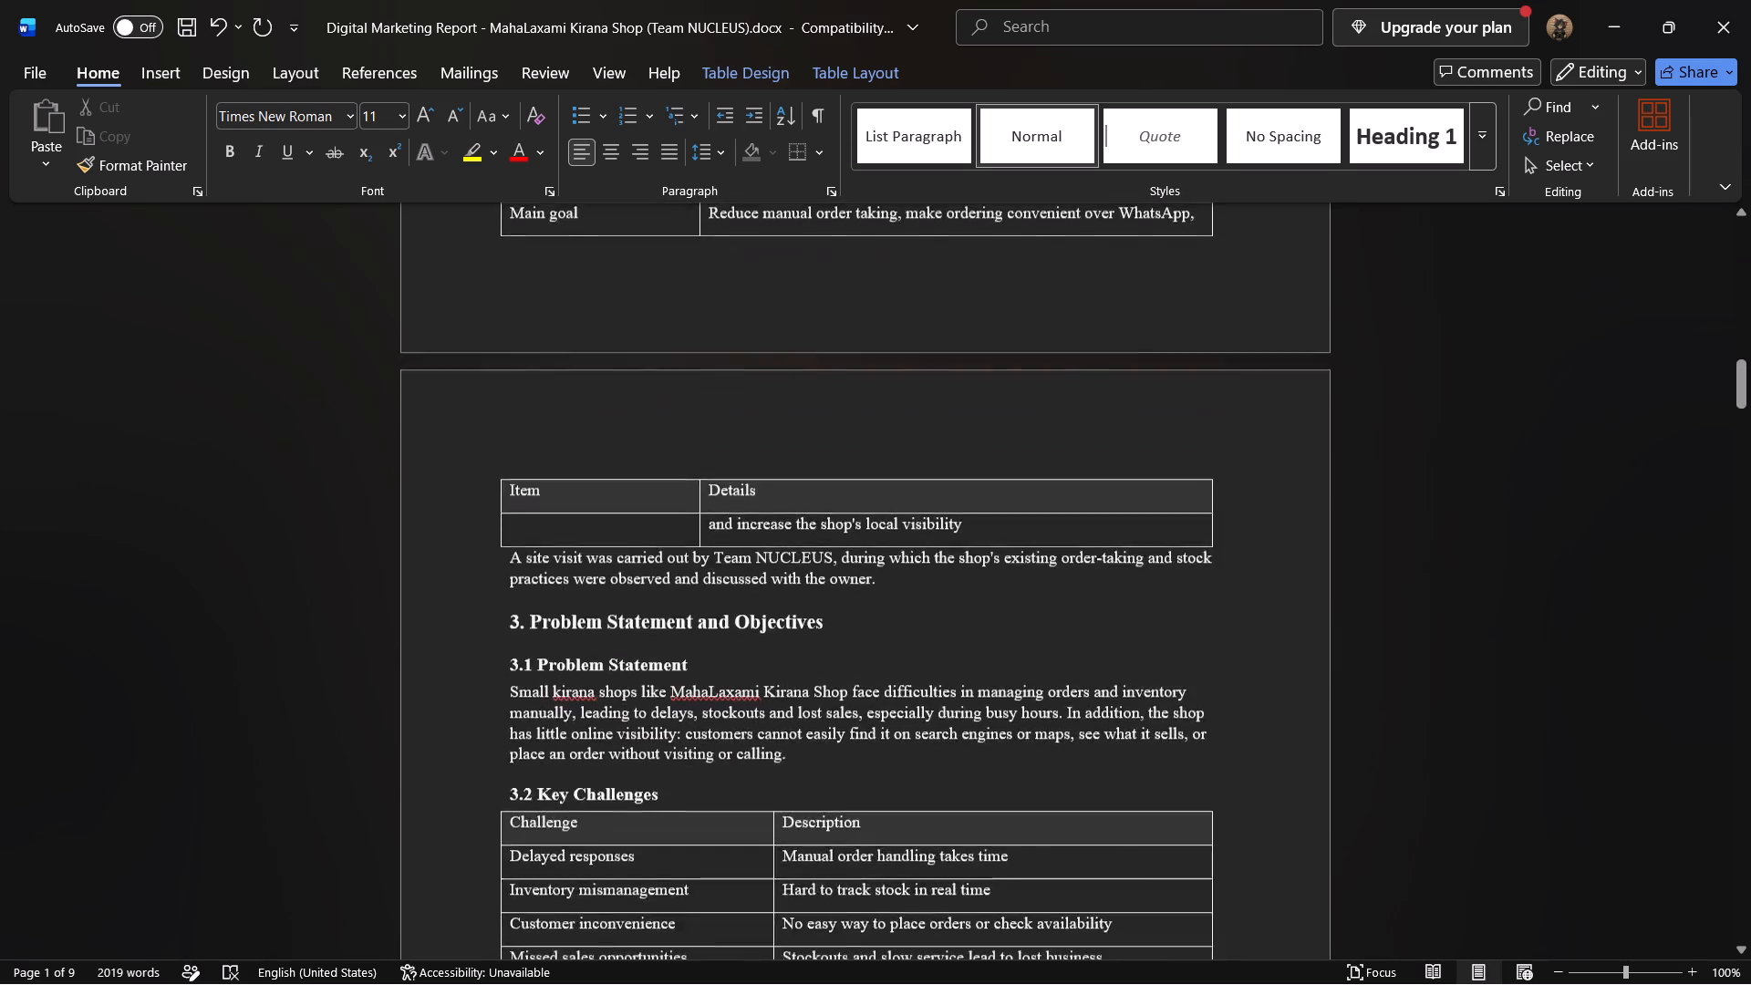
scroll(1429, 682, left, 1)
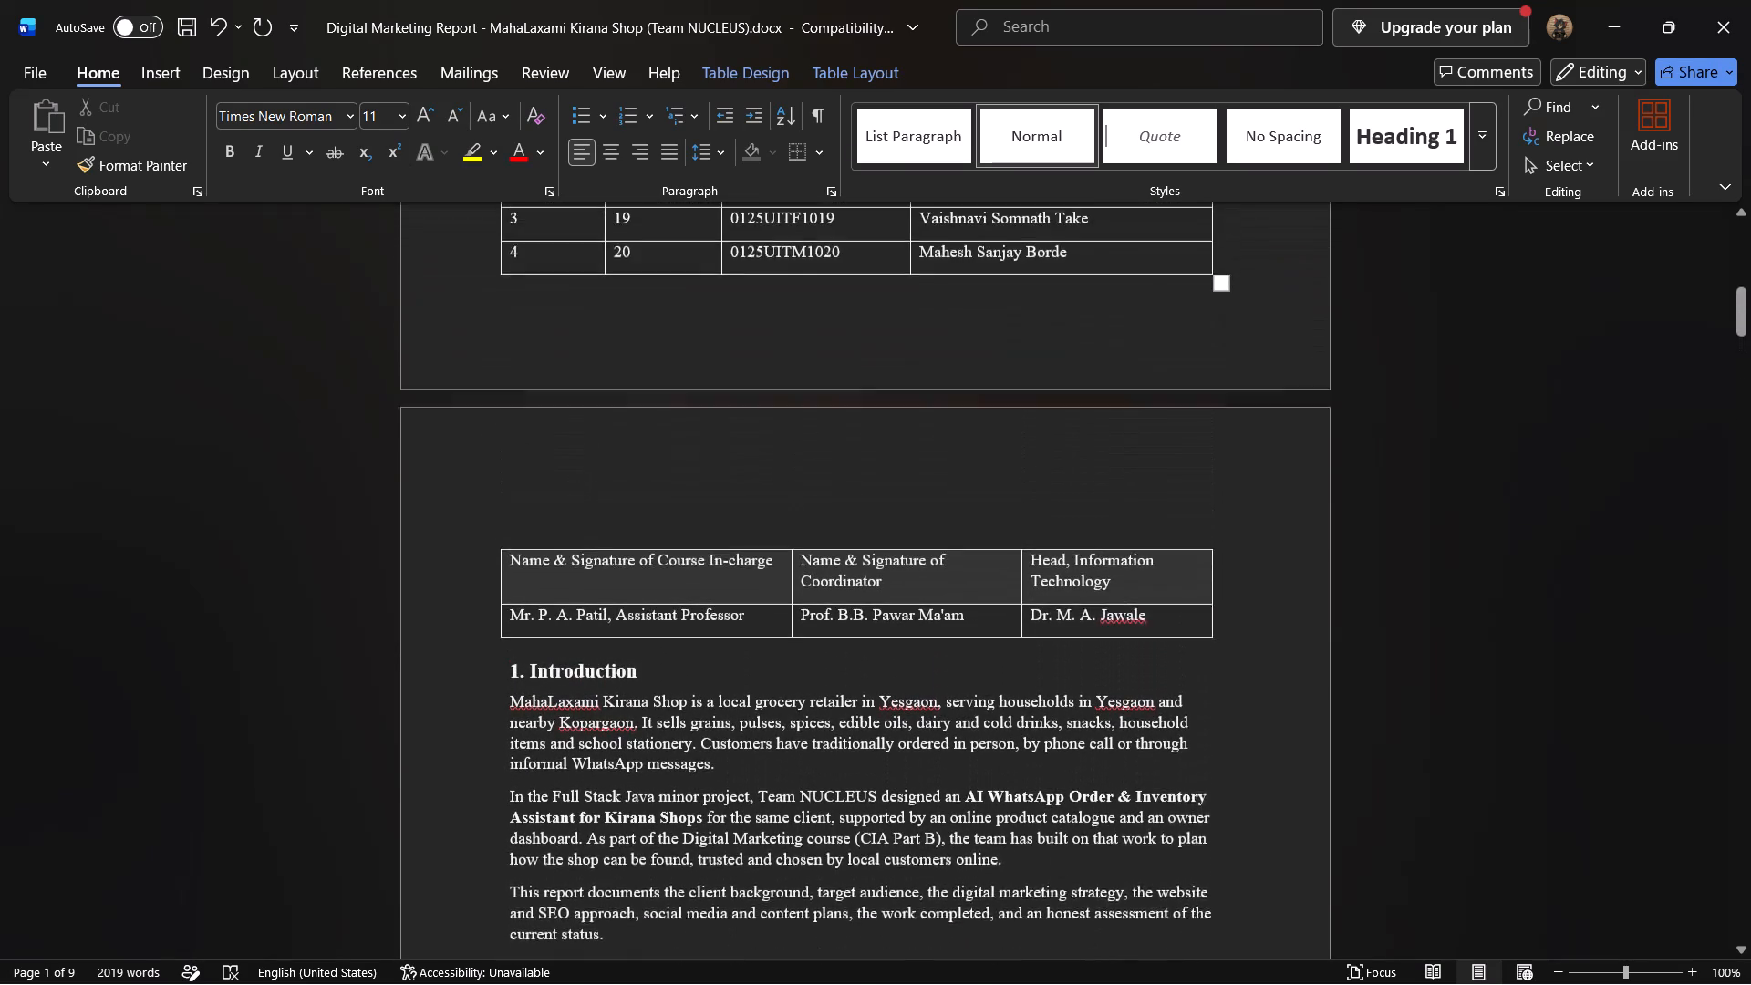
scroll(1429, 682, left, 1)
scroll(1429, 682, right, 1)
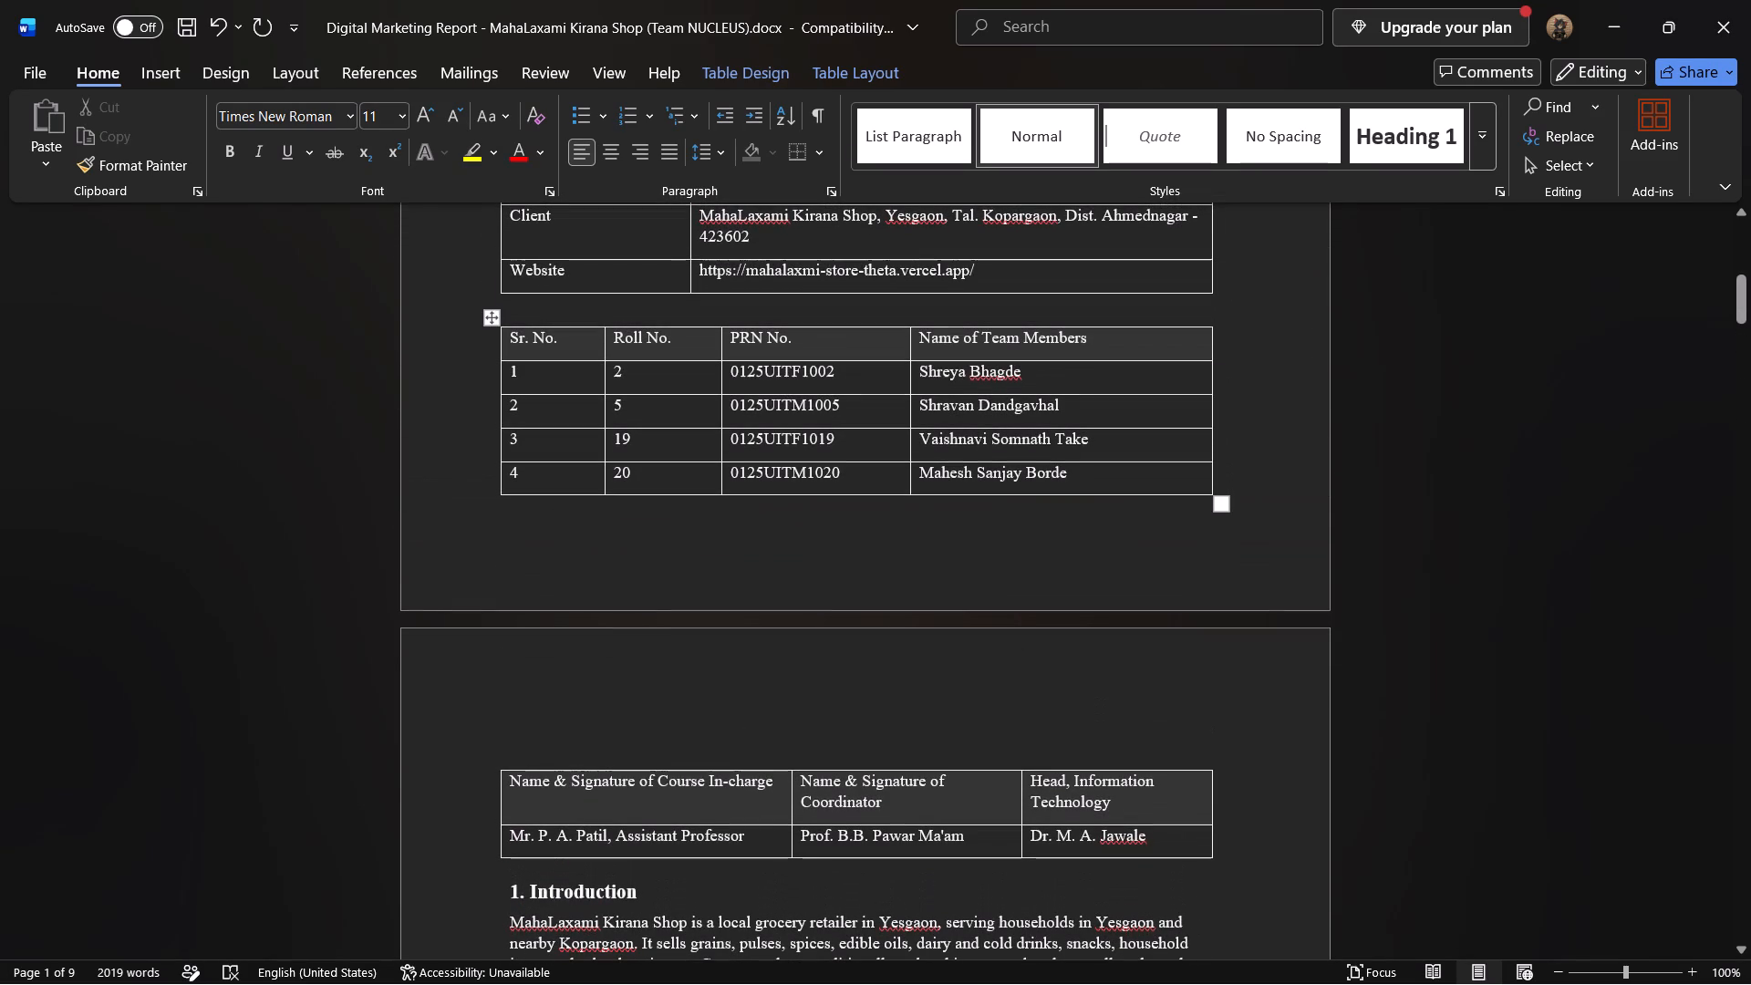
scroll(1429, 682, right, 1)
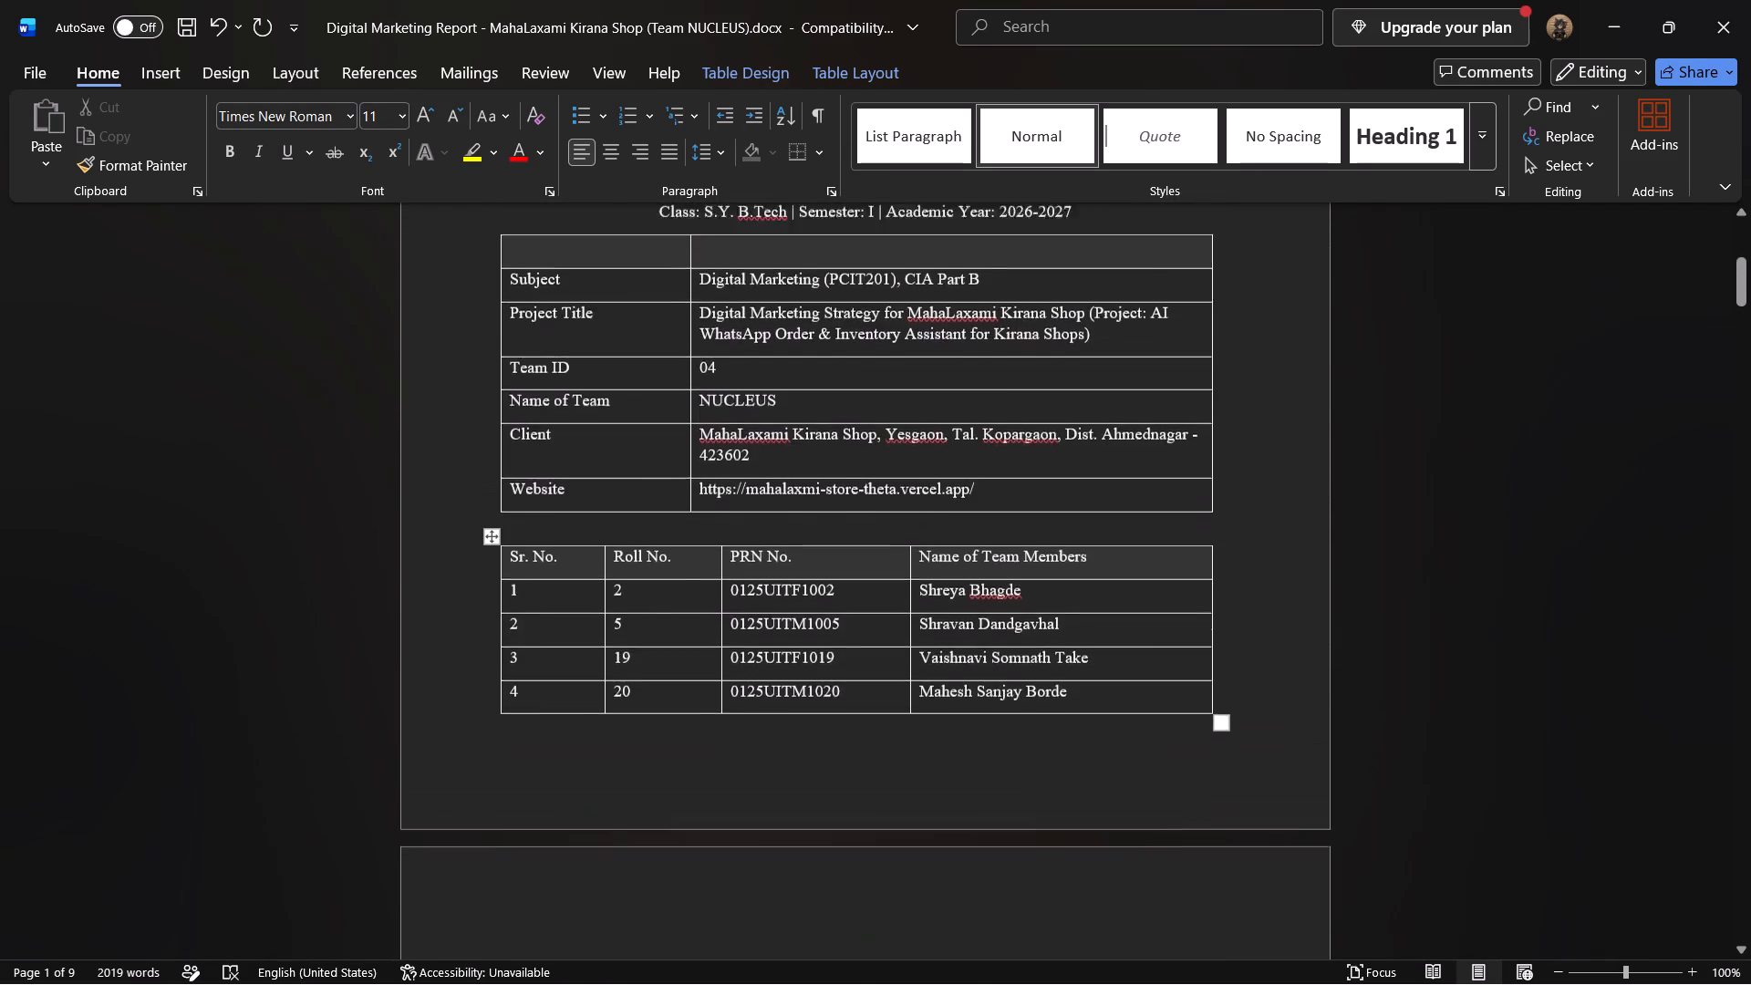
scroll(1429, 682, right, 1)
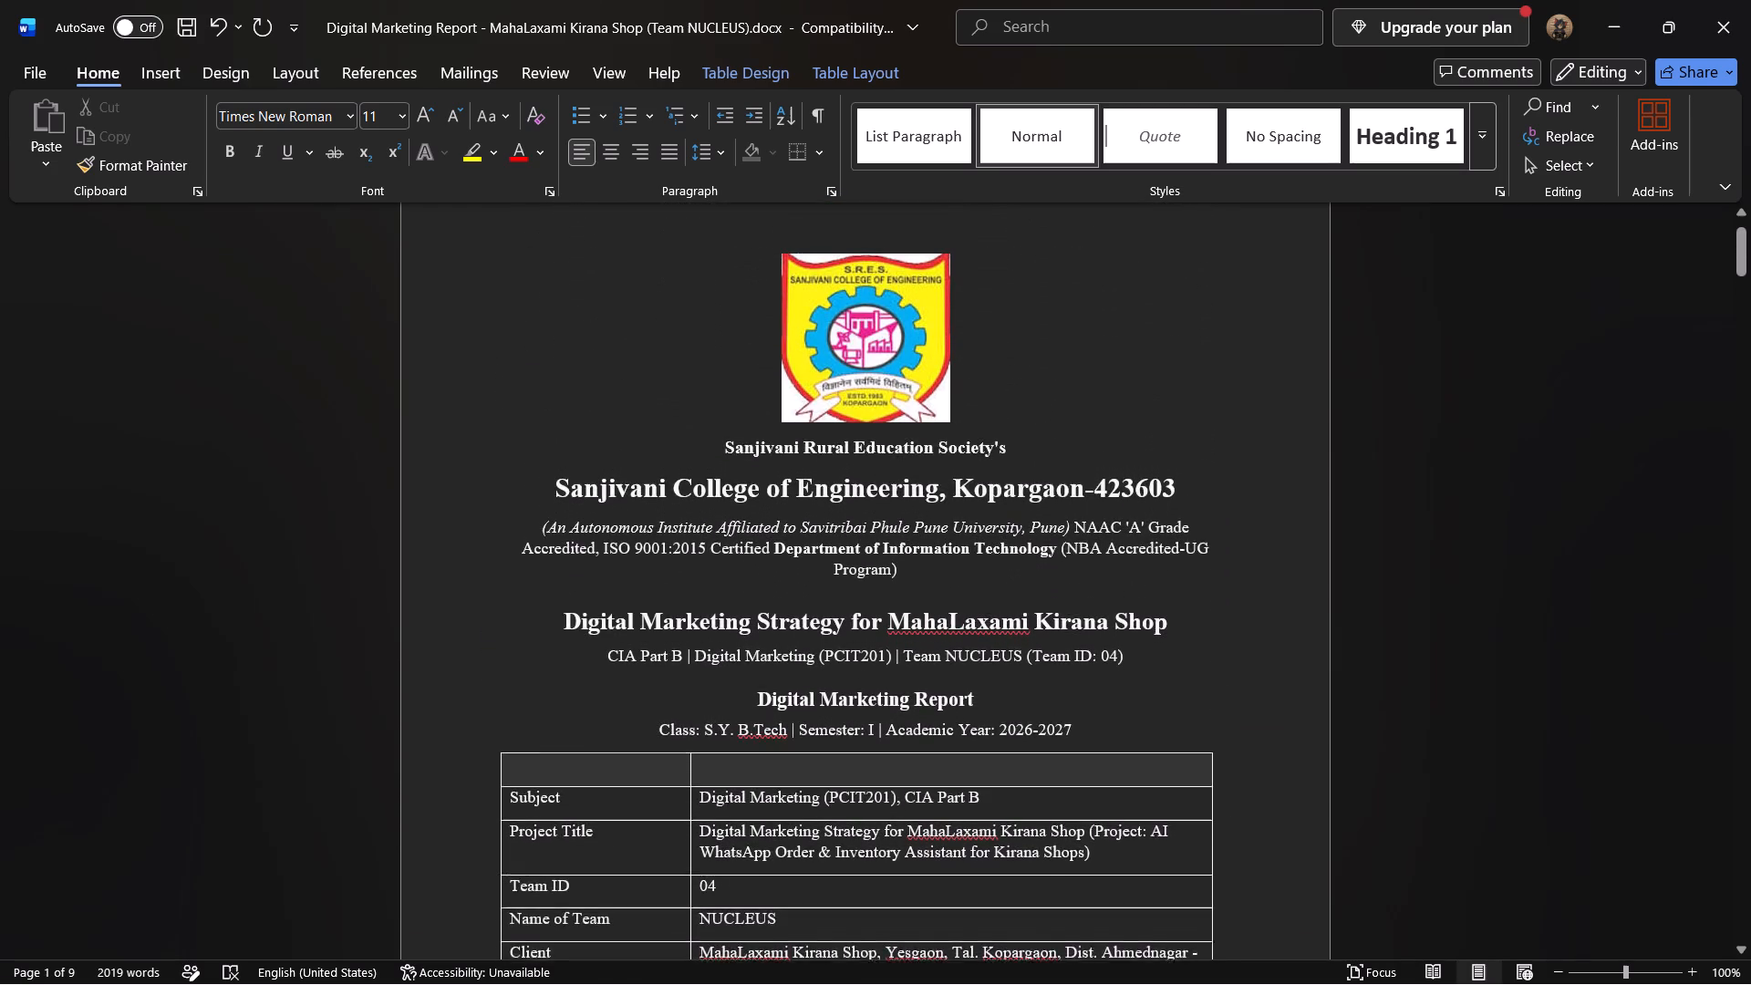
scroll(1429, 682, right, 1)
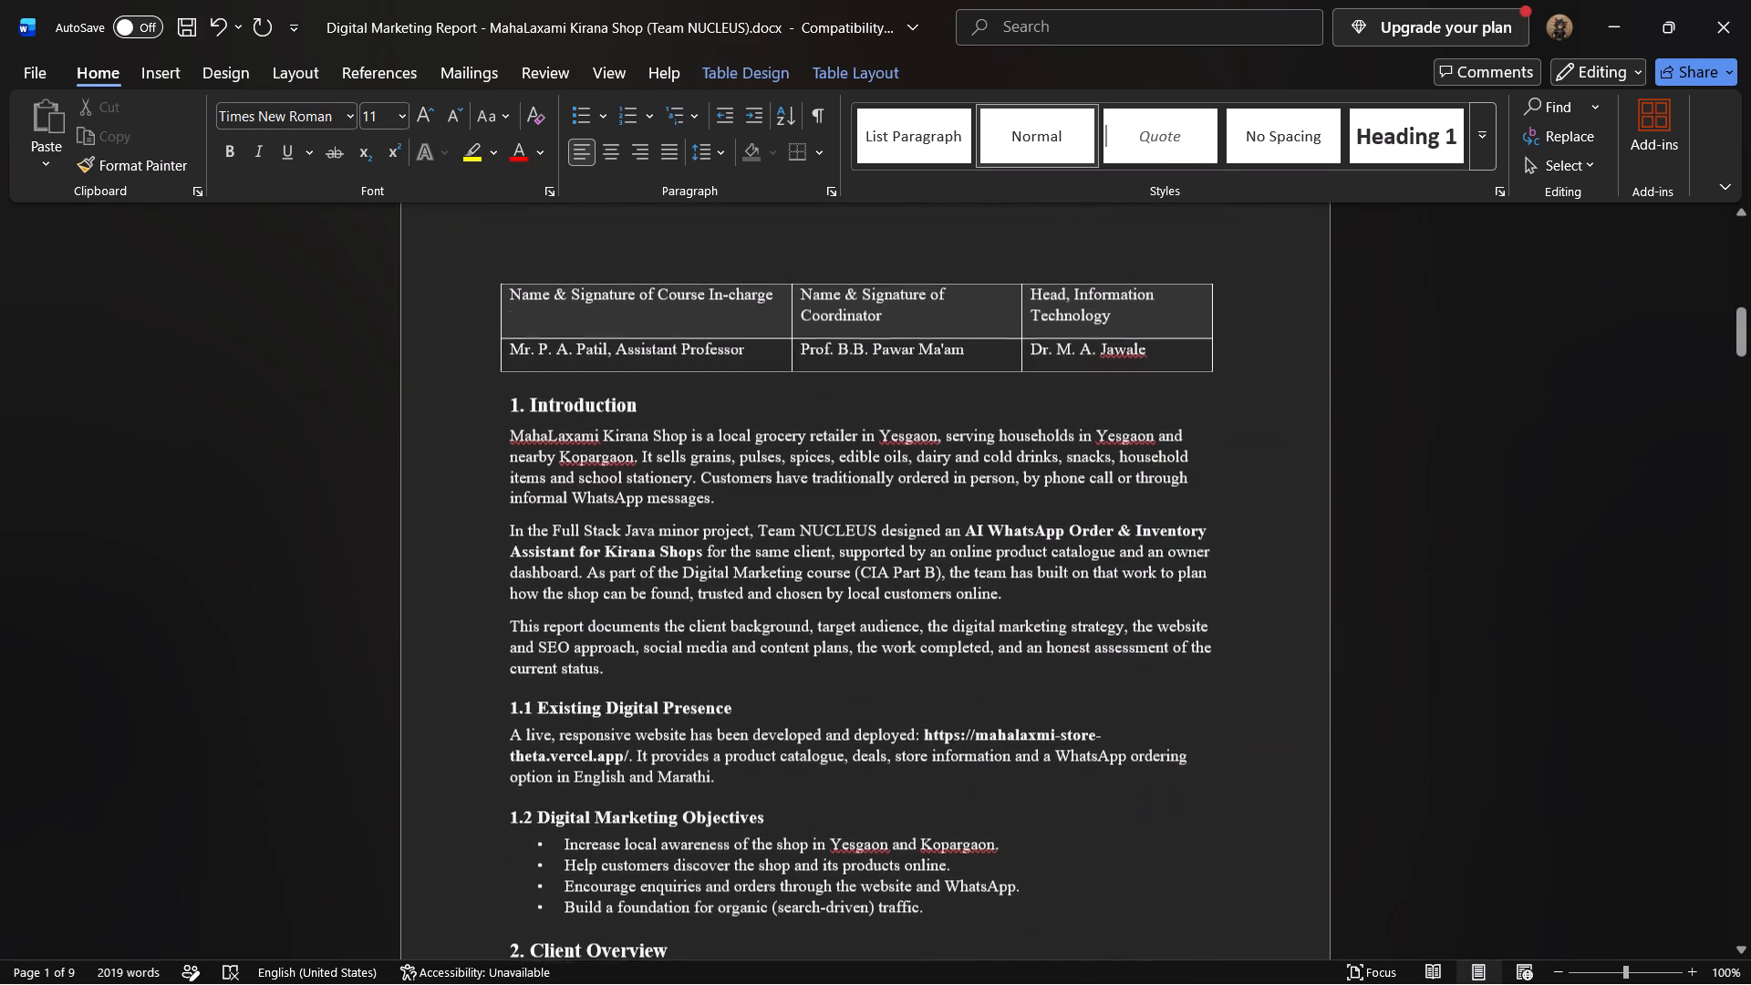
Insert a blank line between the signature table and the "1. Introduction" heading.
scroll(1429, 682, right, 1)
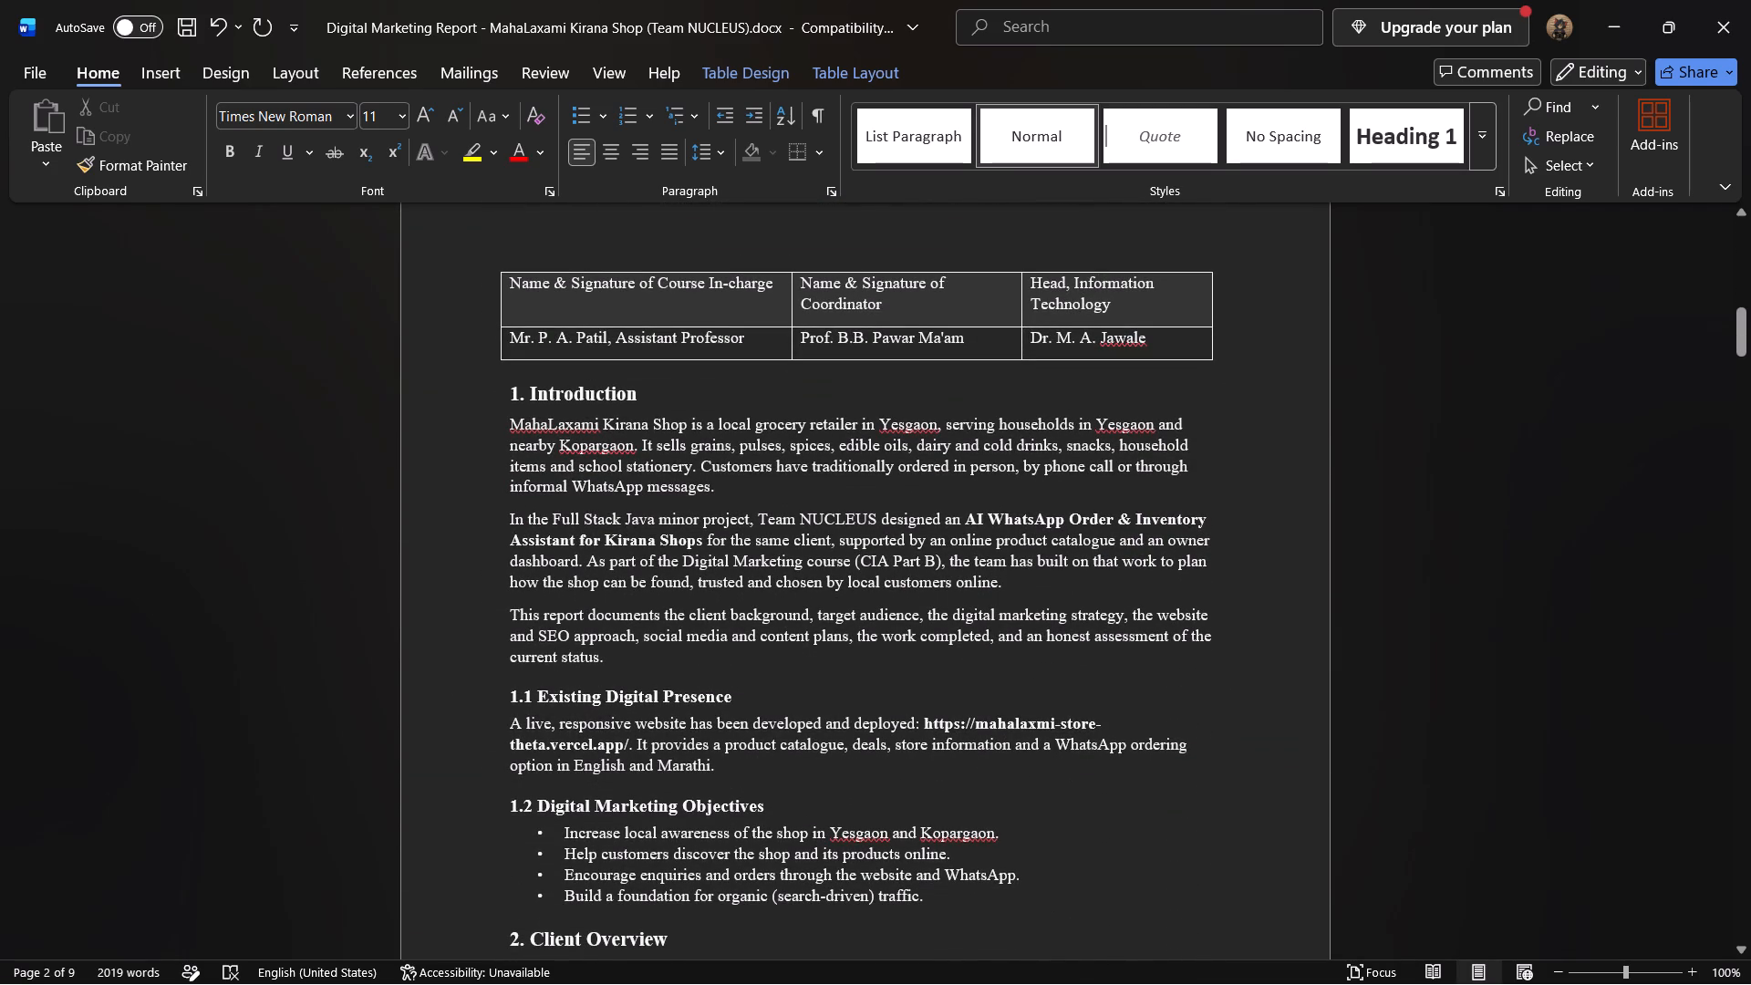
click(513, 392)
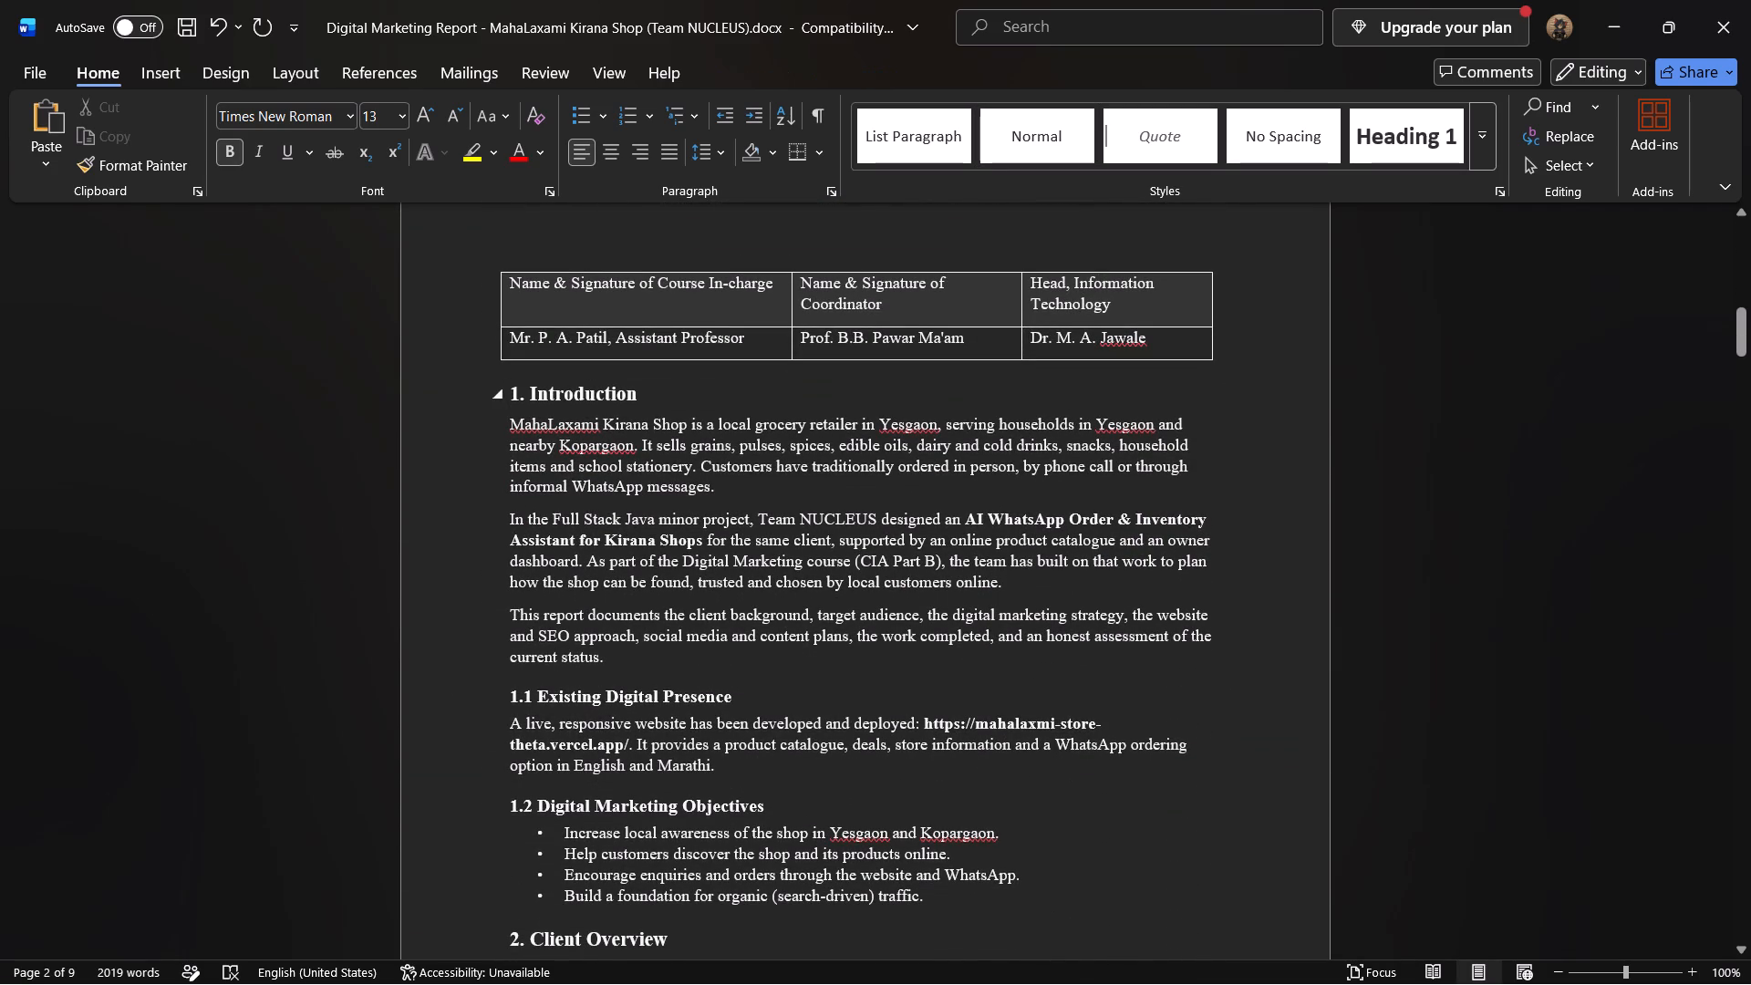
key(Return)
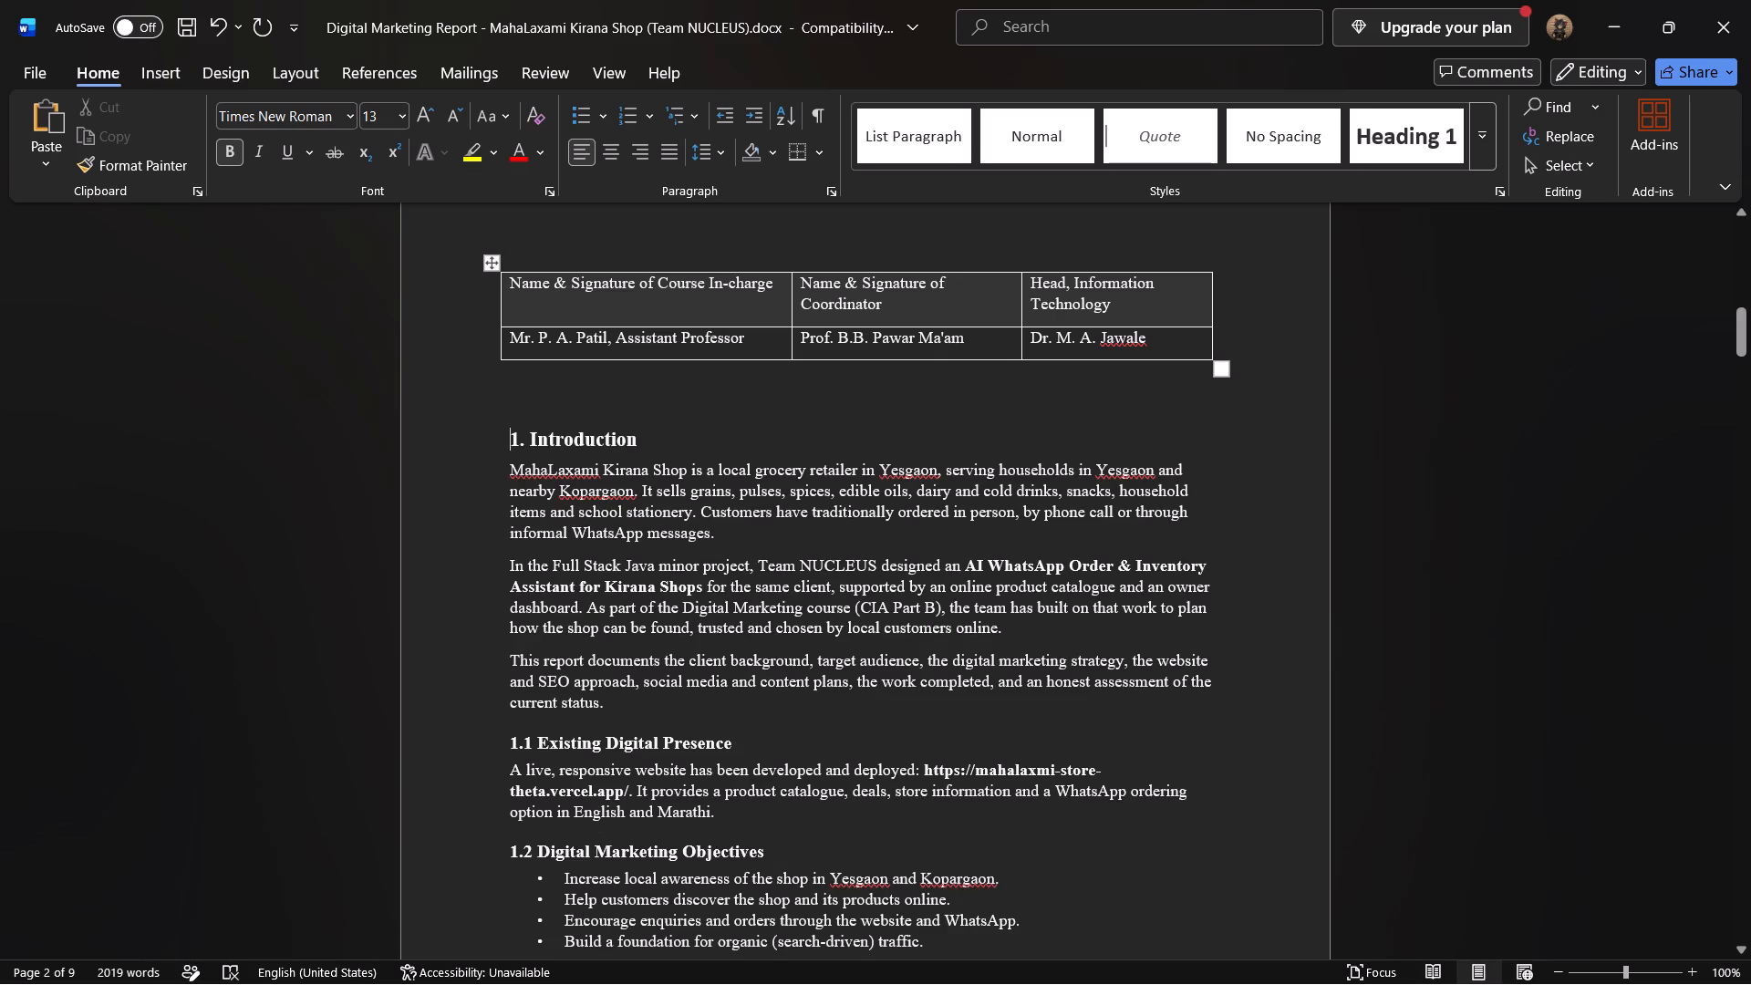
click(1470, 466)
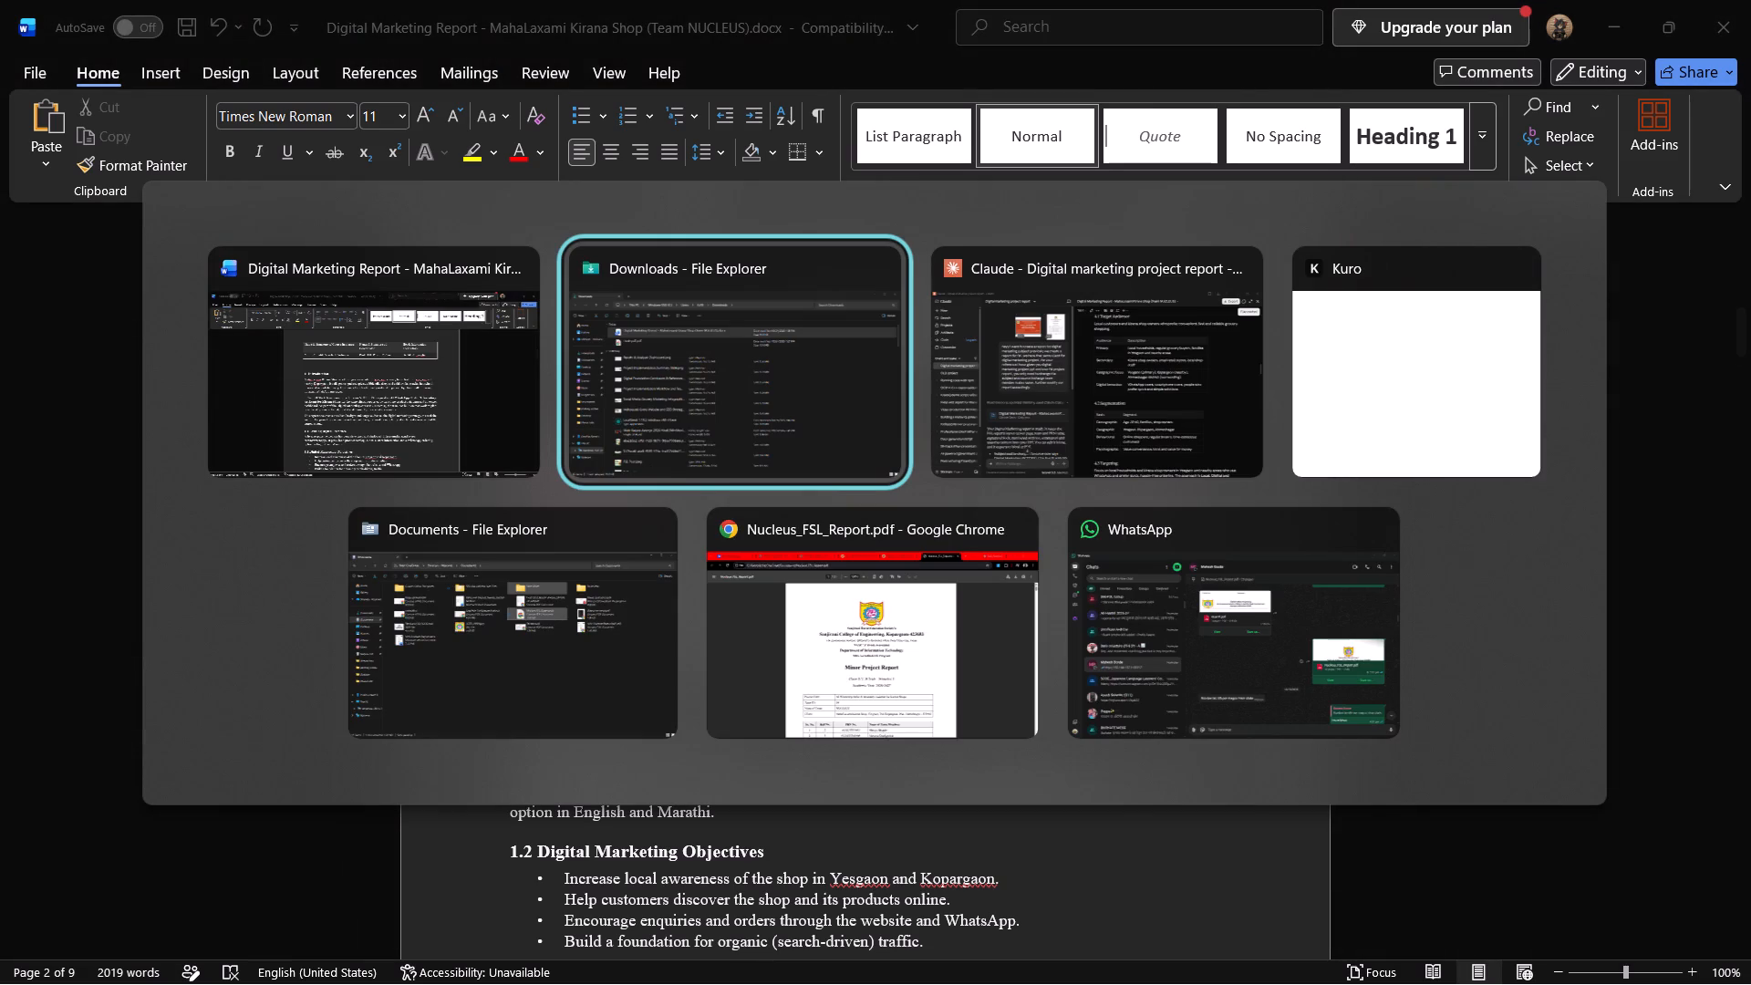
Delete the "Name & Signature of Coordinator" column from the signature table.
scroll(1470, 466, left, 1)
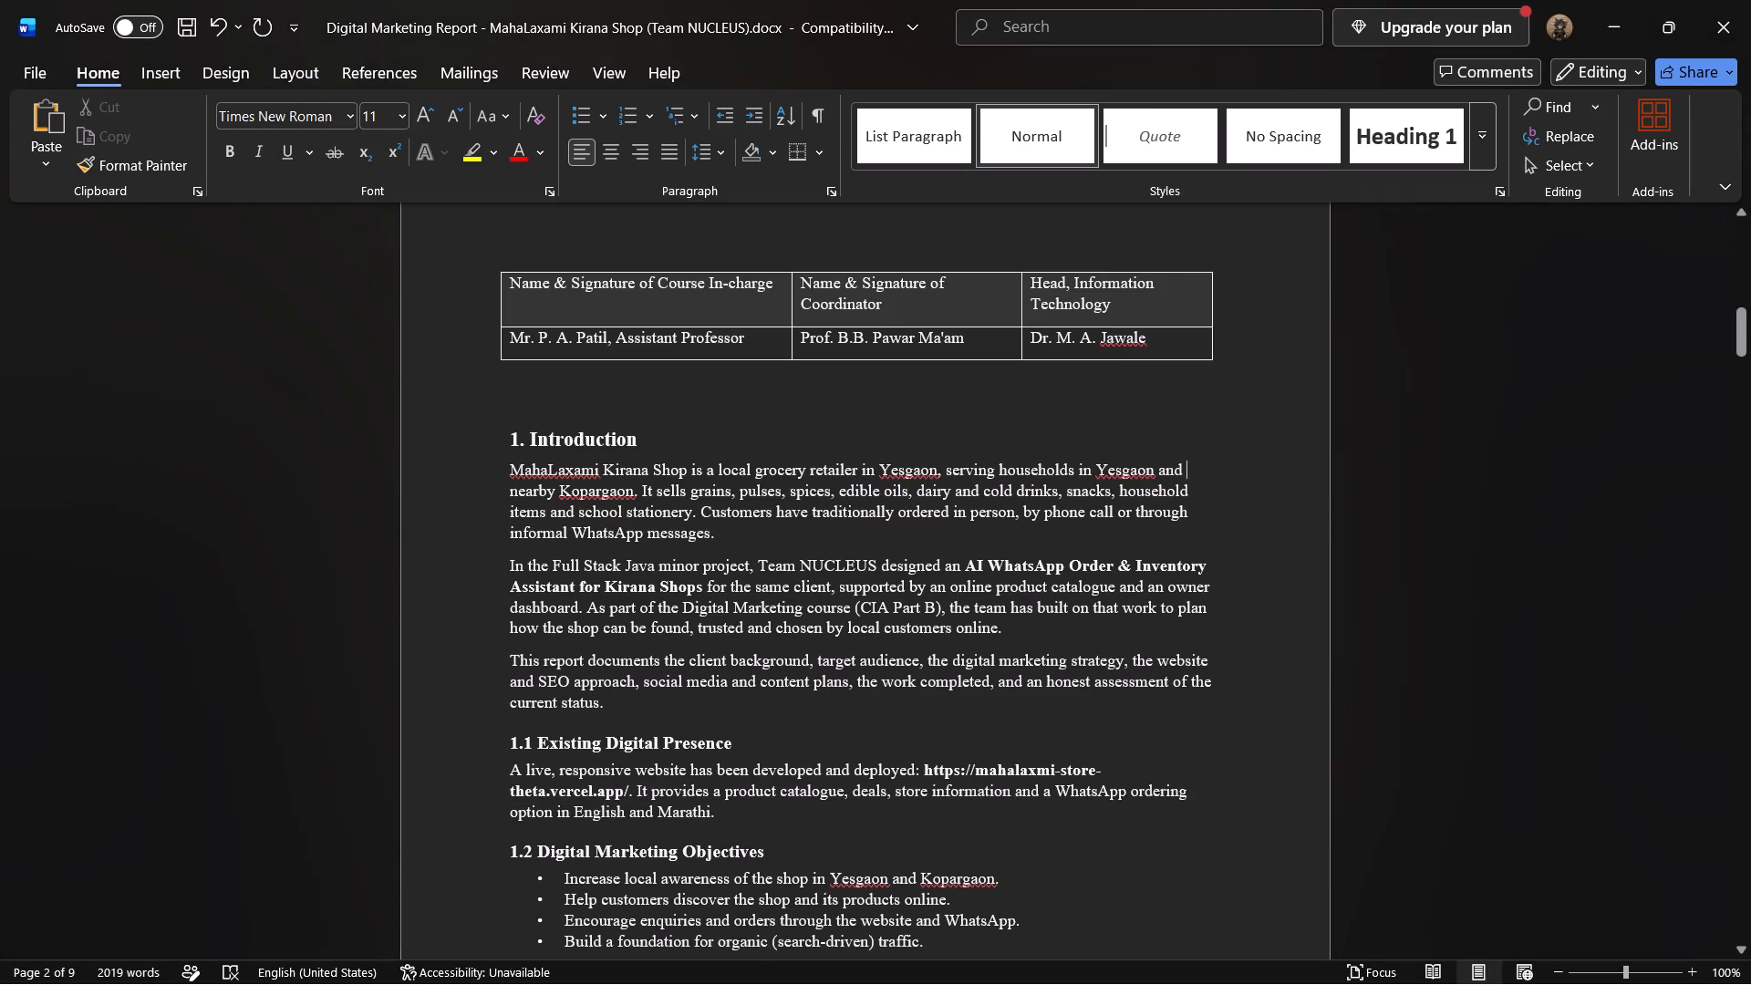
click(796, 279)
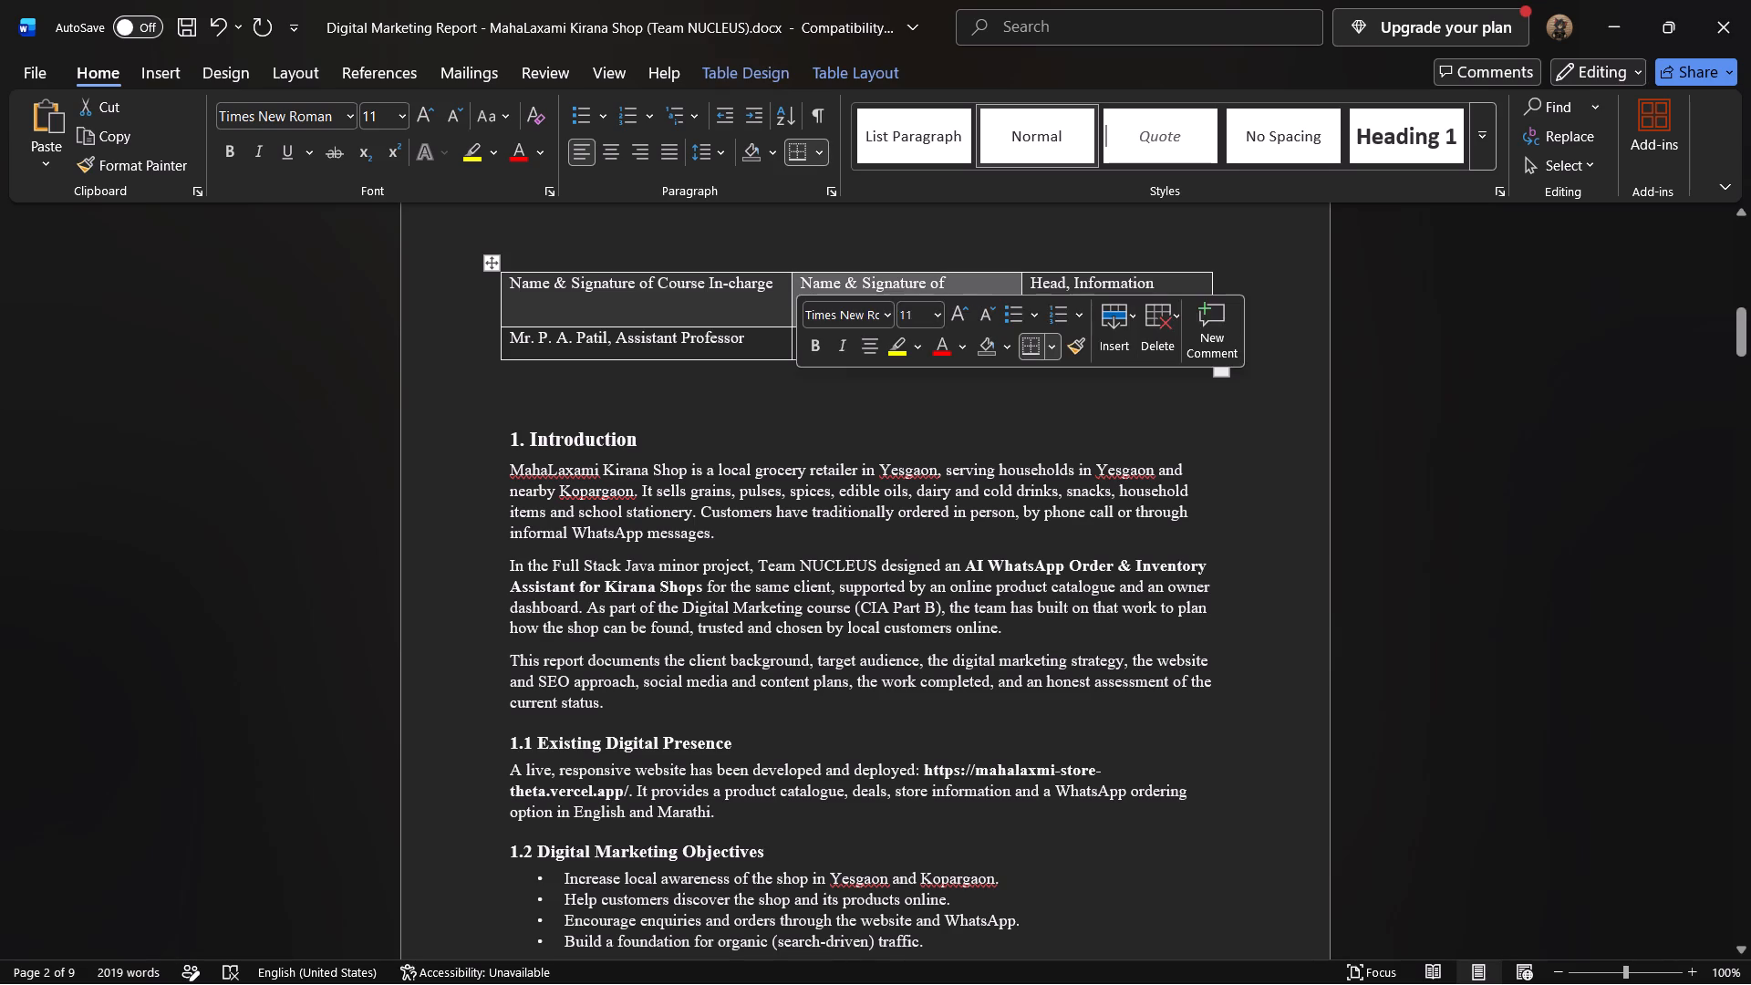
click(1402, 364)
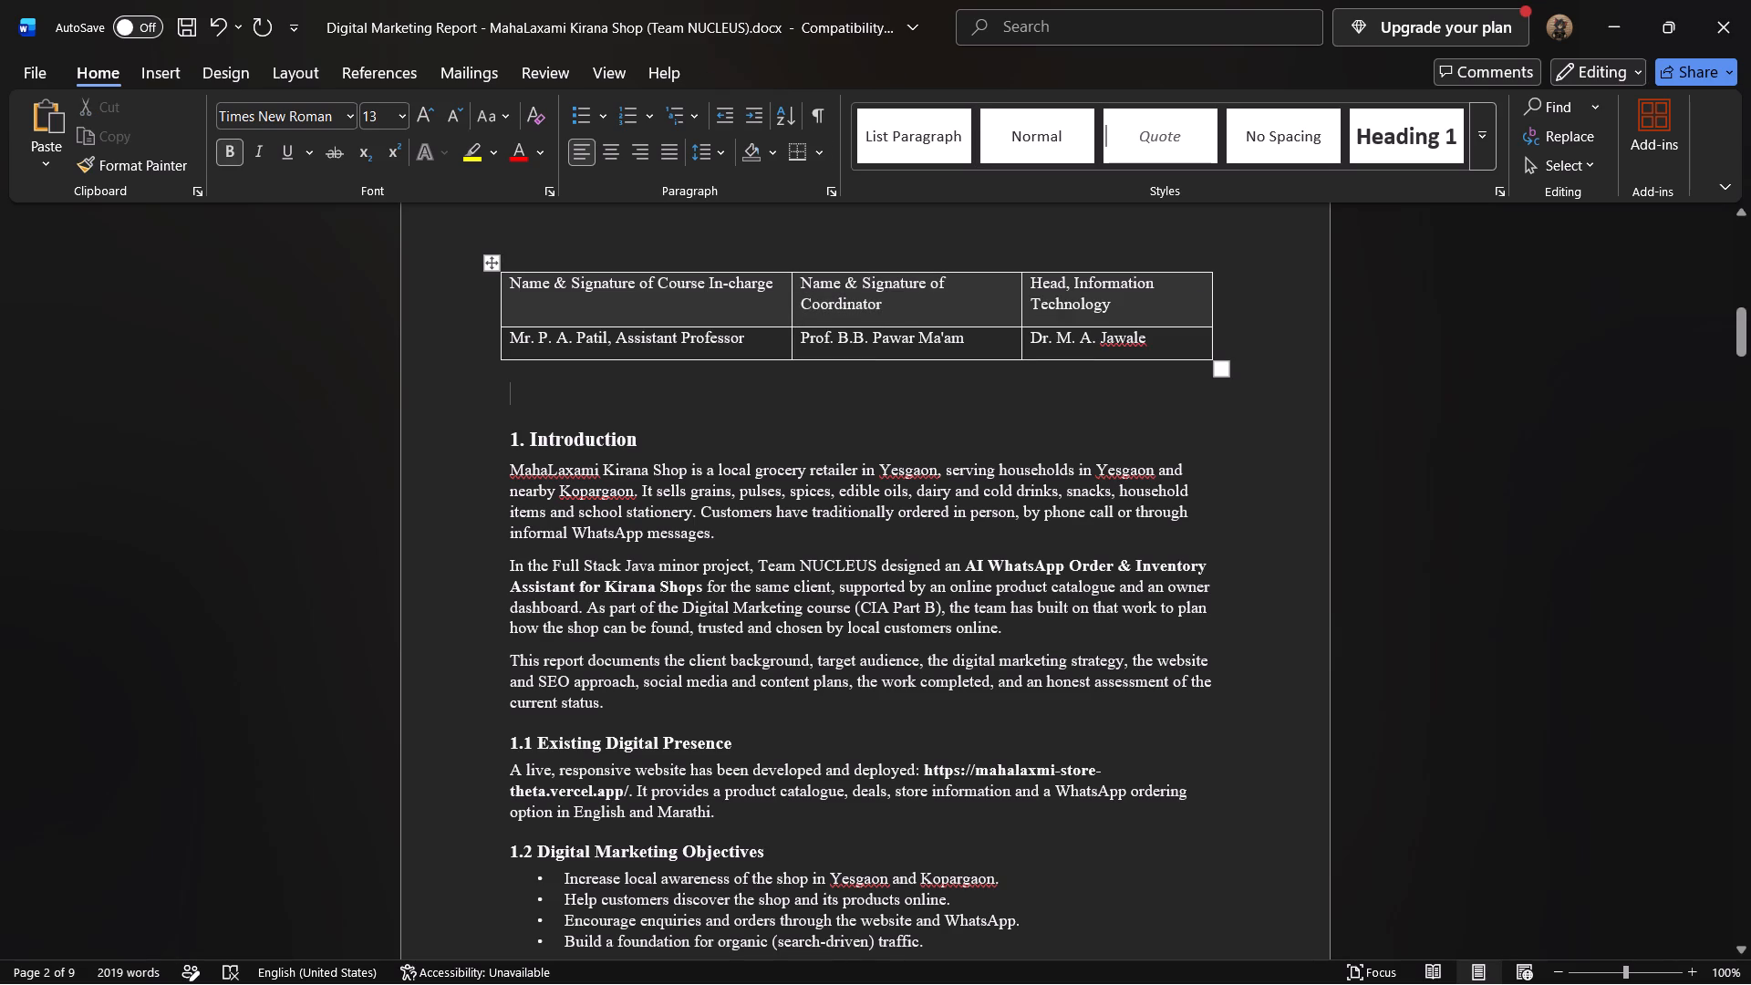
drag(806, 282, 844, 312)
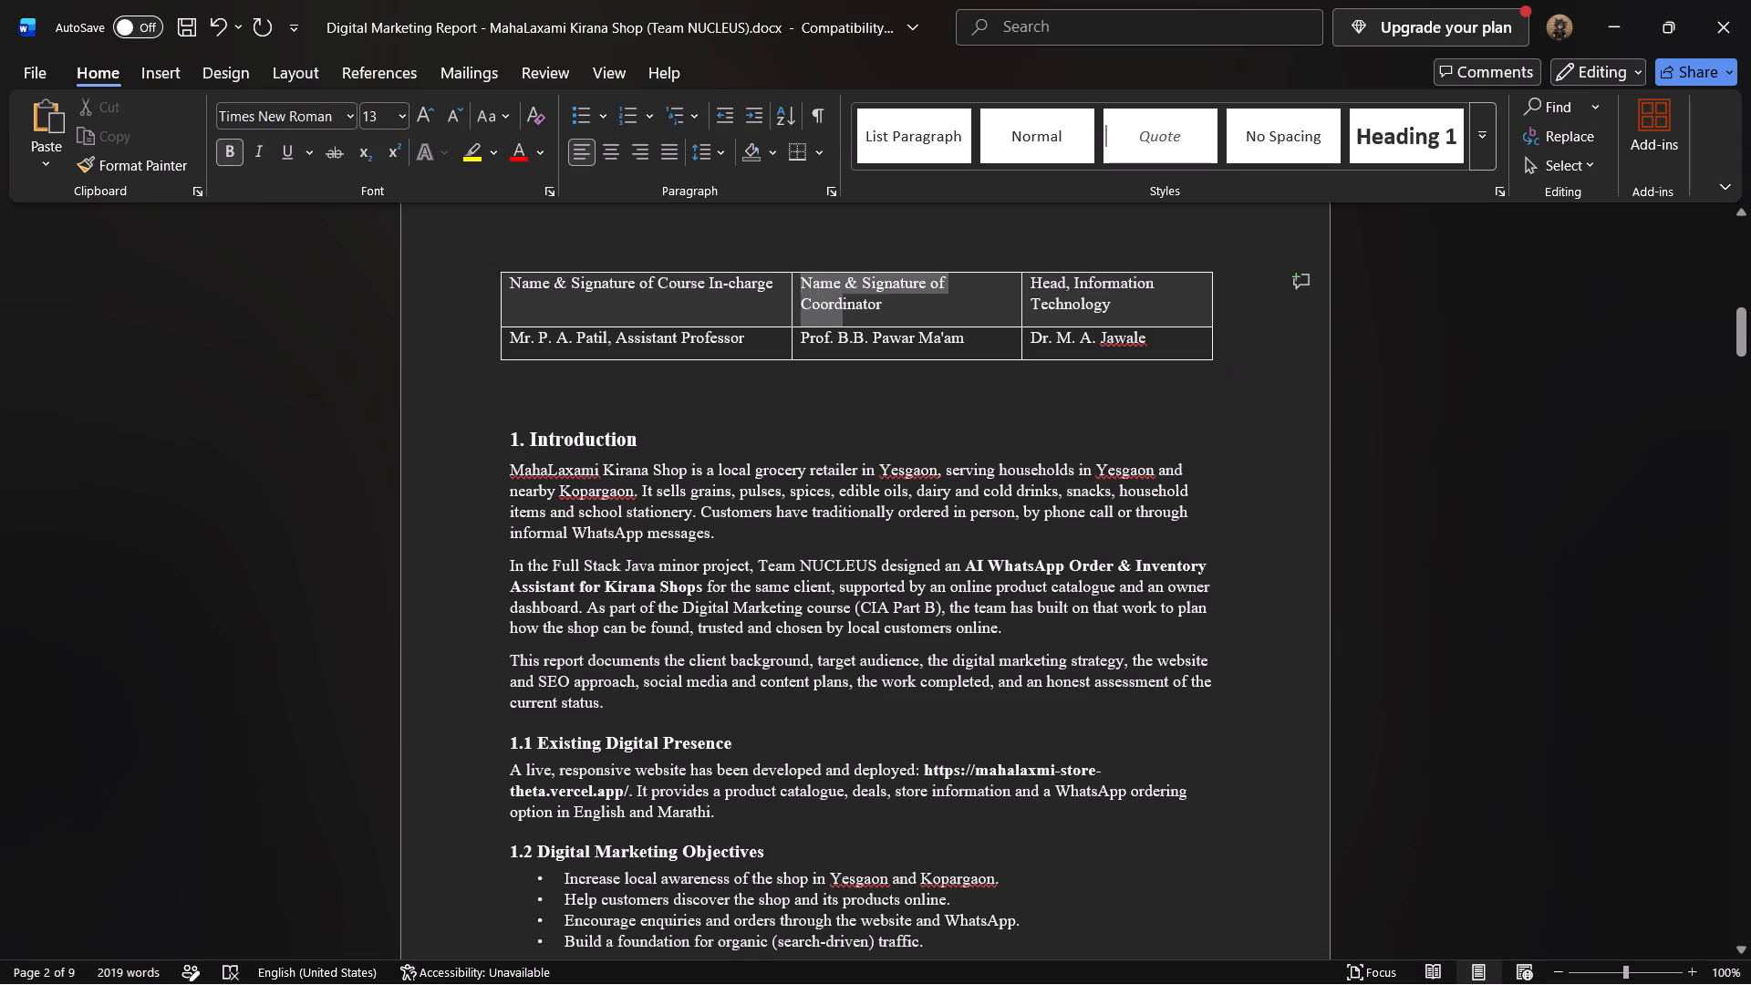
drag(844, 312, 958, 343)
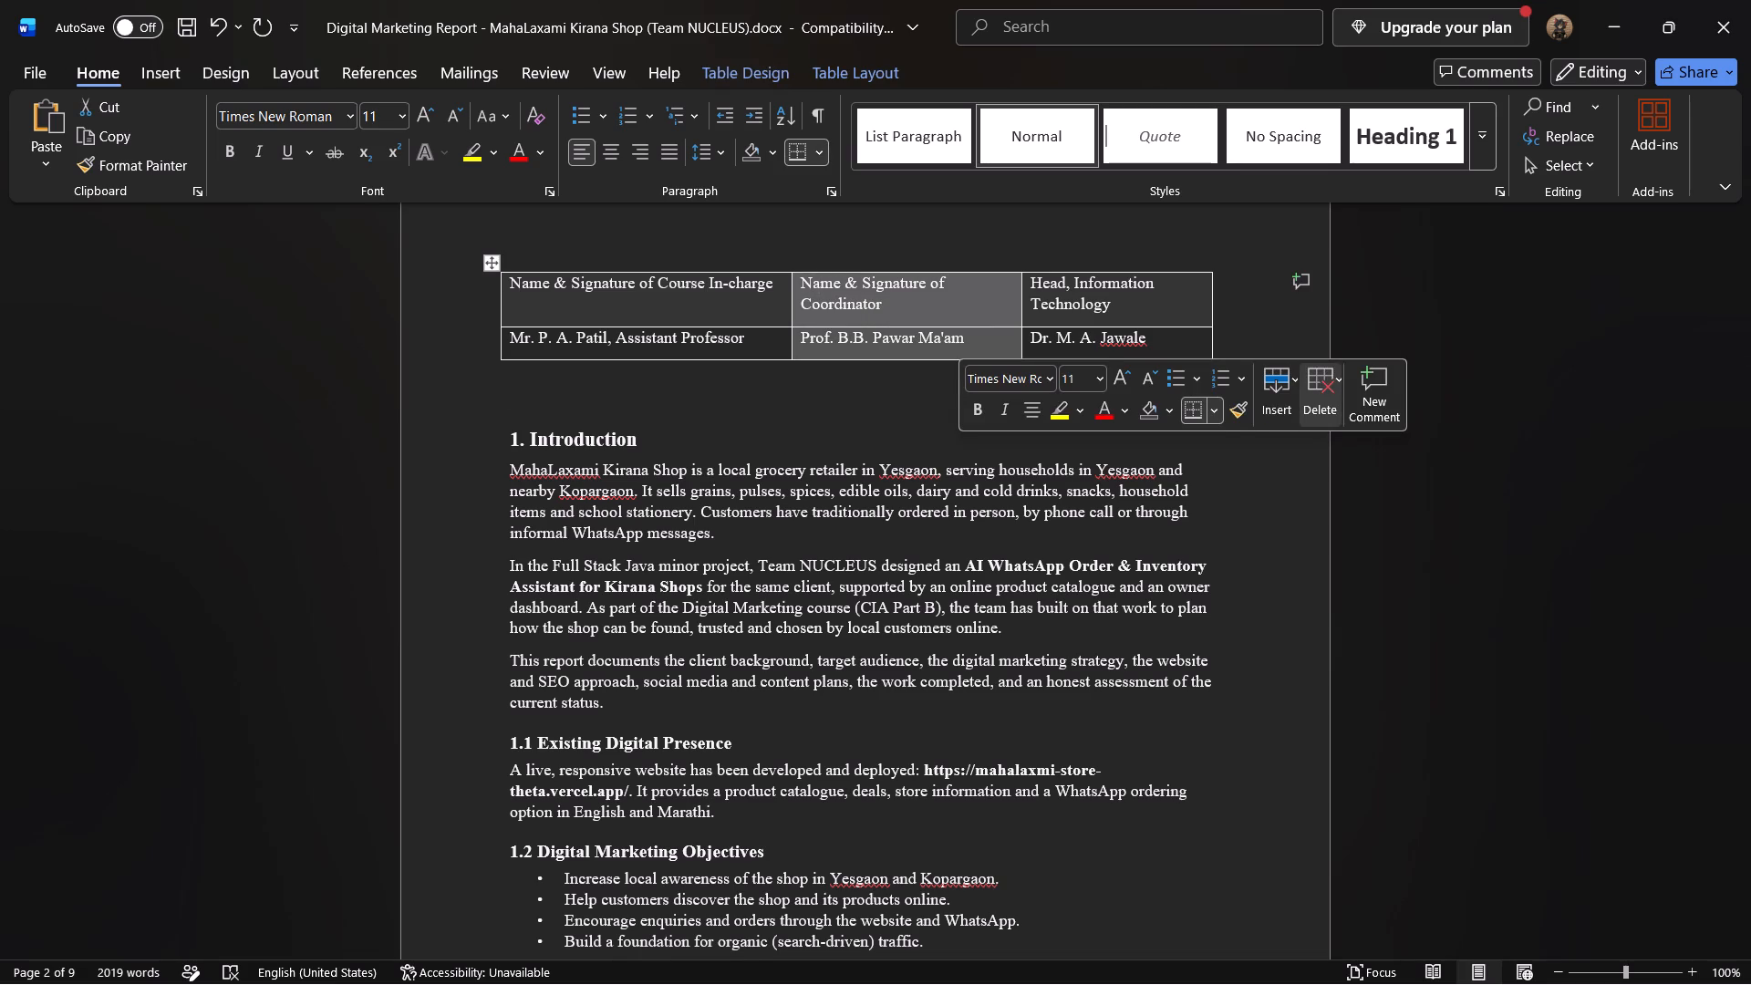
click(1322, 389)
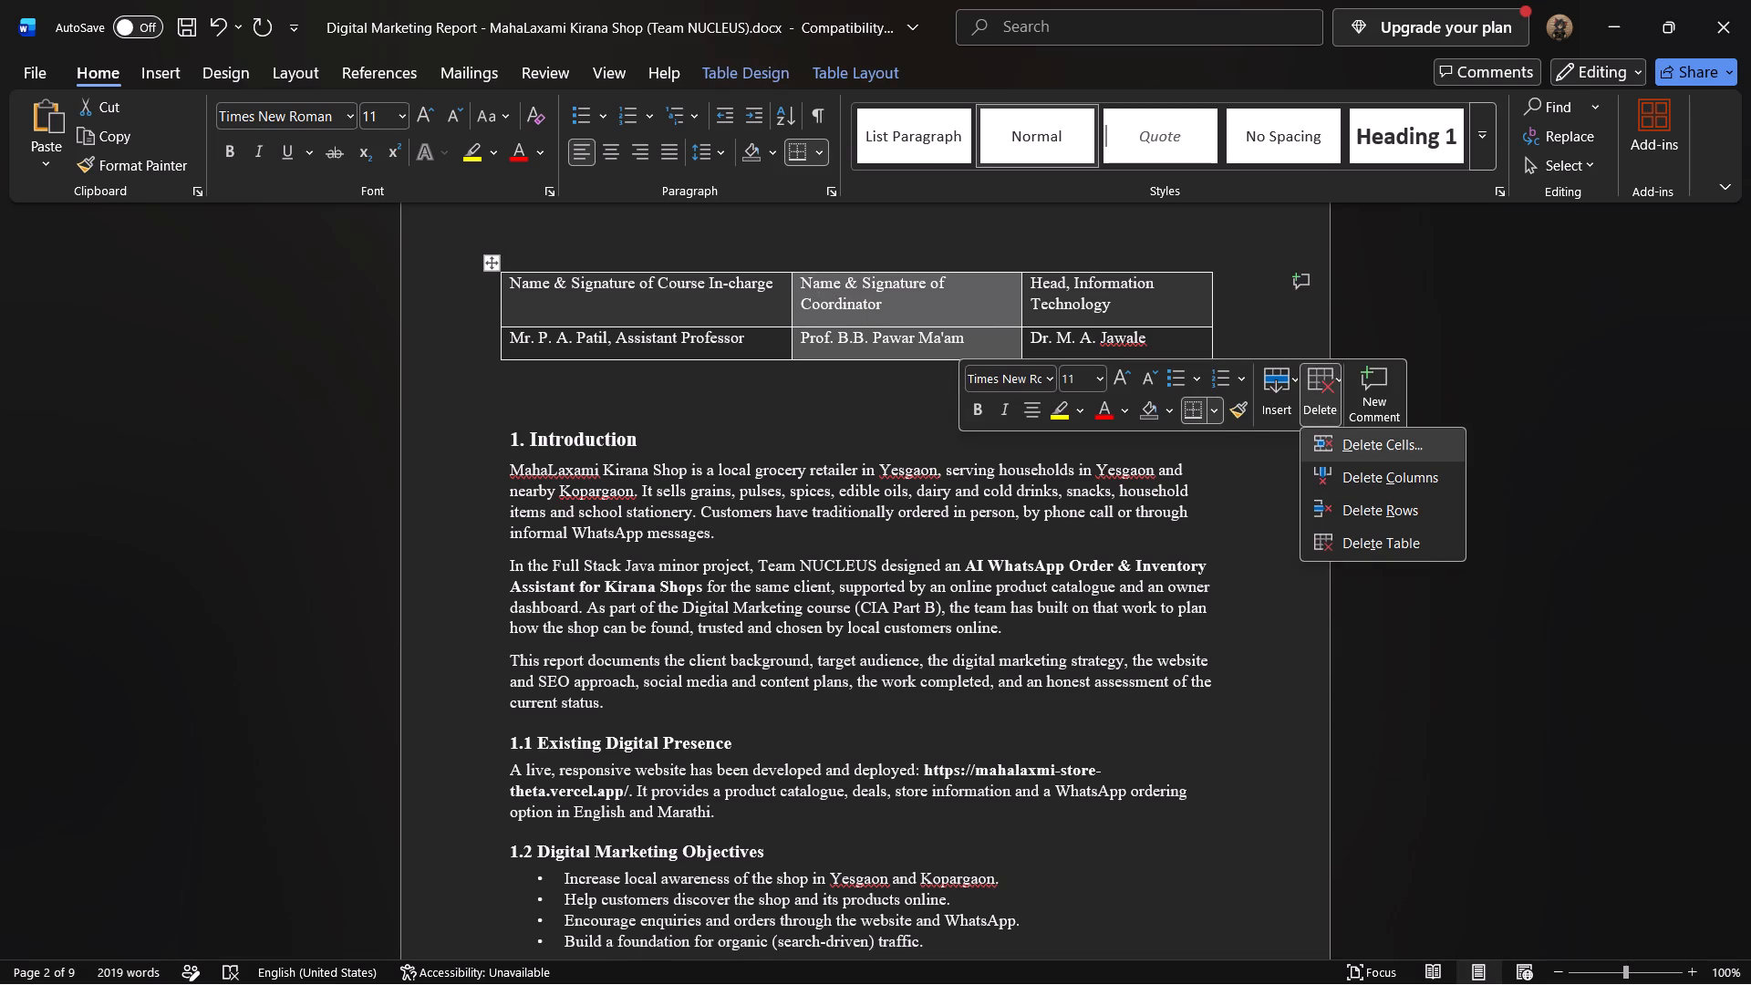
click(1375, 482)
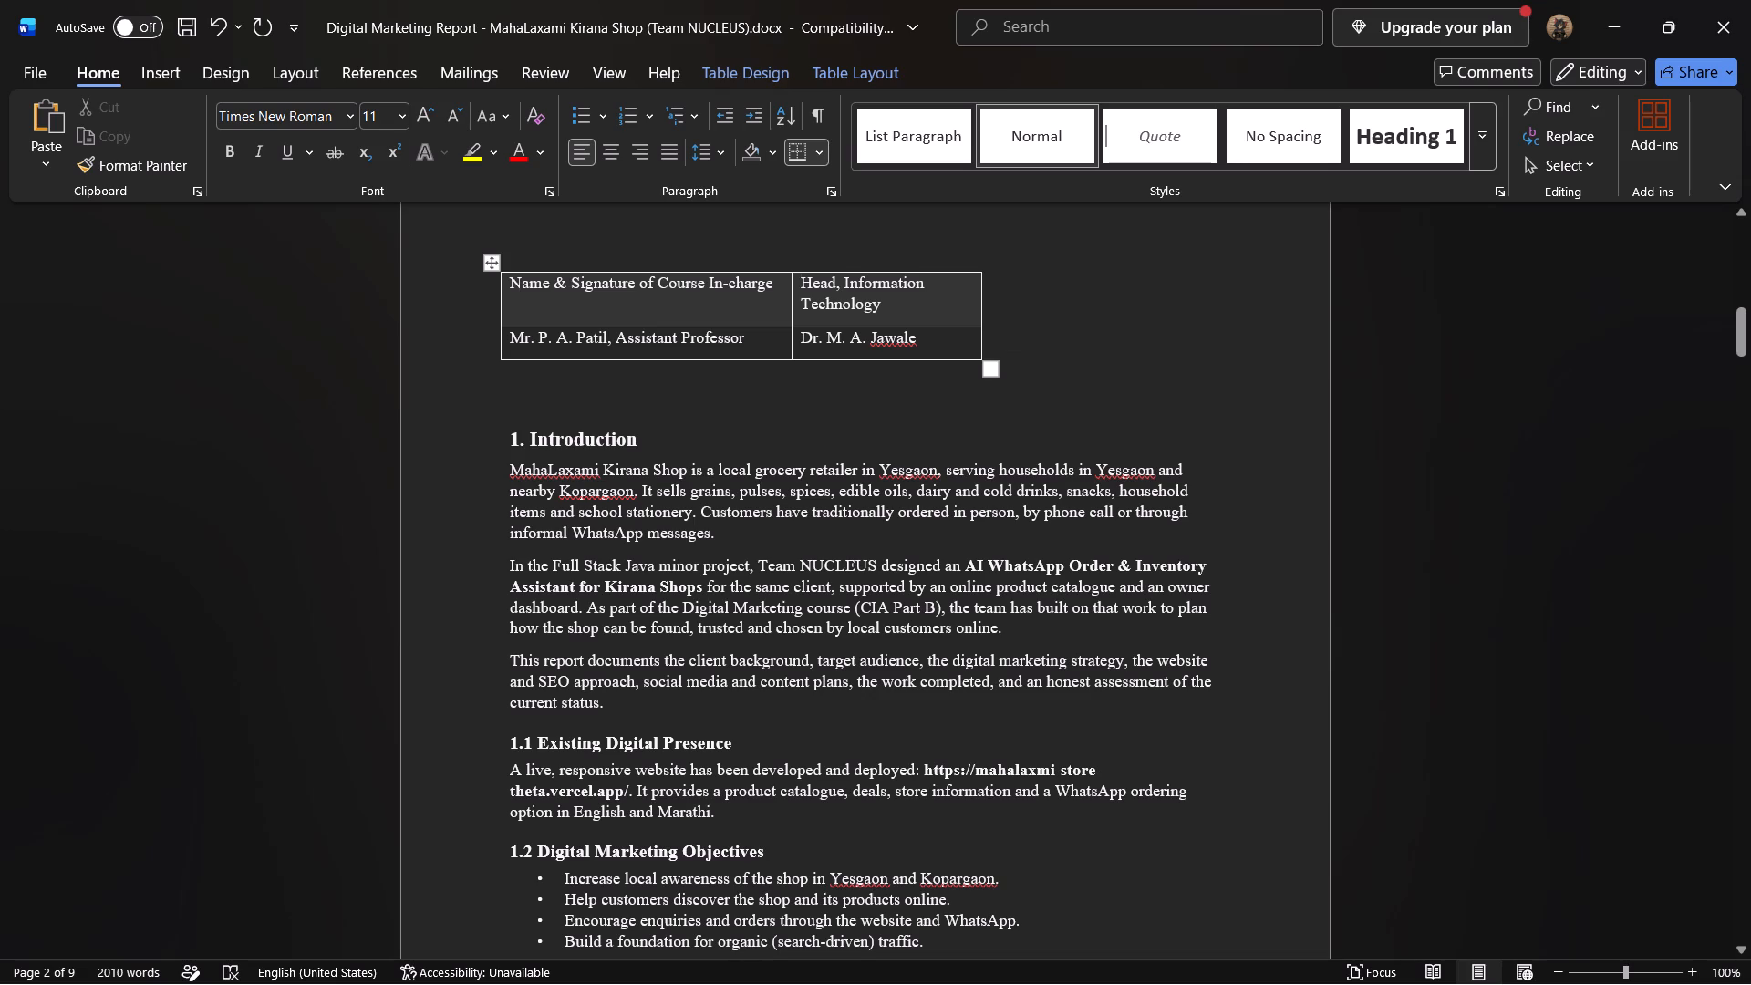
click(1367, 324)
Centre the two-column signature table horizontally on the page.
click(490, 265)
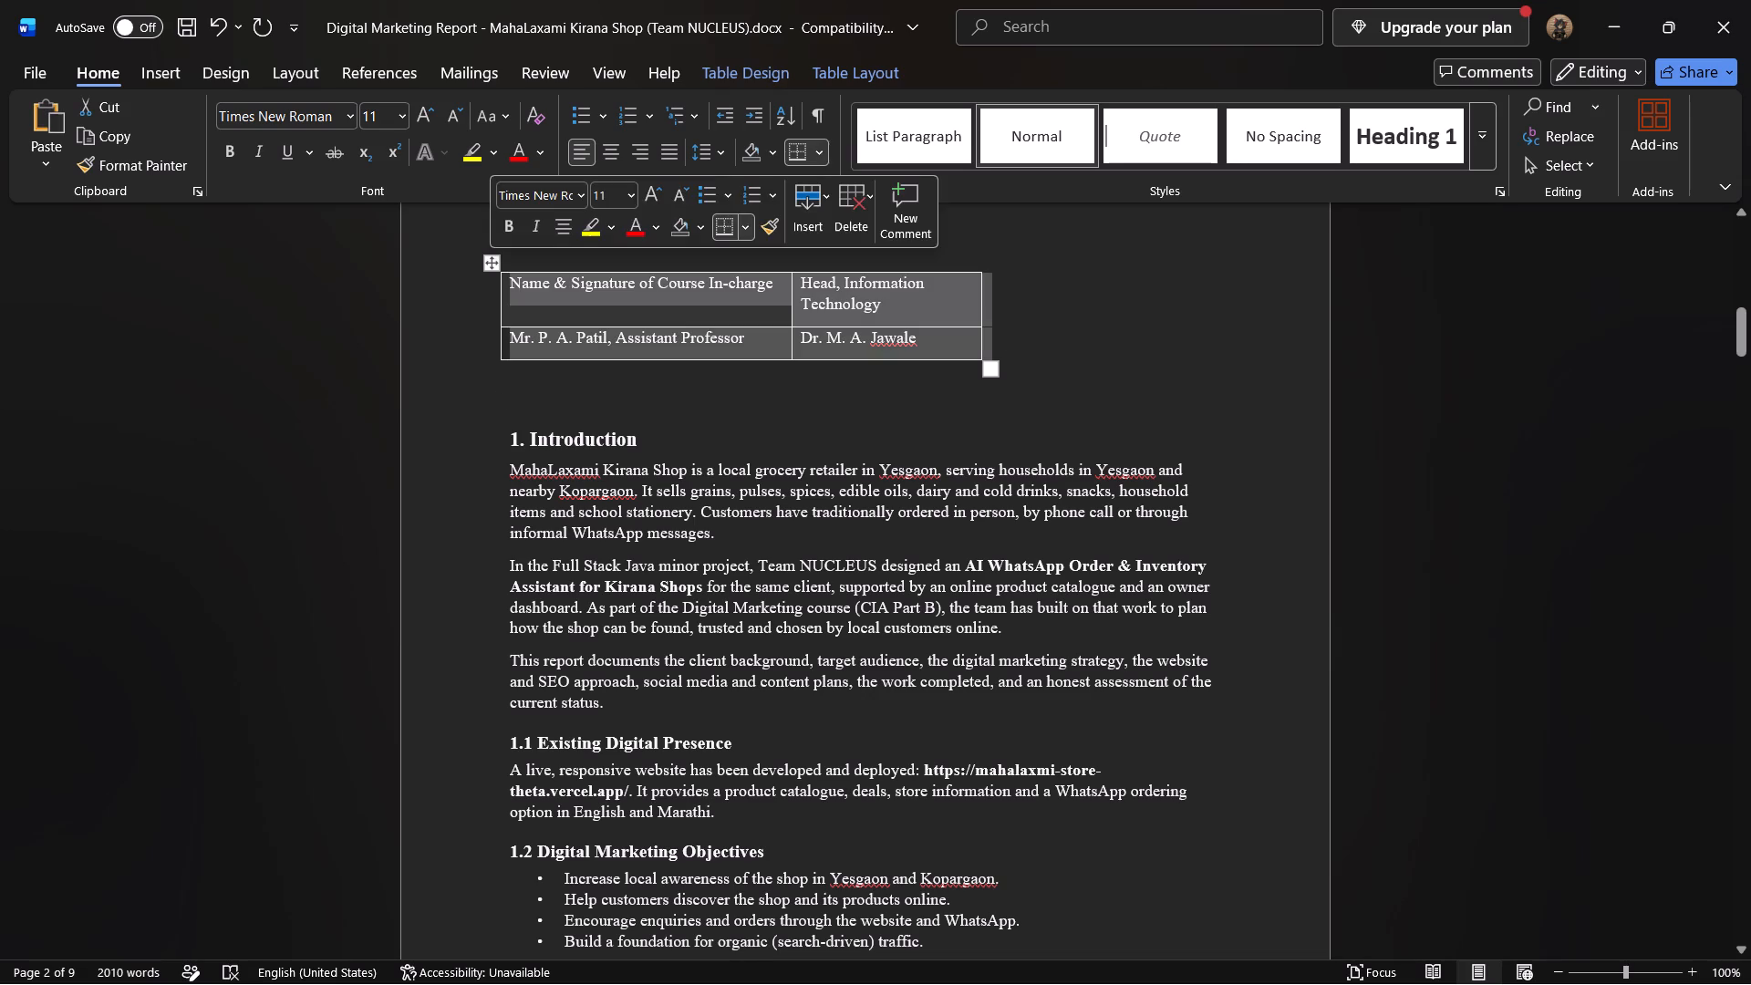
click(610, 151)
click(1497, 399)
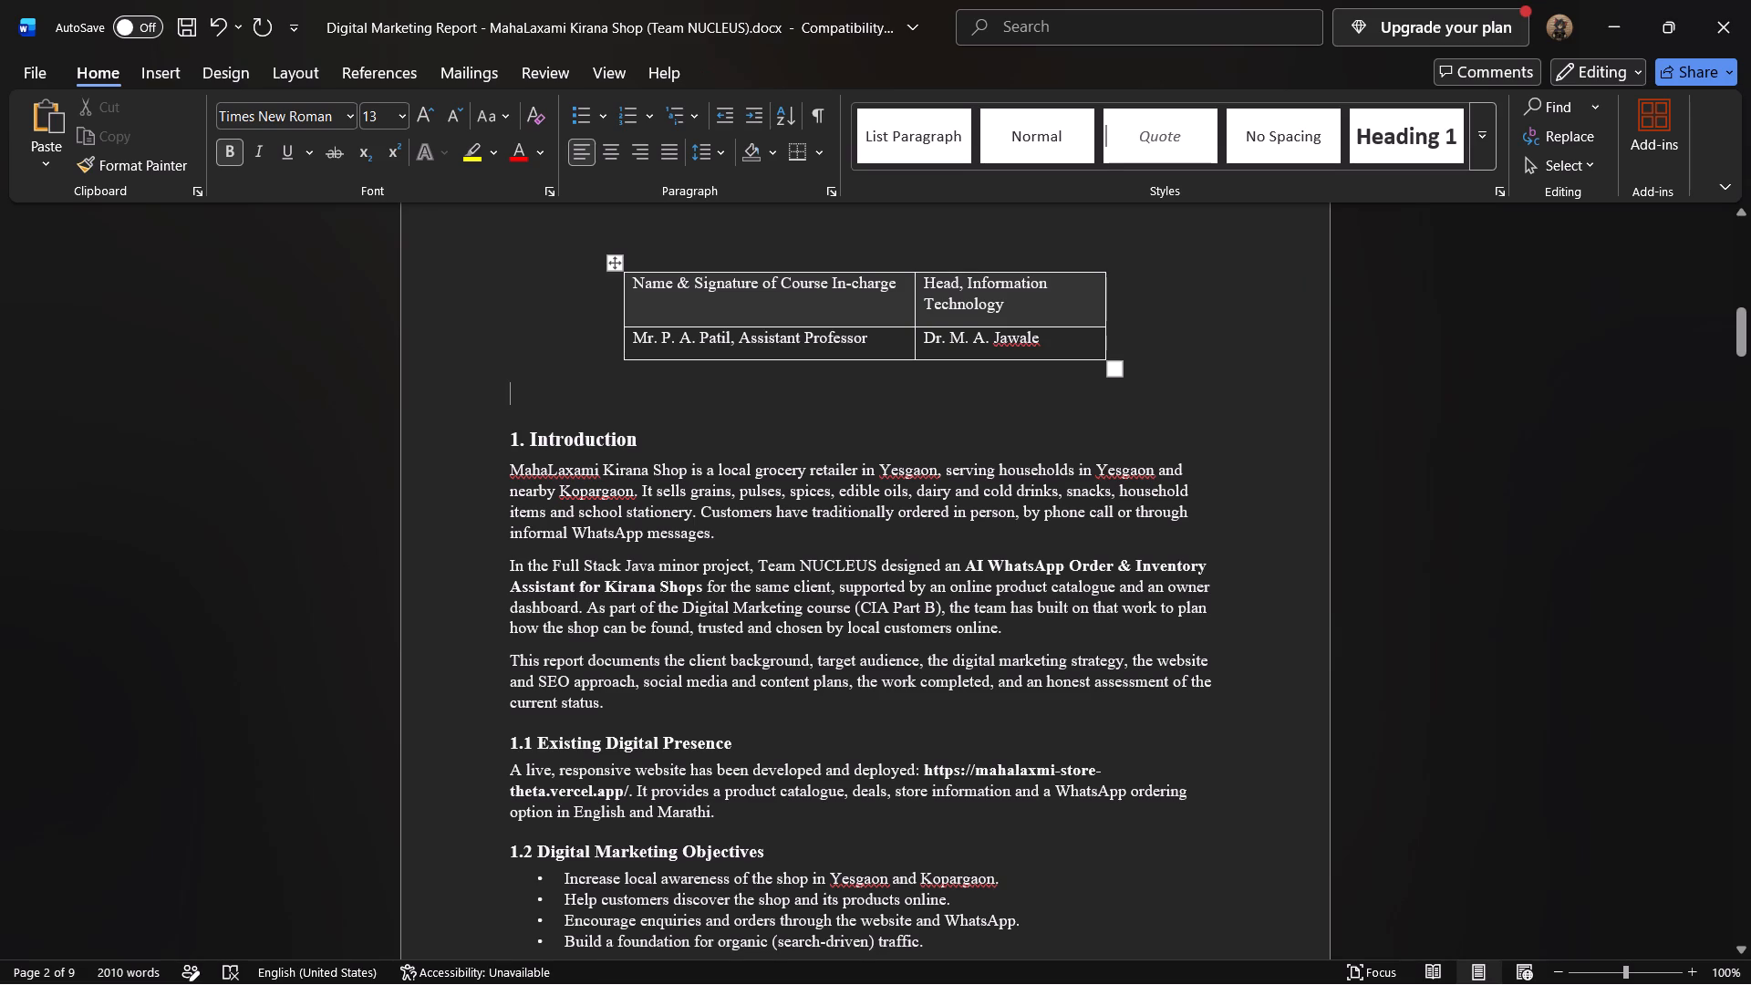
Widen the signature table to nearly the full text width and shift its column divider so both columns are roughly equal.
drag(1105, 330, 1240, 331)
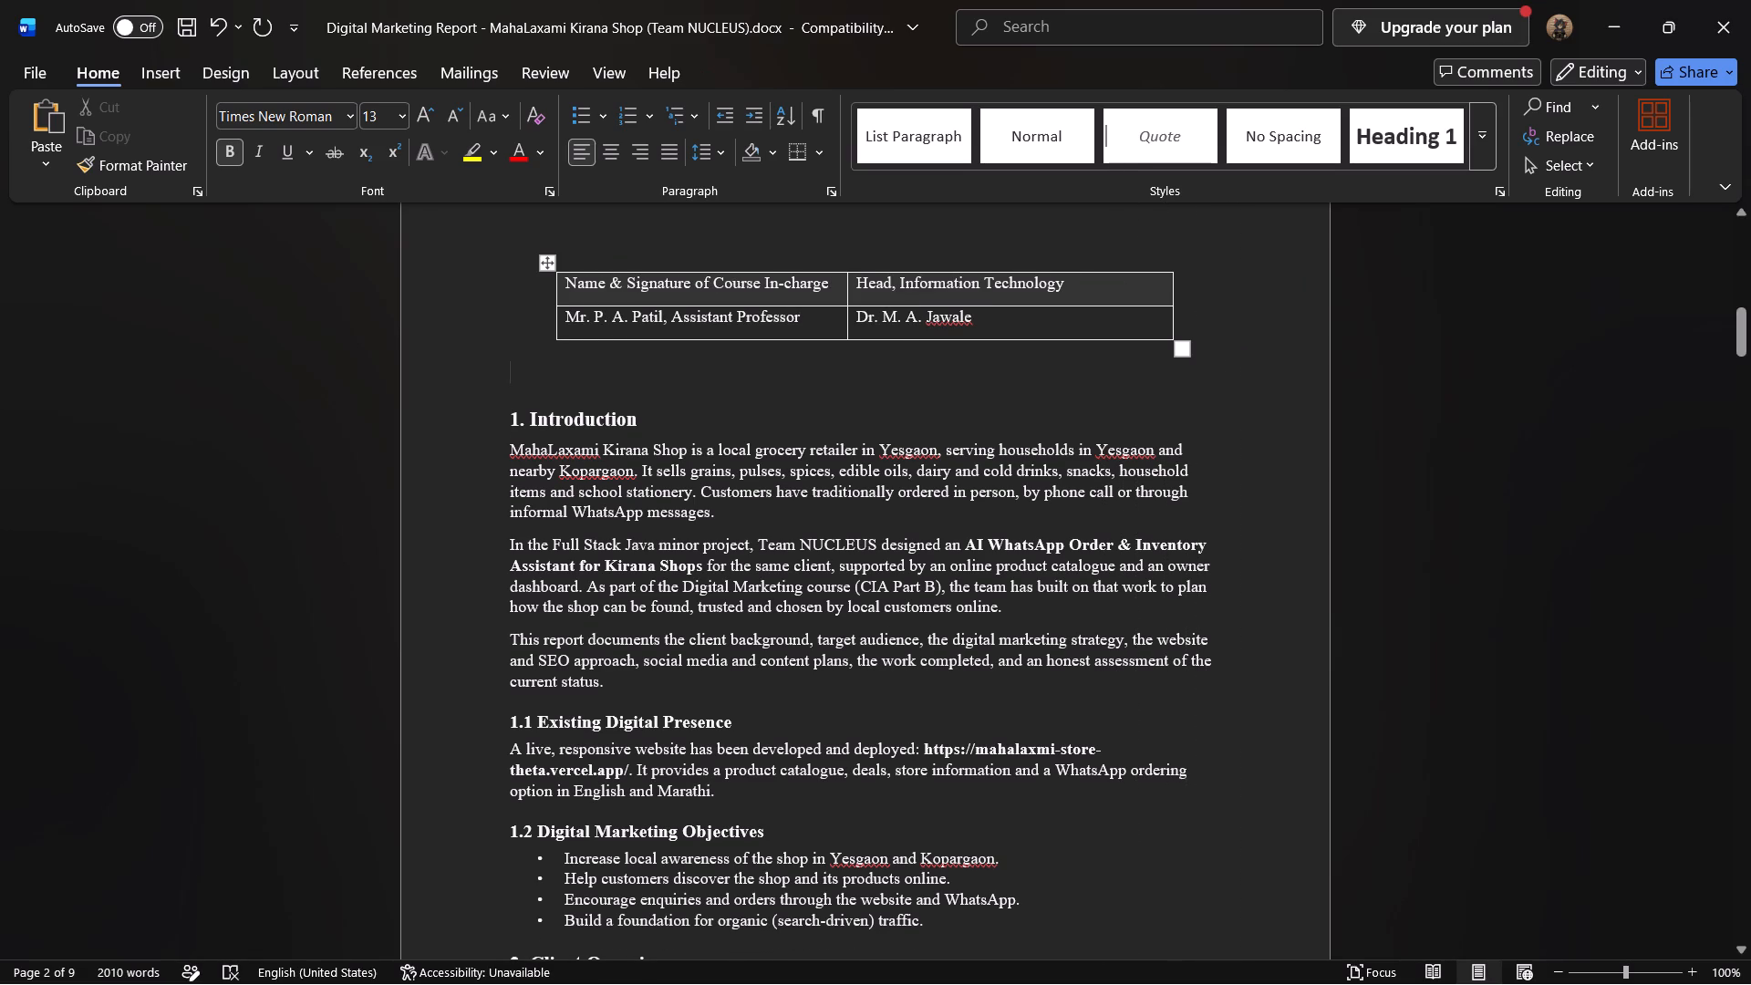
drag(1173, 319, 1195, 319)
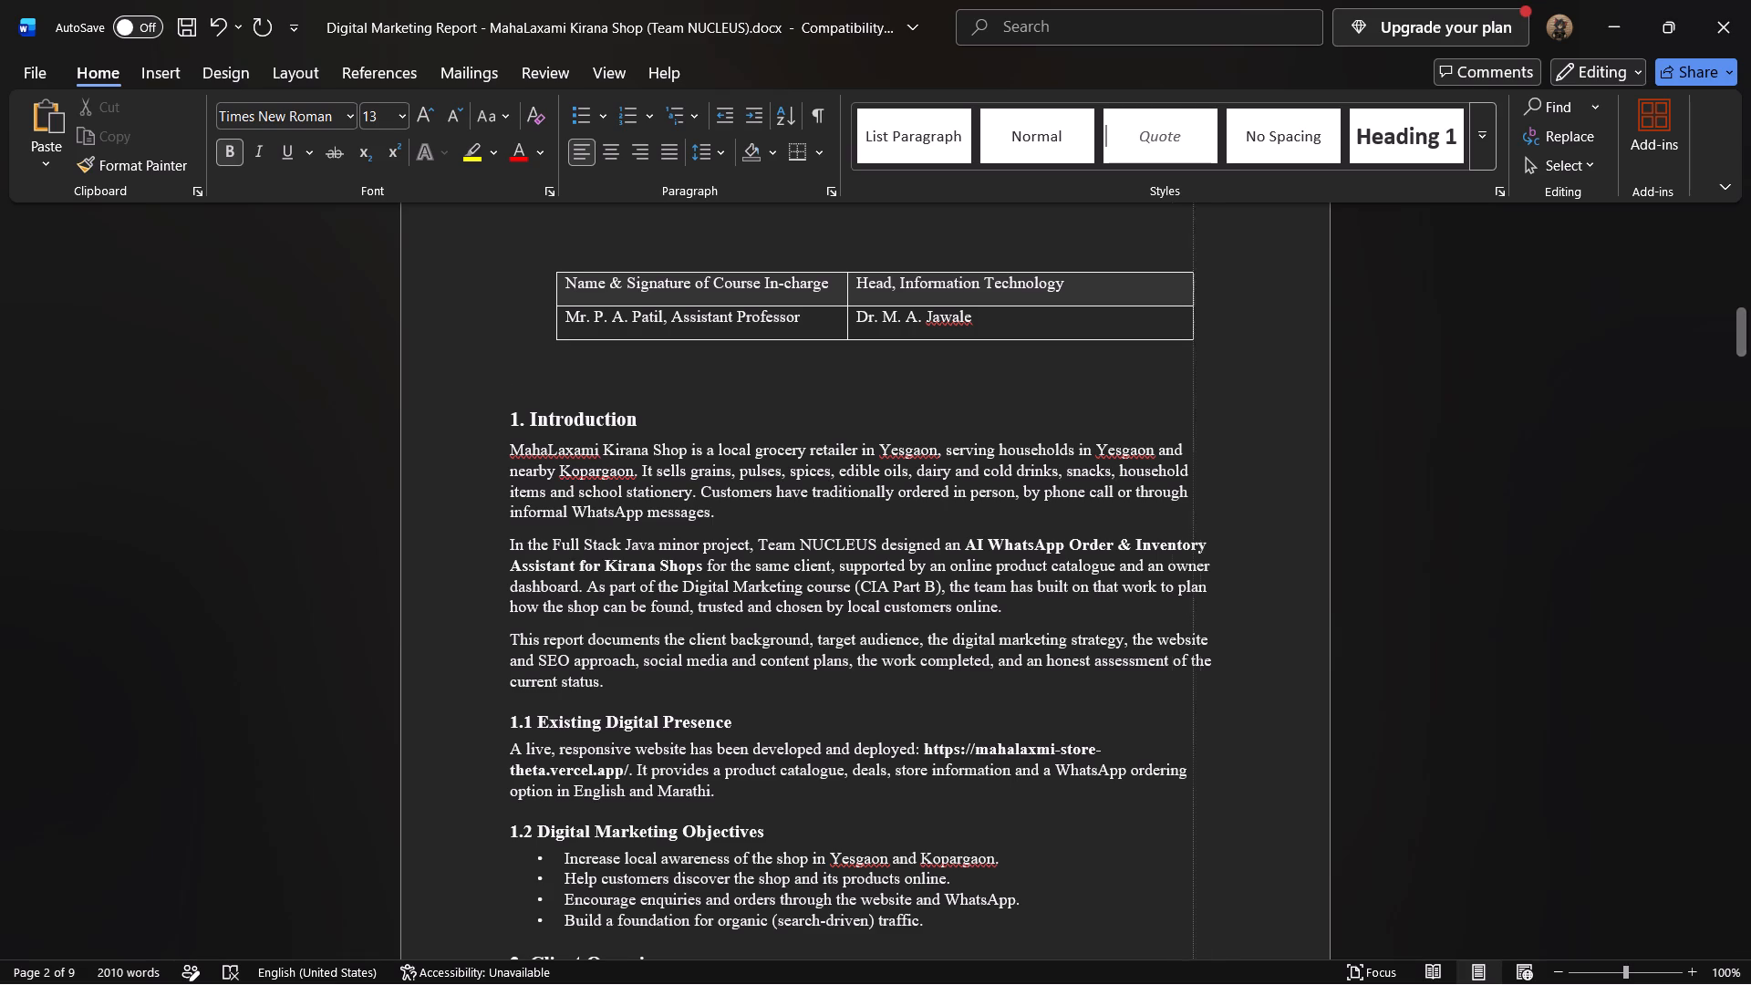
drag(1195, 319, 1224, 322)
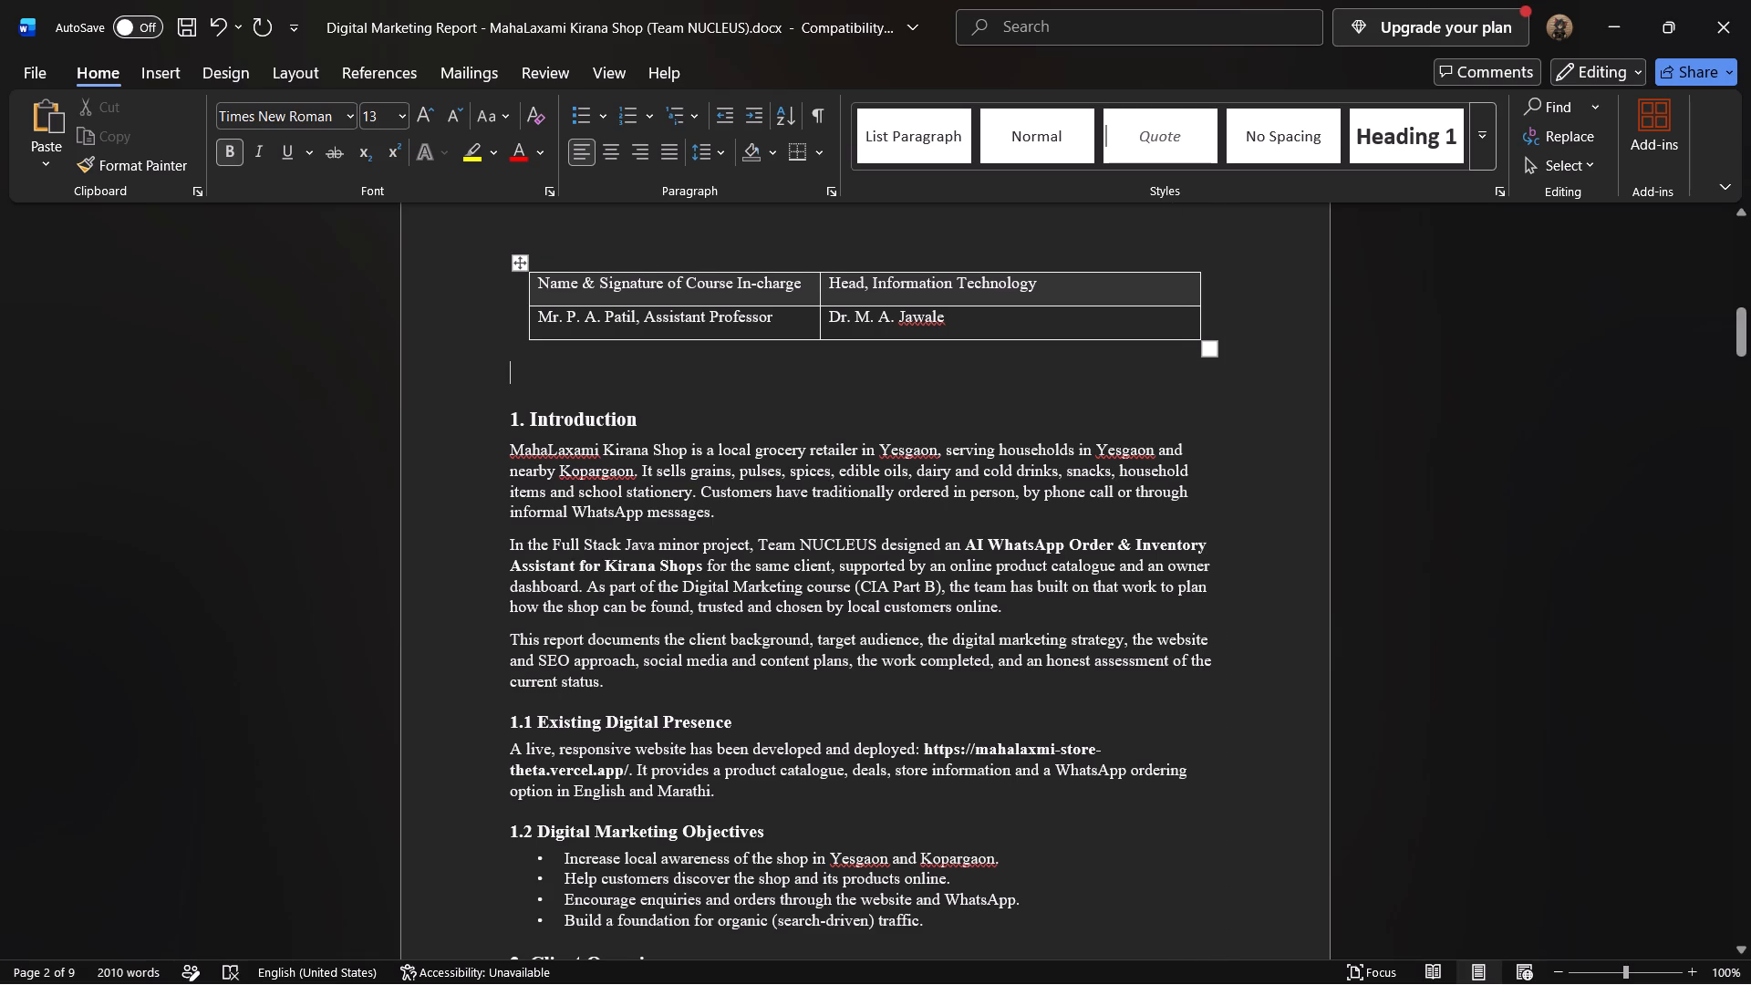
drag(819, 296, 875, 306)
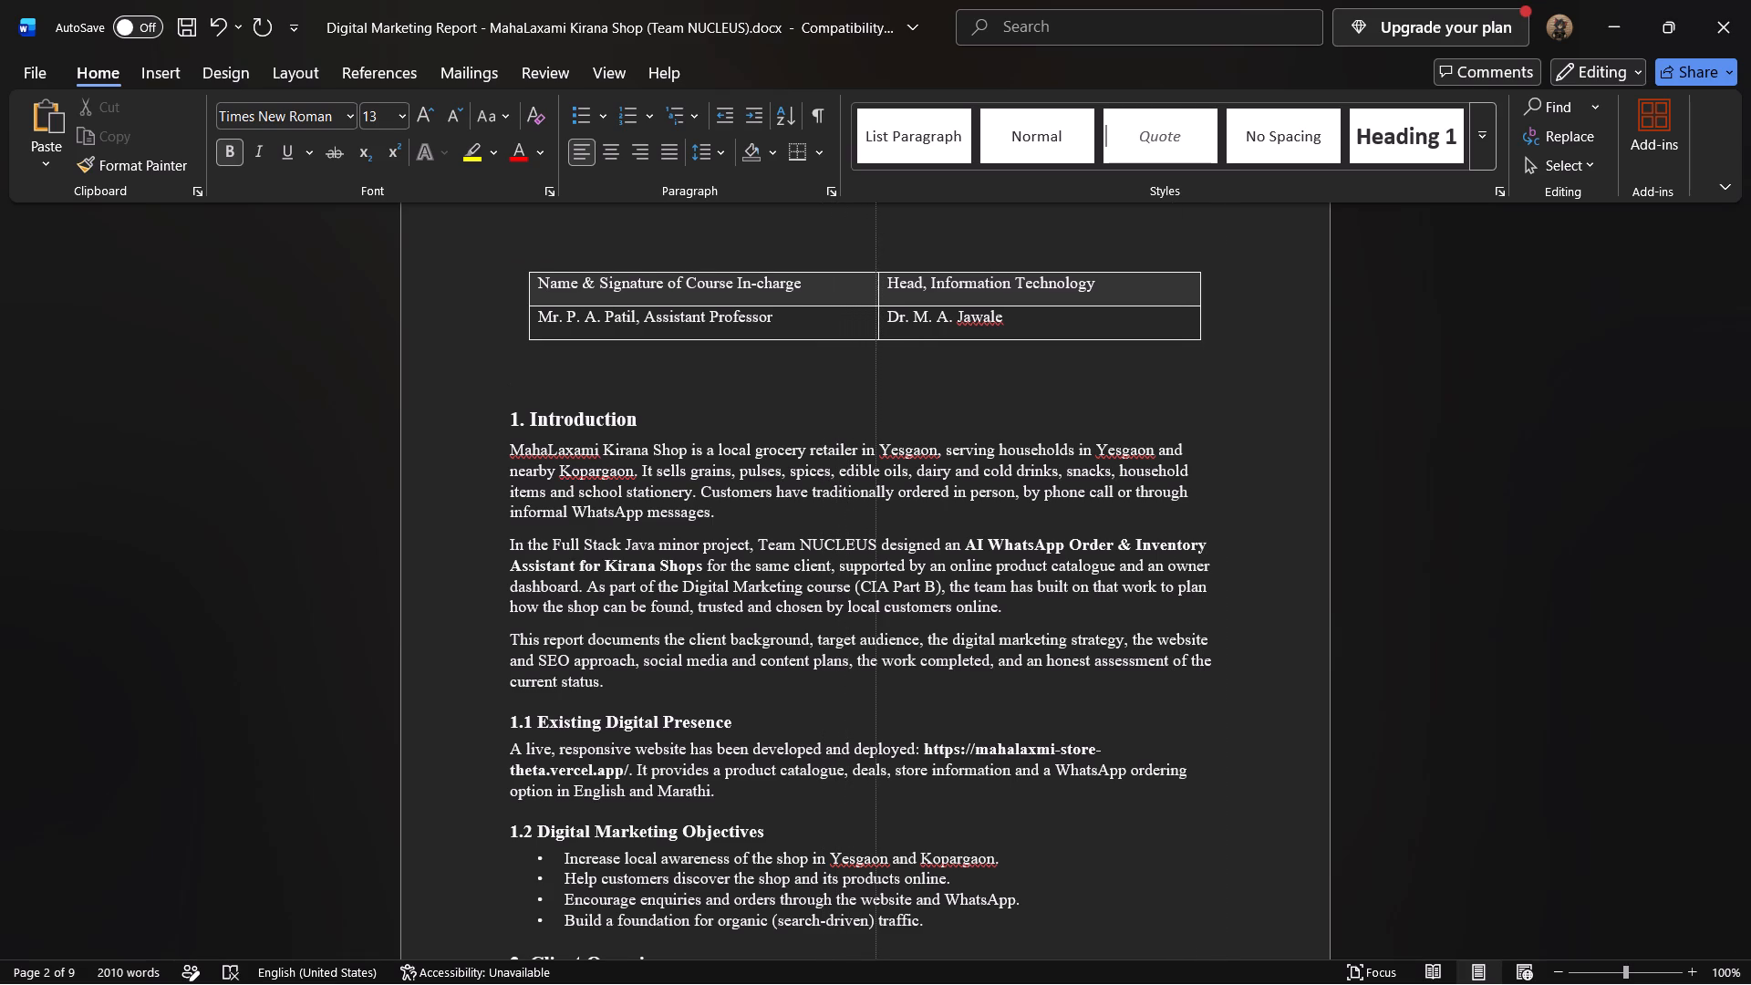
drag(875, 306, 880, 307)
drag(880, 307, 880, 308)
Centre the text in both the Course In-charge and "Head, Information Technology" columns of the signature table.
click(588, 294)
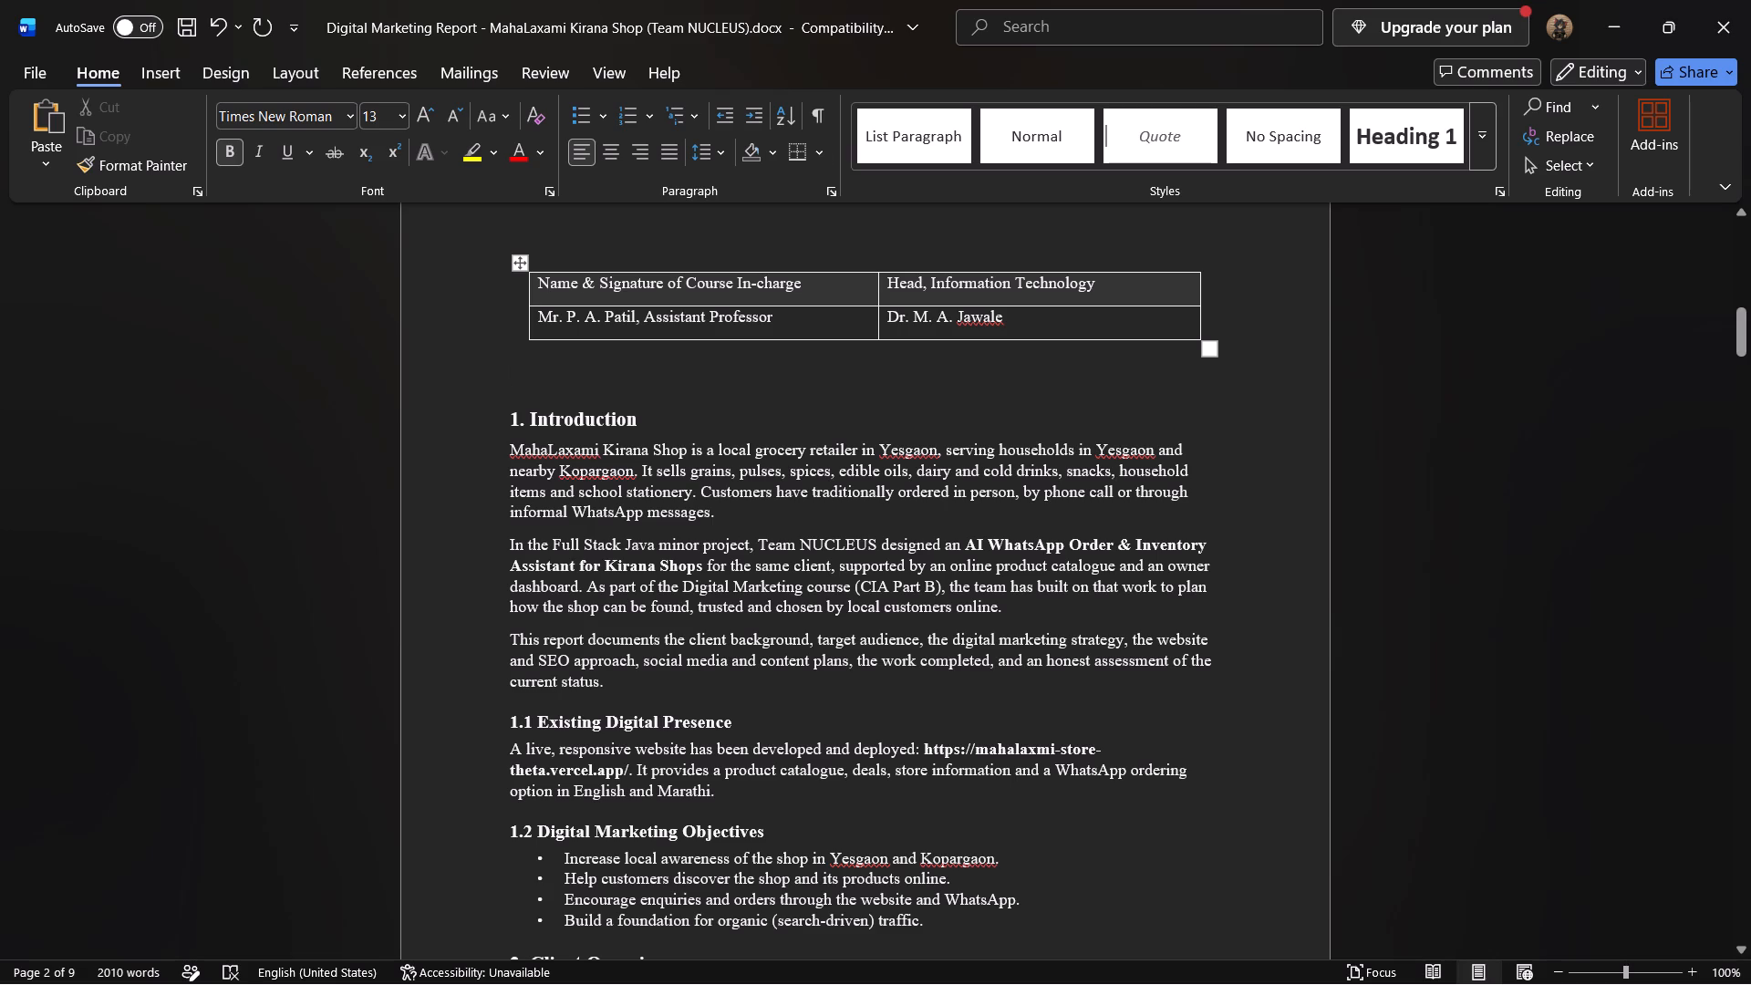
click(513, 258)
click(607, 152)
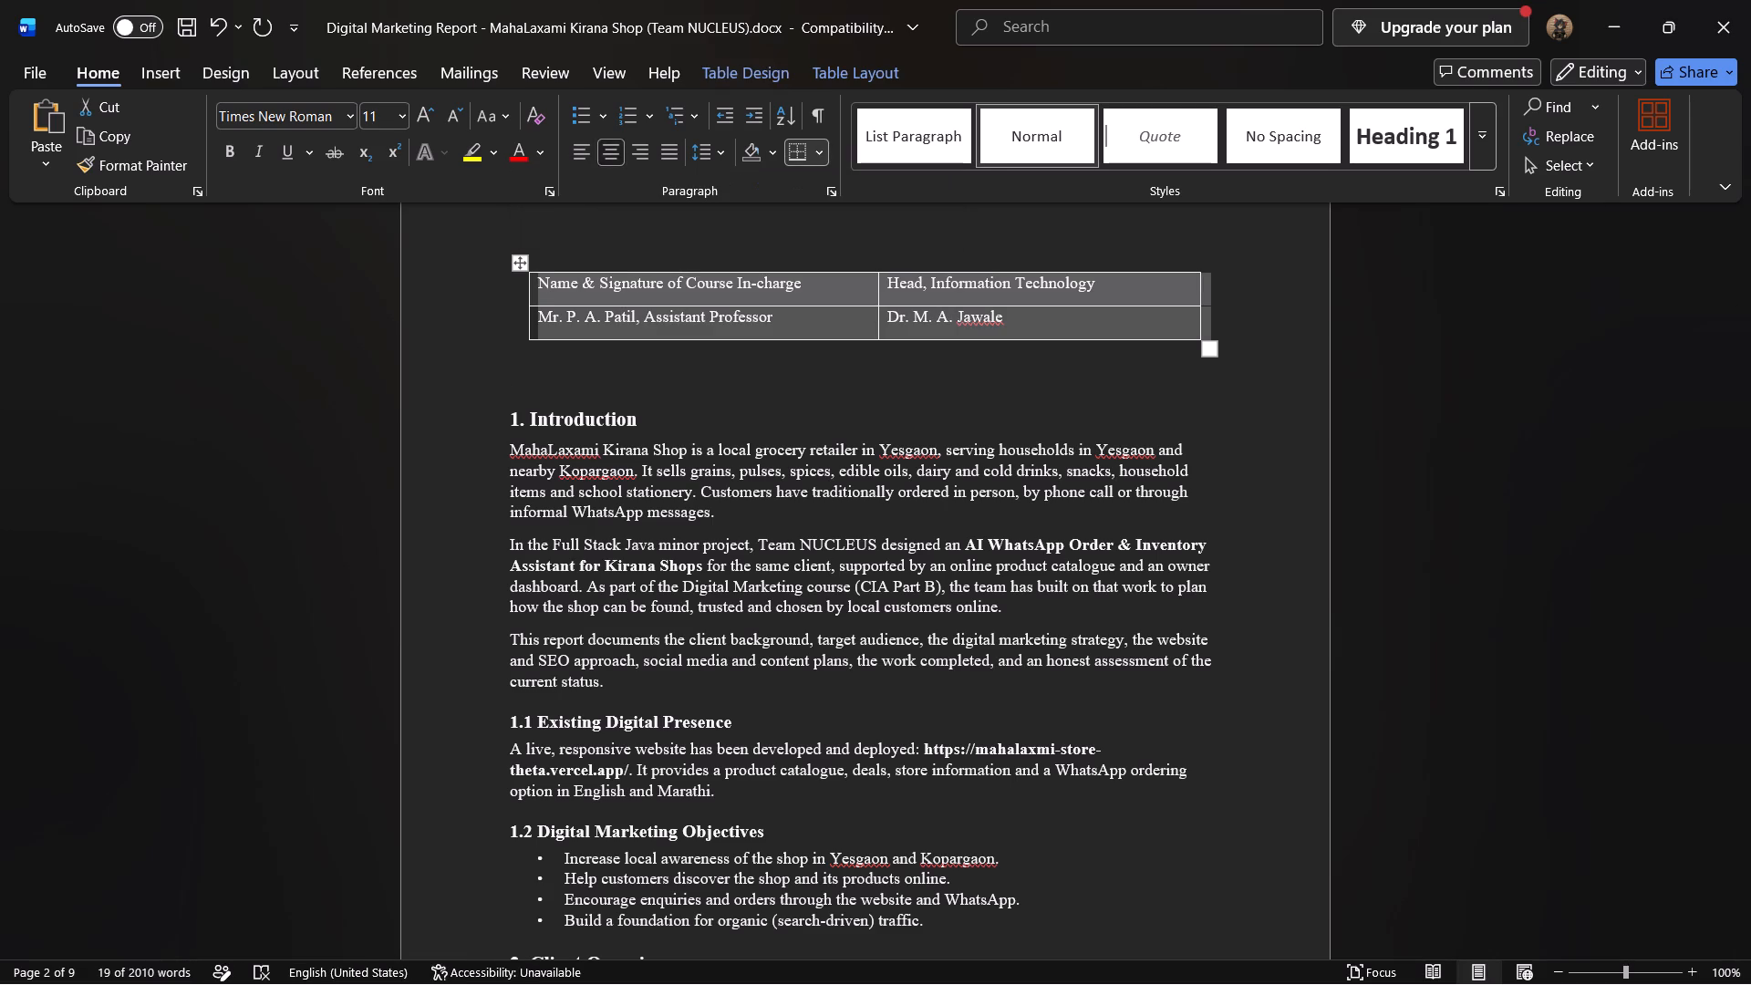
click(607, 152)
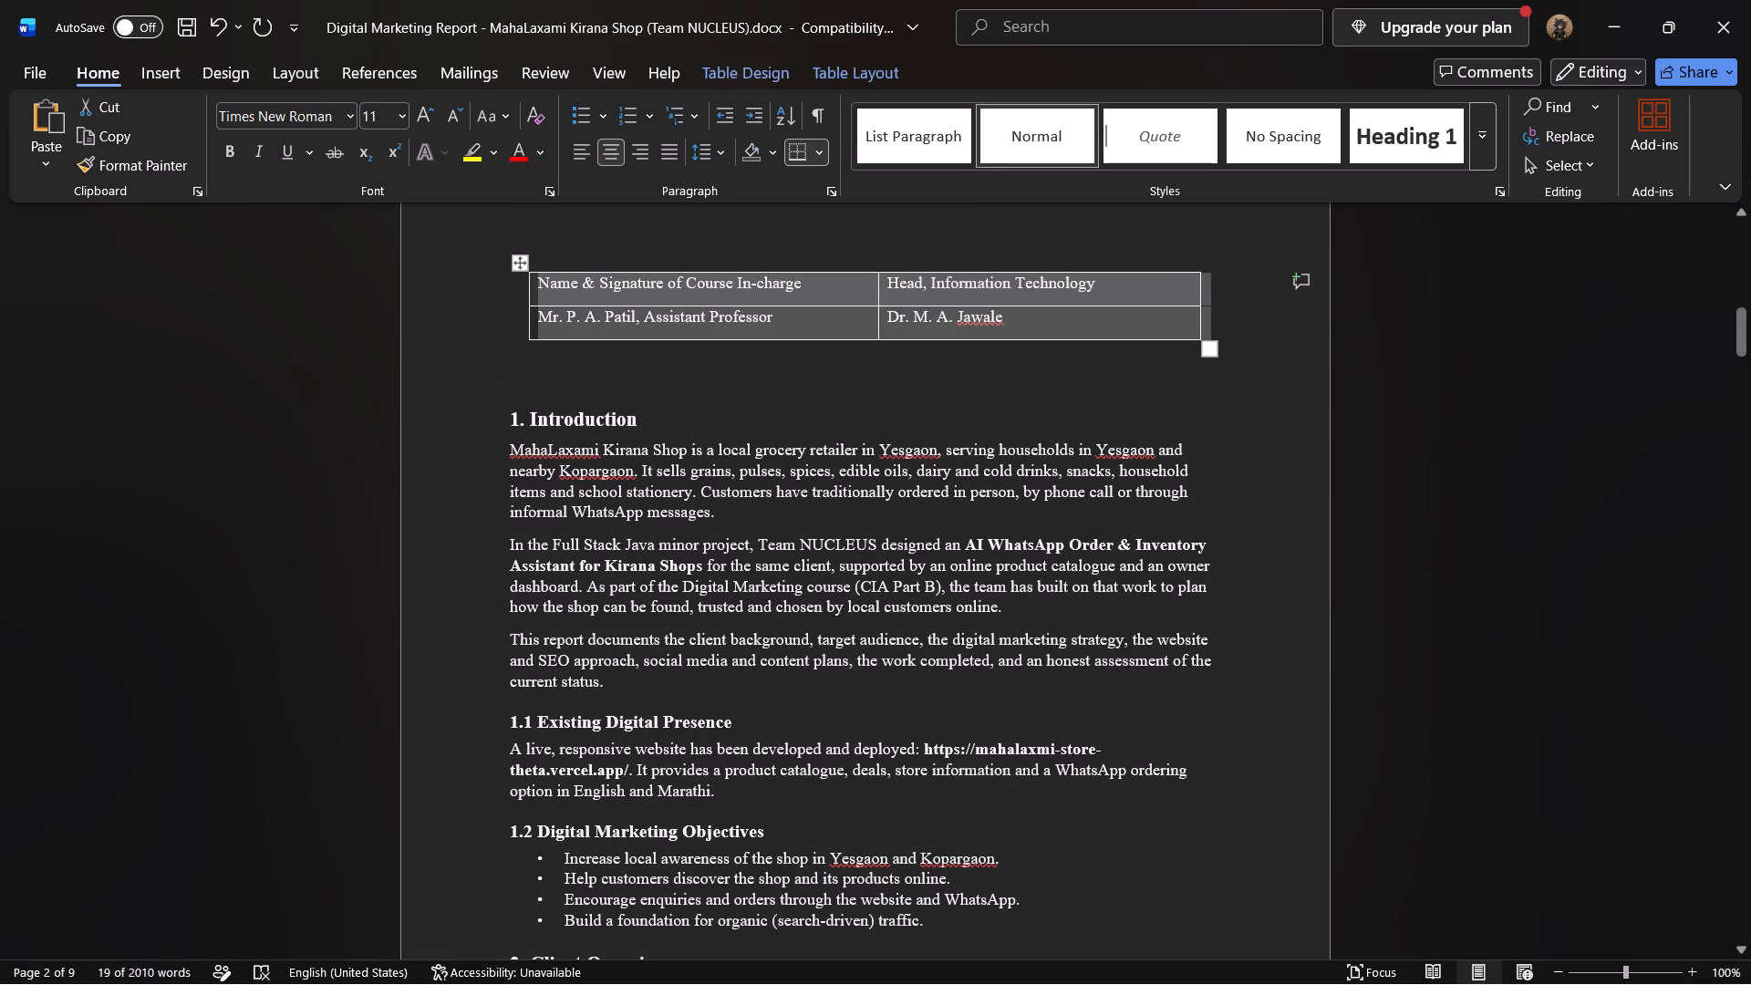
click(552, 291)
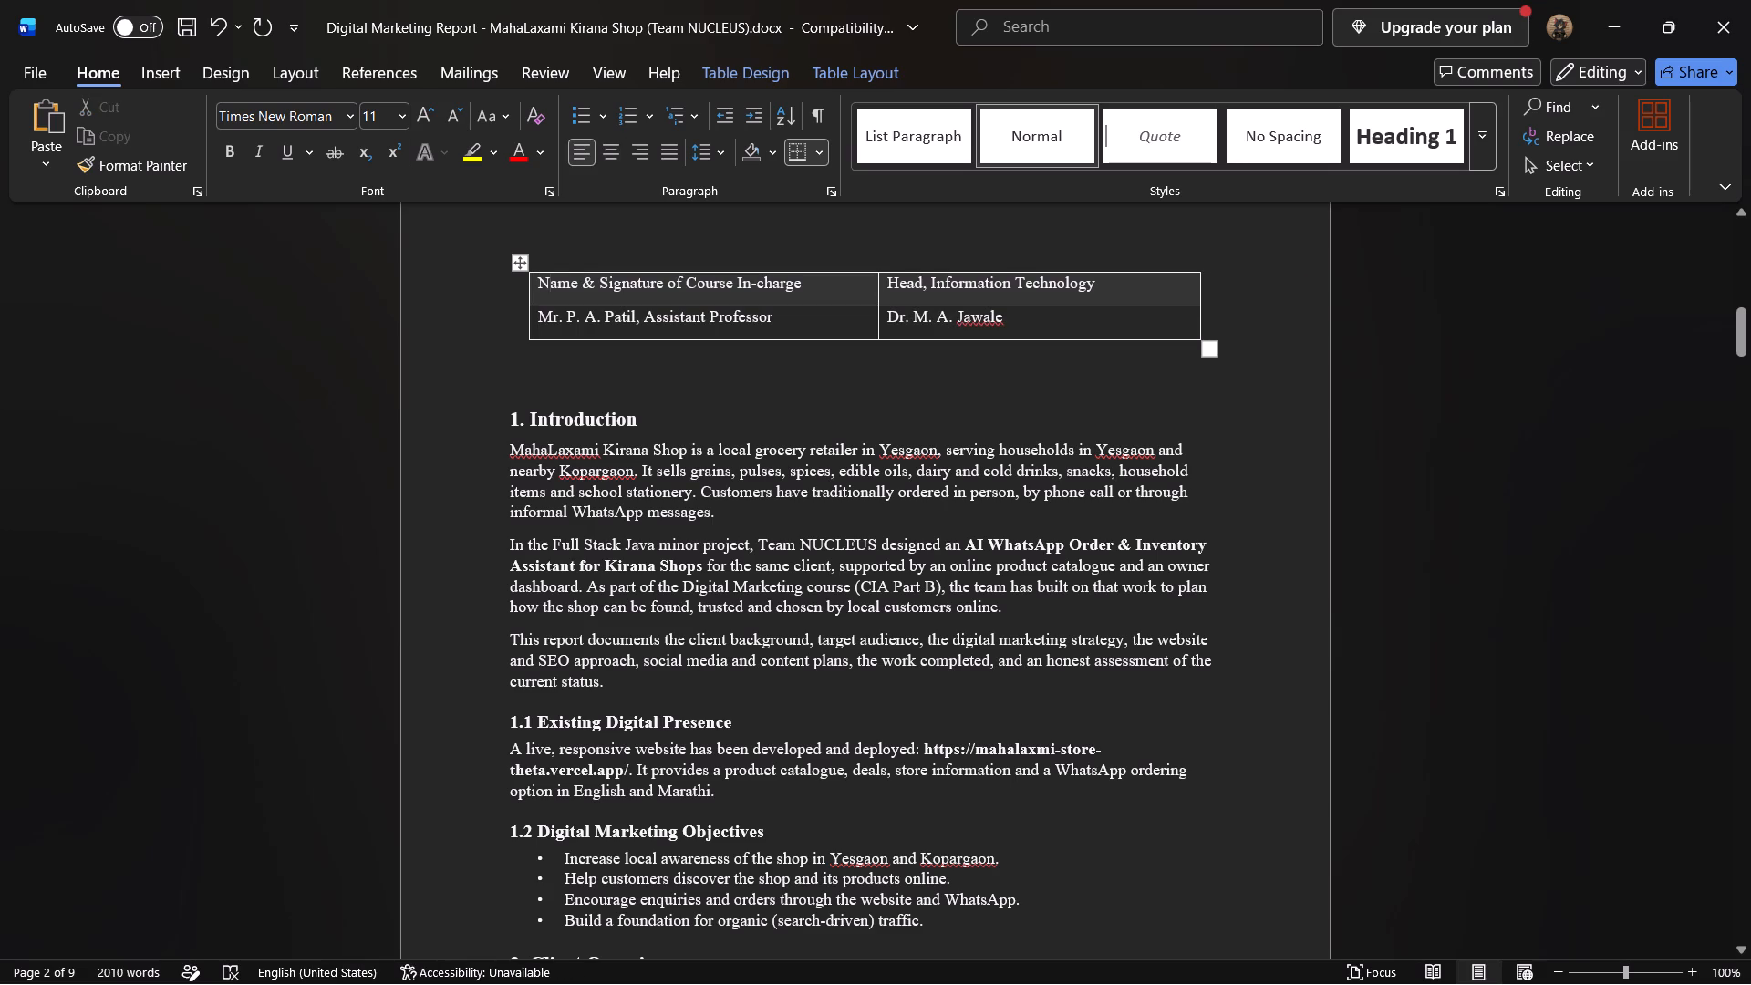
drag(542, 283, 750, 327)
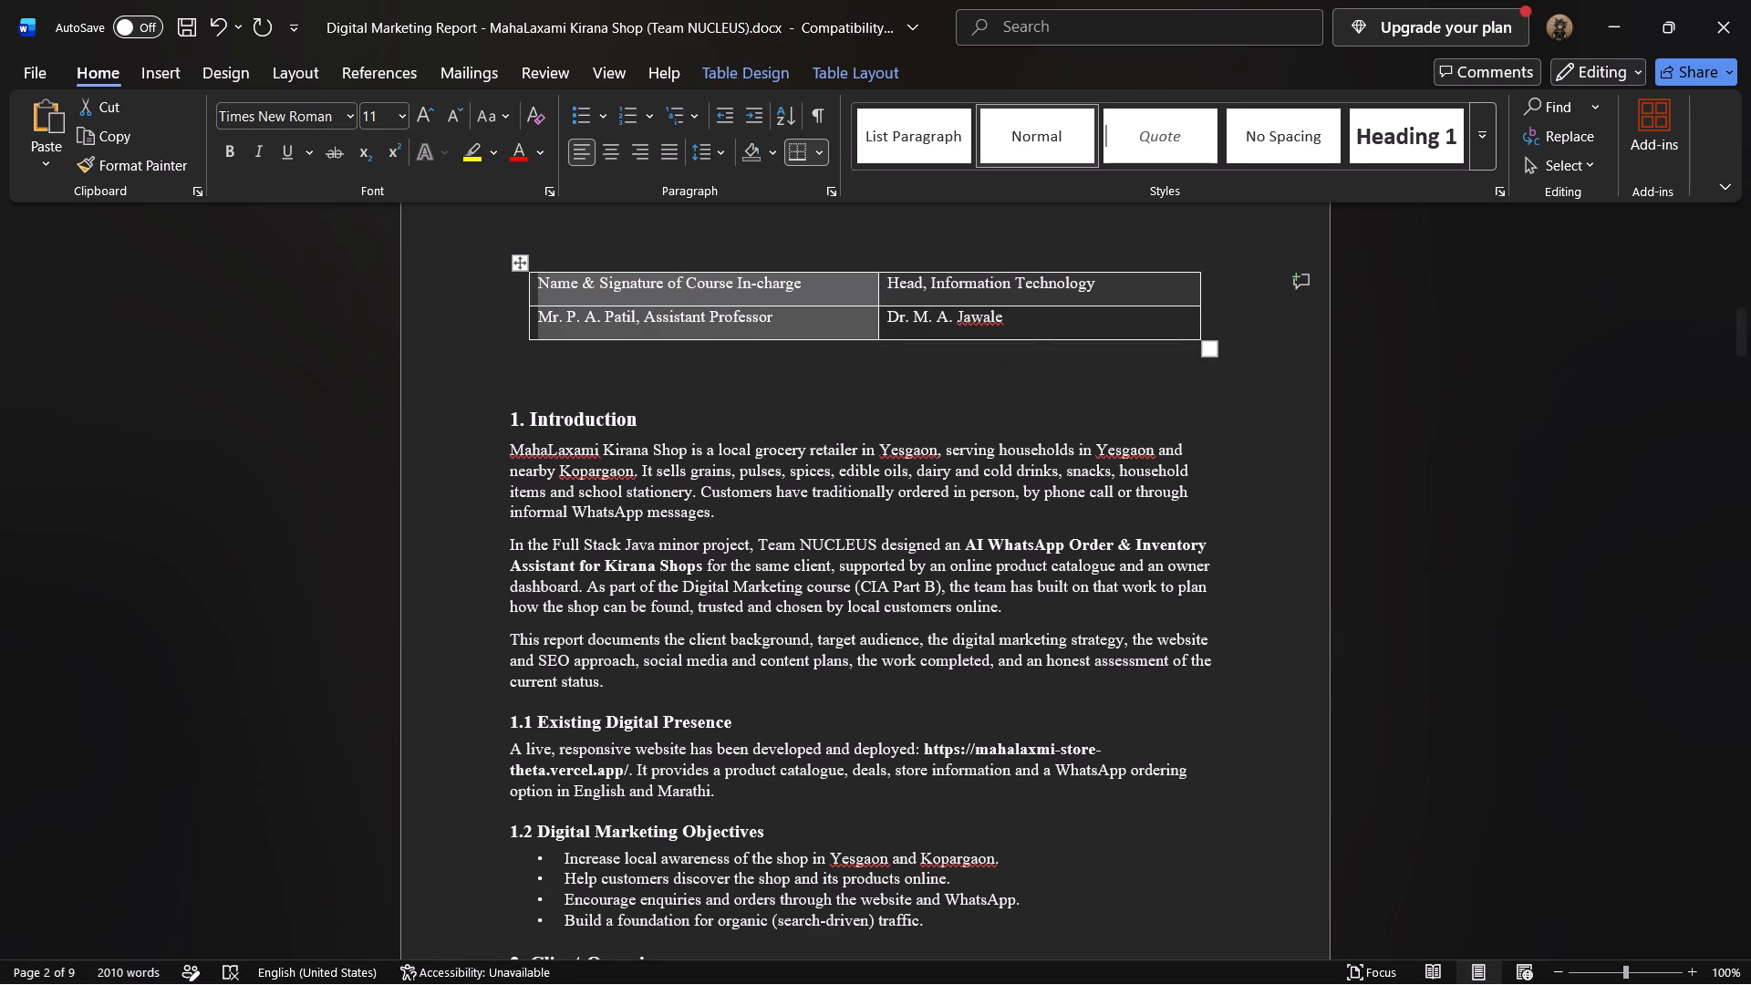
click(614, 156)
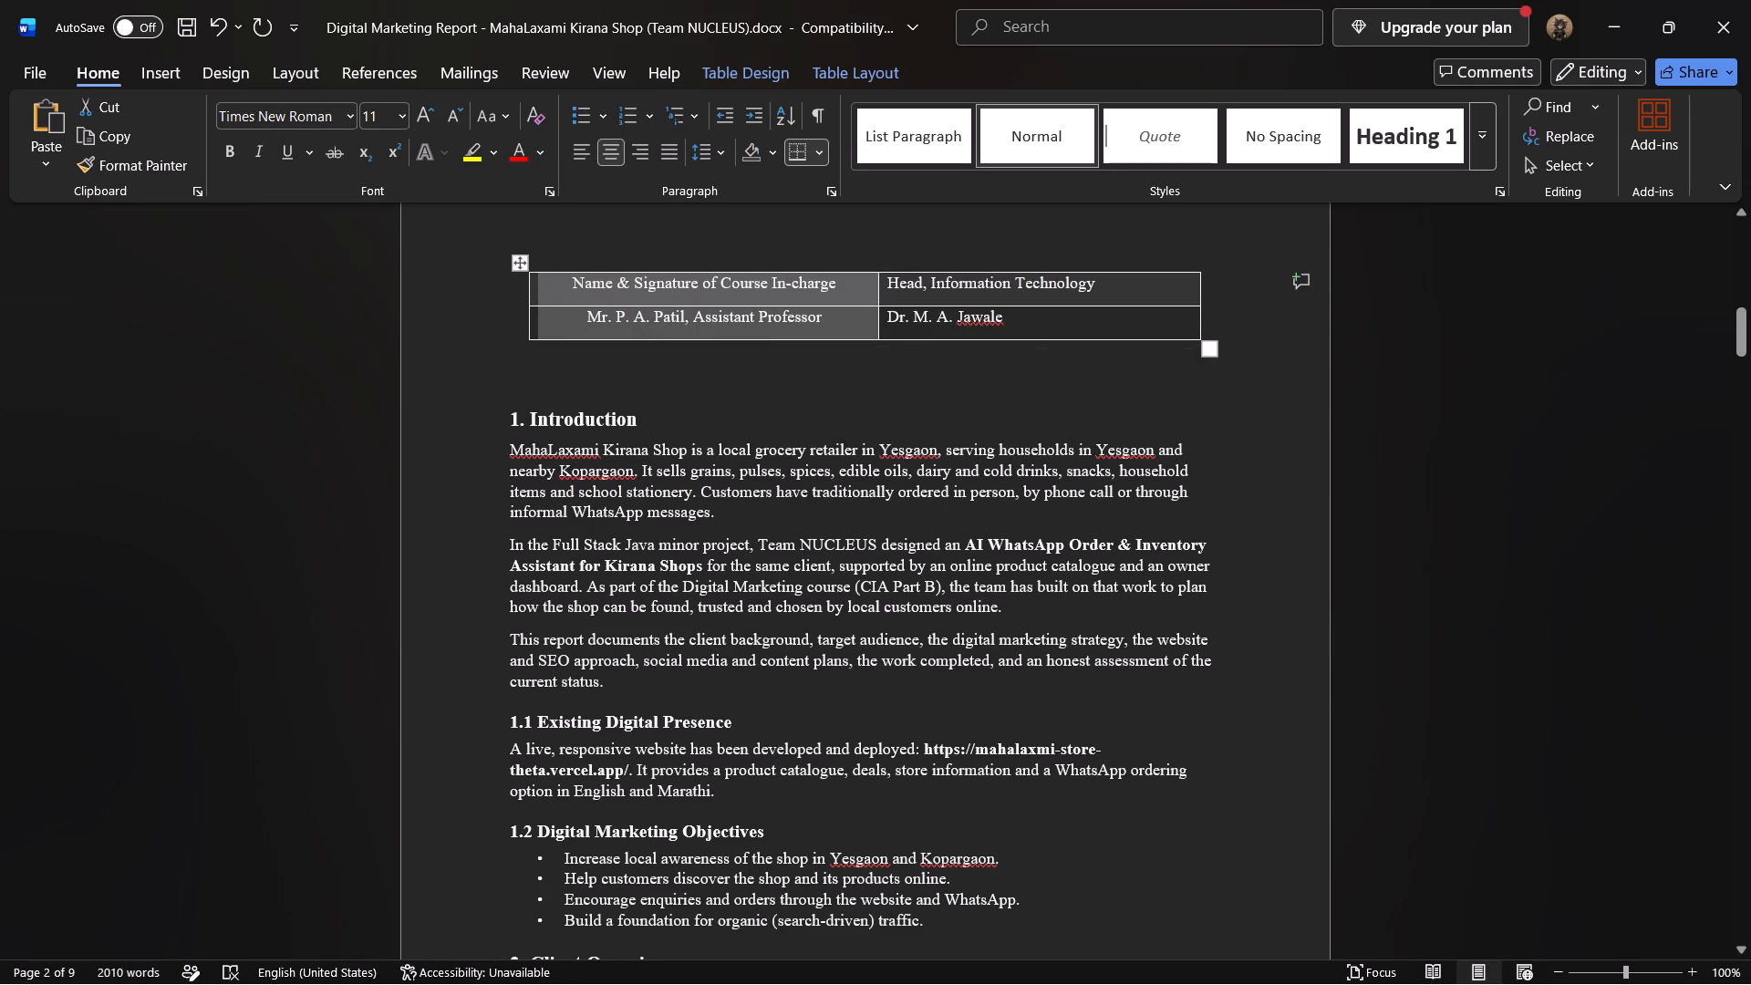
drag(892, 280, 1008, 323)
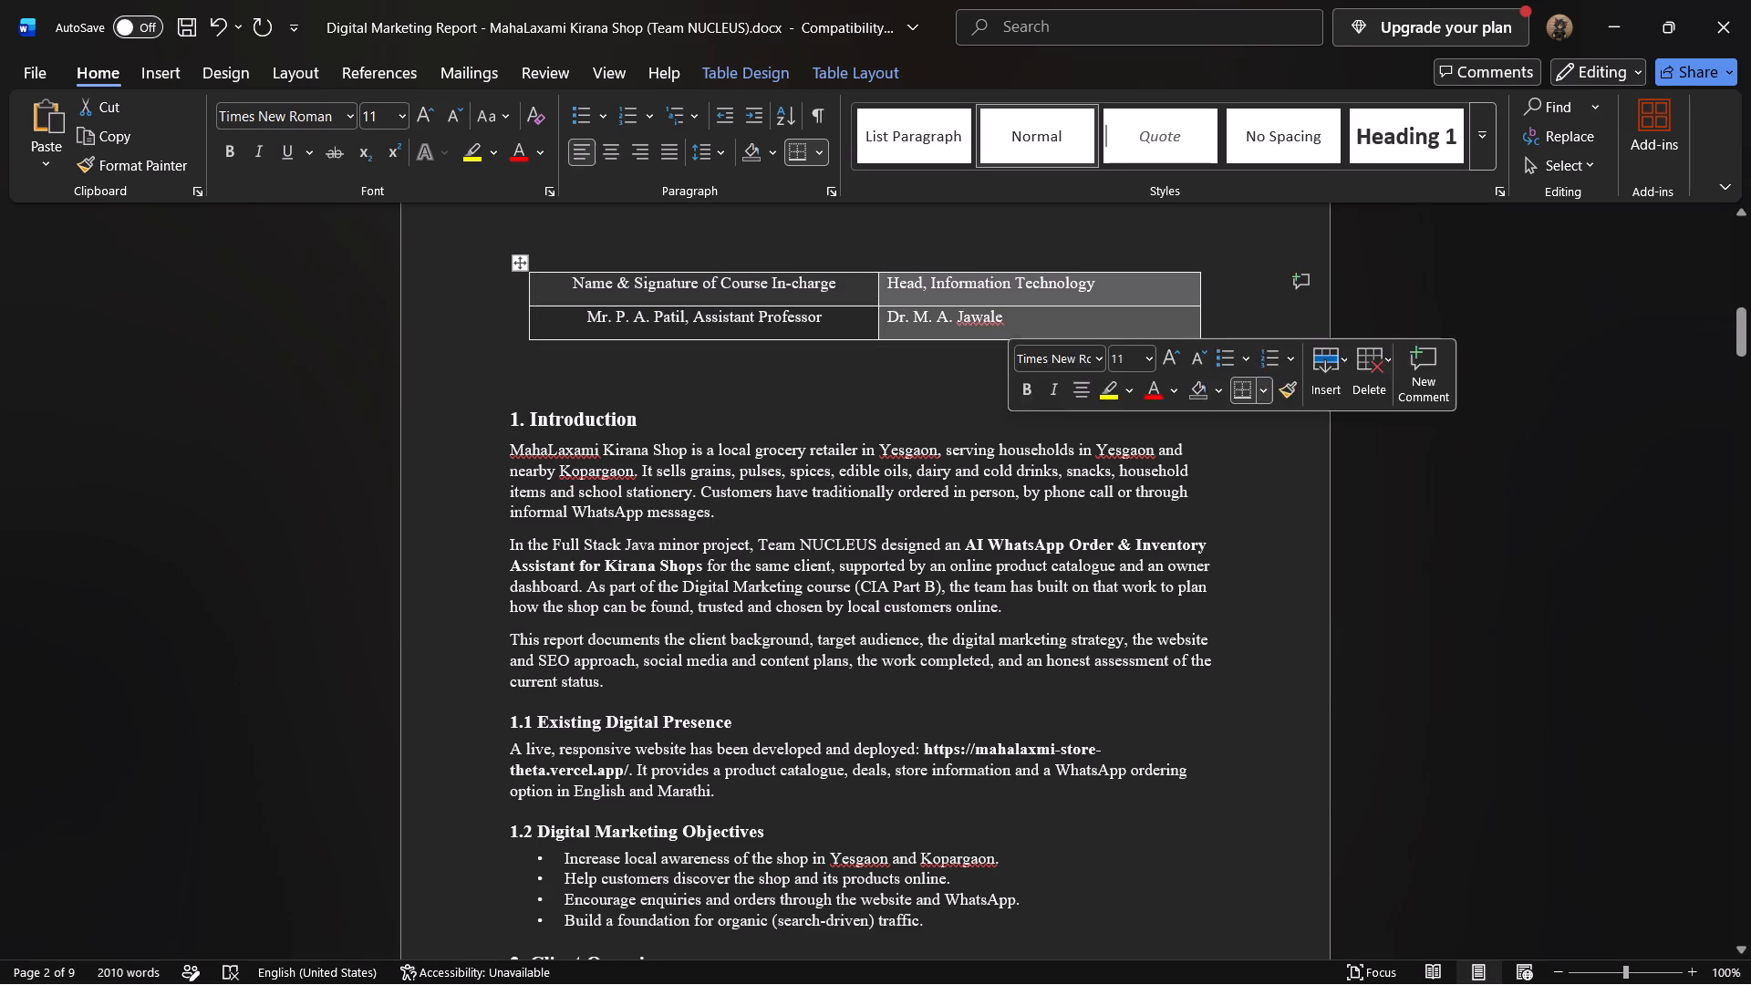
click(618, 150)
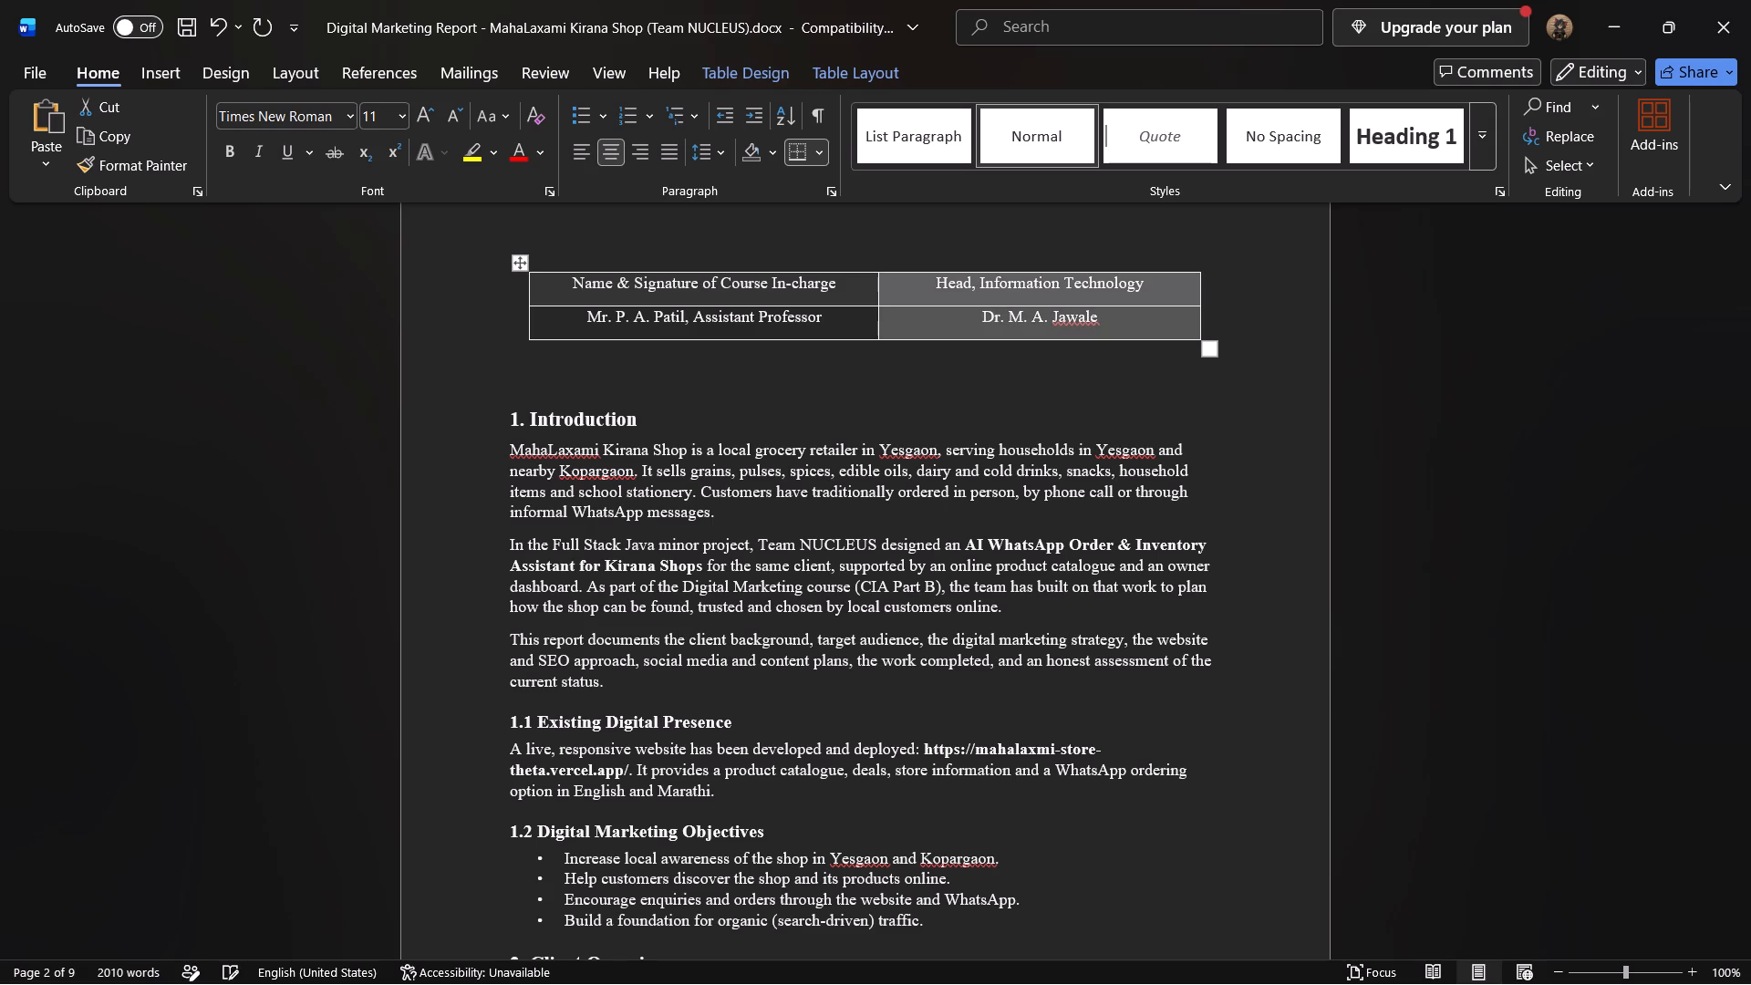
click(1546, 494)
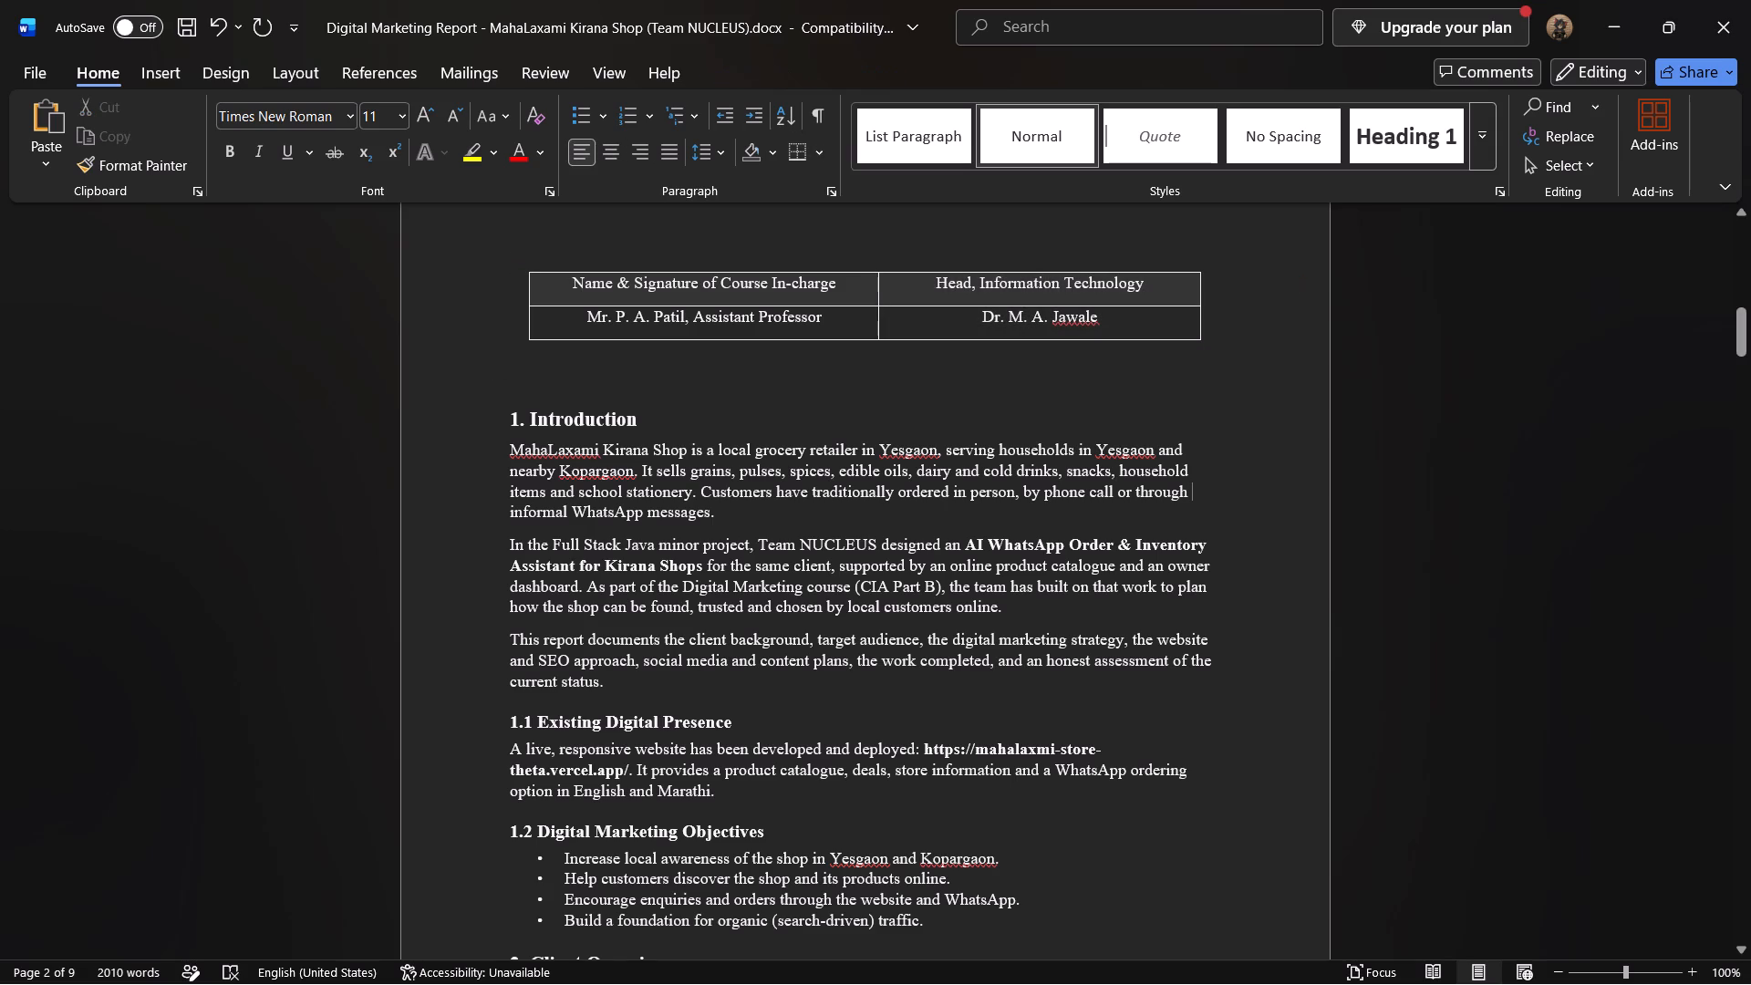
click(1546, 494)
Review the report's layout from the Introduction through to the annexures, checking how headings and tables fall across the pages.
scroll(1546, 494, down, 1)
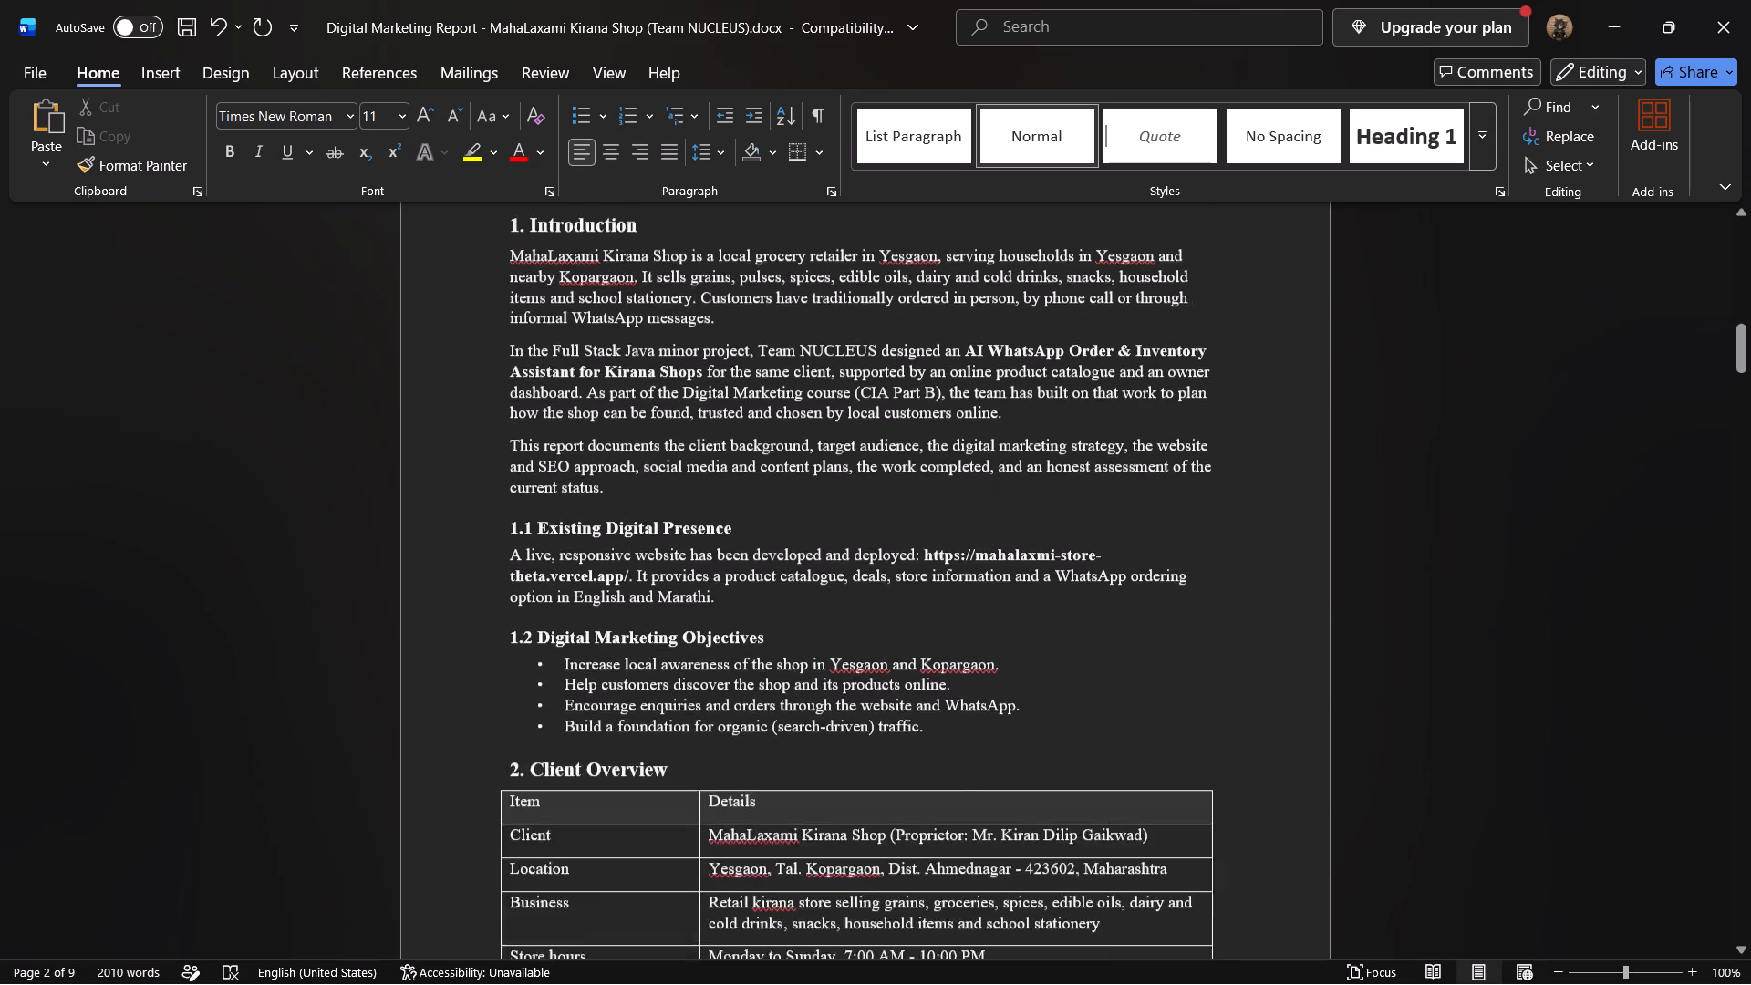
scroll(1546, 494, down, 1)
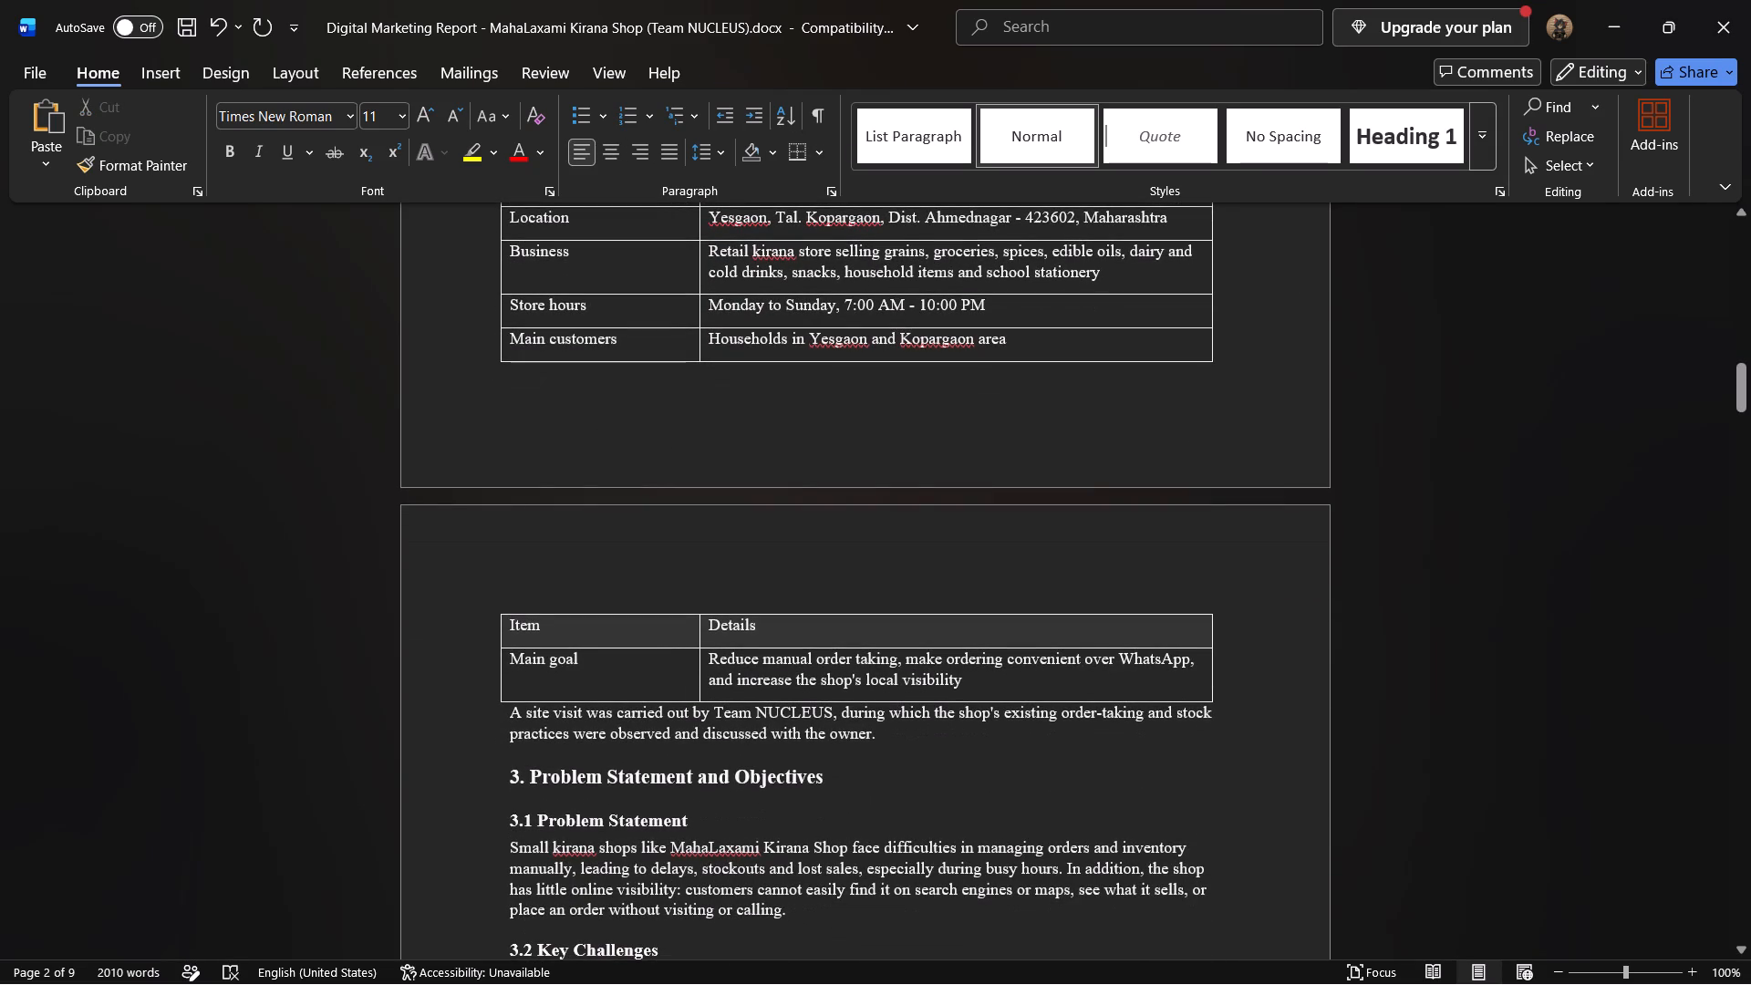
scroll(1546, 494, down, 1)
scroll(1146, 616, down, 1)
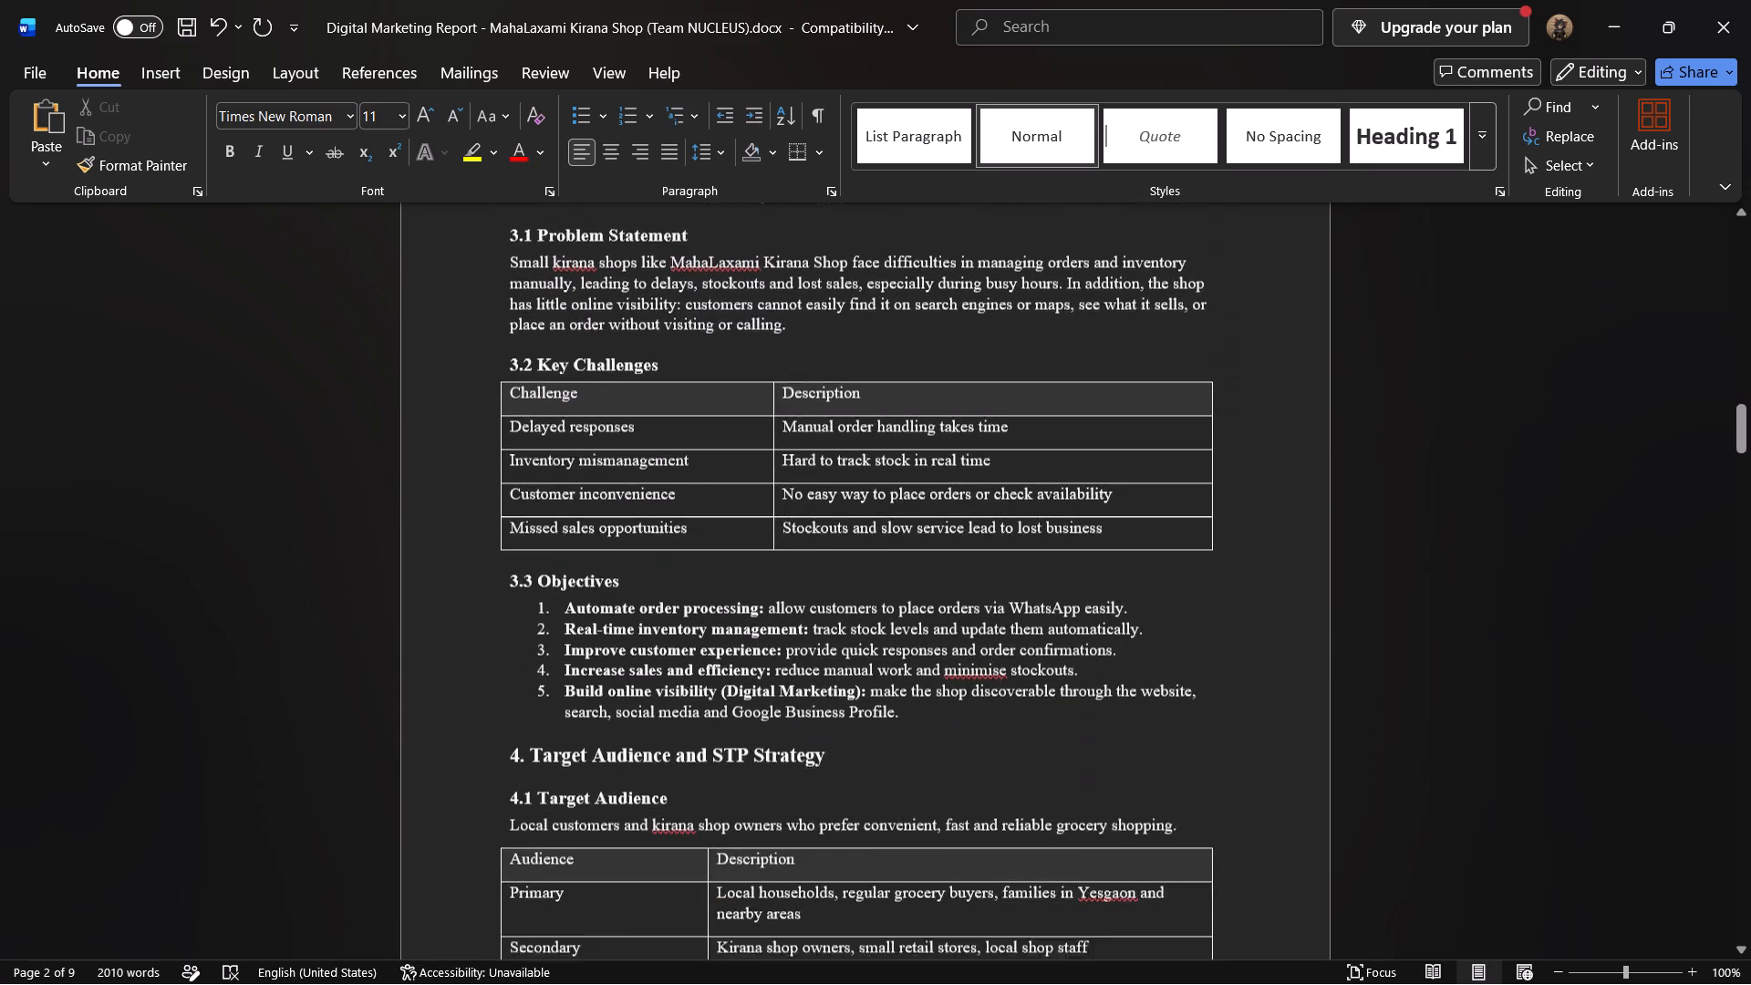
scroll(1146, 616, down, 2)
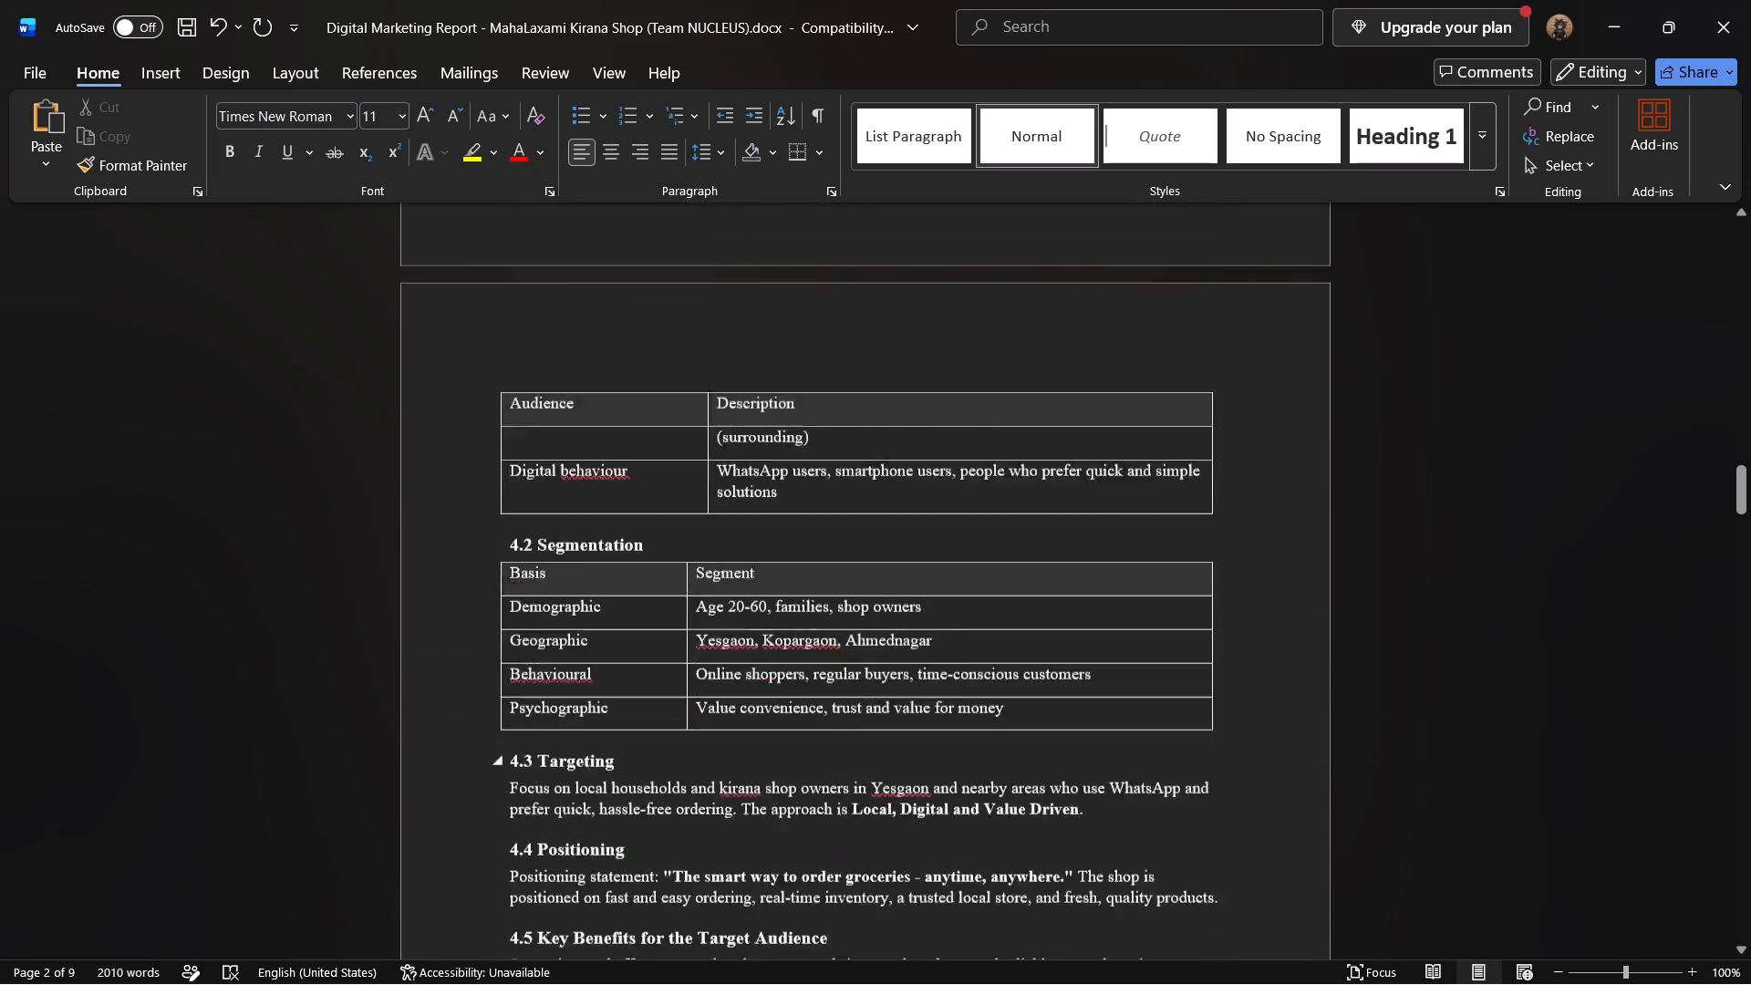
scroll(1146, 616, down, 2)
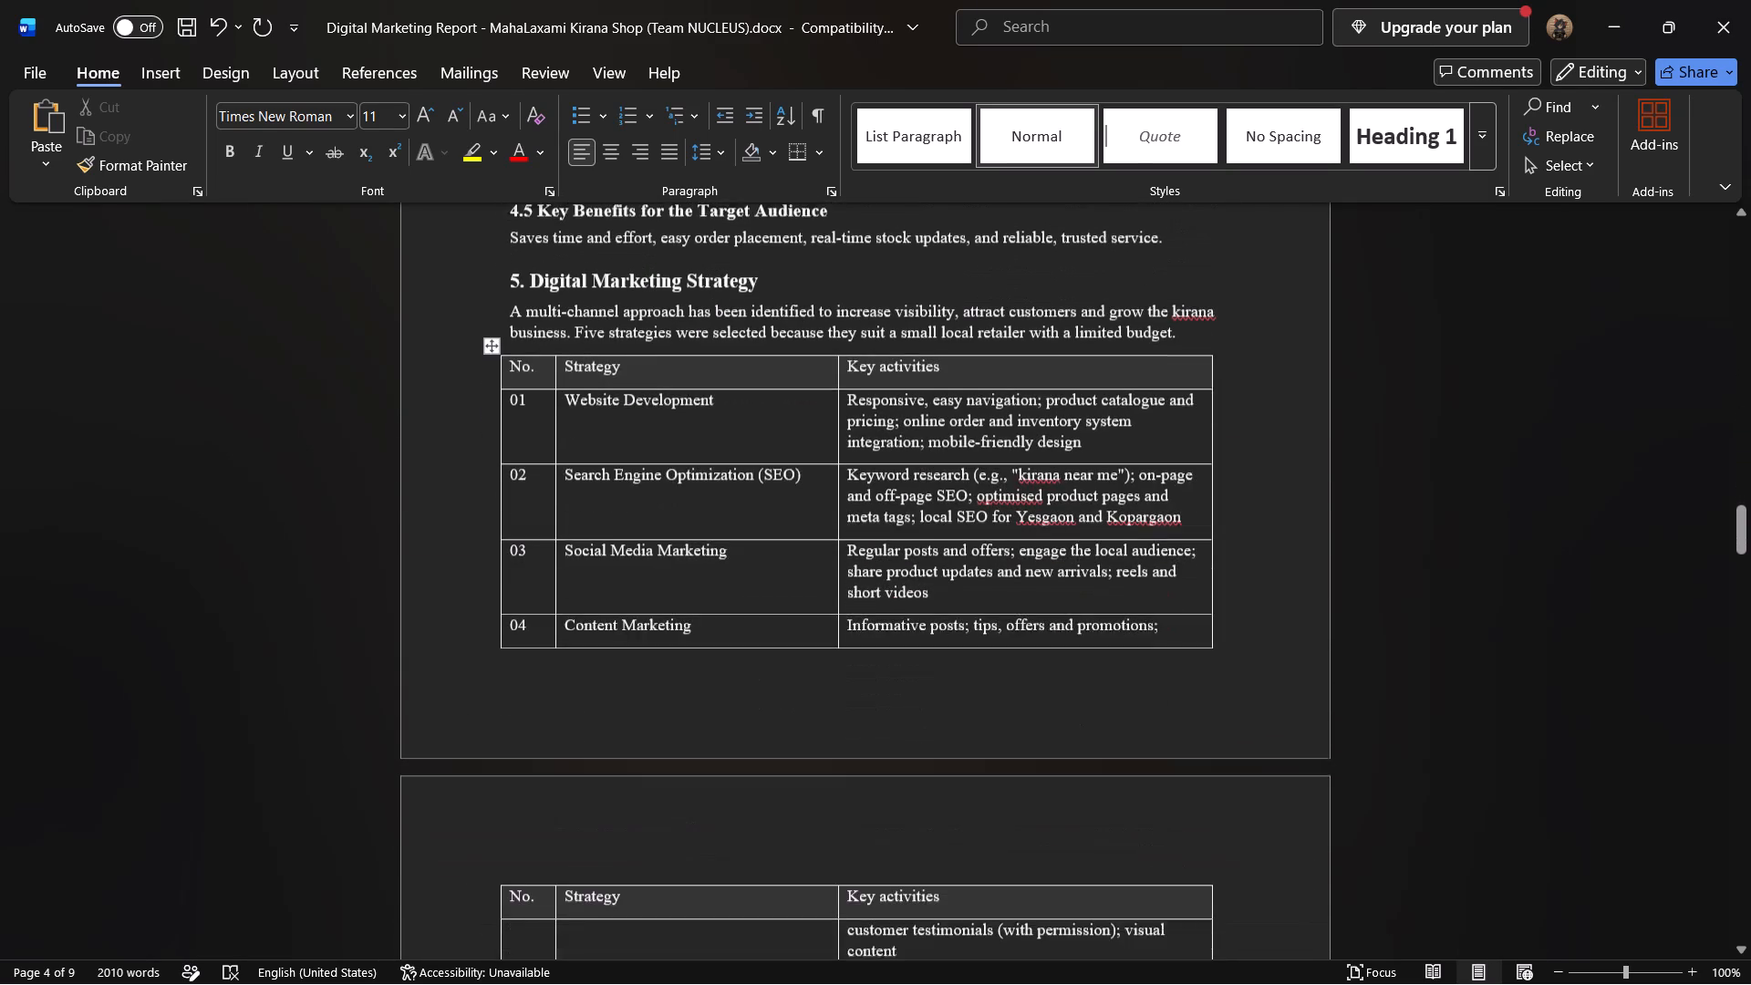
scroll(1146, 616, down, 2)
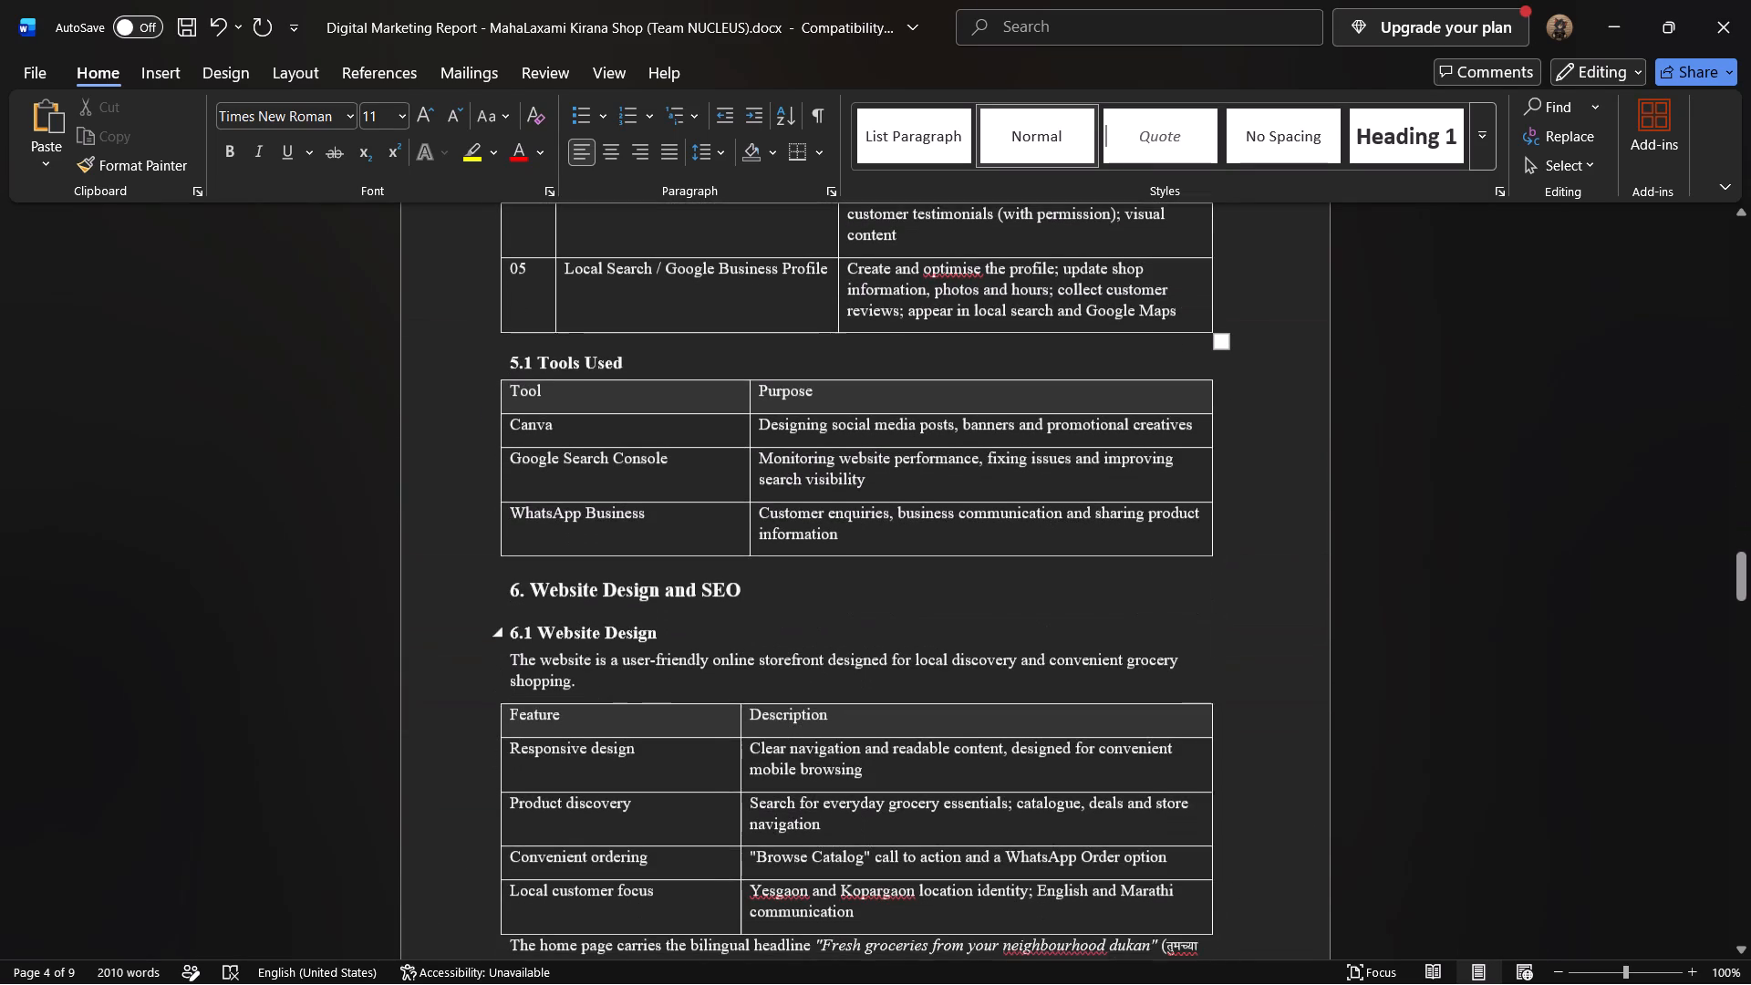
scroll(1146, 616, down, 1)
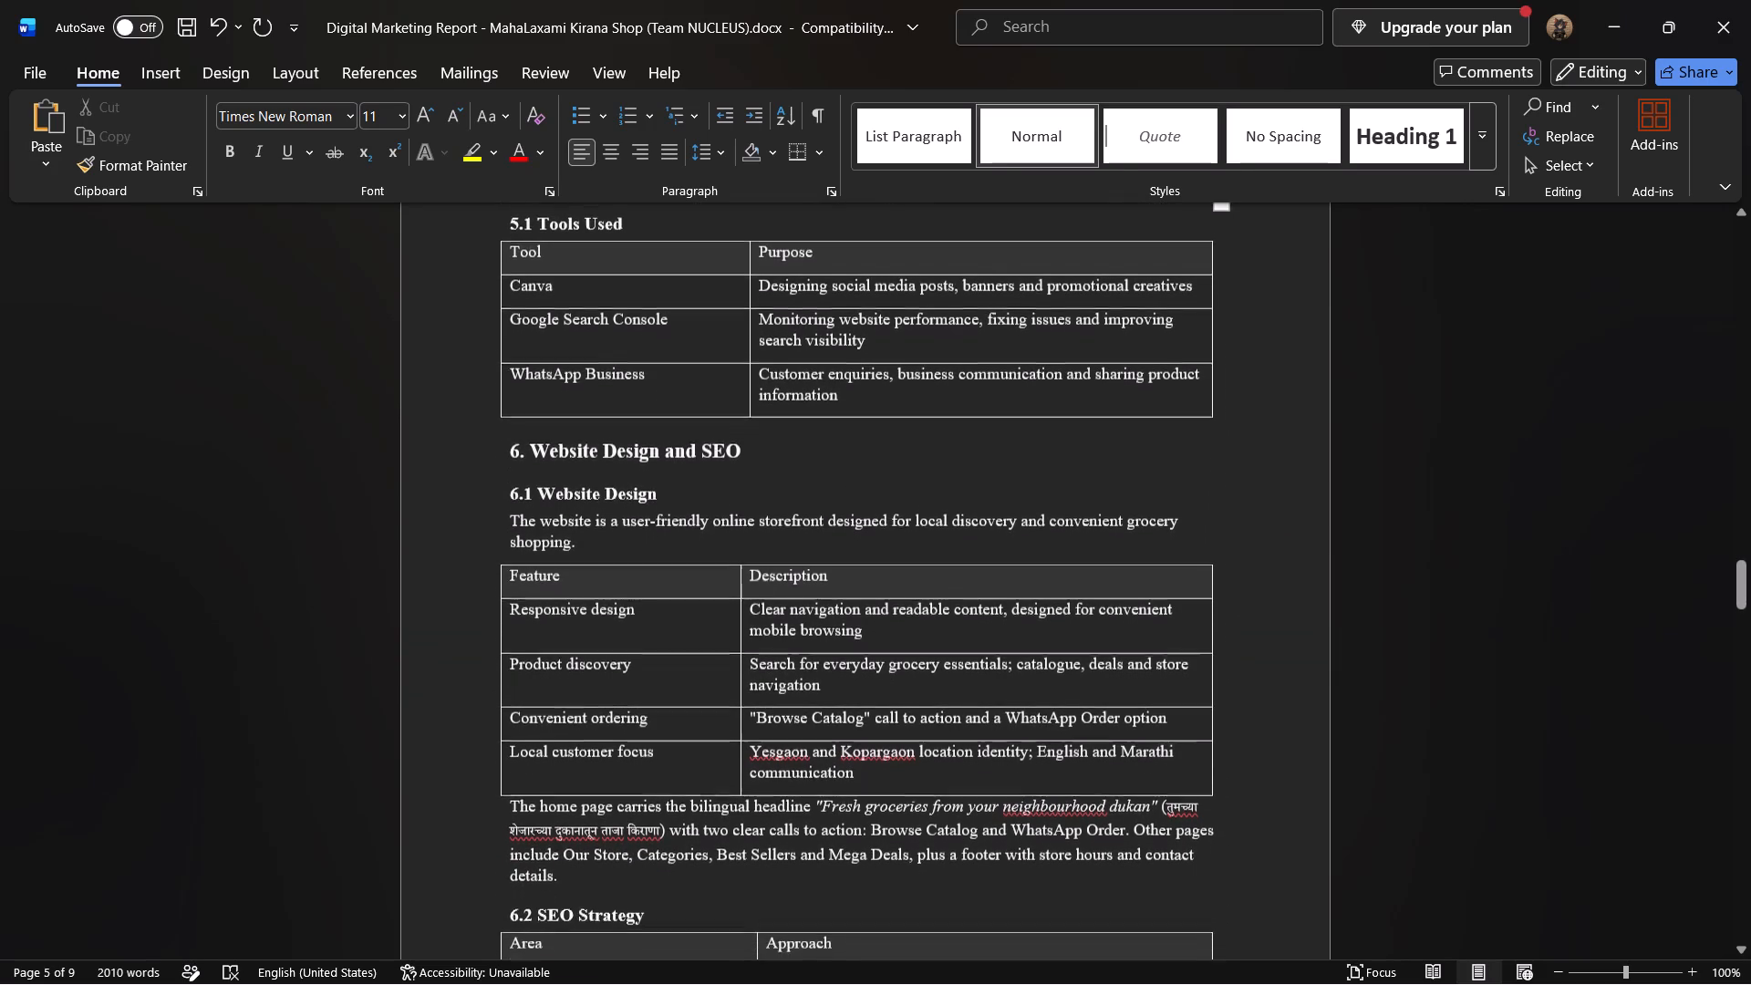
scroll(1146, 616, down, 2)
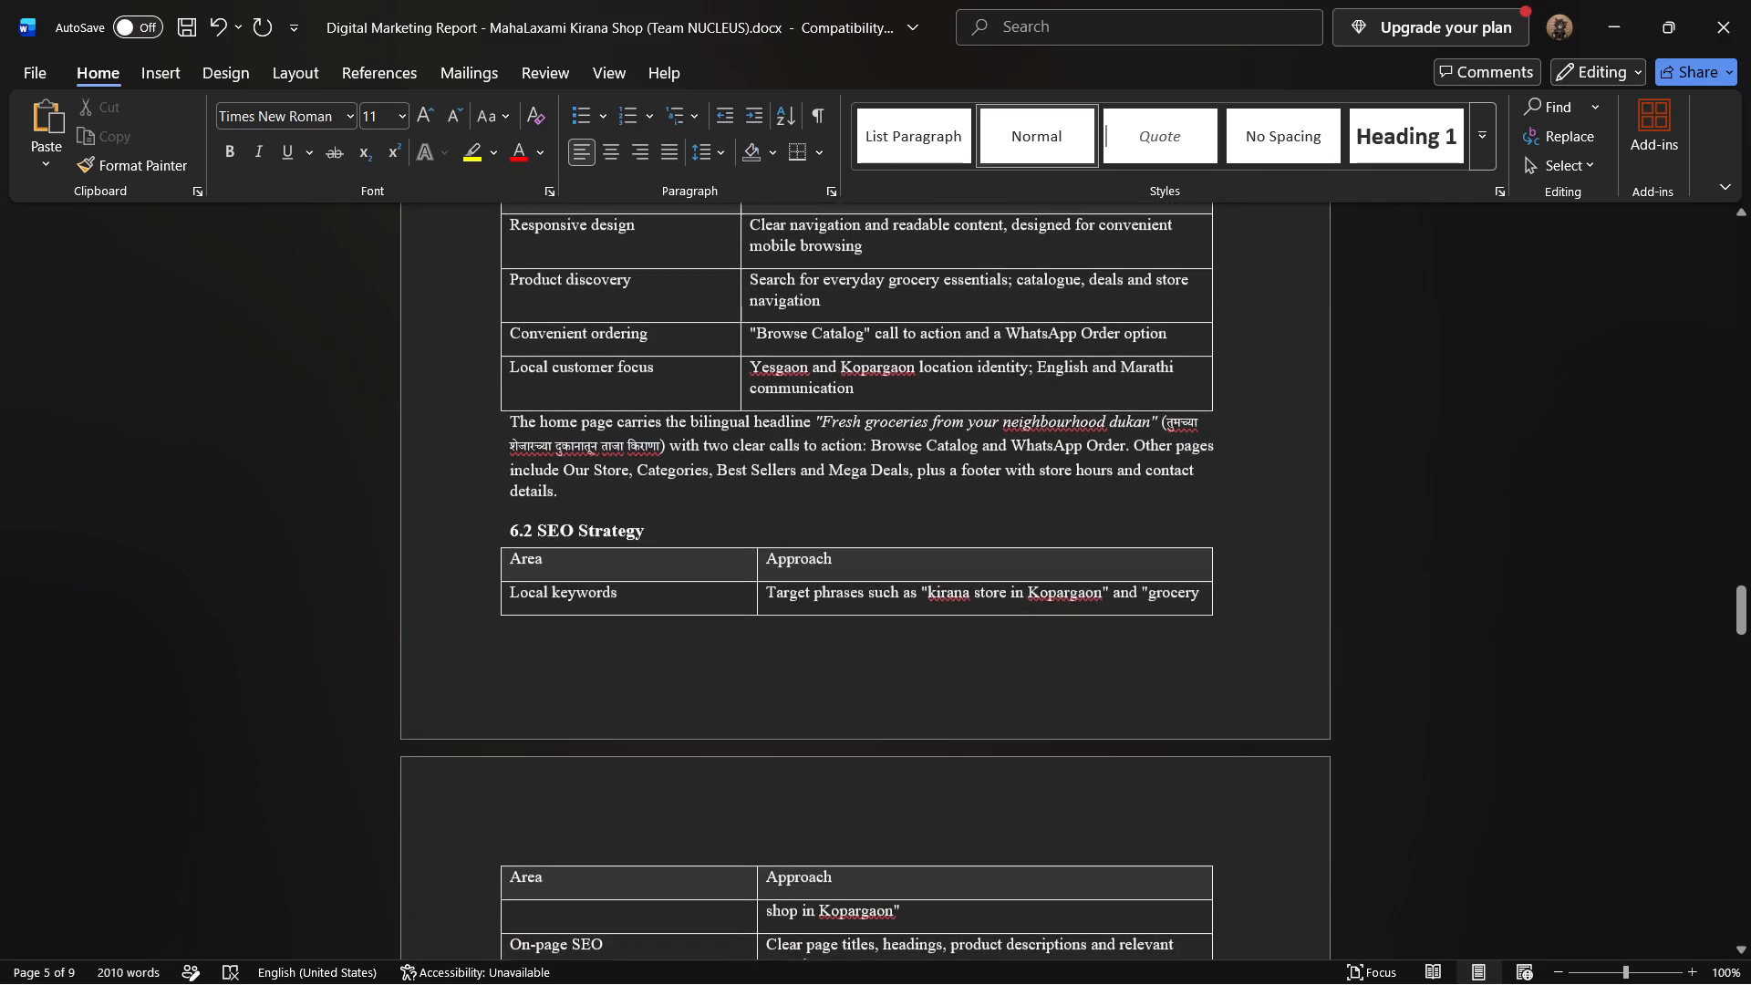
scroll(1146, 616, down, 2)
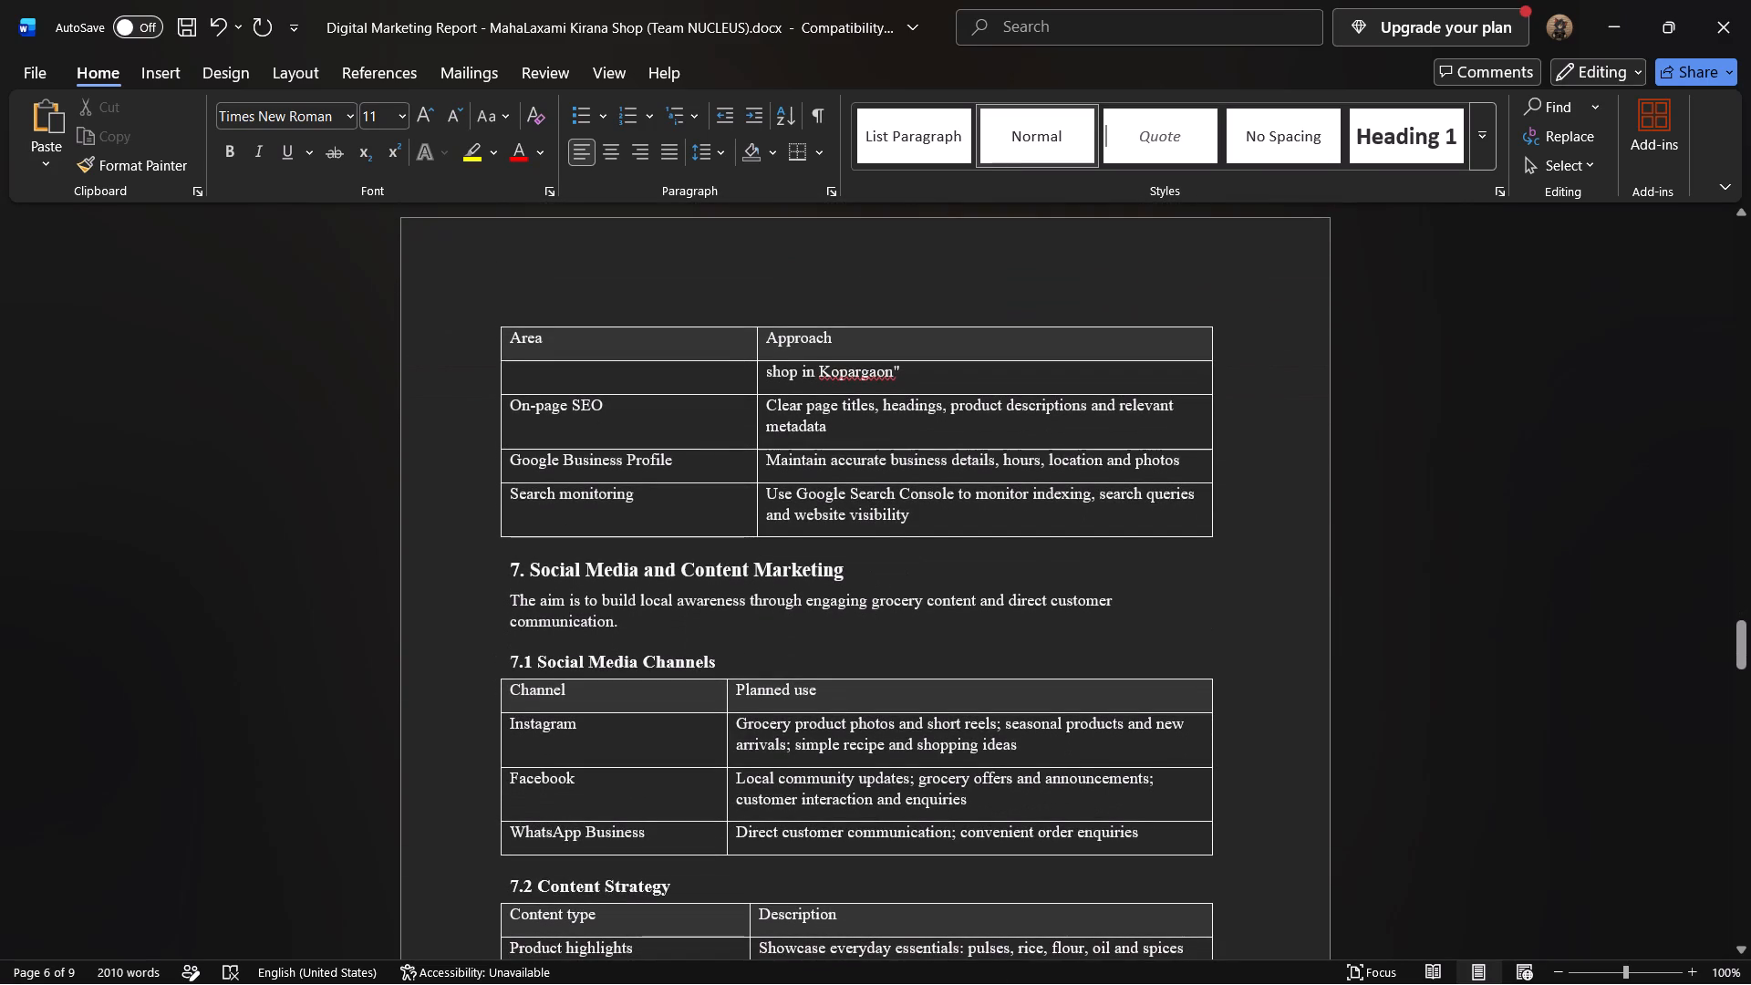
scroll(1146, 616, down, 2)
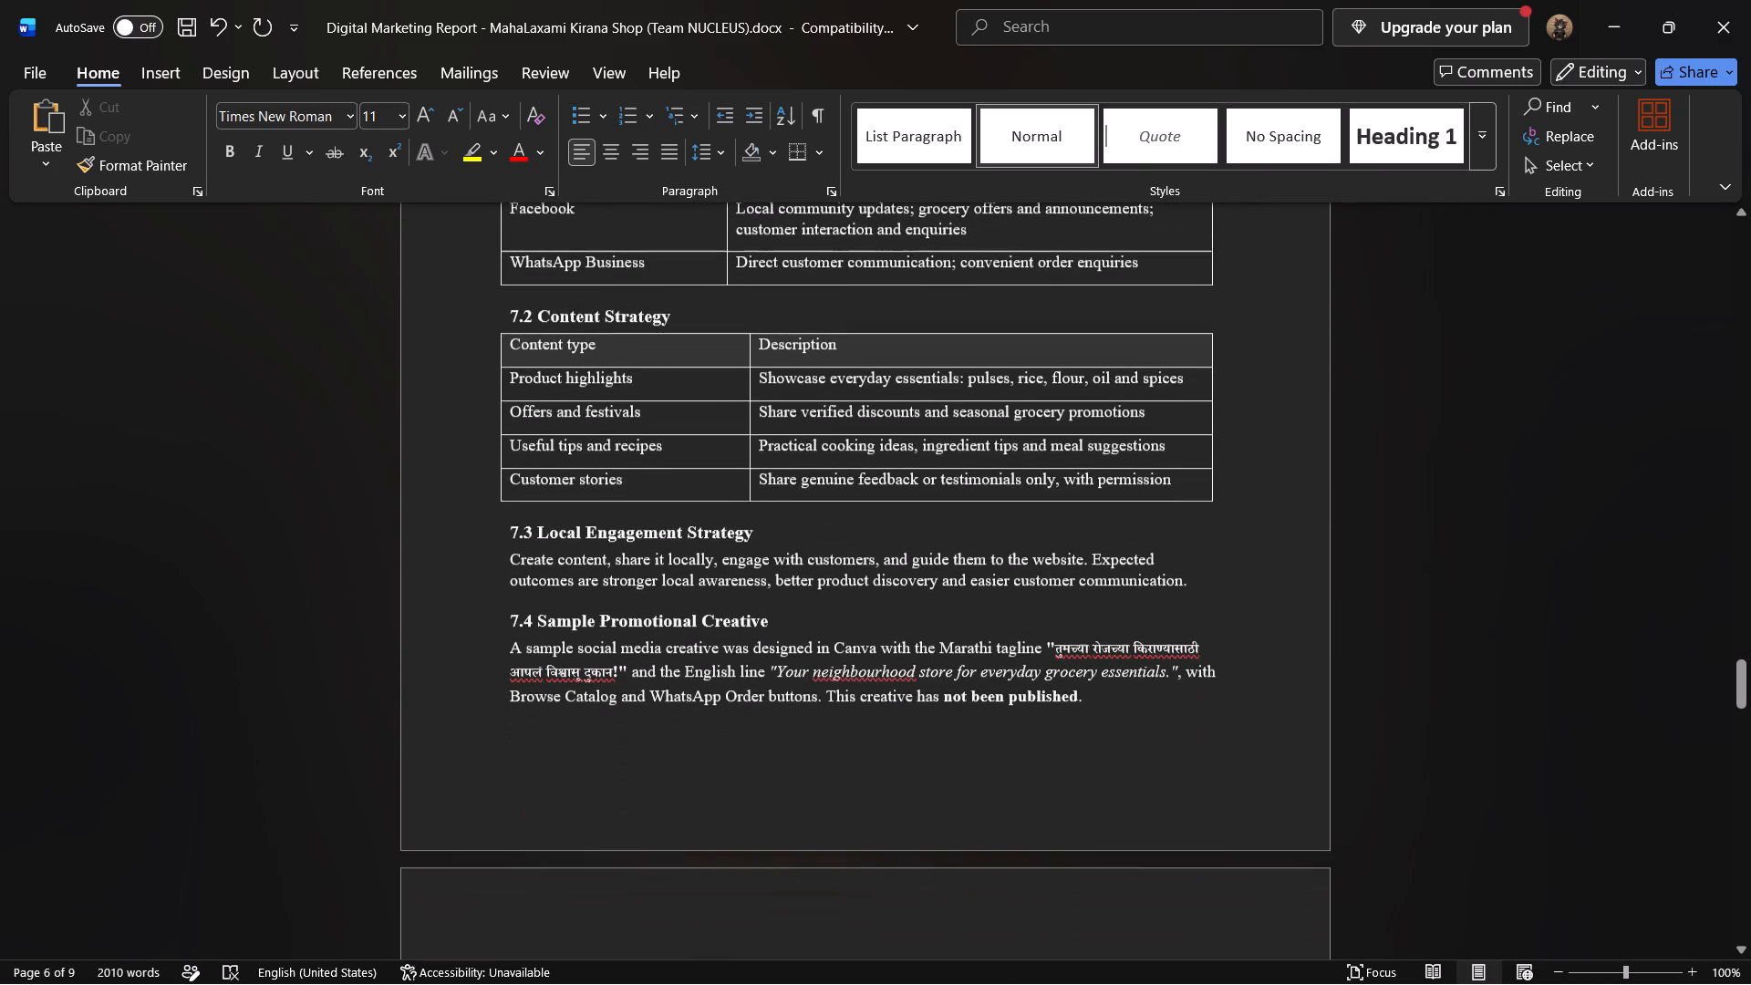
scroll(1146, 616, down, 2)
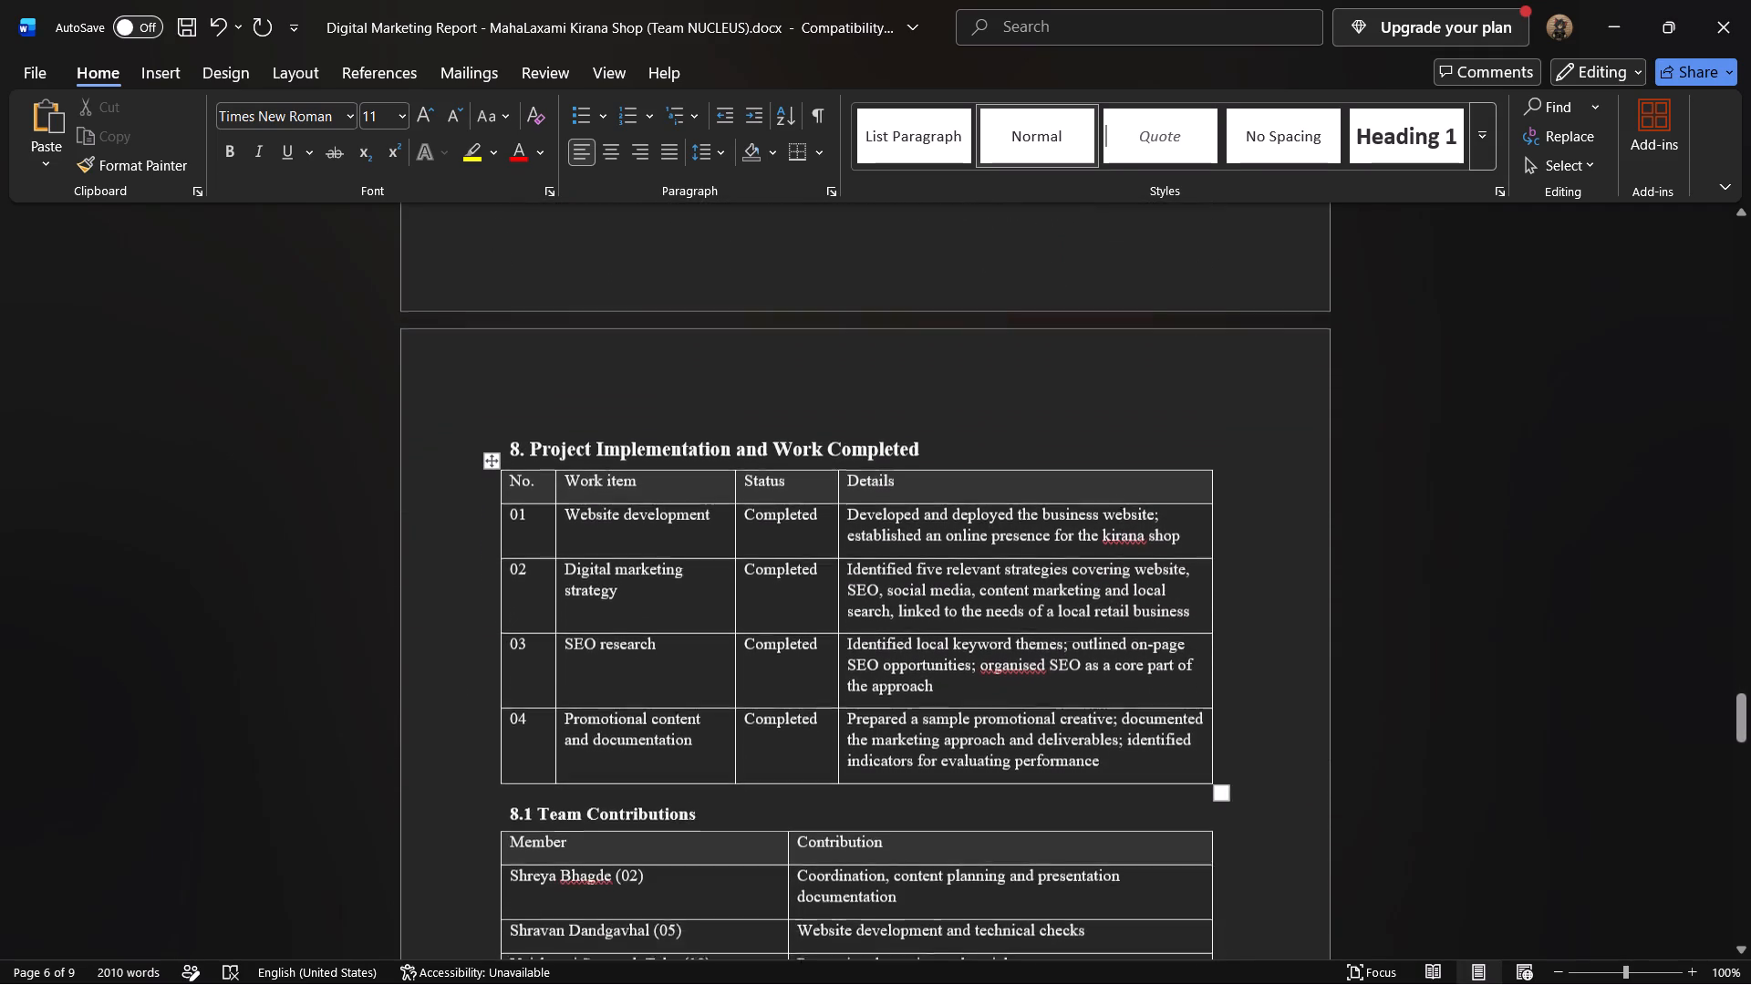
scroll(1146, 616, down, 1)
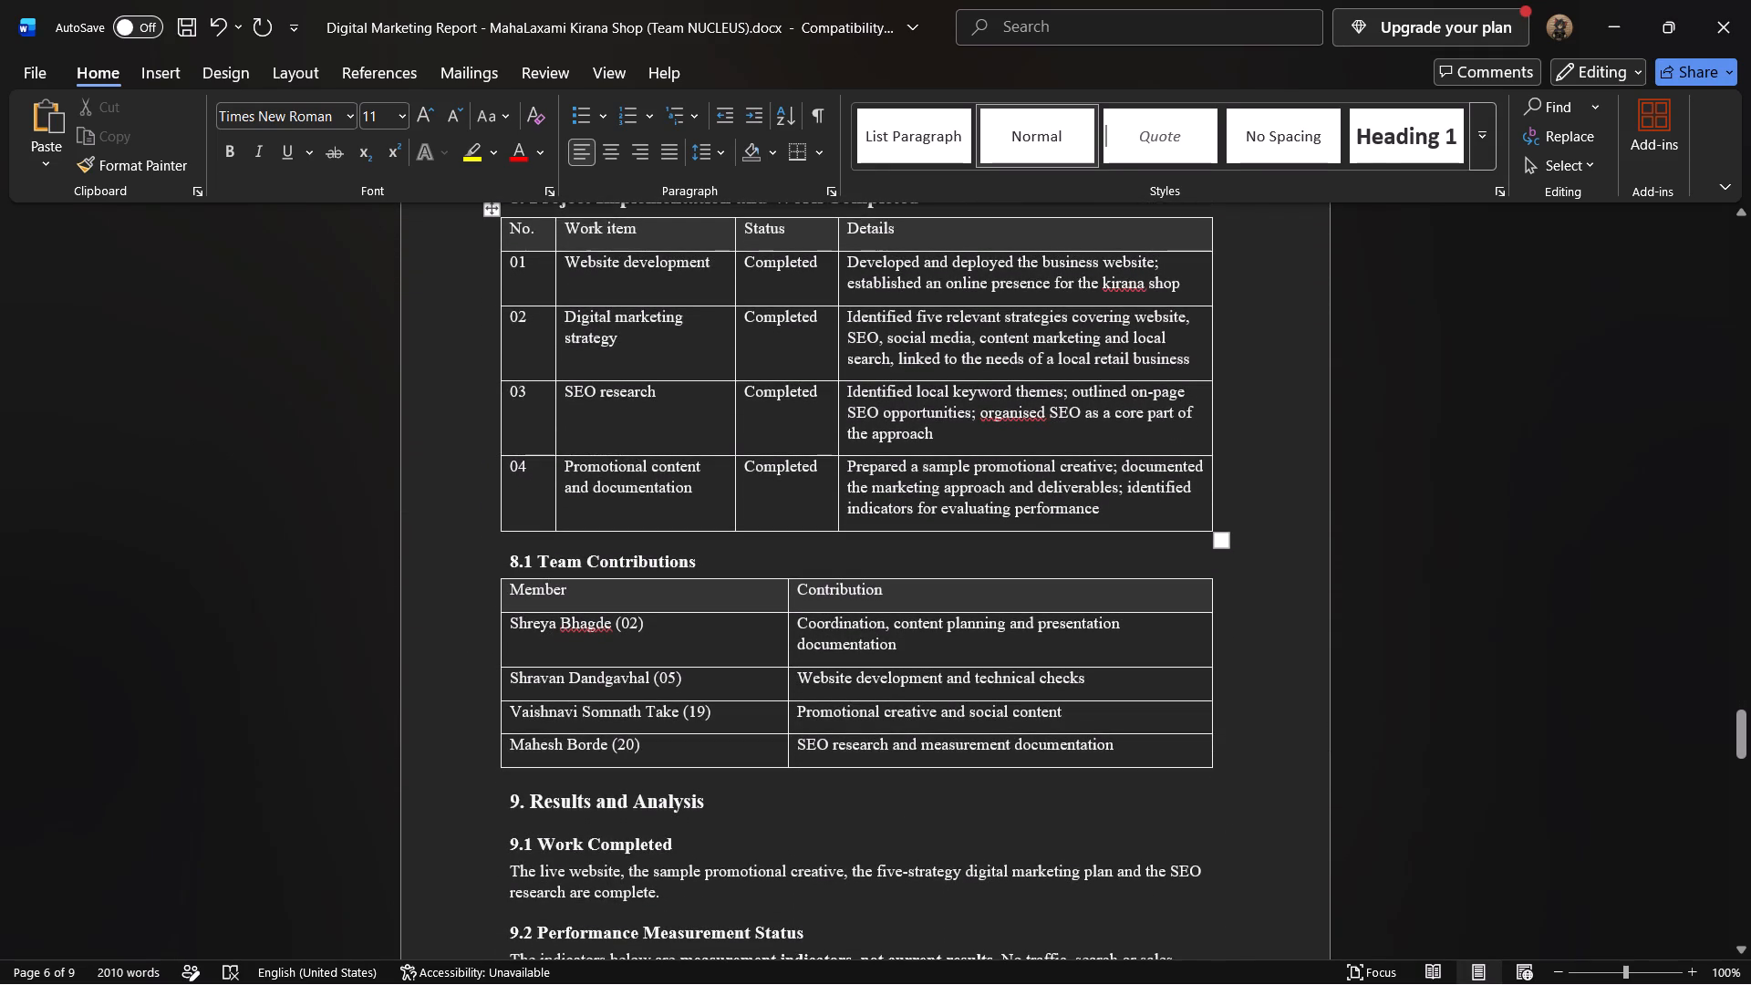
scroll(1146, 616, down, 1)
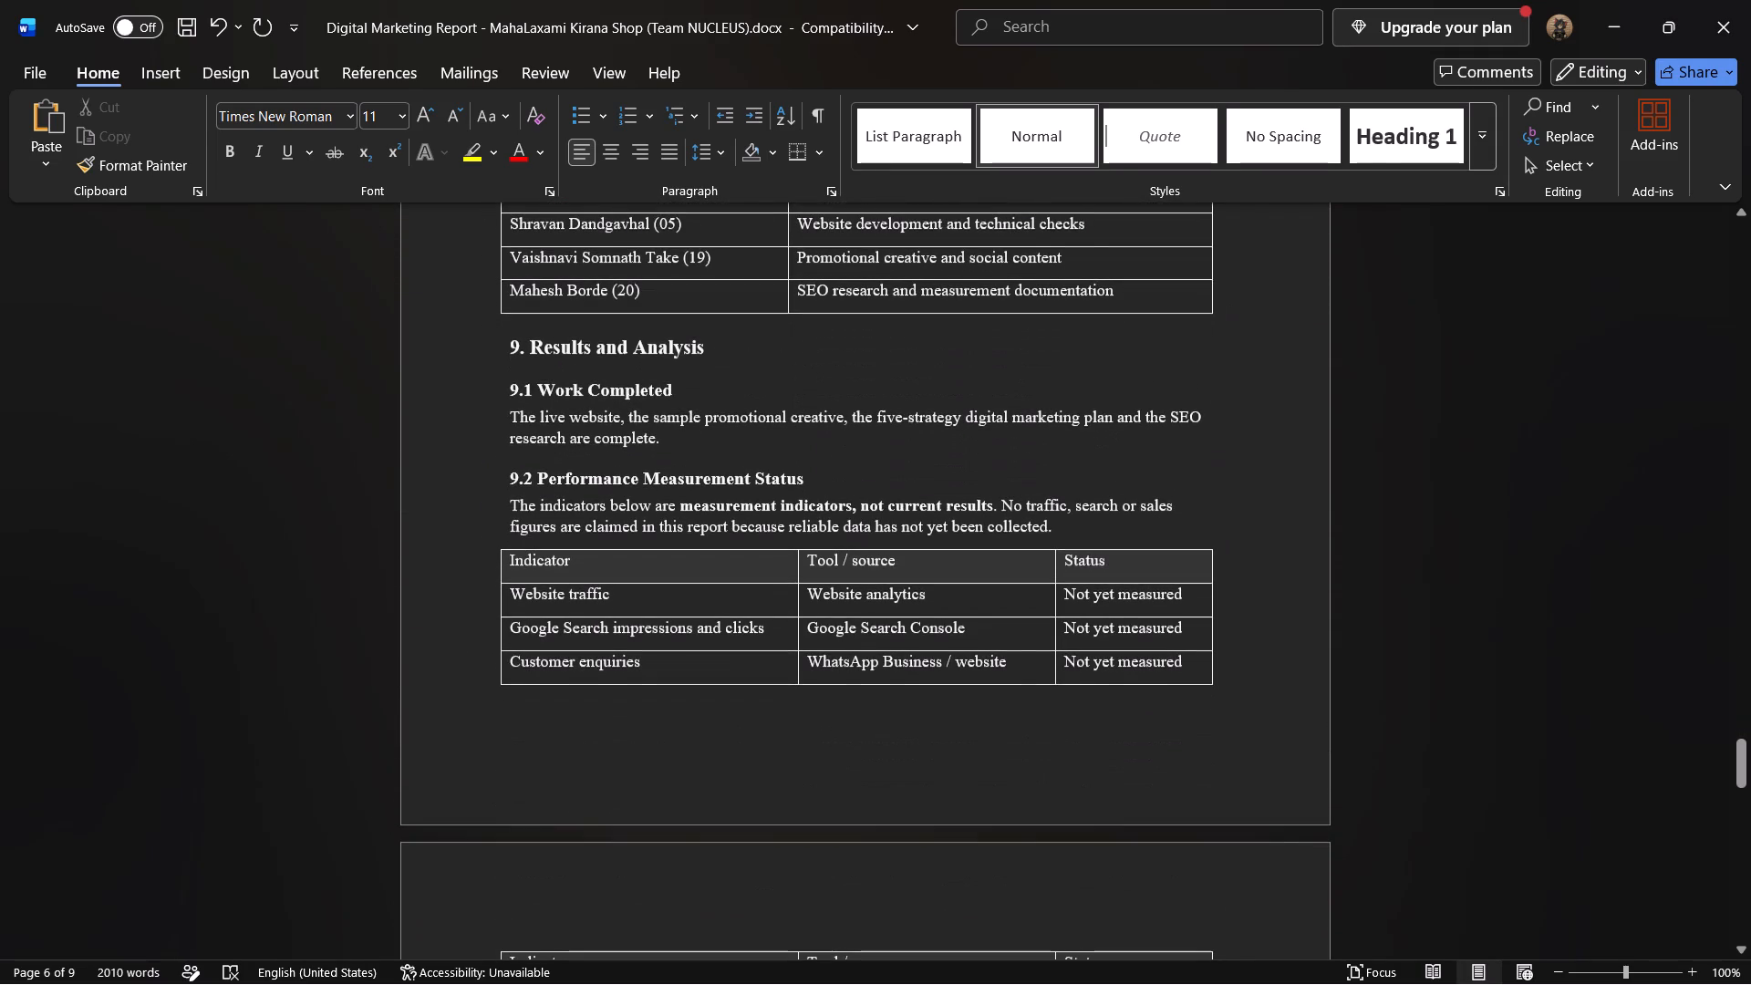
scroll(1146, 616, down, 2)
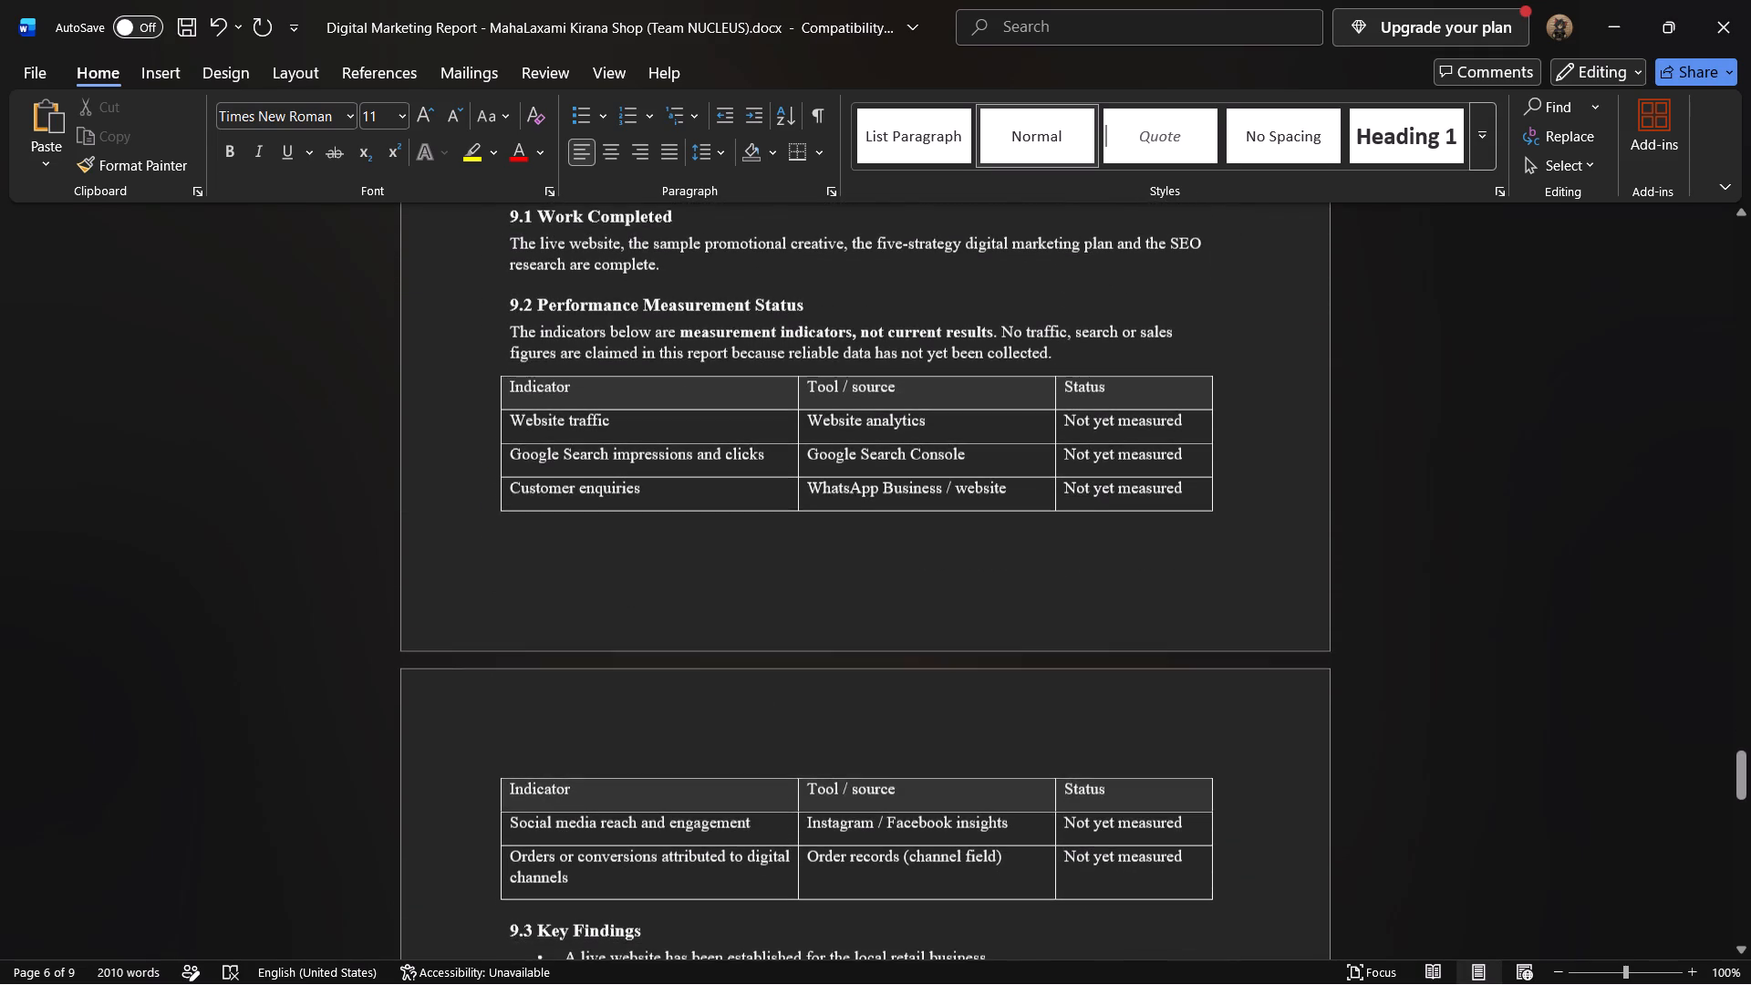
scroll(1146, 616, down, 2)
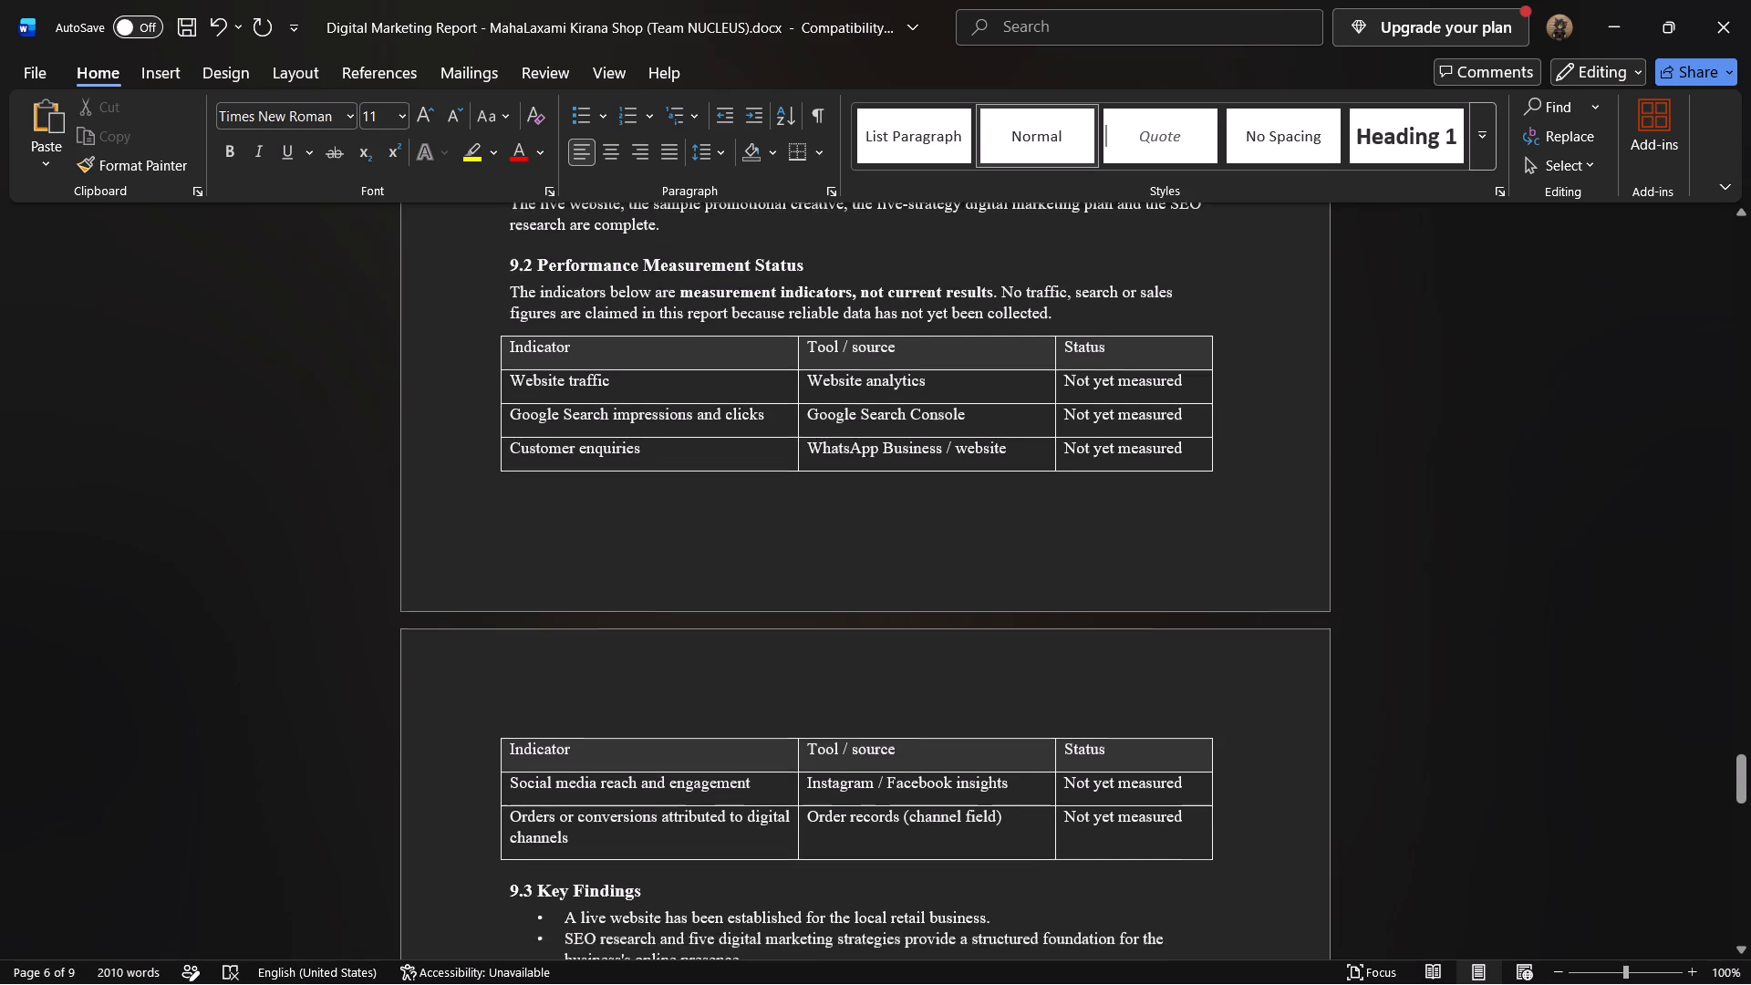
scroll(1146, 616, down, 1)
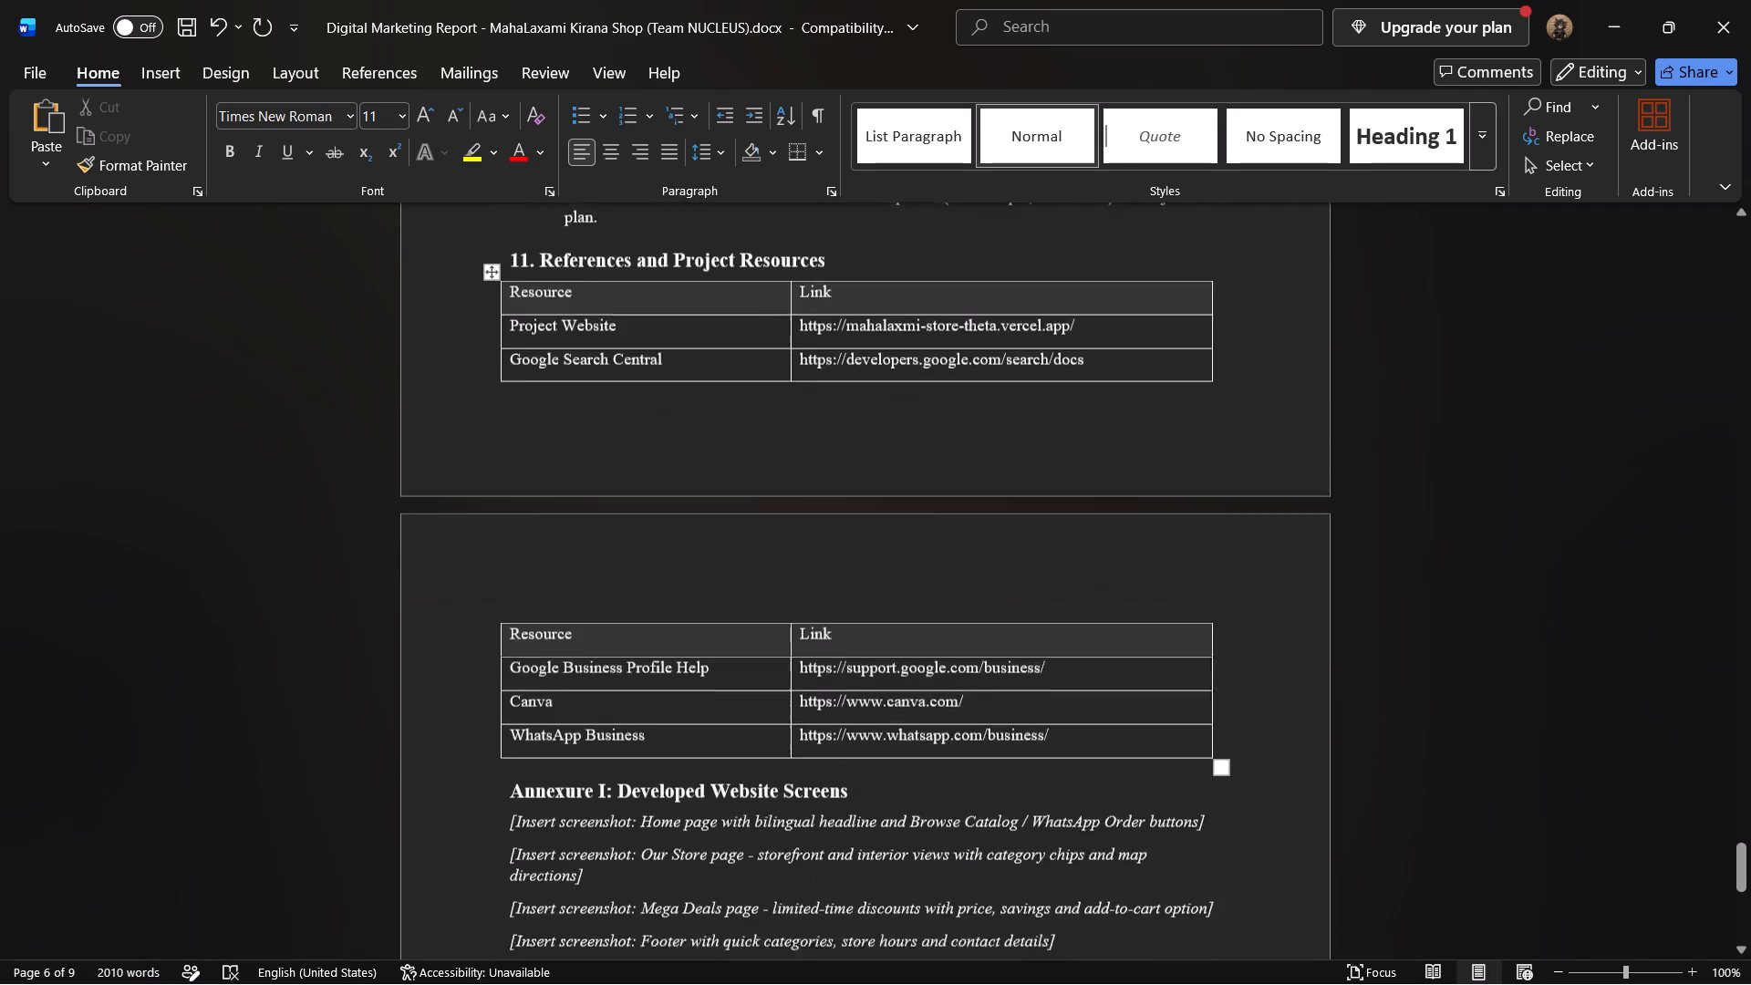
Insert two blank lines before the "11. References and Project Resources" heading so it starts on a new page with its table.
scroll(1146, 616, up, 1)
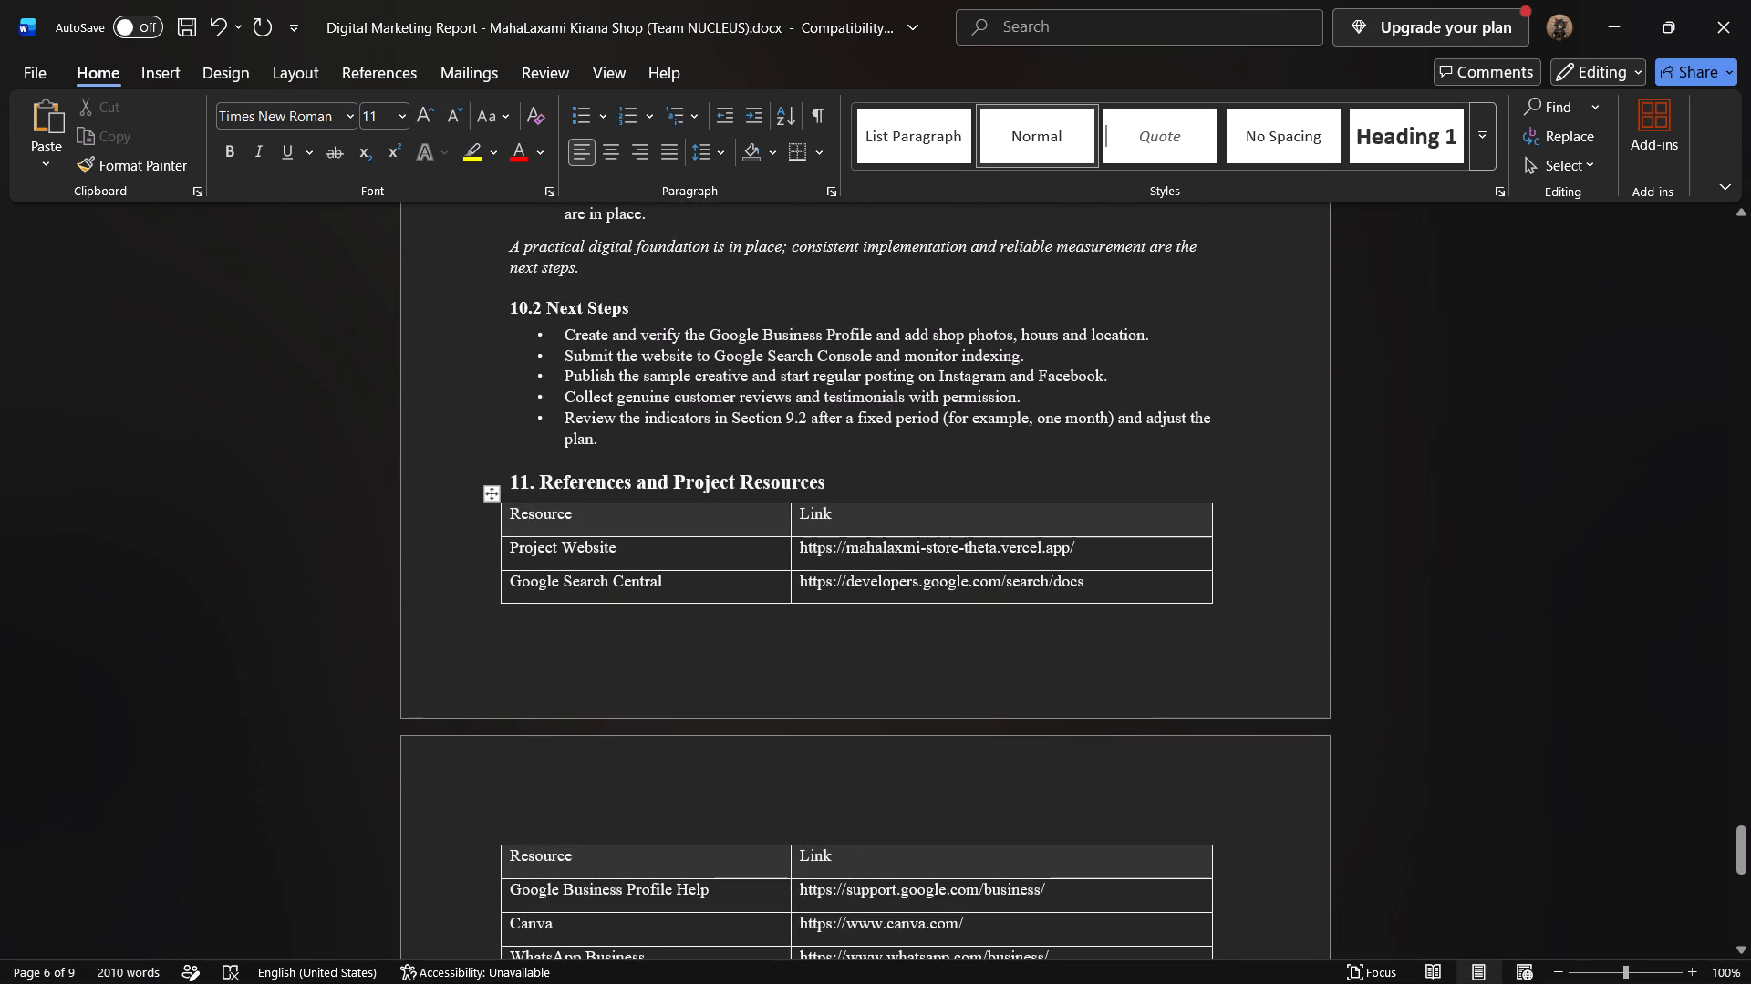
scroll(1146, 616, up, 1)
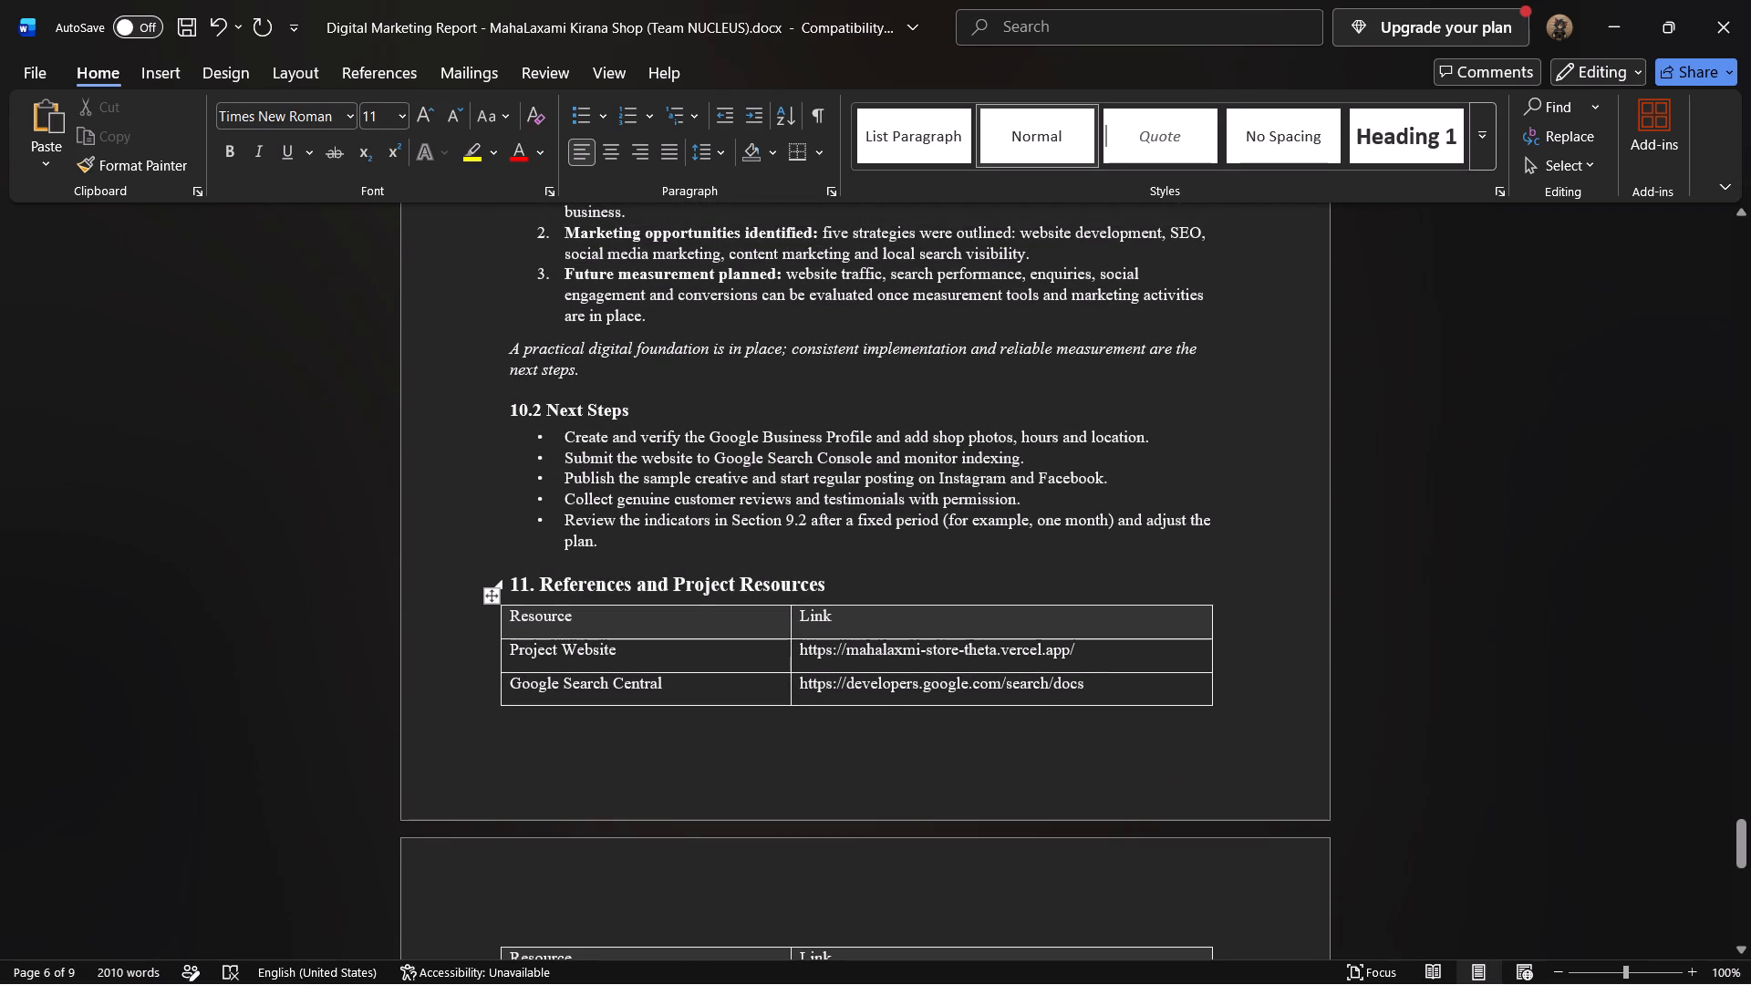
click(513, 577)
key(Return)
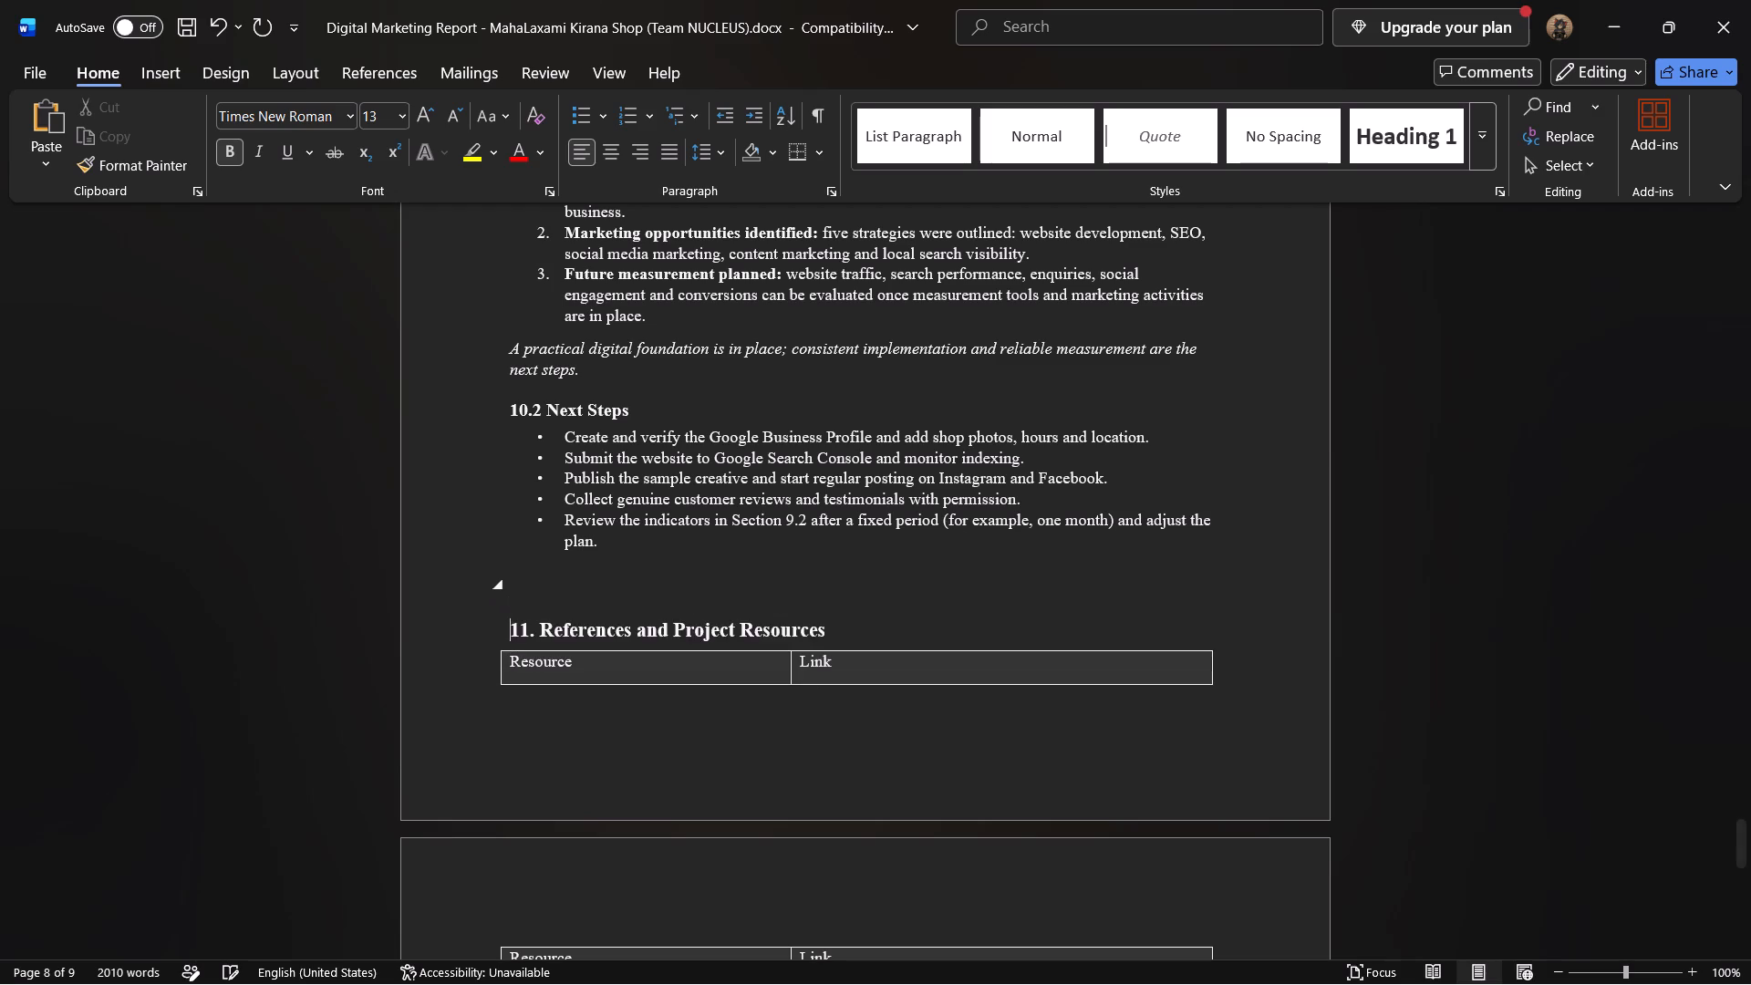
key(Return)
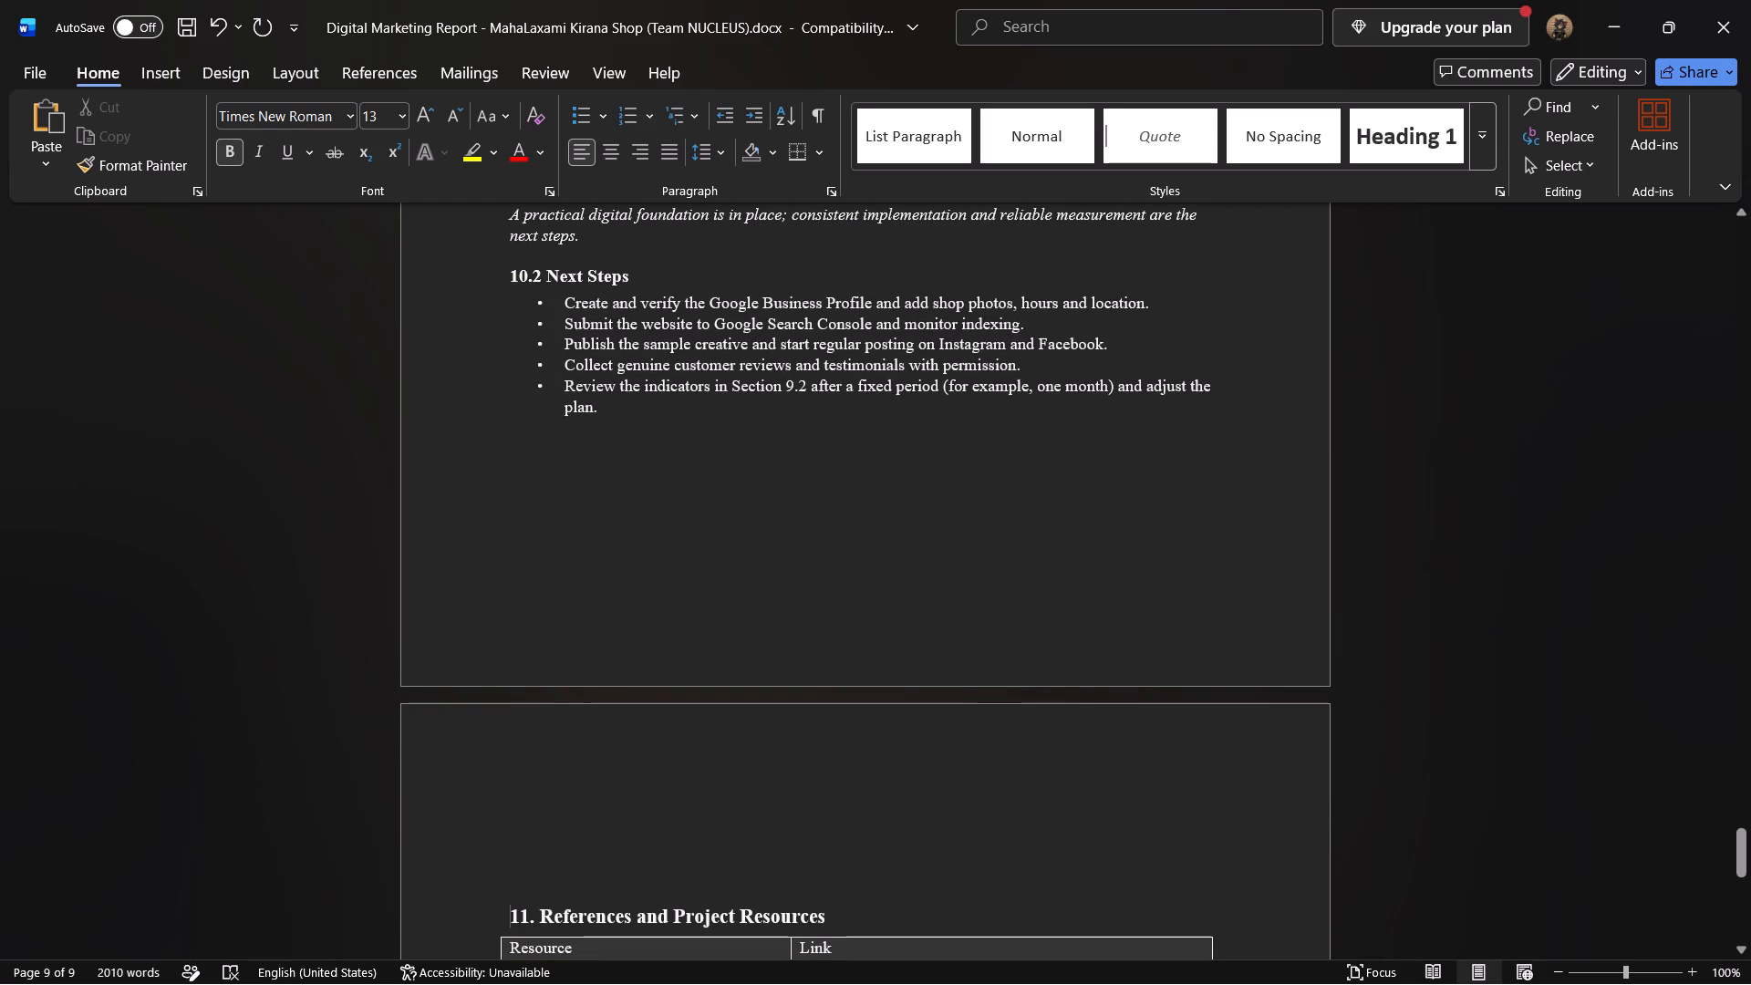
click(1376, 551)
Check the layout of the closing pages, from the Key Findings and Conclusion sections to the references table and both annexures.
scroll(1376, 551, up, 1)
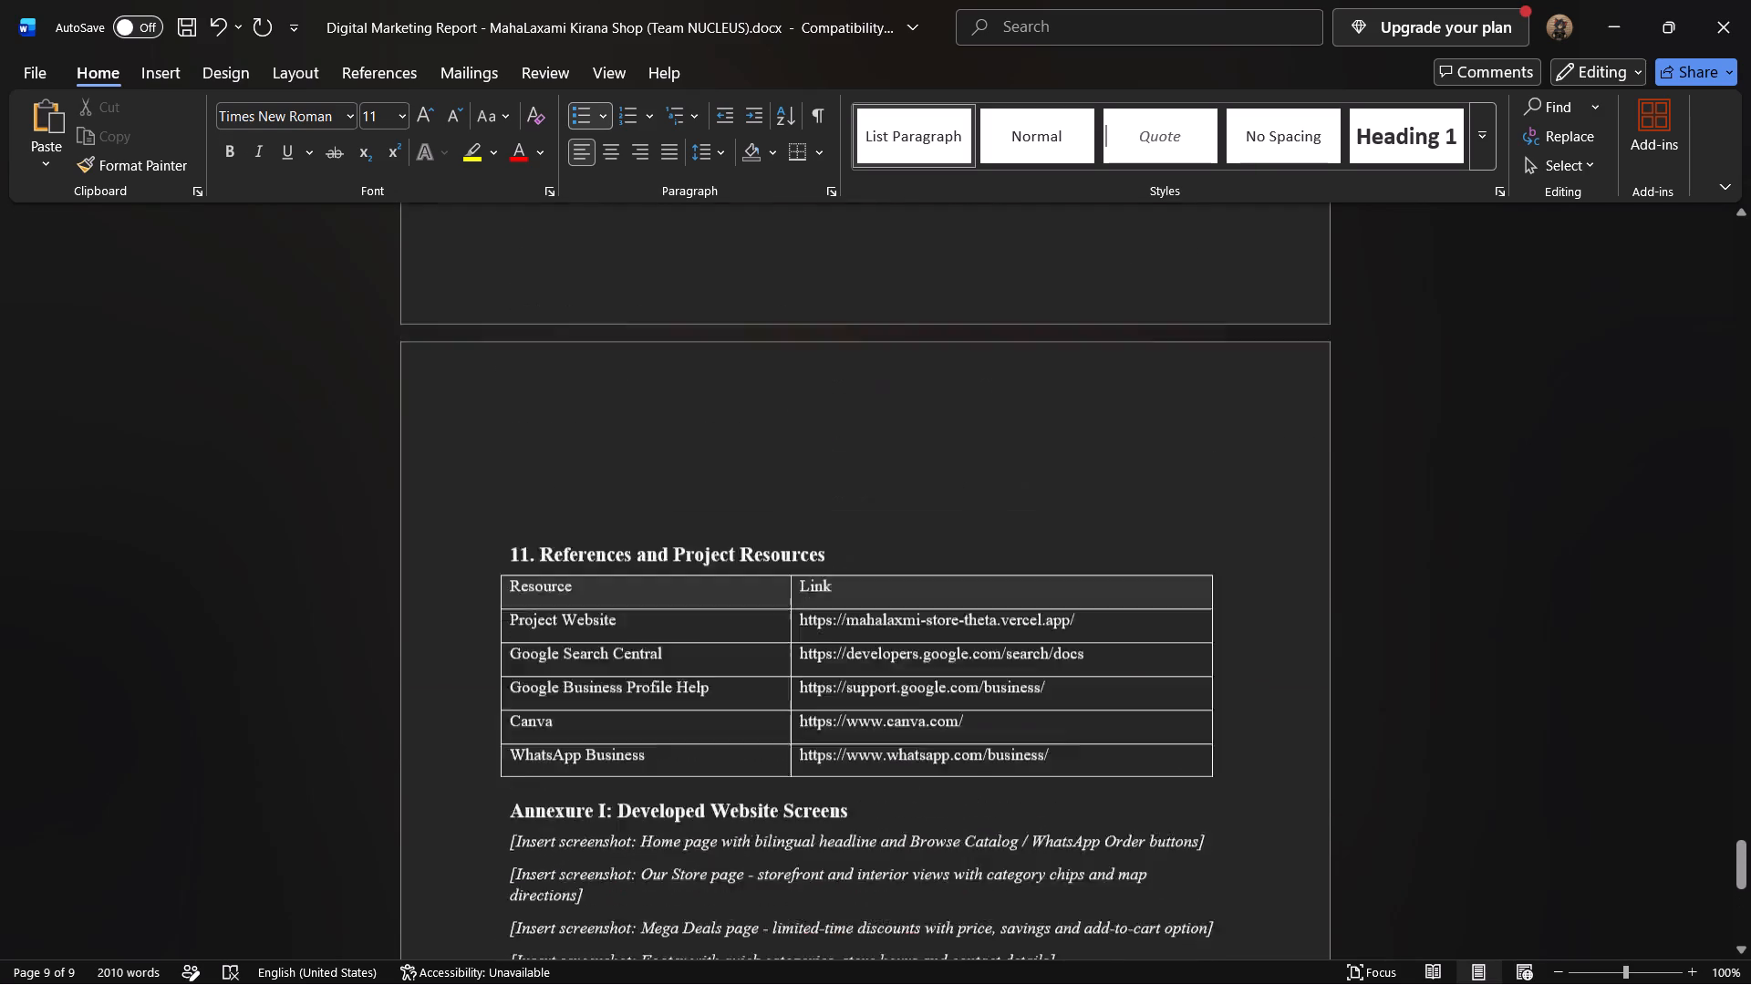
scroll(1376, 551, up, 1)
scroll(1376, 551, right, 3)
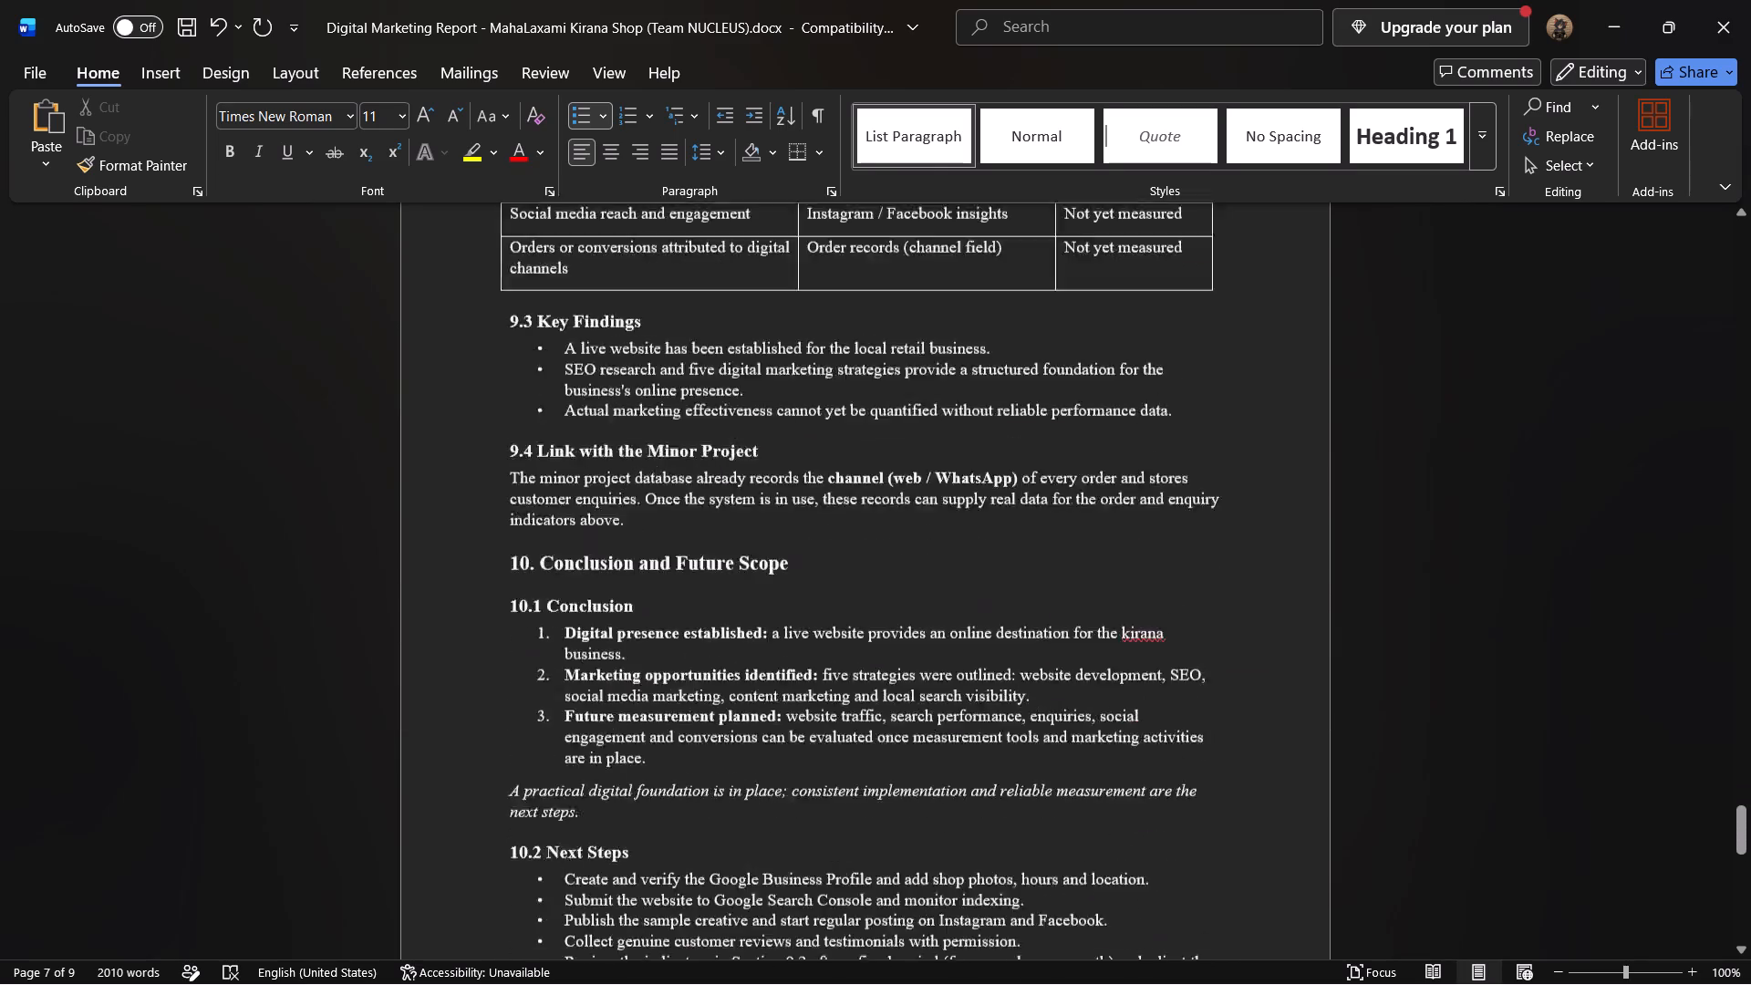
scroll(1376, 551, right, 1)
scroll(1376, 551, down, 1)
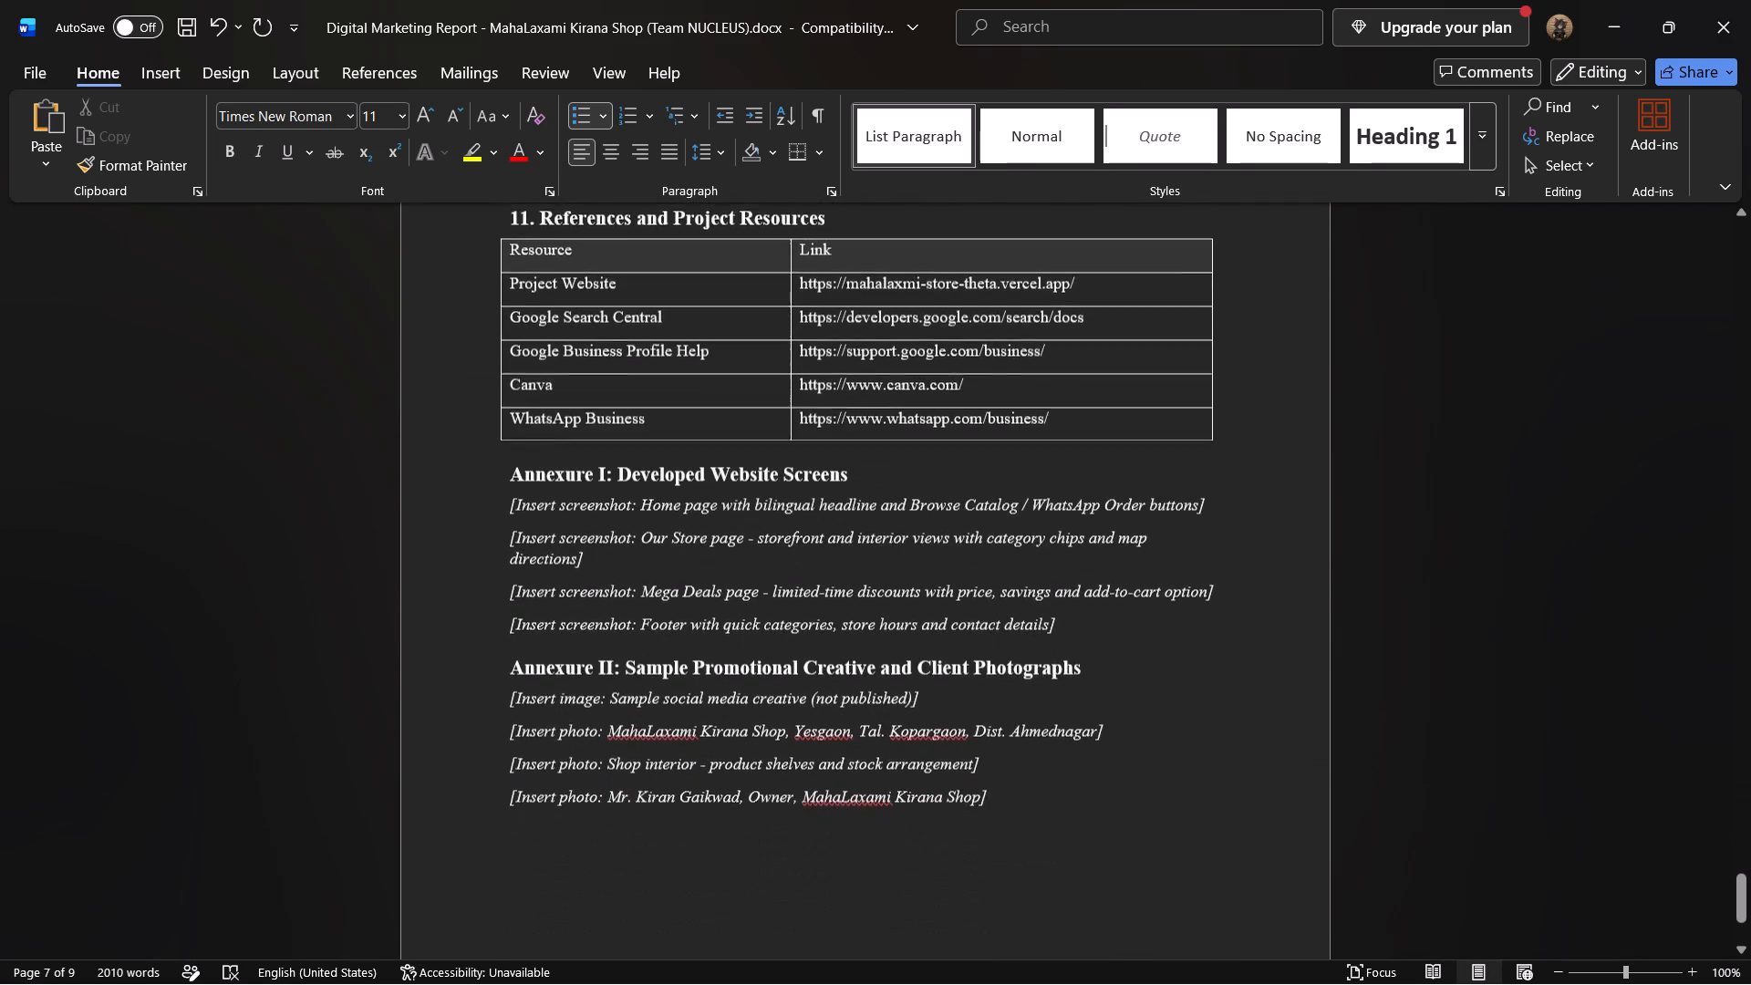
scroll(1376, 551, down, 1)
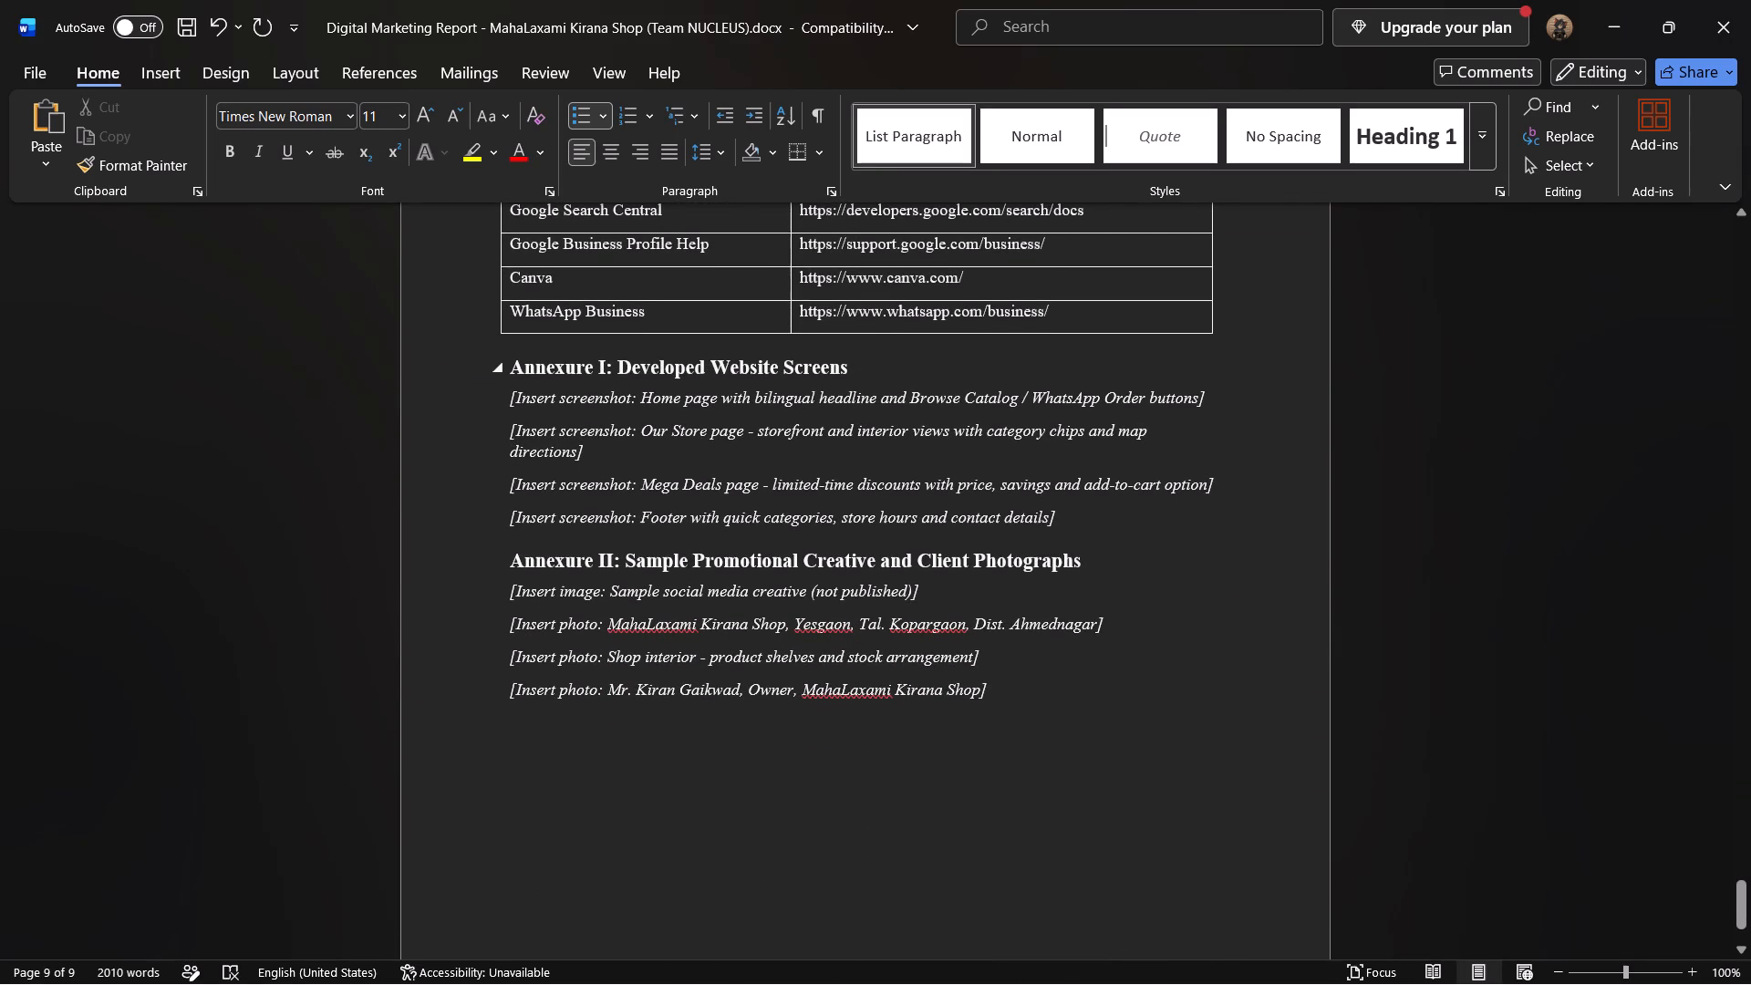
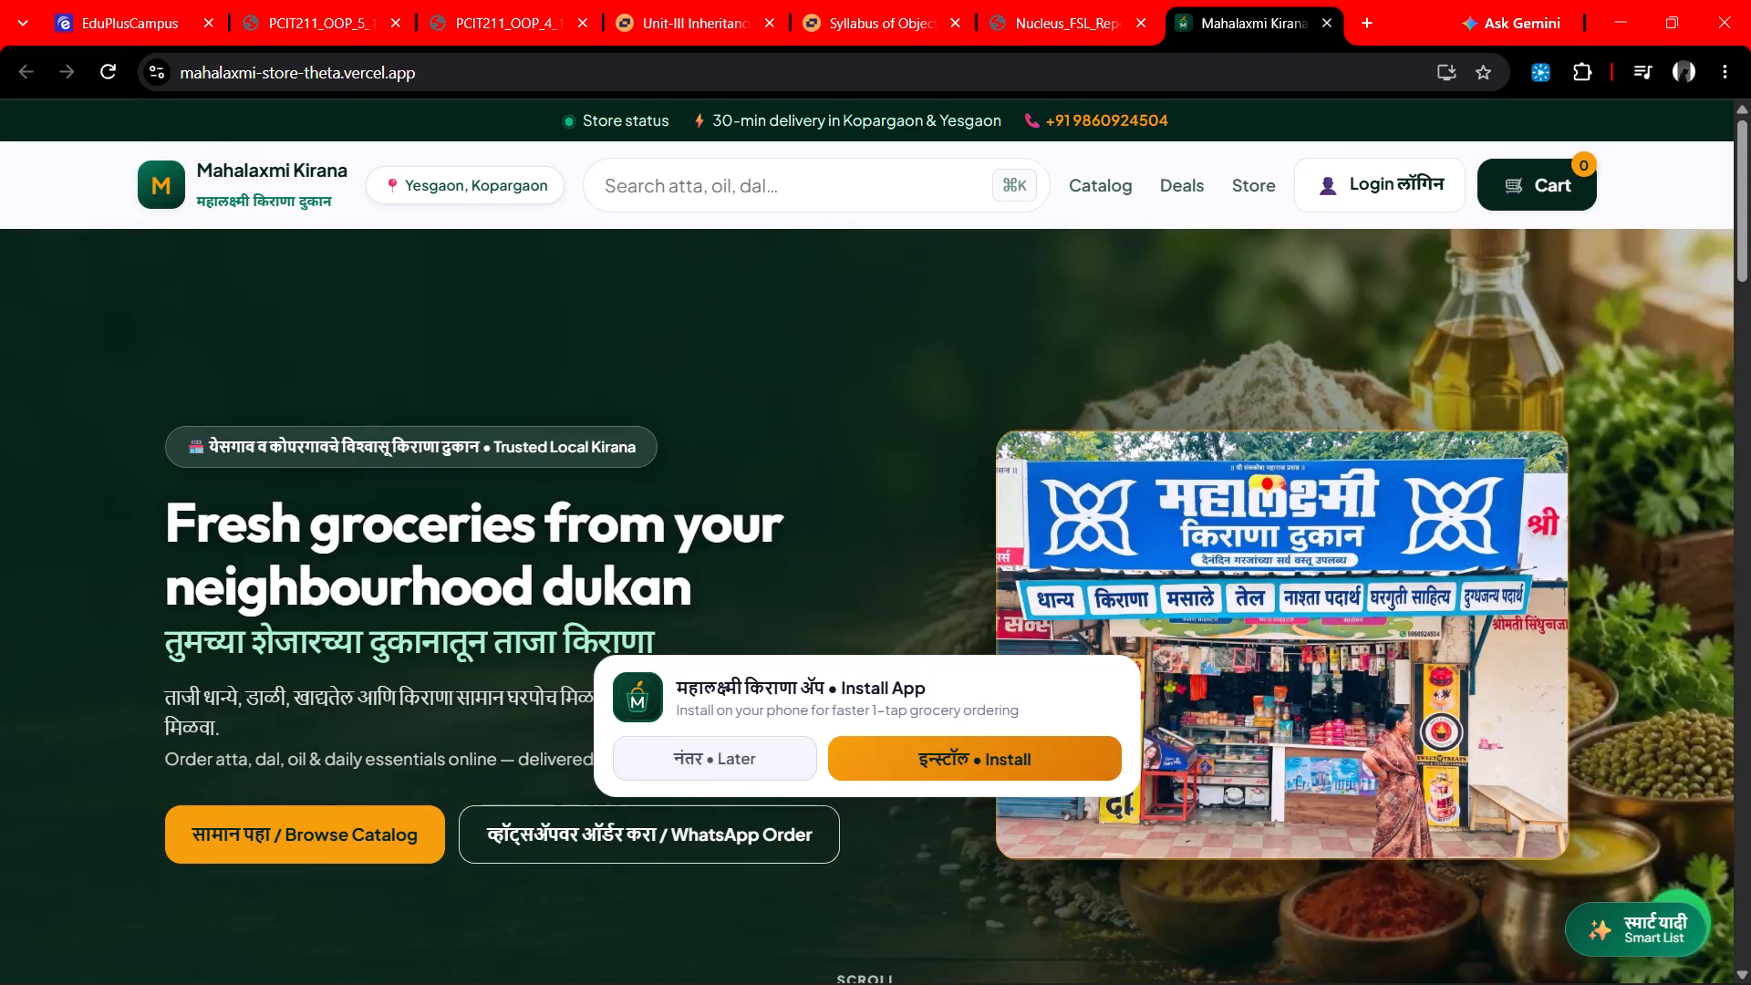
Postpone the app installation offer and look over the Mahalaxmi Kirana home page, including the Smart AI List and store location sections.
click(679, 759)
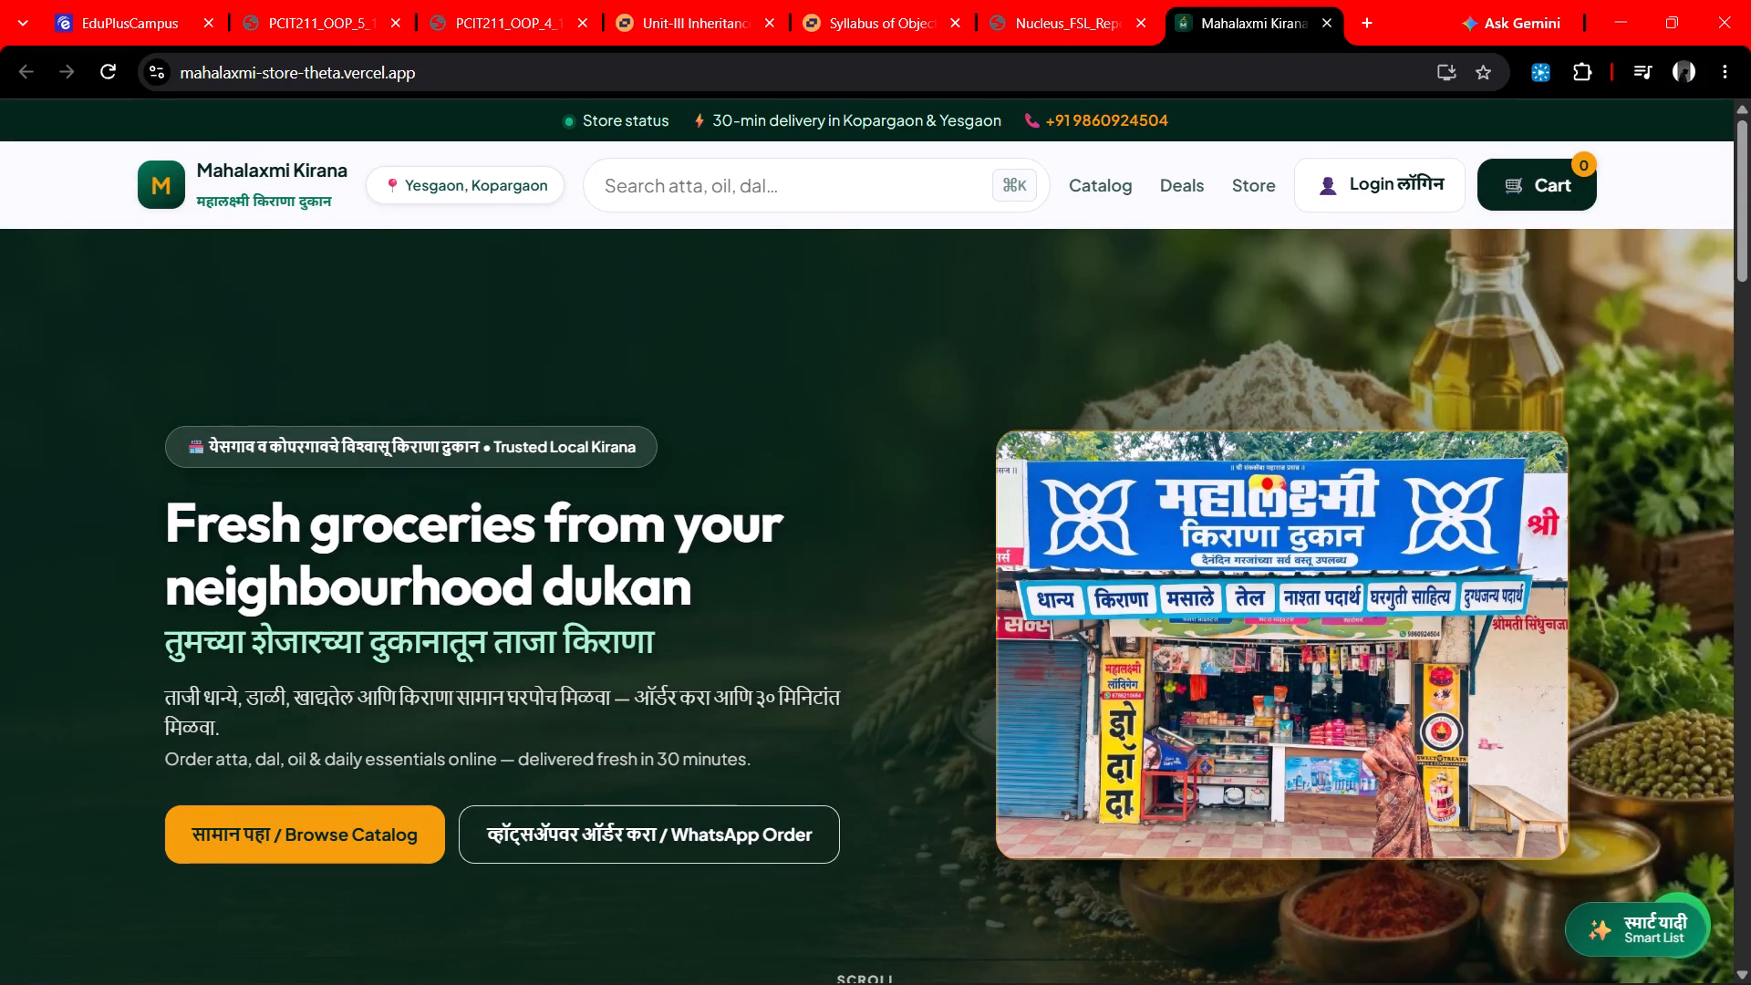
scroll(1611, 763, down, 1)
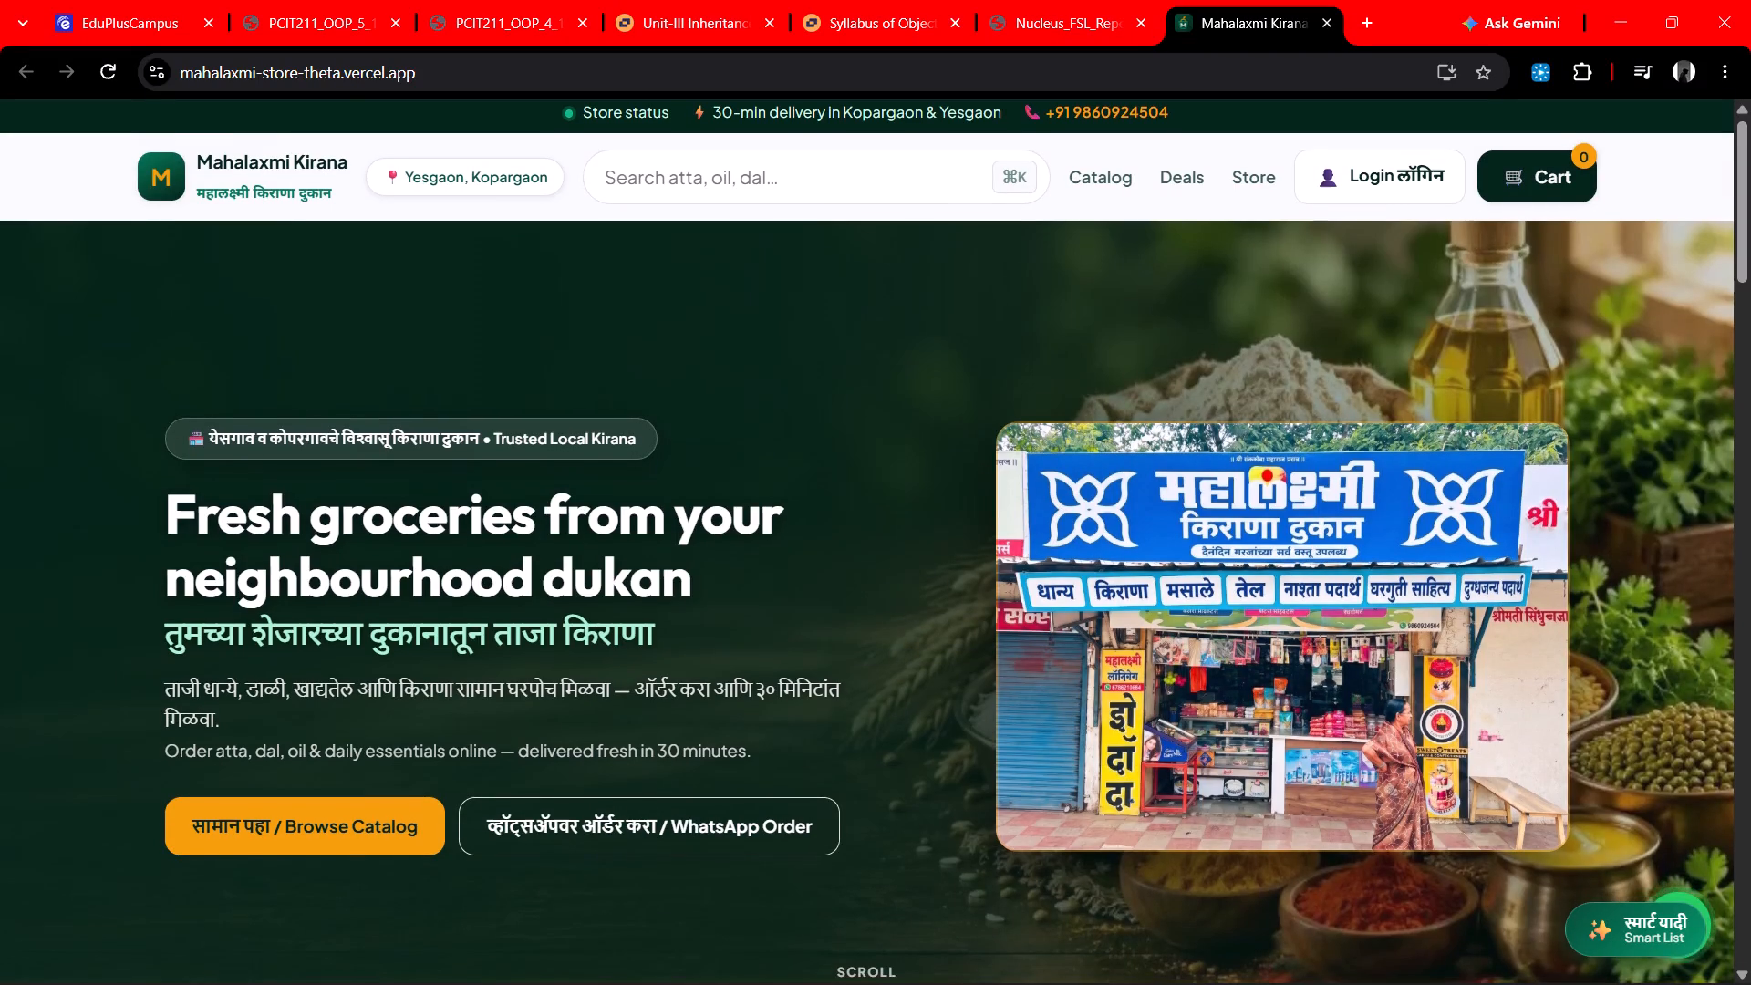
scroll(1611, 763, down, 4)
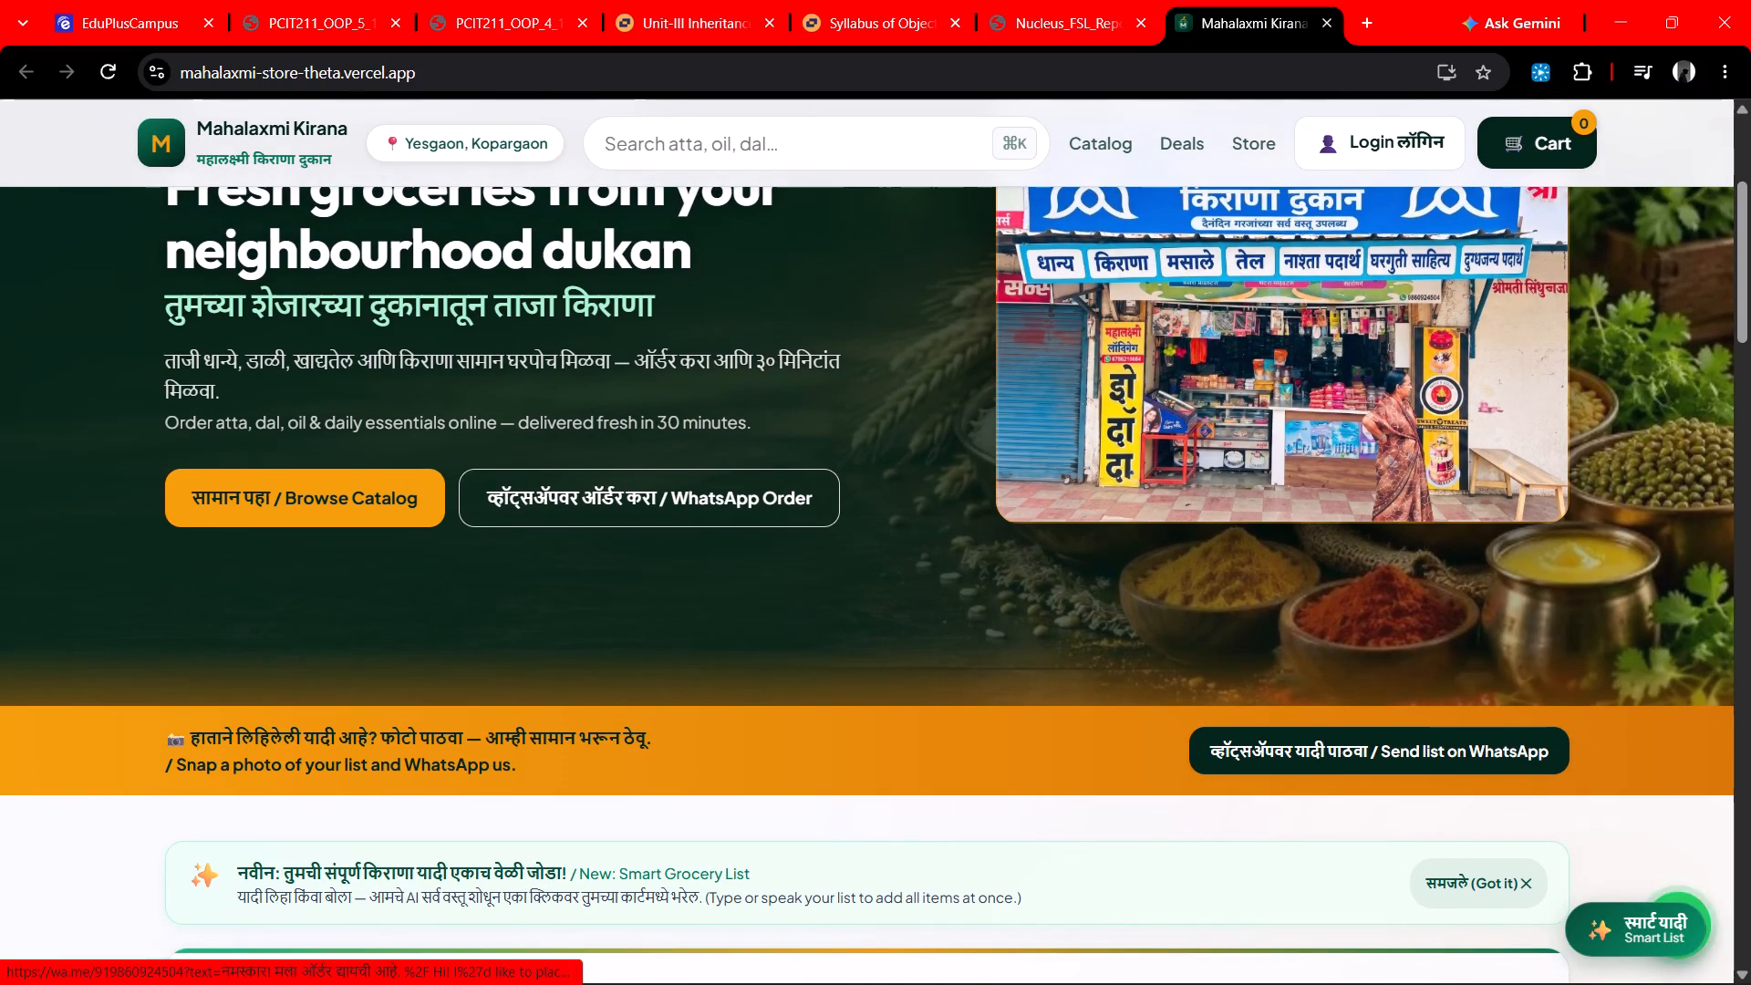
click(1590, 939)
scroll(1549, 703, down, 2)
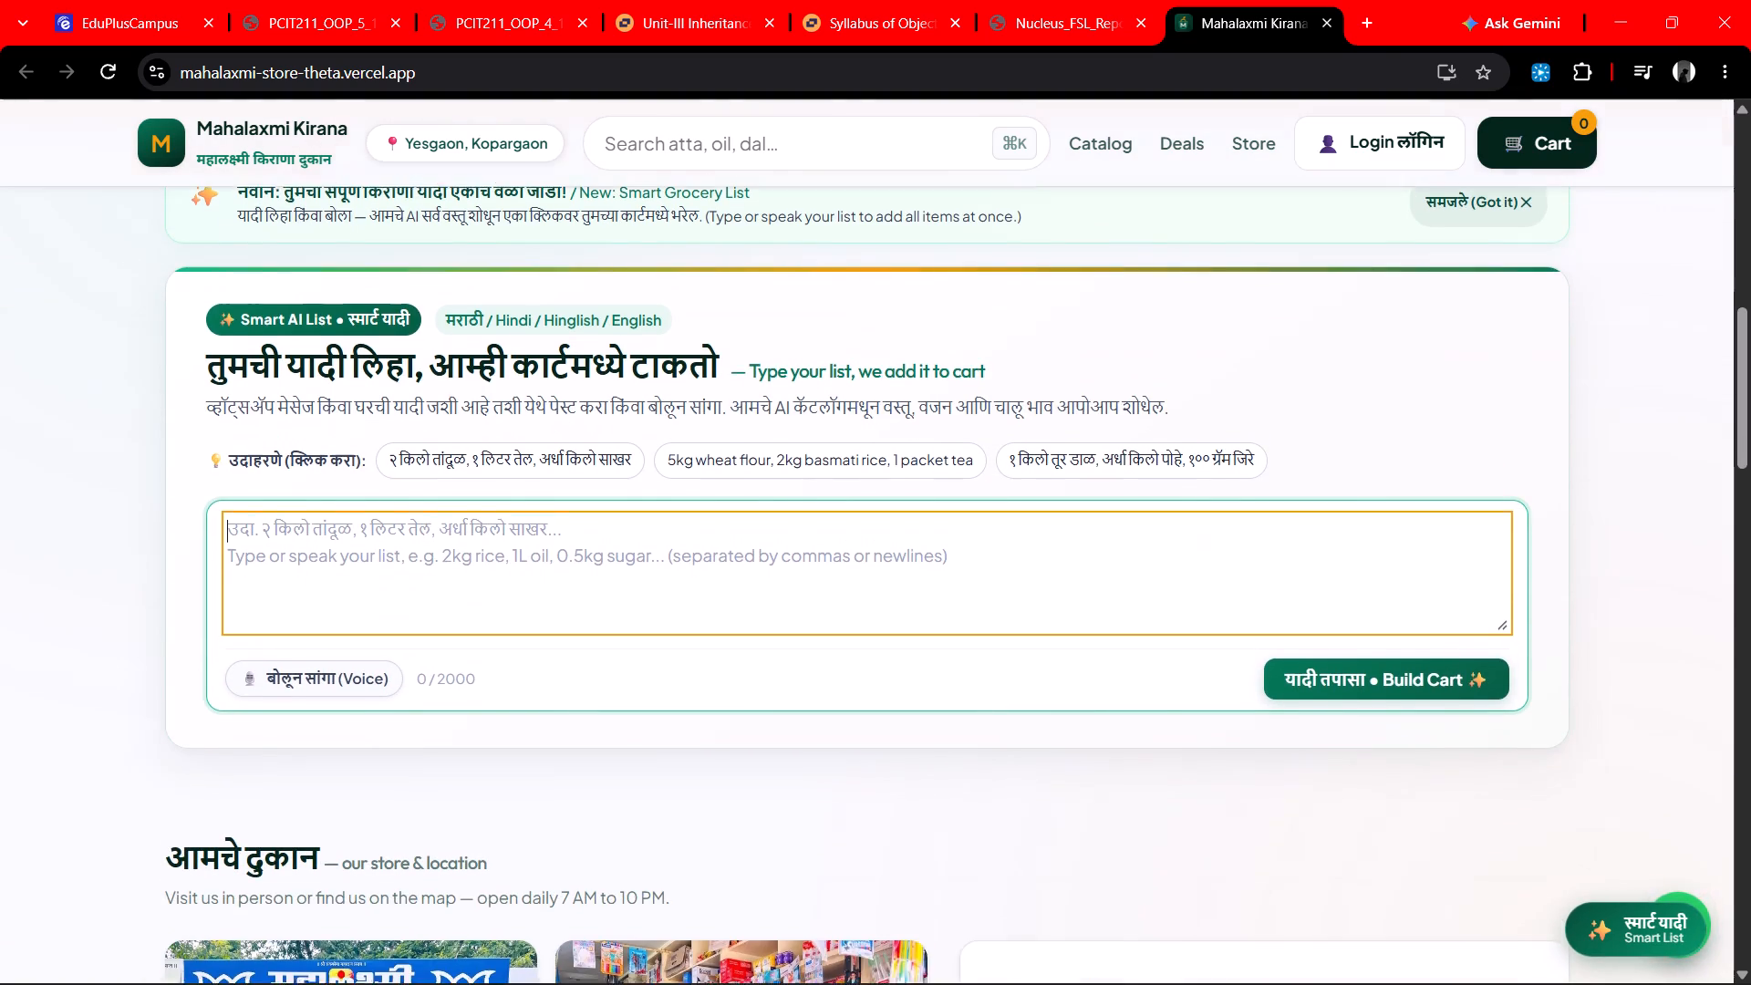
scroll(1549, 703, down, 5)
scroll(1549, 703, up, 8)
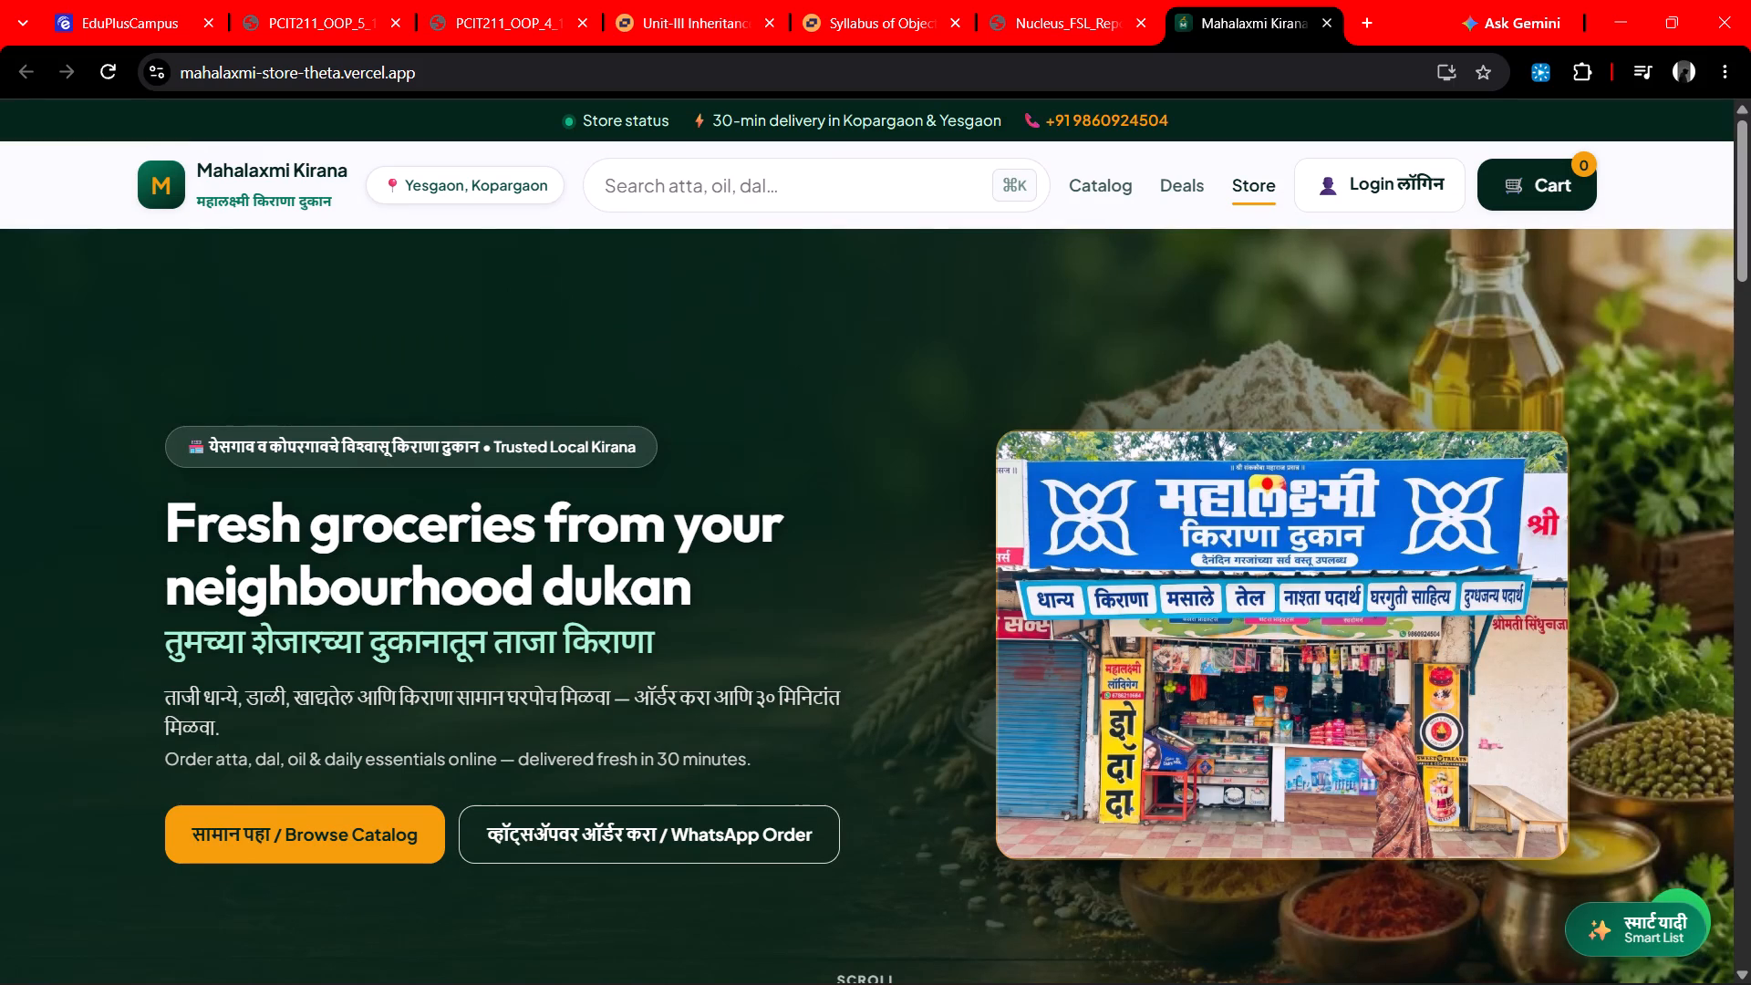
Capture a screenshot of the Mahalaxmi Kirana home page from the store header down through the hero section, leaving out the browser's own bars.
key(shift+super+s)
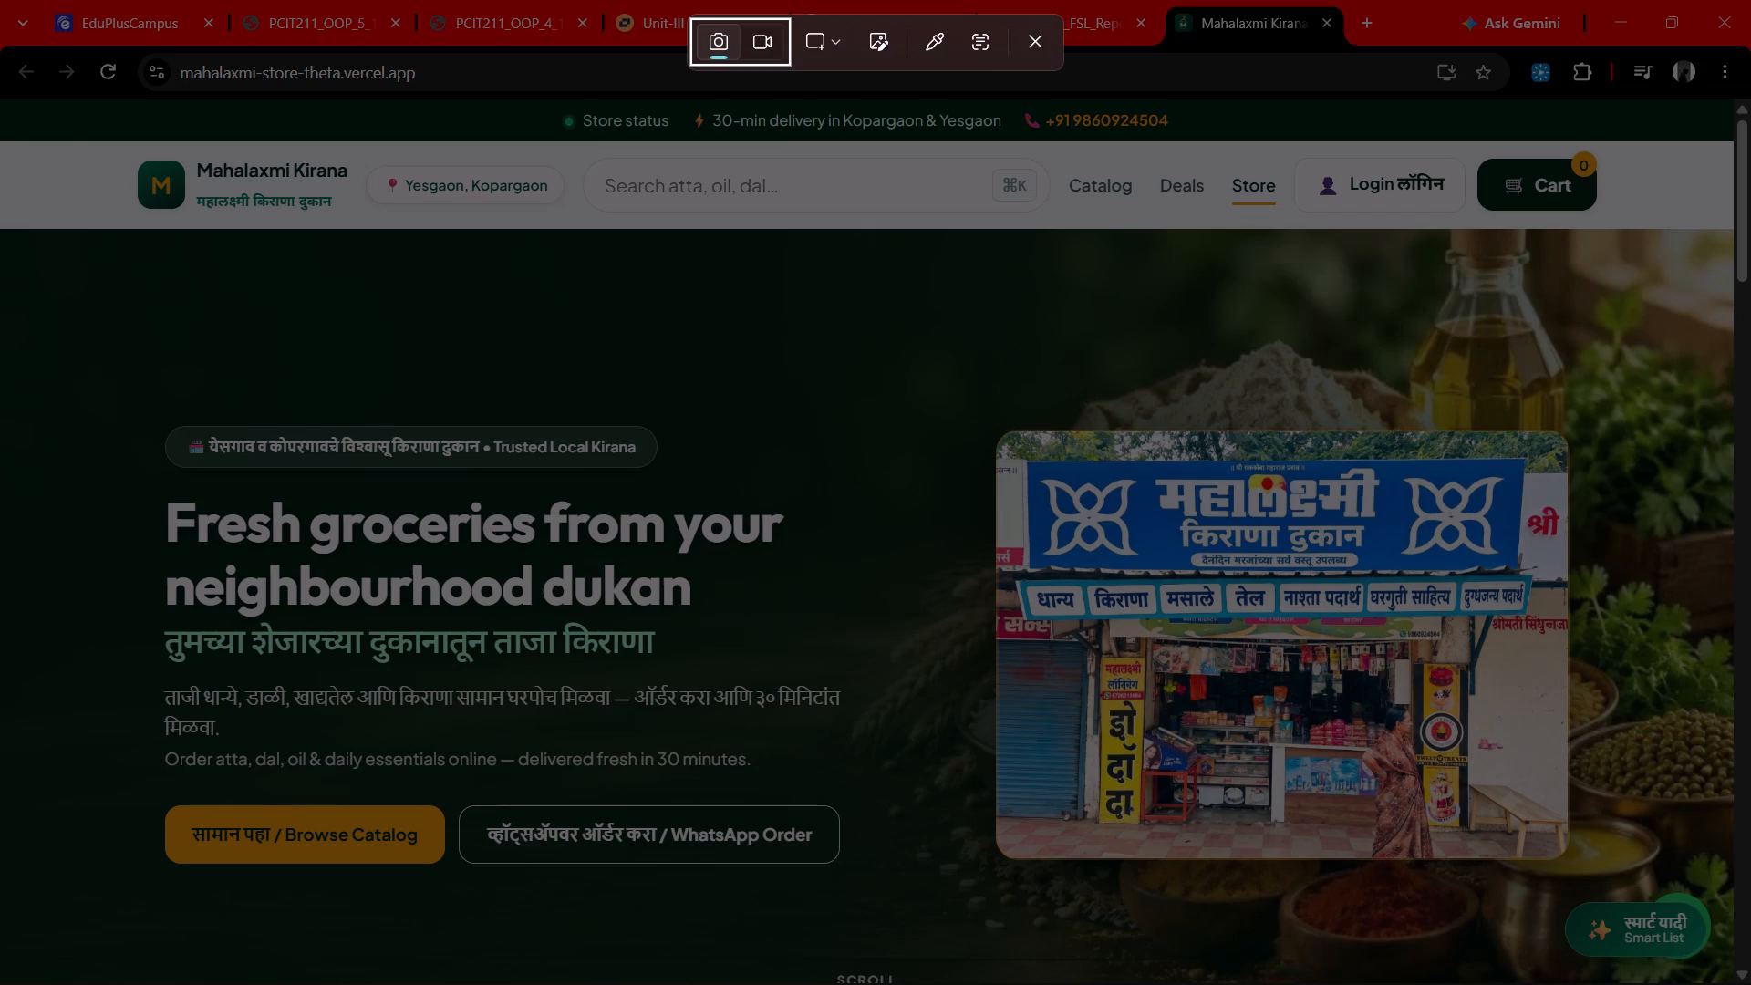
drag(0, 99, 1075, 618)
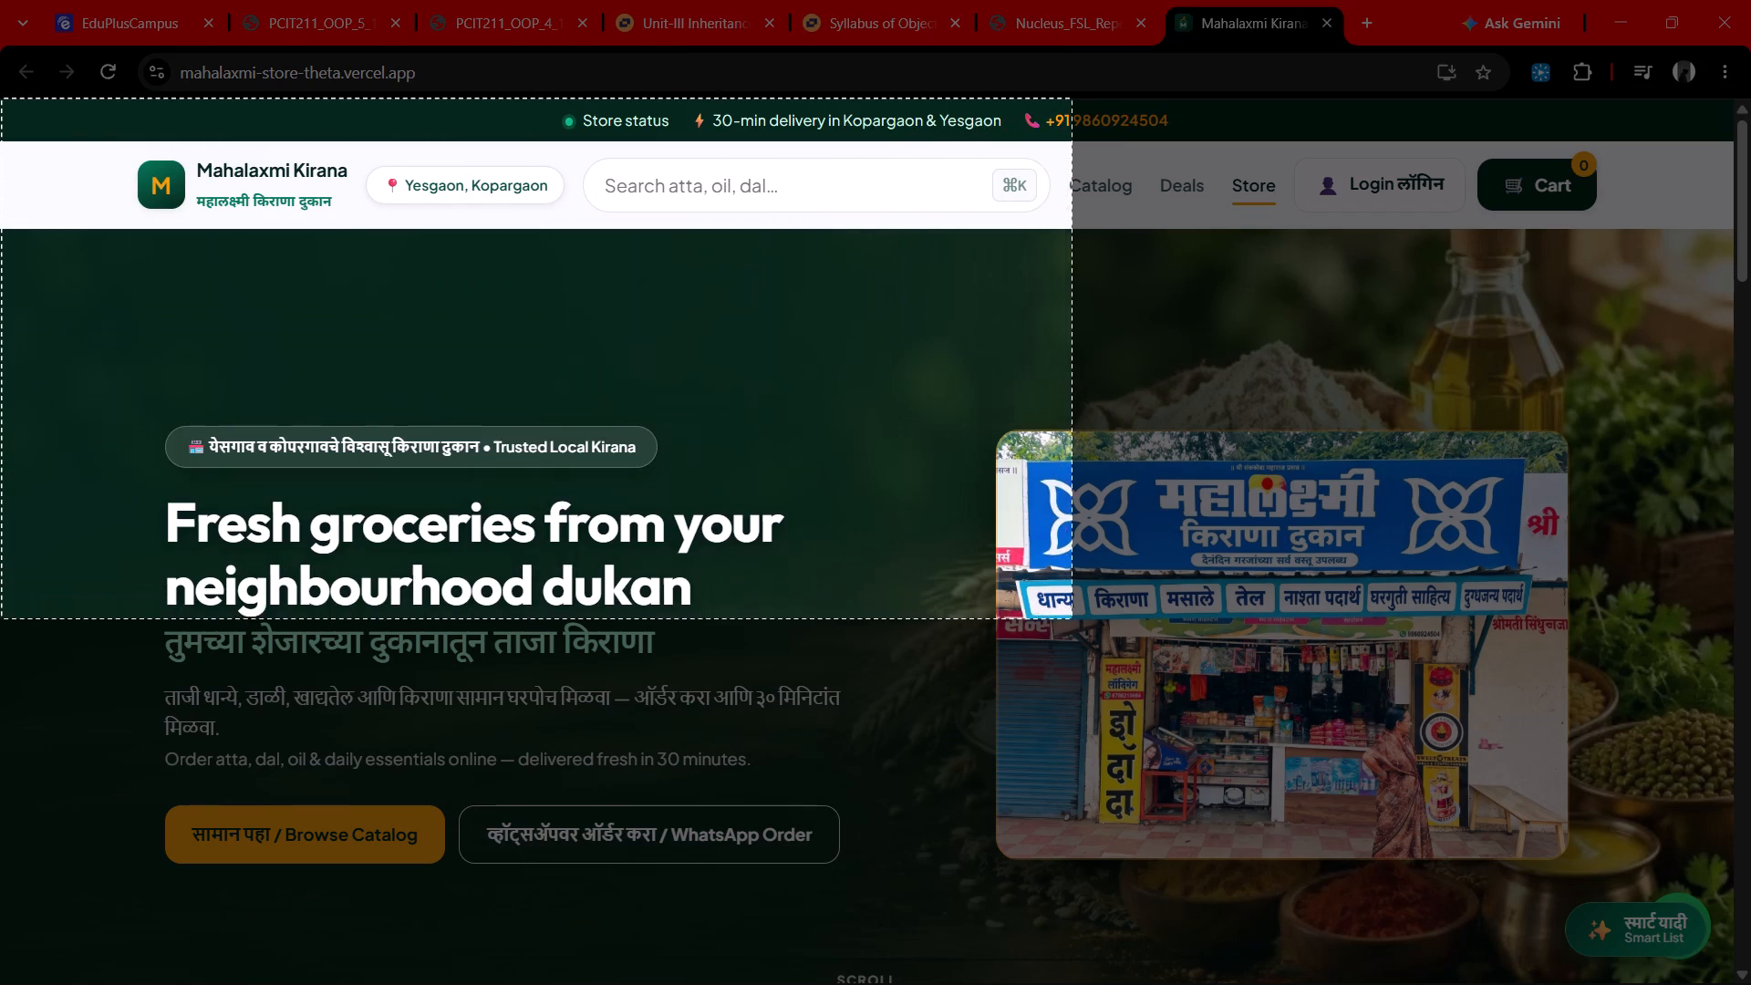
drag(1075, 618, 1546, 984)
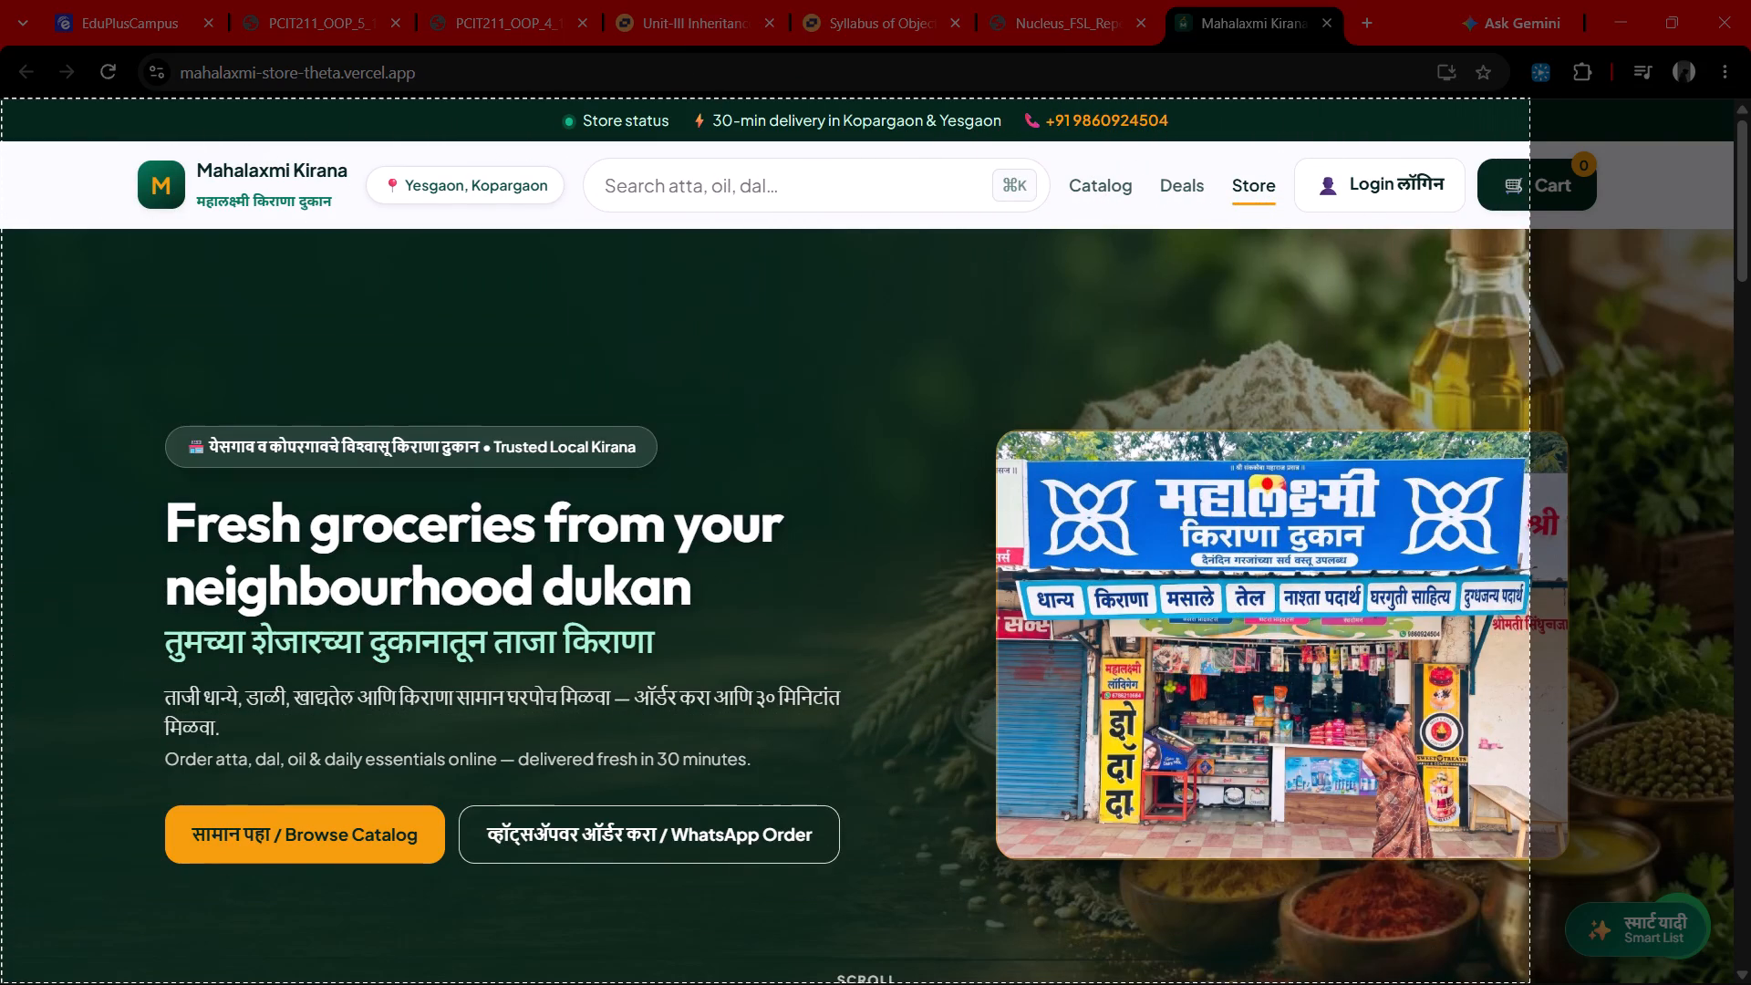
drag(1546, 984, 1727, 973)
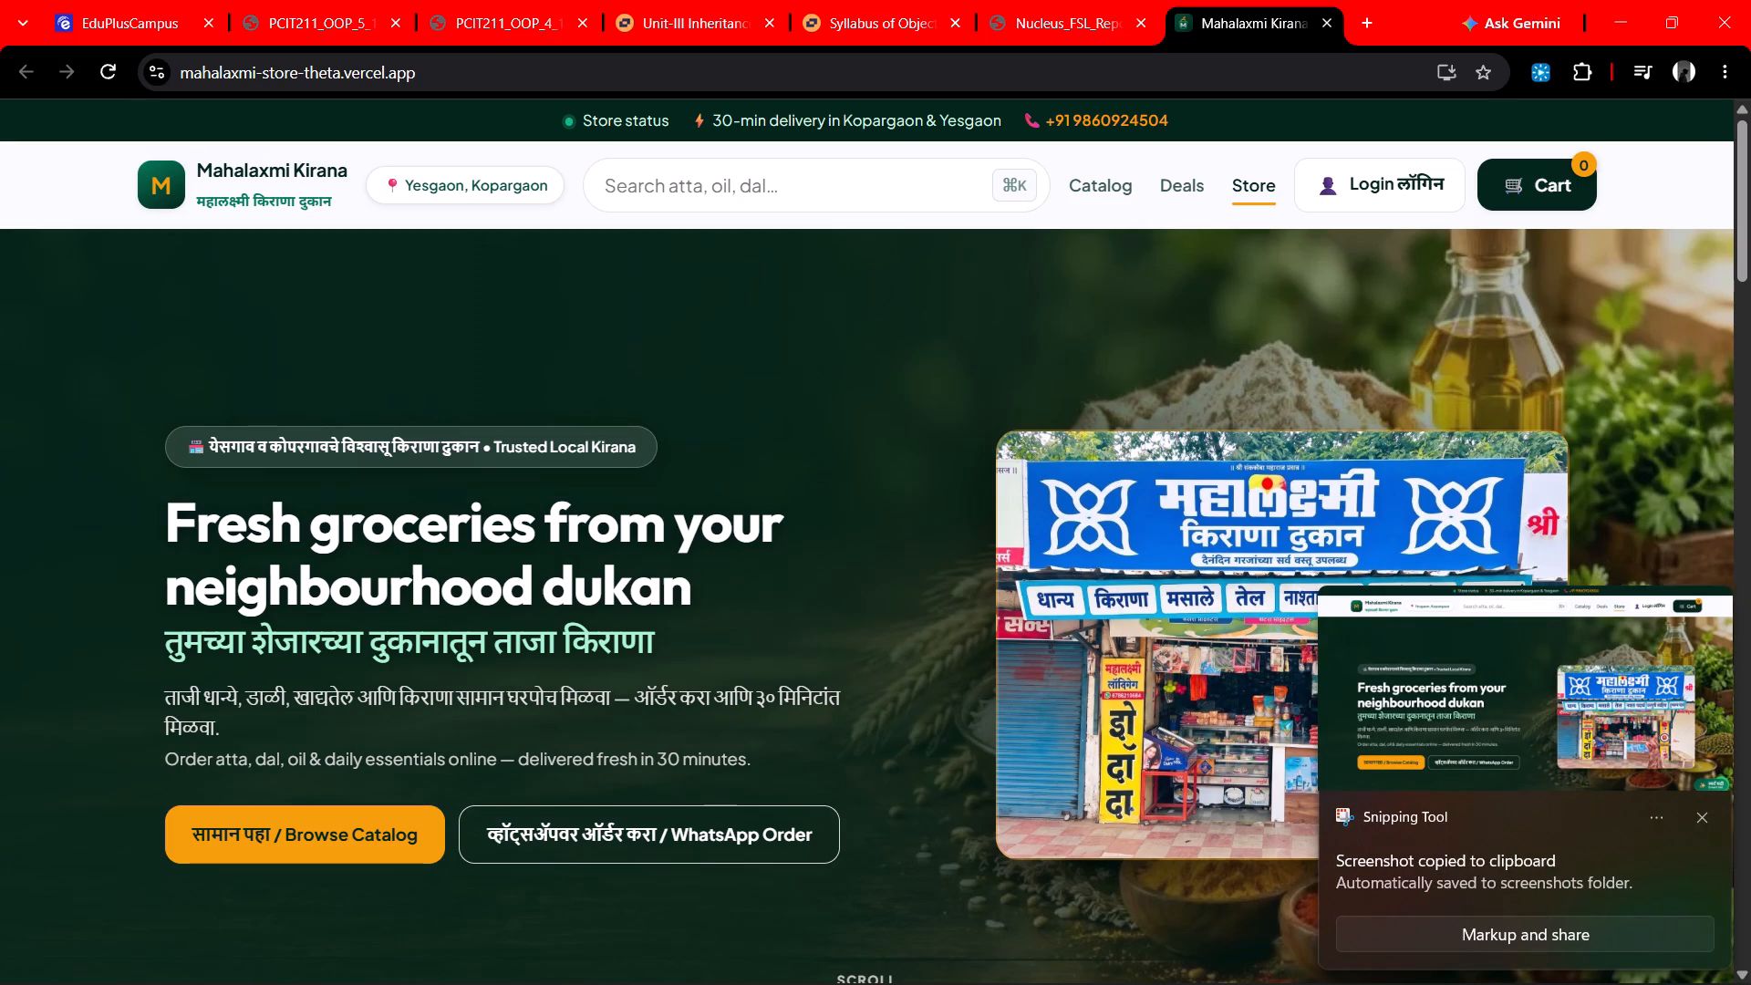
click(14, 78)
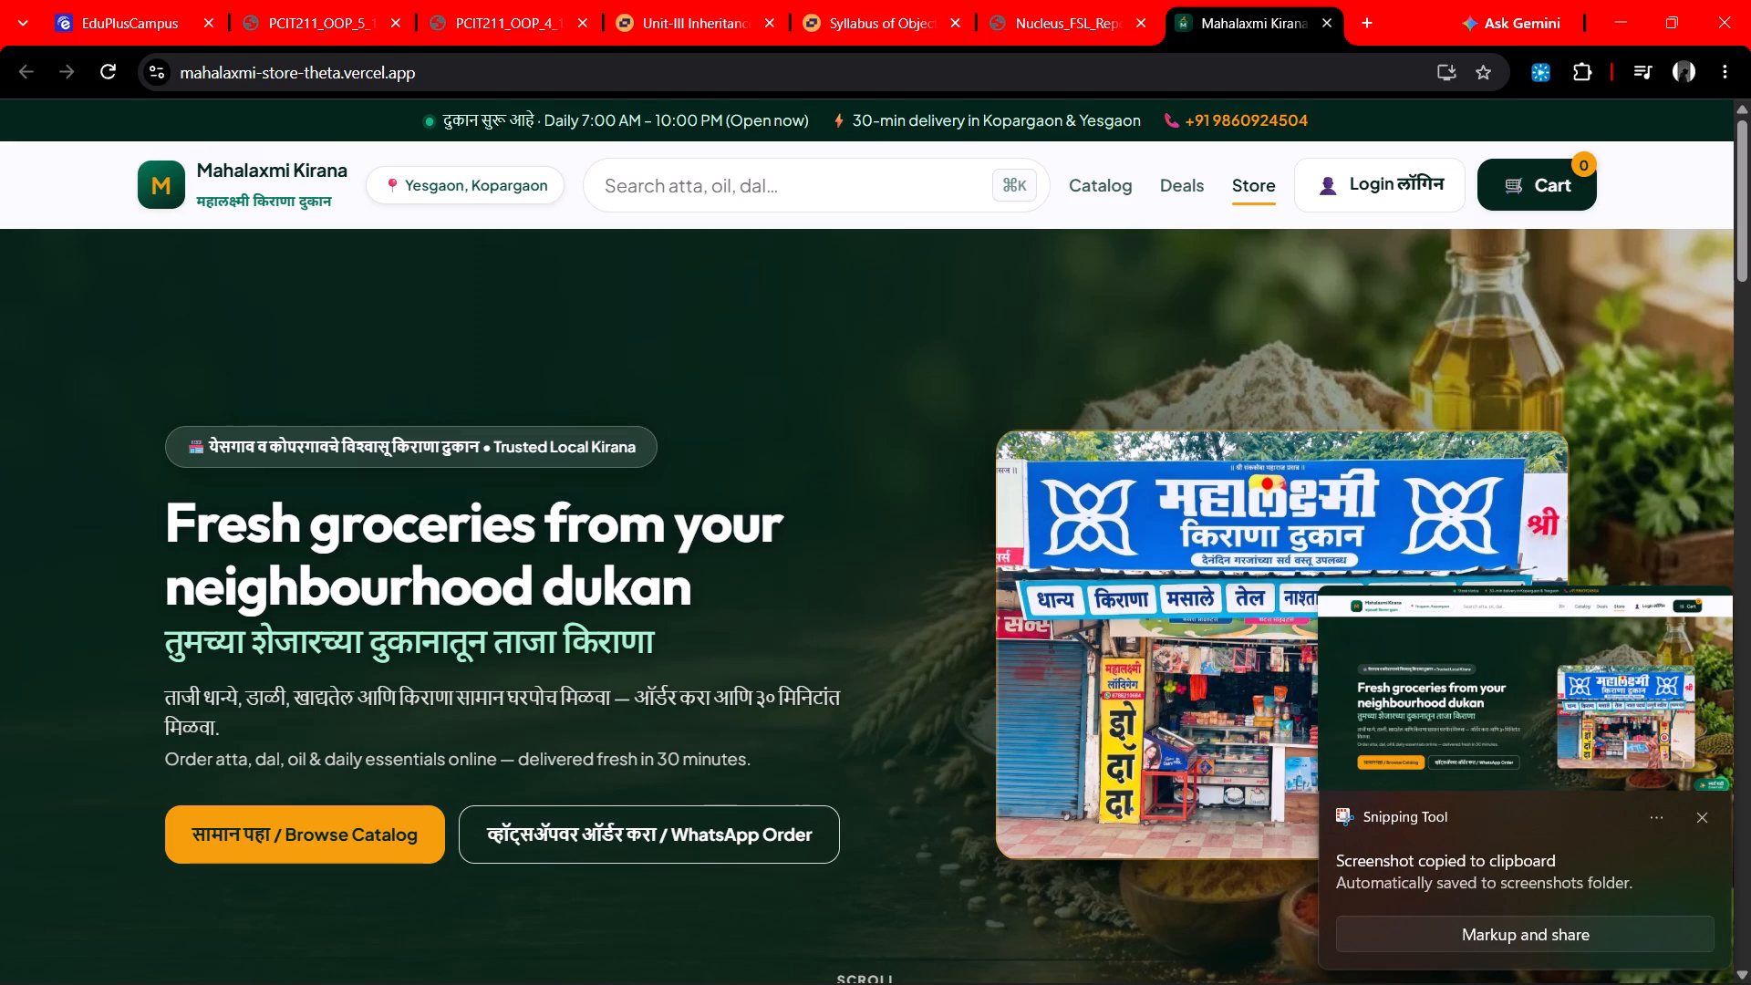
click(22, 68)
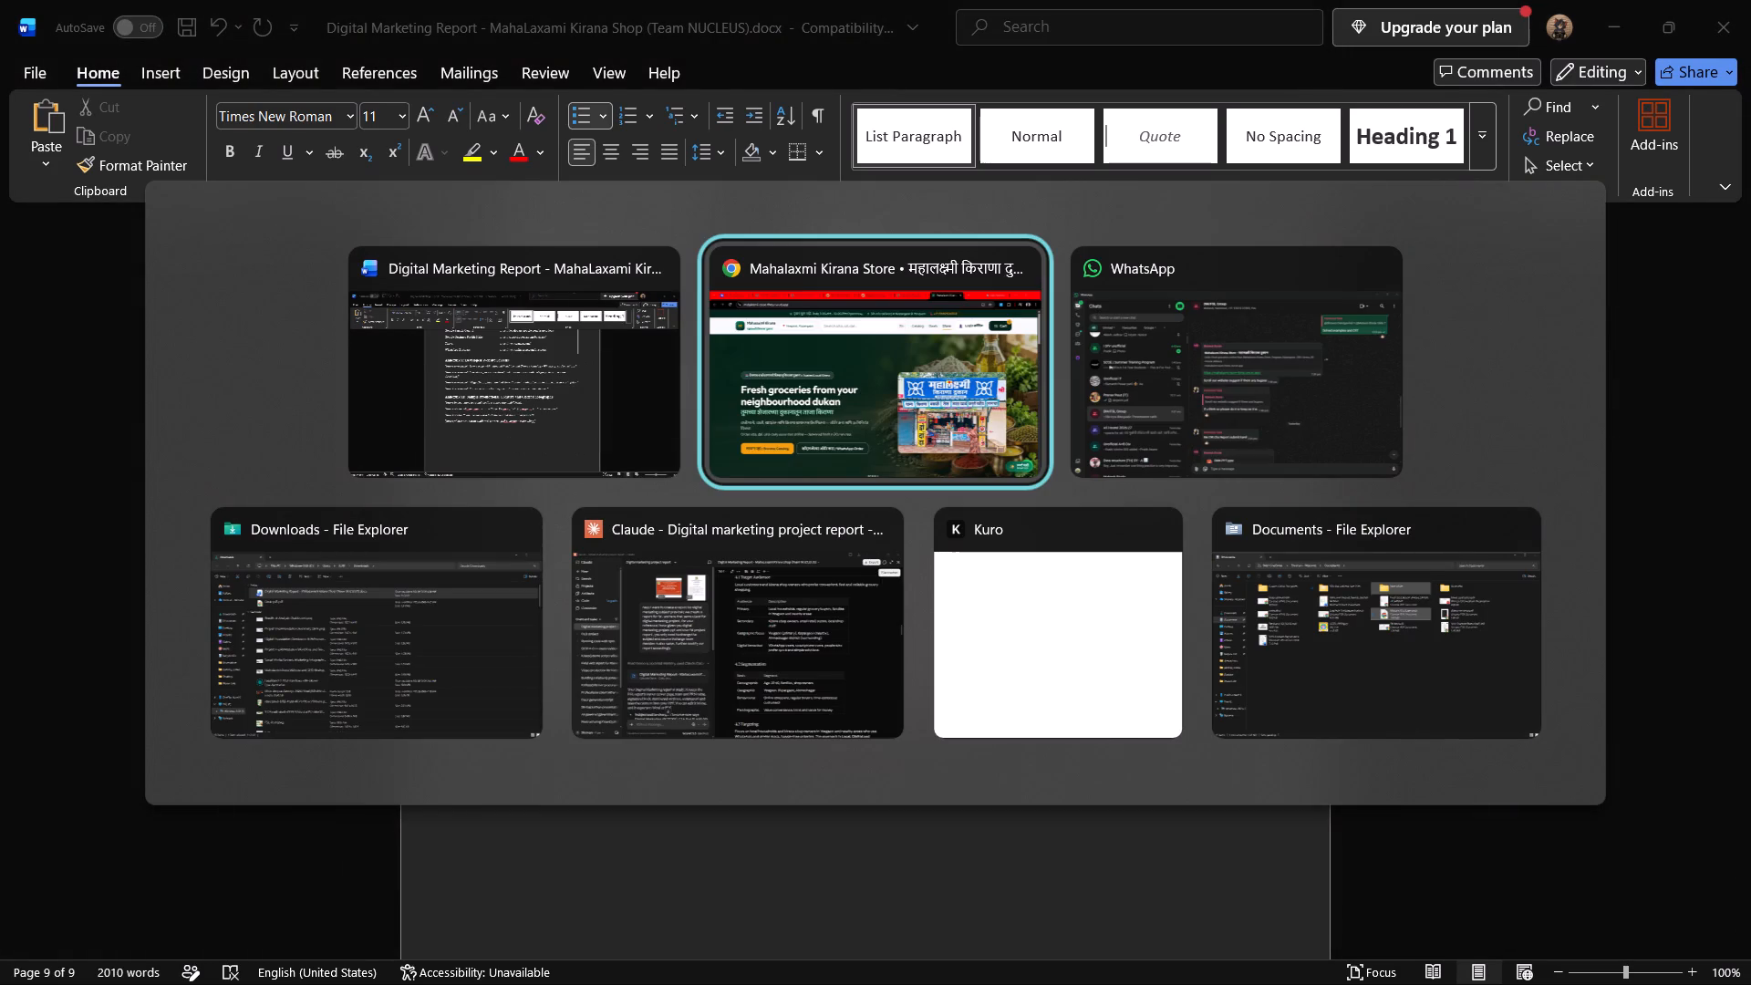
Look through the Mahalaxmi Kirana website's Smart AI List, store and location, and Shop by Category sections for parts worth capturing.
scroll(771, 410, down, 1)
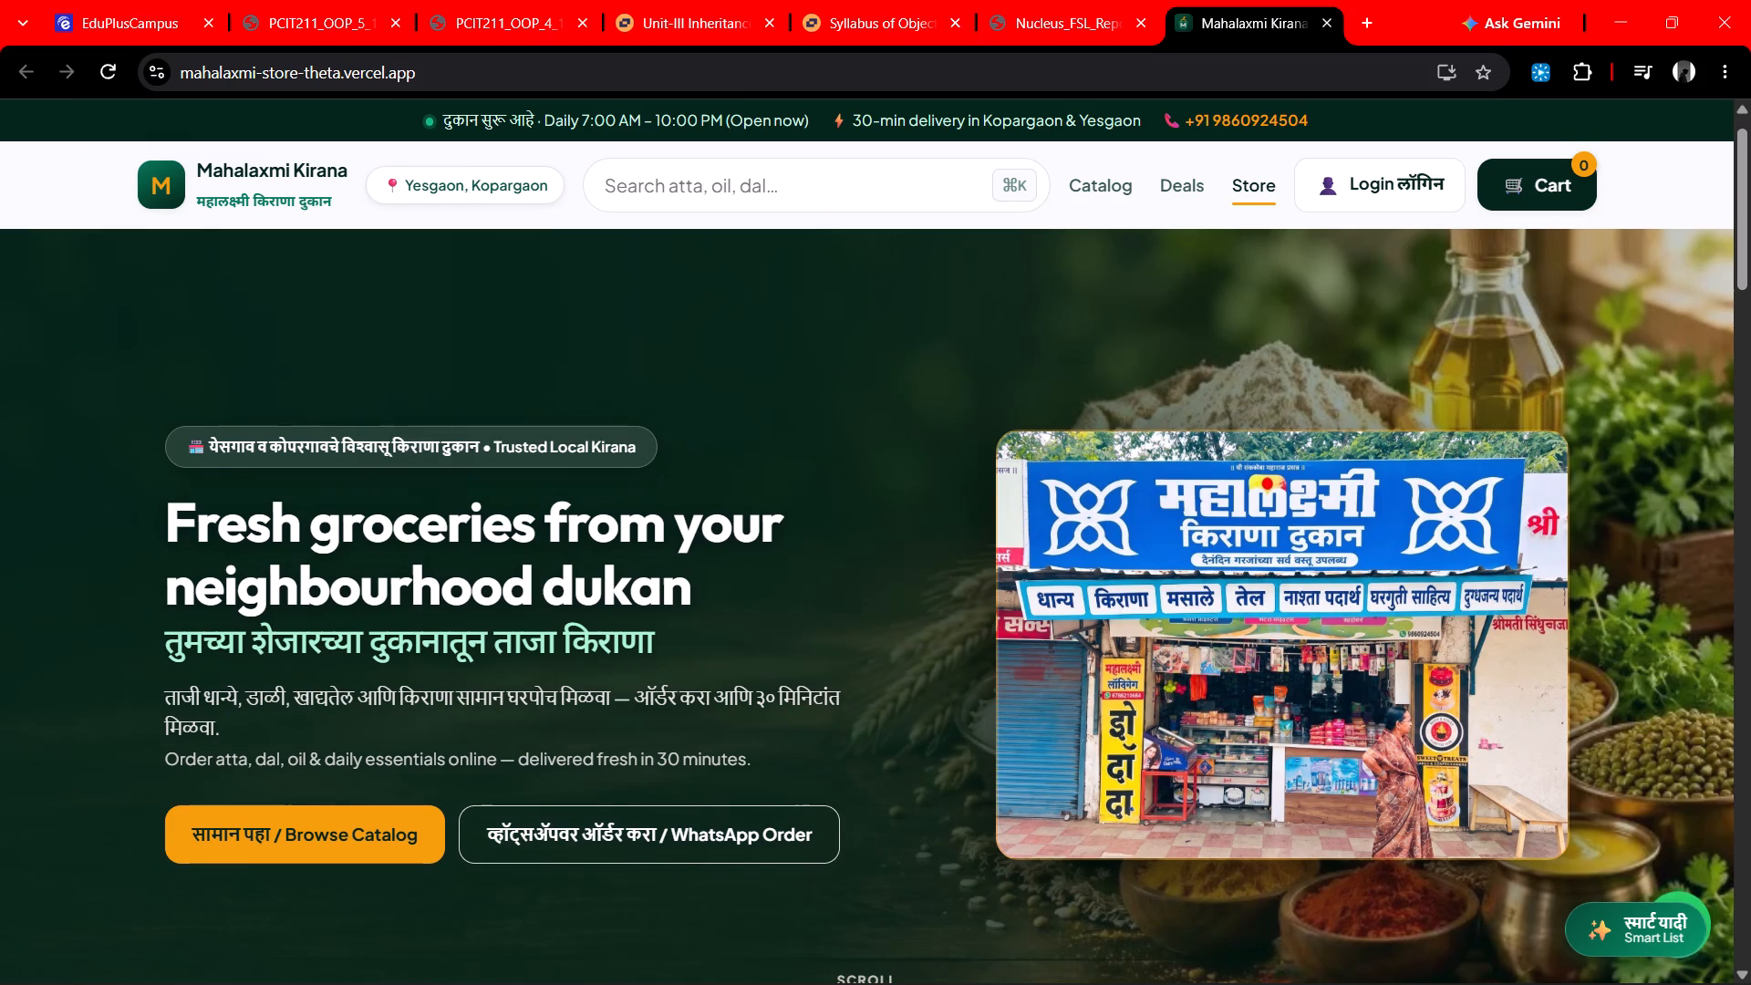
scroll(771, 410, down, 1)
scroll(621, 710, down, 7)
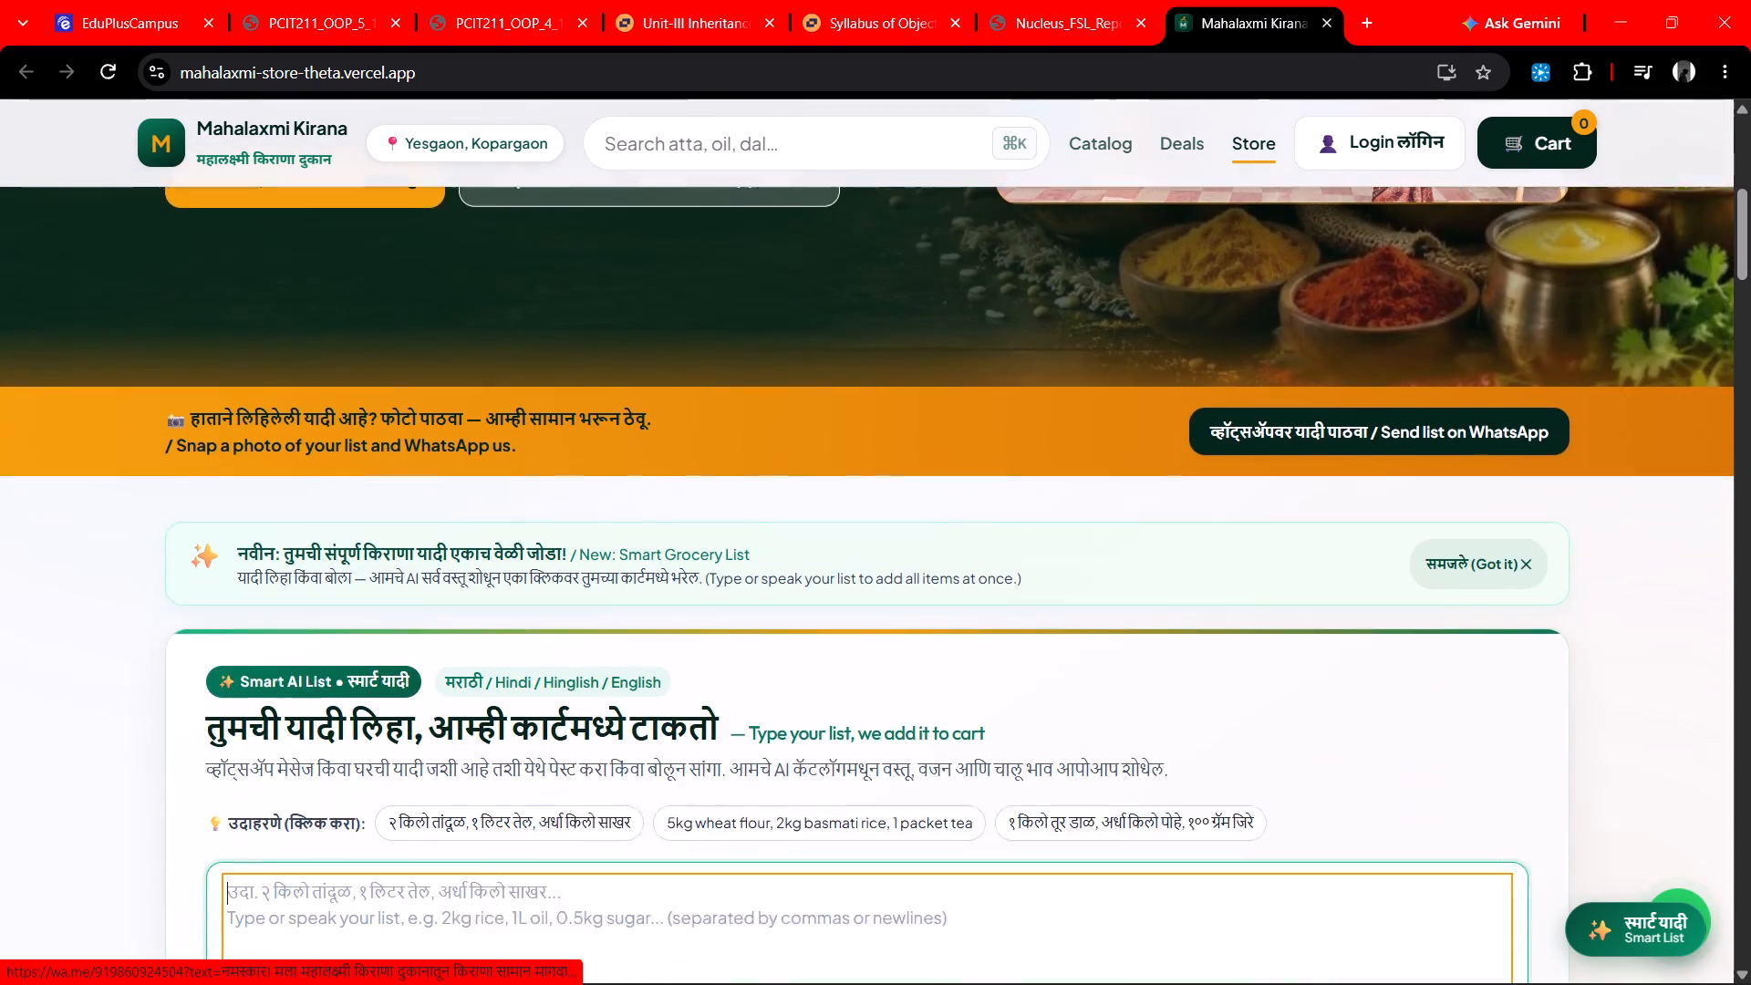
scroll(621, 710, down, 1)
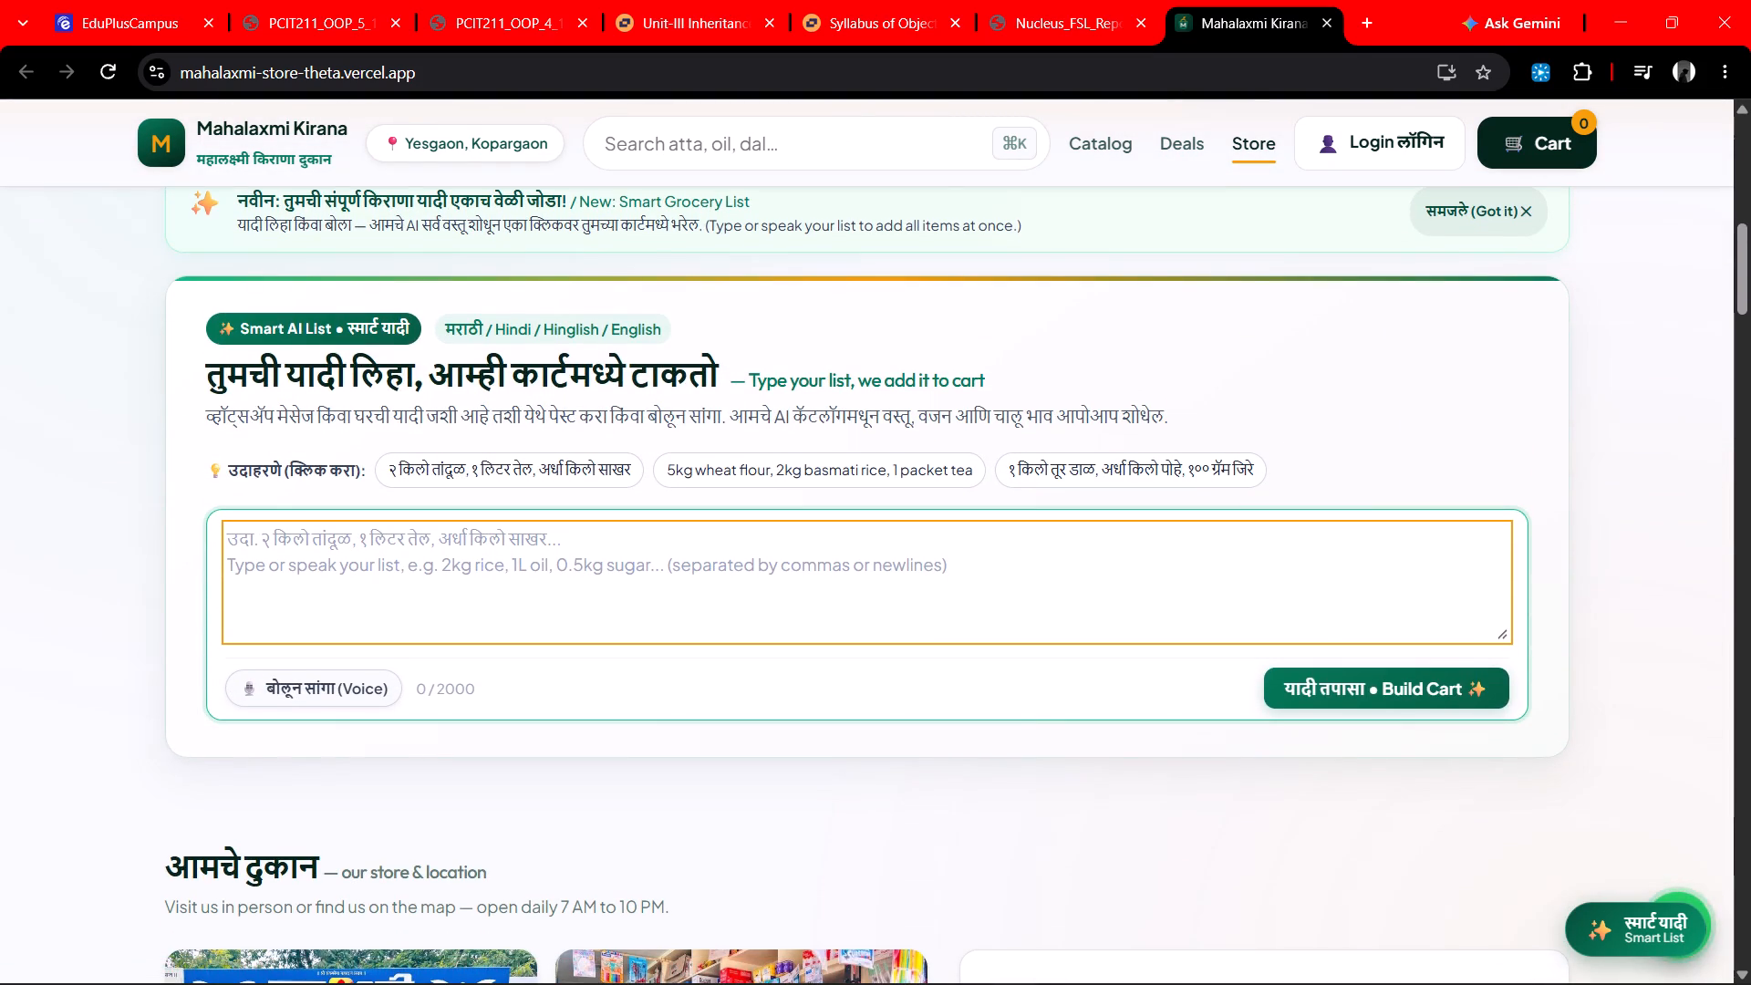
click(477, 565)
scroll(477, 565, down, 6)
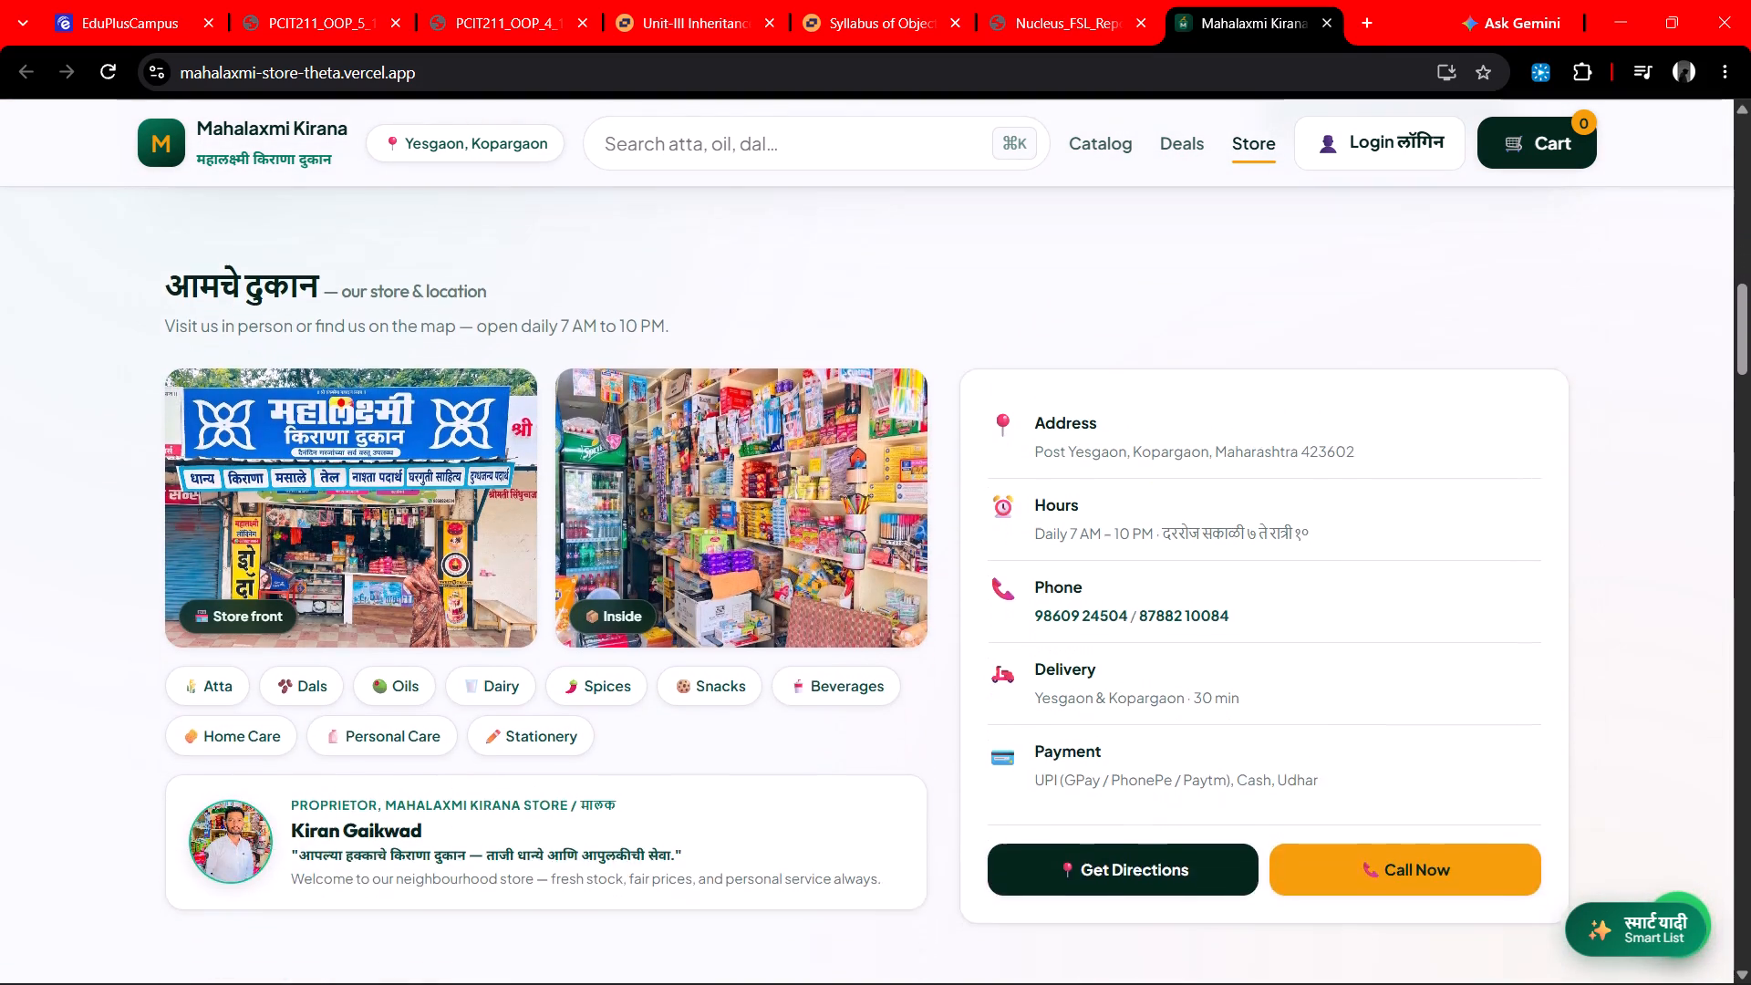
scroll(477, 565, down, 3)
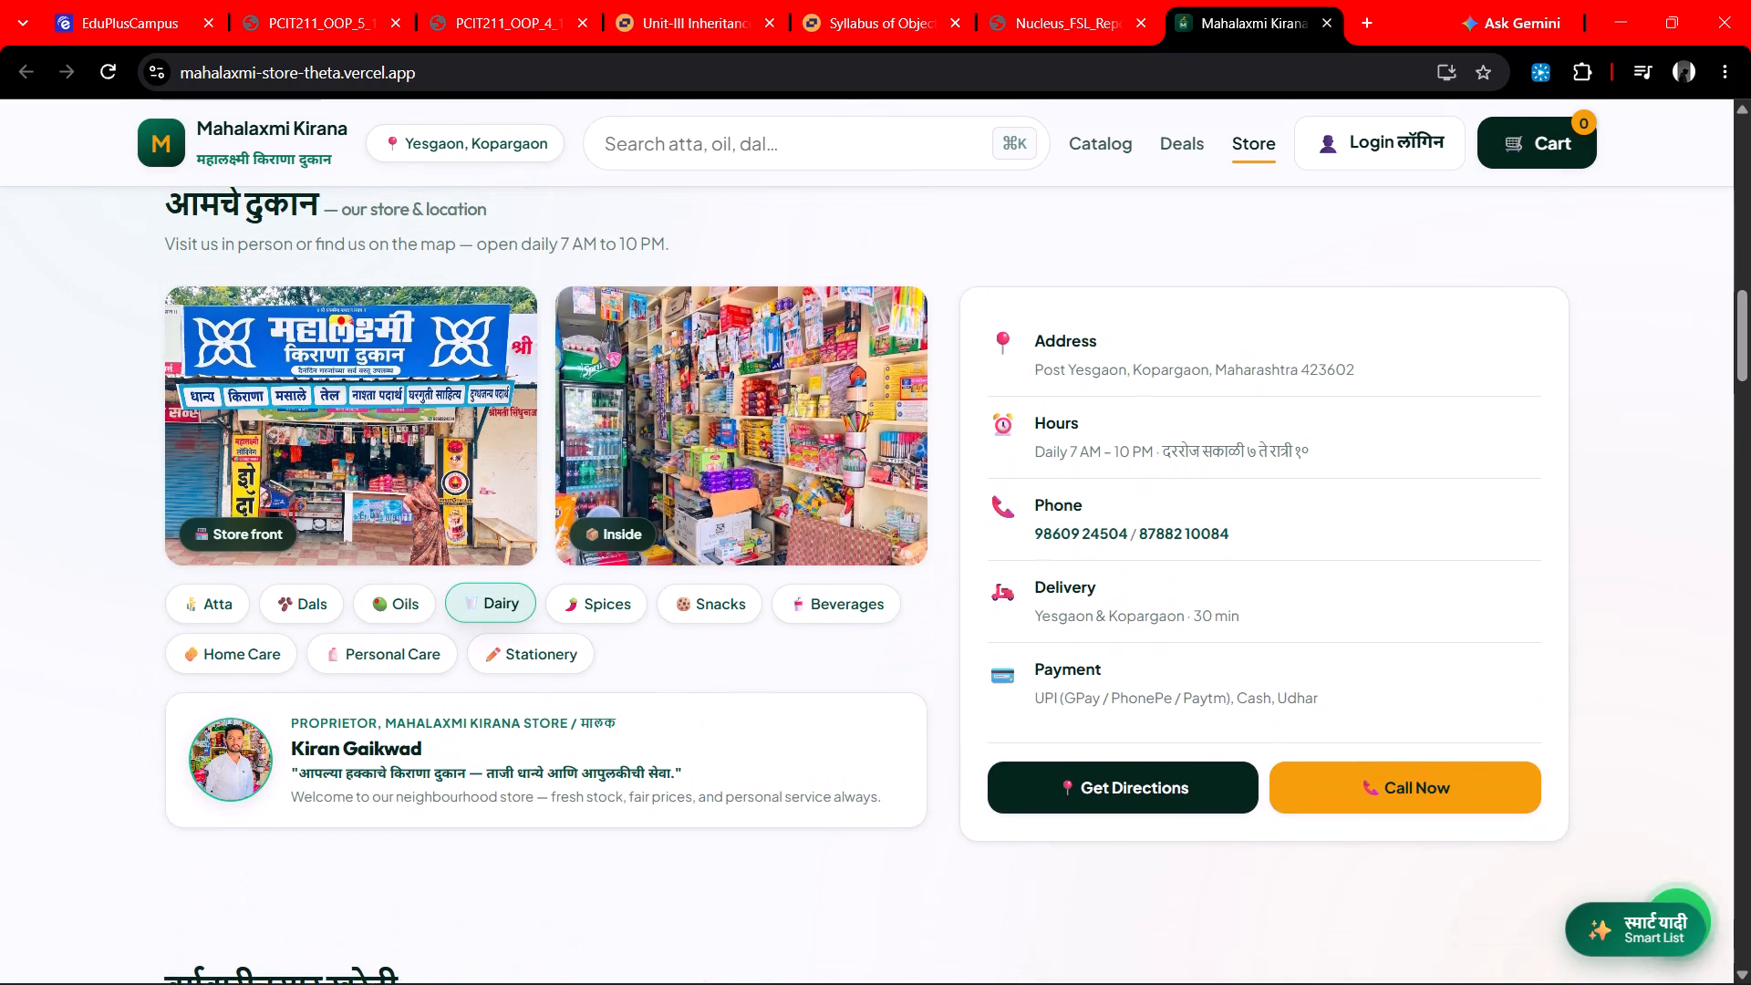
scroll(477, 565, down, 3)
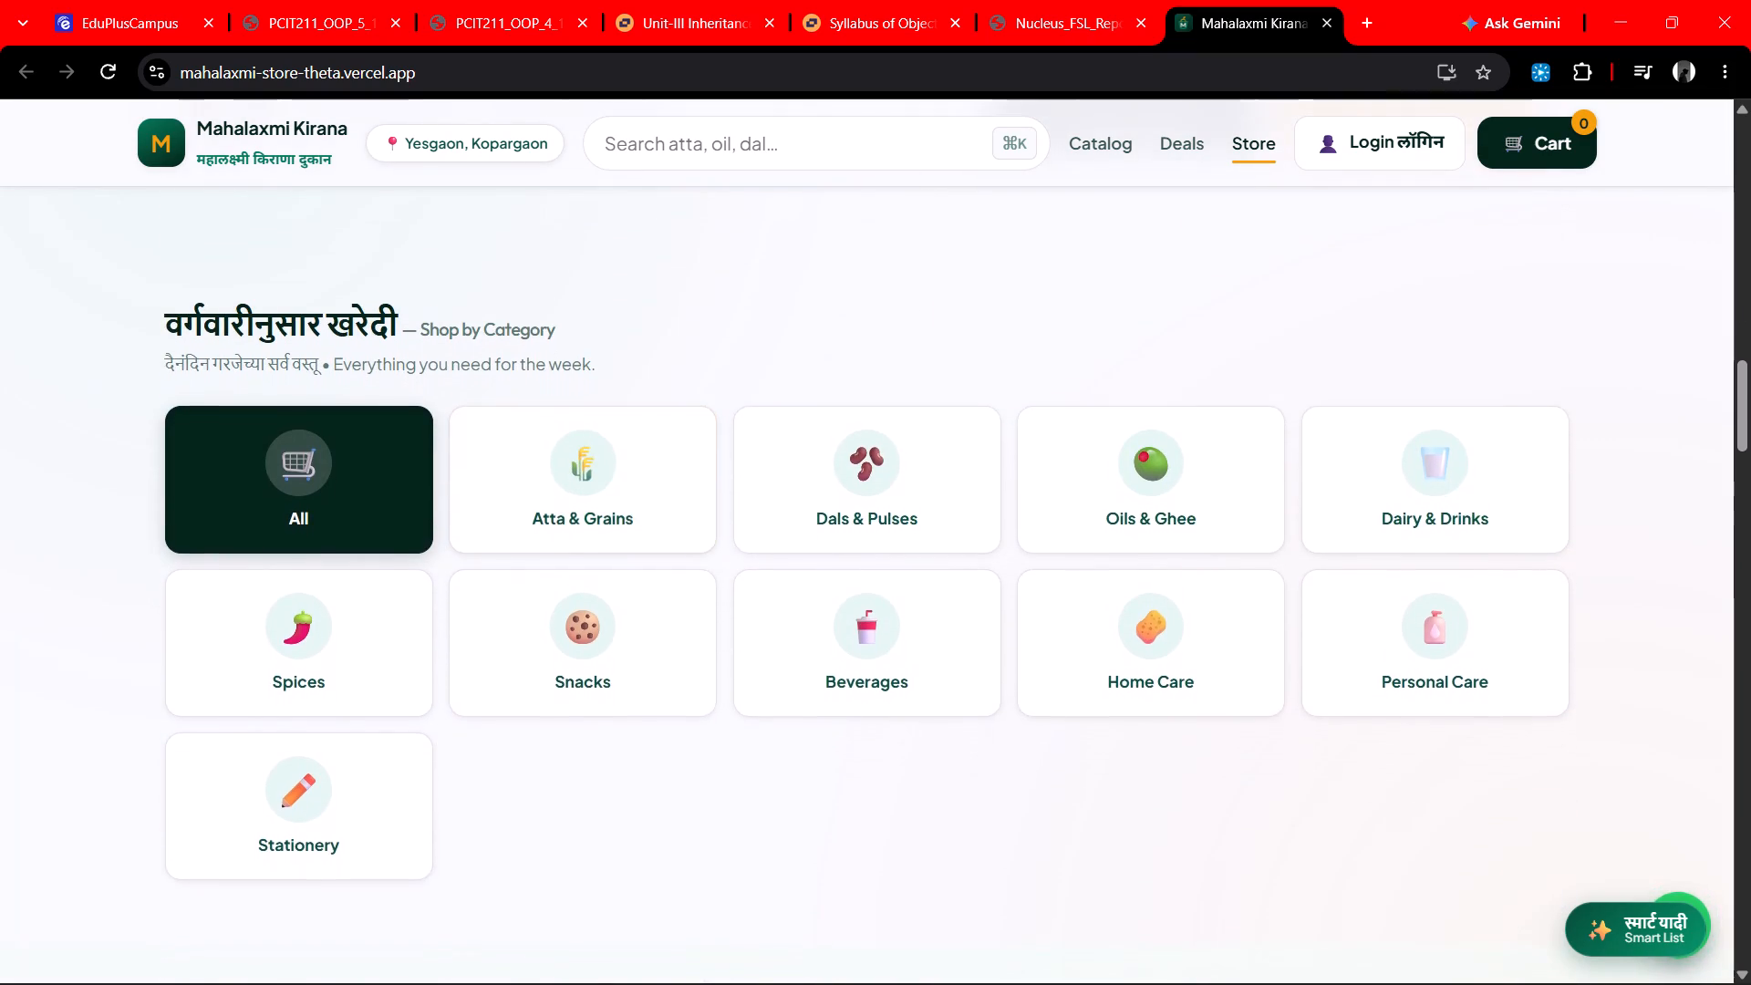
scroll(477, 565, down, 2)
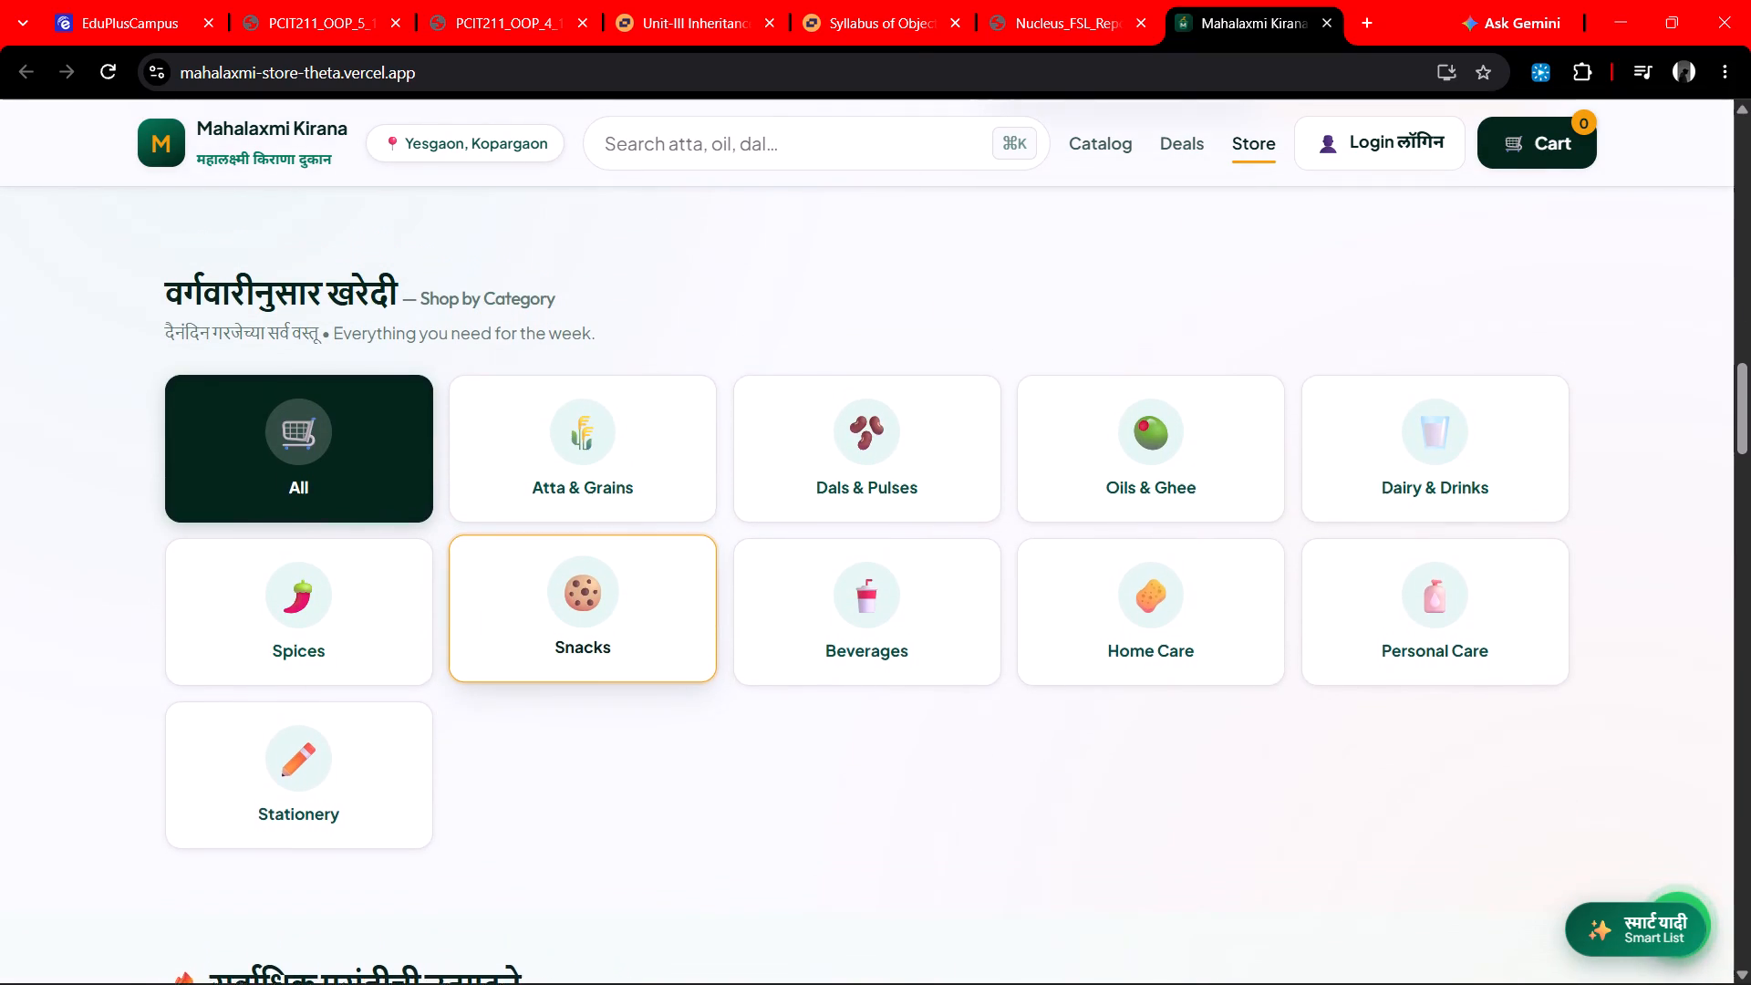
scroll(477, 565, down, 2)
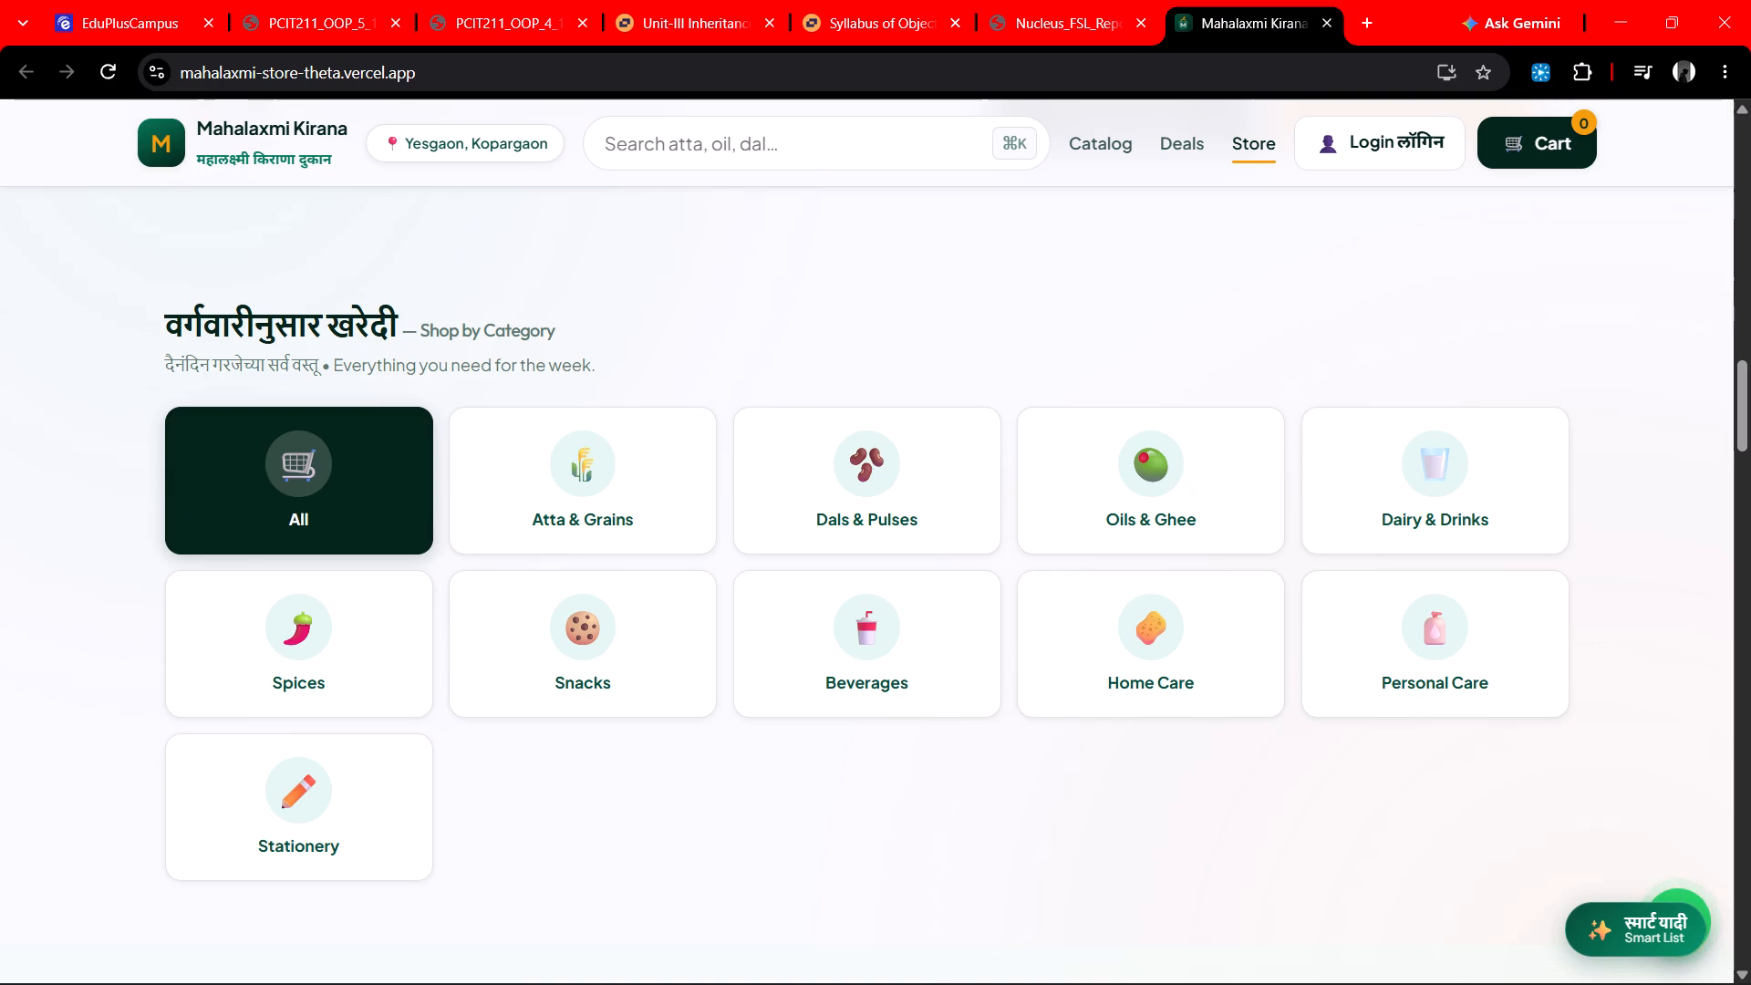
key(Delete)
scroll(0, 125, down, 2)
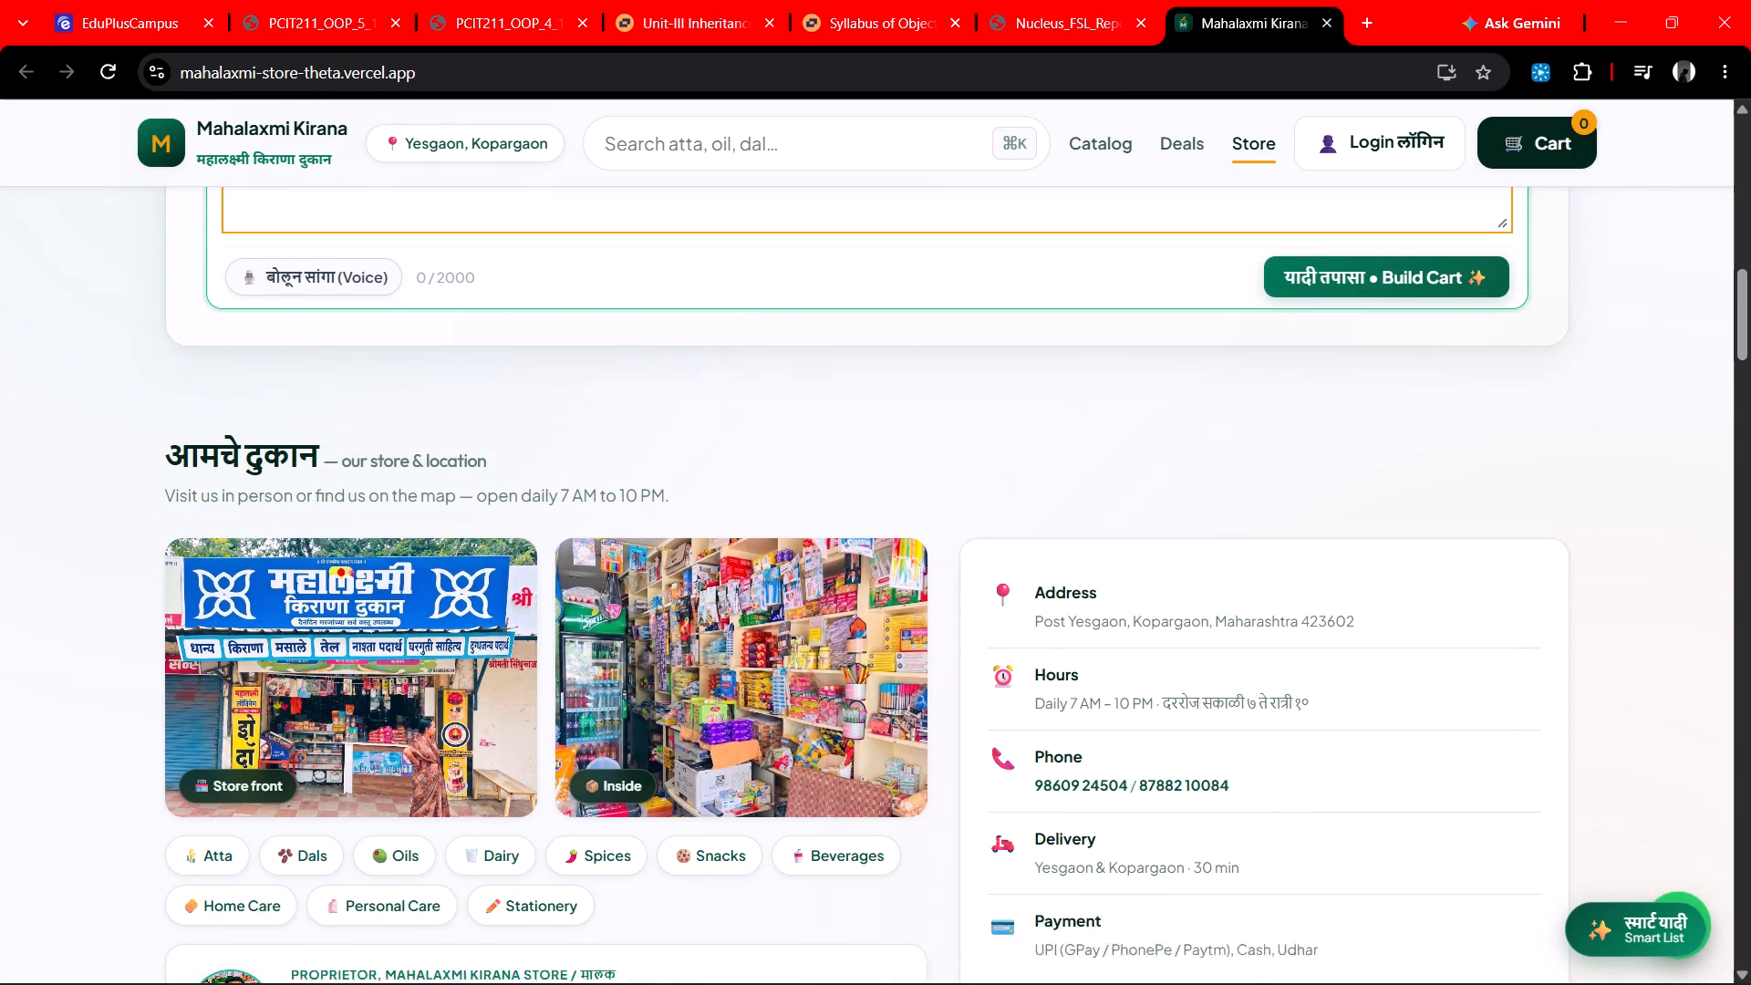
scroll(0, 125, down, 8)
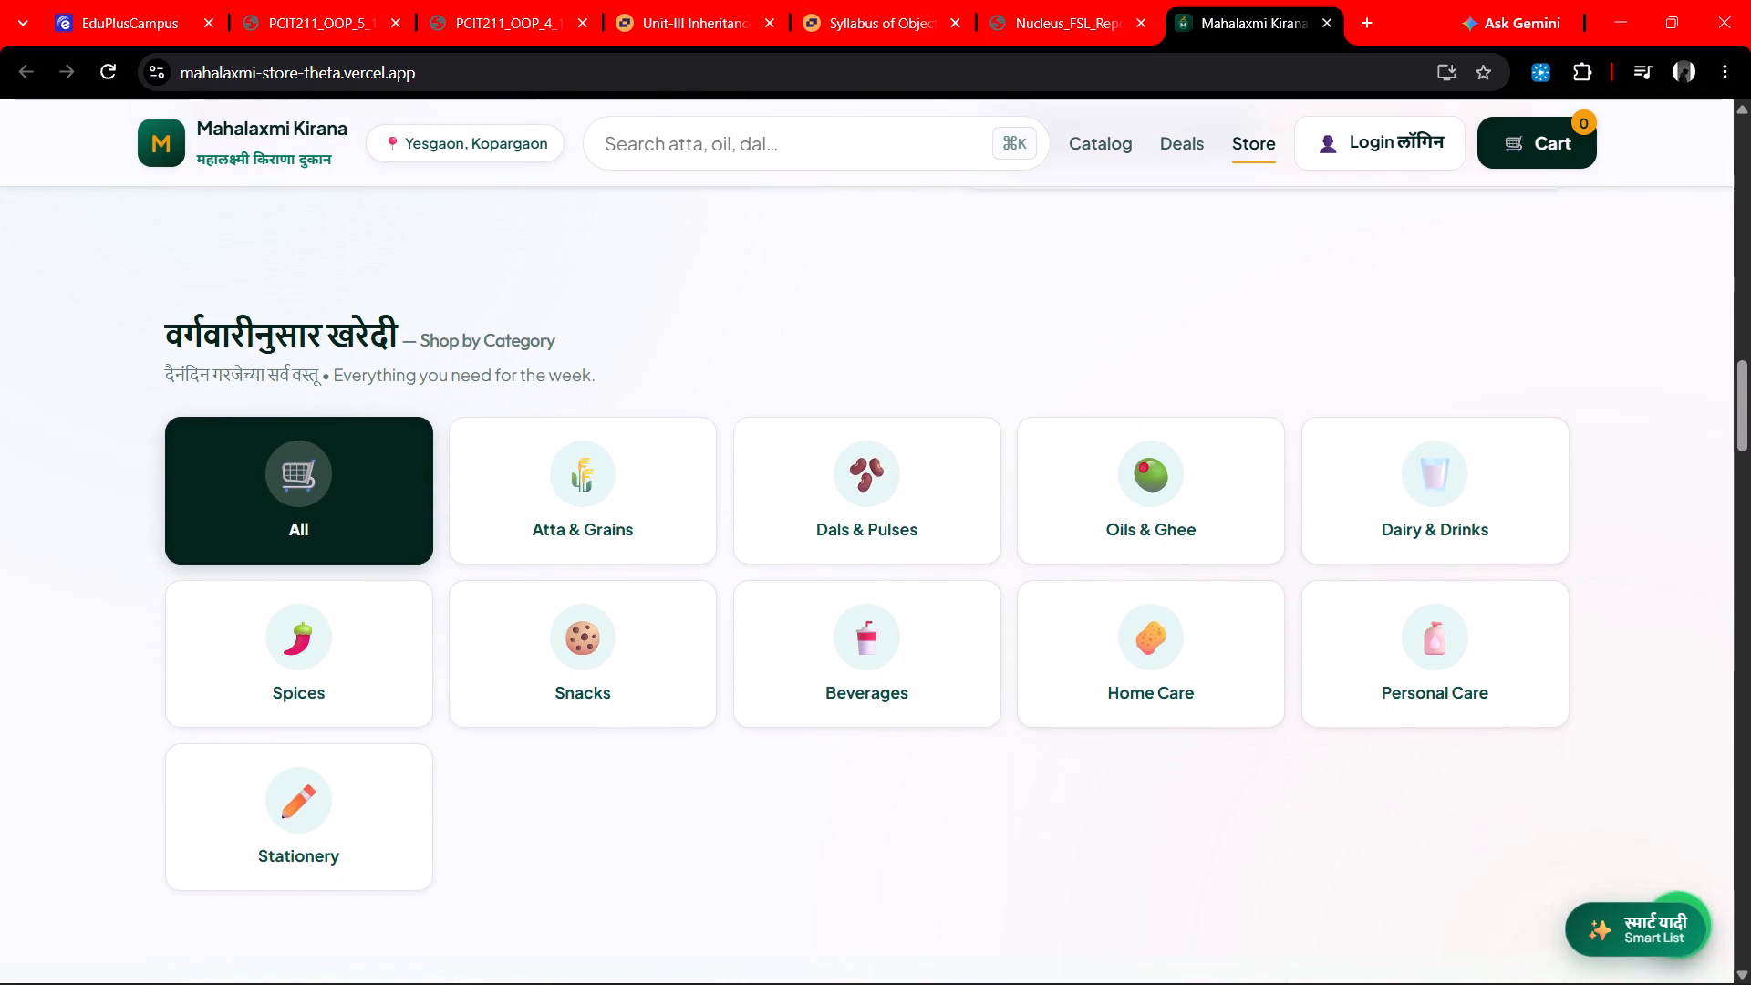
Capture a full-width screenshot of the website's Product Catalog section, from the site header down to the second row of products.
scroll(0, 125, down, 1)
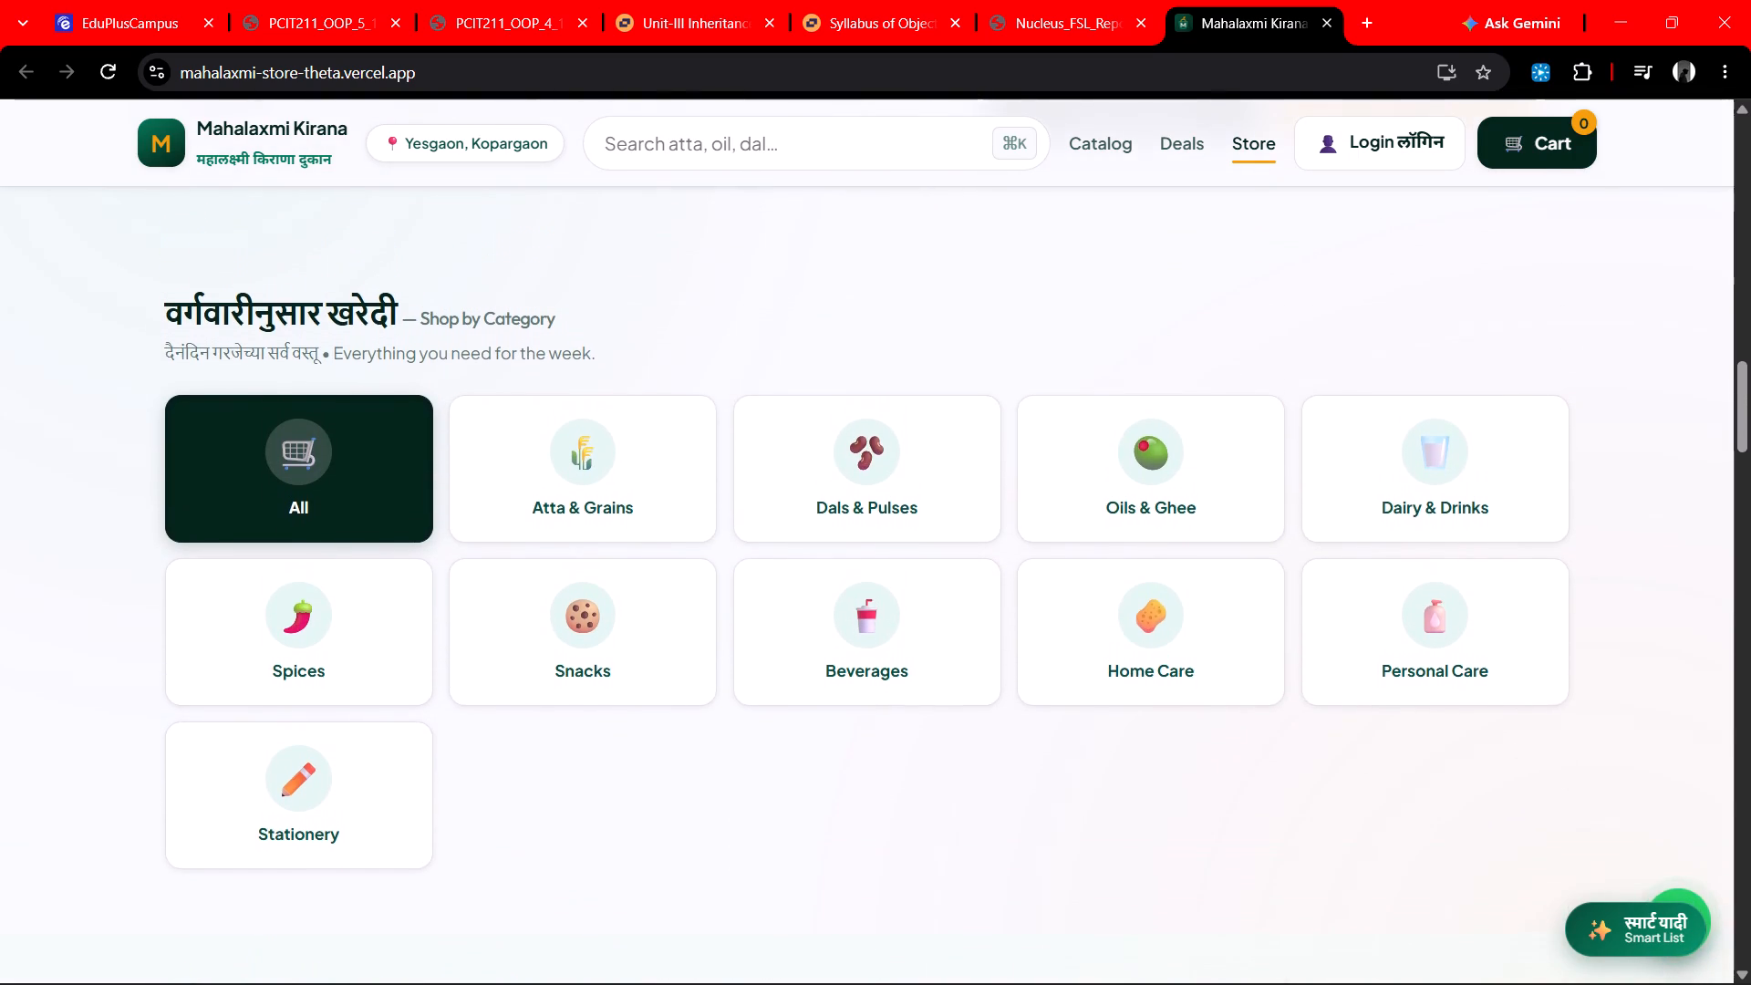
scroll(0, 125, down, 5)
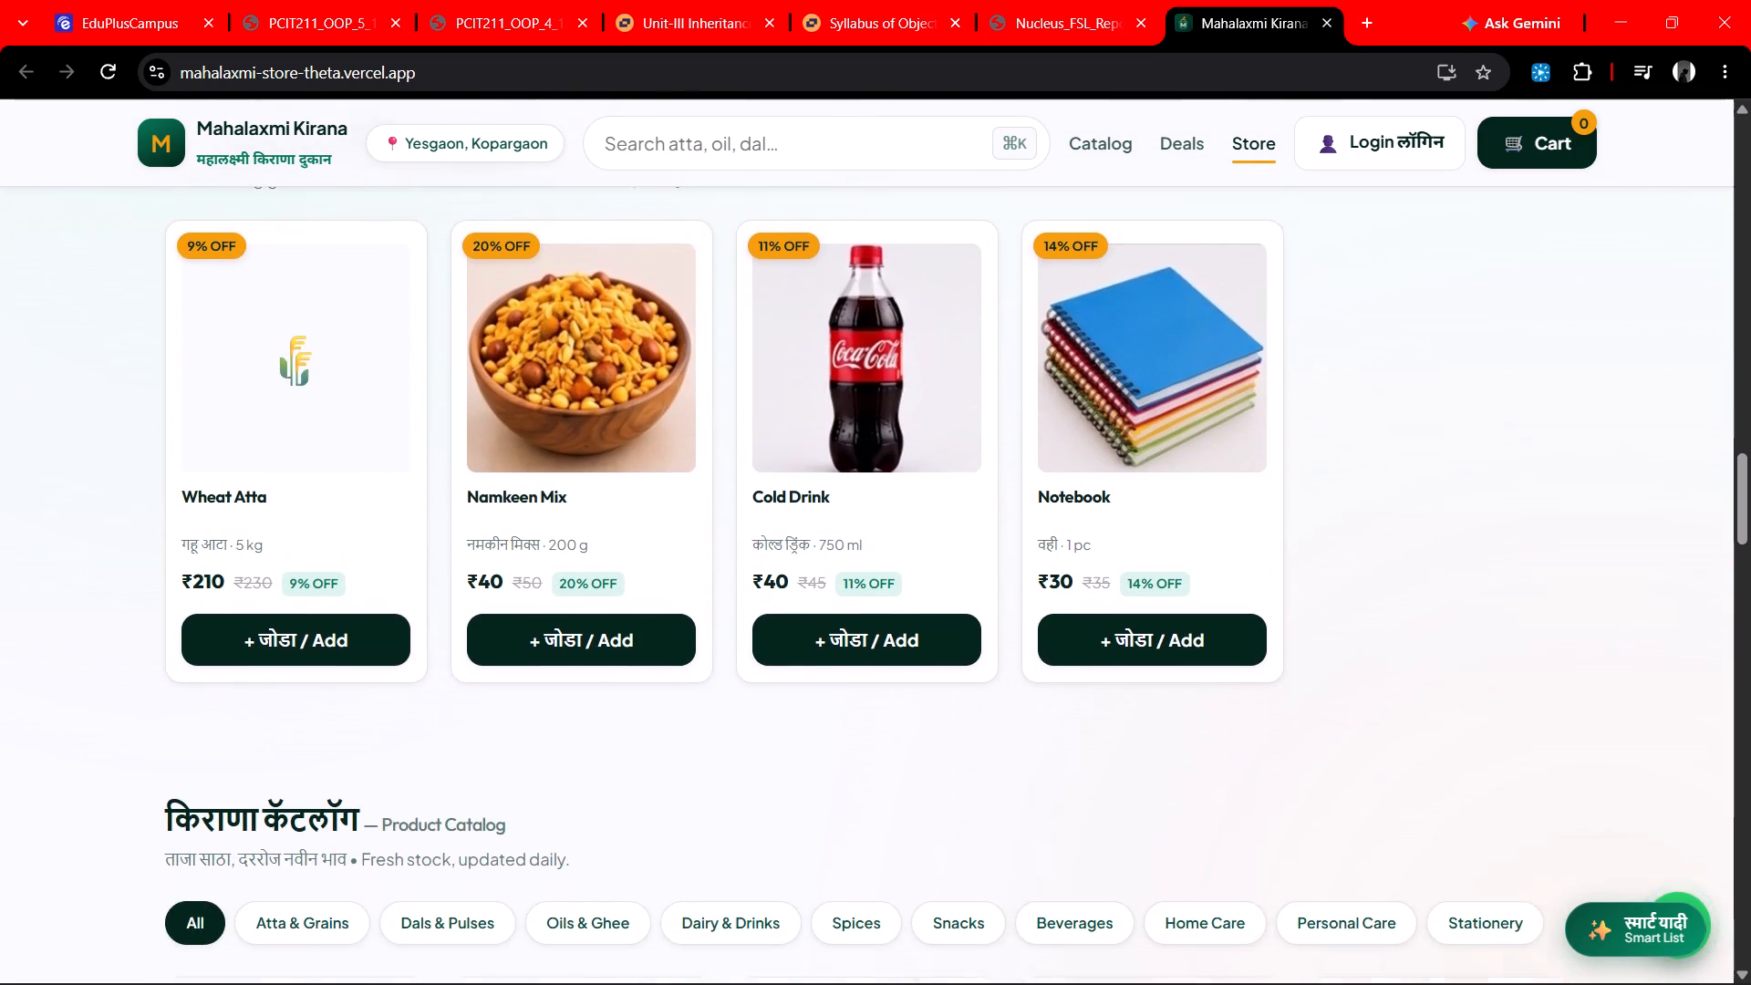
scroll(0, 125, down, 4)
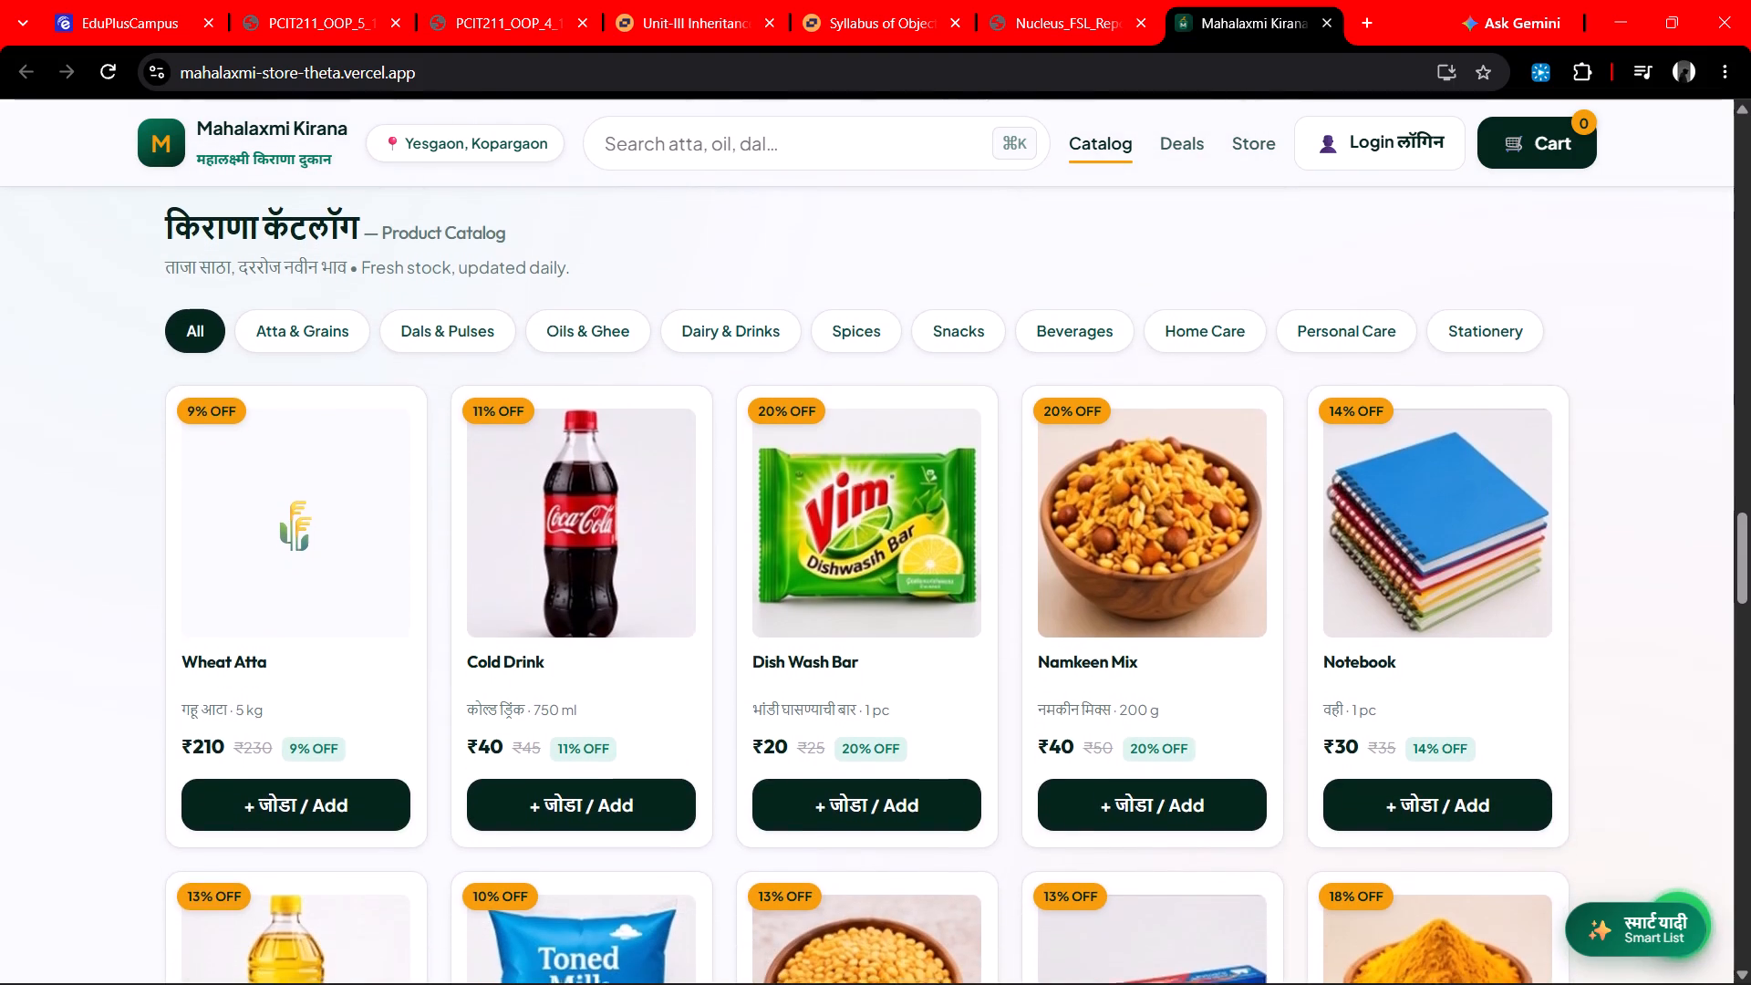
scroll(0, 125, down, 2)
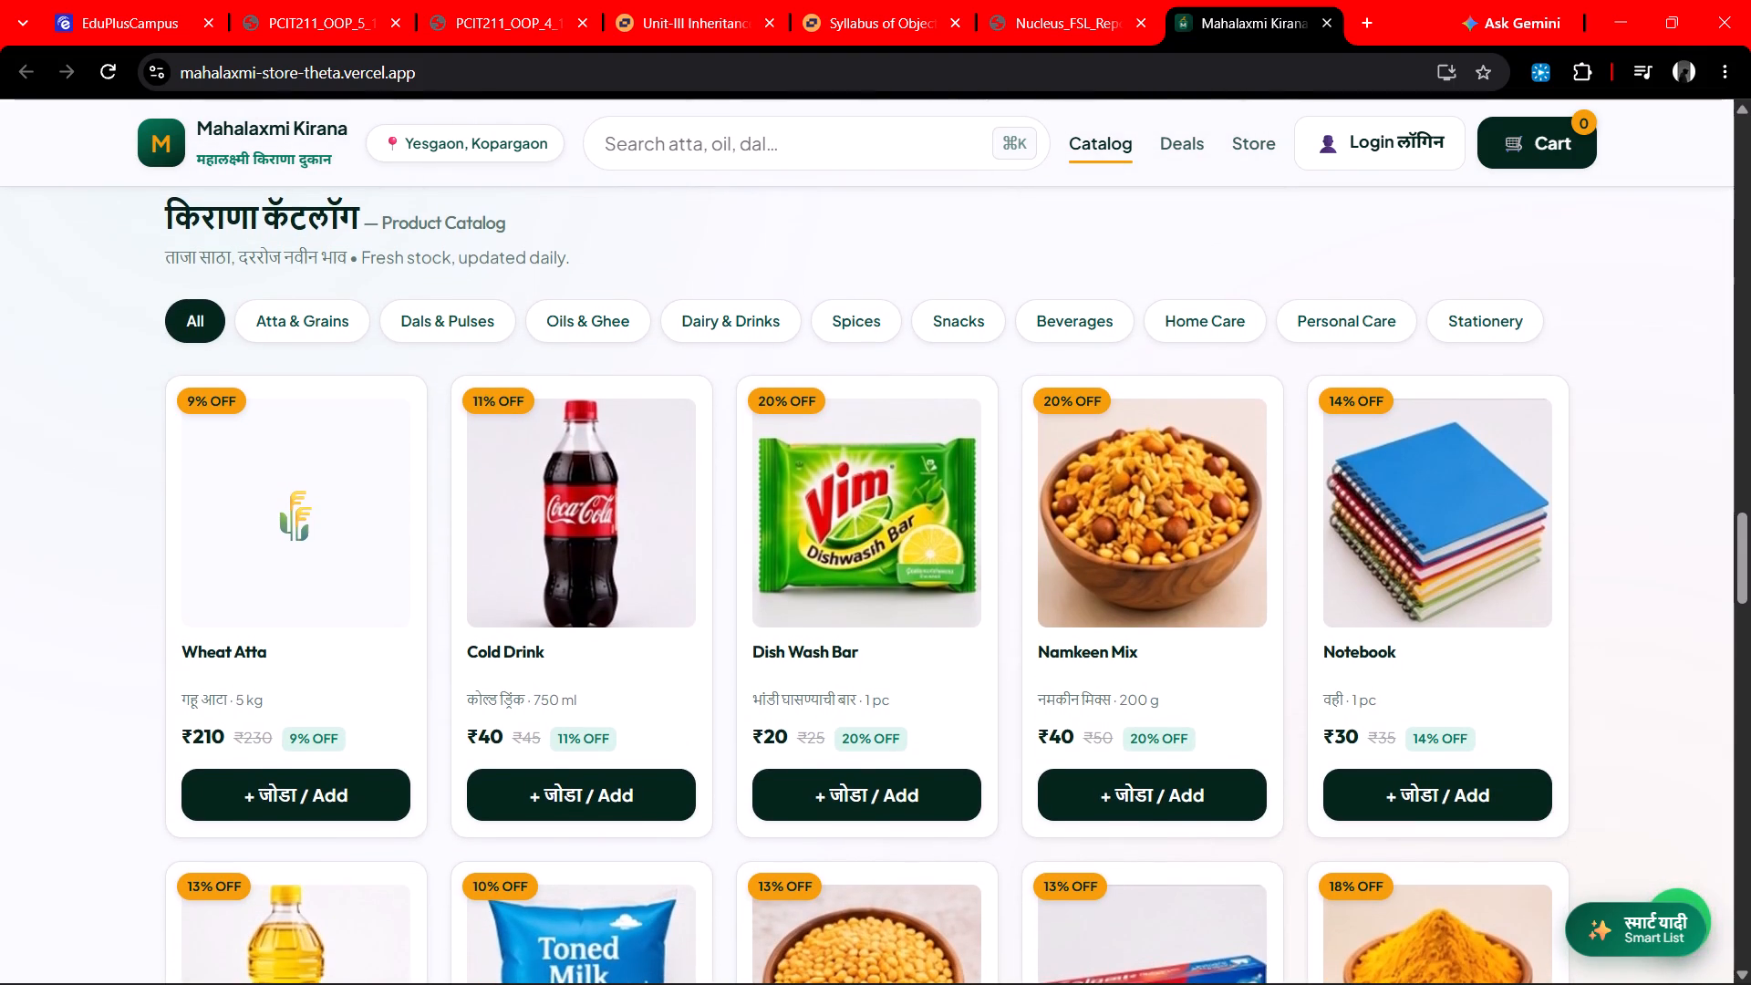
key(shift+super+s)
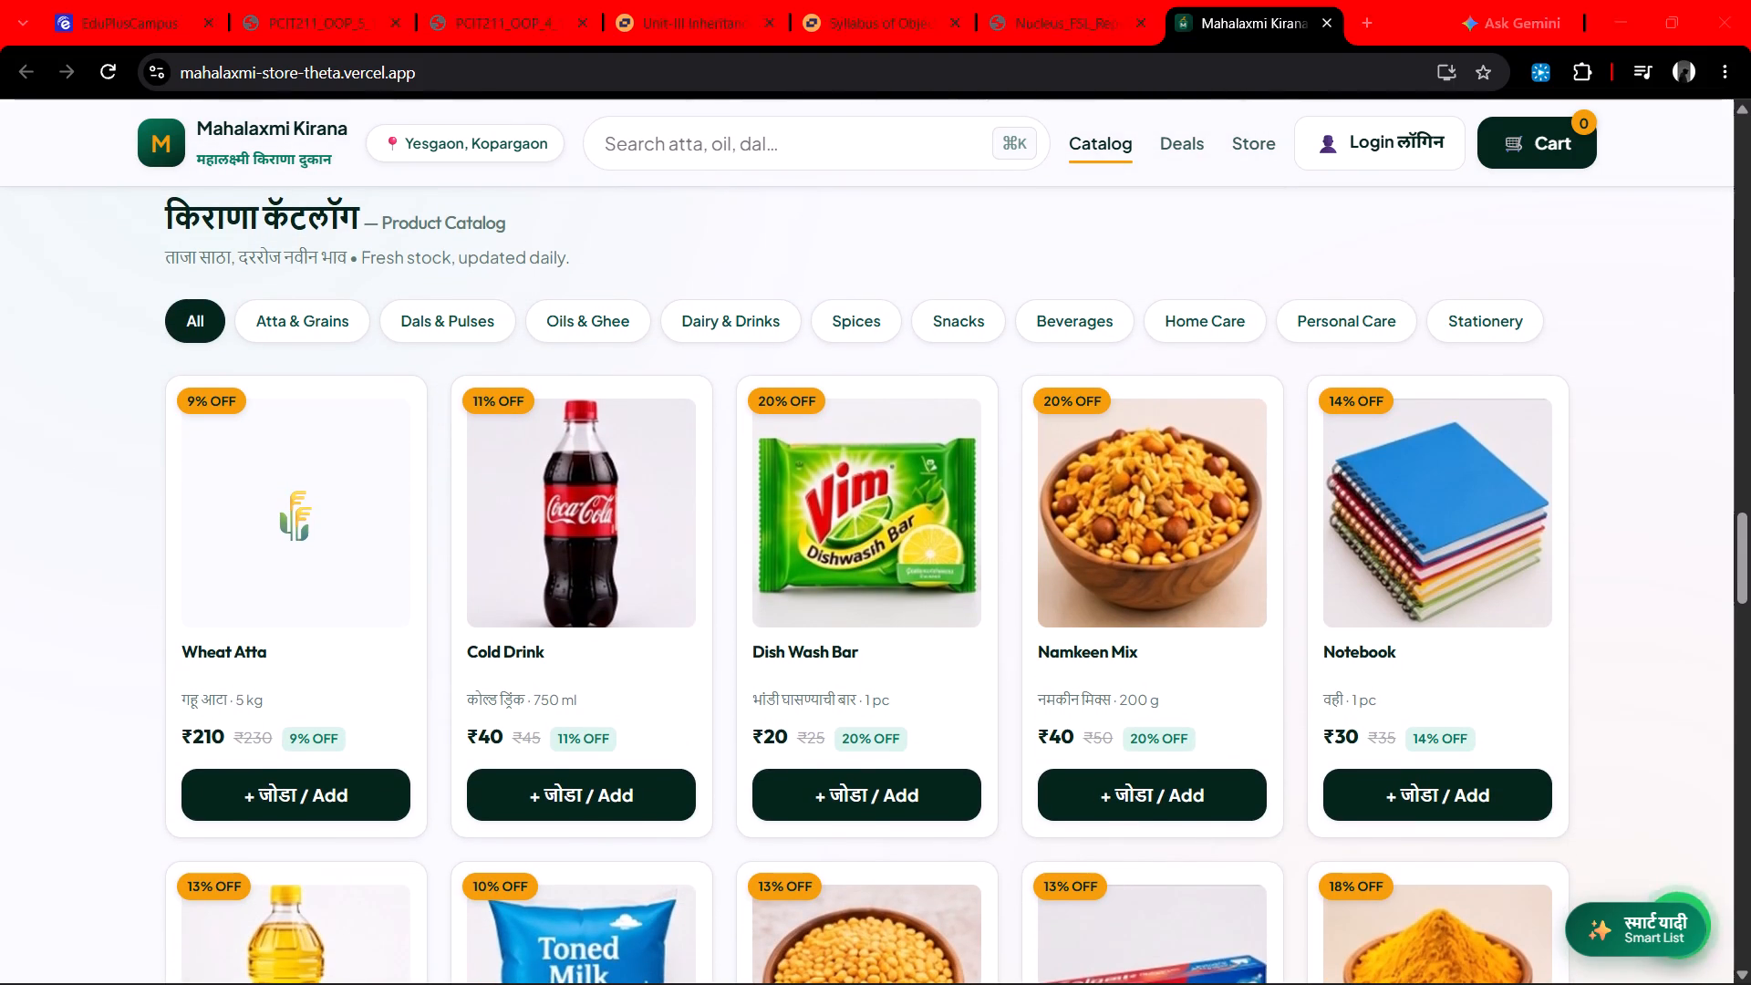
drag(0, 100, 304, 319)
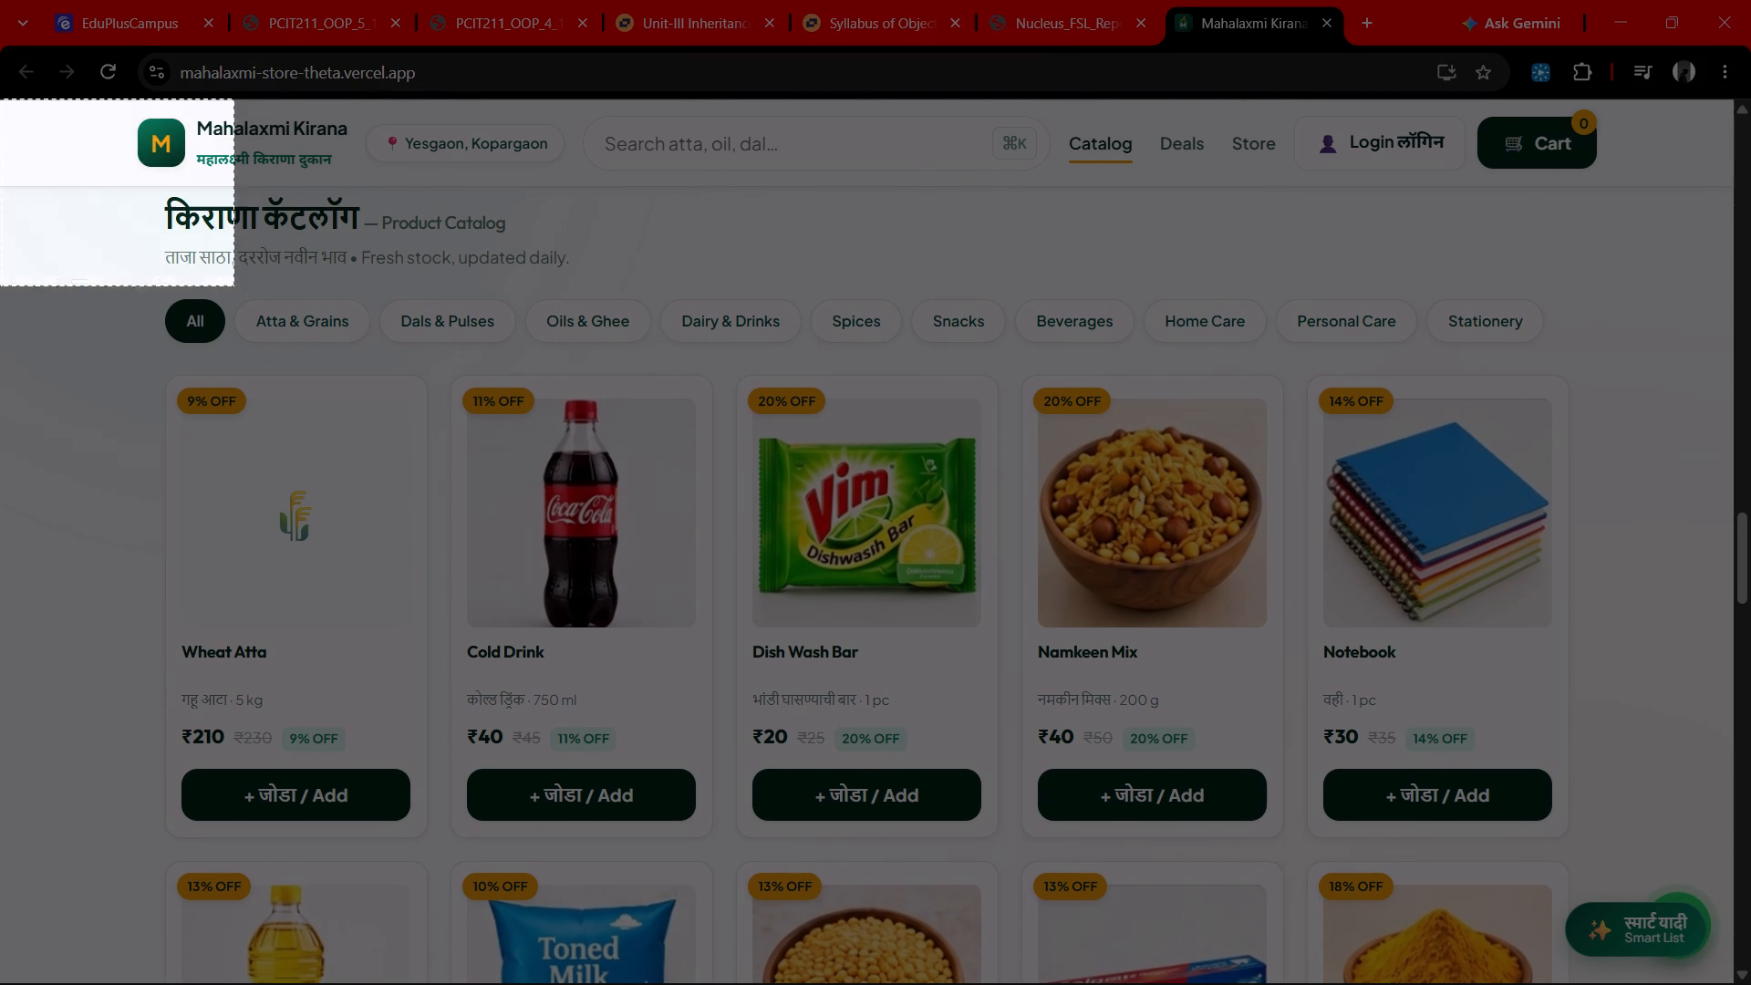
drag(304, 319, 1386, 984)
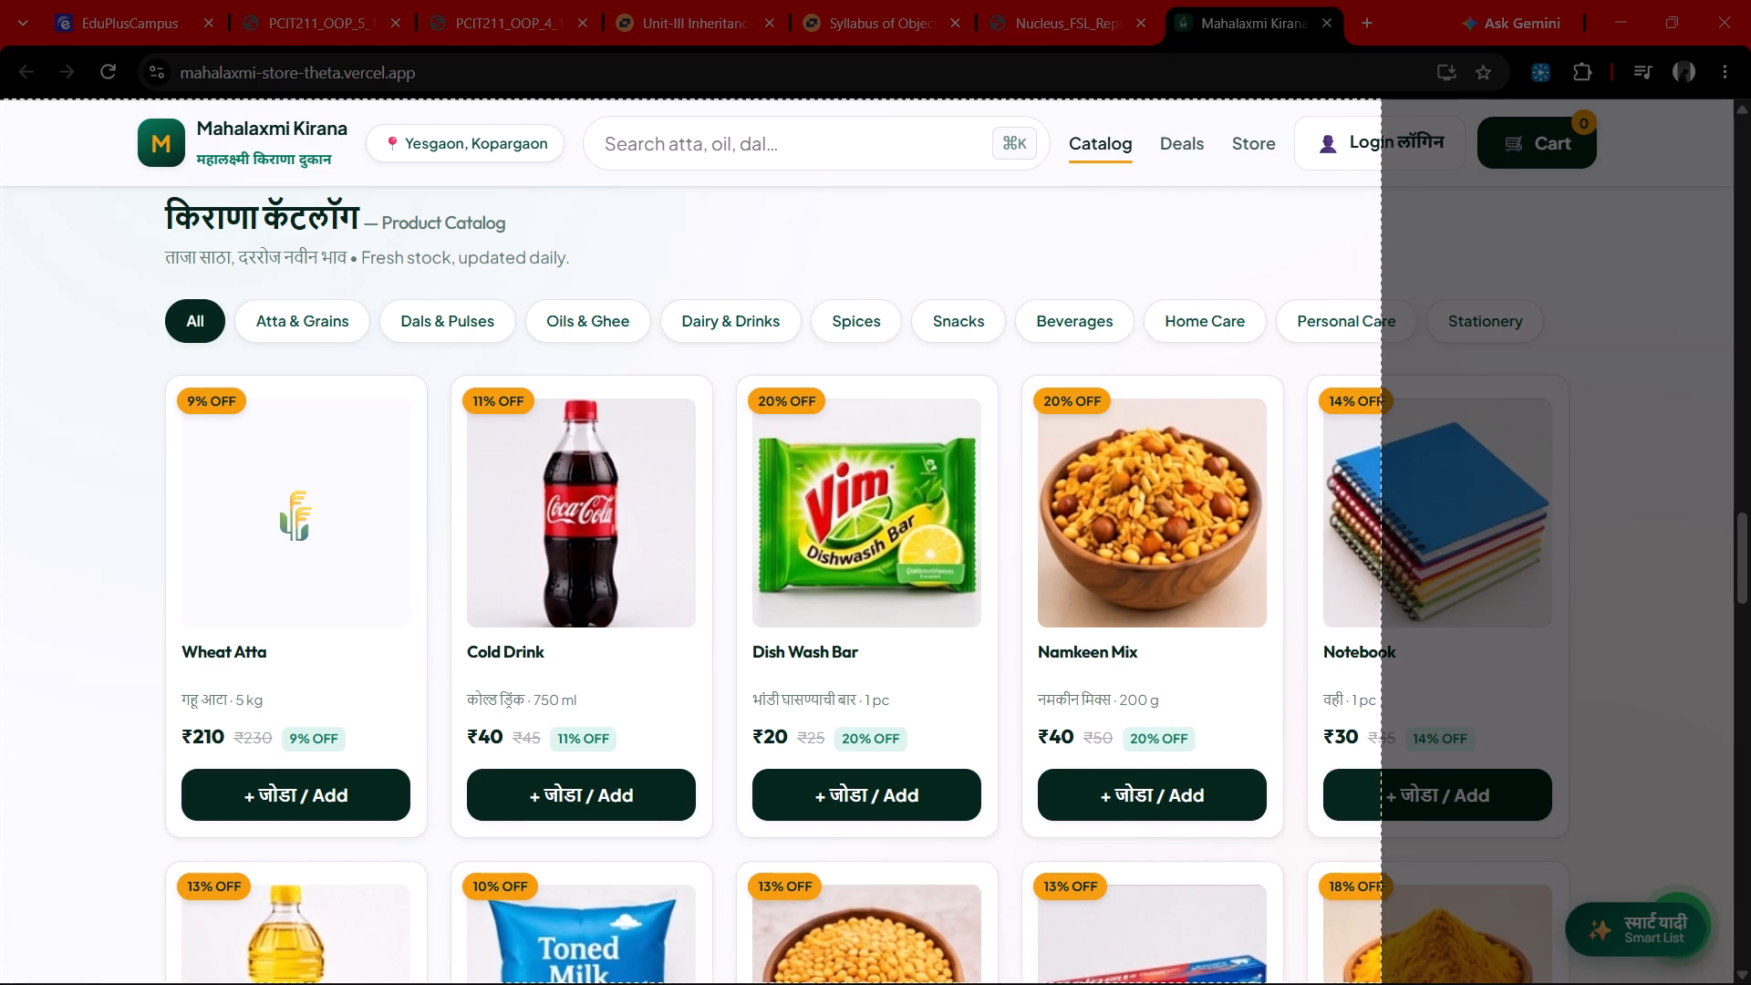
drag(1386, 984, 1750, 984)
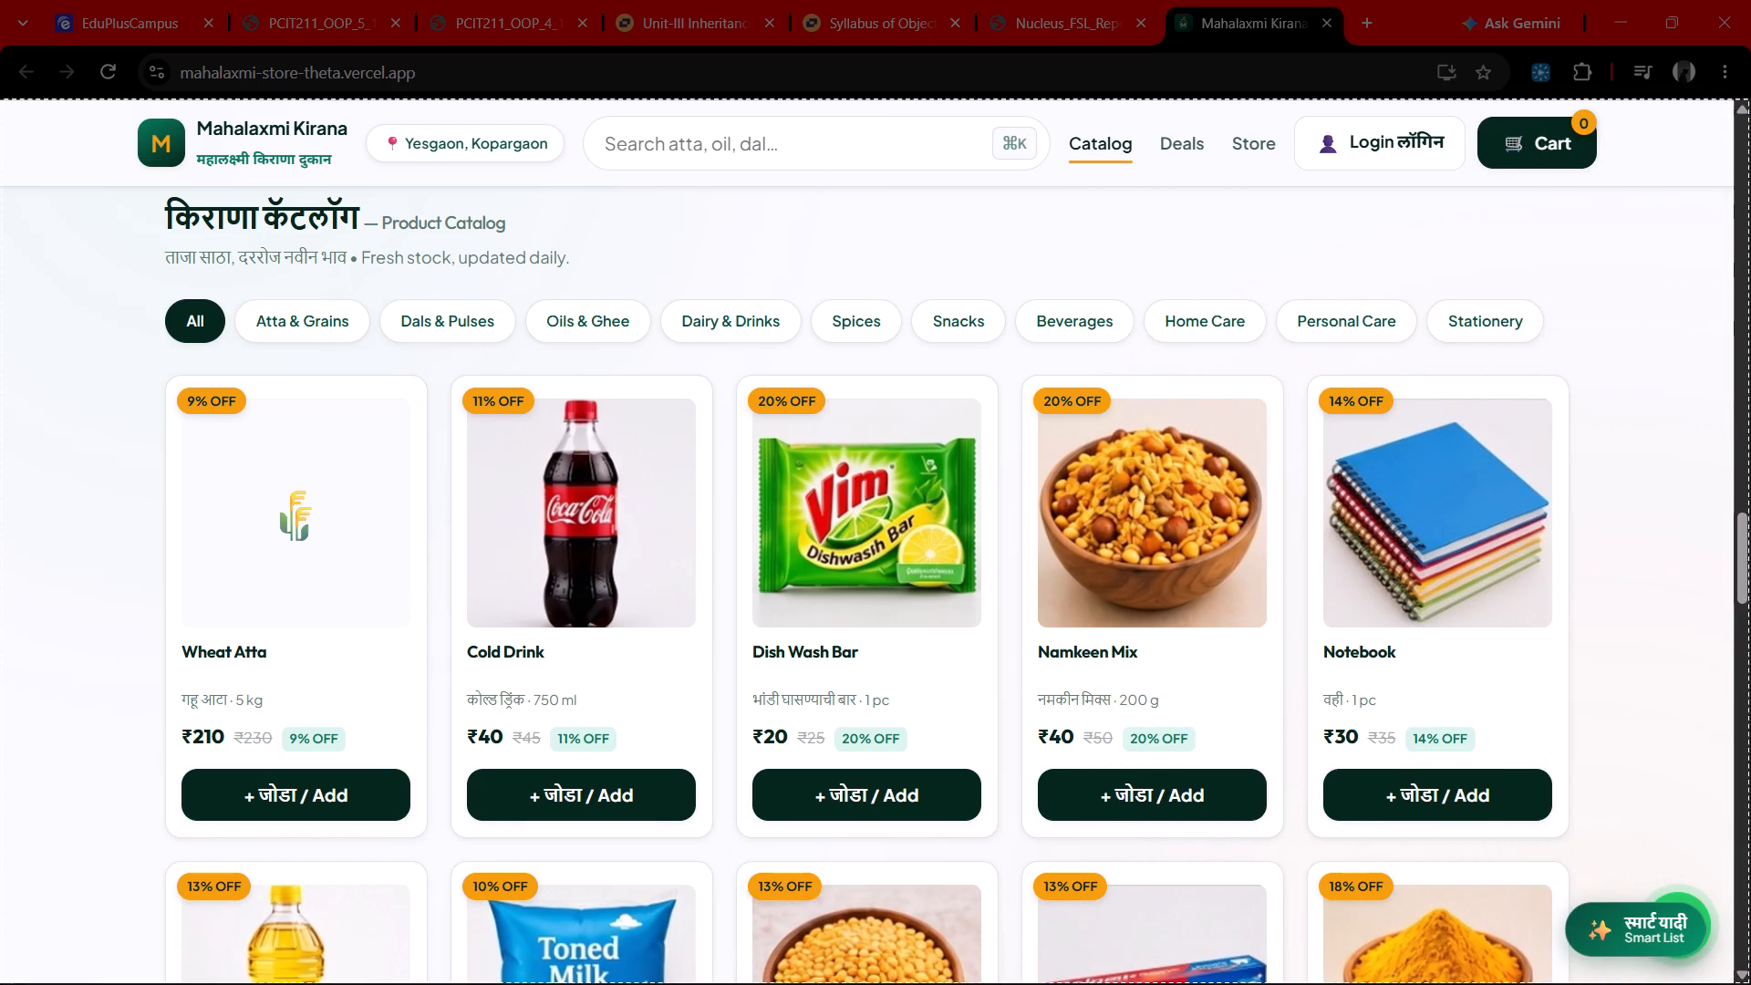
drag(1750, 984, 1731, 984)
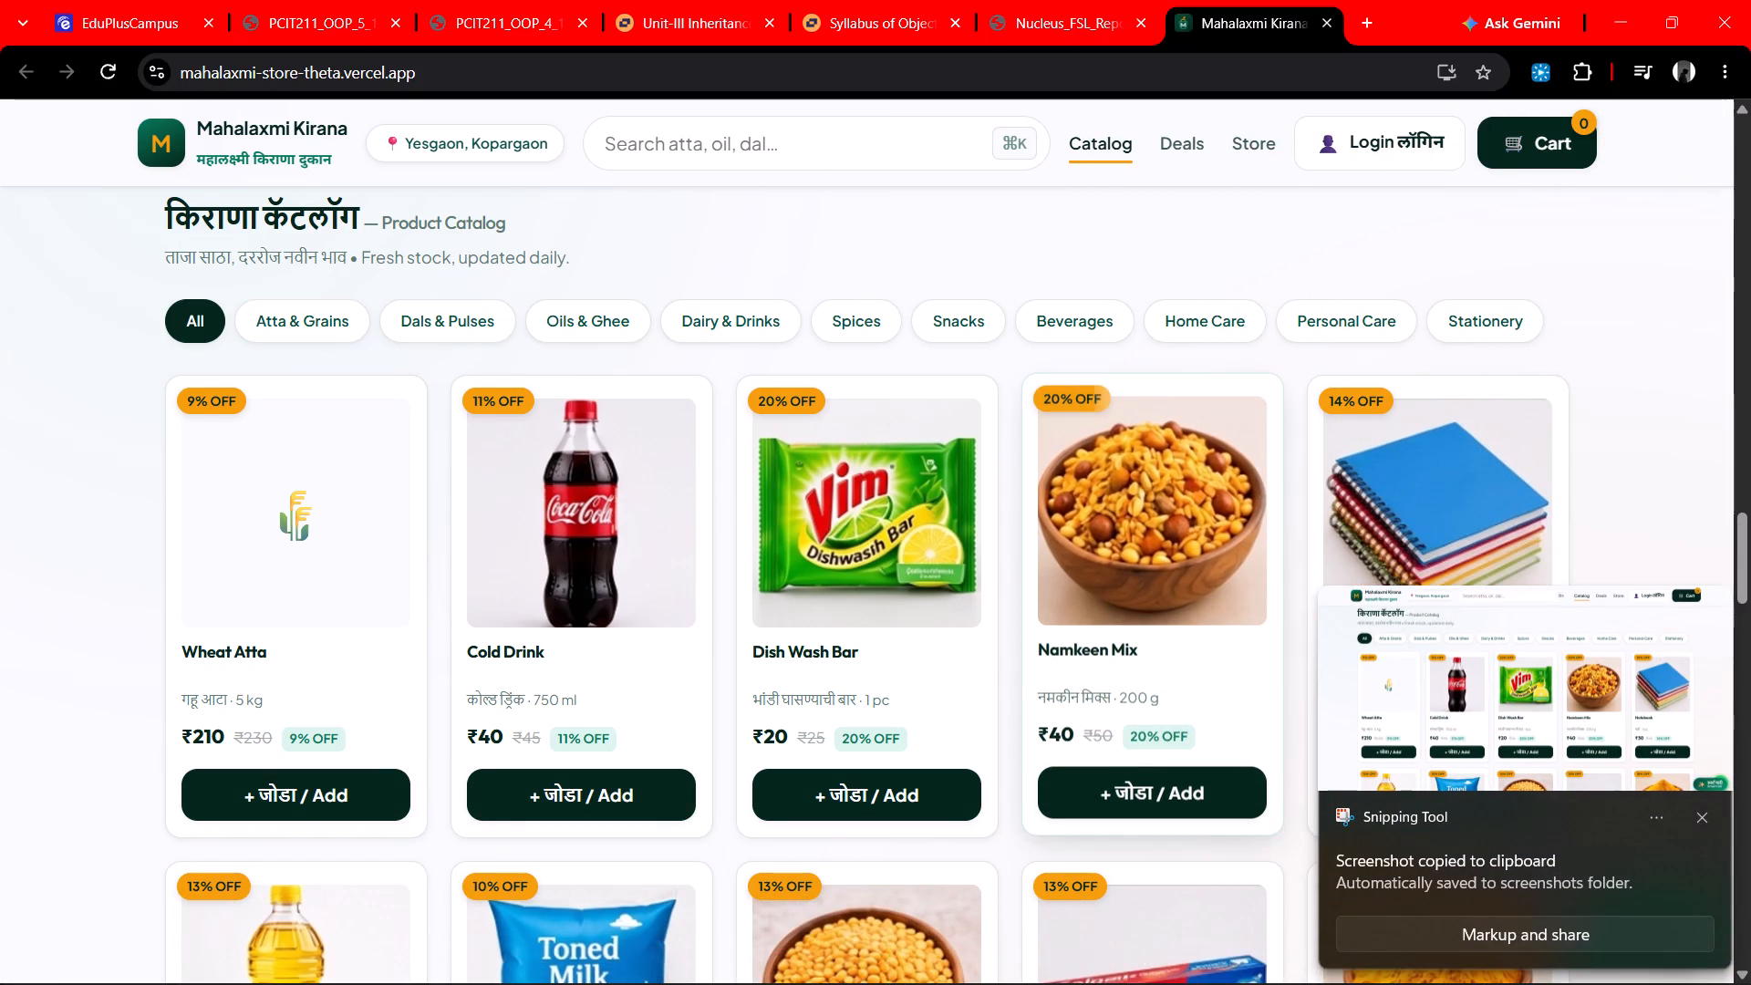
Capture a screenshot of the website's Today's Mega Deals section with the start of the Customer Reviews beneath it.
scroll(1136, 612, down, 14)
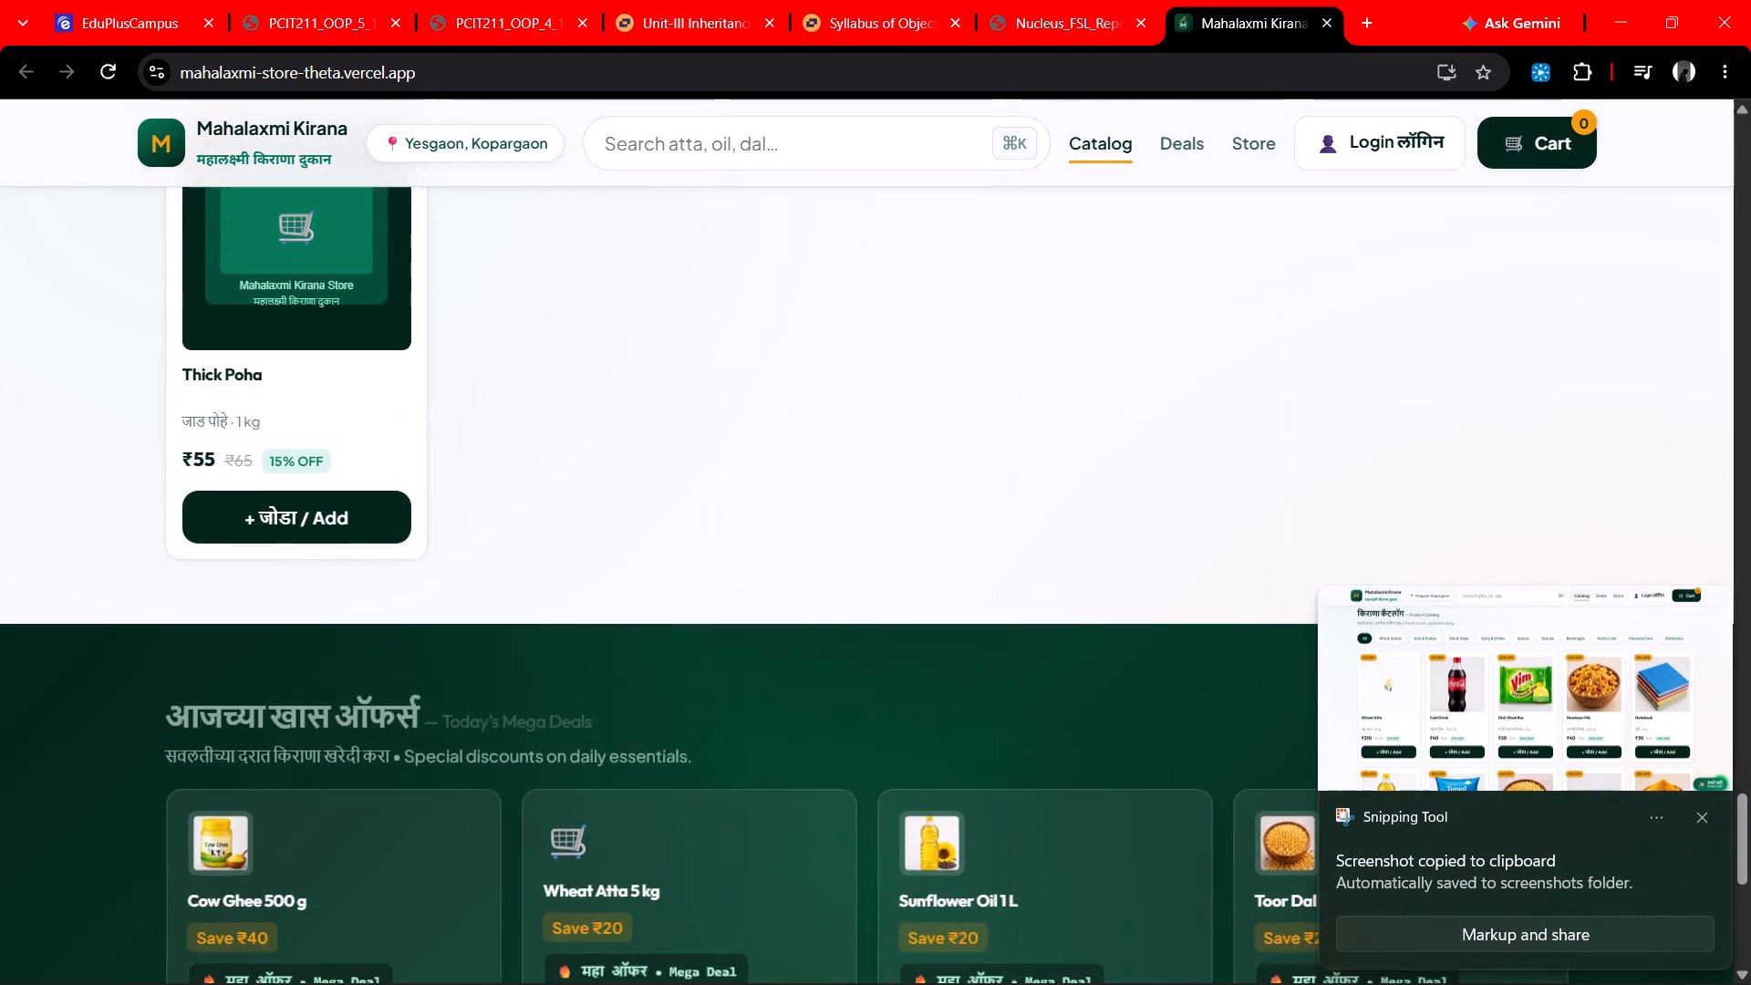
scroll(1136, 612, down, 5)
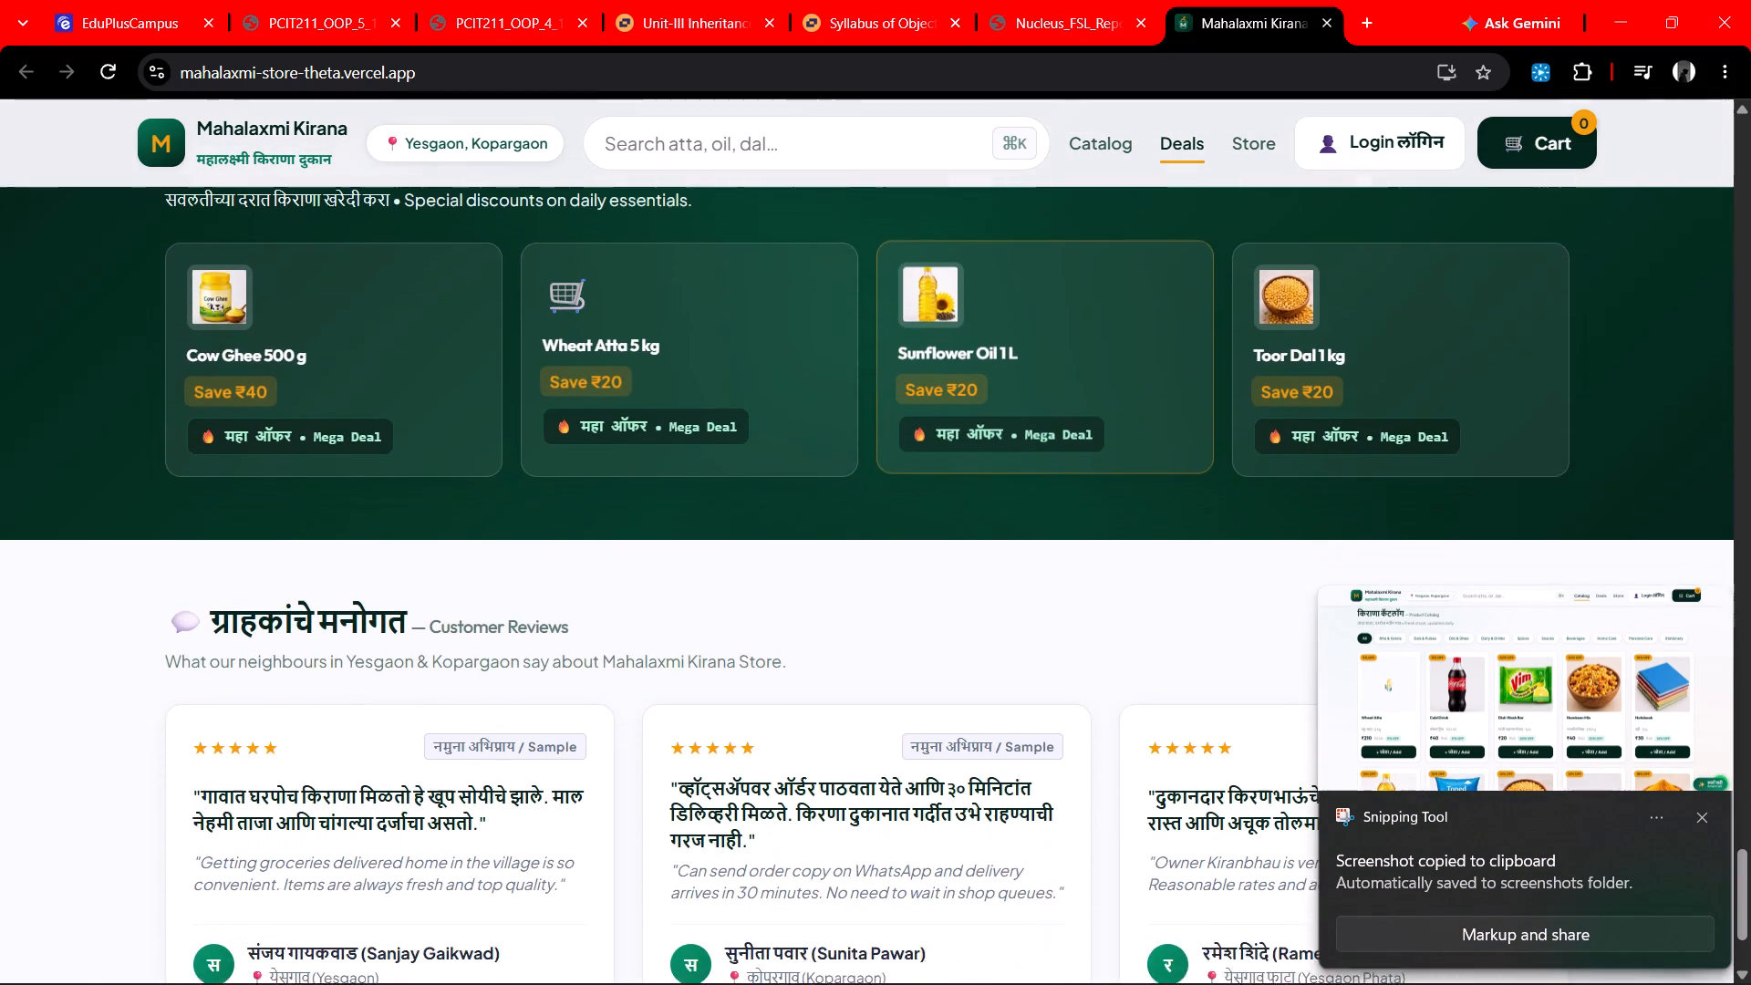
scroll(1136, 612, down, 1)
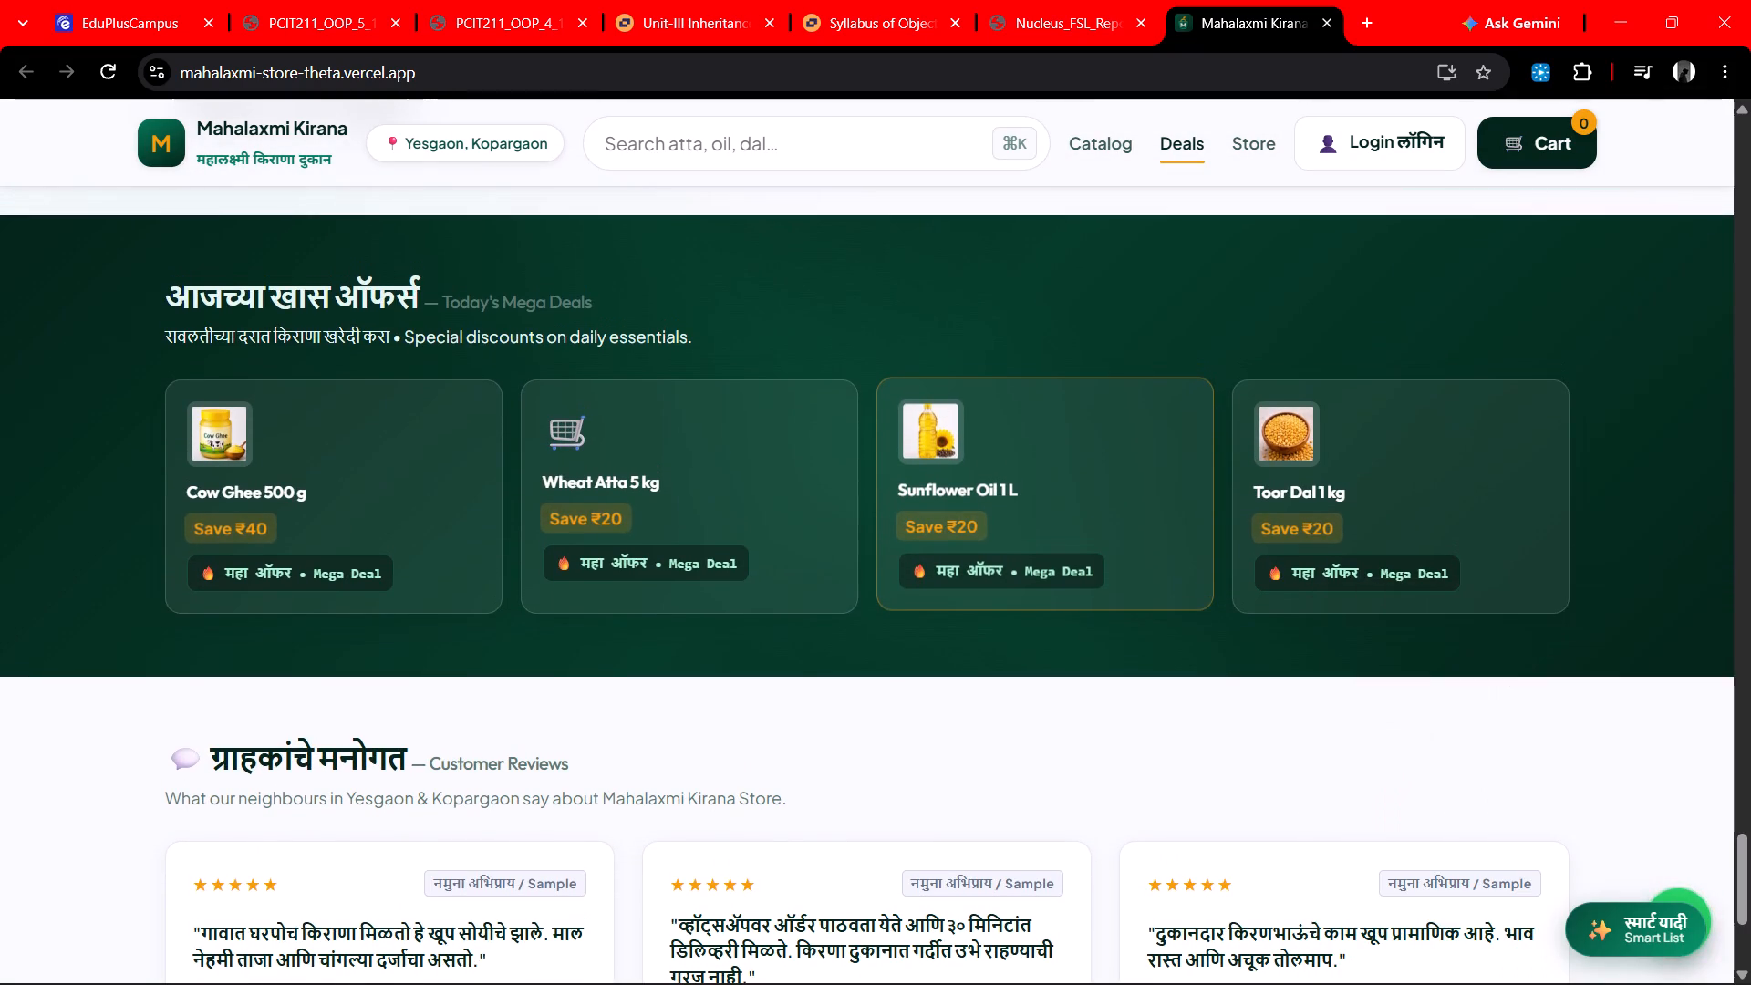
scroll(1136, 612, down, 1)
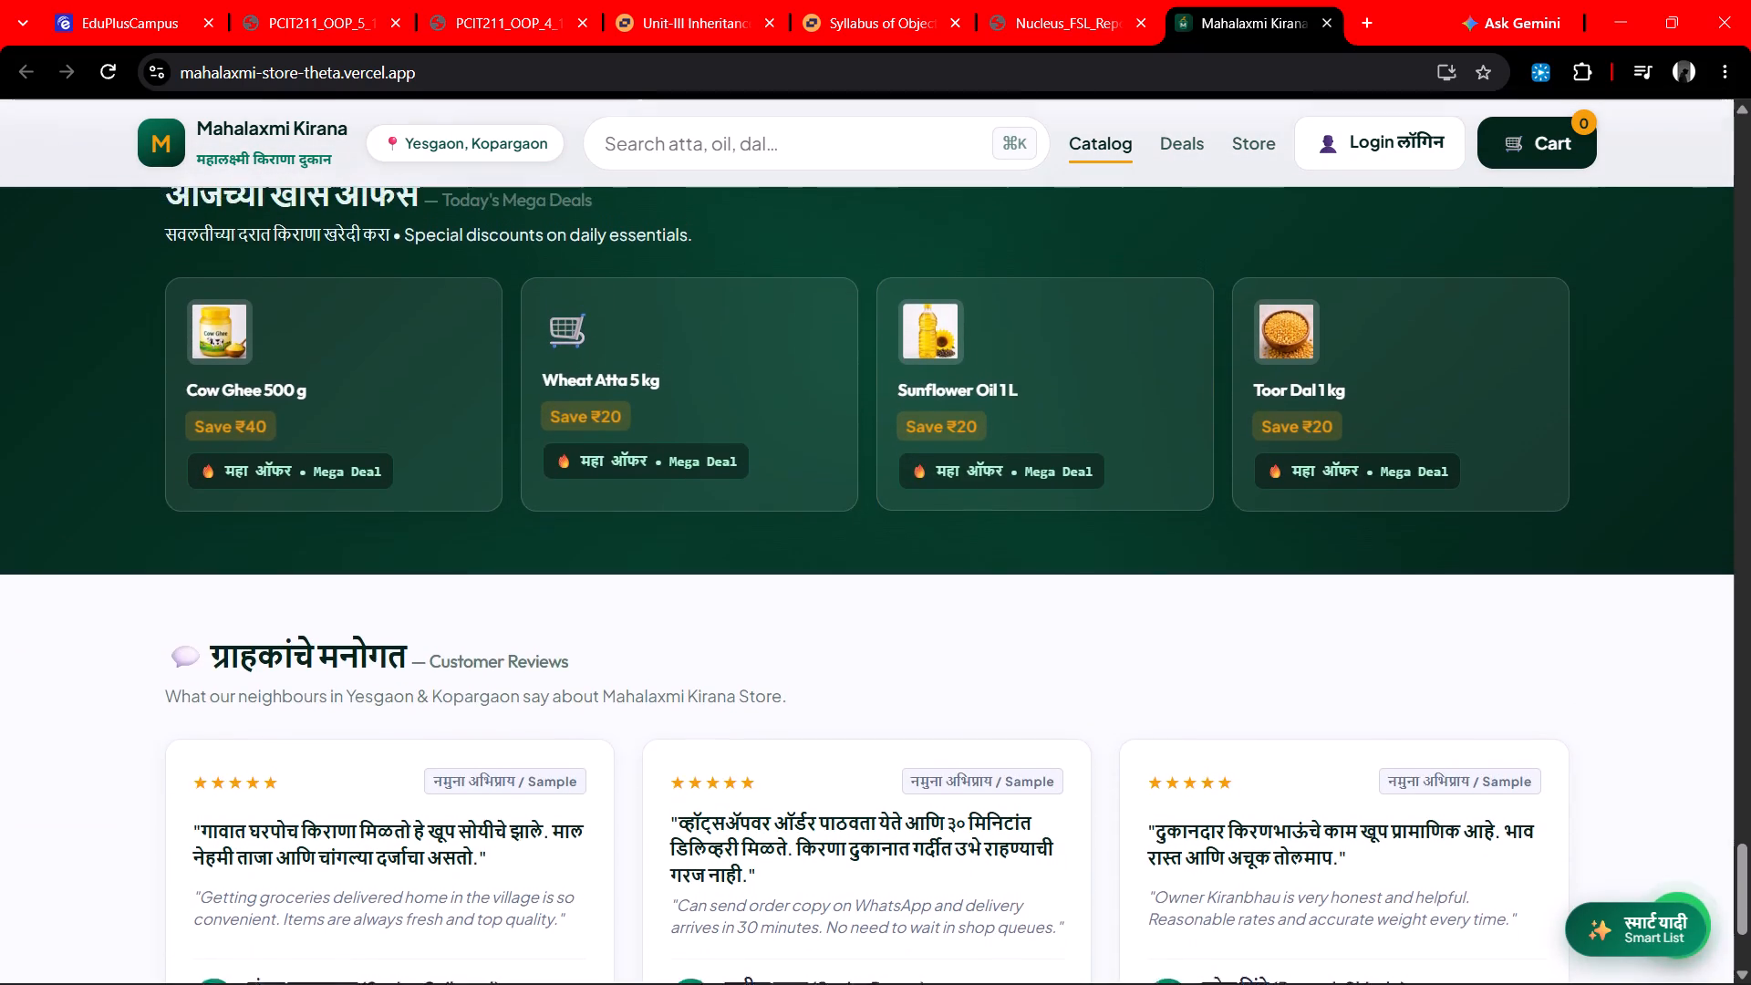
scroll(1136, 612, down, 2)
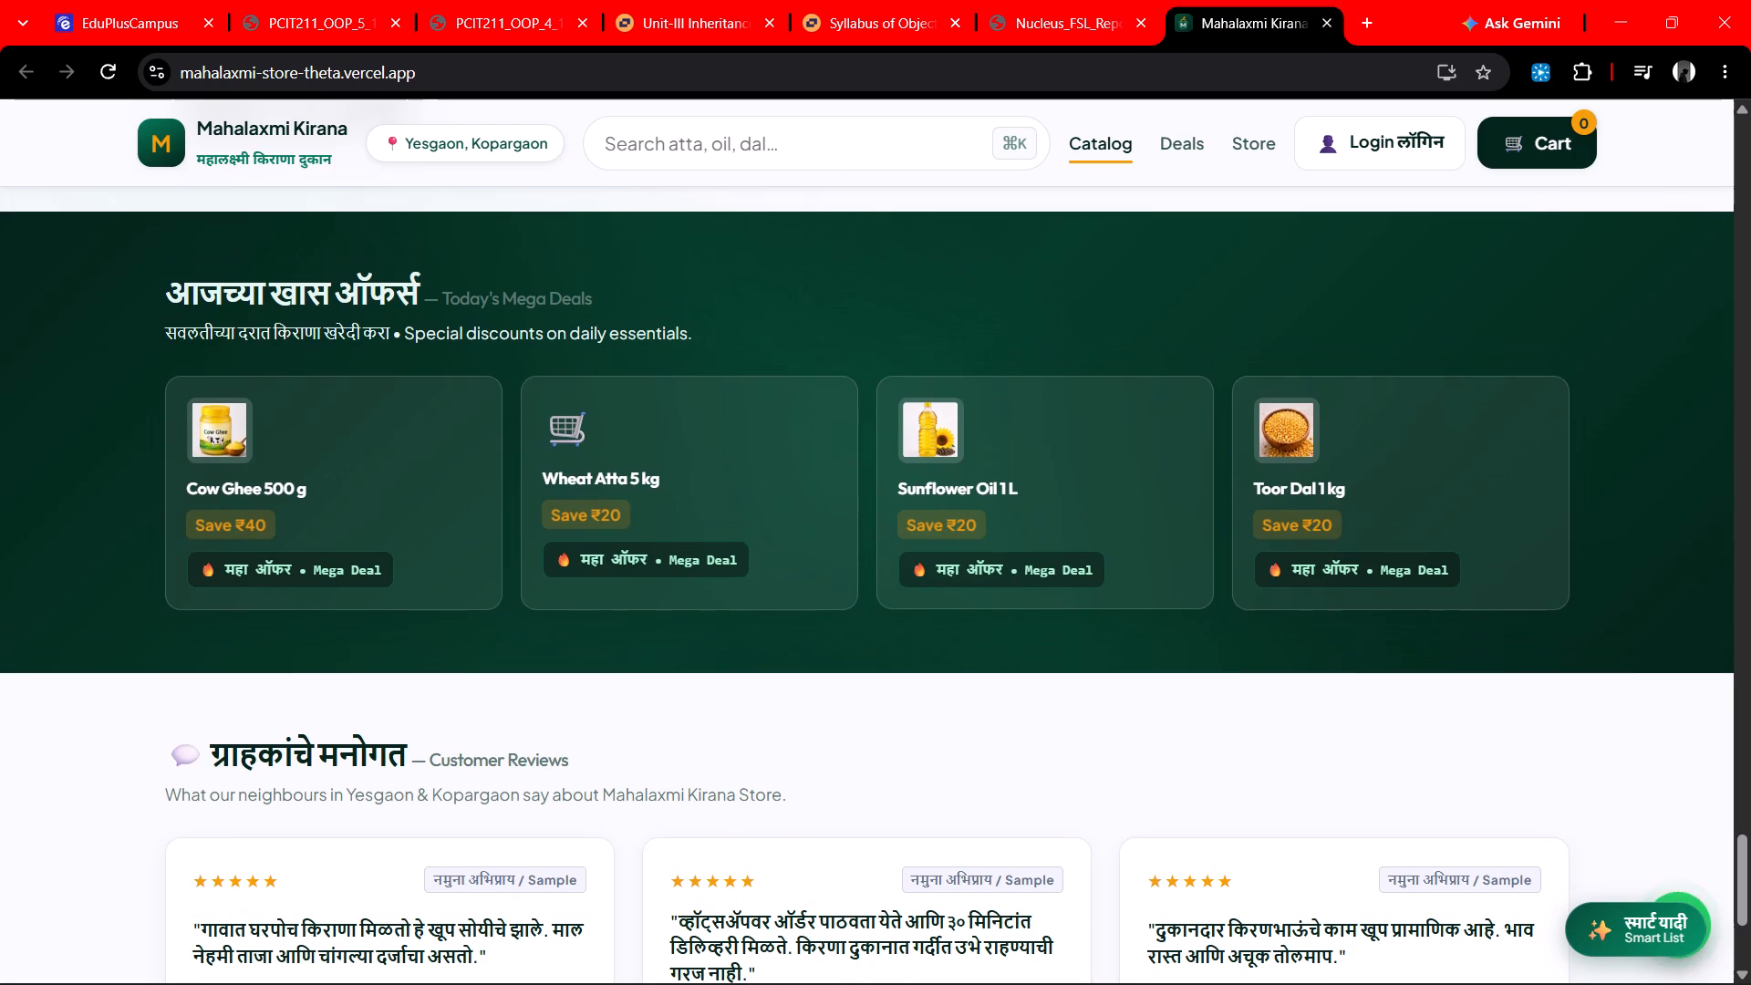
scroll(1136, 612, down, 2)
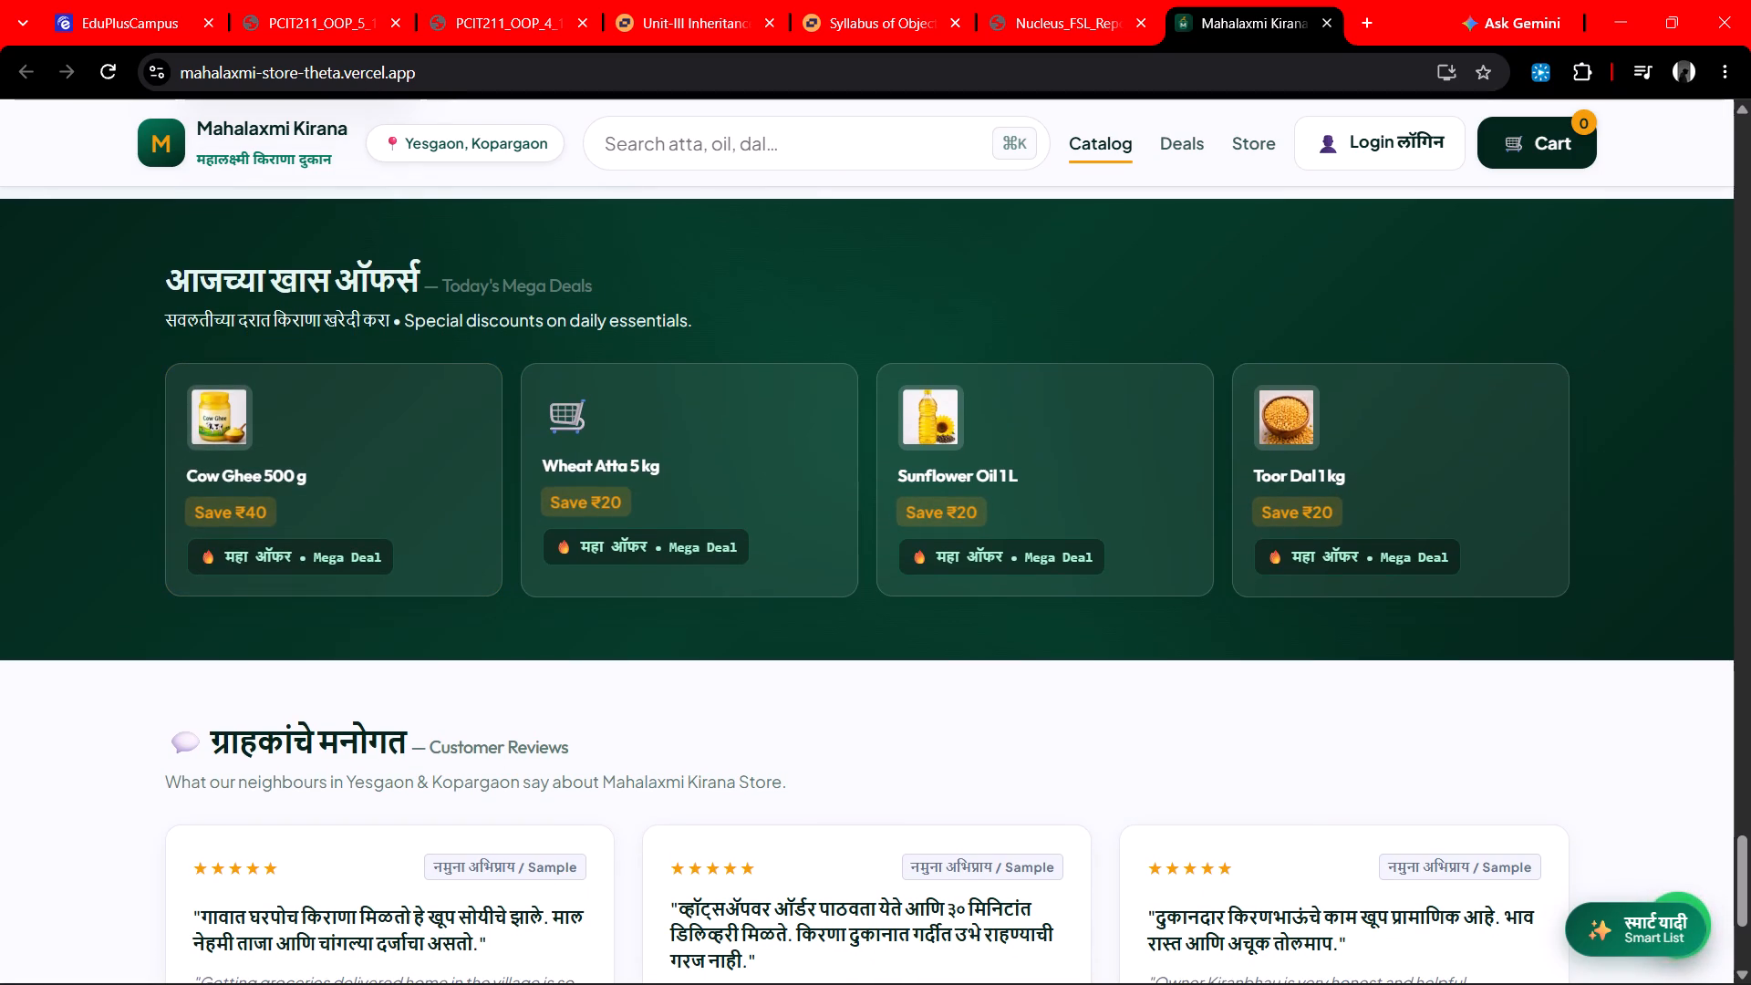
key(shift+super+s)
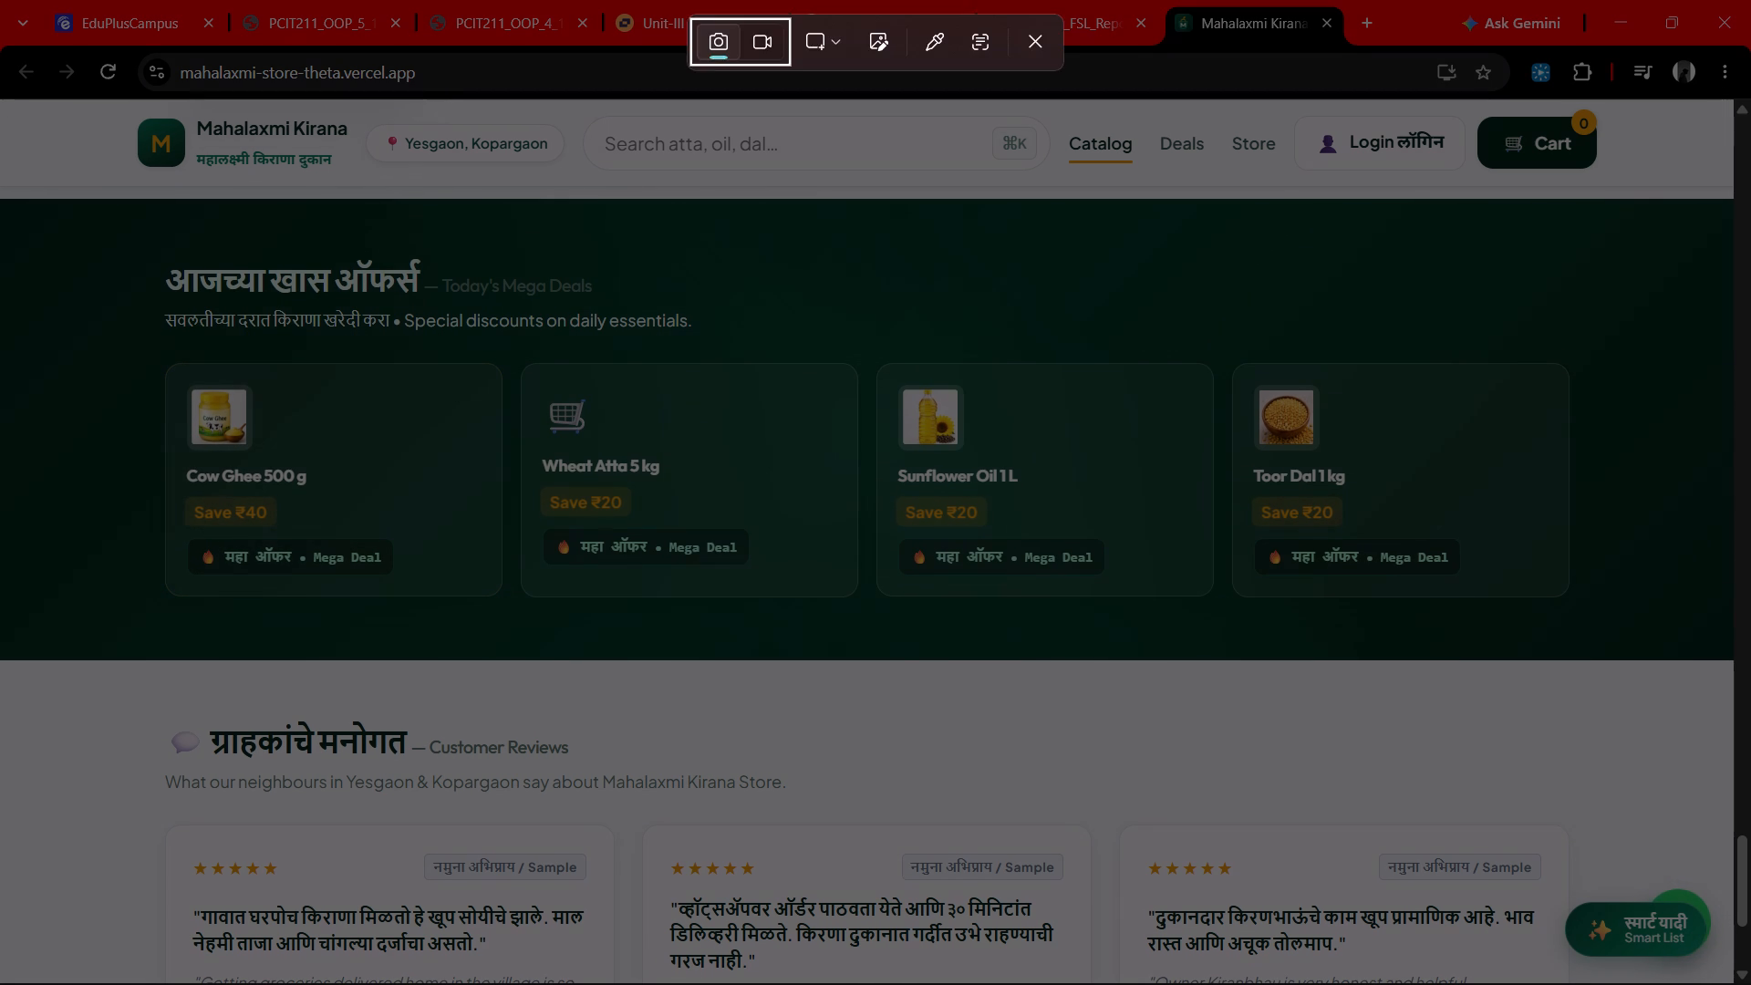
click(0, 98)
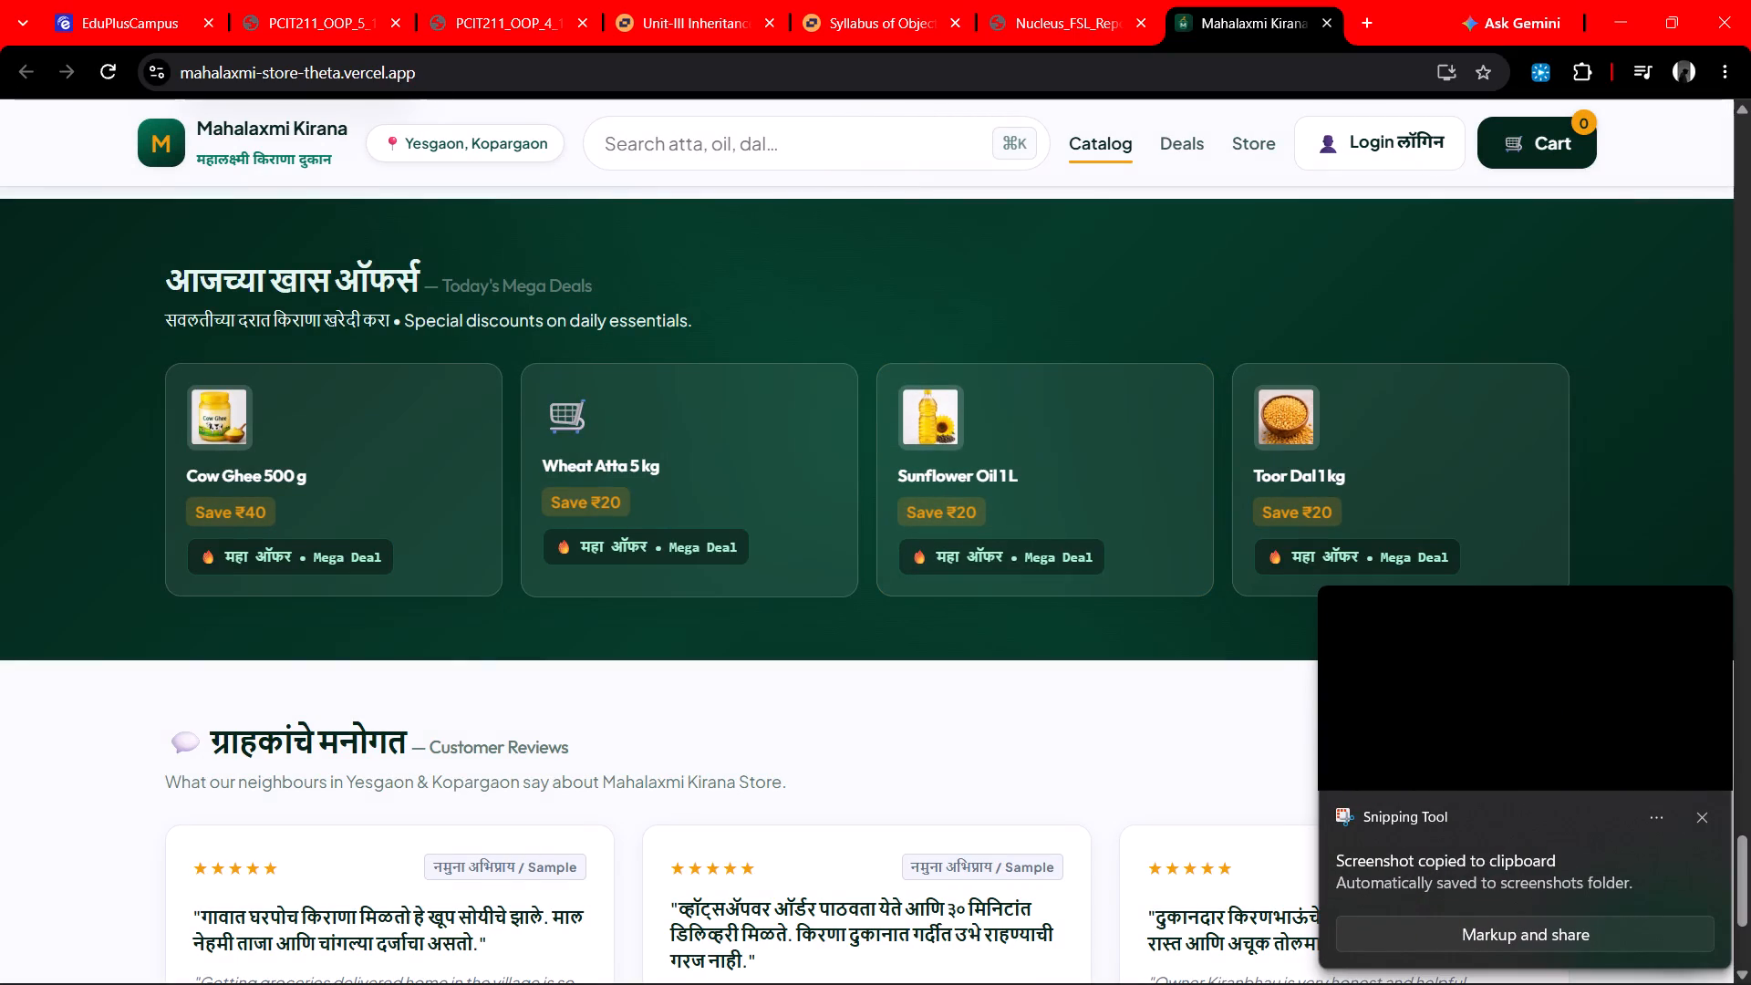
Retake the screenshot of the Today's Mega Deals and Customer Reviews view, spanning the full page width from the site header but excluding the scrollbar.
click(1702, 816)
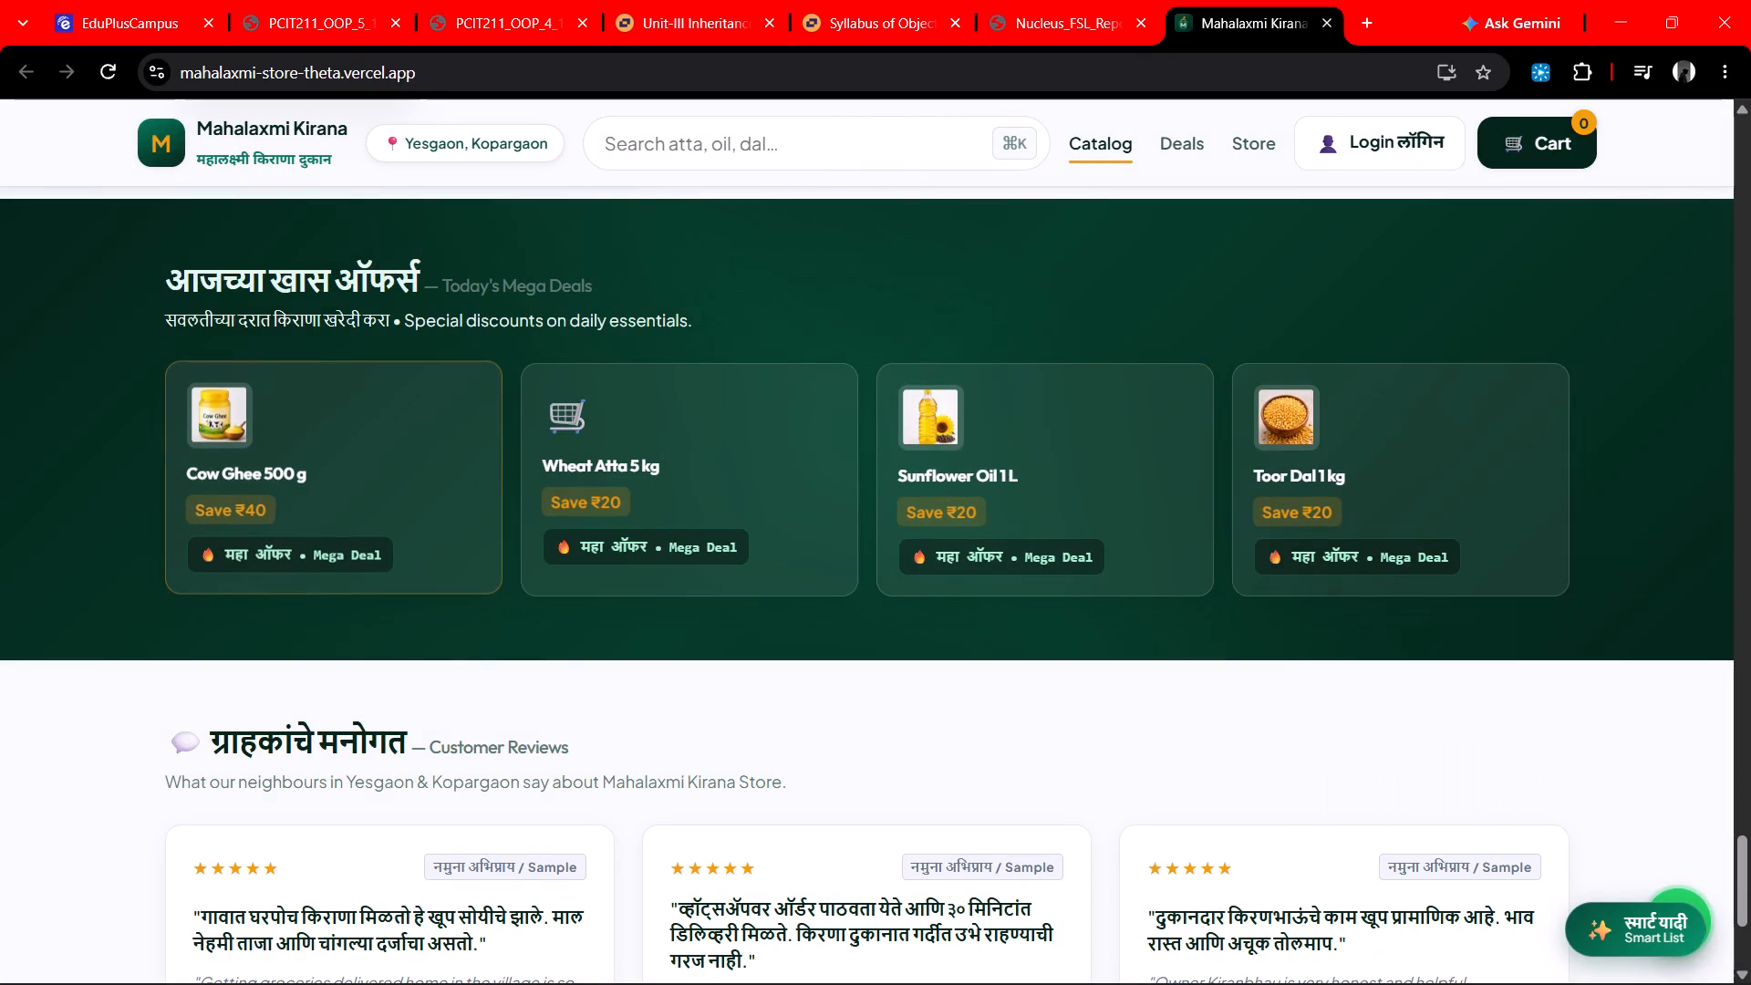
key(shift+super+s)
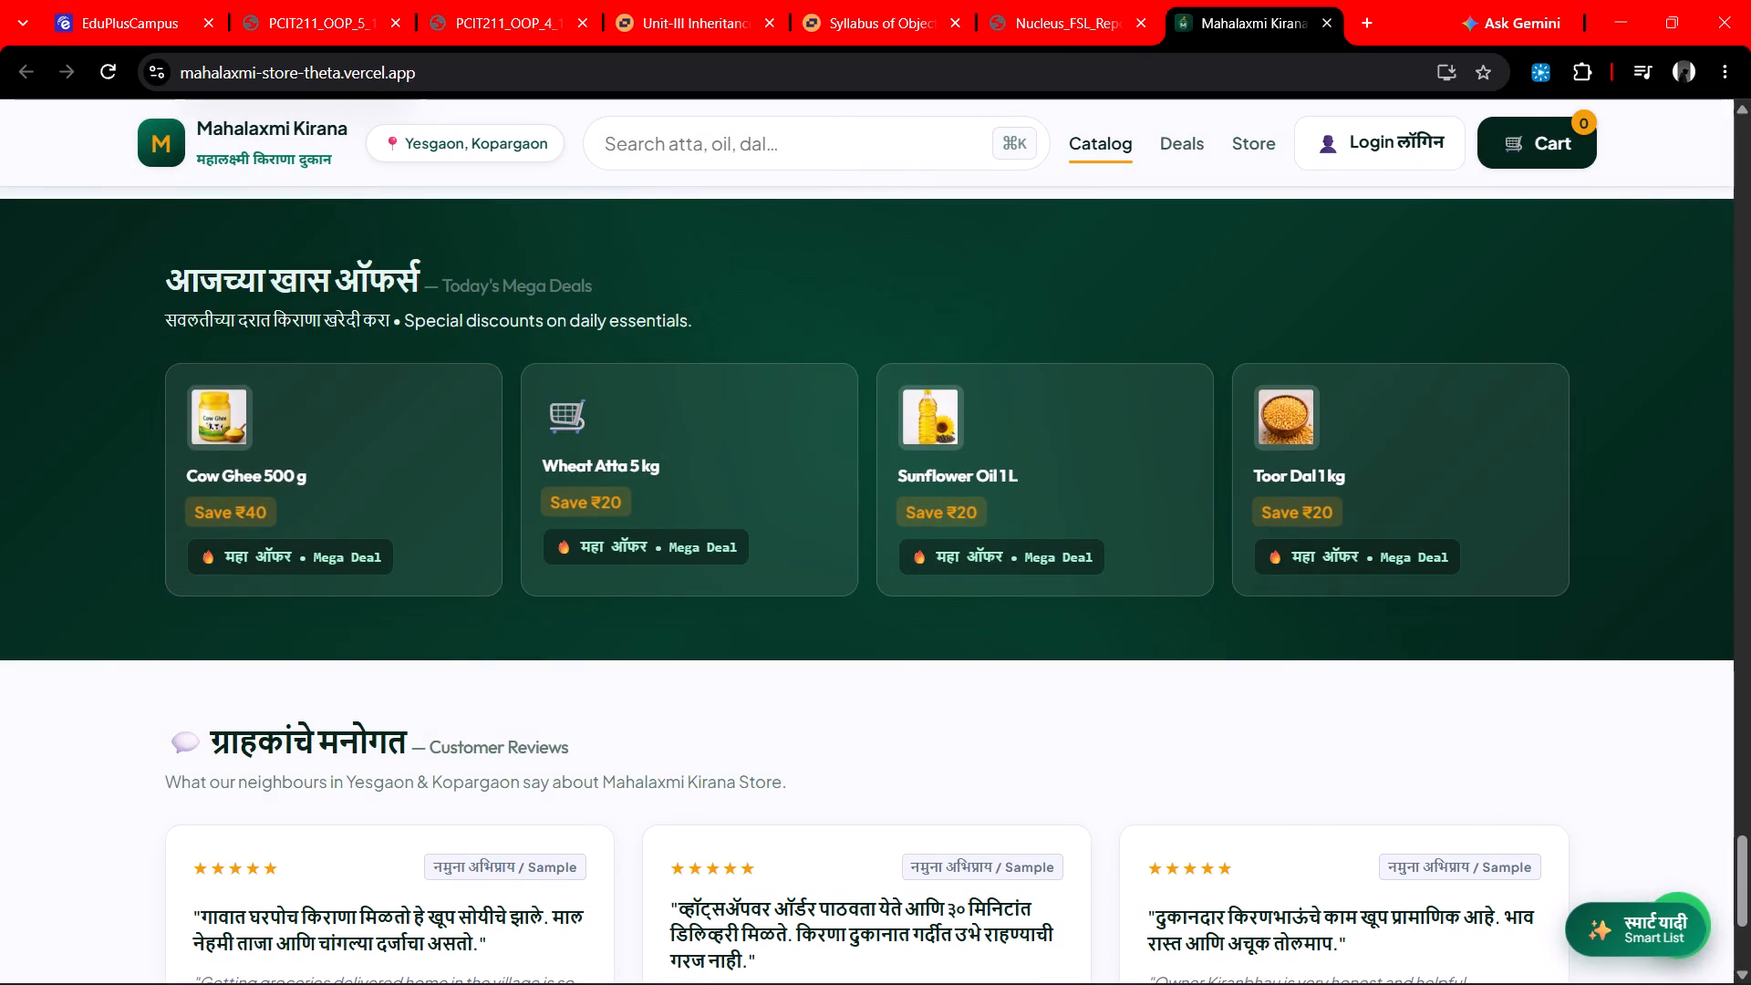
drag(0, 102, 1293, 834)
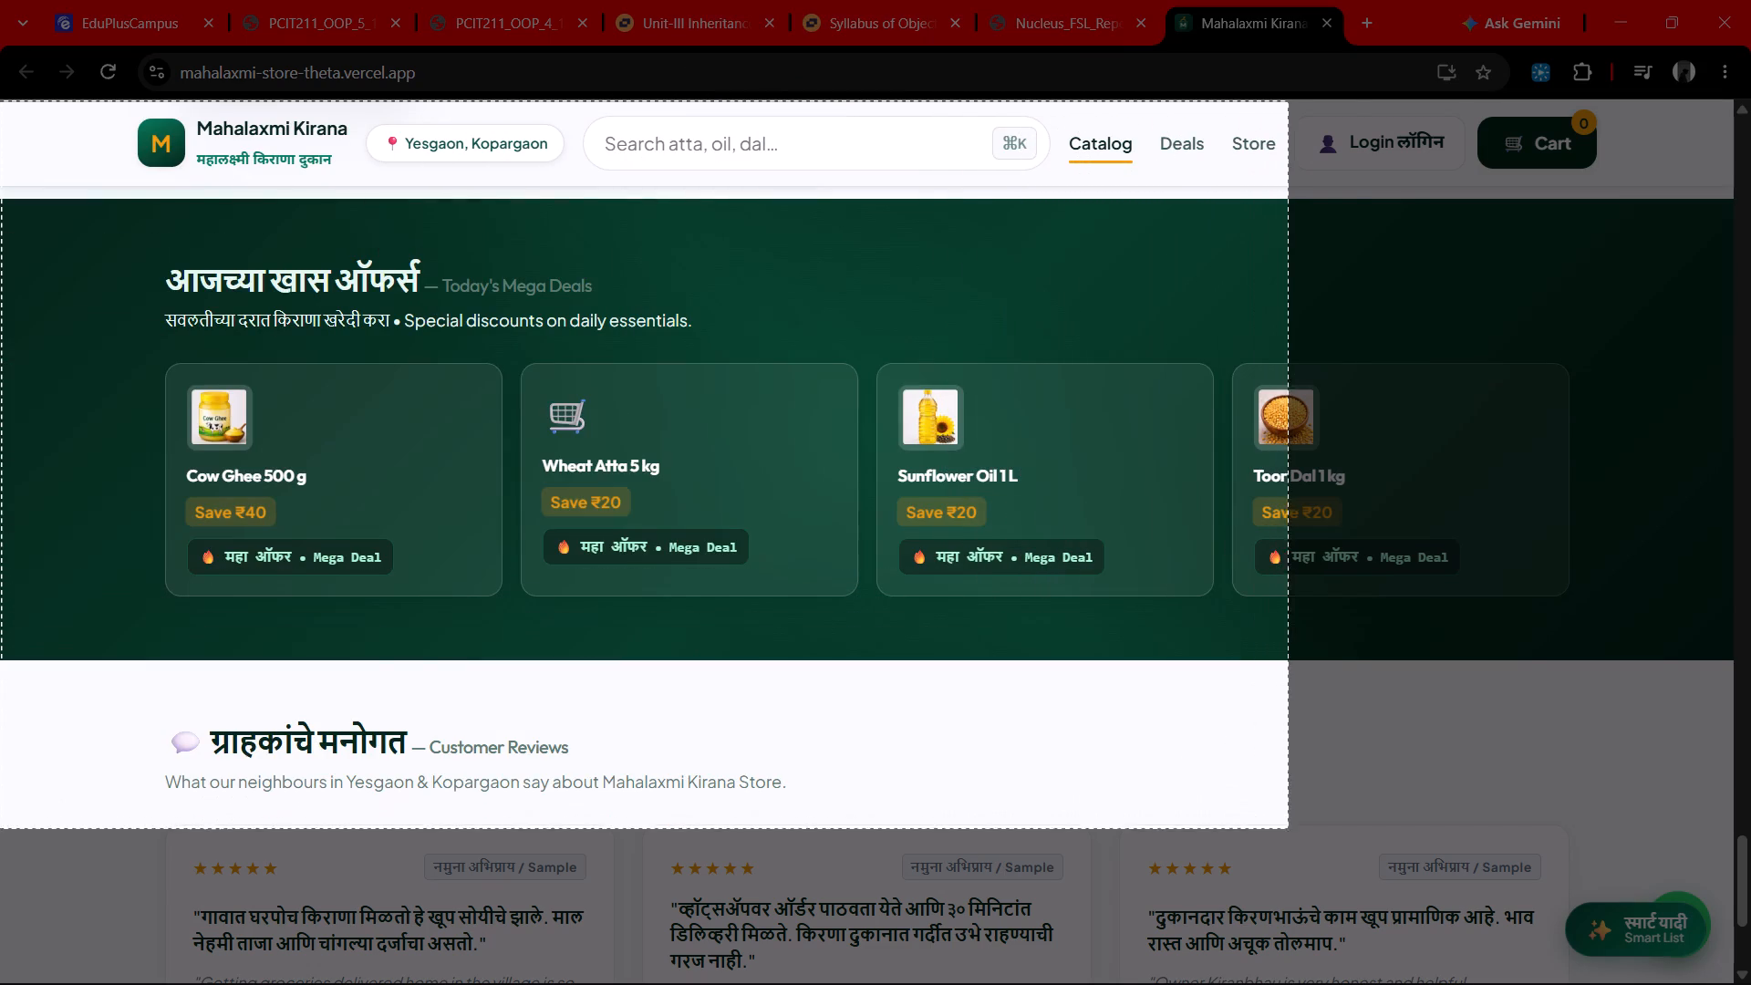
drag(1293, 834, 1750, 984)
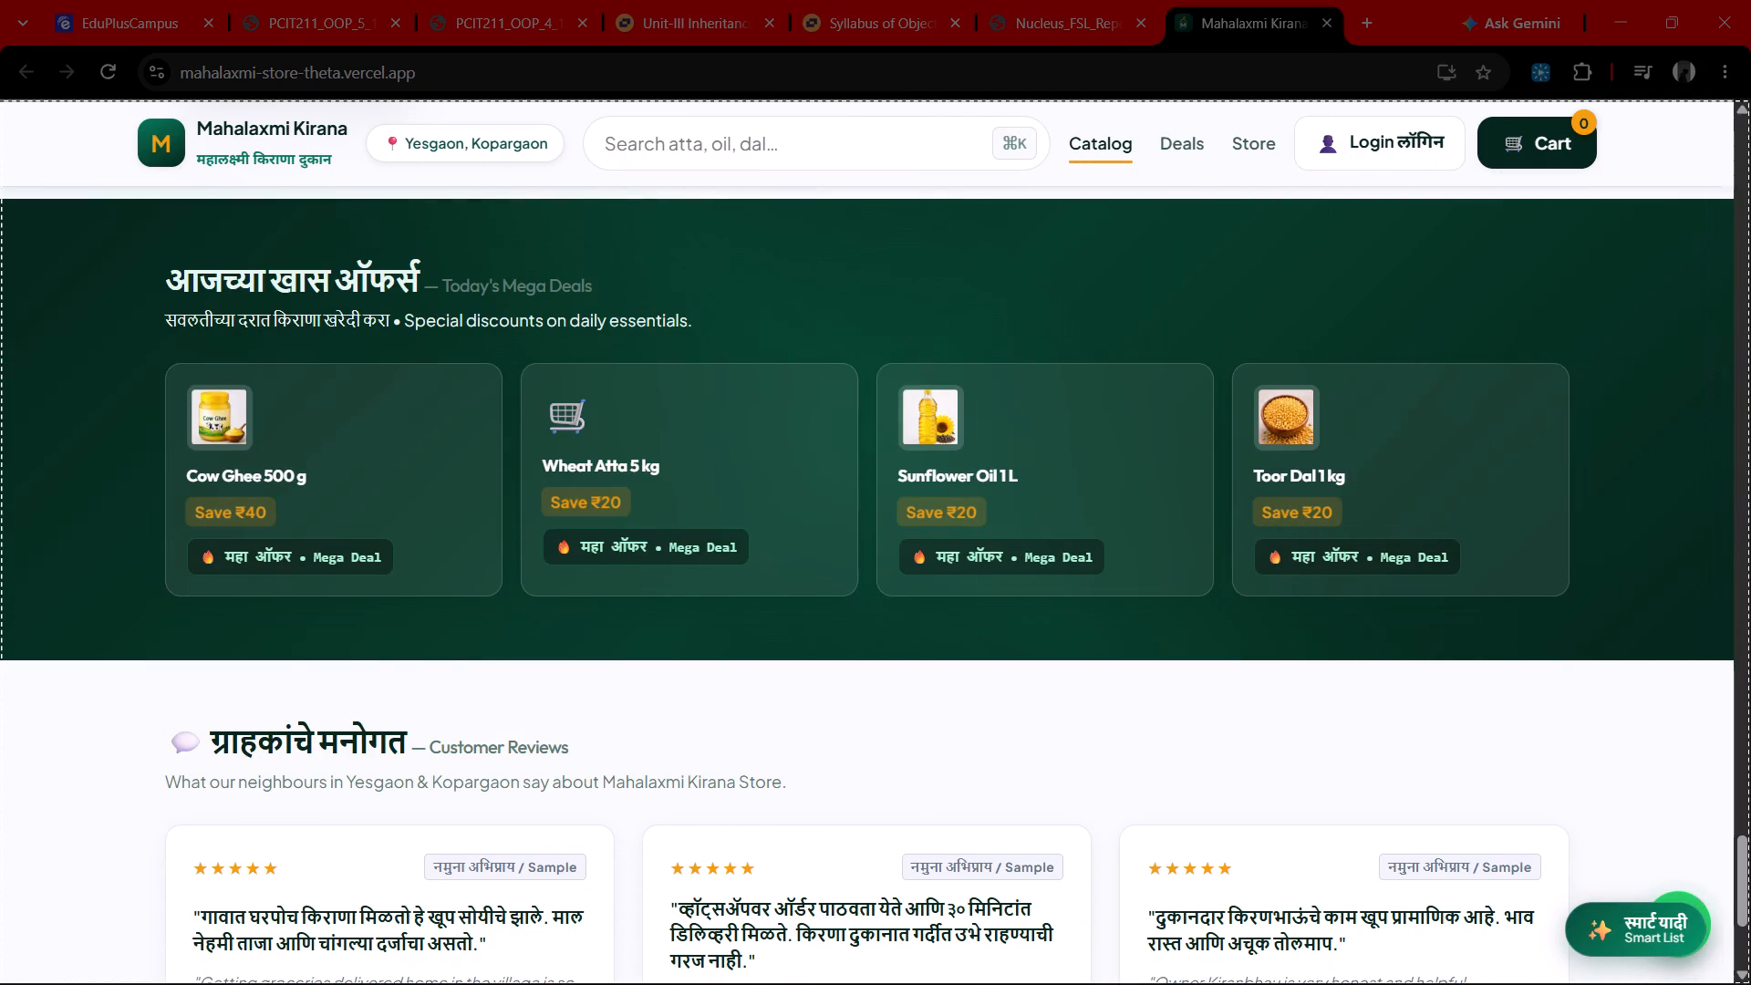
drag(1750, 984, 1729, 984)
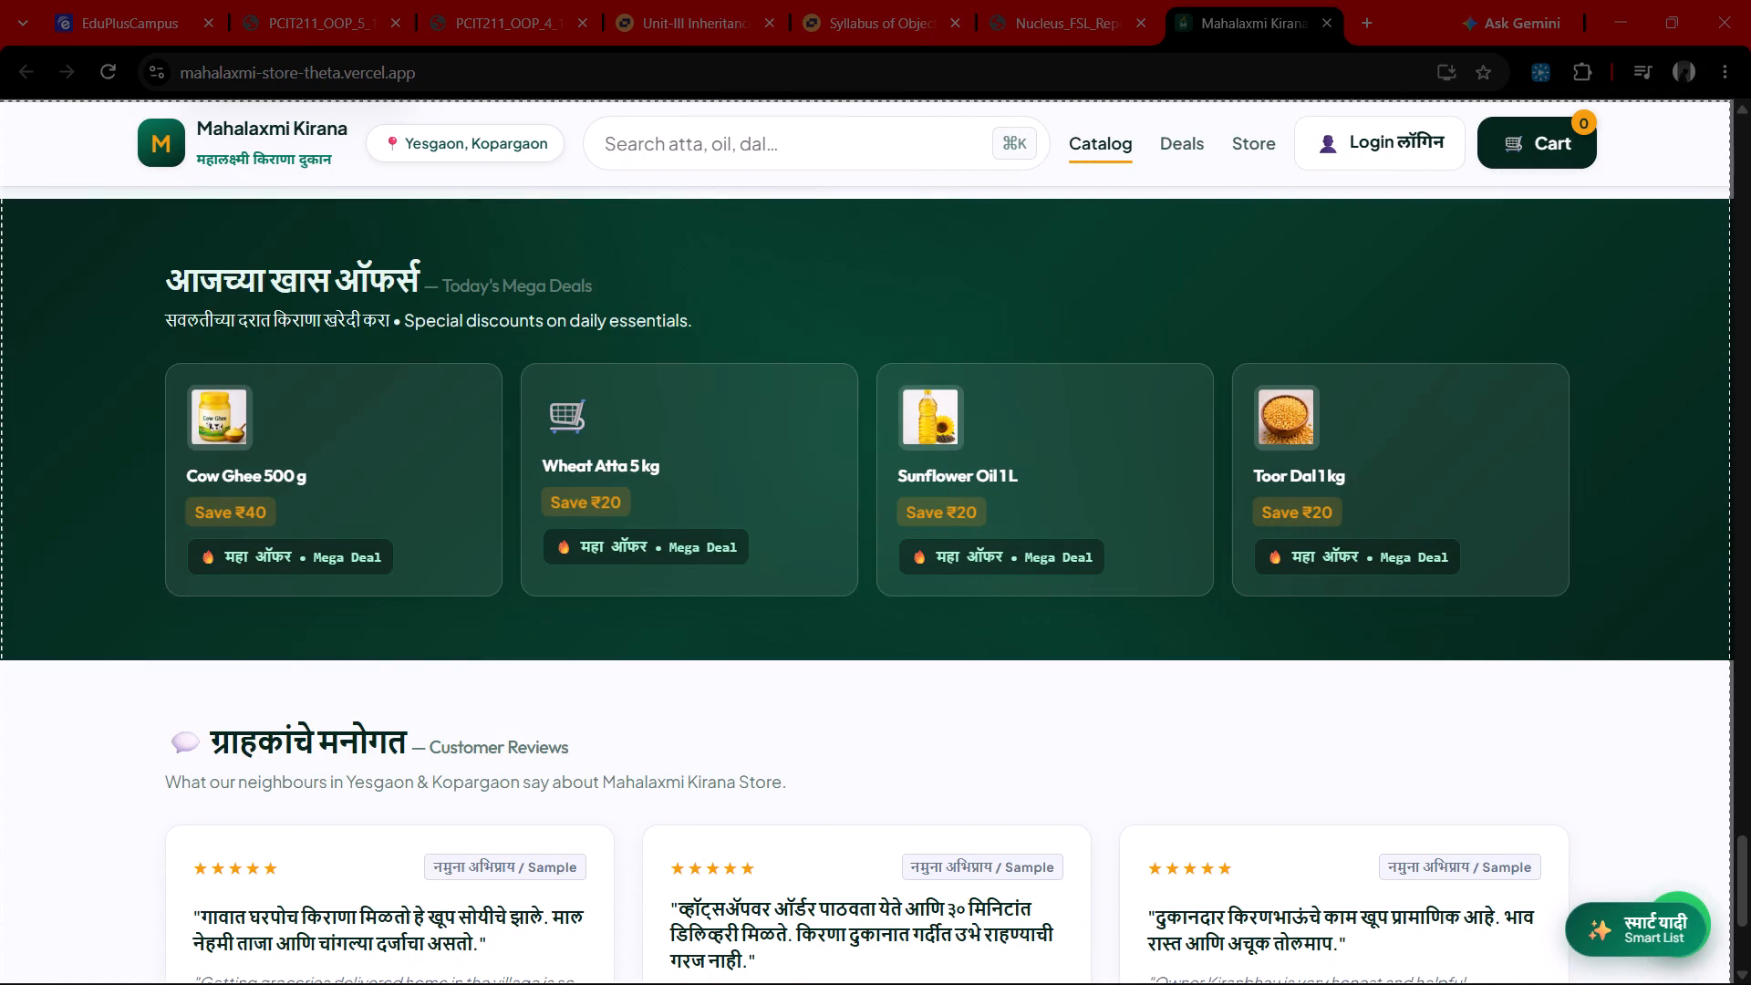
drag(1729, 984, 1730, 984)
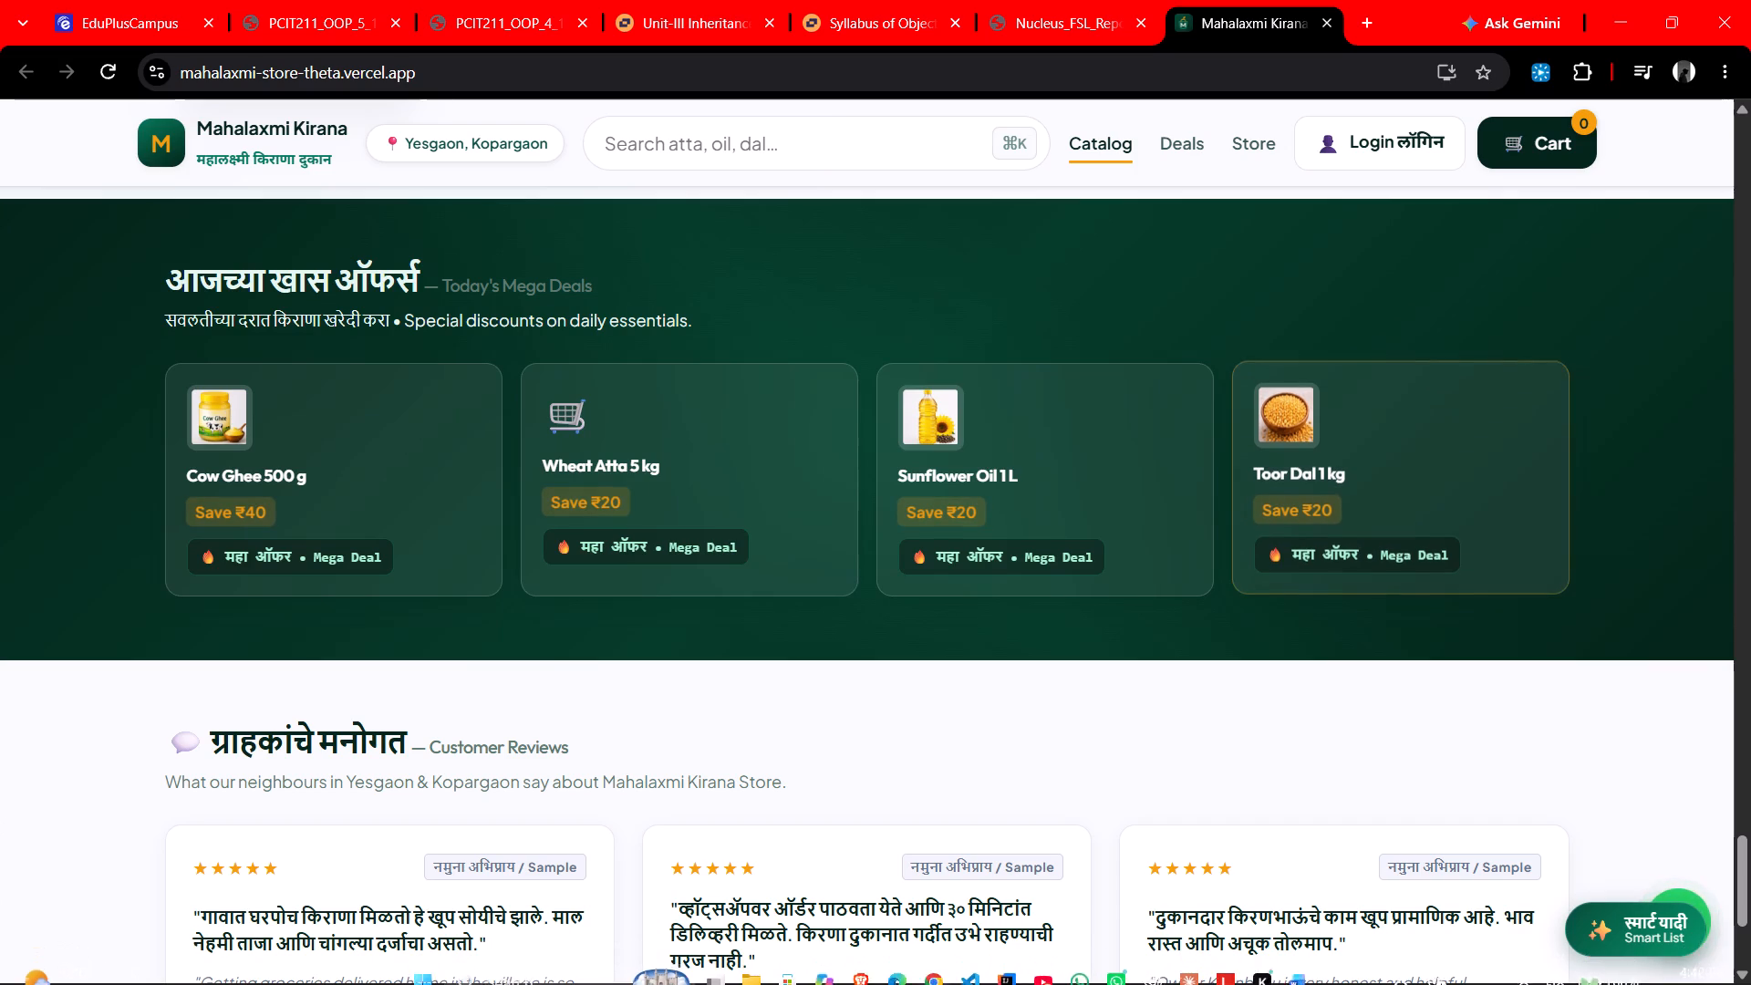
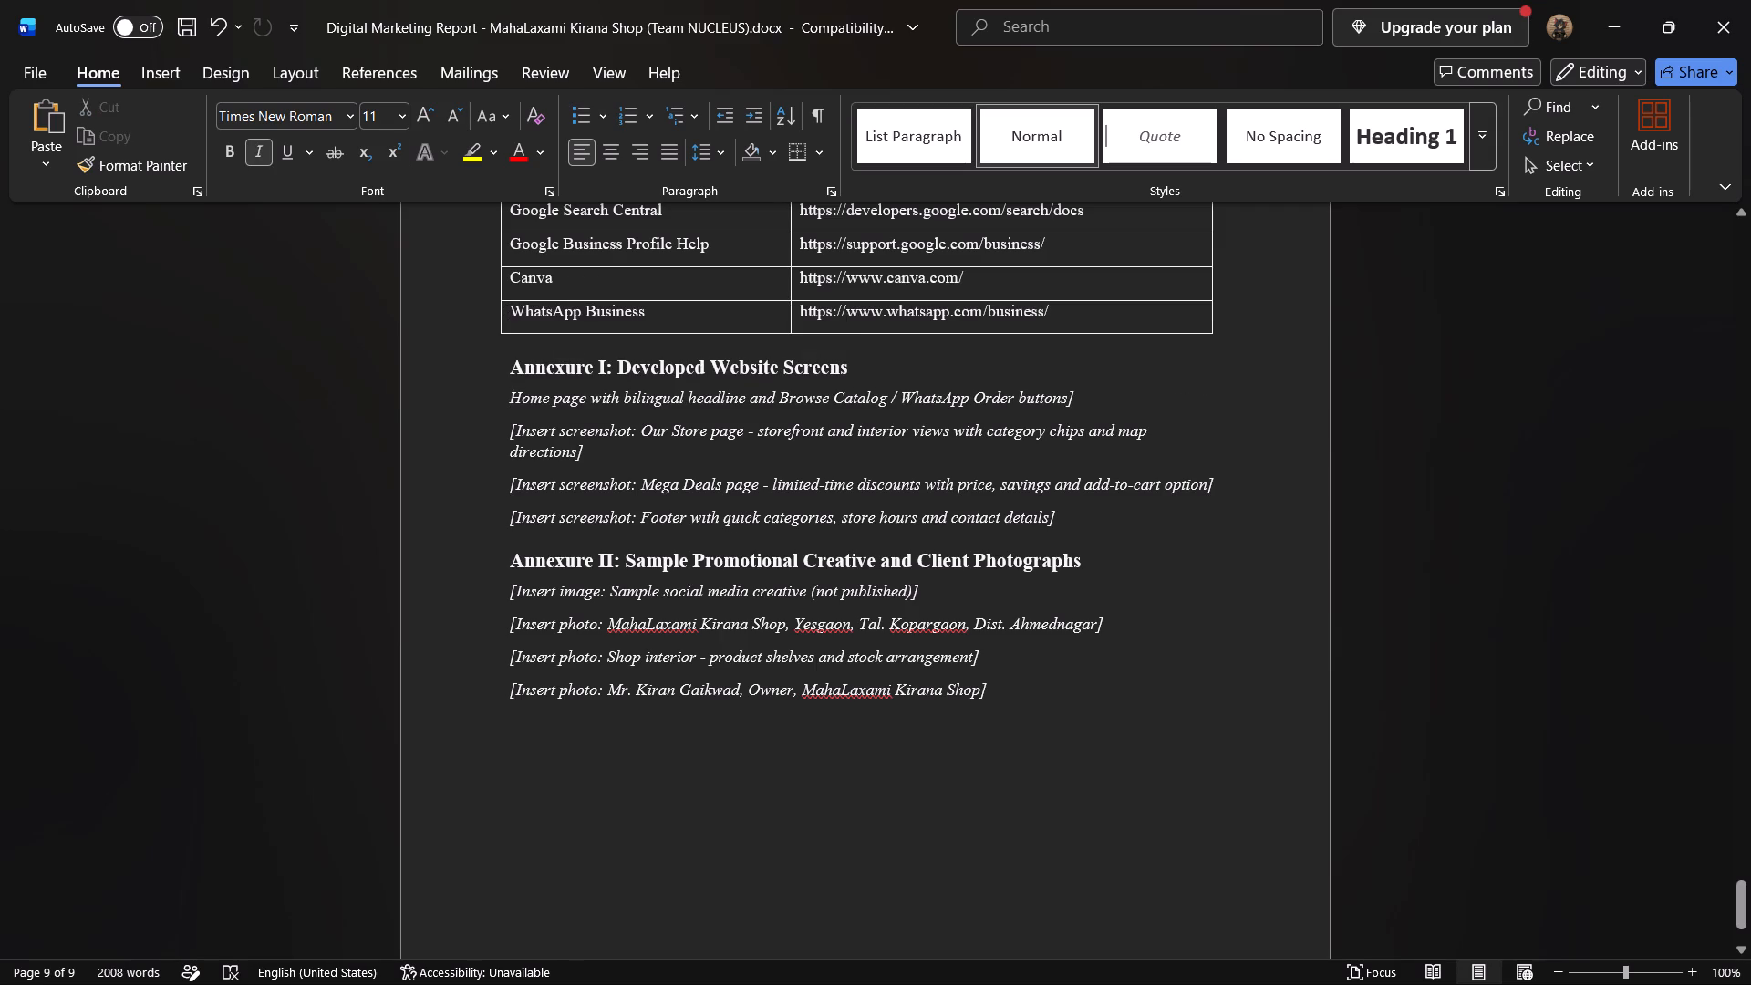
Delete the closing bracket at the end of the home page caption under Annexure I.
click(1086, 399)
key(BackSpace)
Add an empty line directly beneath the heading "Annexure I: Developed Website Screens".
click(864, 370)
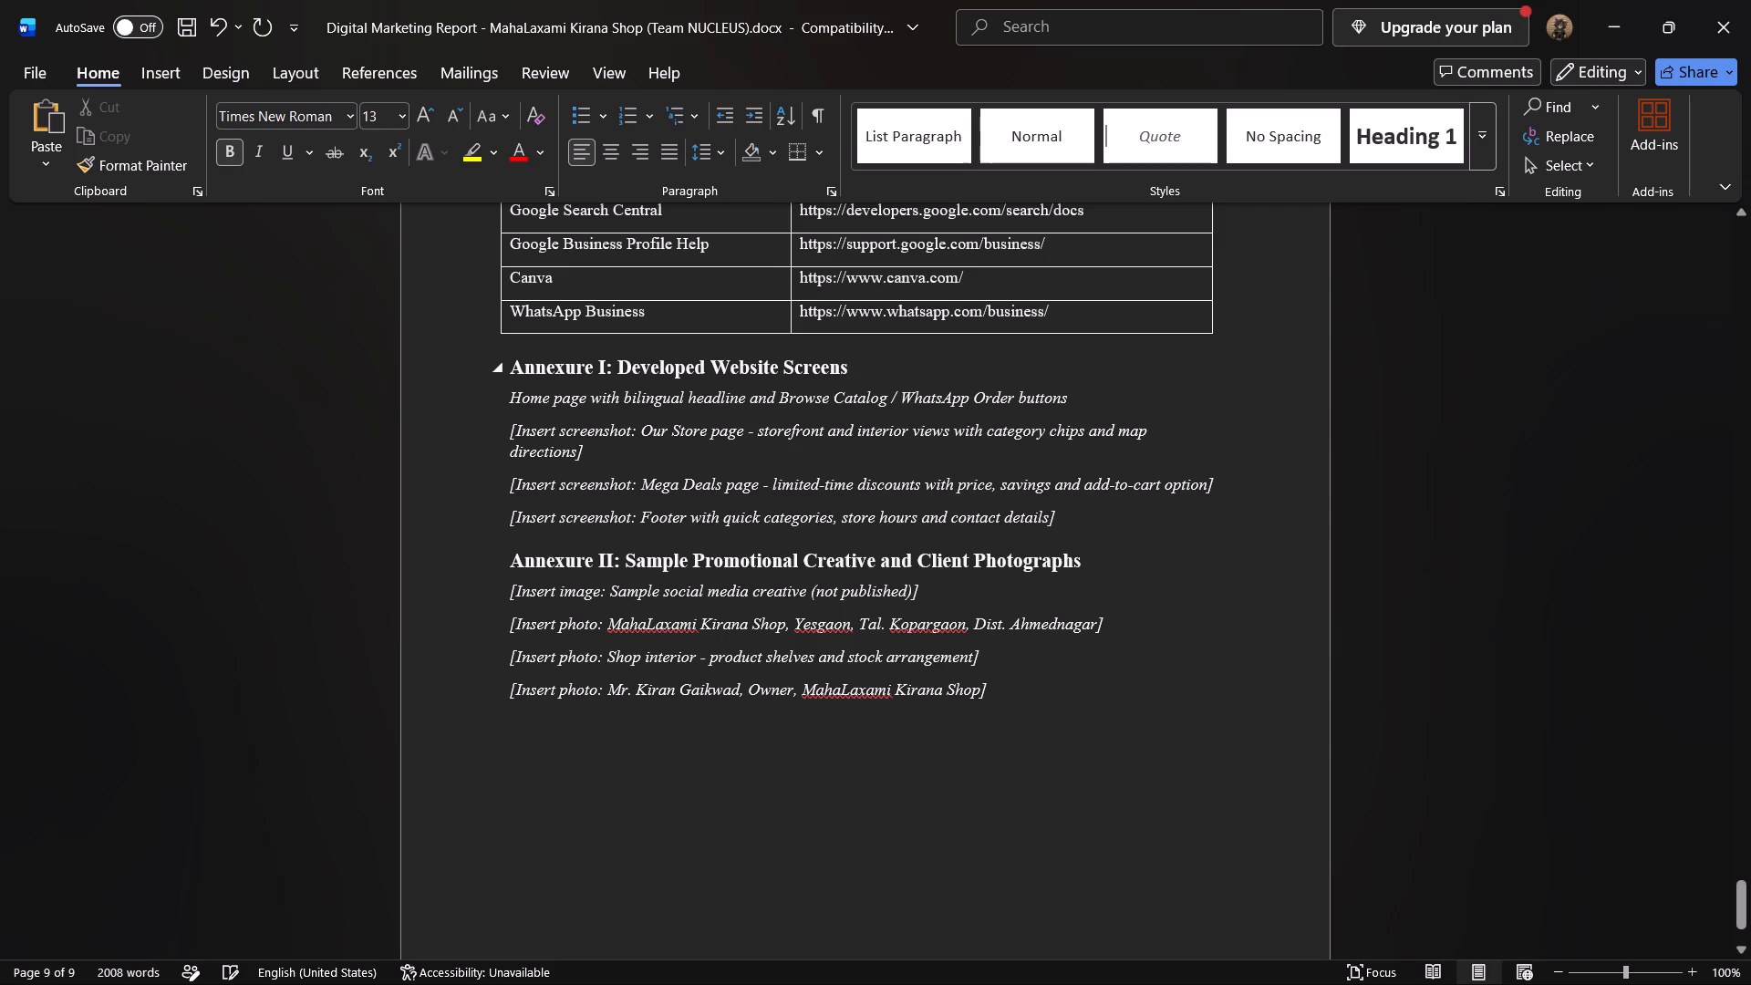
key(Return)
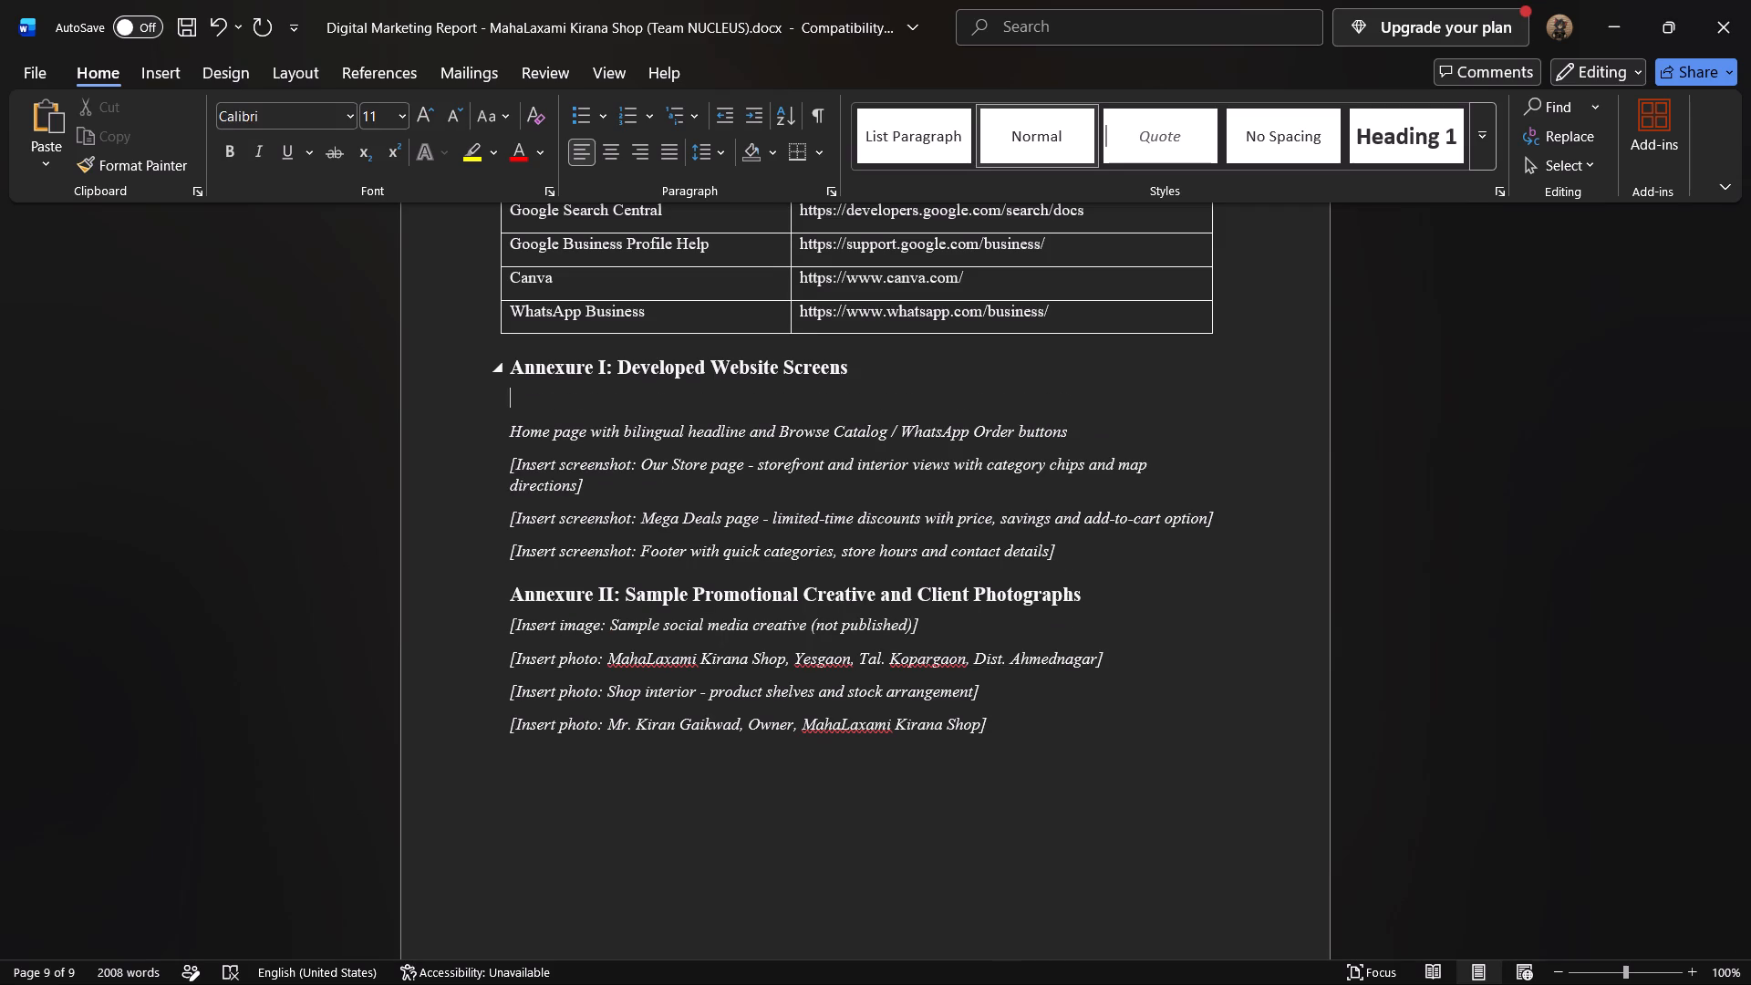
Look through the clipboard history for the website's home page screenshot.
key(super+v)
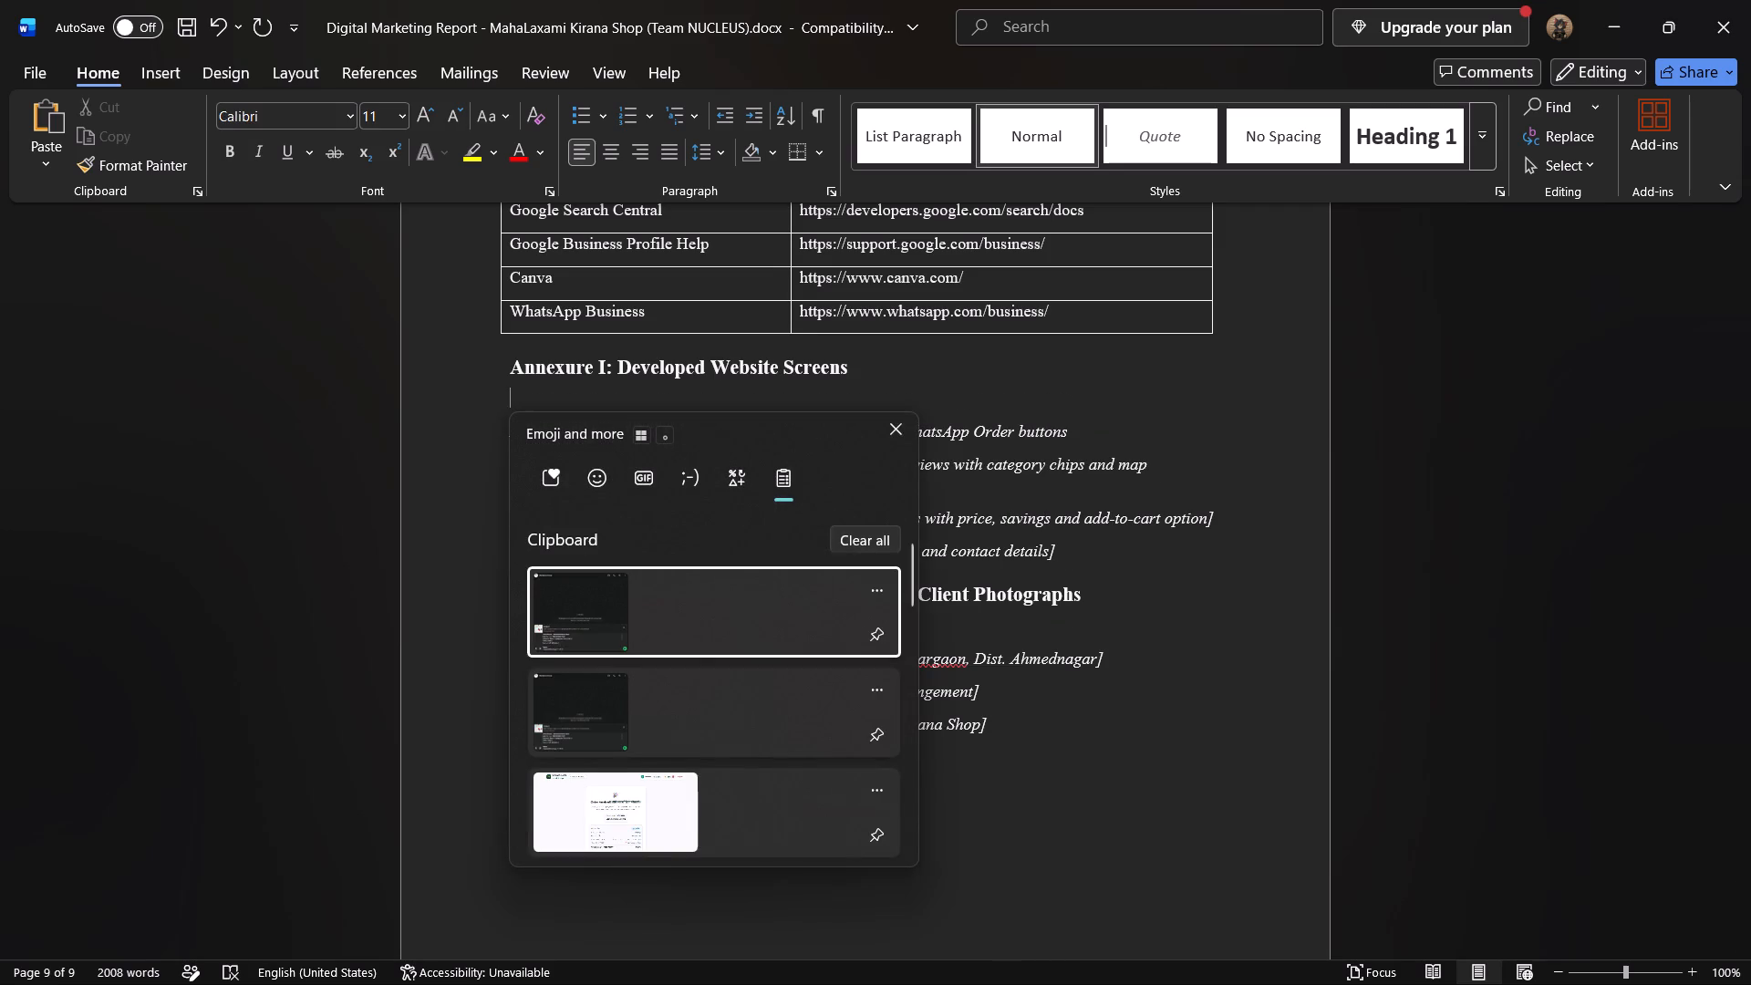
scroll(698, 689, down, 7)
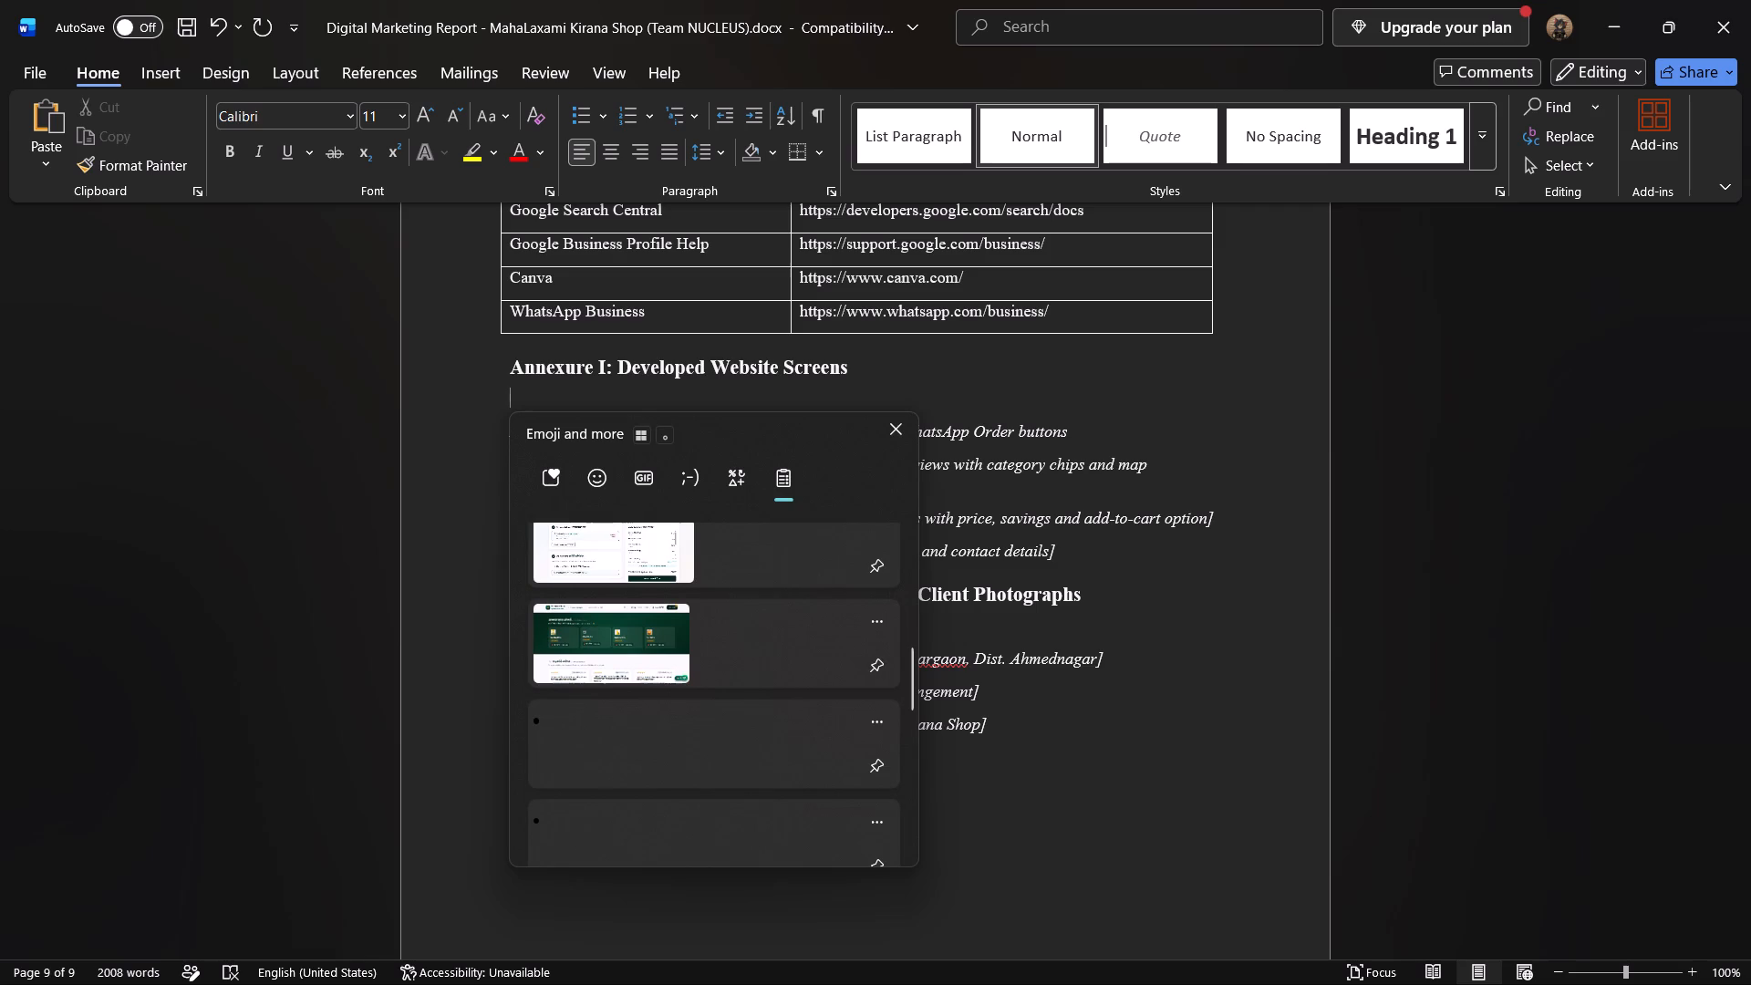
scroll(698, 689, down, 3)
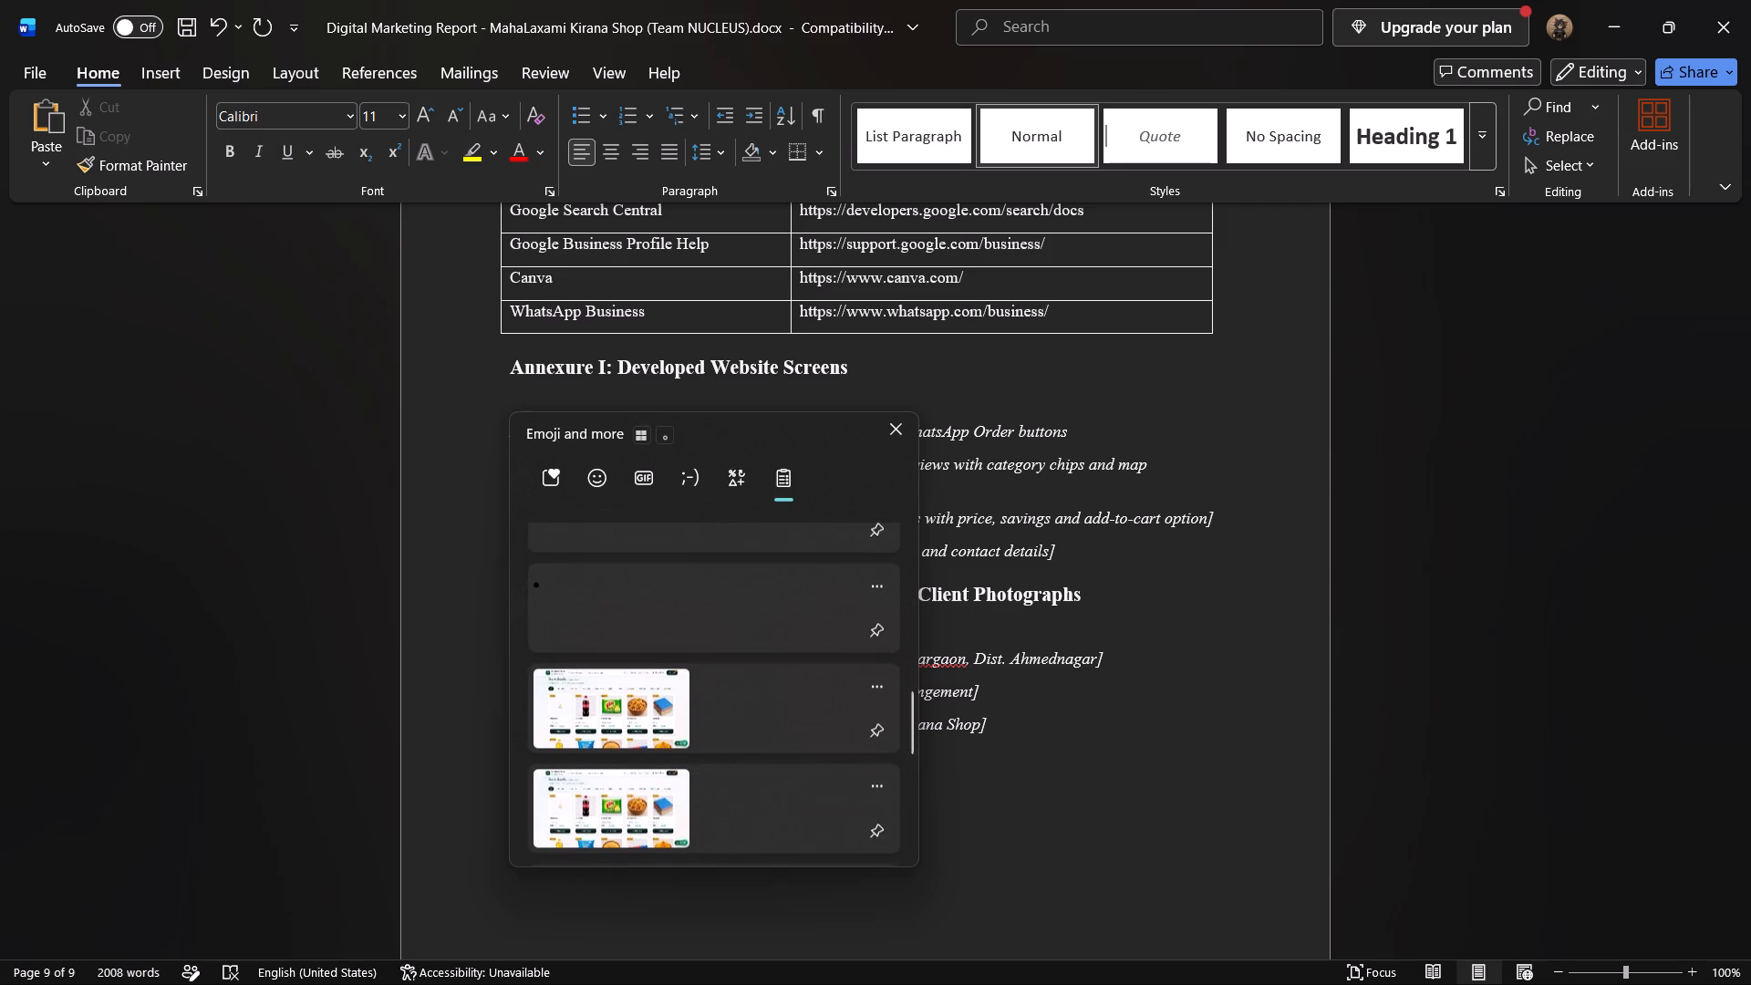
scroll(698, 689, down, 2)
scroll(698, 689, up, 2)
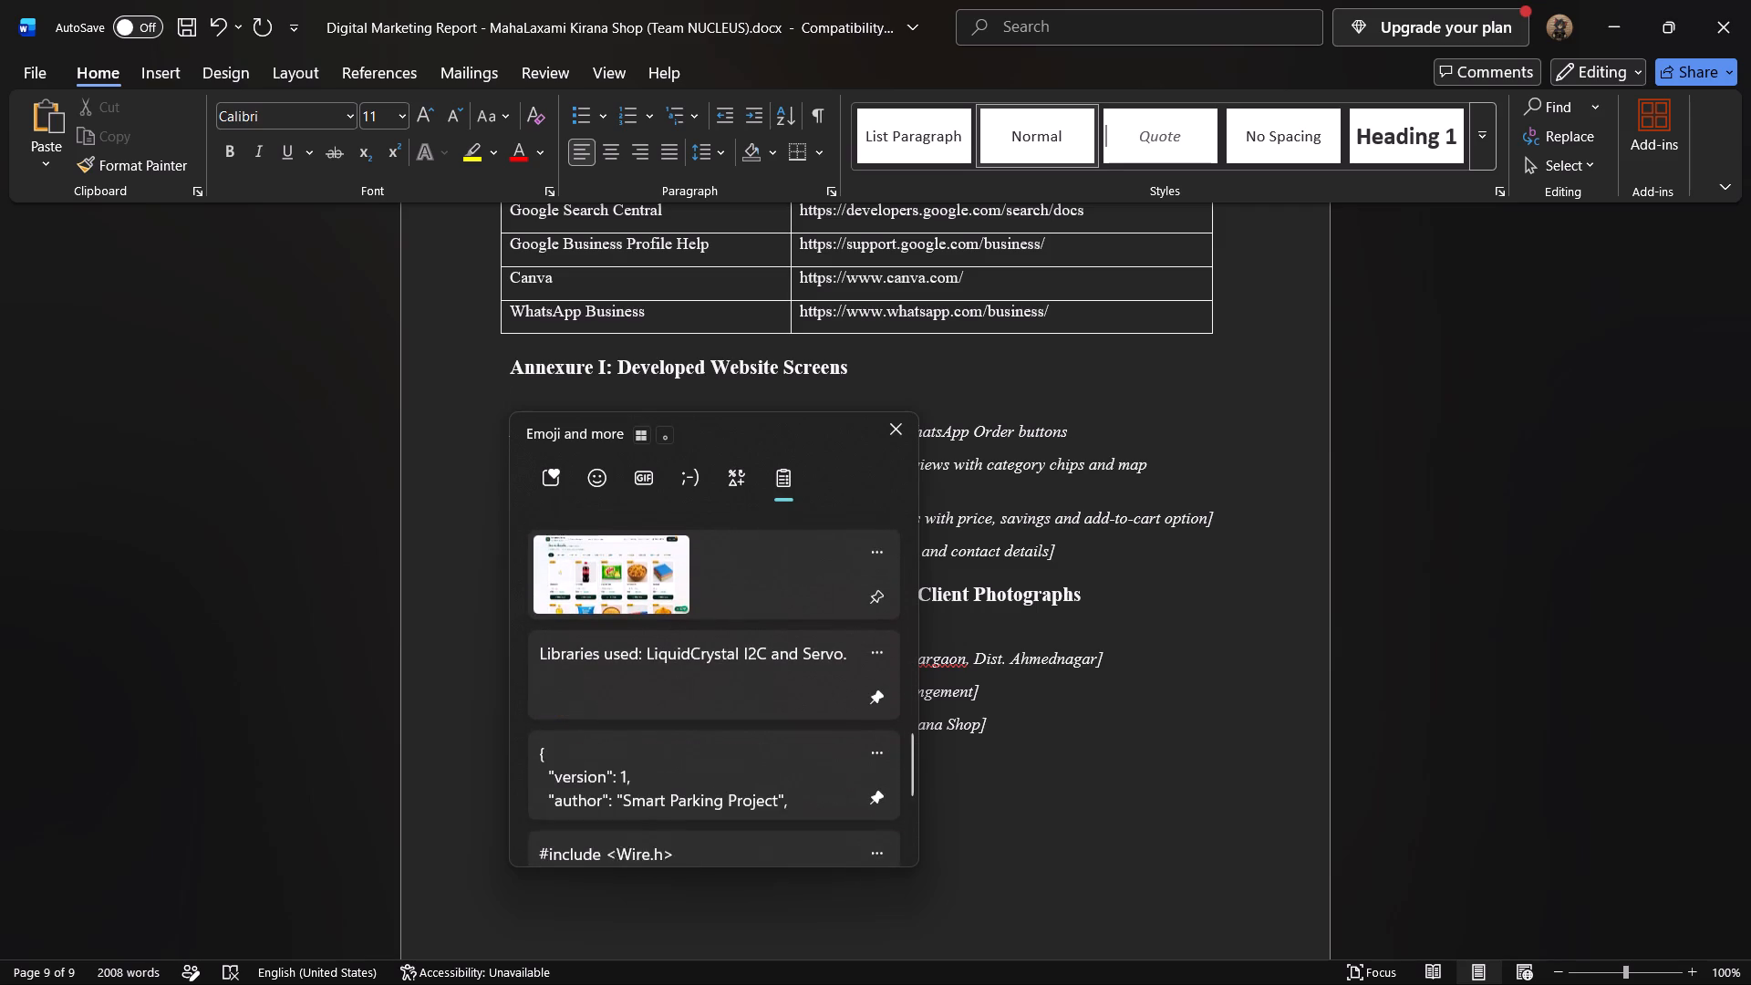
scroll(698, 689, up, 1)
scroll(698, 689, right, 1)
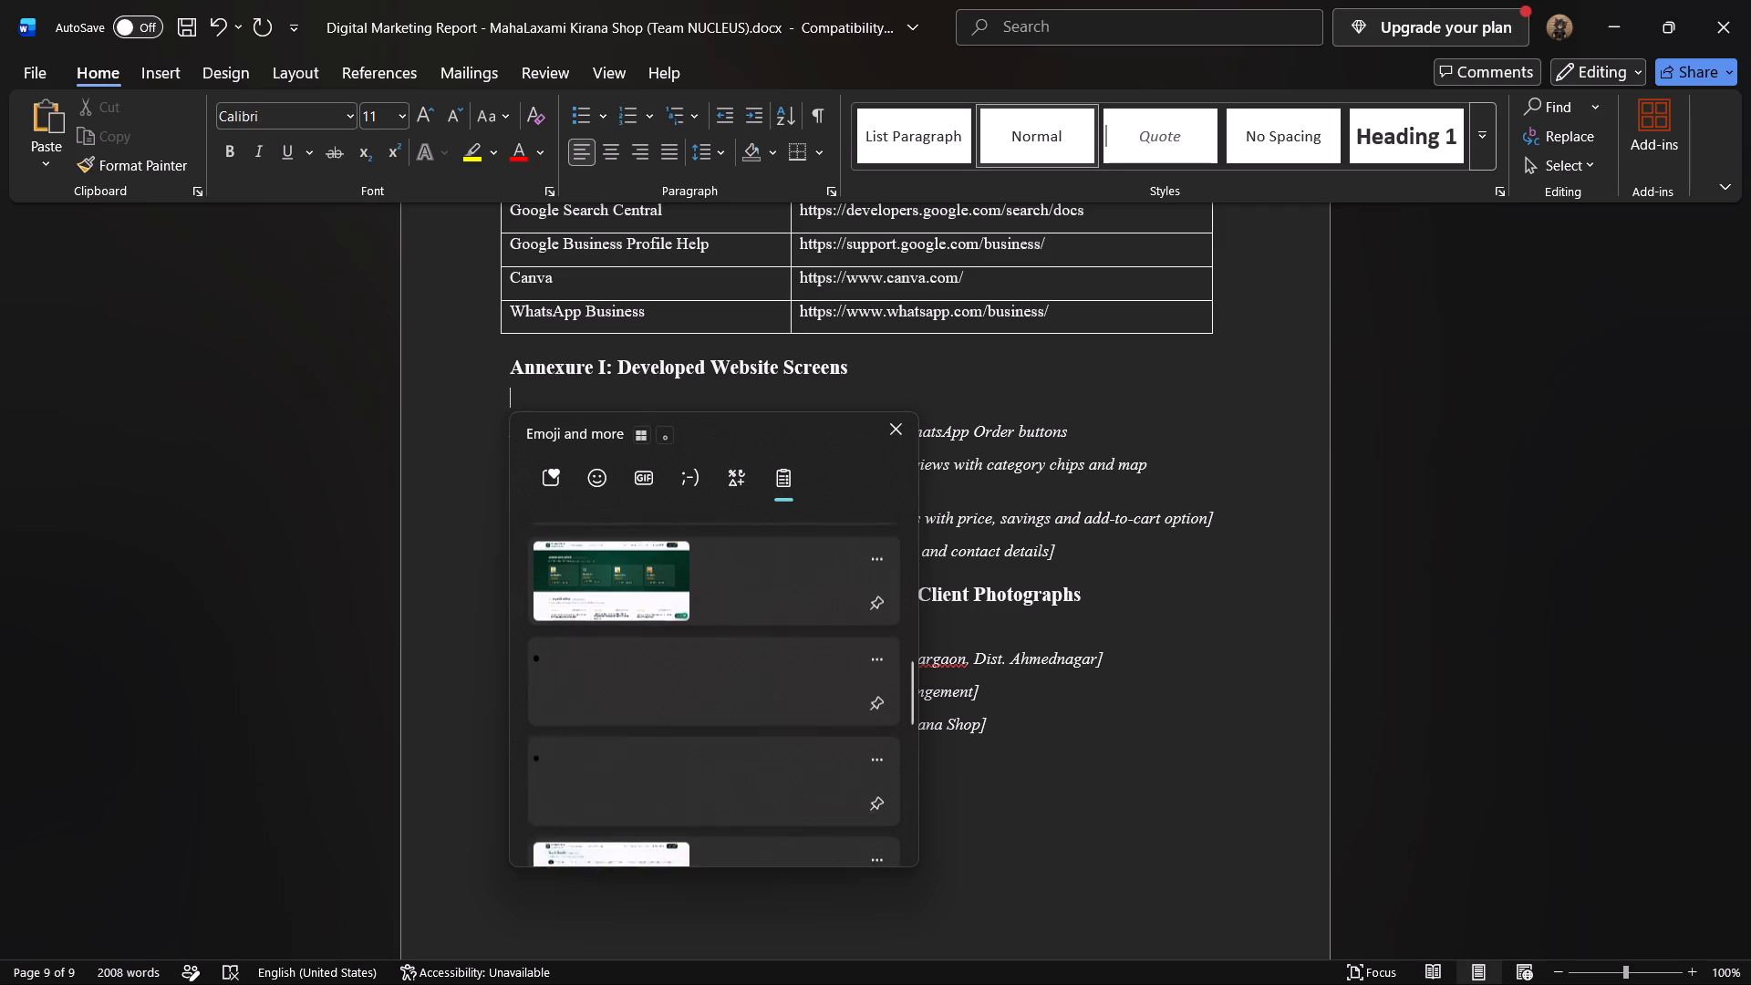
scroll(698, 689, right, 2)
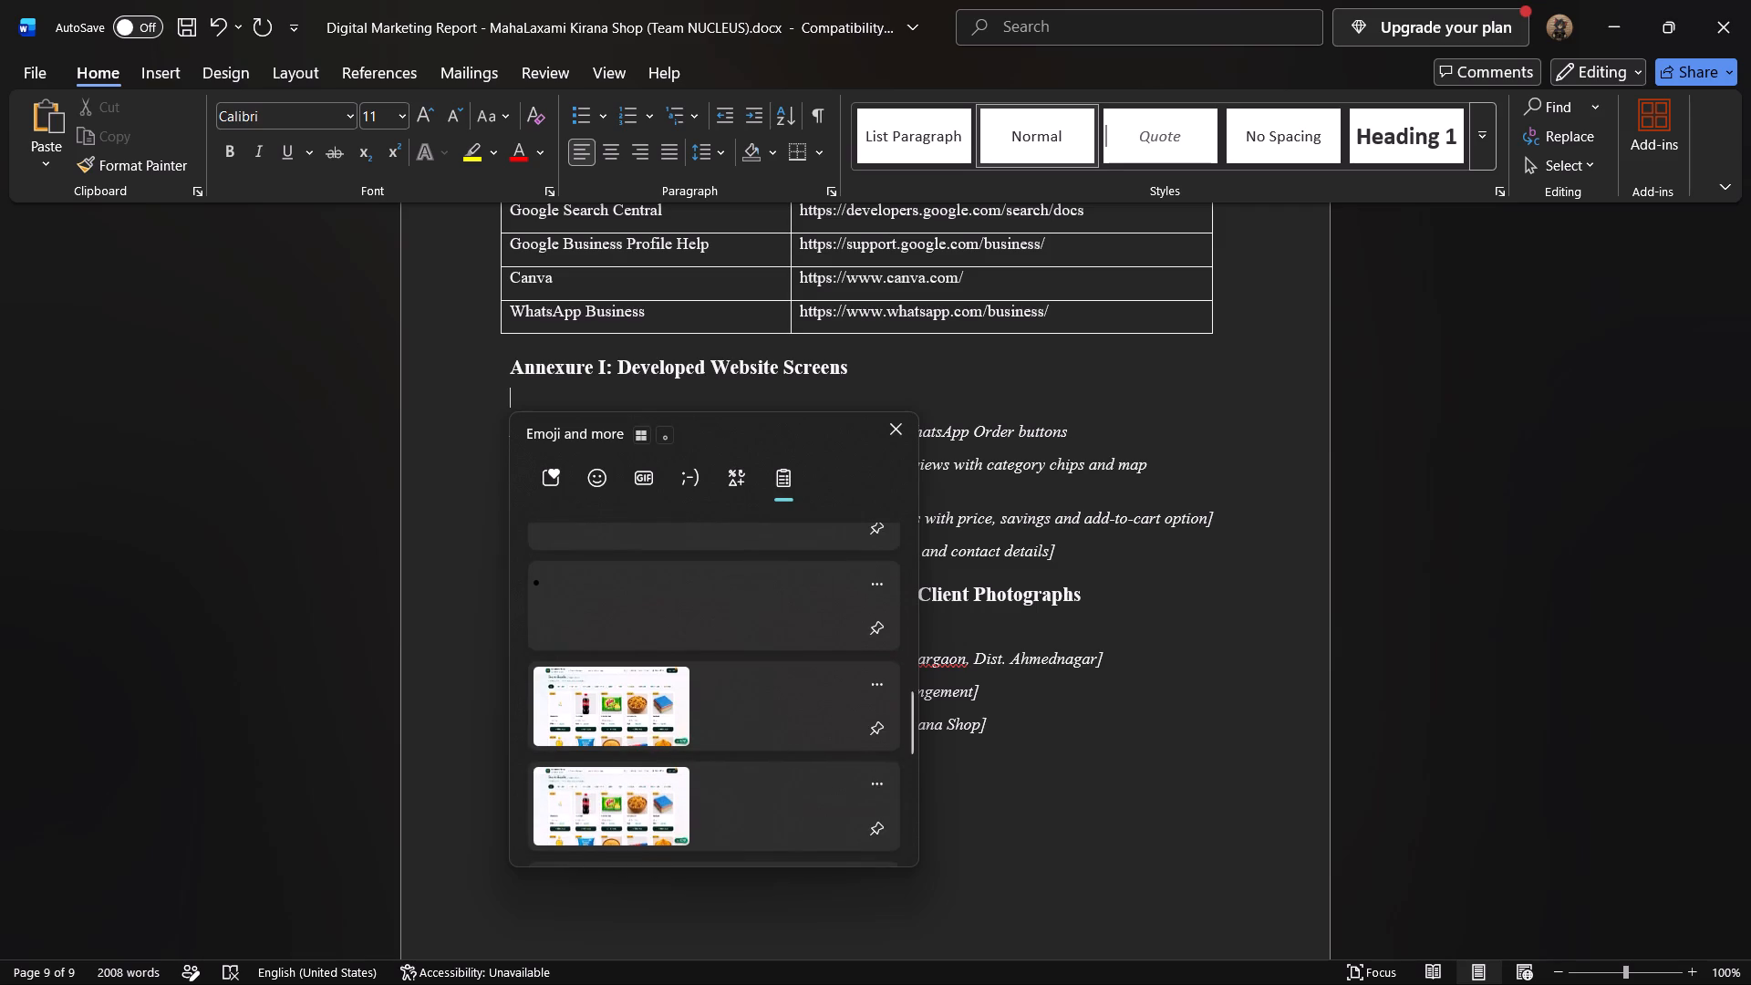
scroll(698, 689, right, 1)
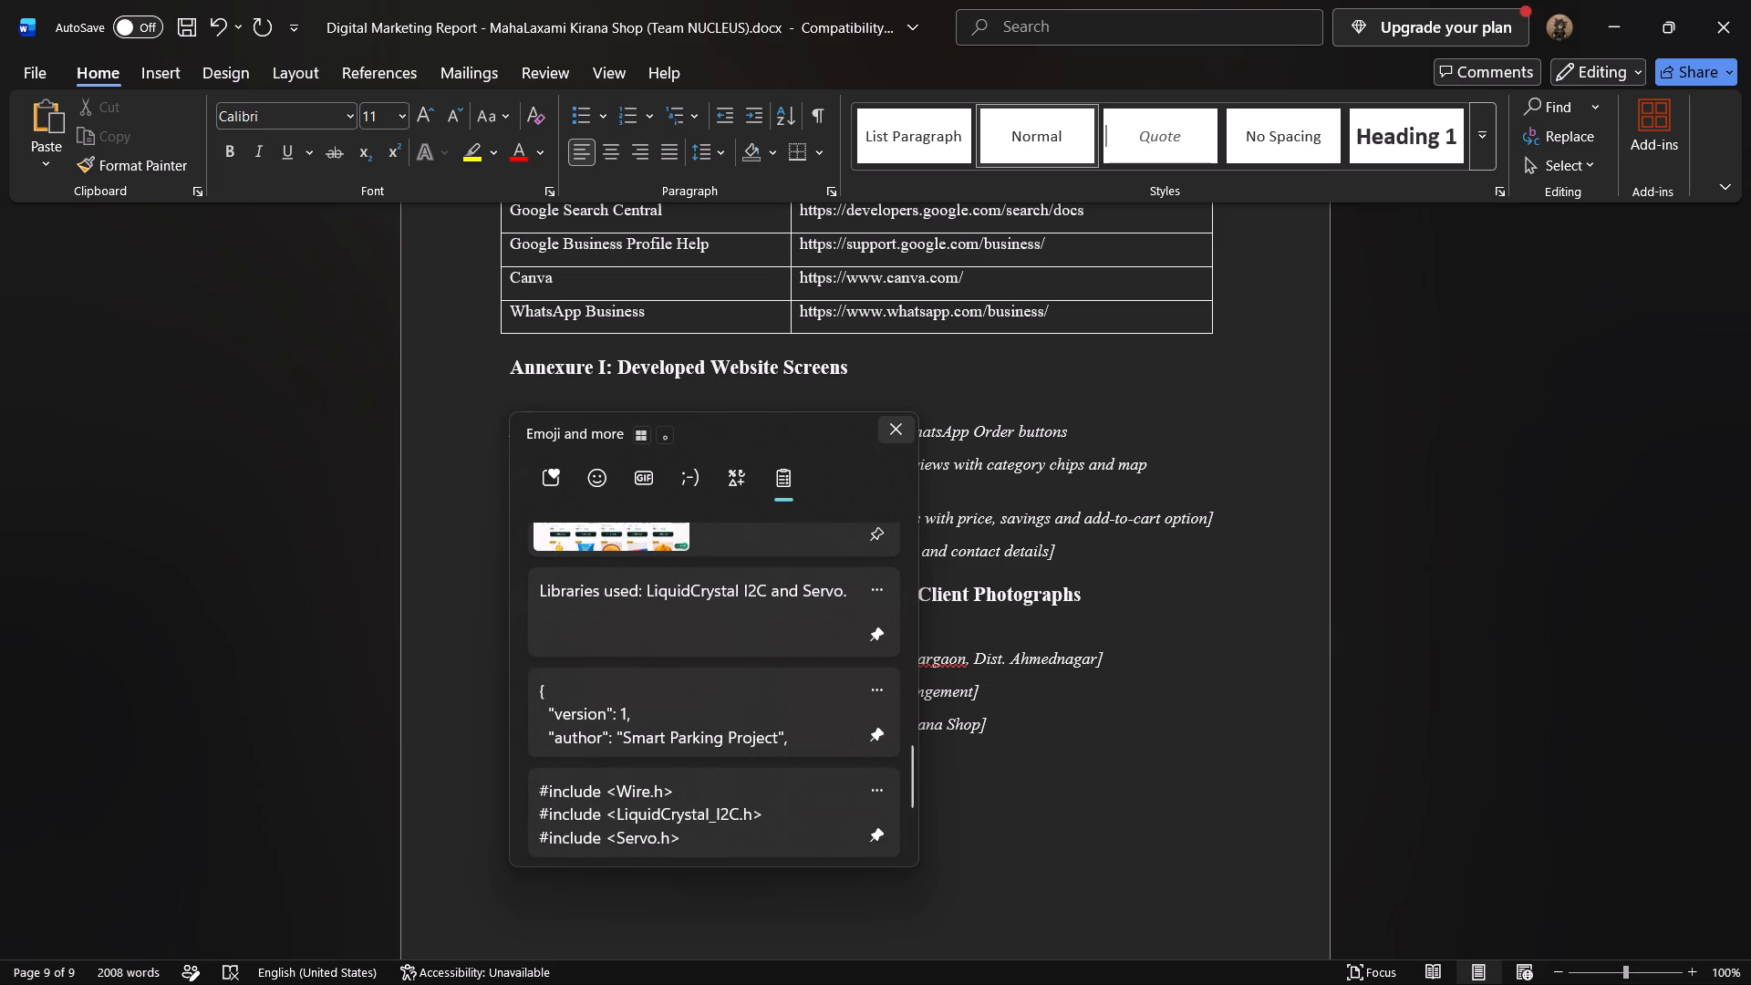
click(893, 436)
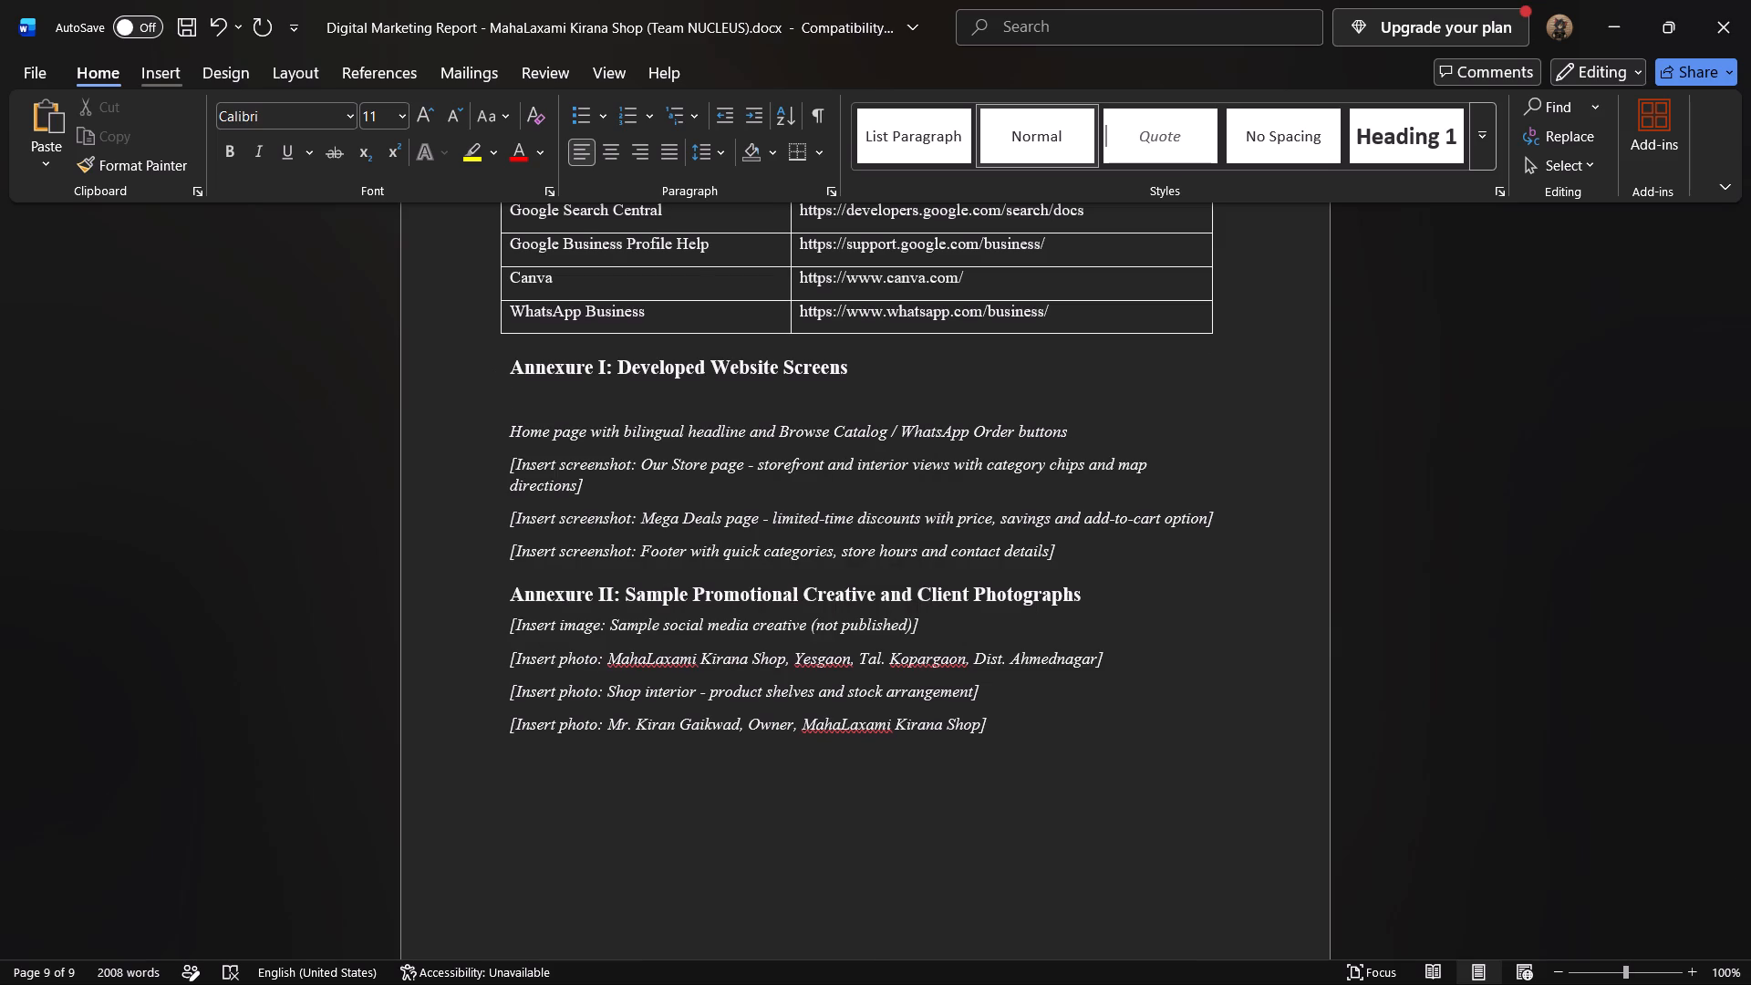
Insert the website's home page screenshot from this device on the empty line above its caption.
click(161, 67)
click(246, 127)
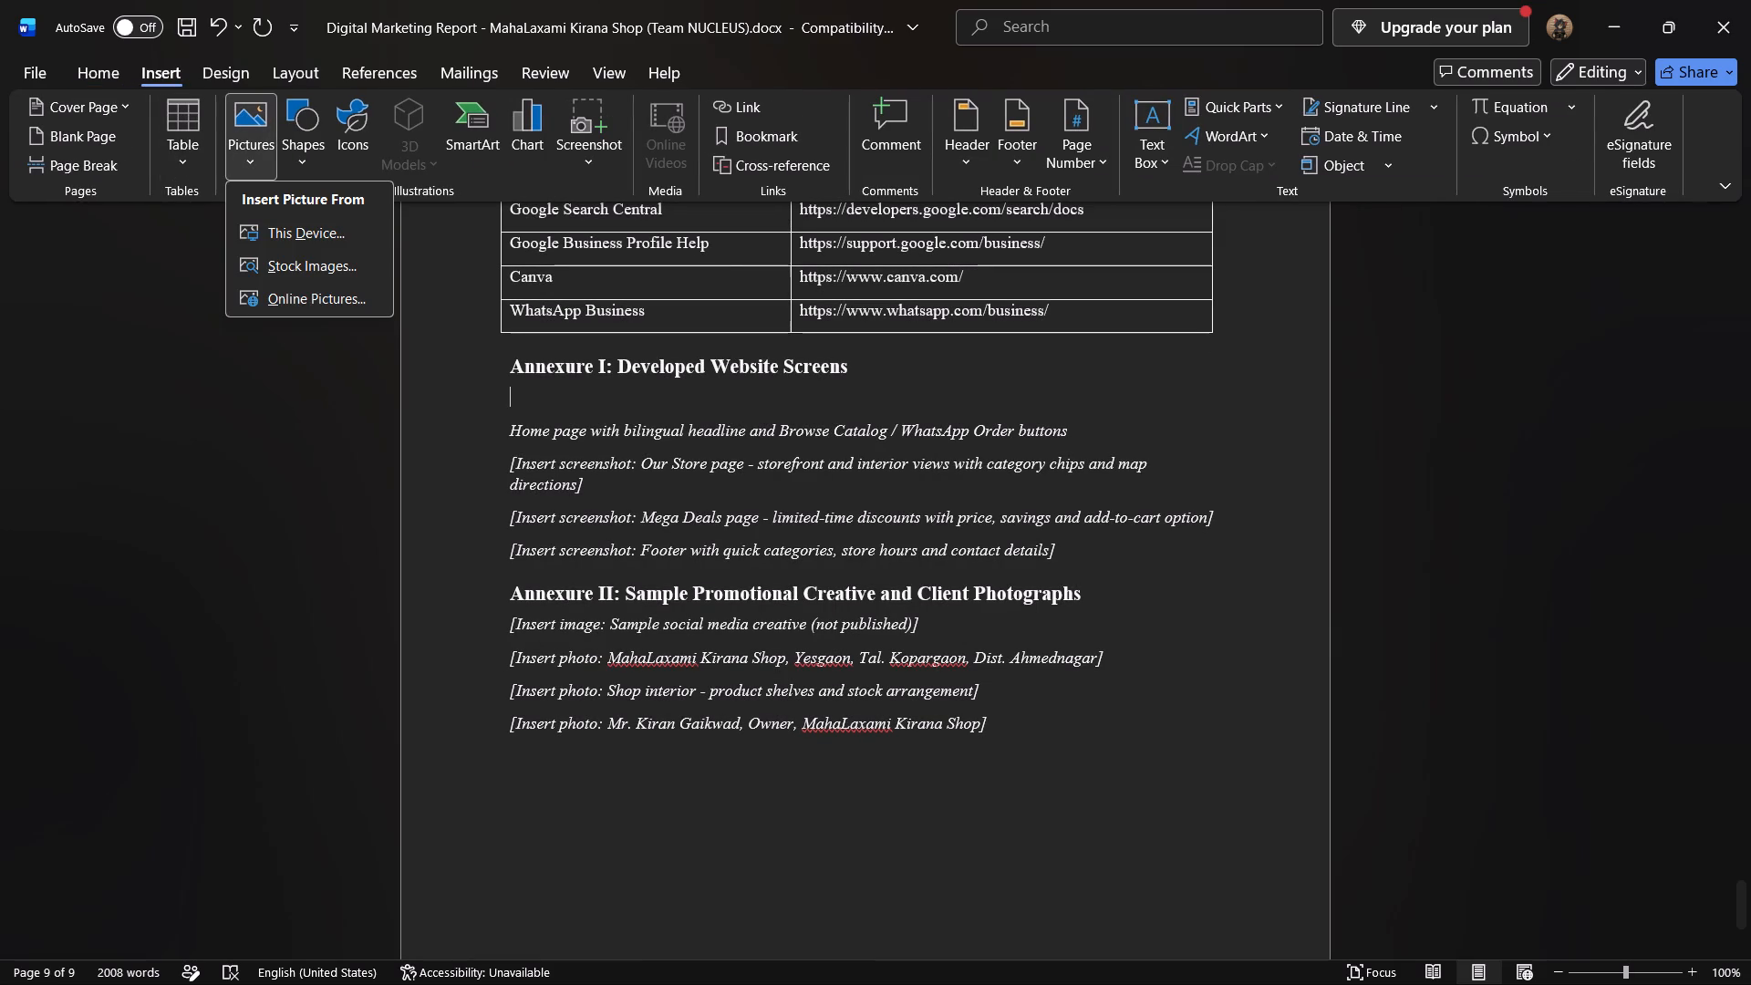
click(287, 230)
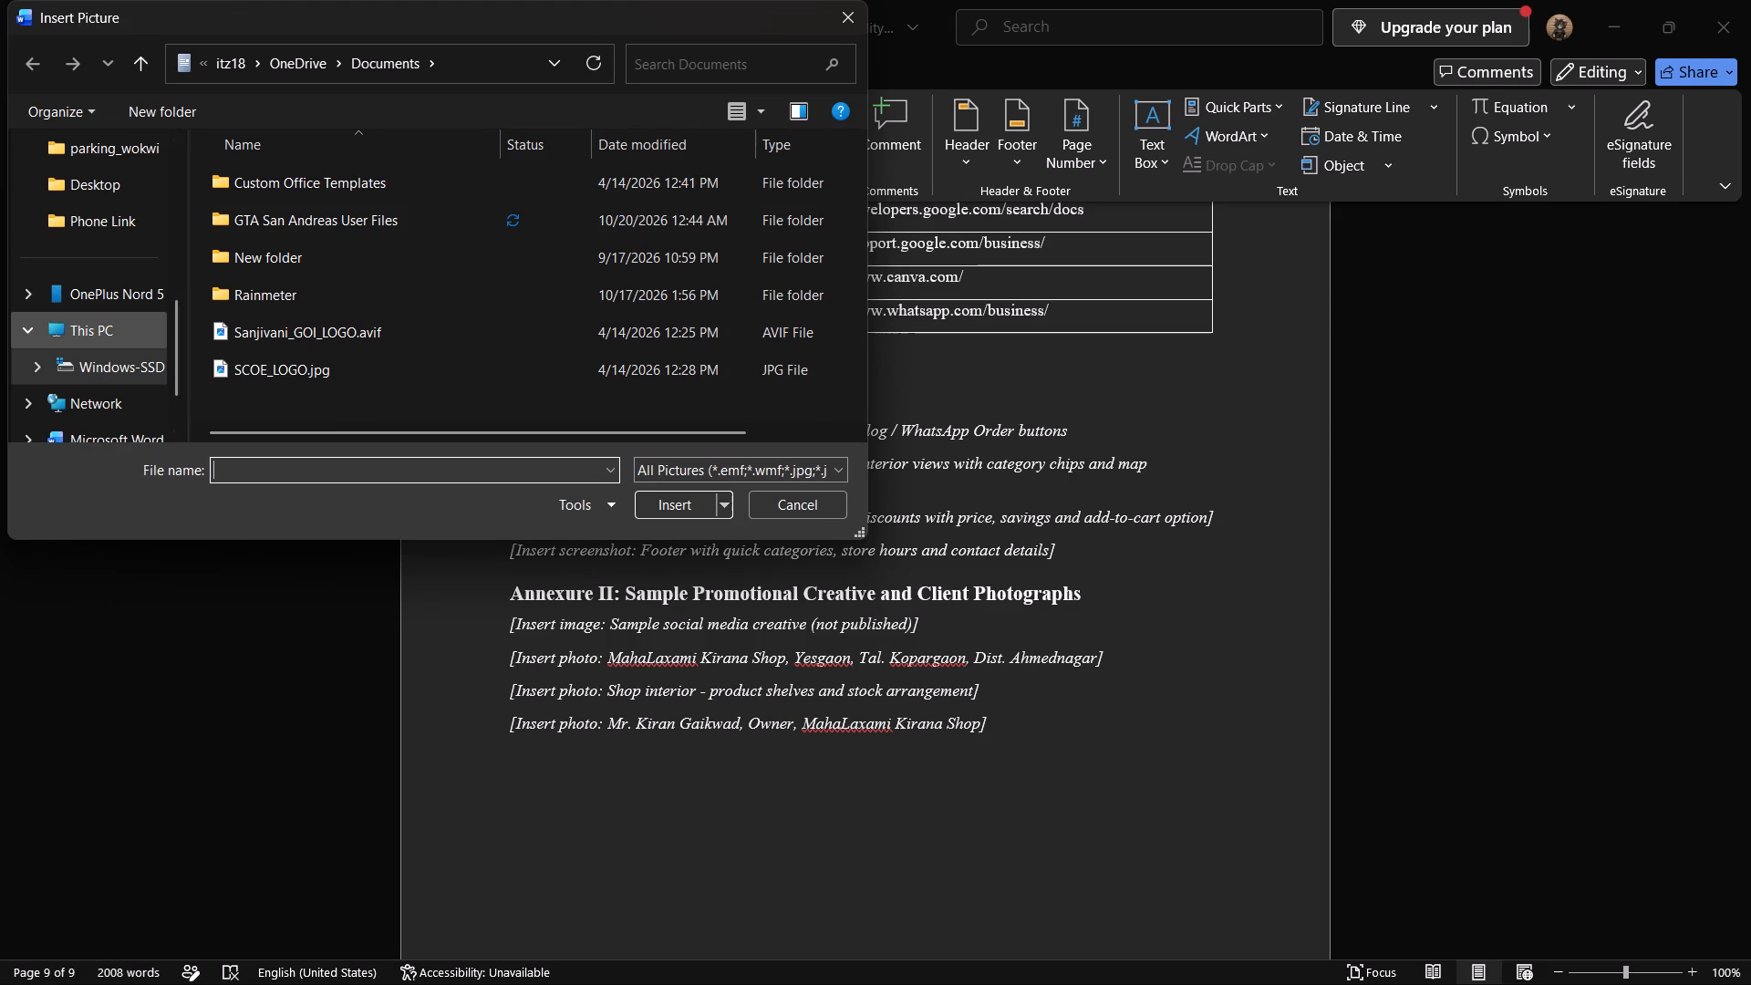
Insert the home page image Screenshot 2026-10-24 164625.png from the Pictures Screenshots folder beneath the Annexure I heading.
scroll(107, 291, up, 6)
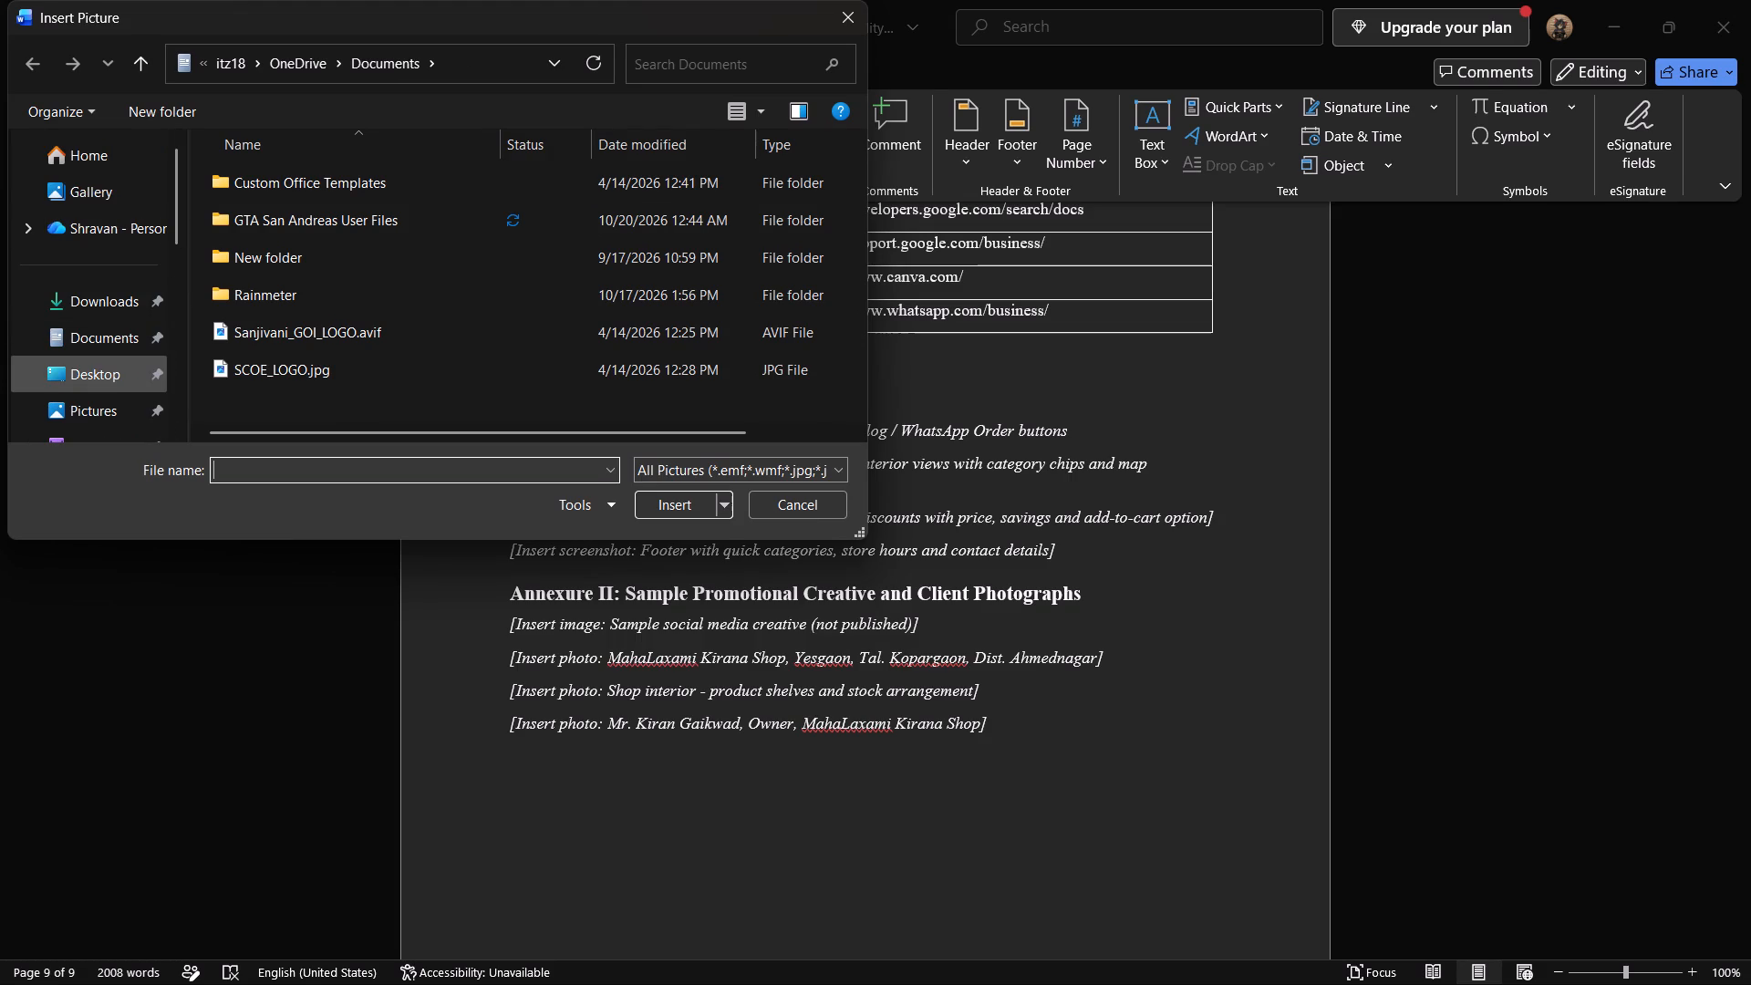
click(109, 413)
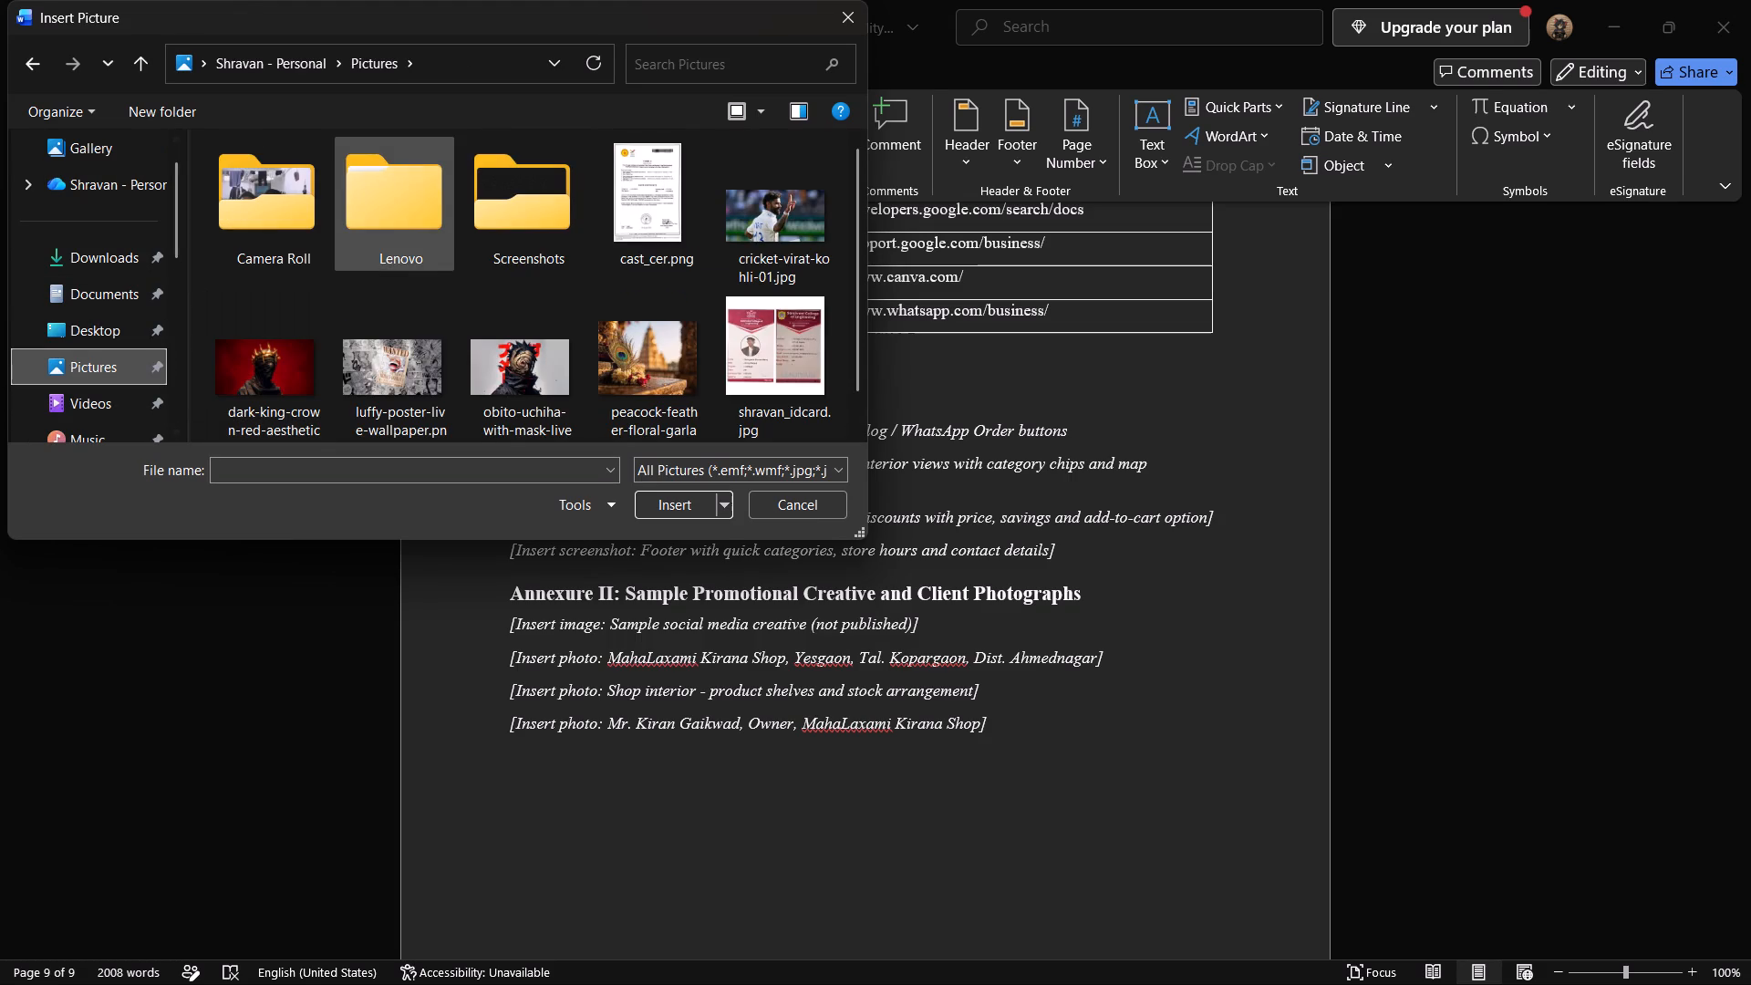
double_click(536, 211)
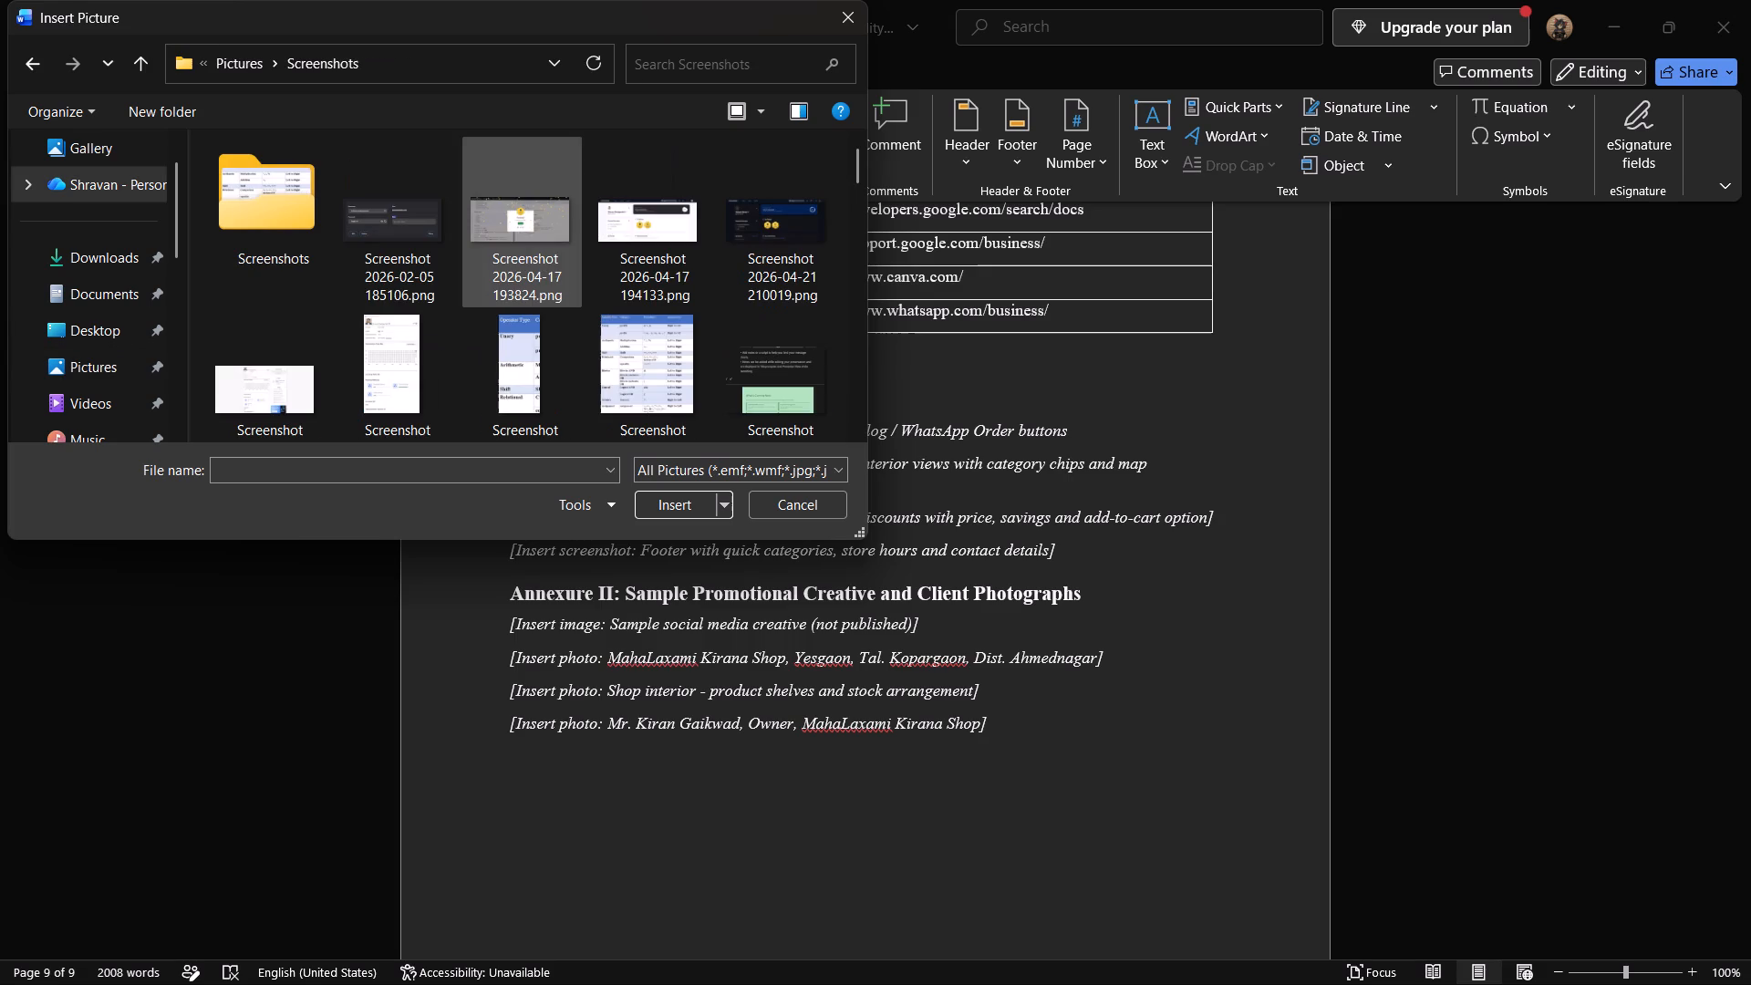
scroll(585, 337, down, 20)
scroll(585, 337, down, 20)
scroll(585, 337, down, 20)
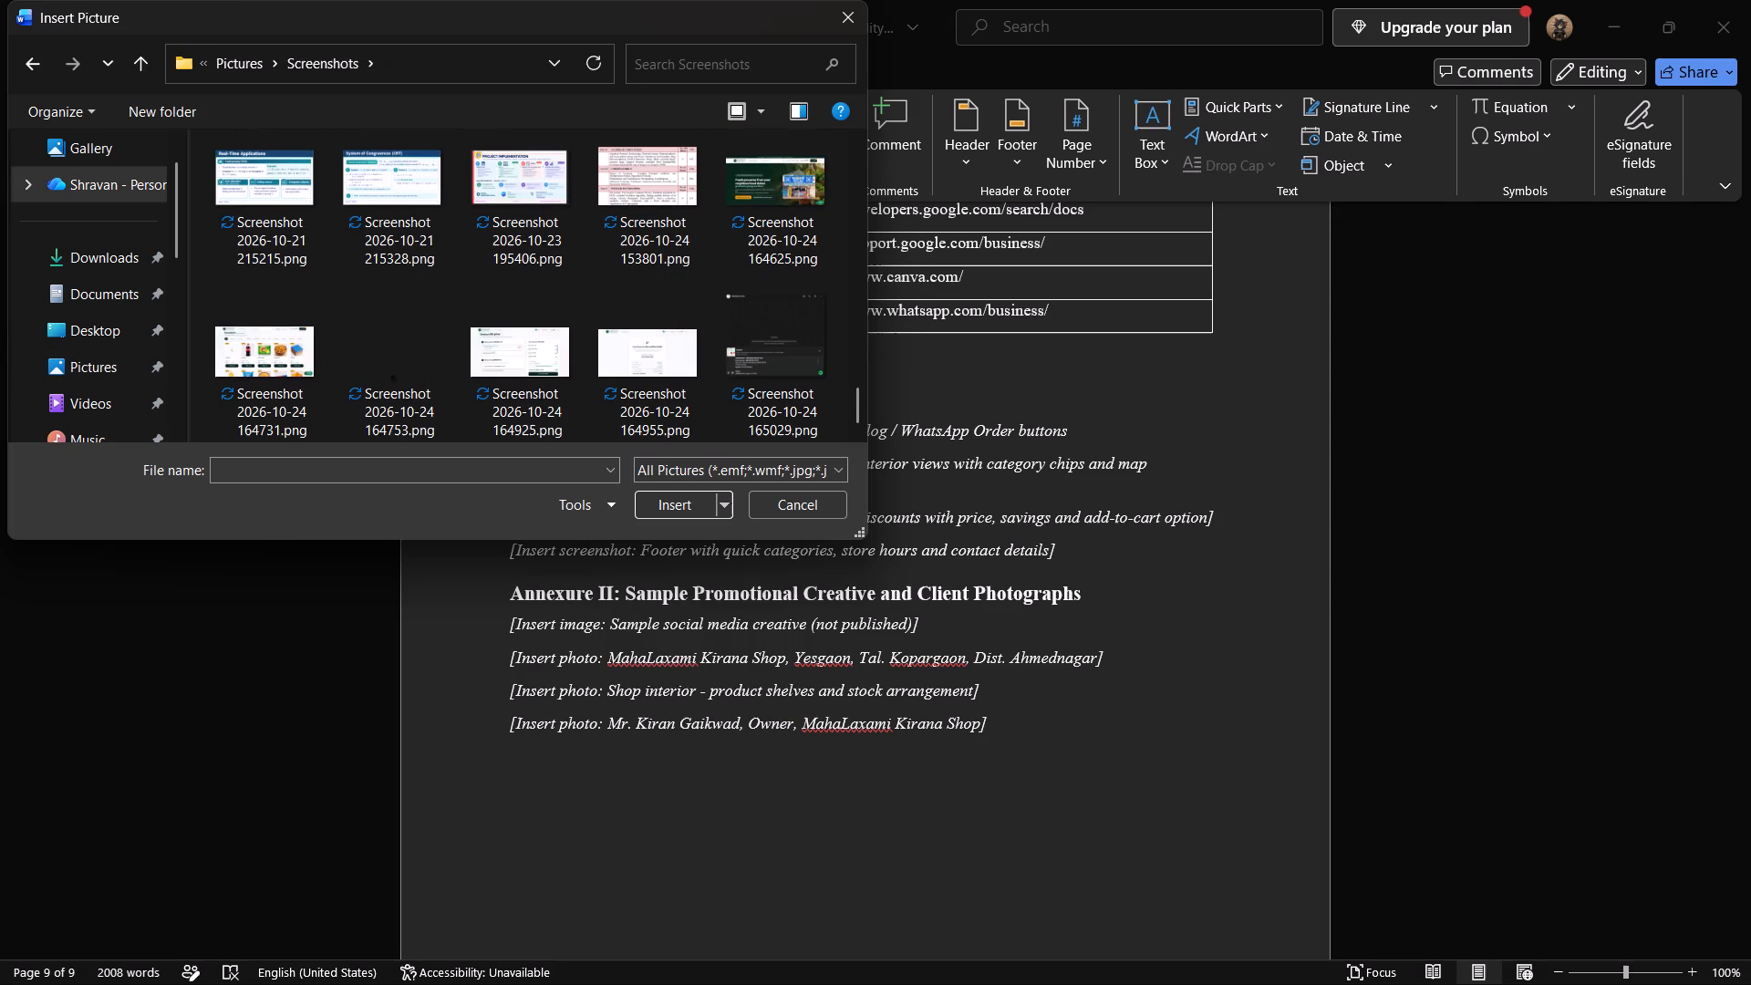
scroll(585, 337, down, 1)
double_click(792, 201)
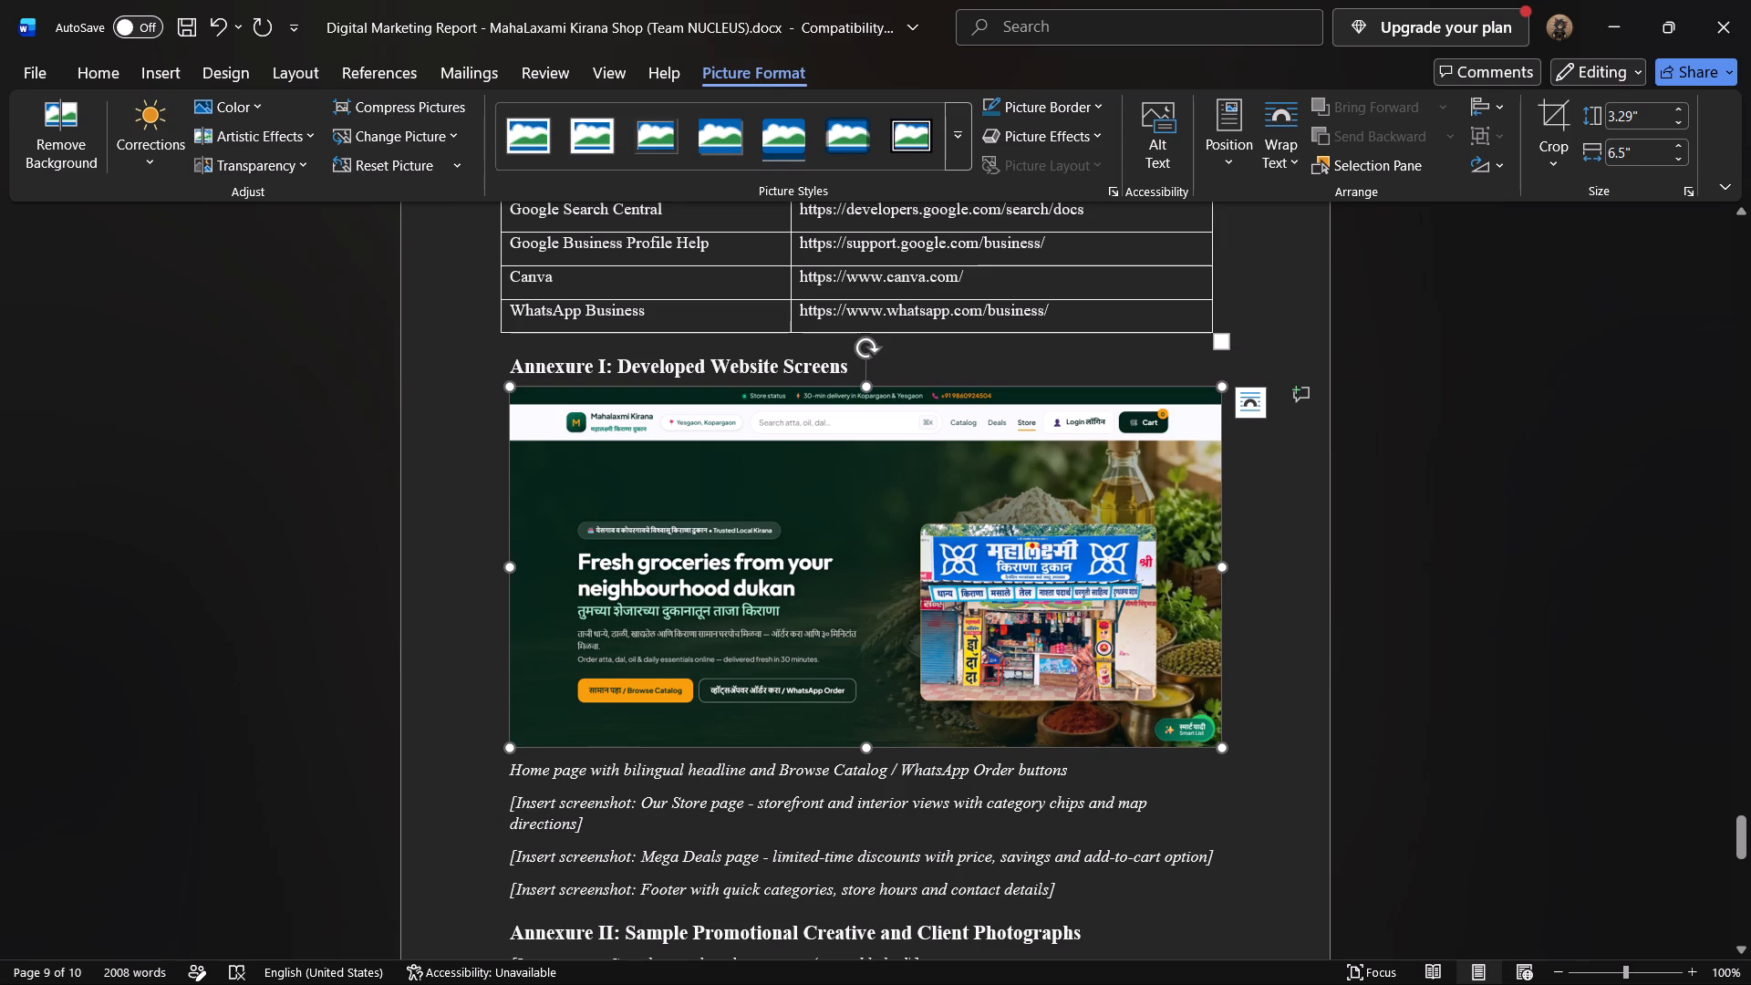
Centre the caption "Home page with bilingual headline and Browse Catalog / WhatsApp Order buttons" beneath the inserted screenshot.
drag(511, 766, 1084, 771)
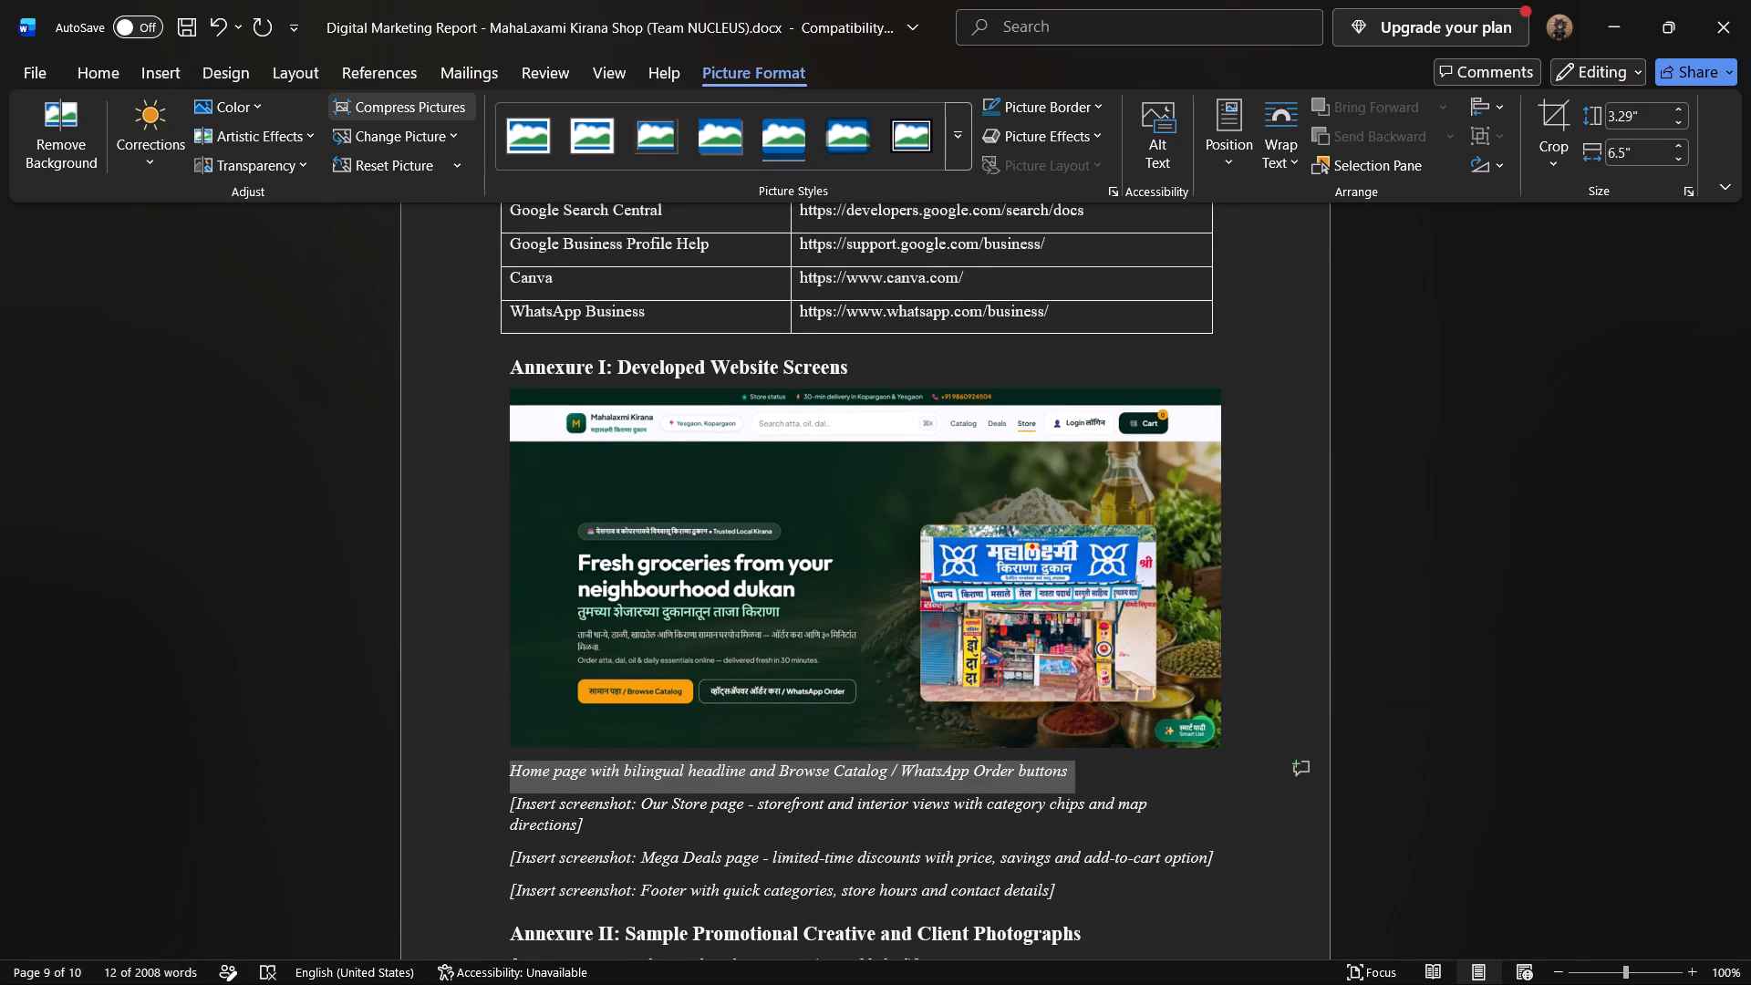
click(160, 69)
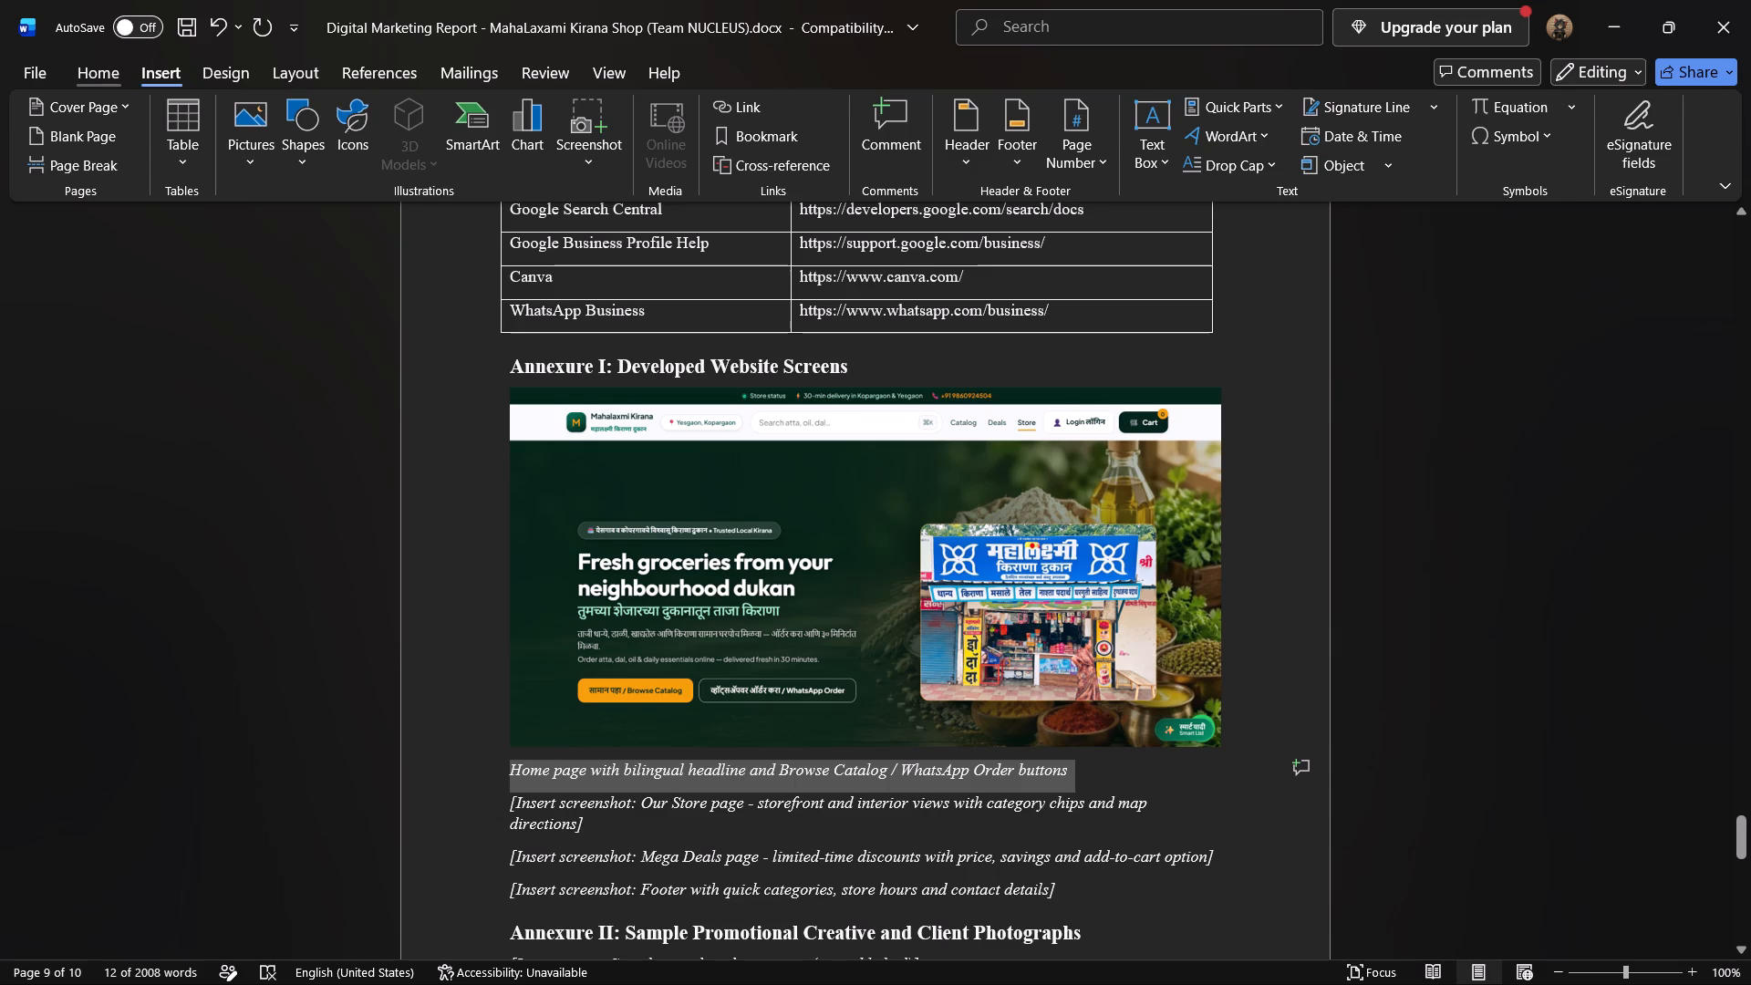
click(114, 65)
click(611, 153)
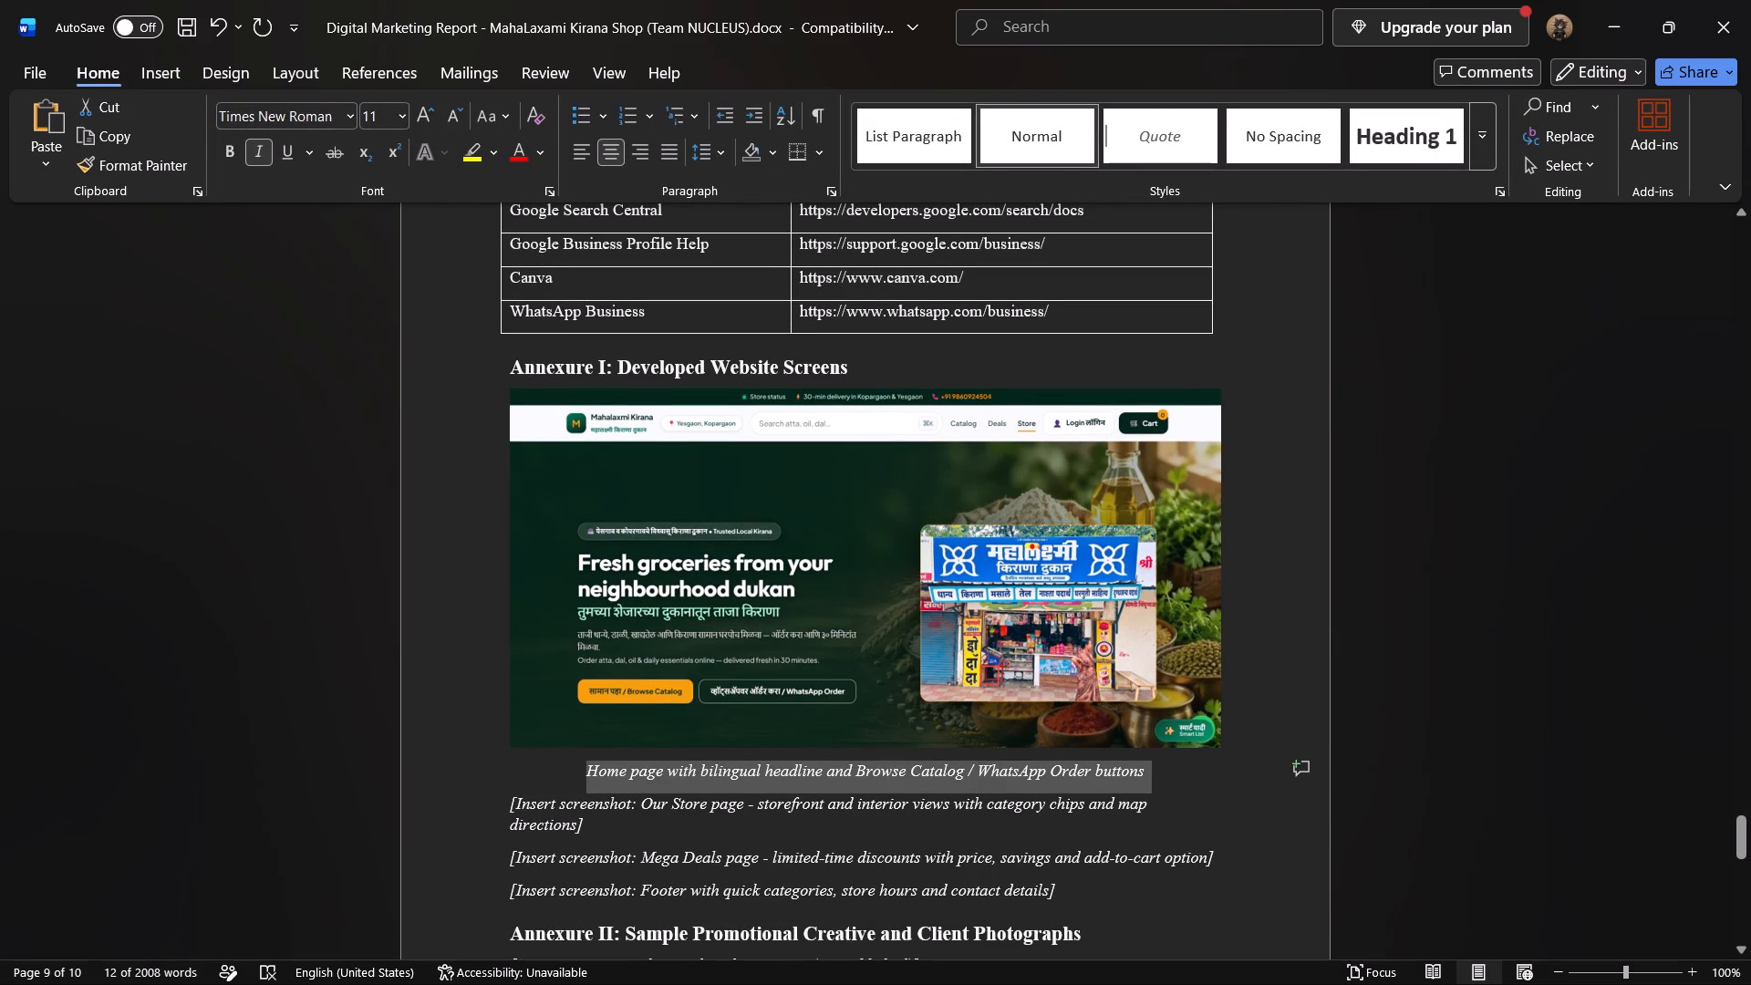
Select the placeholder prefix "[Insert screenshot:" at the start of the Our Store page caption under Annexure I.
drag(643, 803, 641, 803)
drag(641, 803, 502, 798)
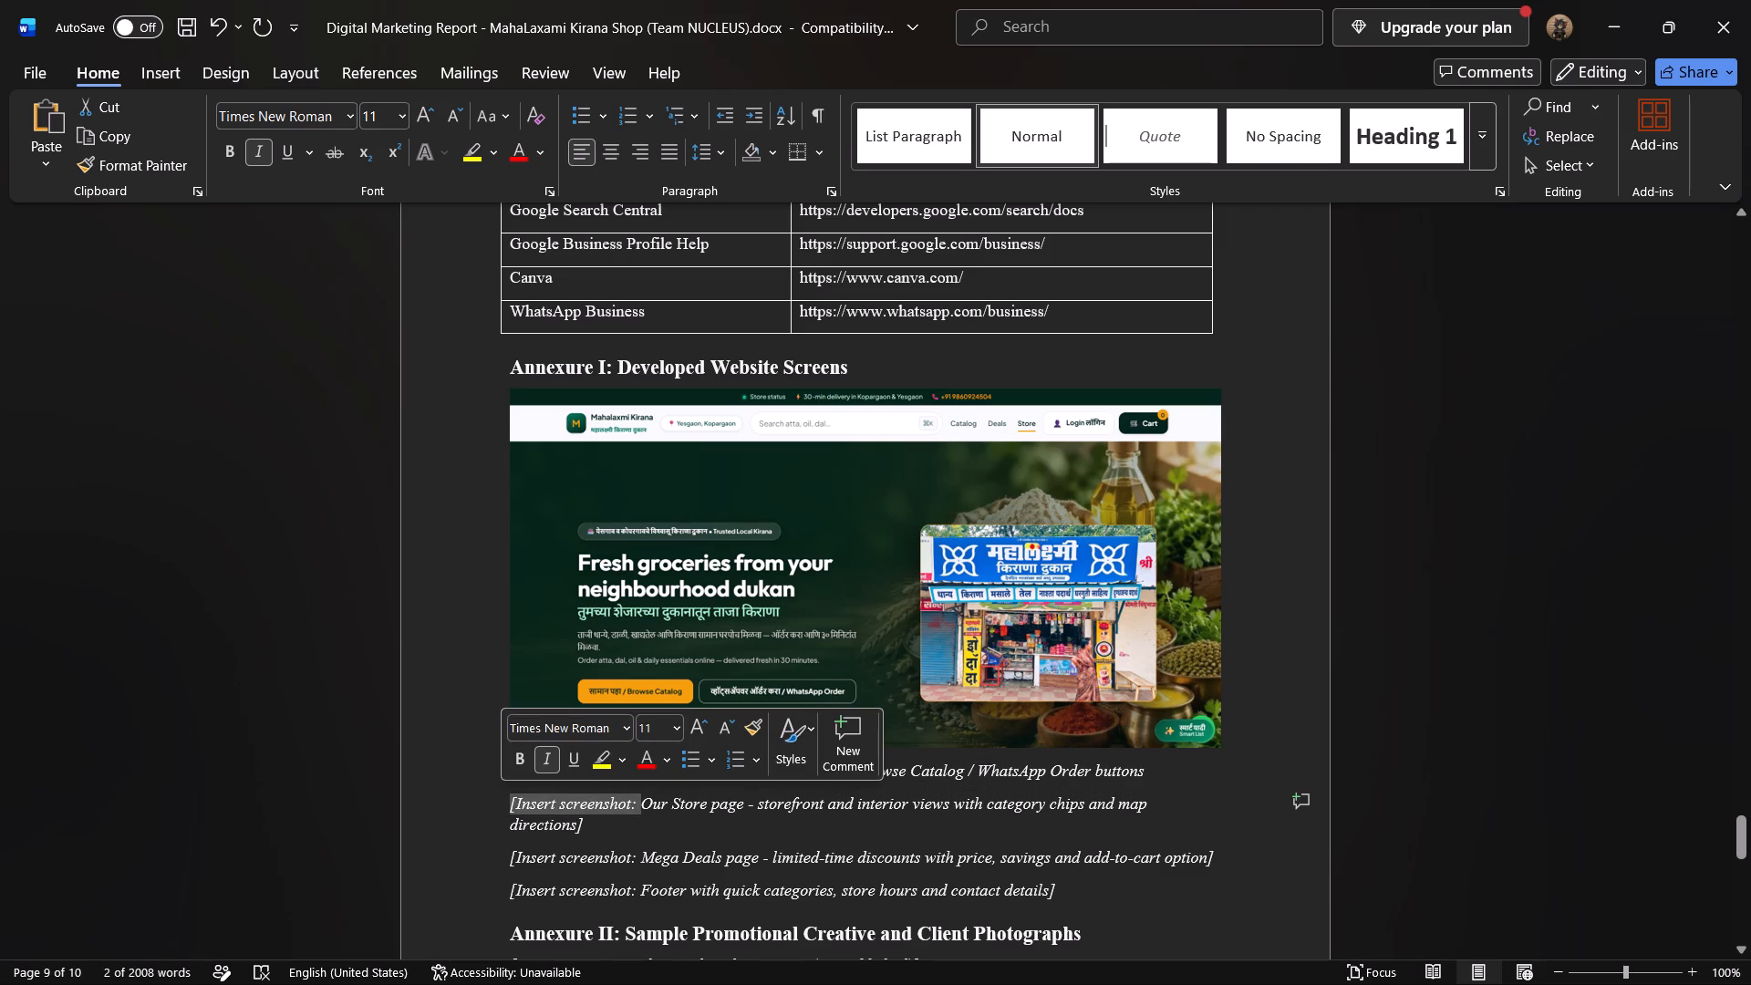
Remove the "[Insert screenshot:" prefix and the closing bracket from the Our Store page caption.
key(BackSpace)
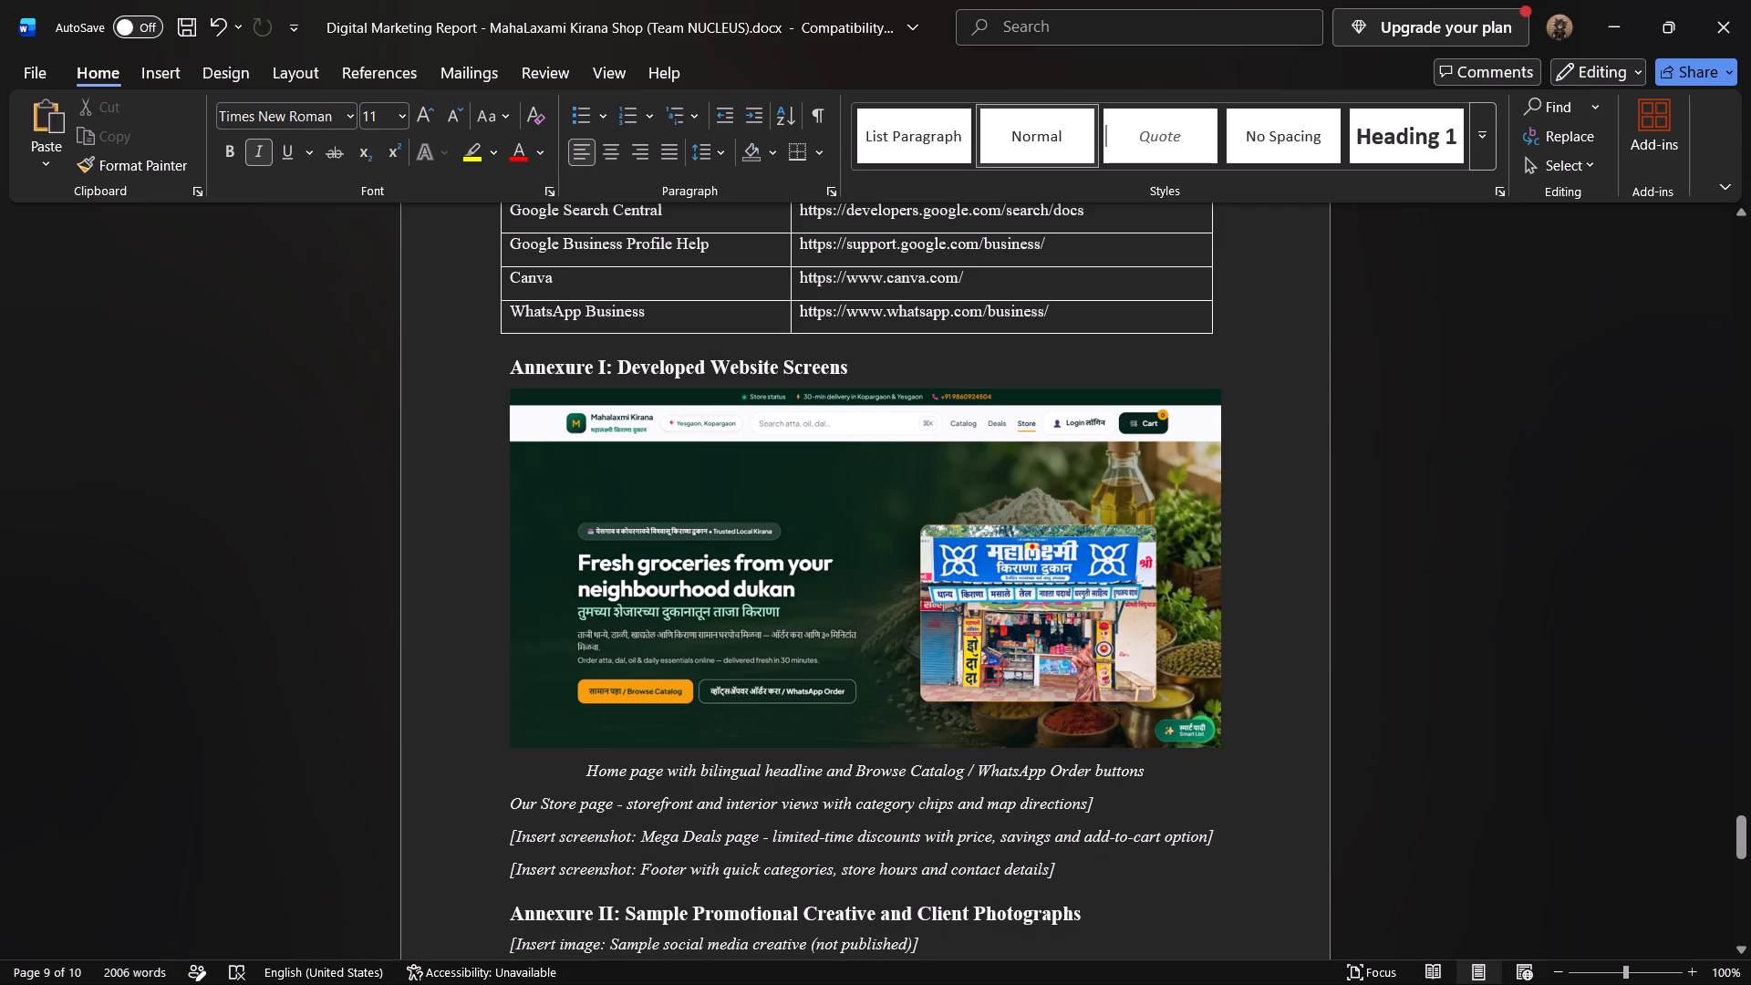
drag(1083, 803, 1102, 805)
click(1102, 805)
key(BackSpace)
Paste the Product Catalog screenshot from the clipboard history on a new line between the home page and Our Store page captions.
click(1145, 768)
key(Return)
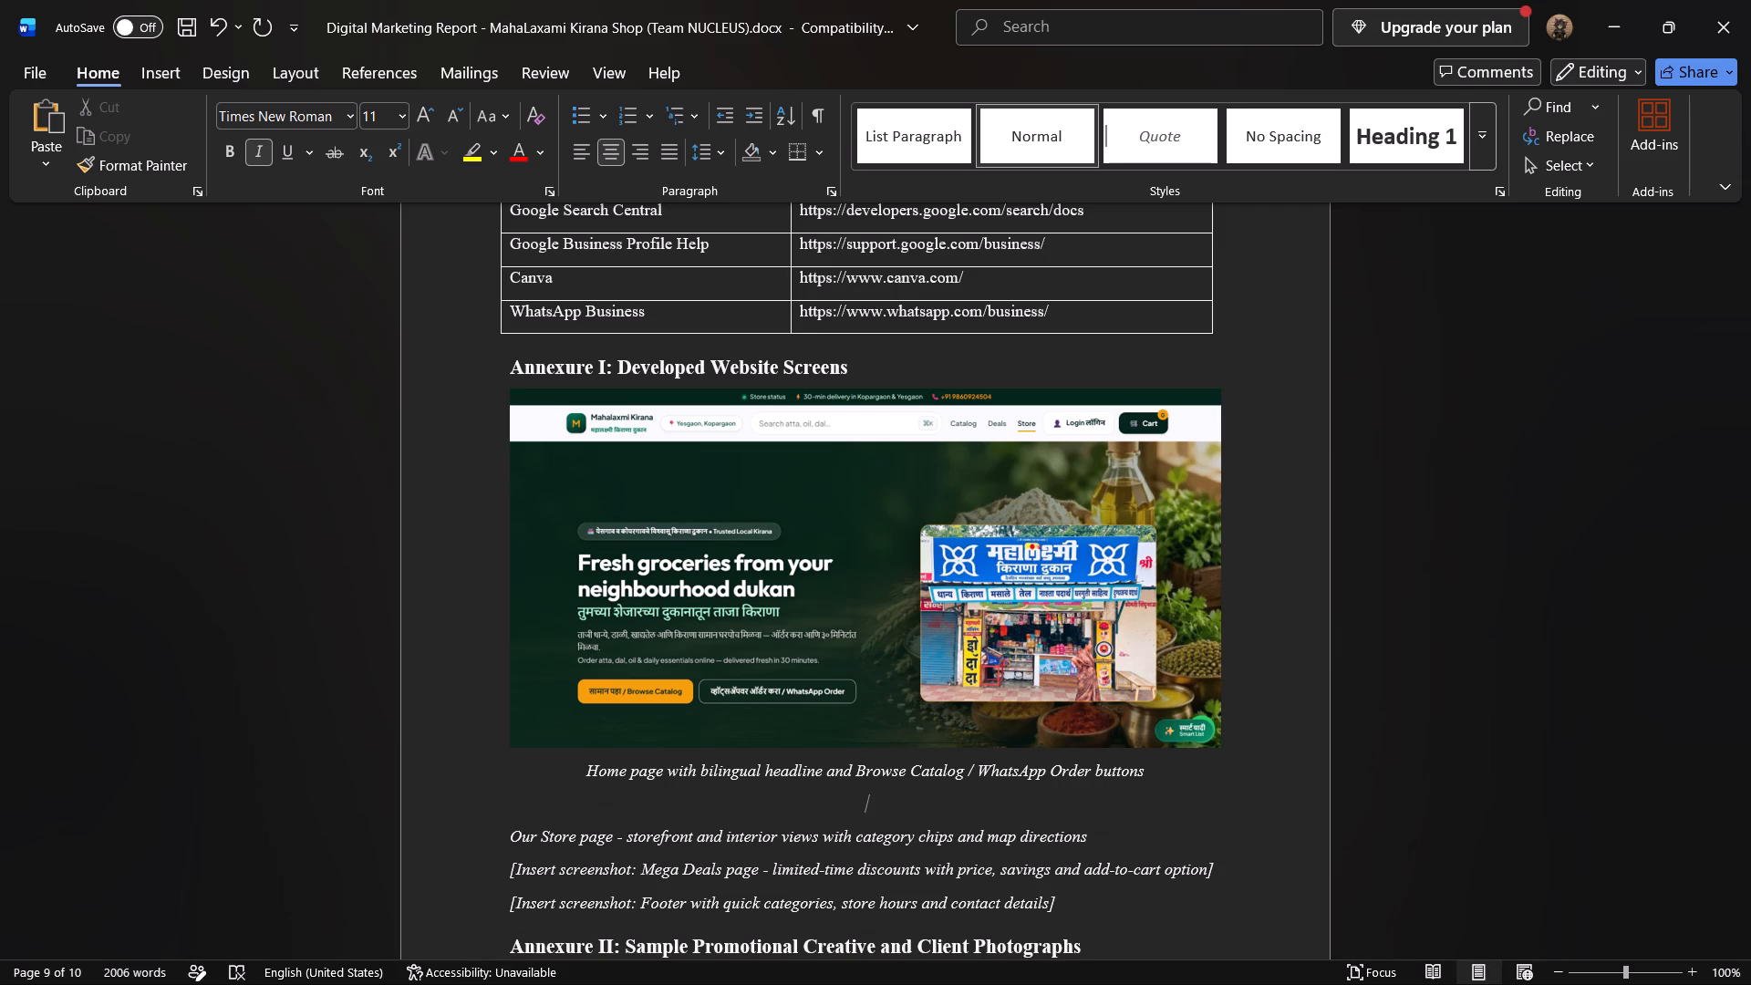
key(super+v)
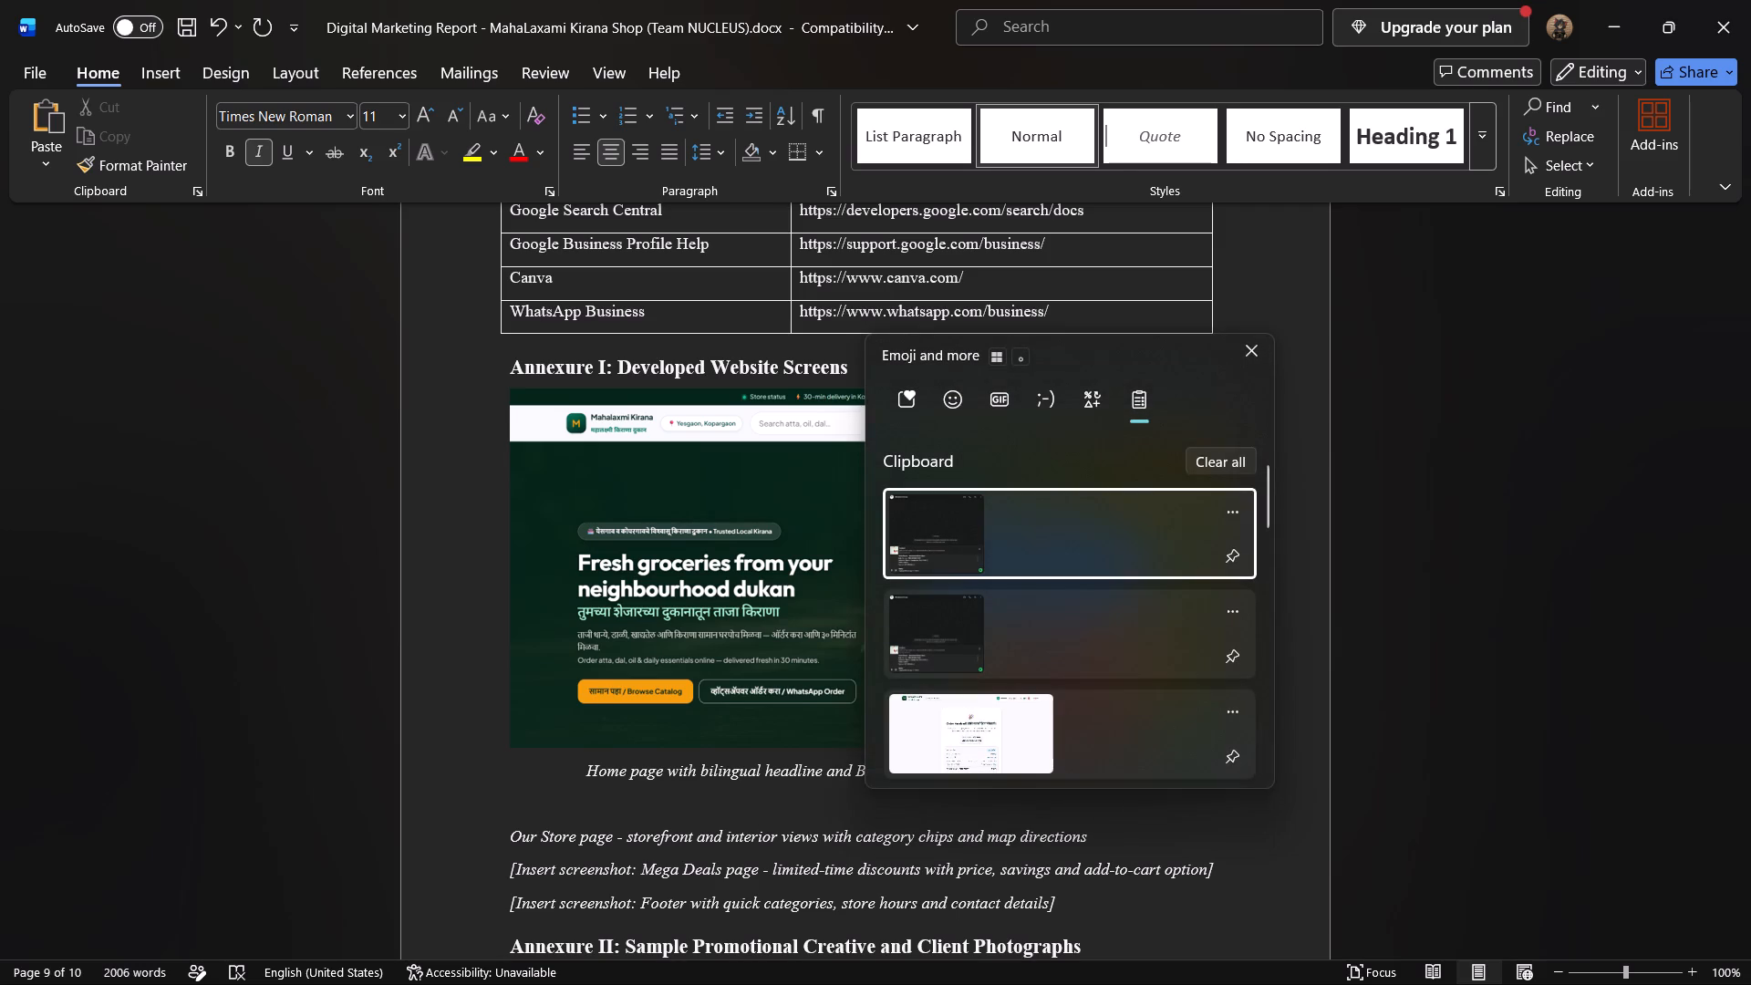
scroll(1099, 683, down, 4)
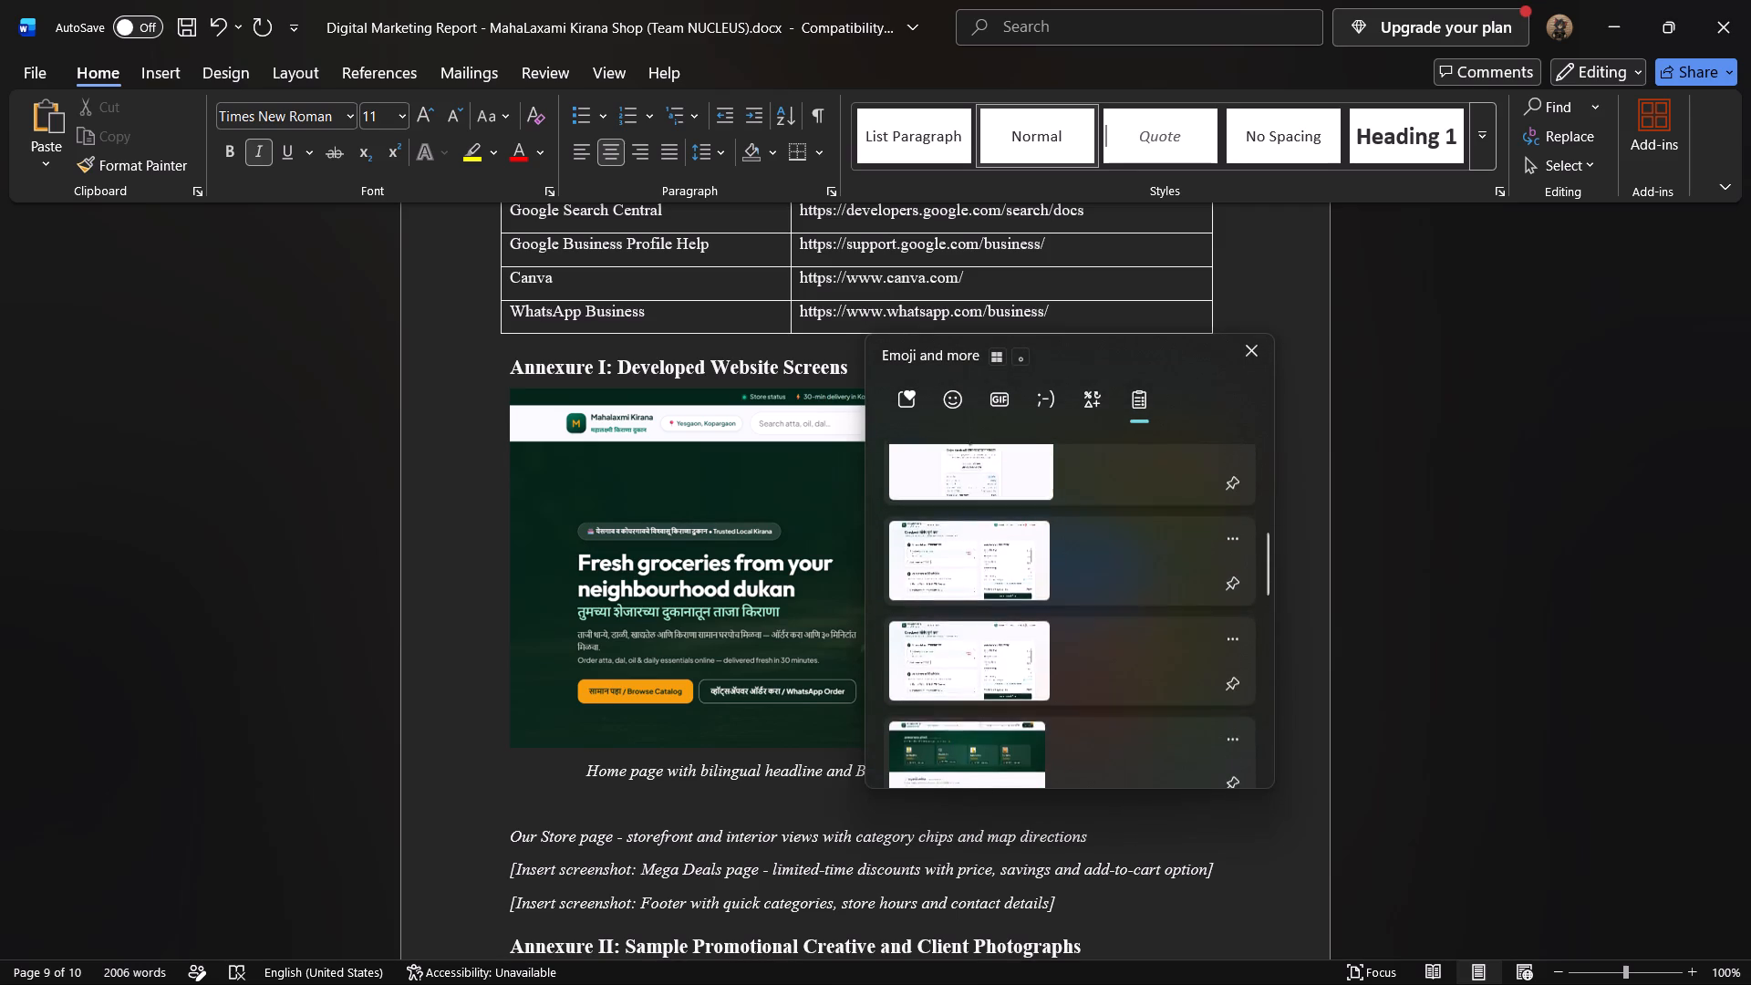
scroll(1099, 683, down, 2)
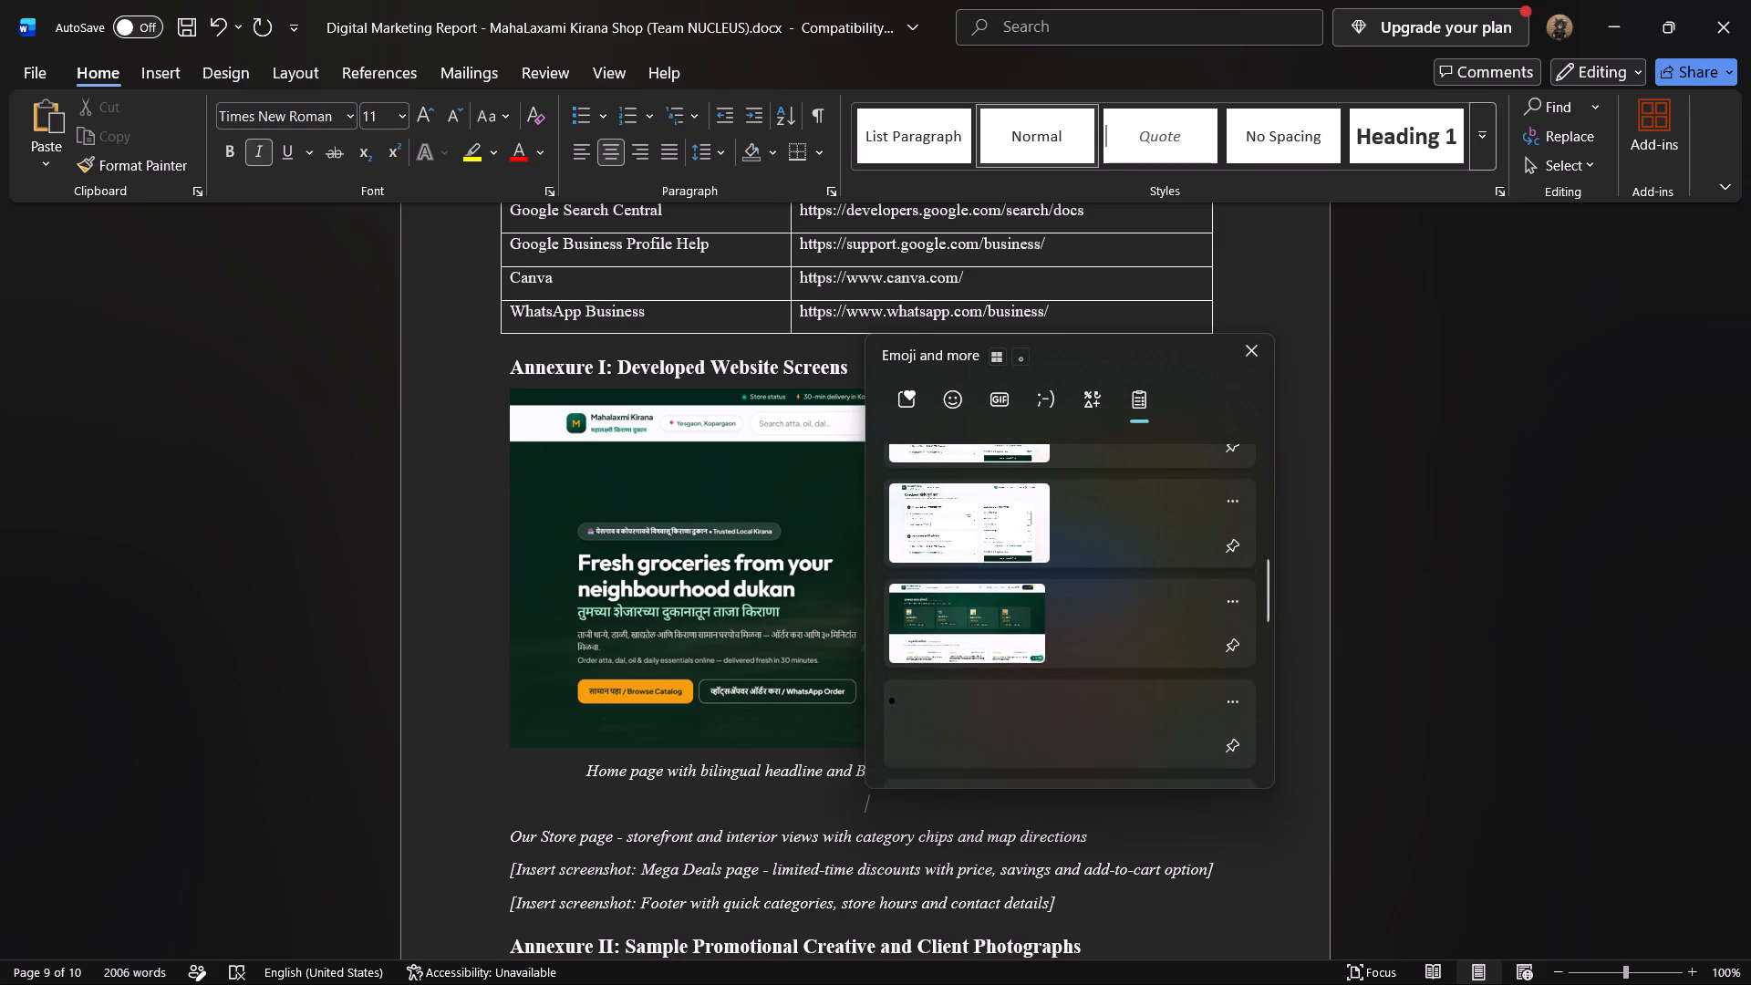
scroll(1099, 683, down, 2)
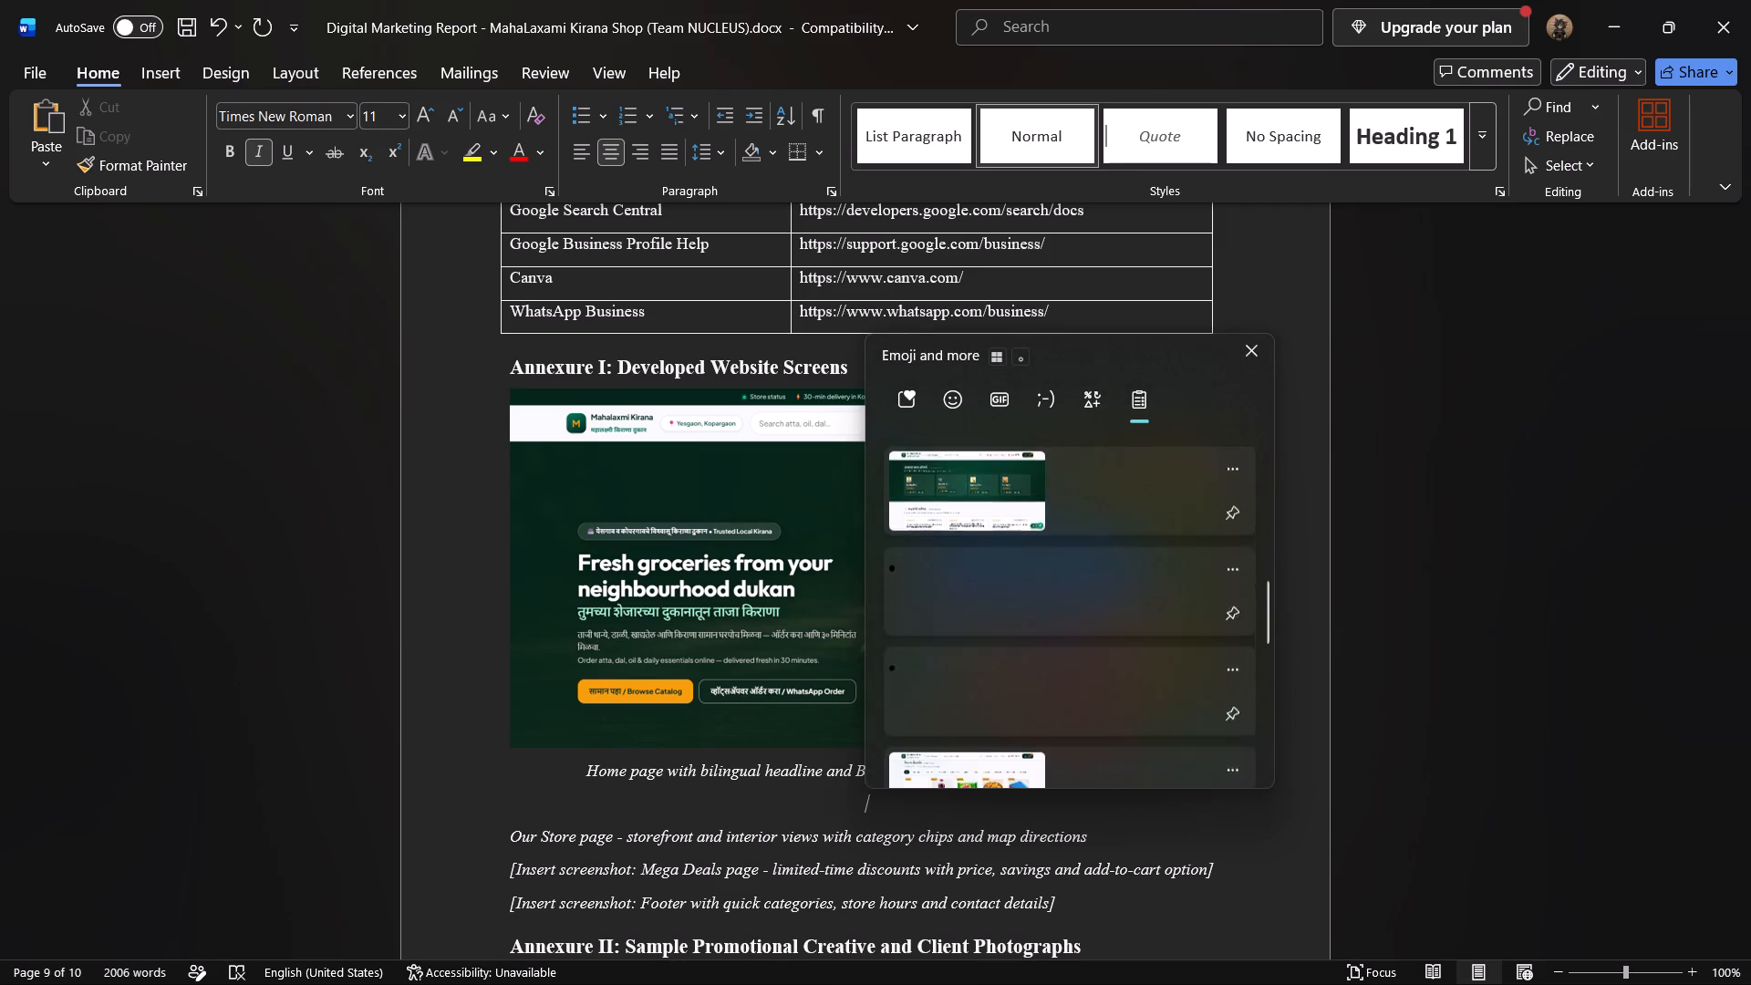
scroll(1099, 683, down, 2)
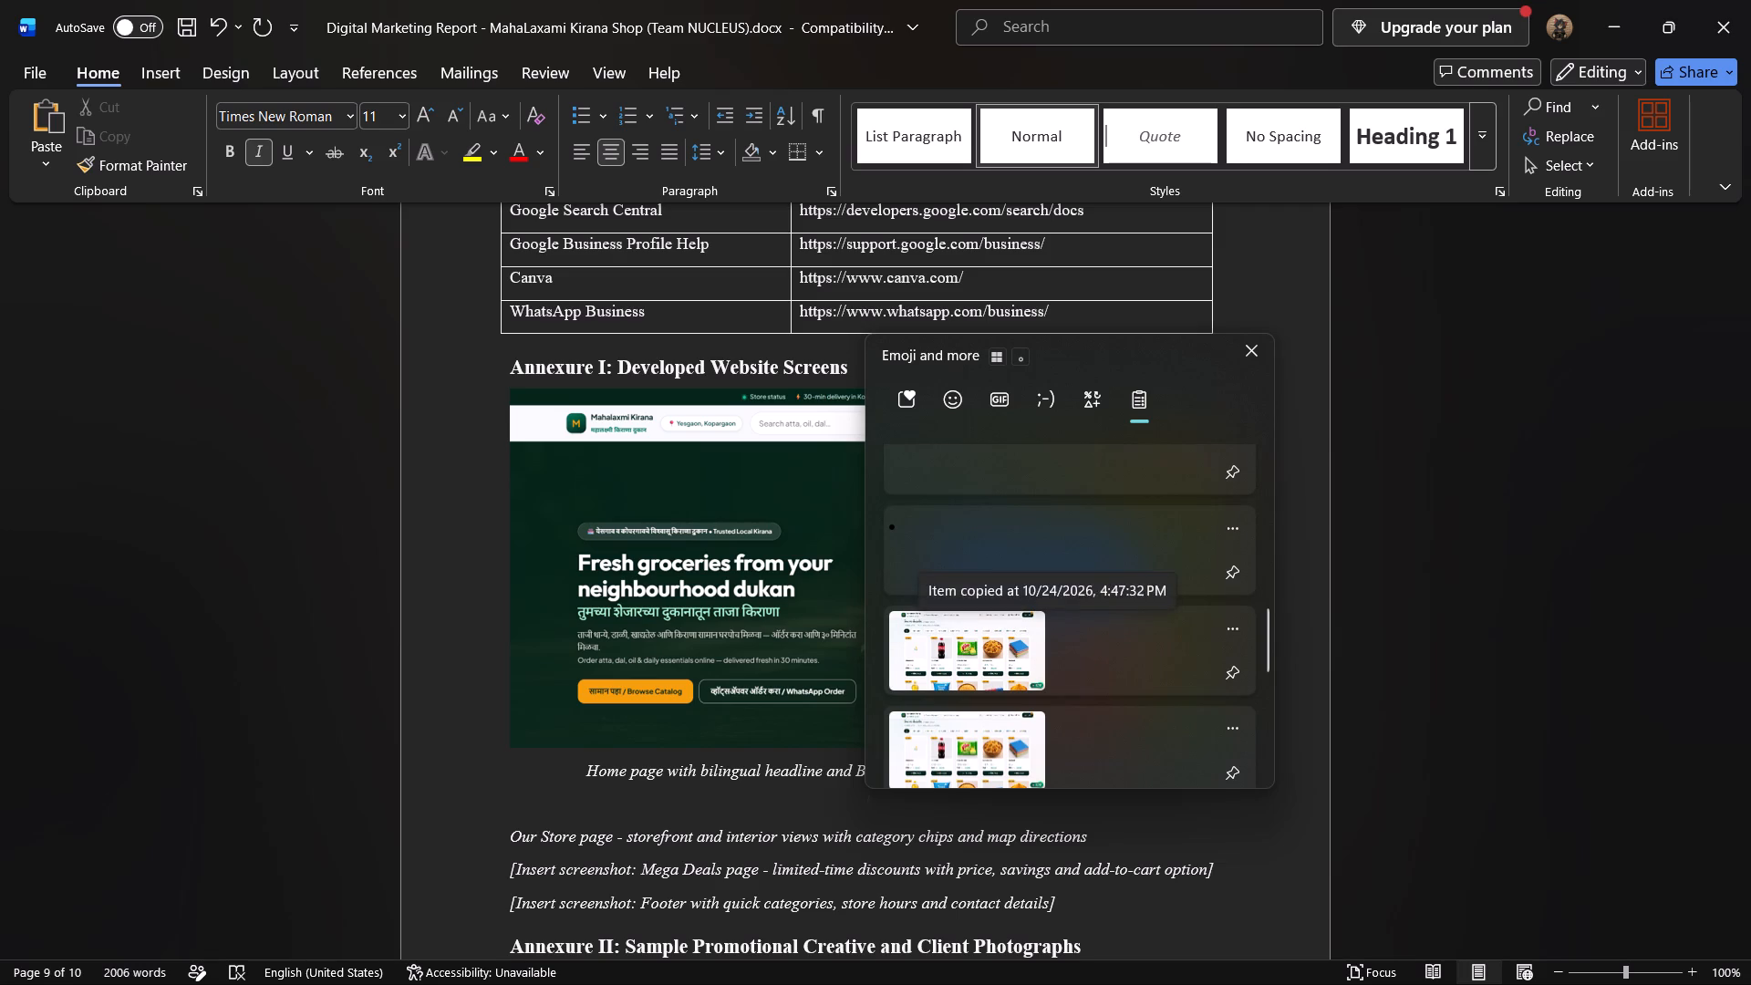
click(992, 743)
key(ctrl+v)
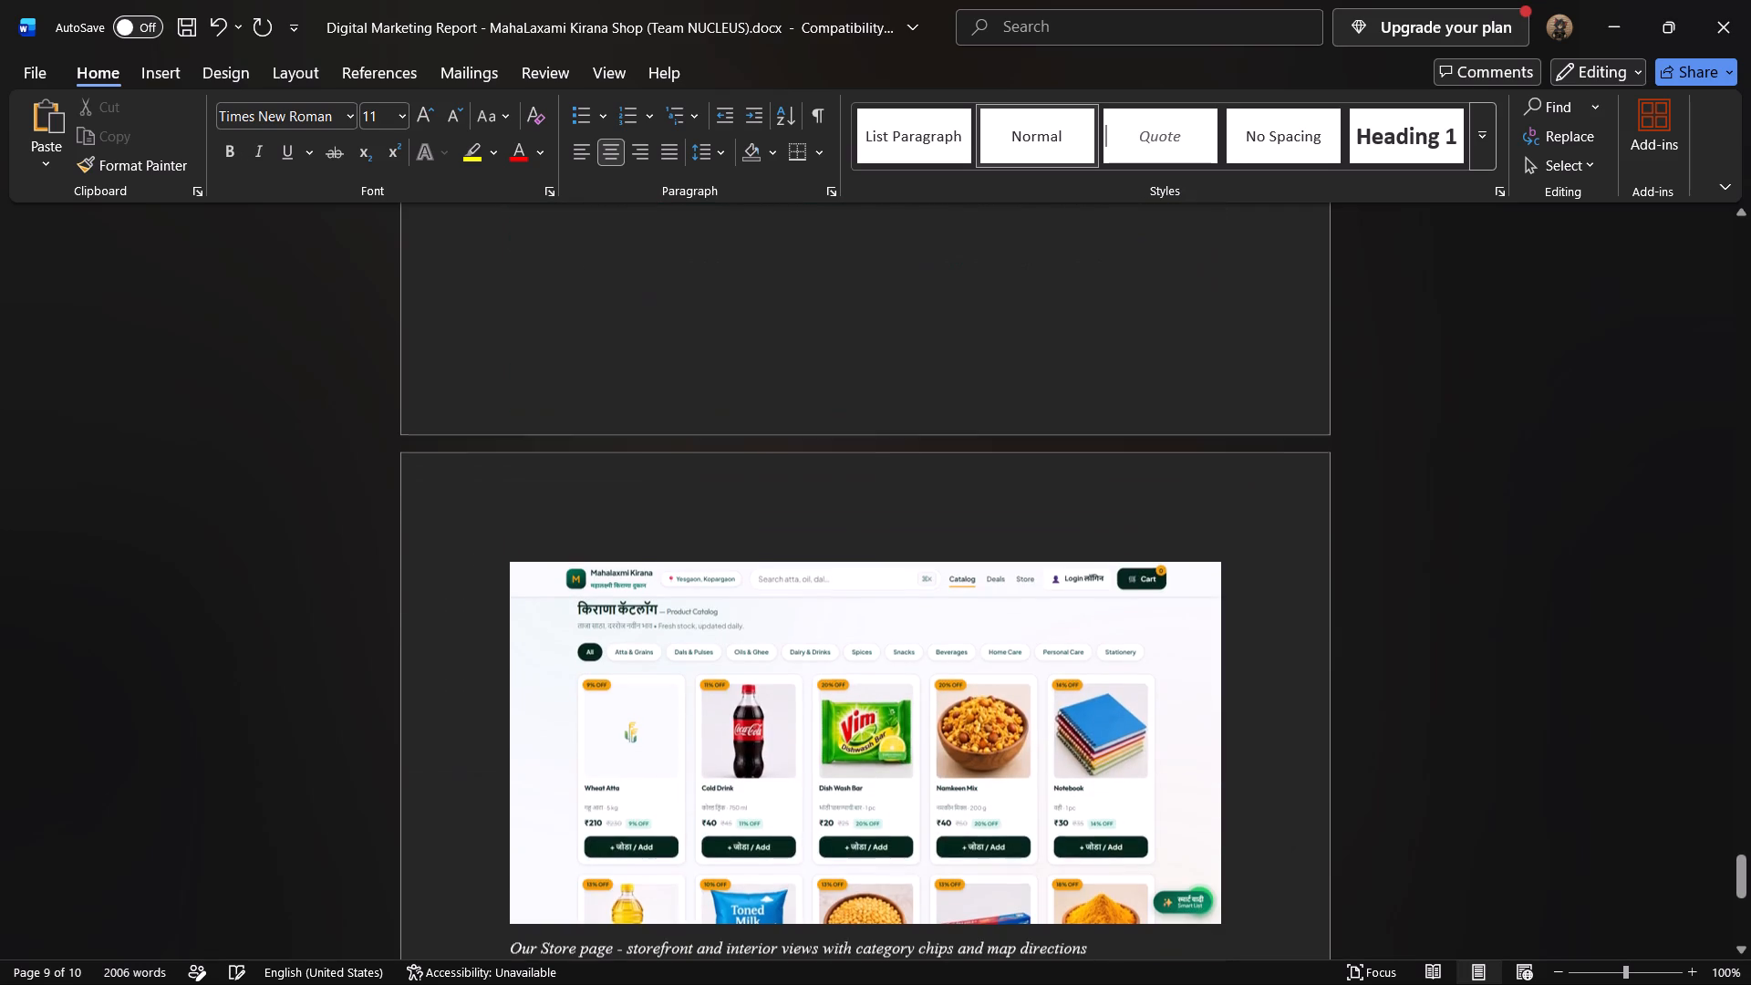
Centre the Our Store page caption beneath the Product Catalog screenshot.
scroll(1123, 672, left, 1)
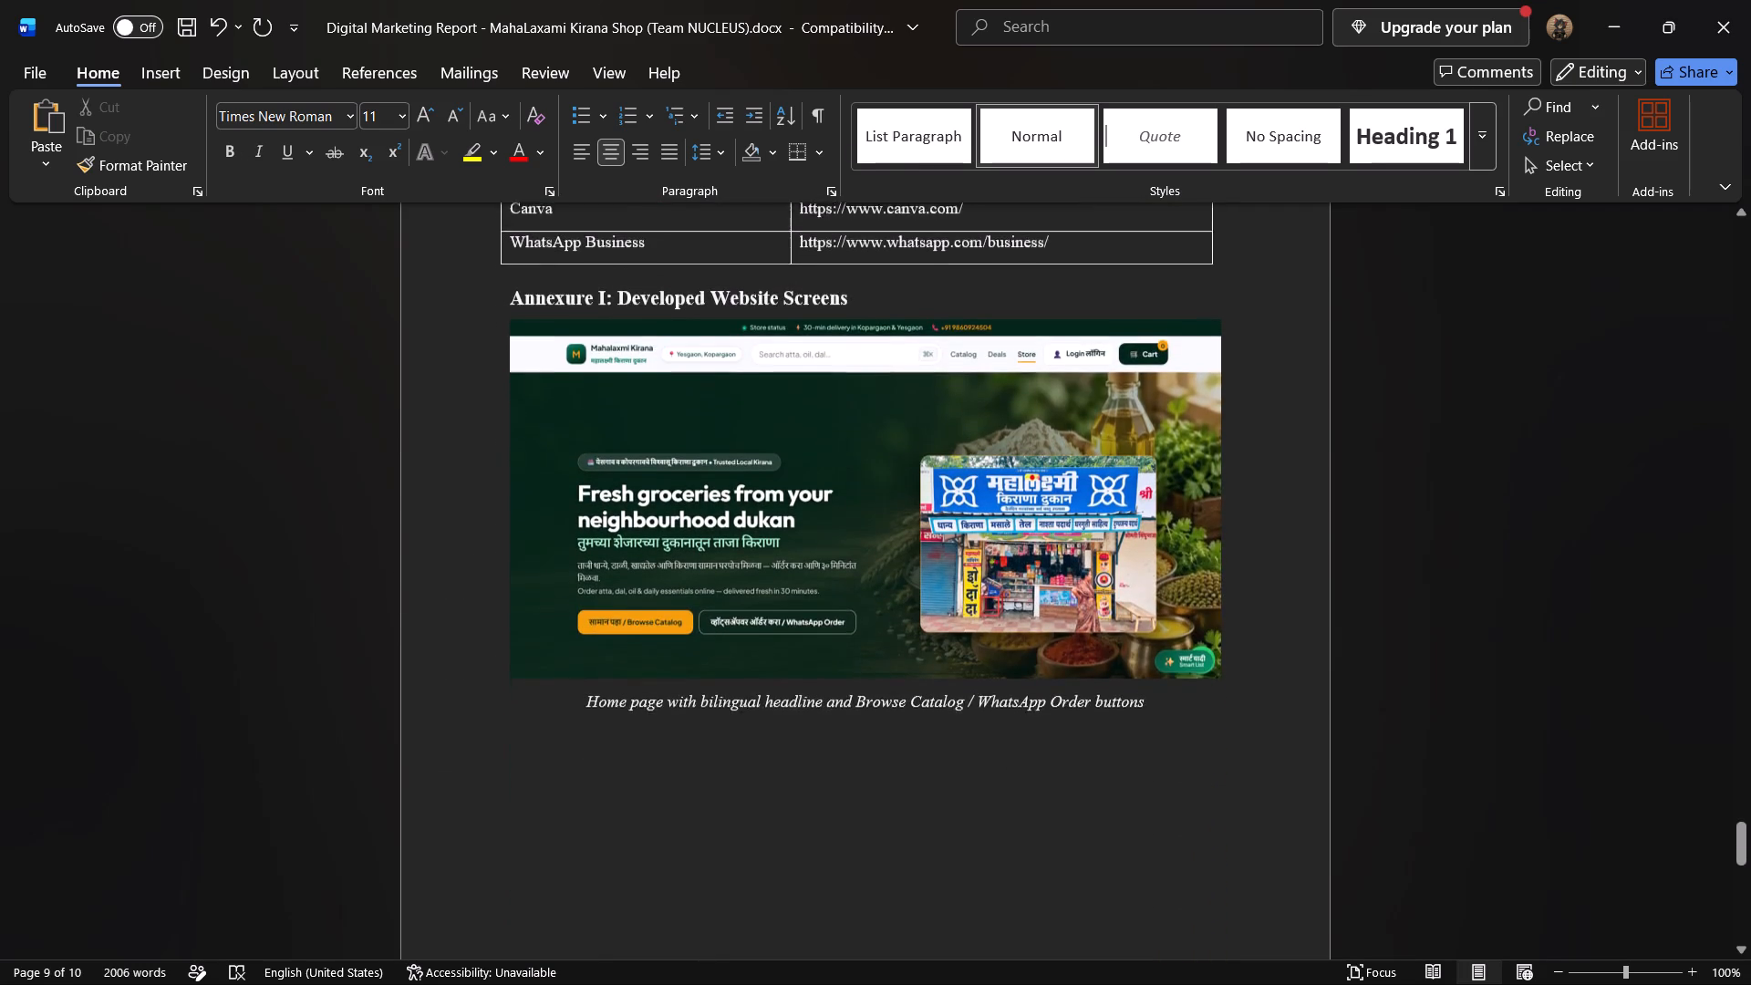
scroll(1123, 672, left, 1)
scroll(1123, 672, down, 1)
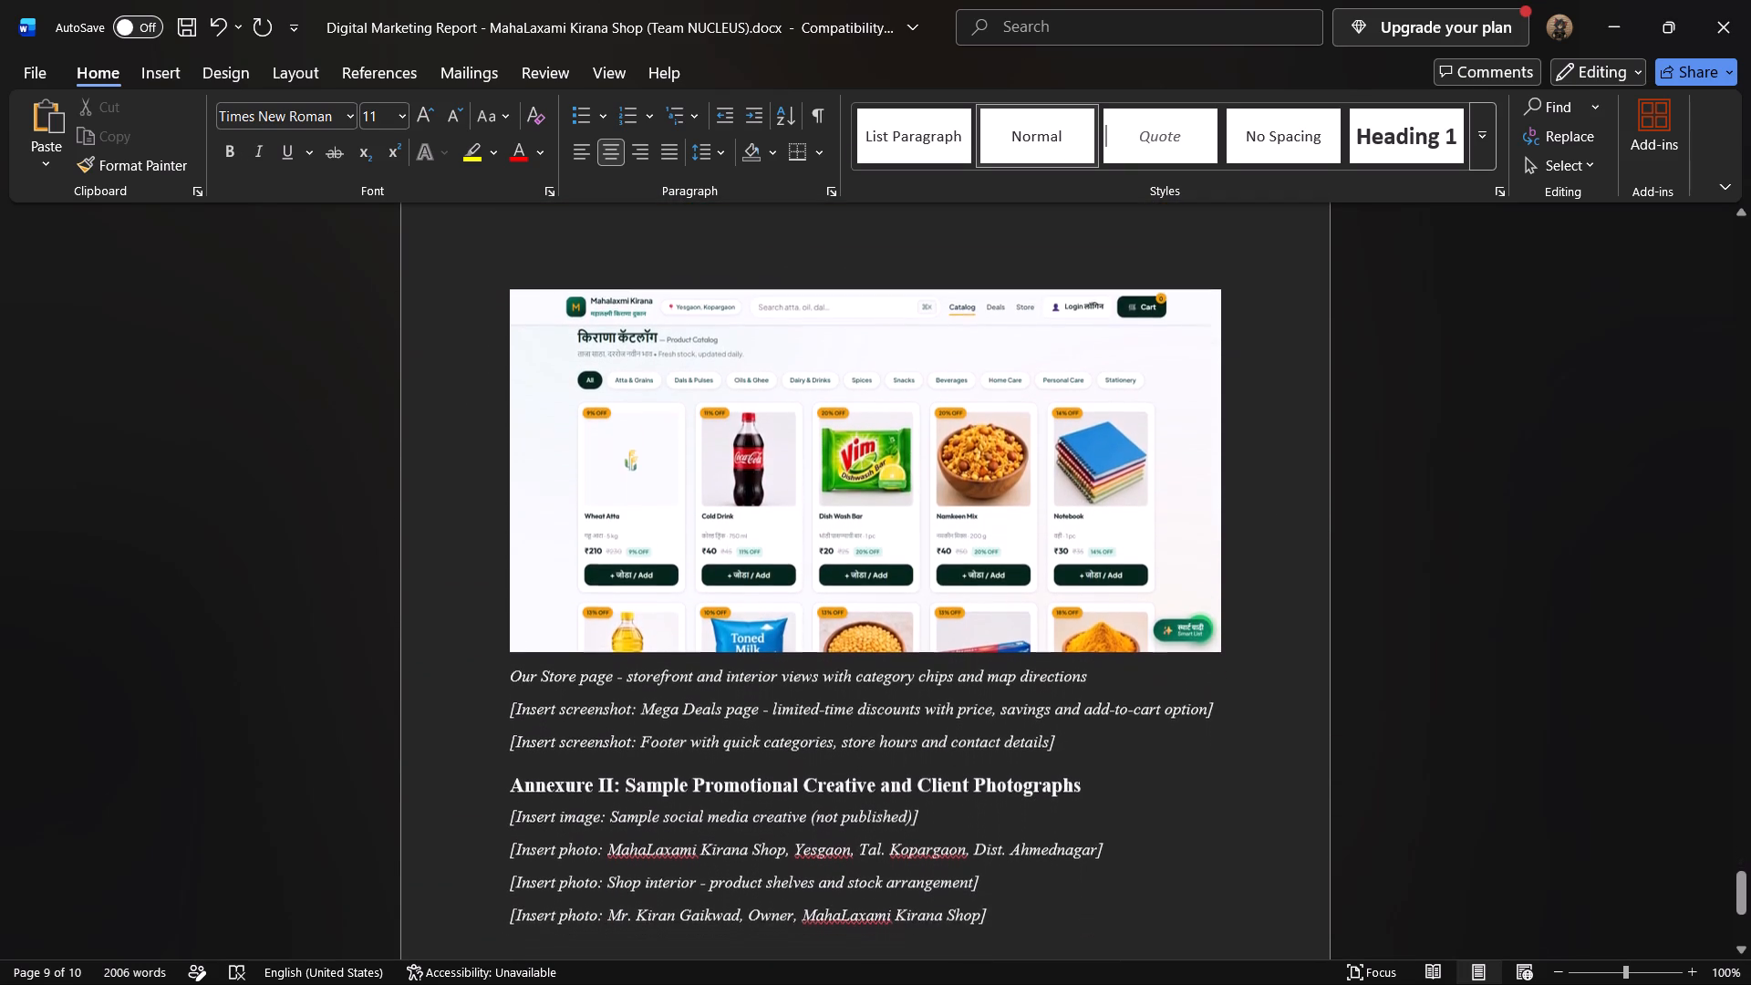
scroll(1123, 672, down, 1)
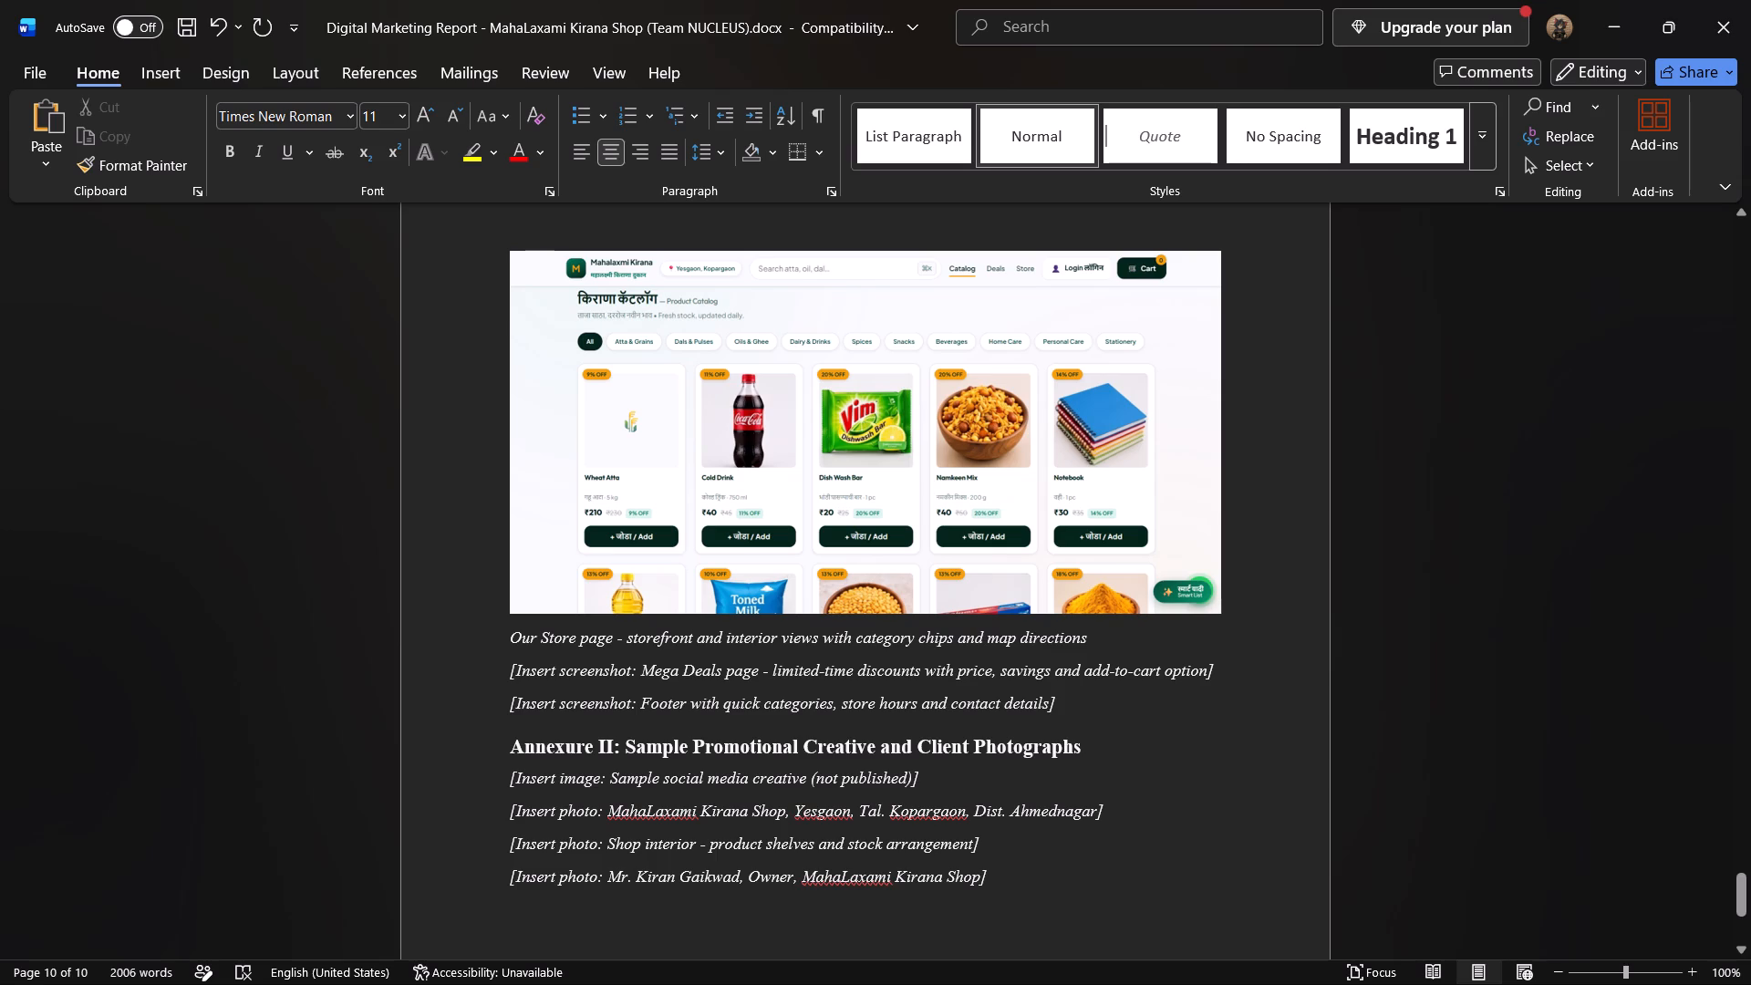
click(514, 635)
drag(1090, 644, 503, 638)
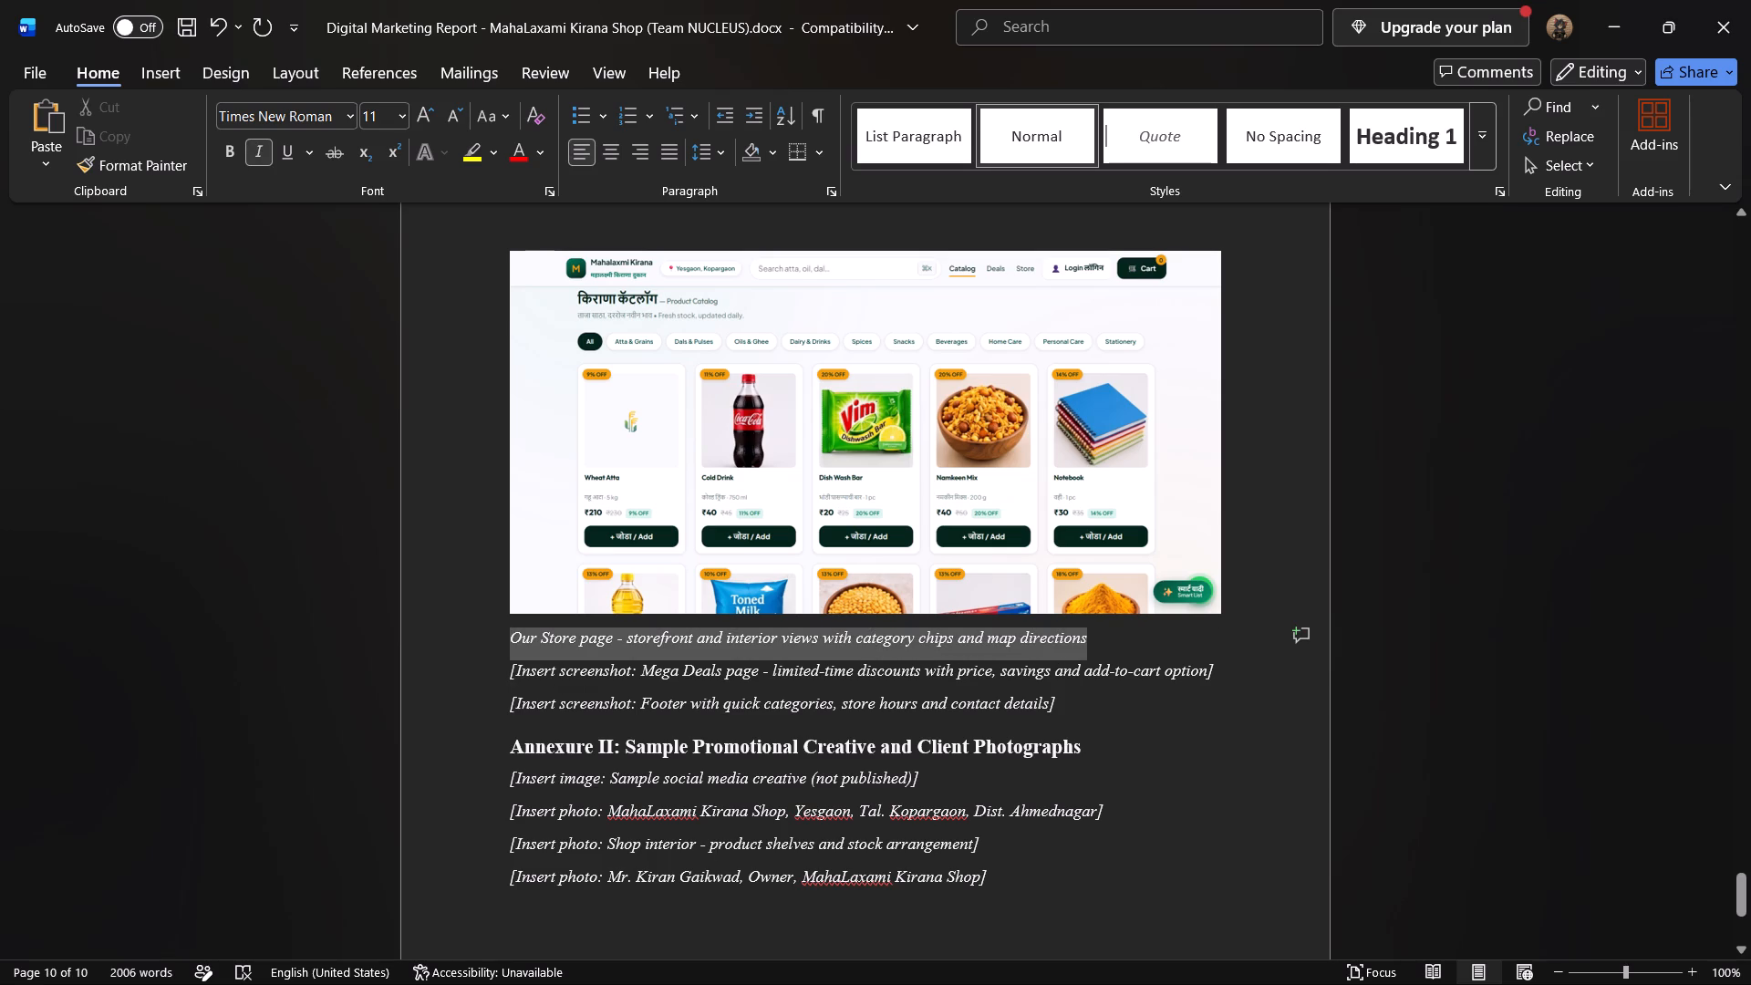
drag(503, 638, 504, 638)
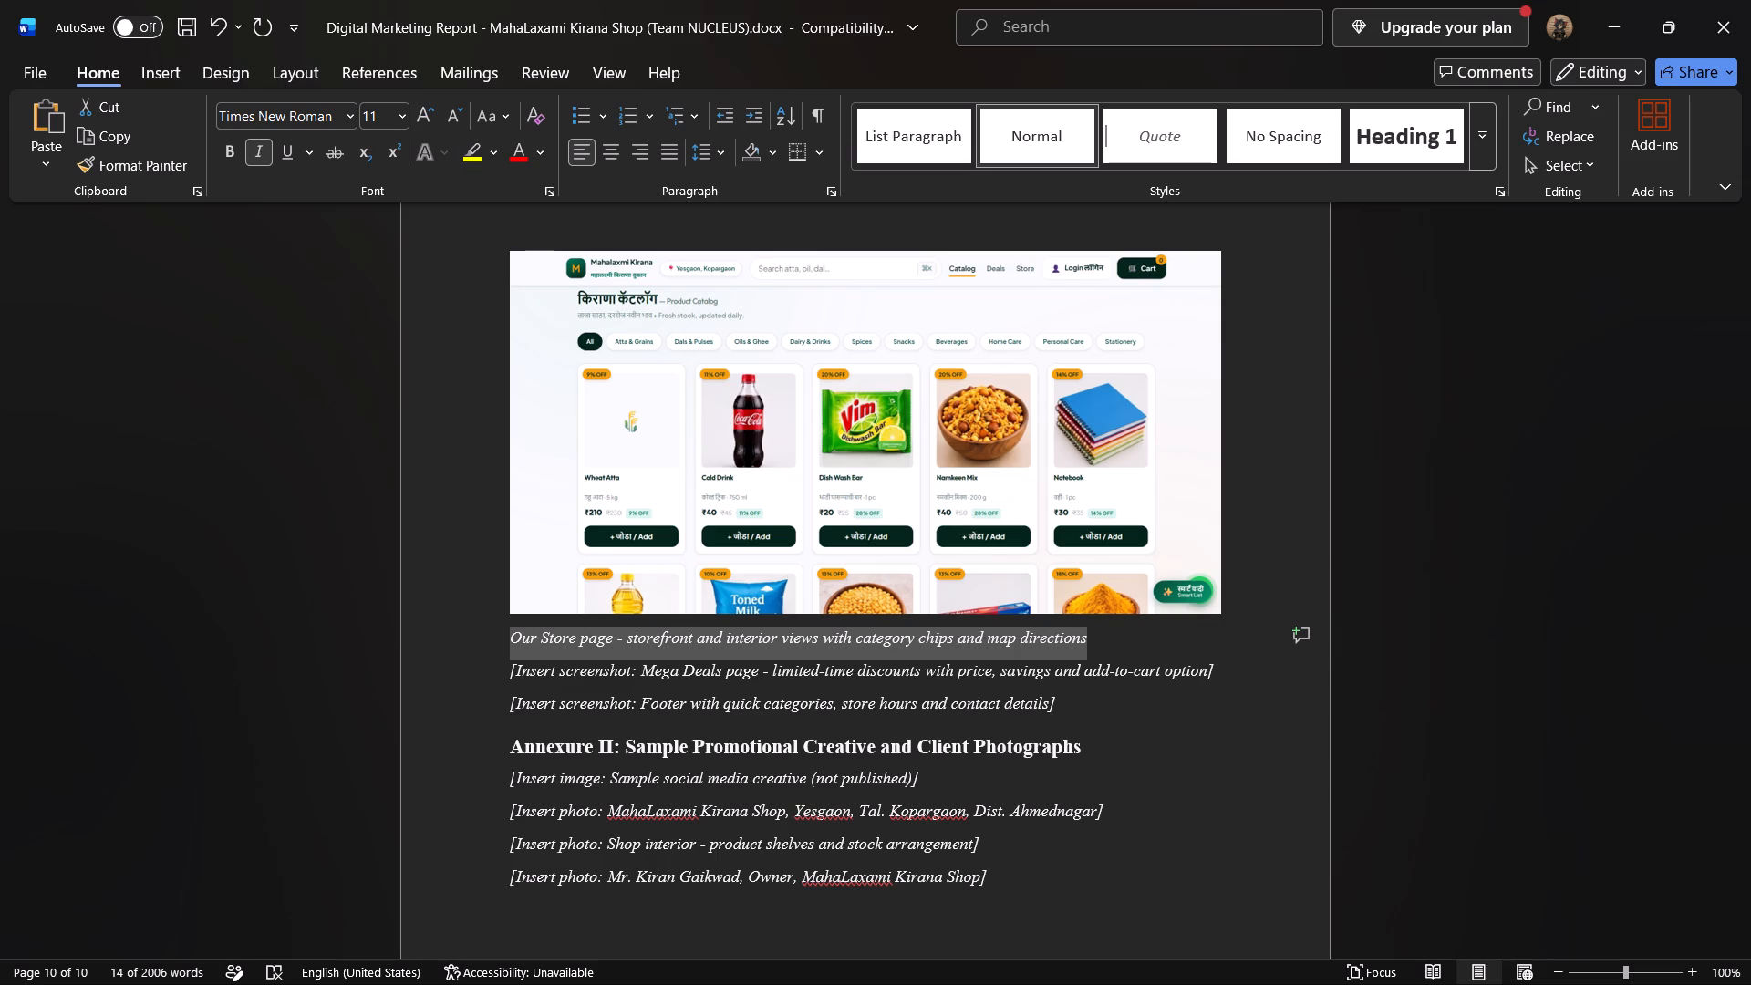
click(610, 144)
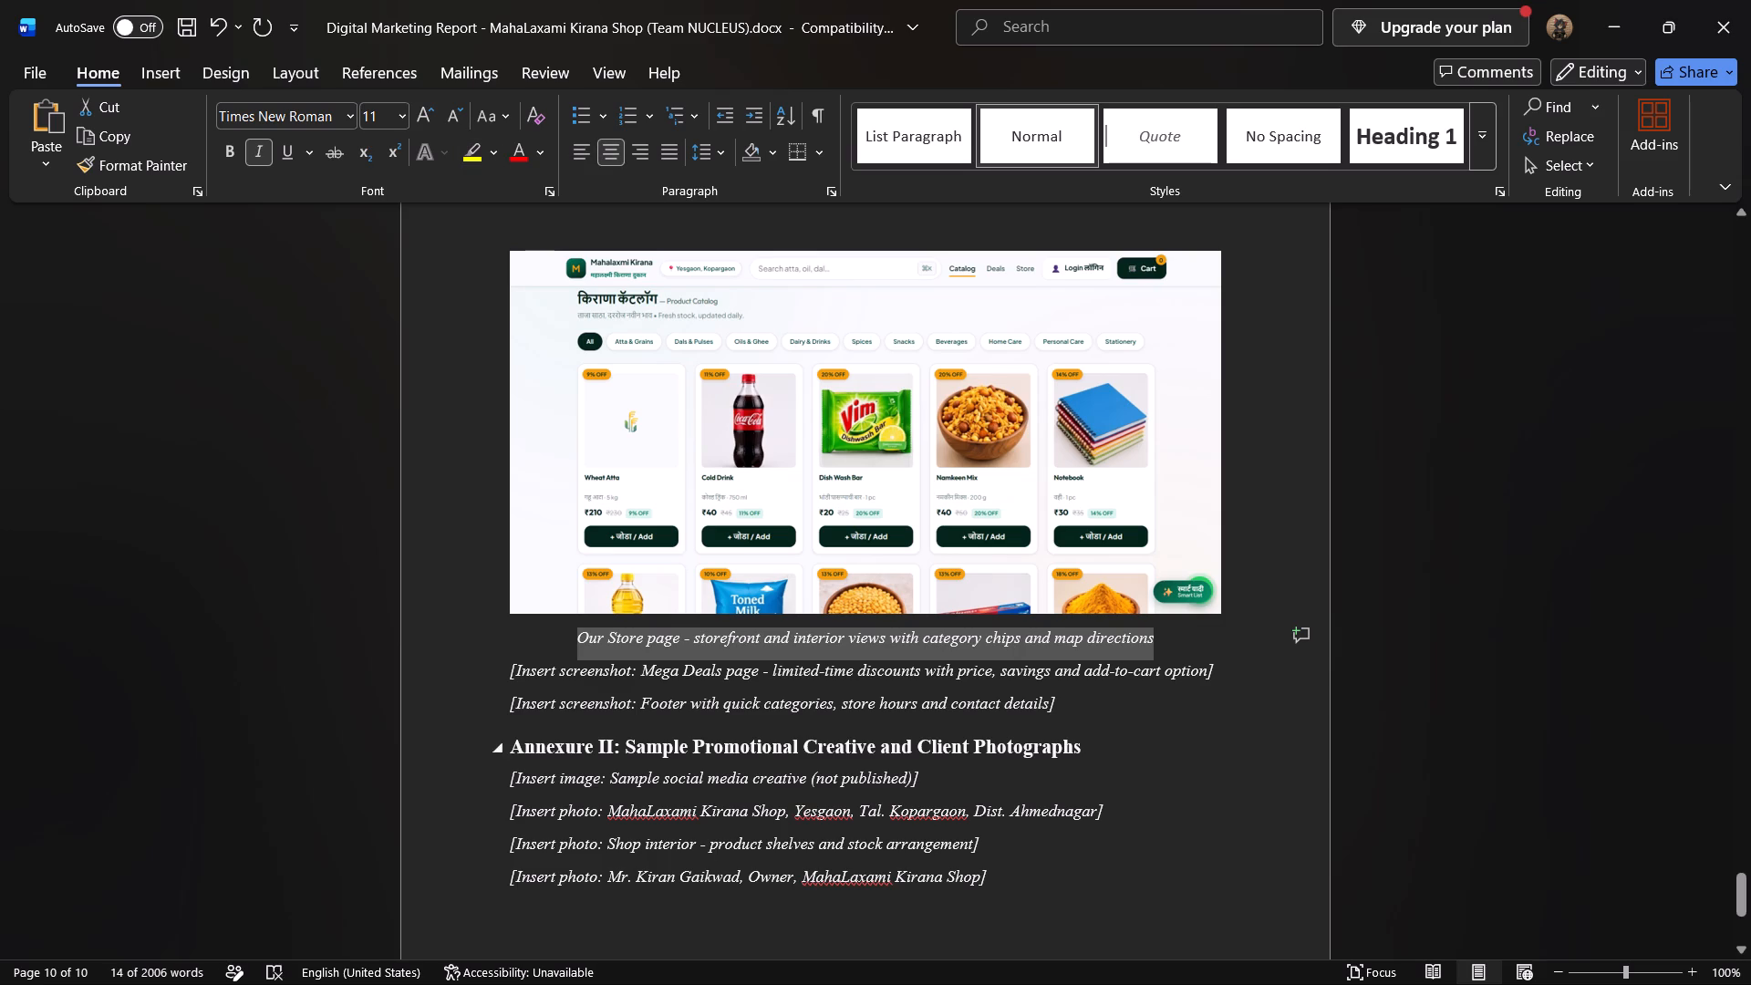
Remove the "[Insert screenshot:" prefix and the closing bracket from the Mega Deals page caption.
drag(645, 661, 588, 665)
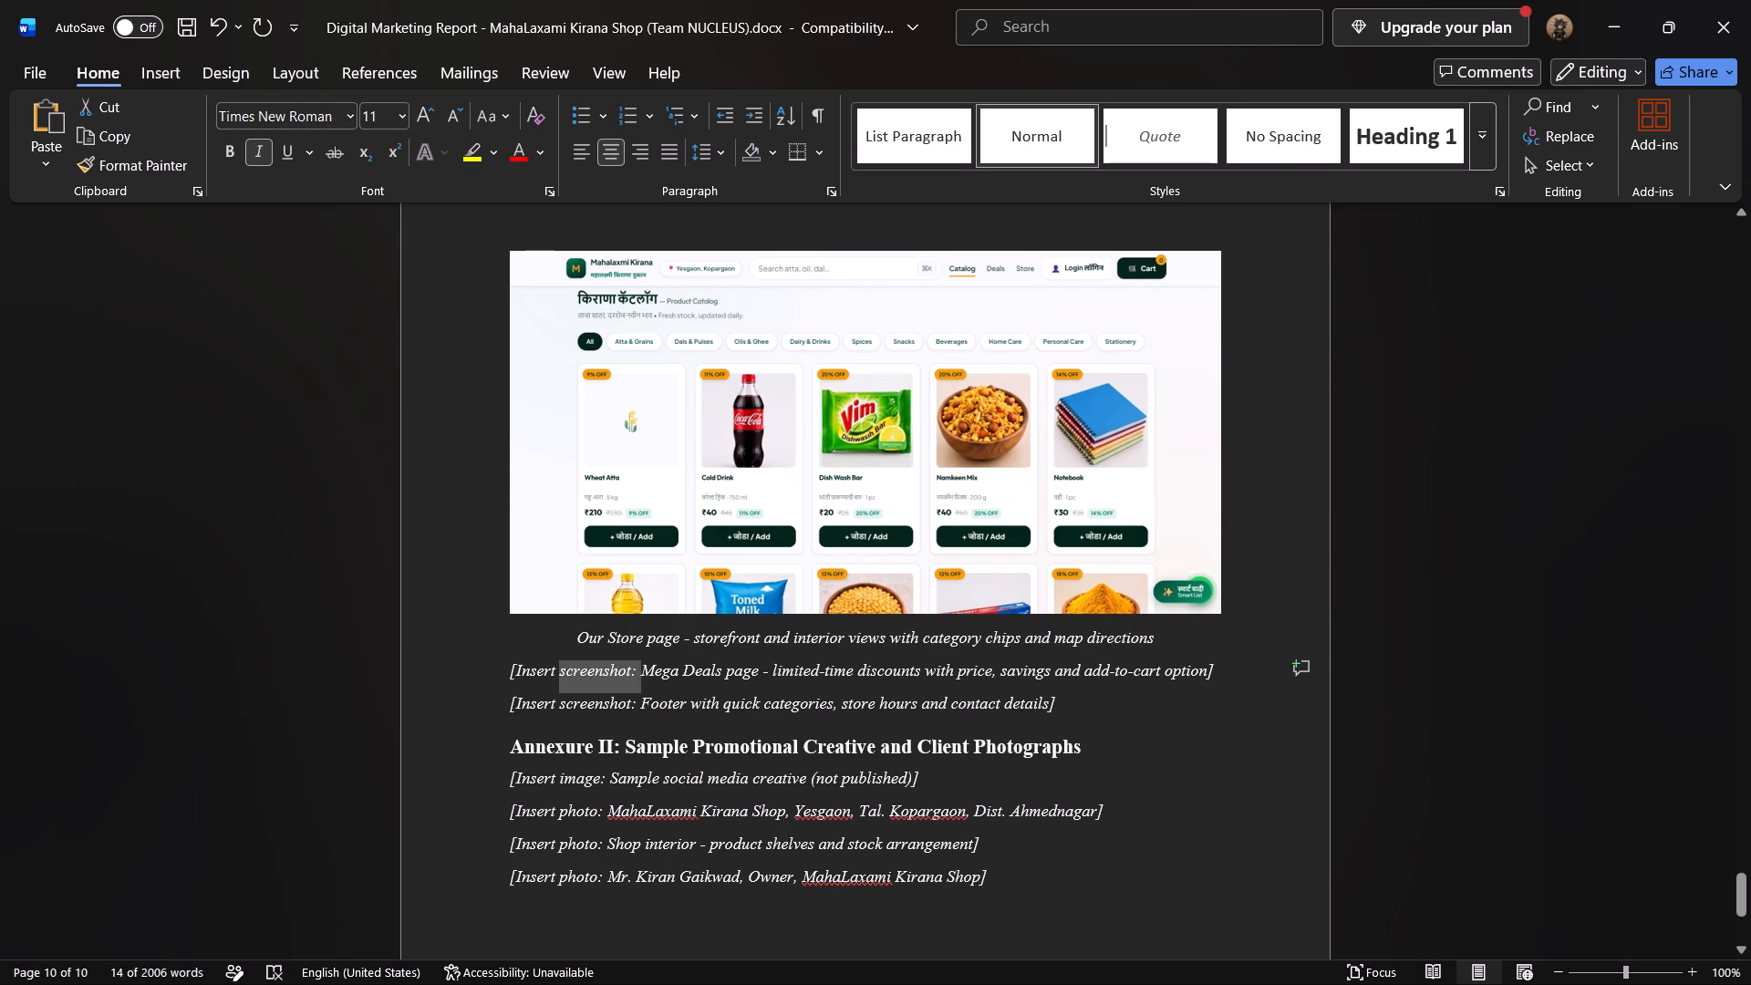
drag(588, 665, 503, 659)
click(503, 659)
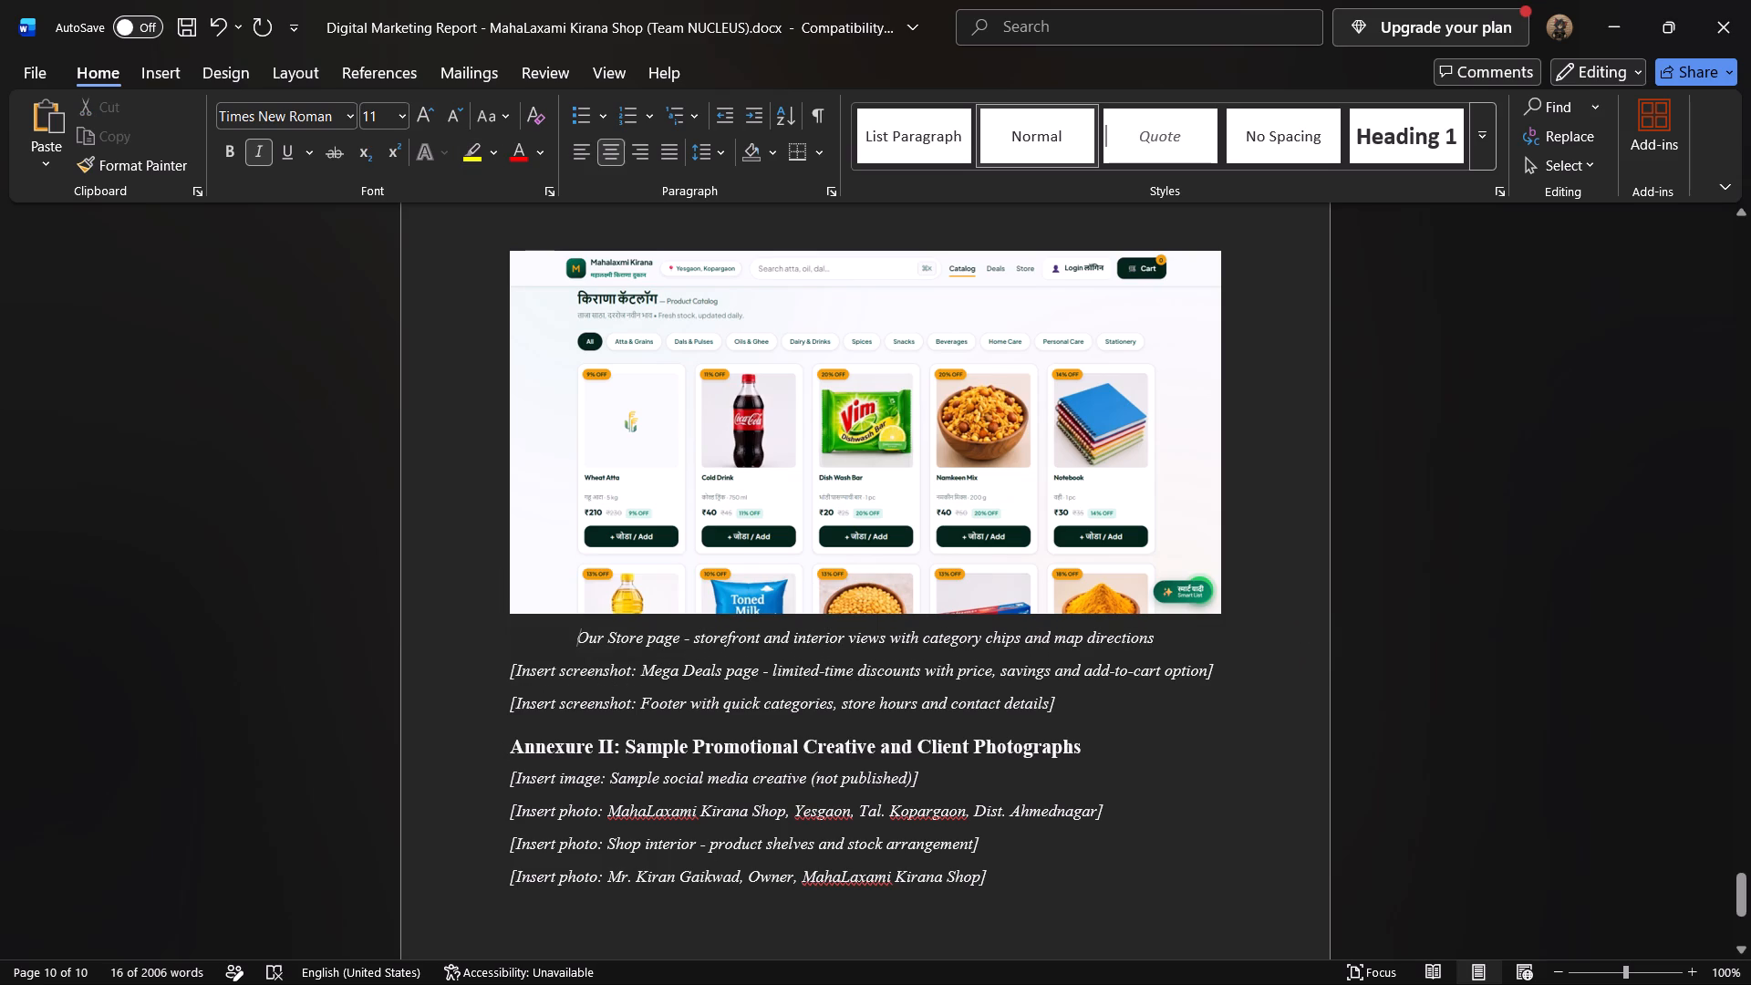
drag(507, 664, 637, 672)
key(BackSpace)
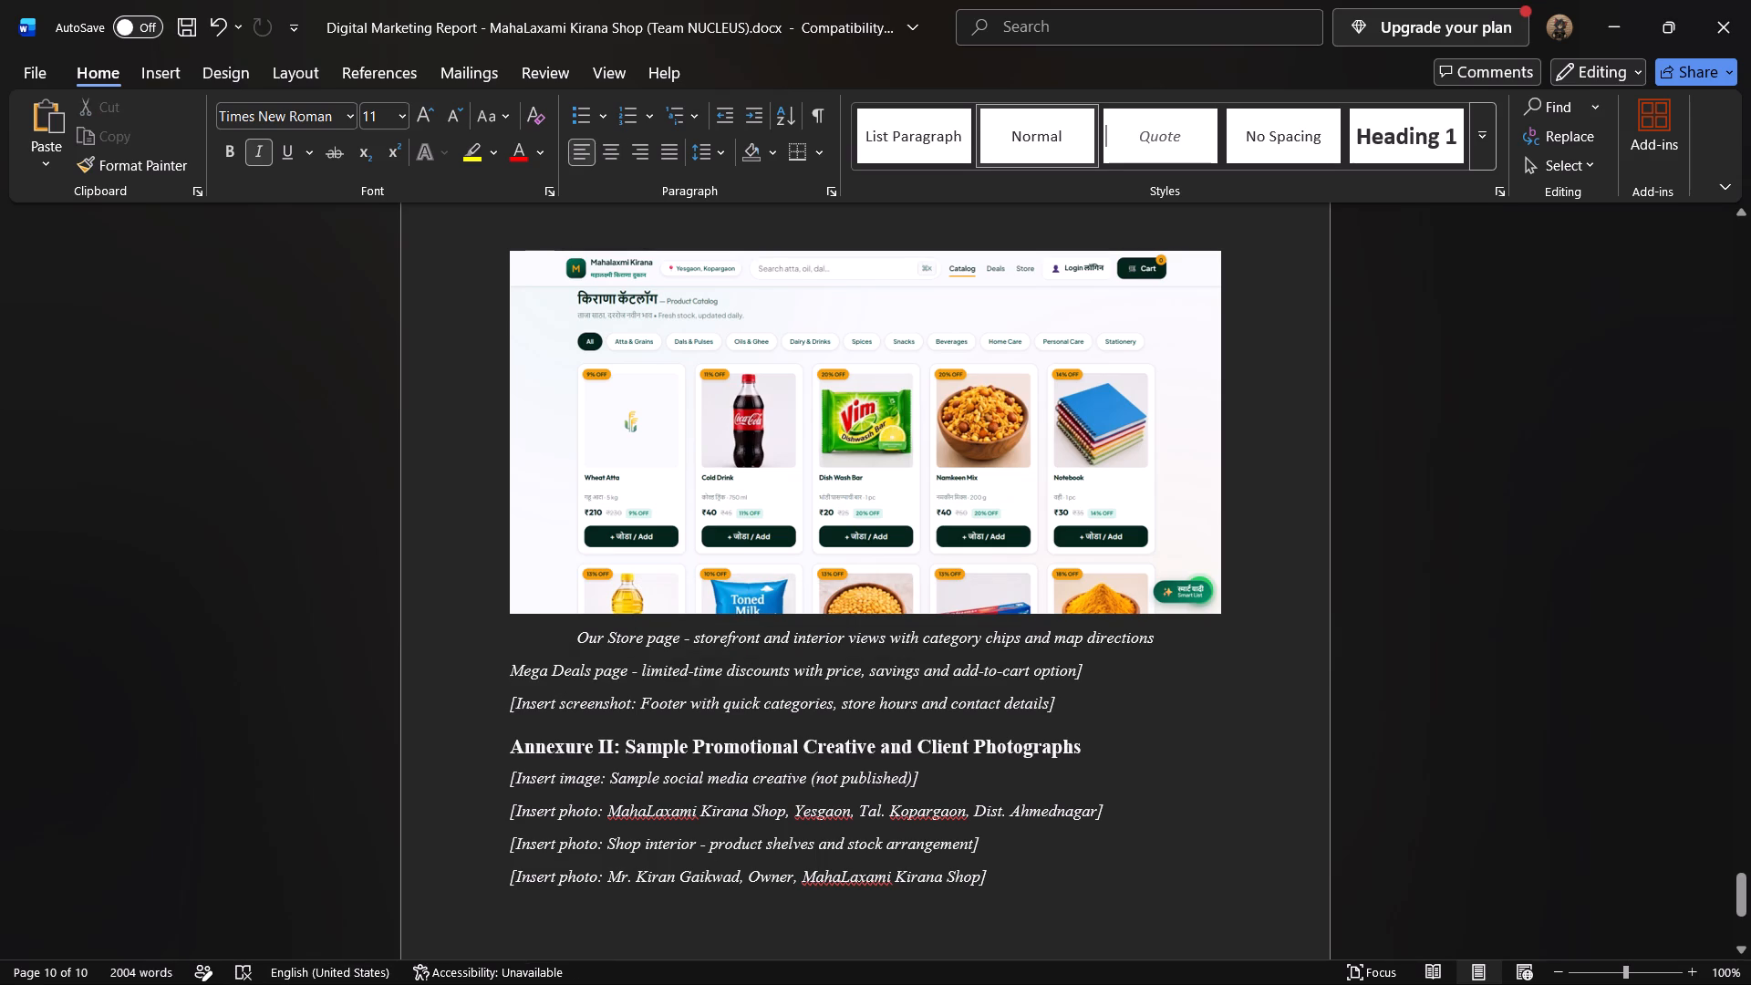
drag(1075, 671, 1093, 671)
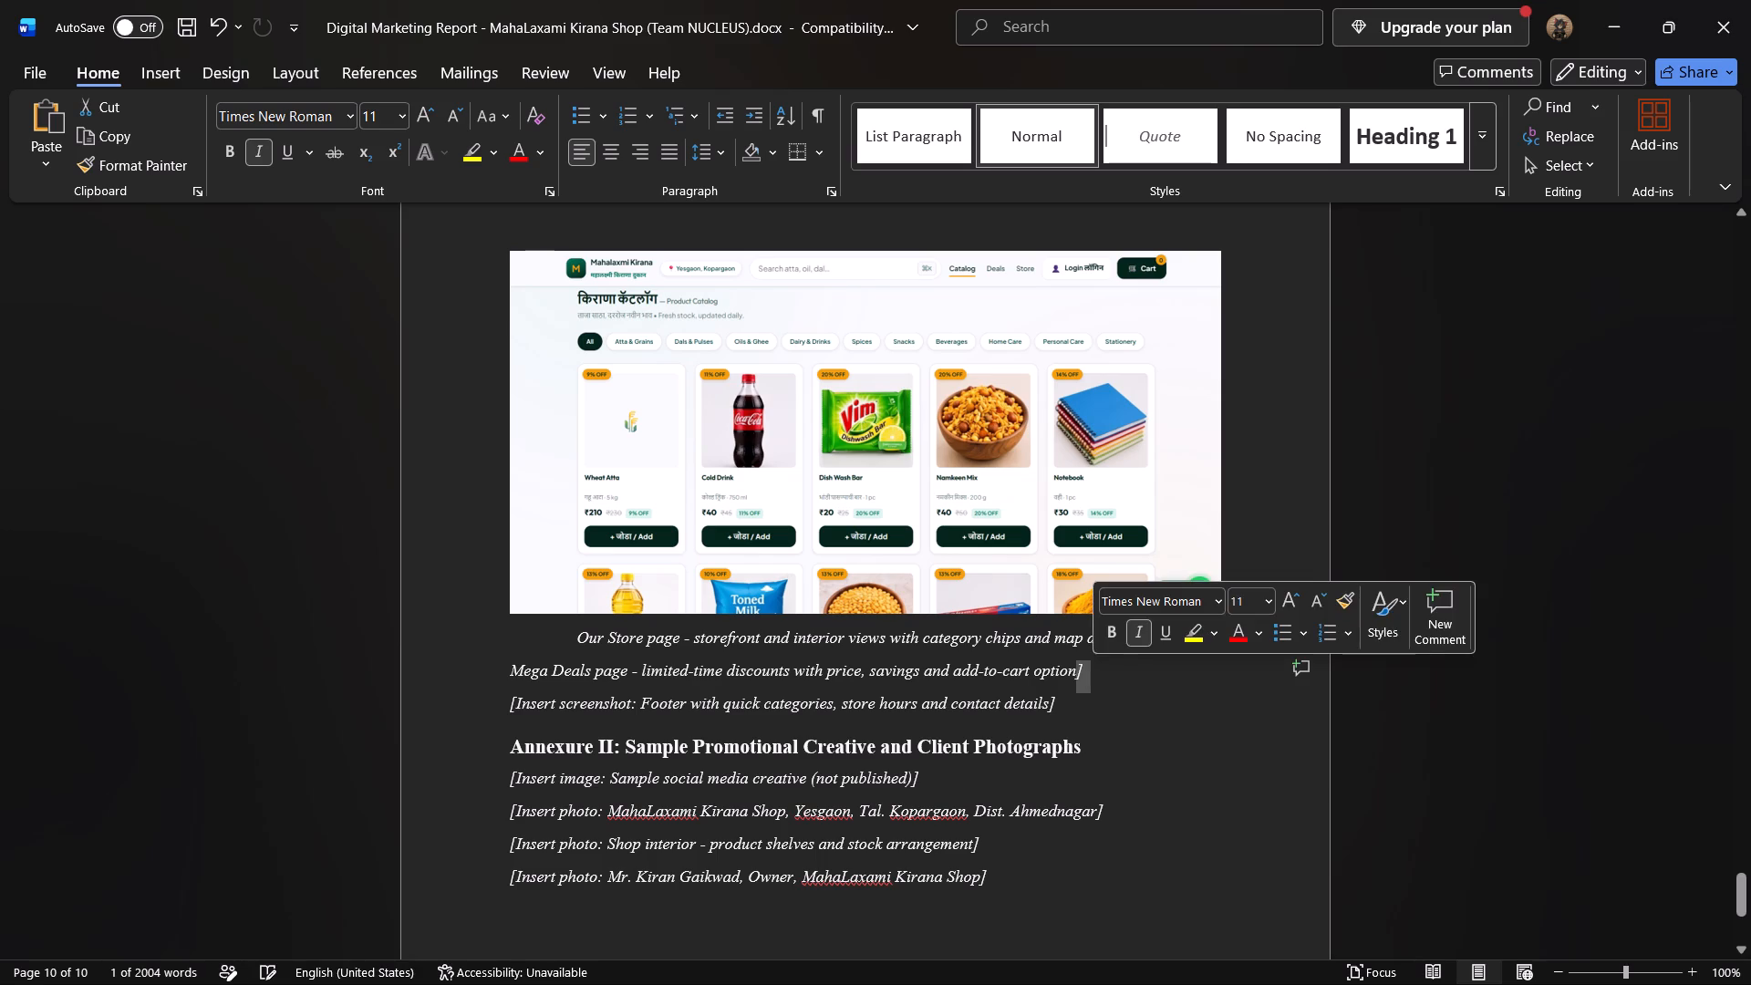
key(BackSpace)
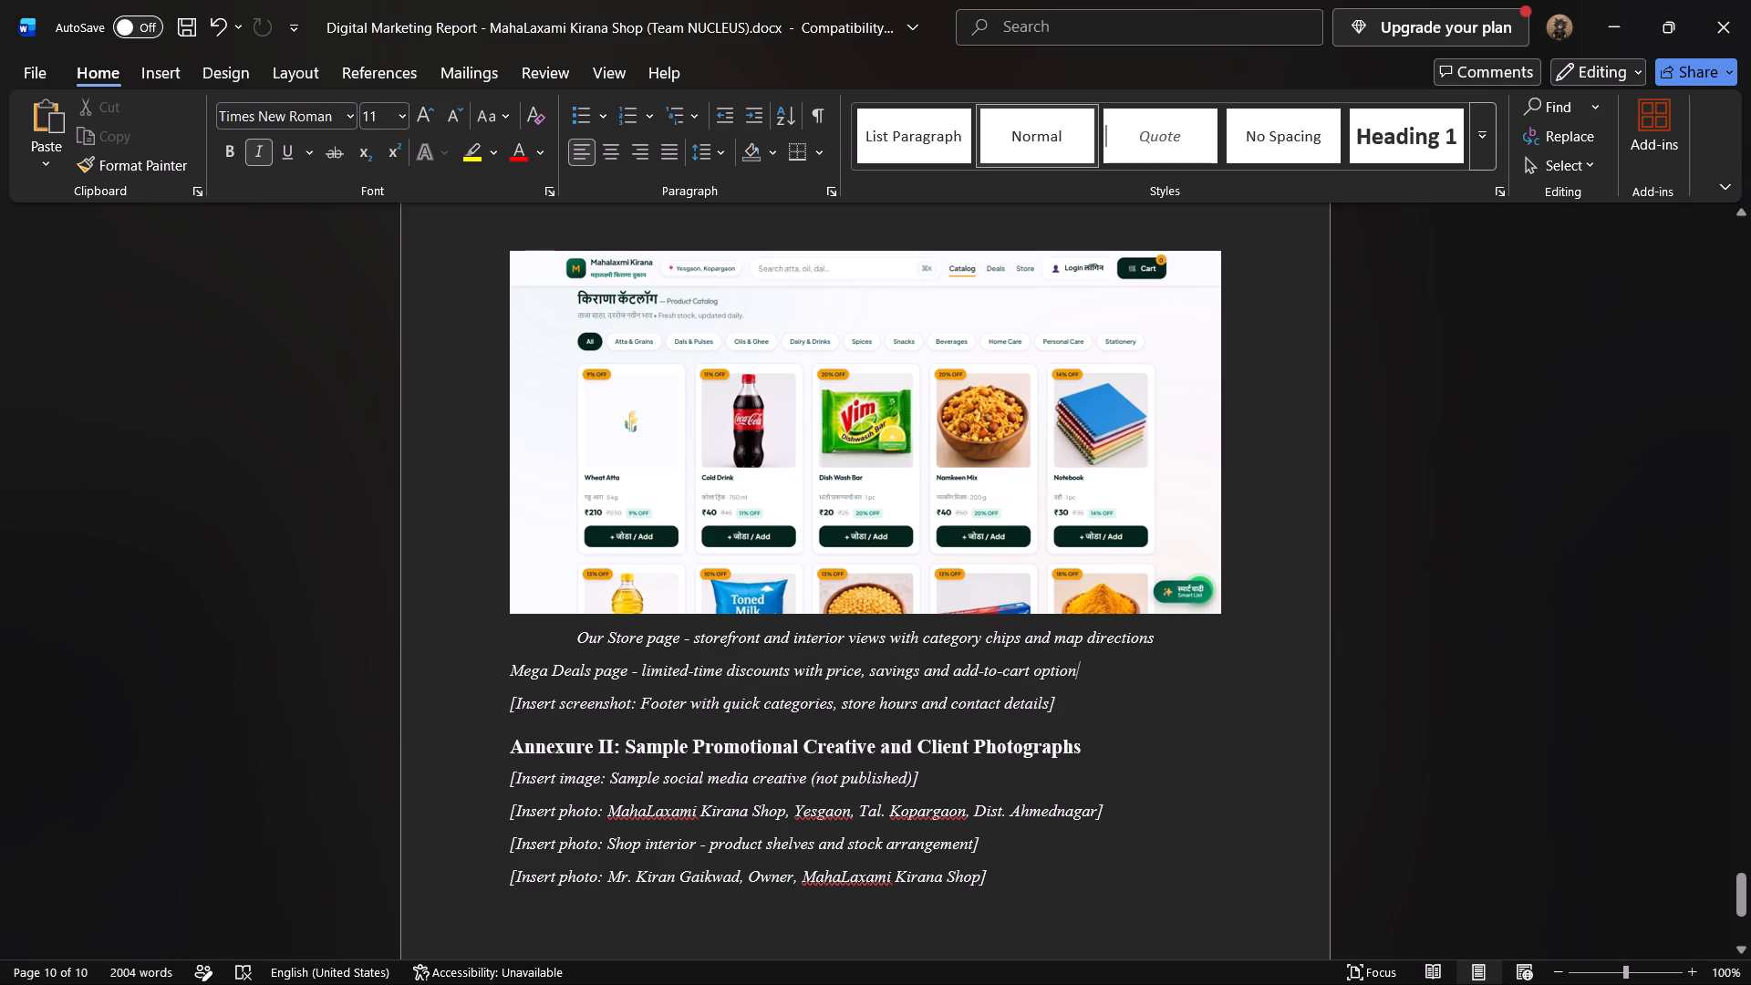
Delete the footer screenshot placeholder line above the Annexure II heading.
drag(507, 700, 1080, 687)
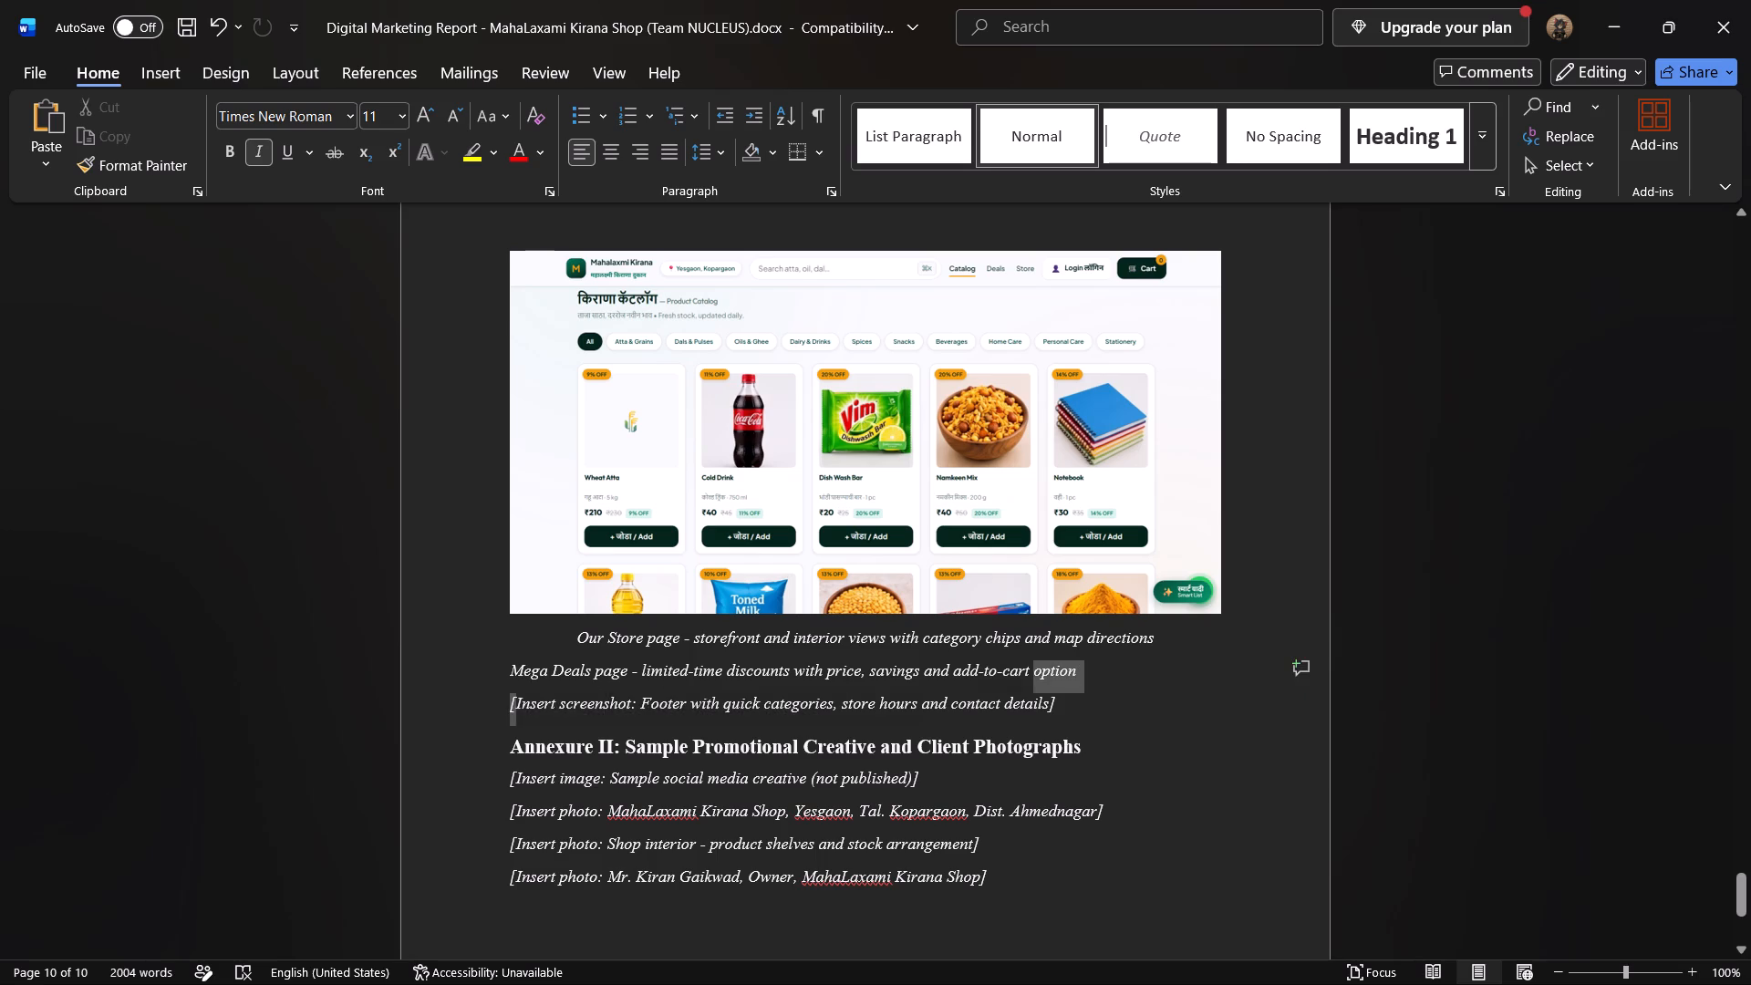
drag(1080, 687, 1103, 703)
key(BackSpace)
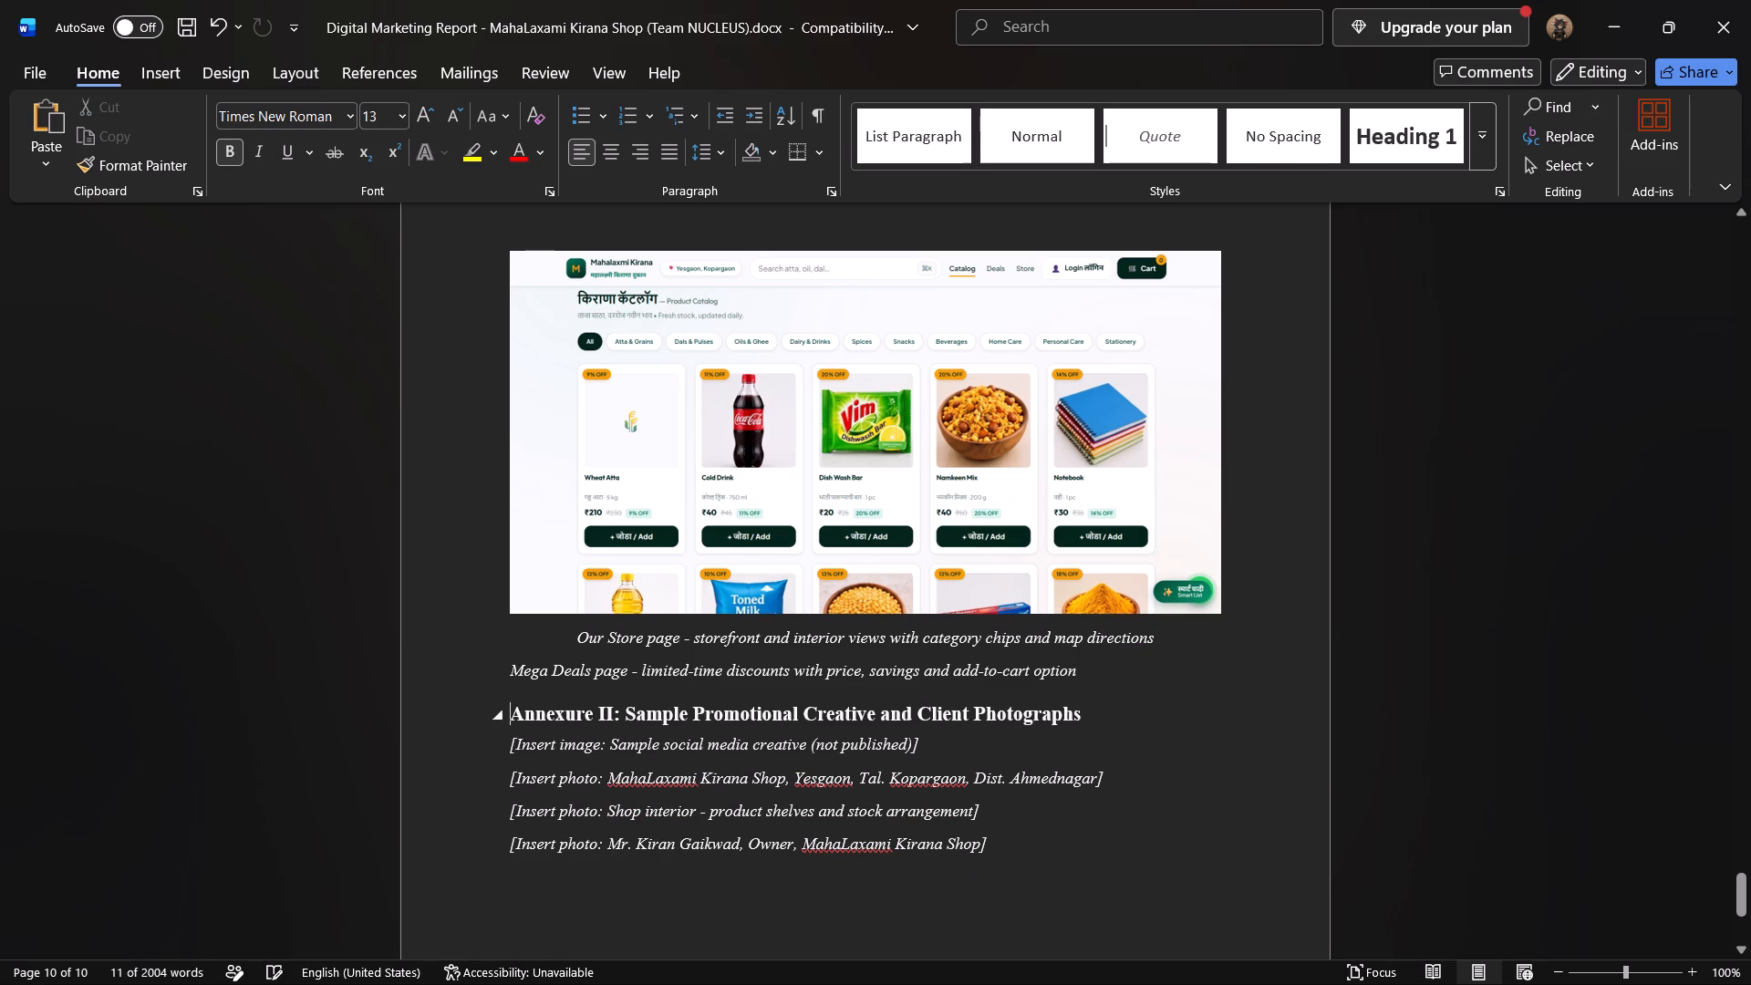
Paste the Mega Deals screenshot from the clipboard history on a new line between the Our Store page and Mega Deals page captions.
click(1163, 645)
key(Return)
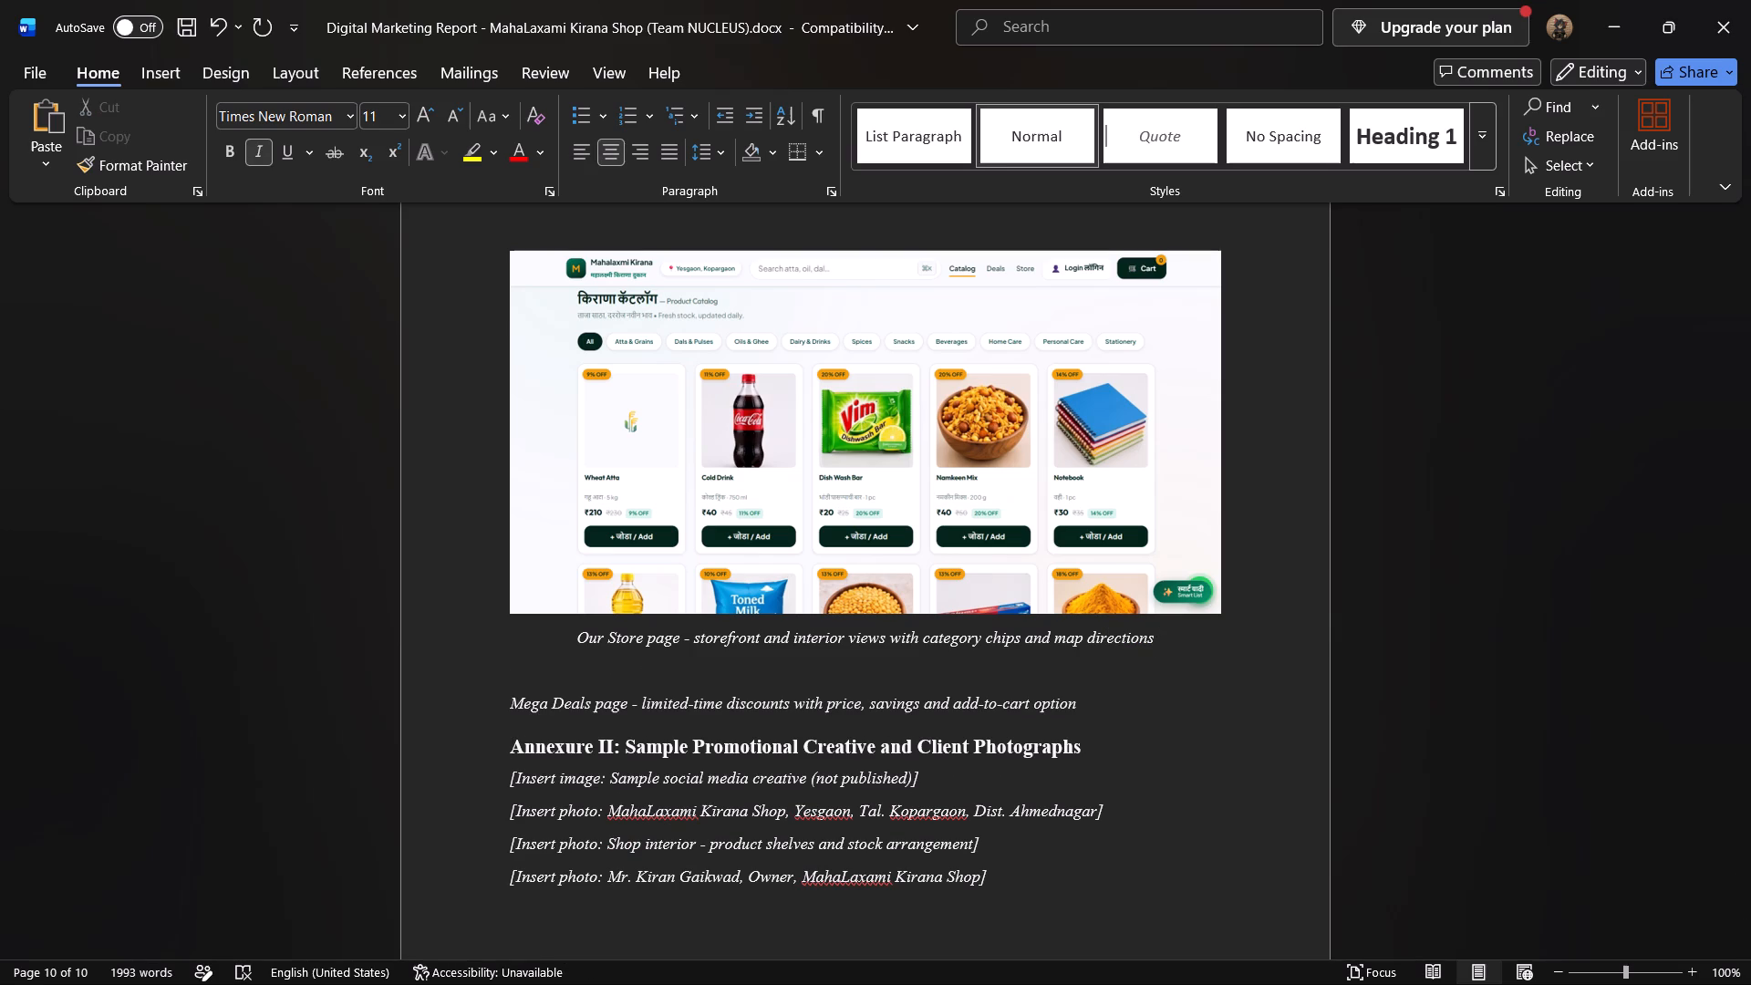
key(super+v)
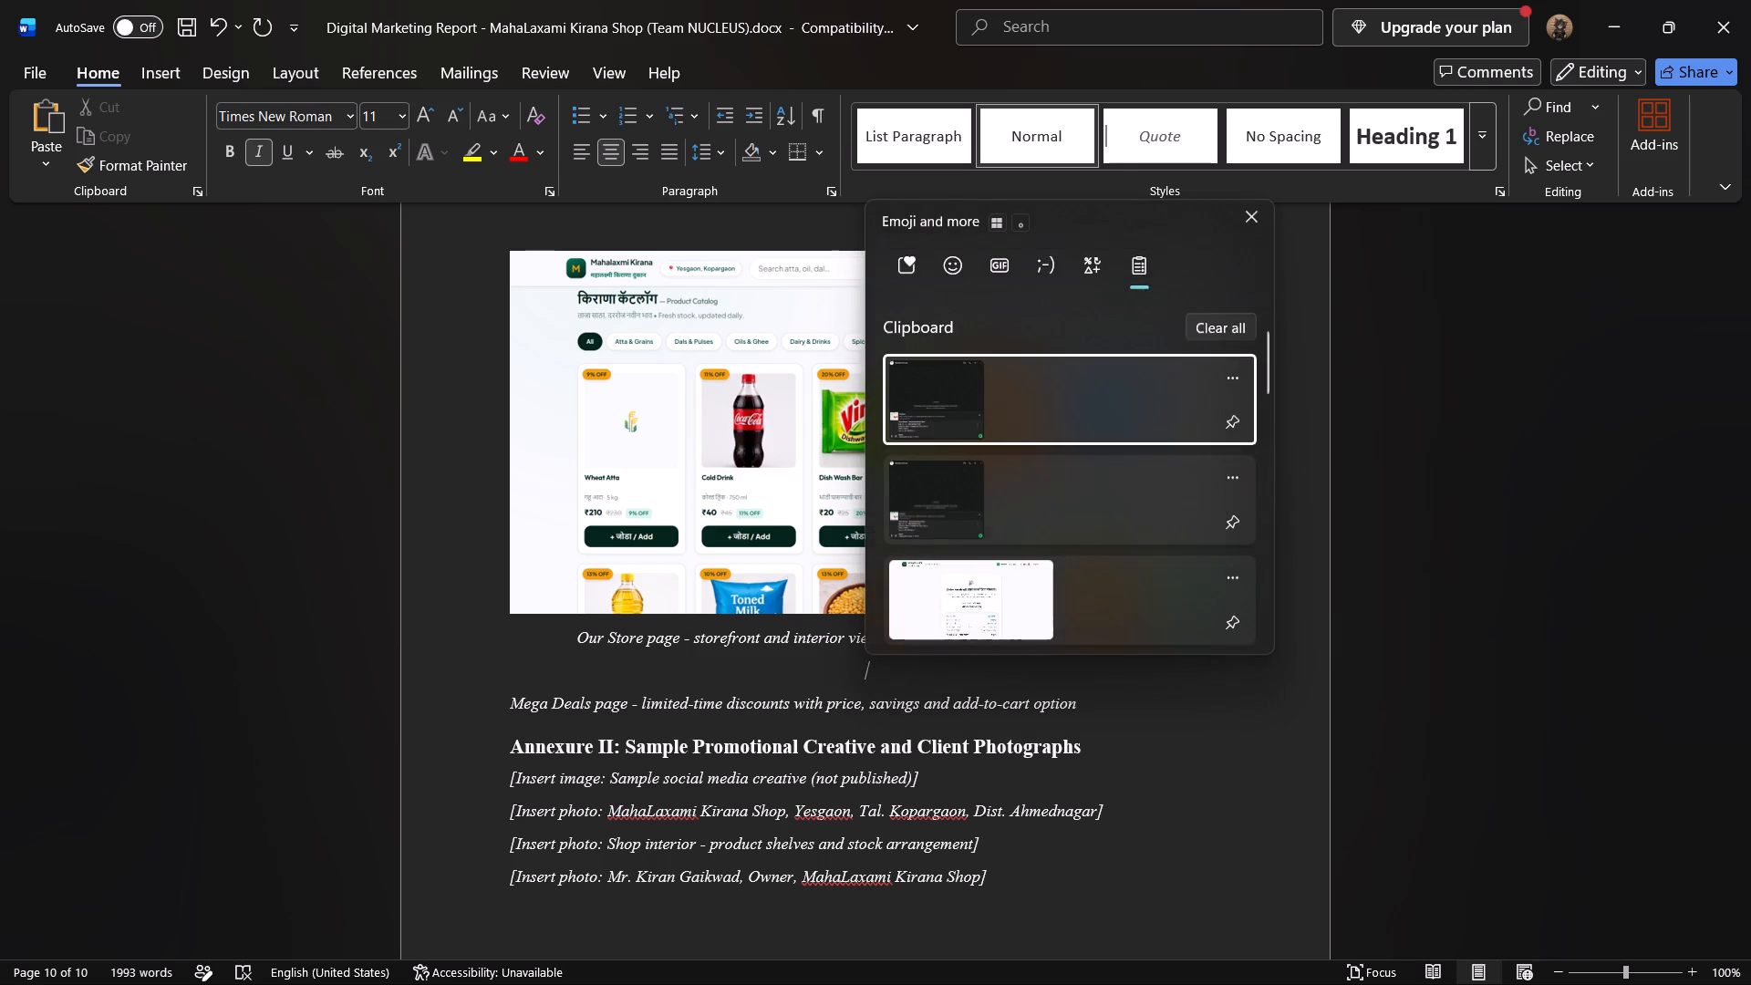
scroll(1058, 531, down, 3)
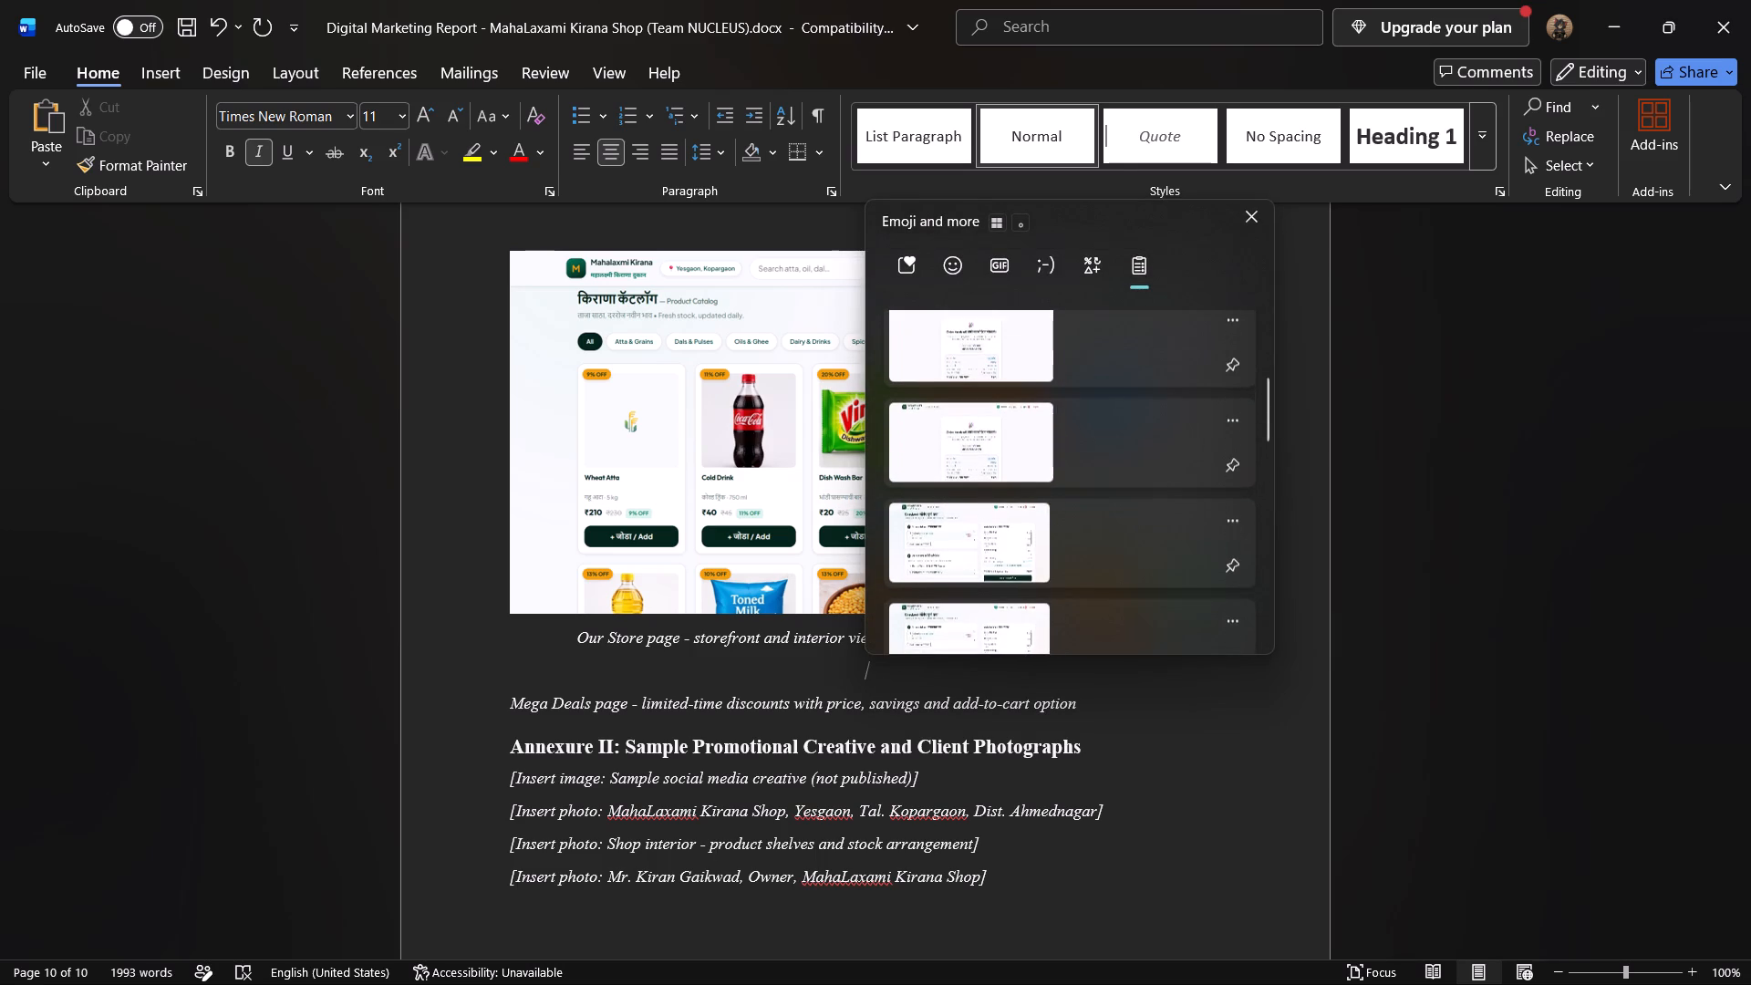
scroll(1058, 531, down, 3)
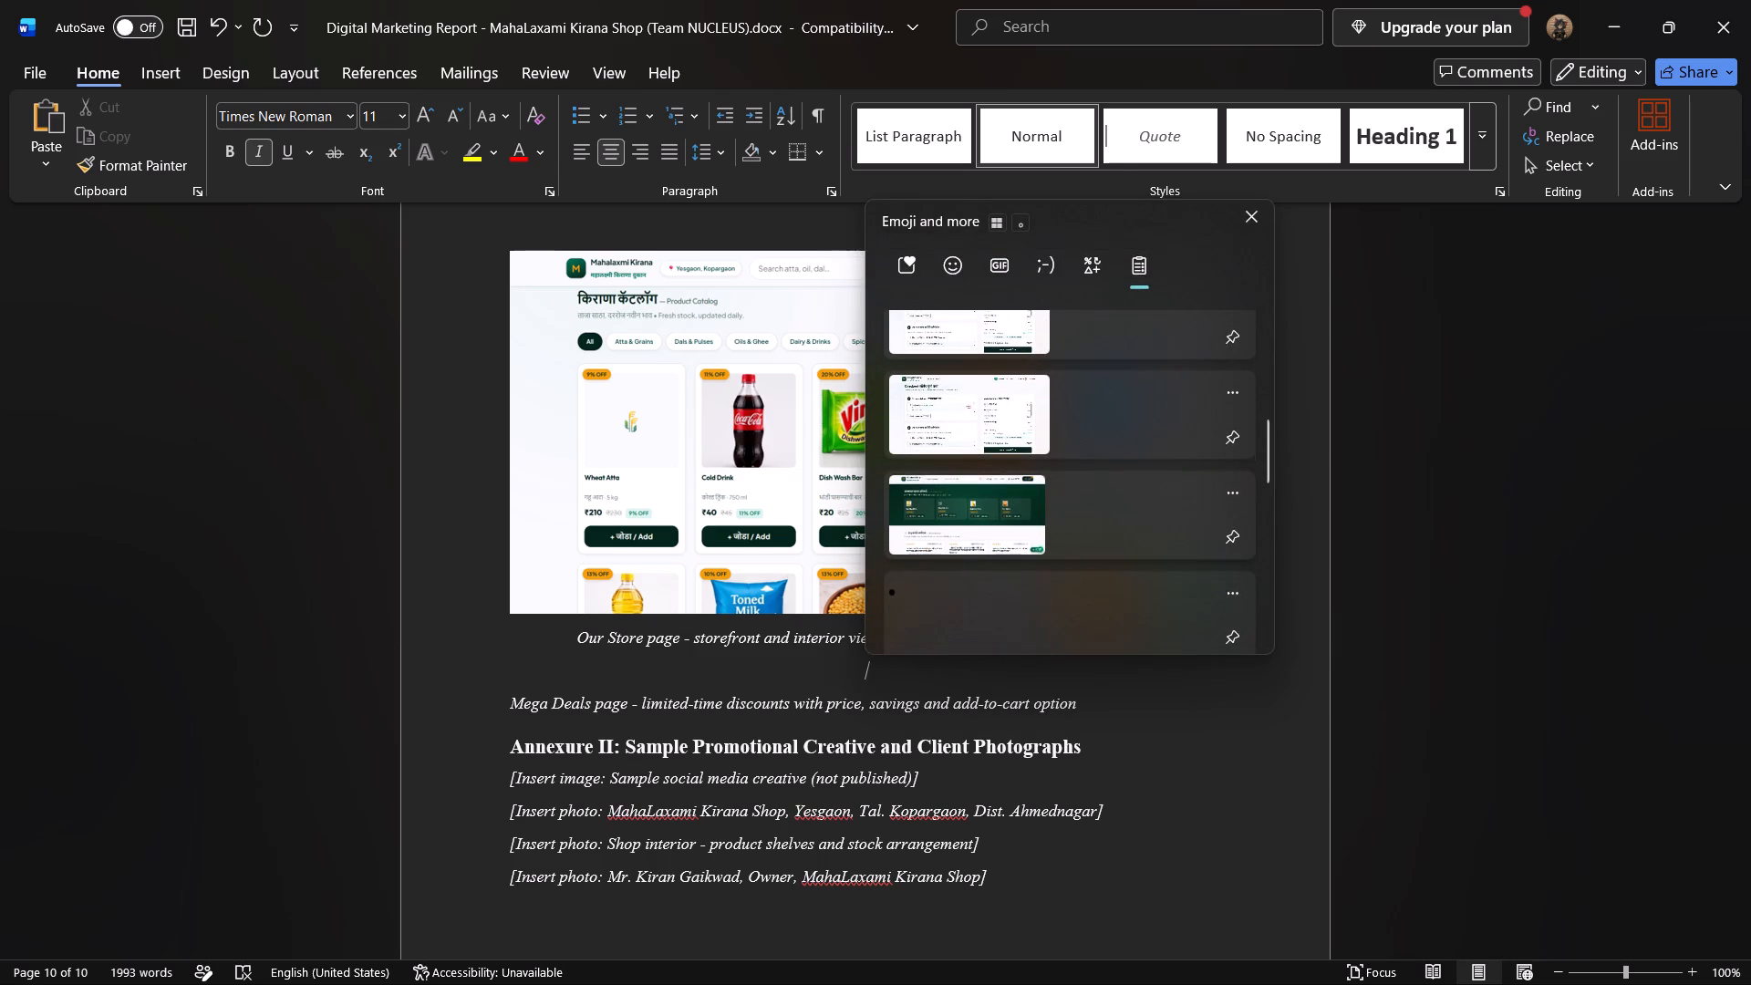
click(976, 530)
key(ctrl+v)
Centre the Mega Deals page caption beneath the Mega Deals screenshot.
scroll(641, 707, down, 1)
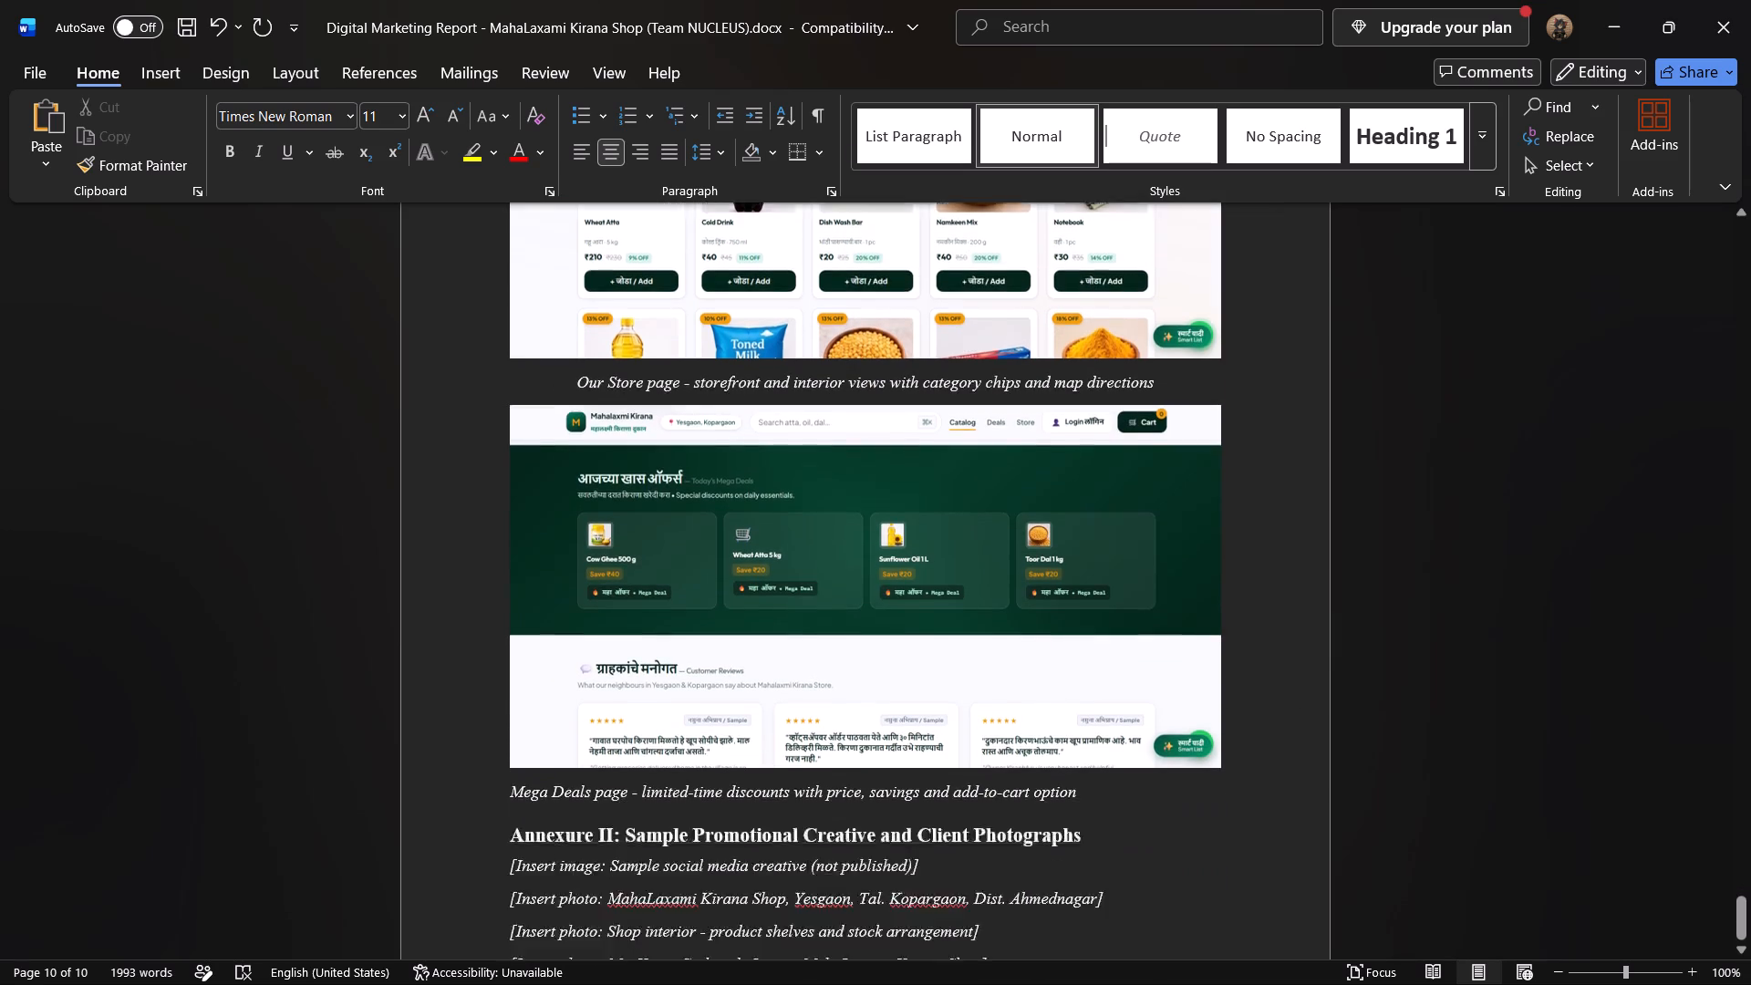
scroll(641, 707, down, 1)
drag(514, 644, 1120, 645)
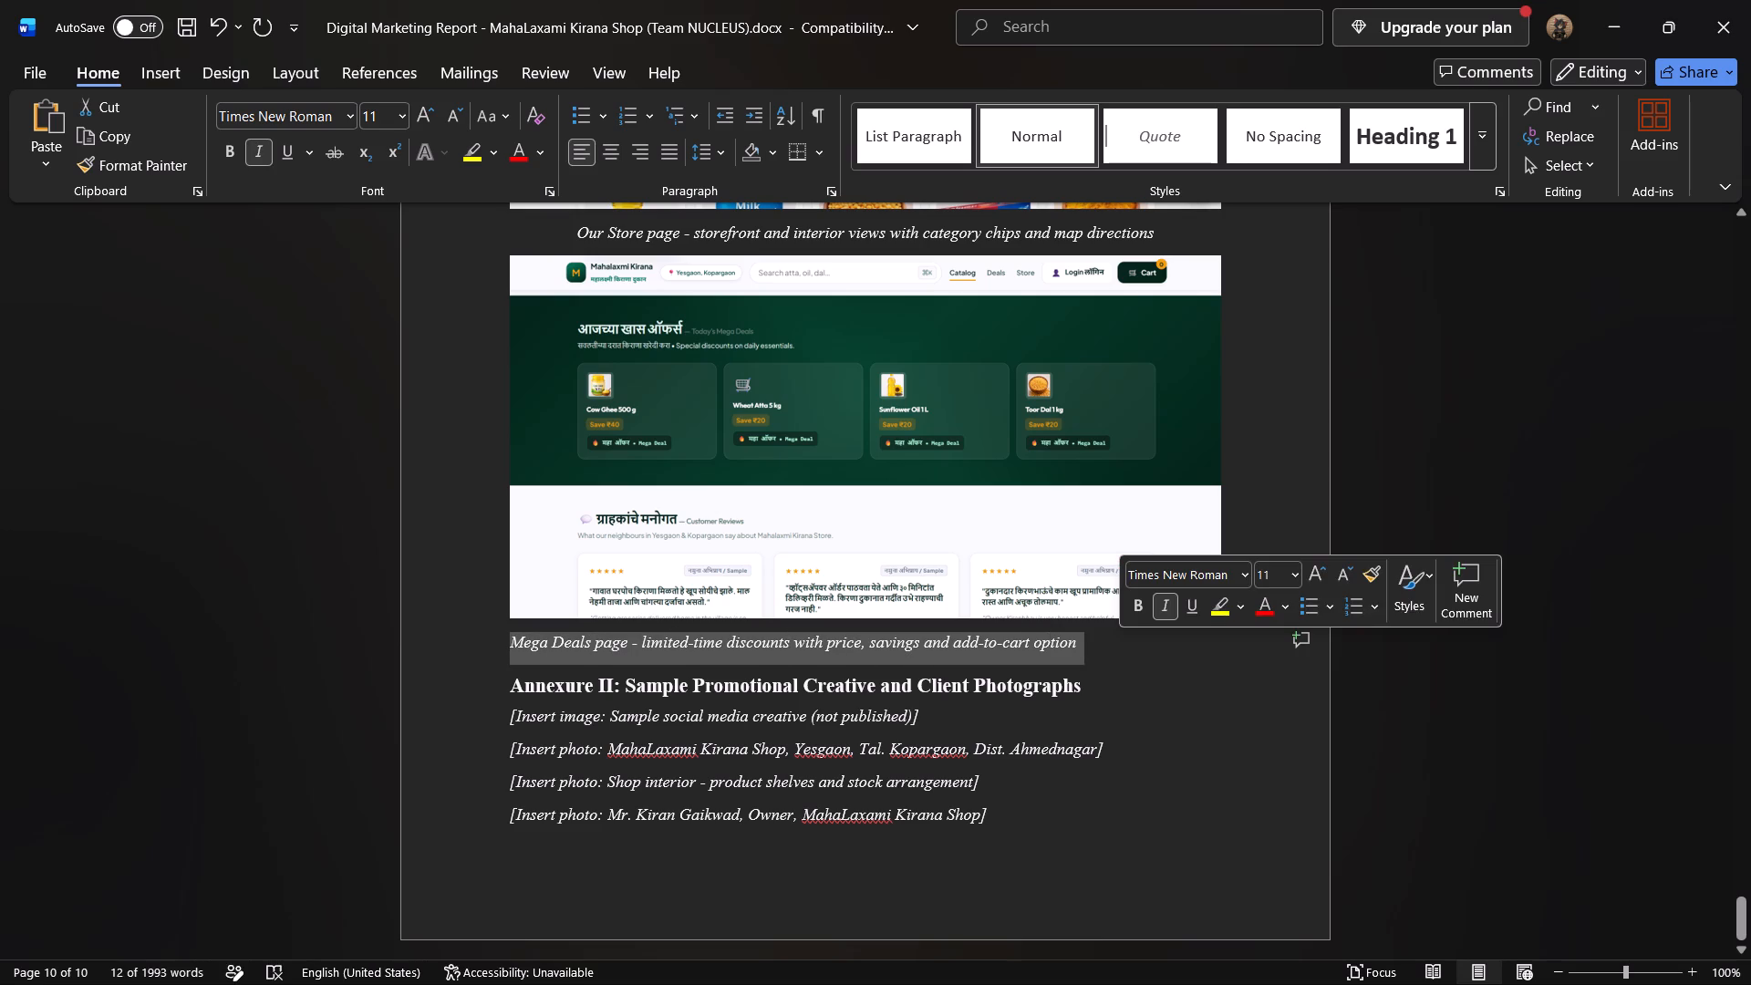
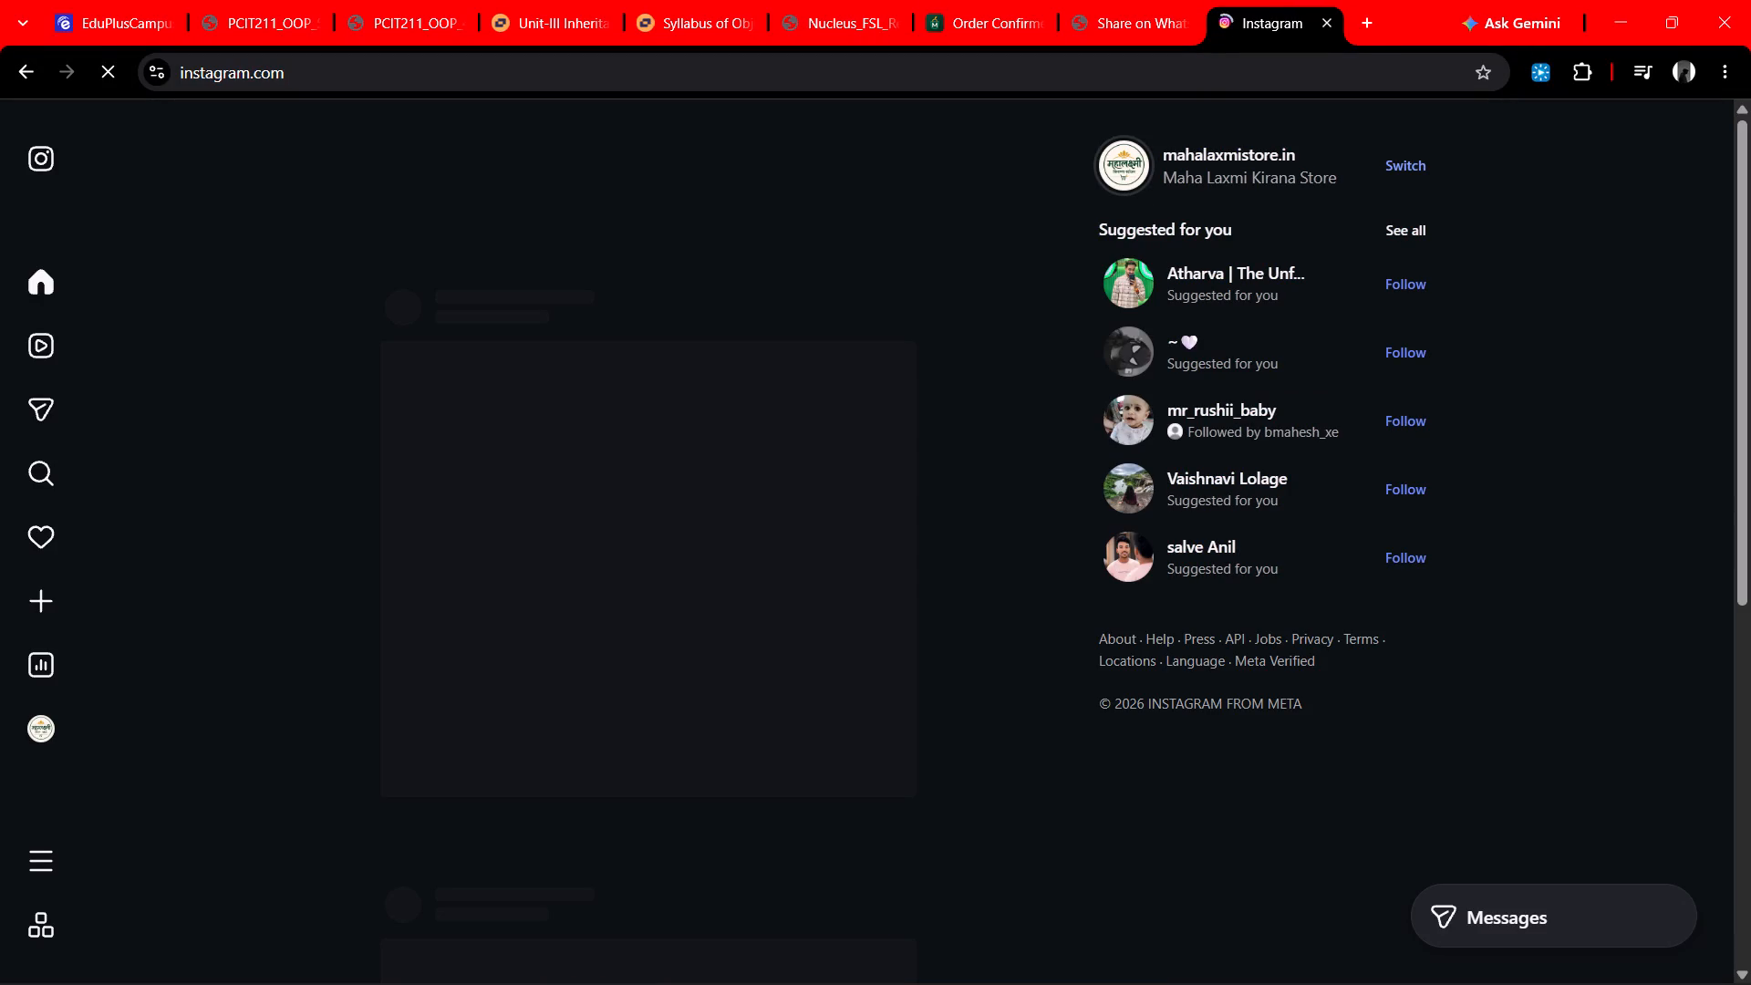
Open the mahalaxmistore.in Instagram profile and view its posts.
click(47, 737)
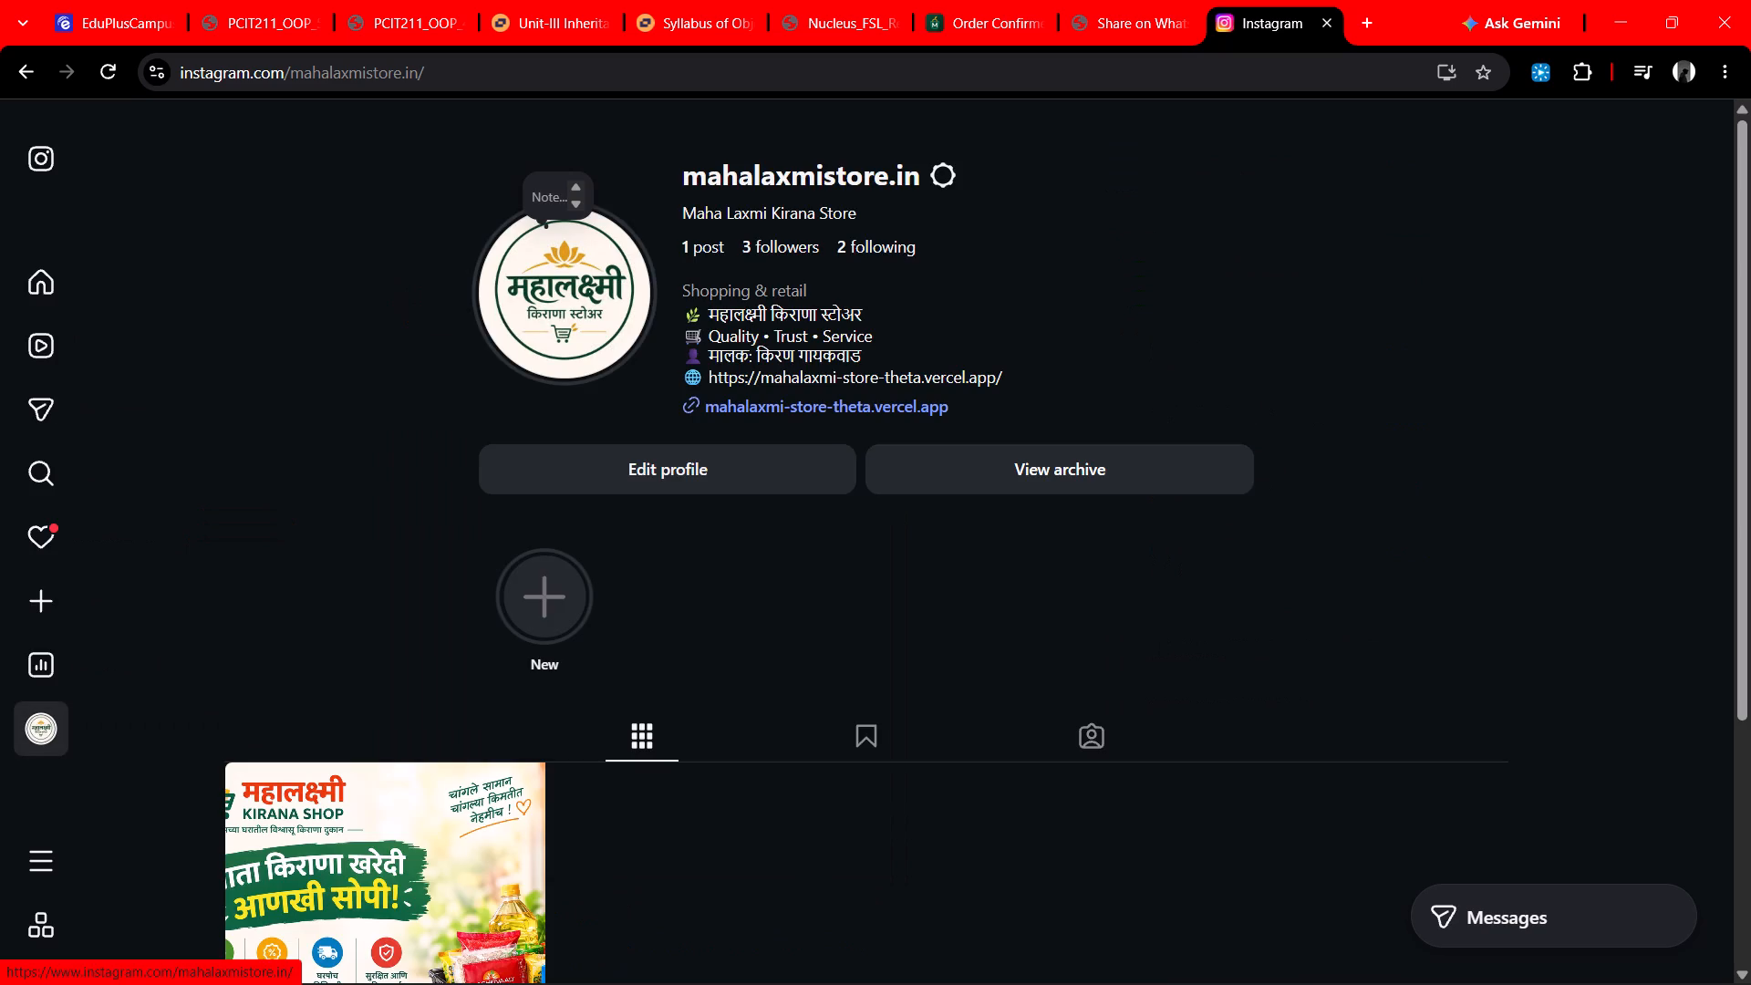
scroll(680, 663, down, 3)
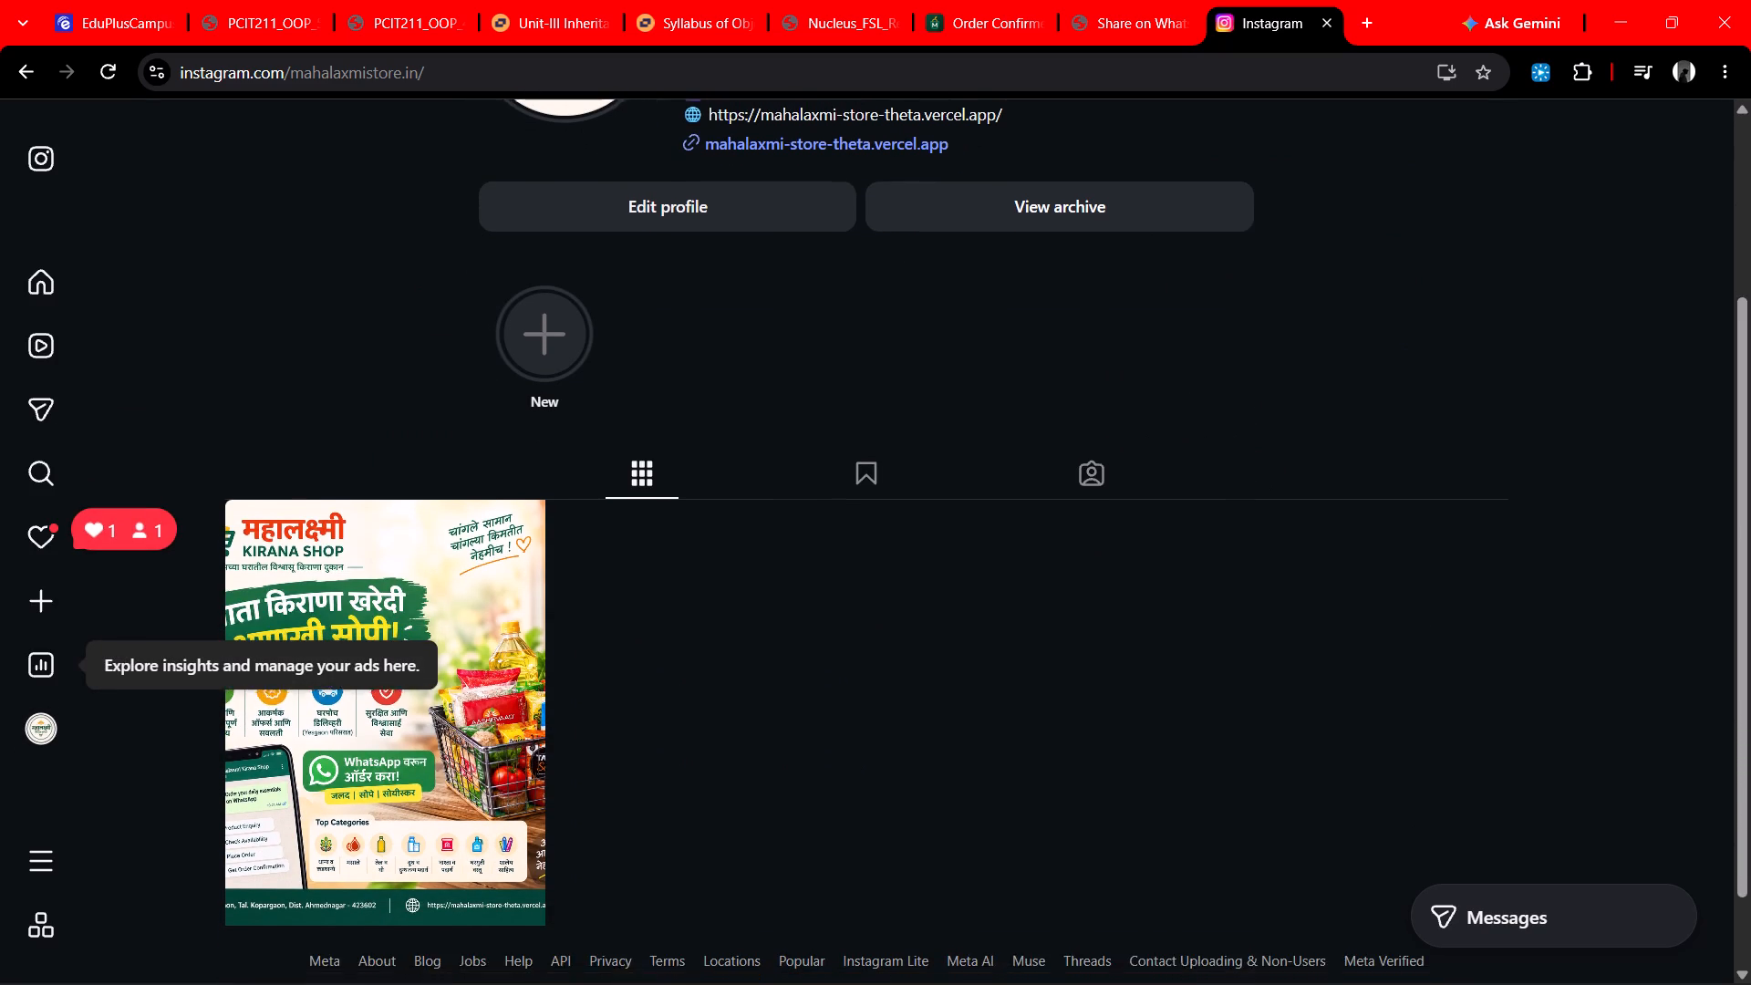
scroll(680, 663, down, 1)
Follow back the newest follower from the Instagram notifications, then close the notifications.
click(37, 533)
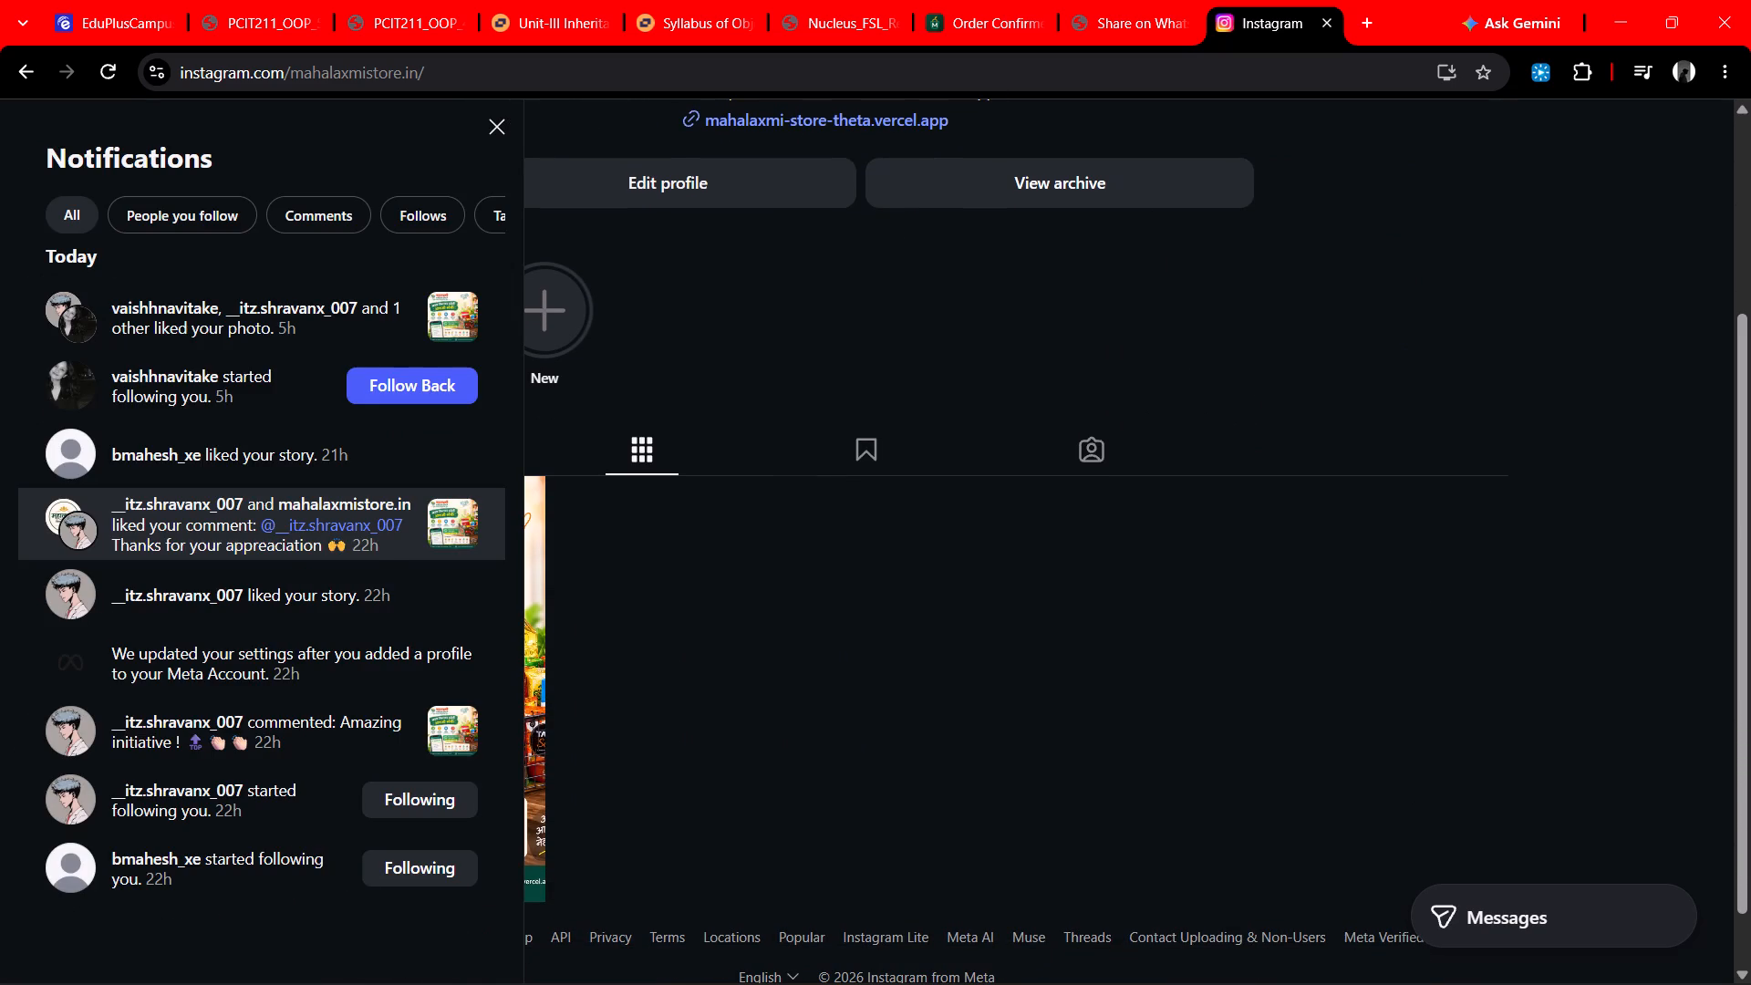
click(414, 387)
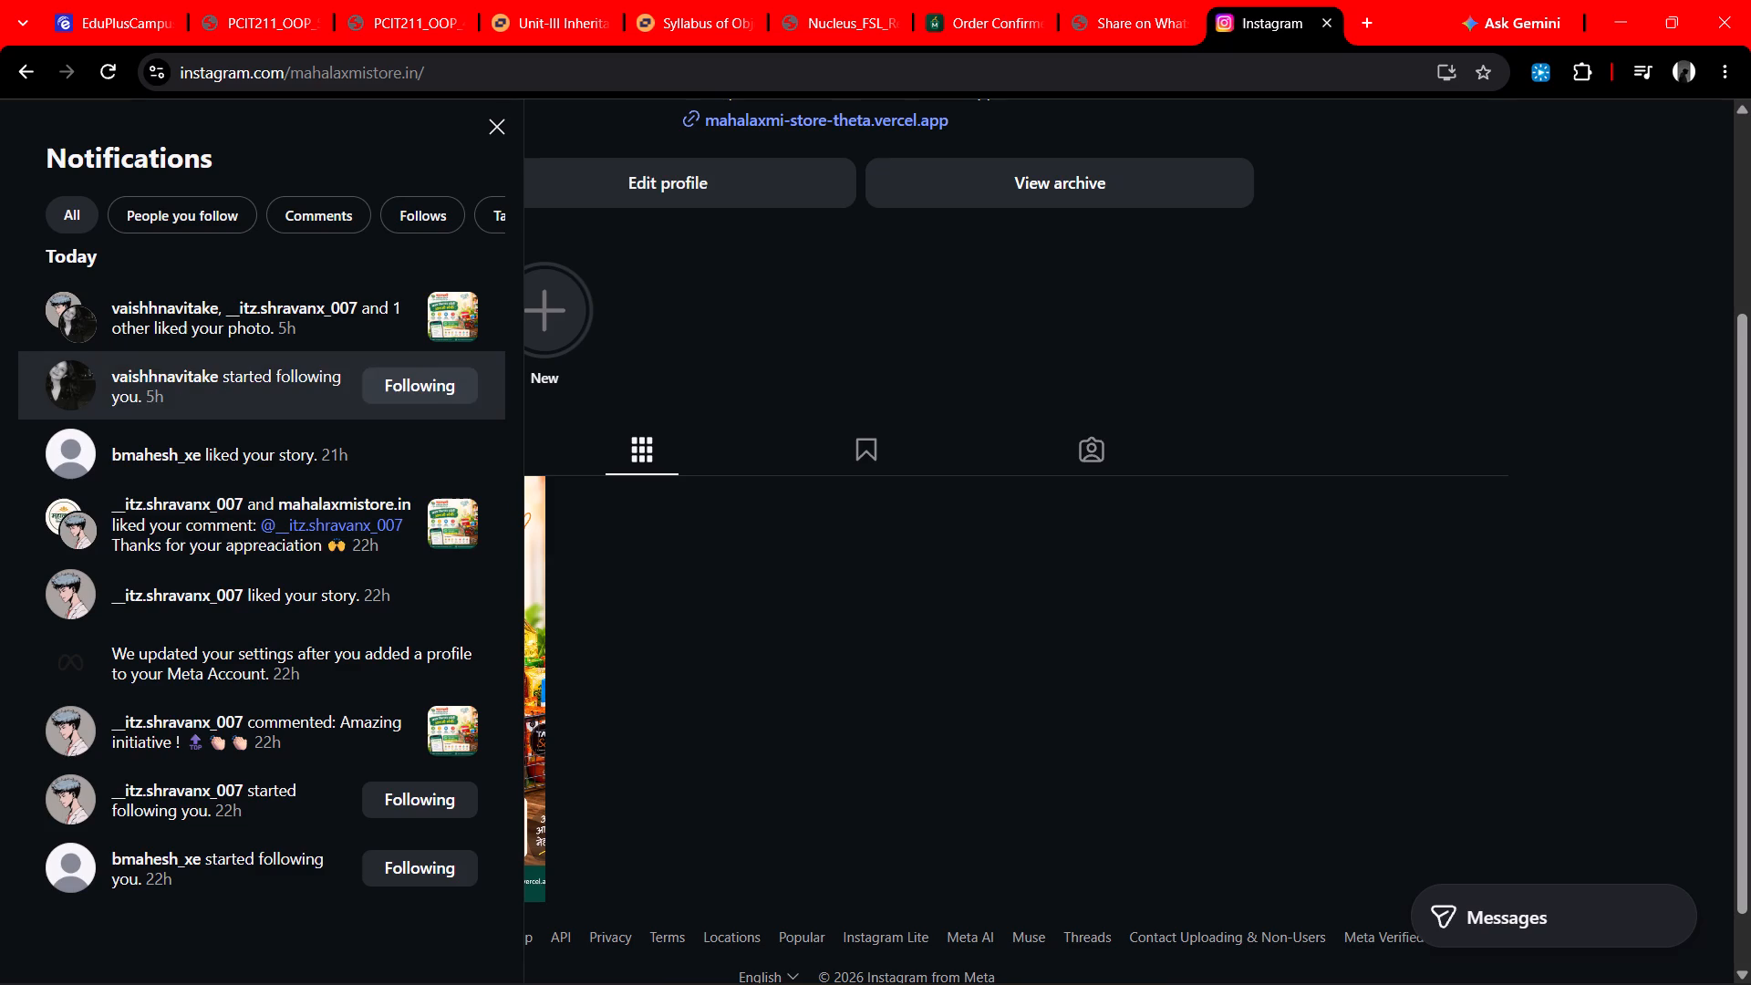
click(495, 128)
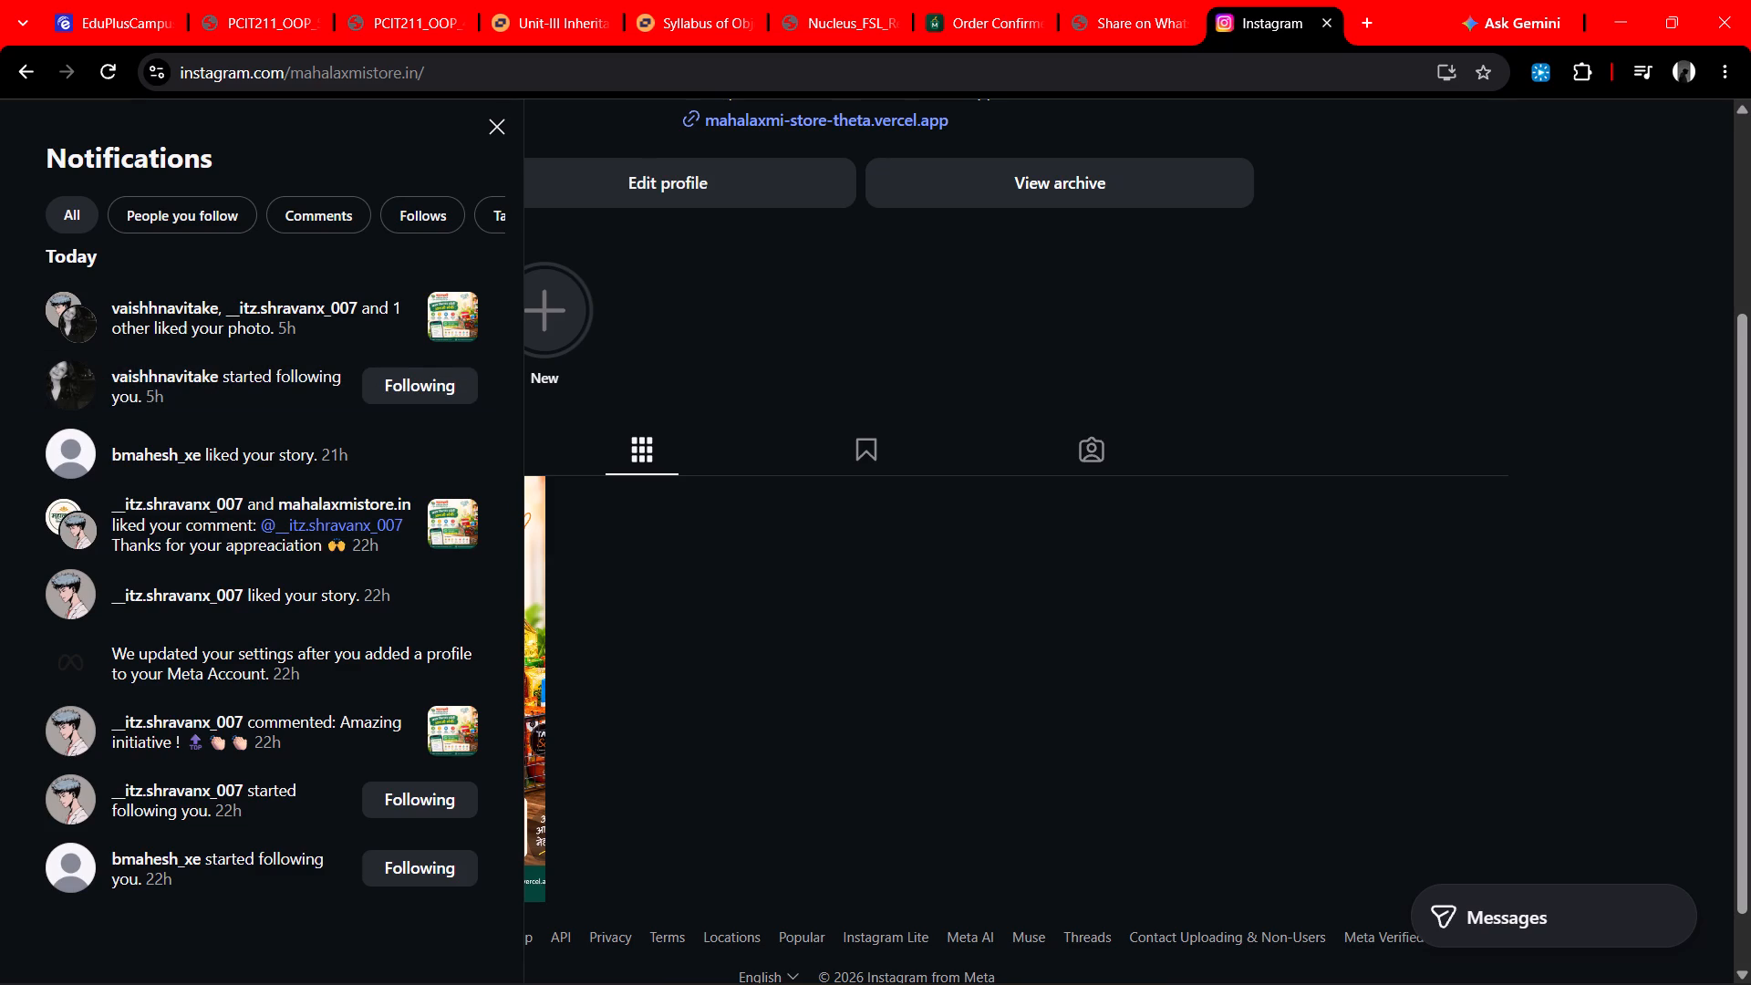
click(495, 128)
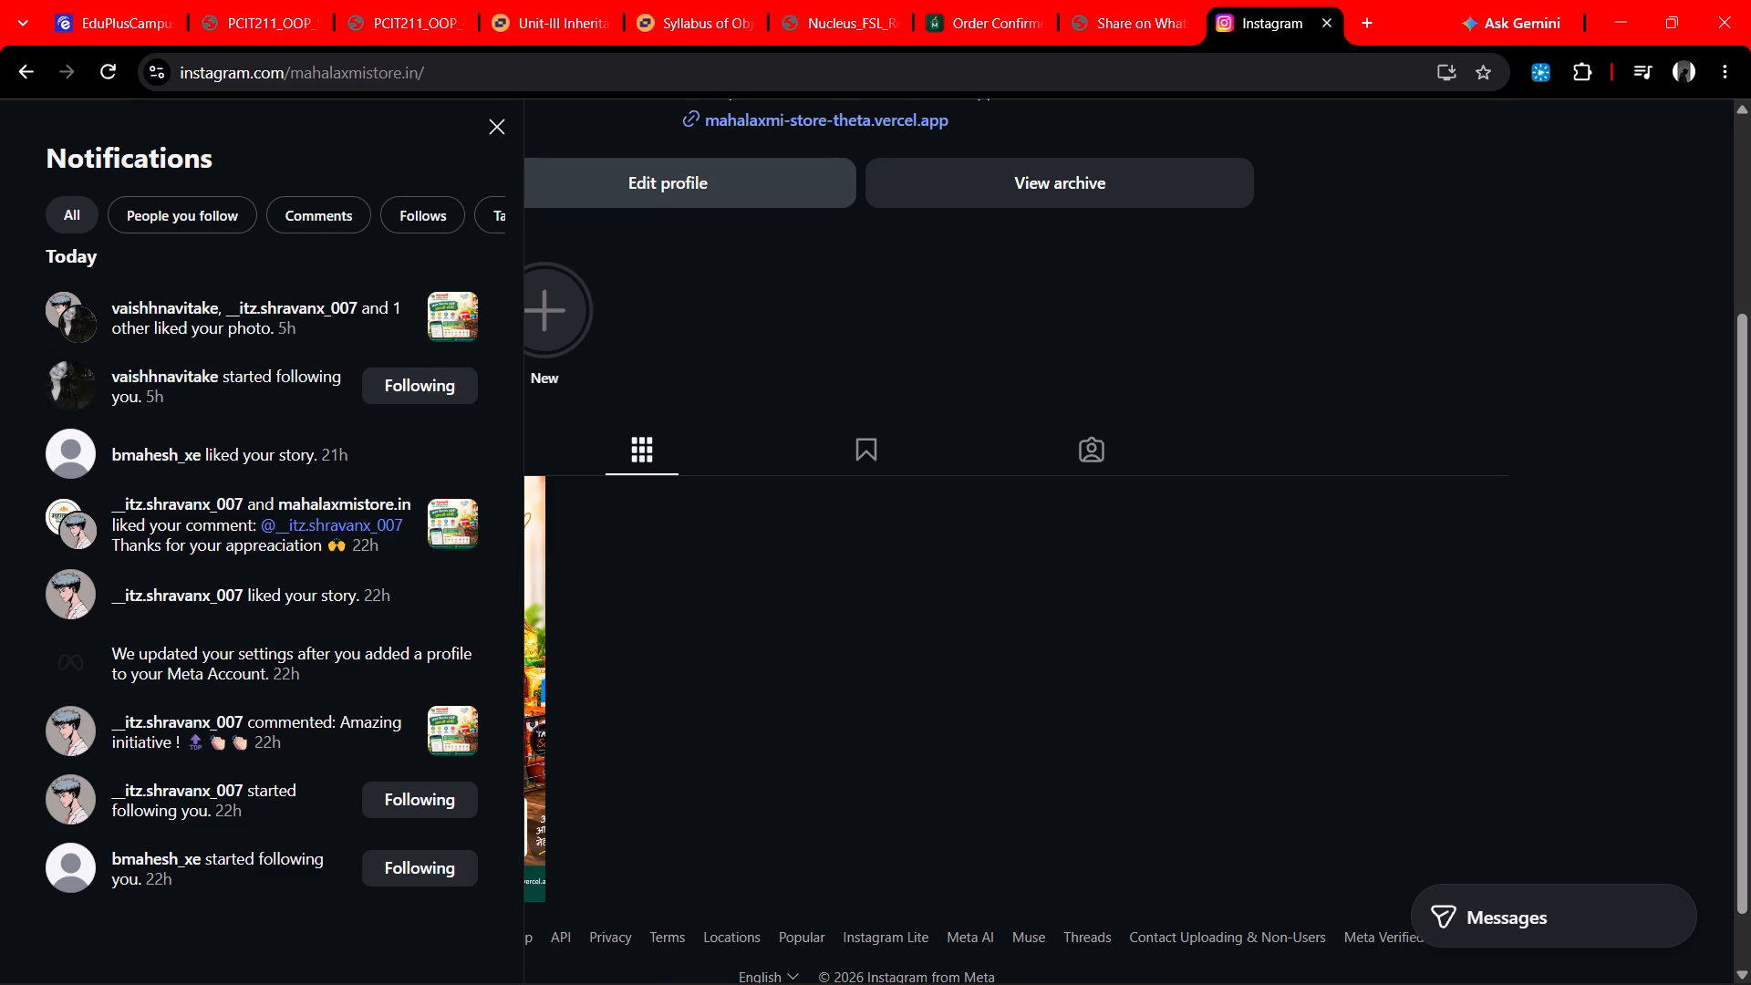
click(812, 316)
Take a screenshot of the mahalaxmistore.in profile header, from the profile name down to the New highlight.
scroll(692, 433, up, 6)
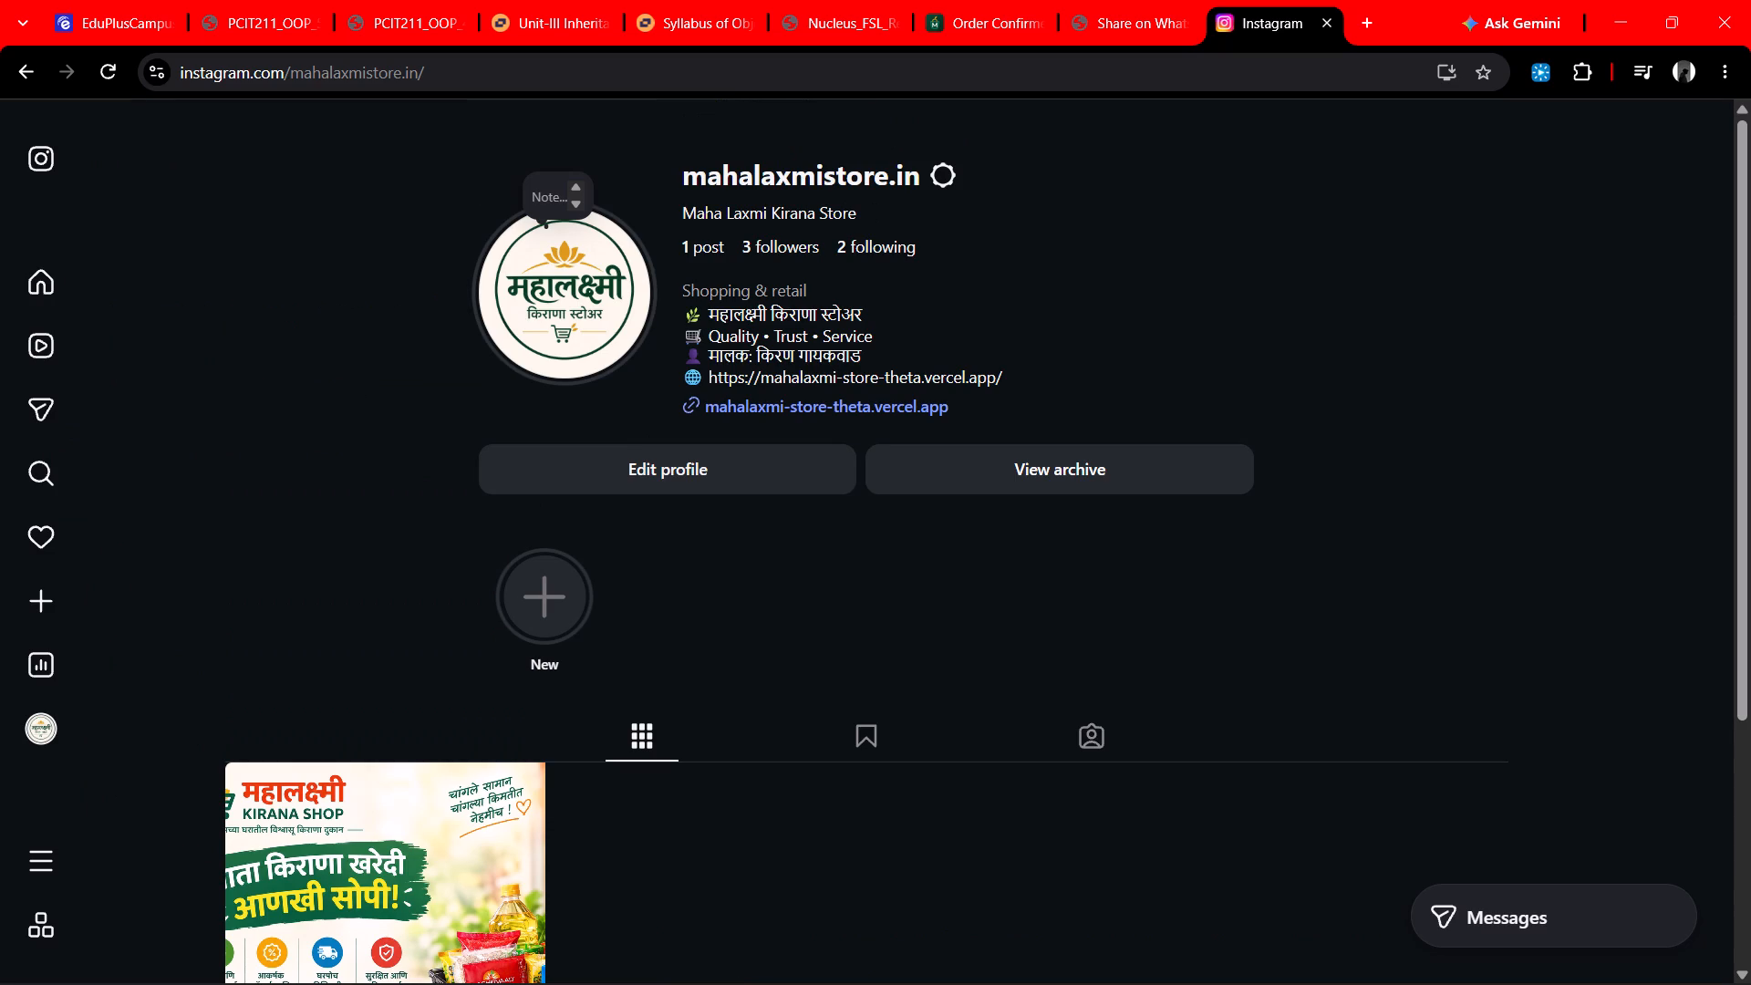
key(shift+super+s)
drag(121, 109, 1680, 775)
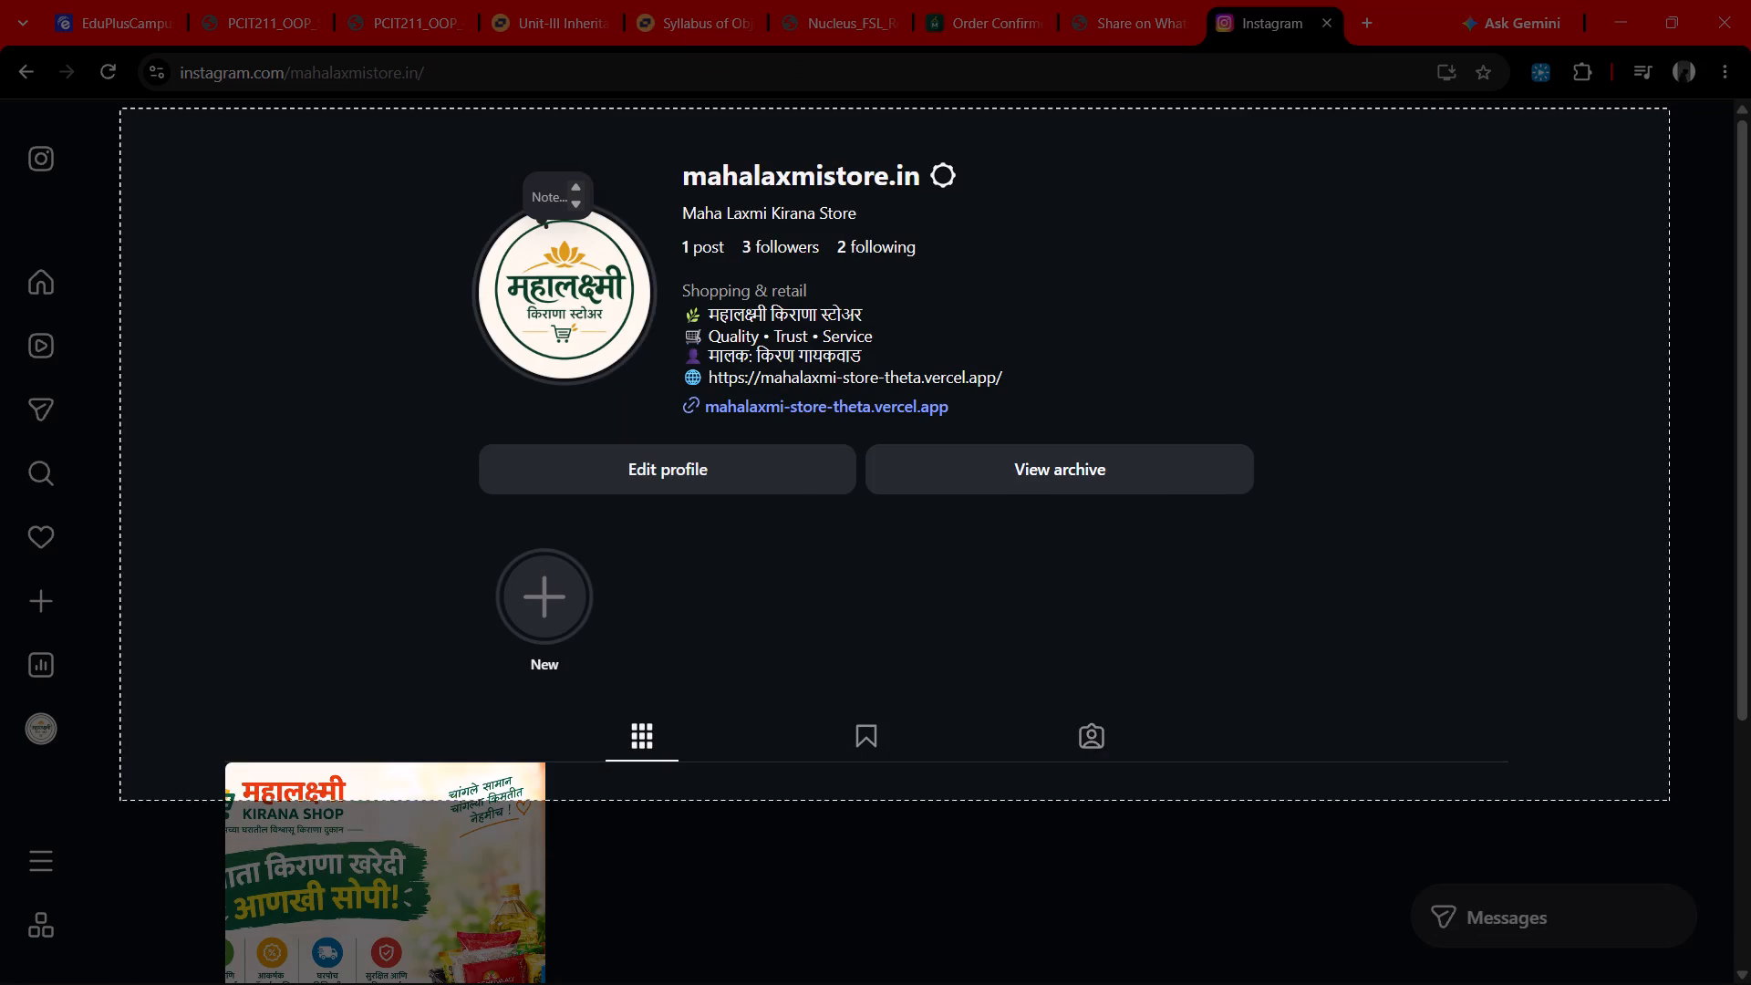
drag(1680, 775, 1702, 658)
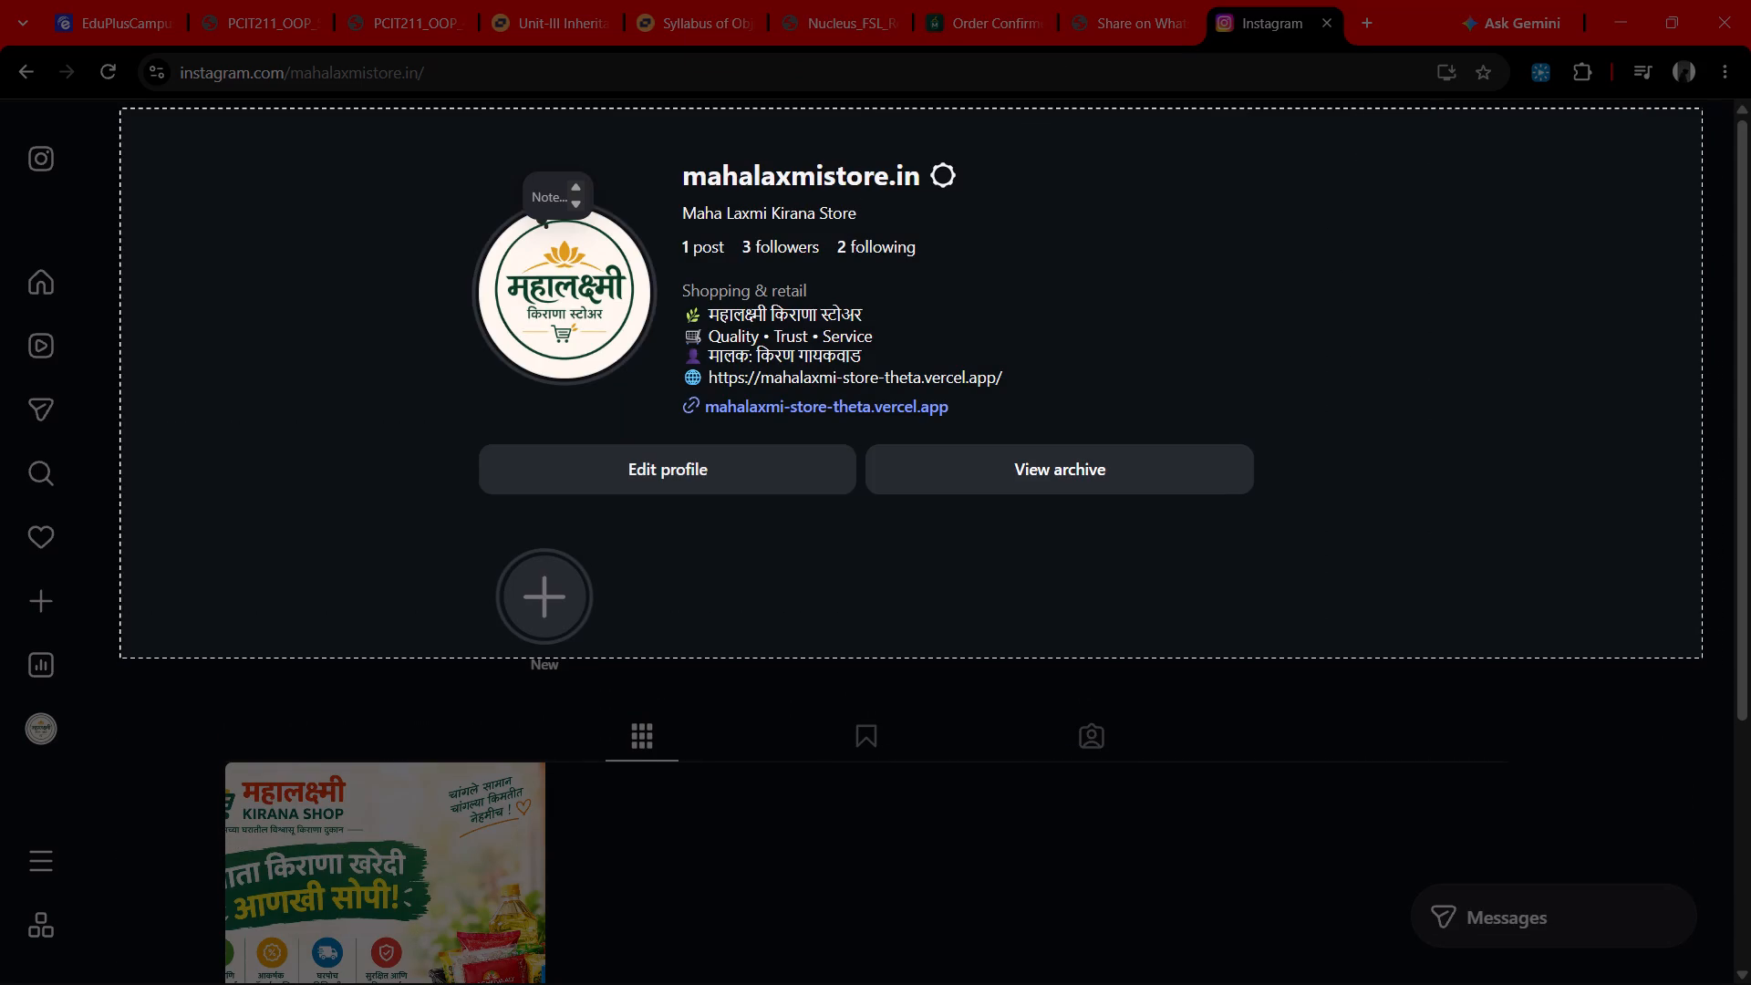
drag(1702, 658, 1702, 695)
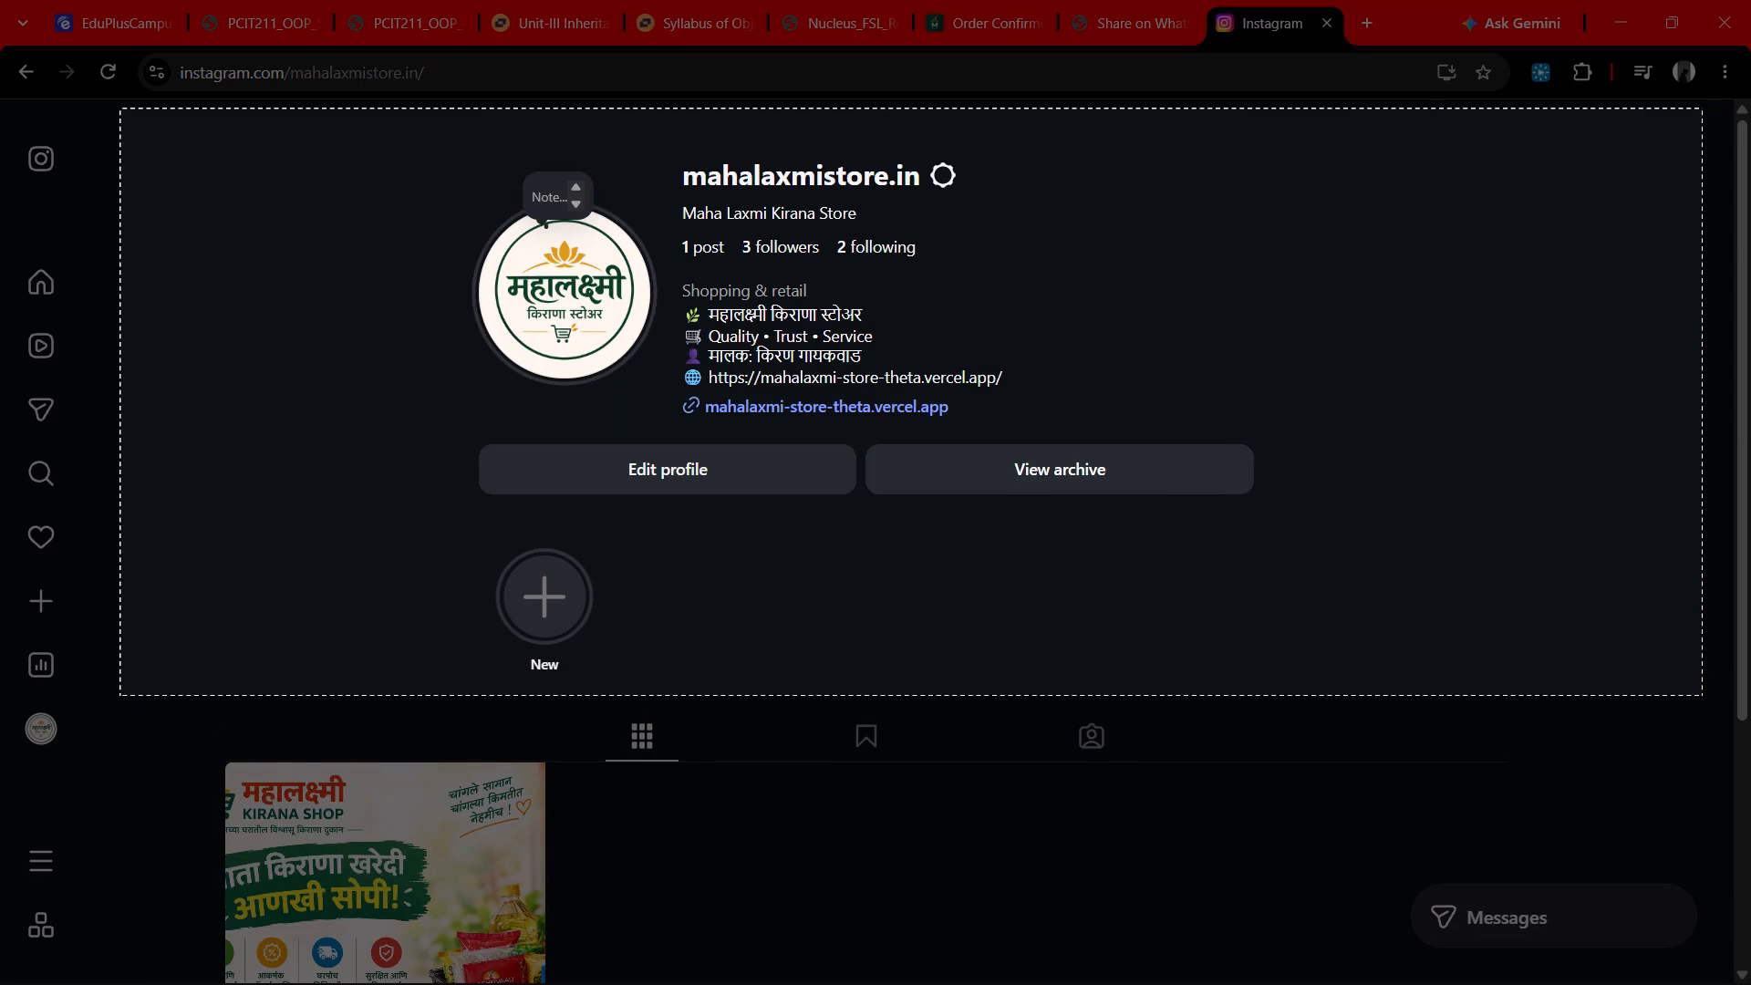
drag(1702, 695, 1703, 692)
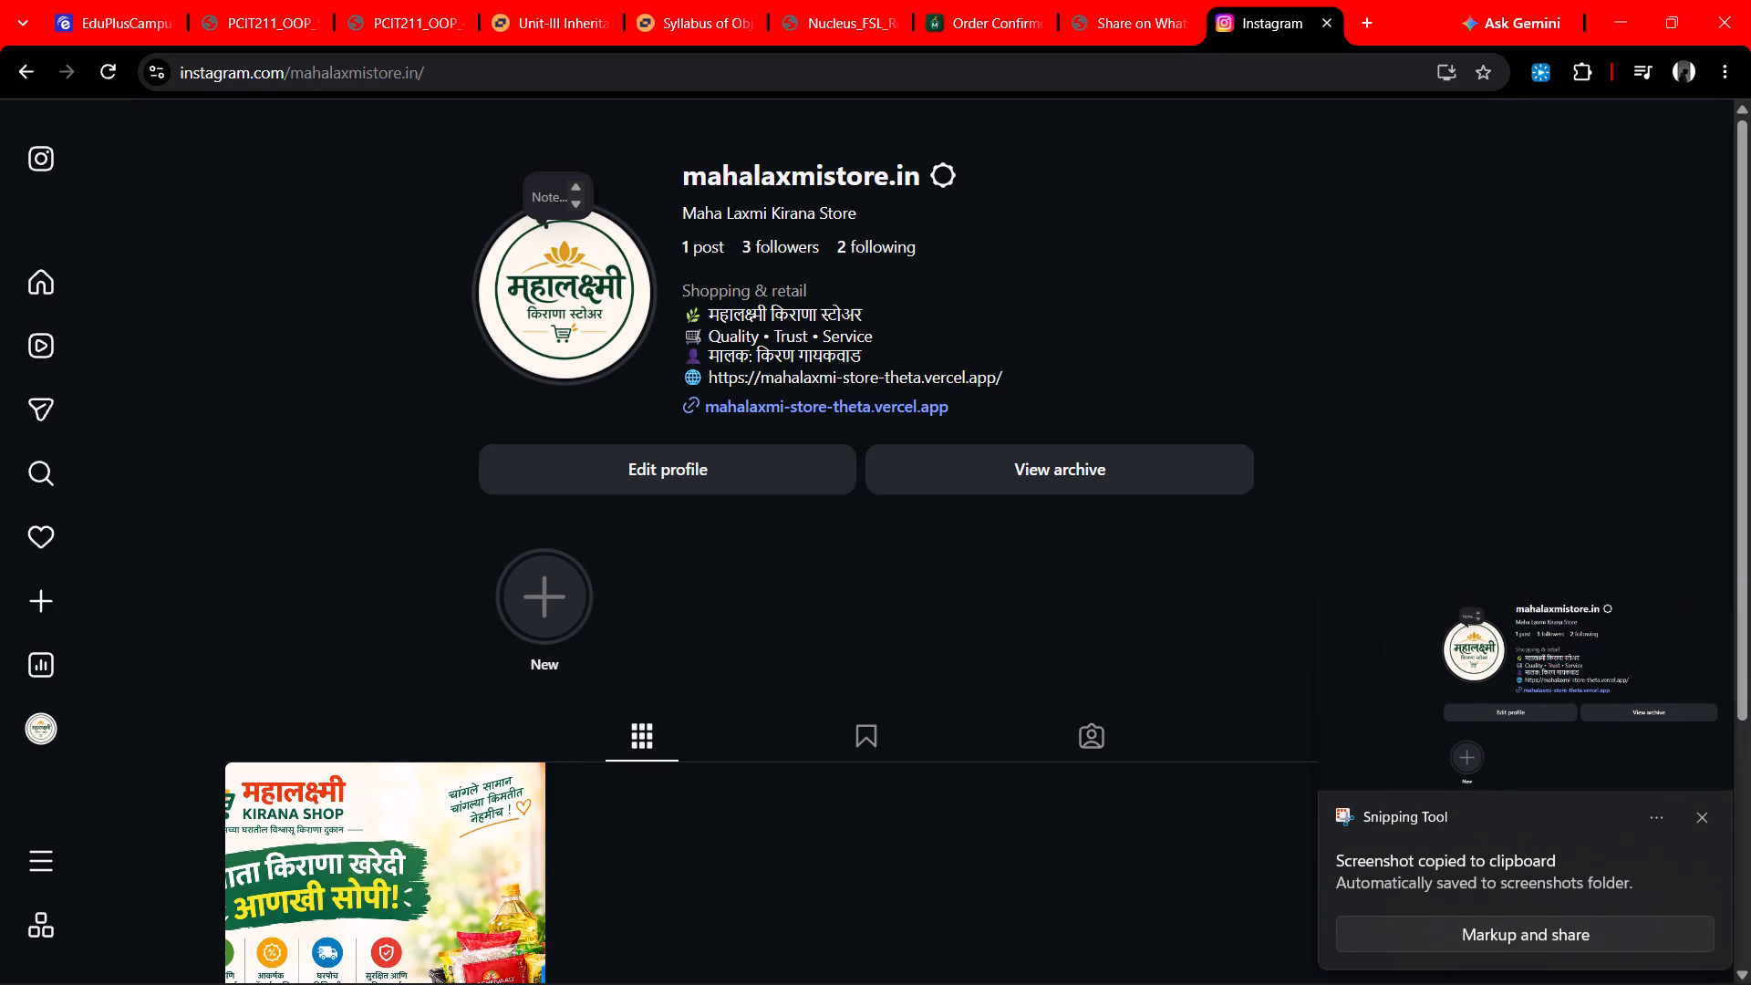
Examine the promotional Mahalaxmi Kirana Shop post on the Instagram profile and close it.
scroll(1156, 584, down, 2)
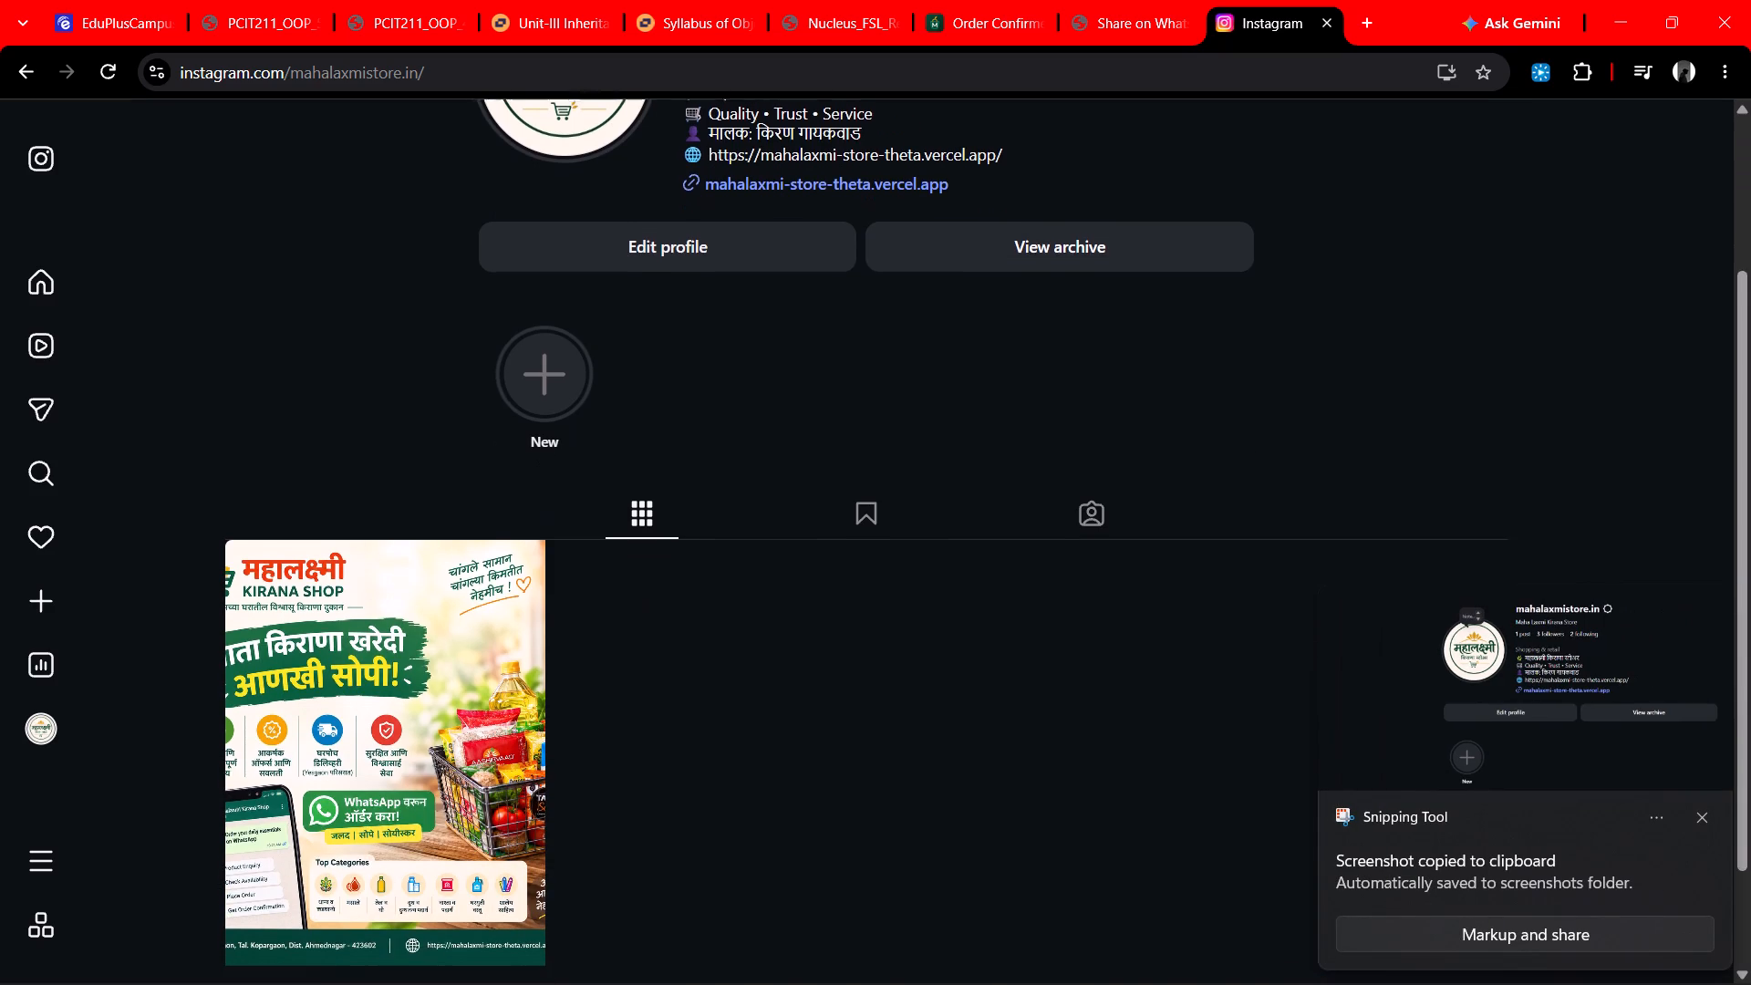
scroll(1156, 584, down, 3)
click(330, 684)
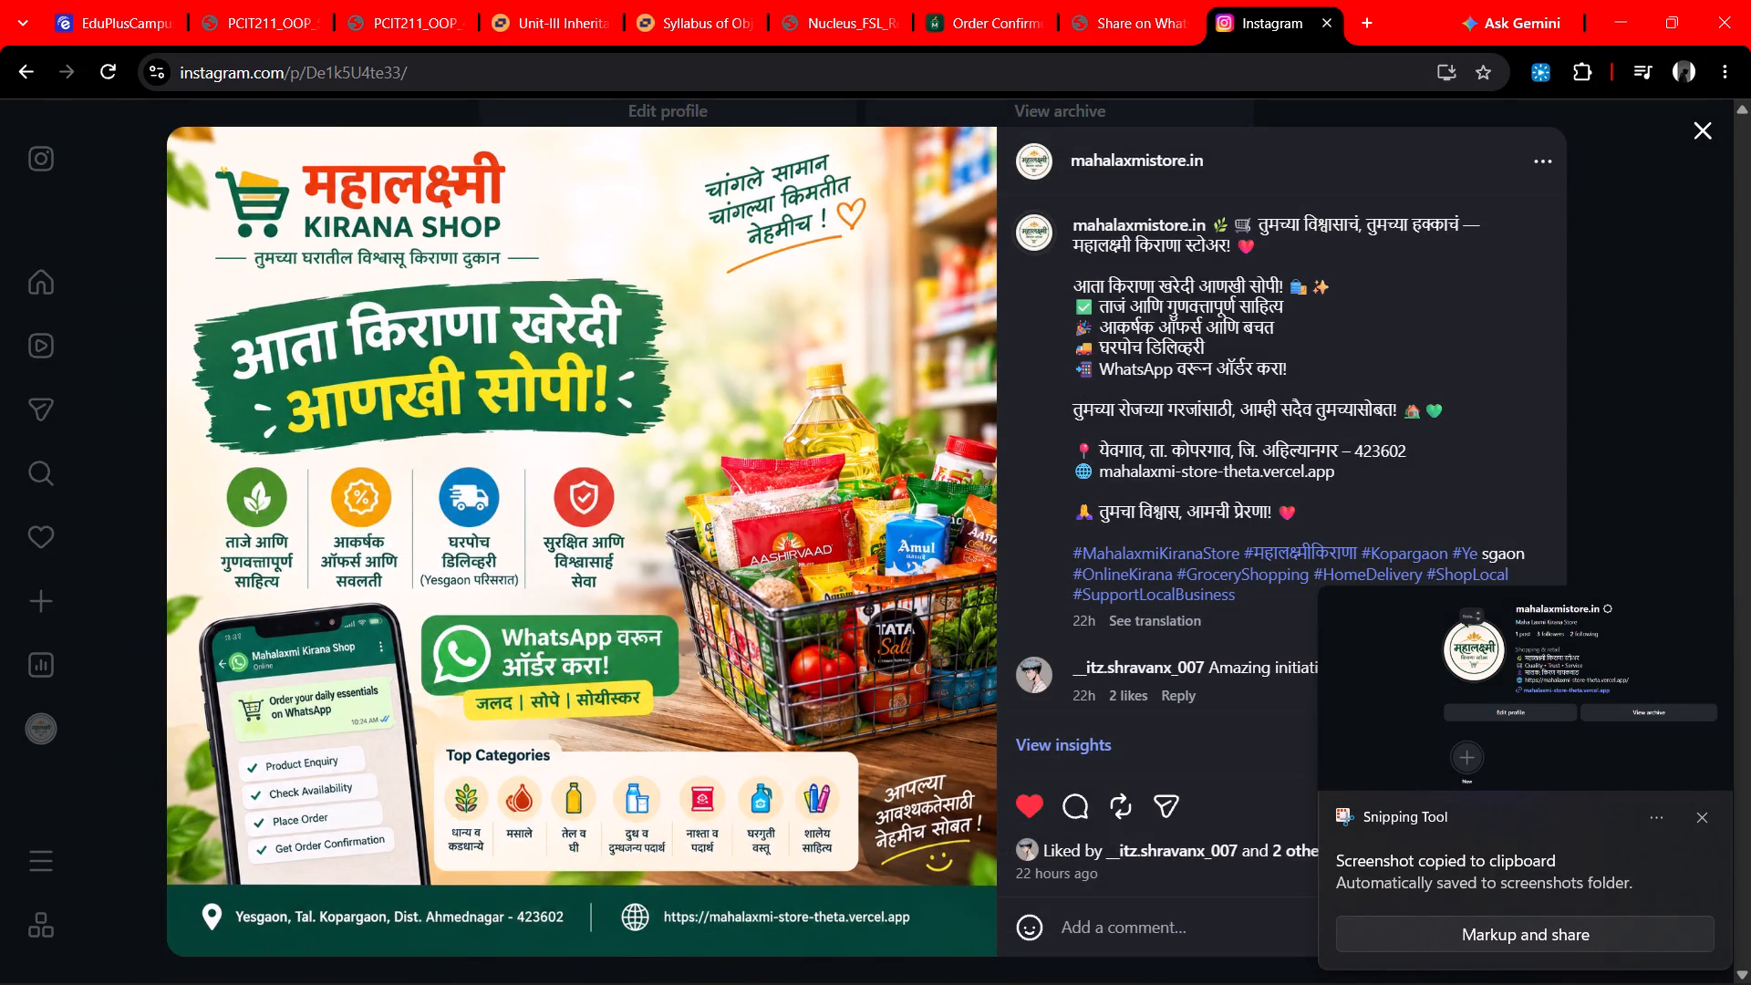
click(1705, 131)
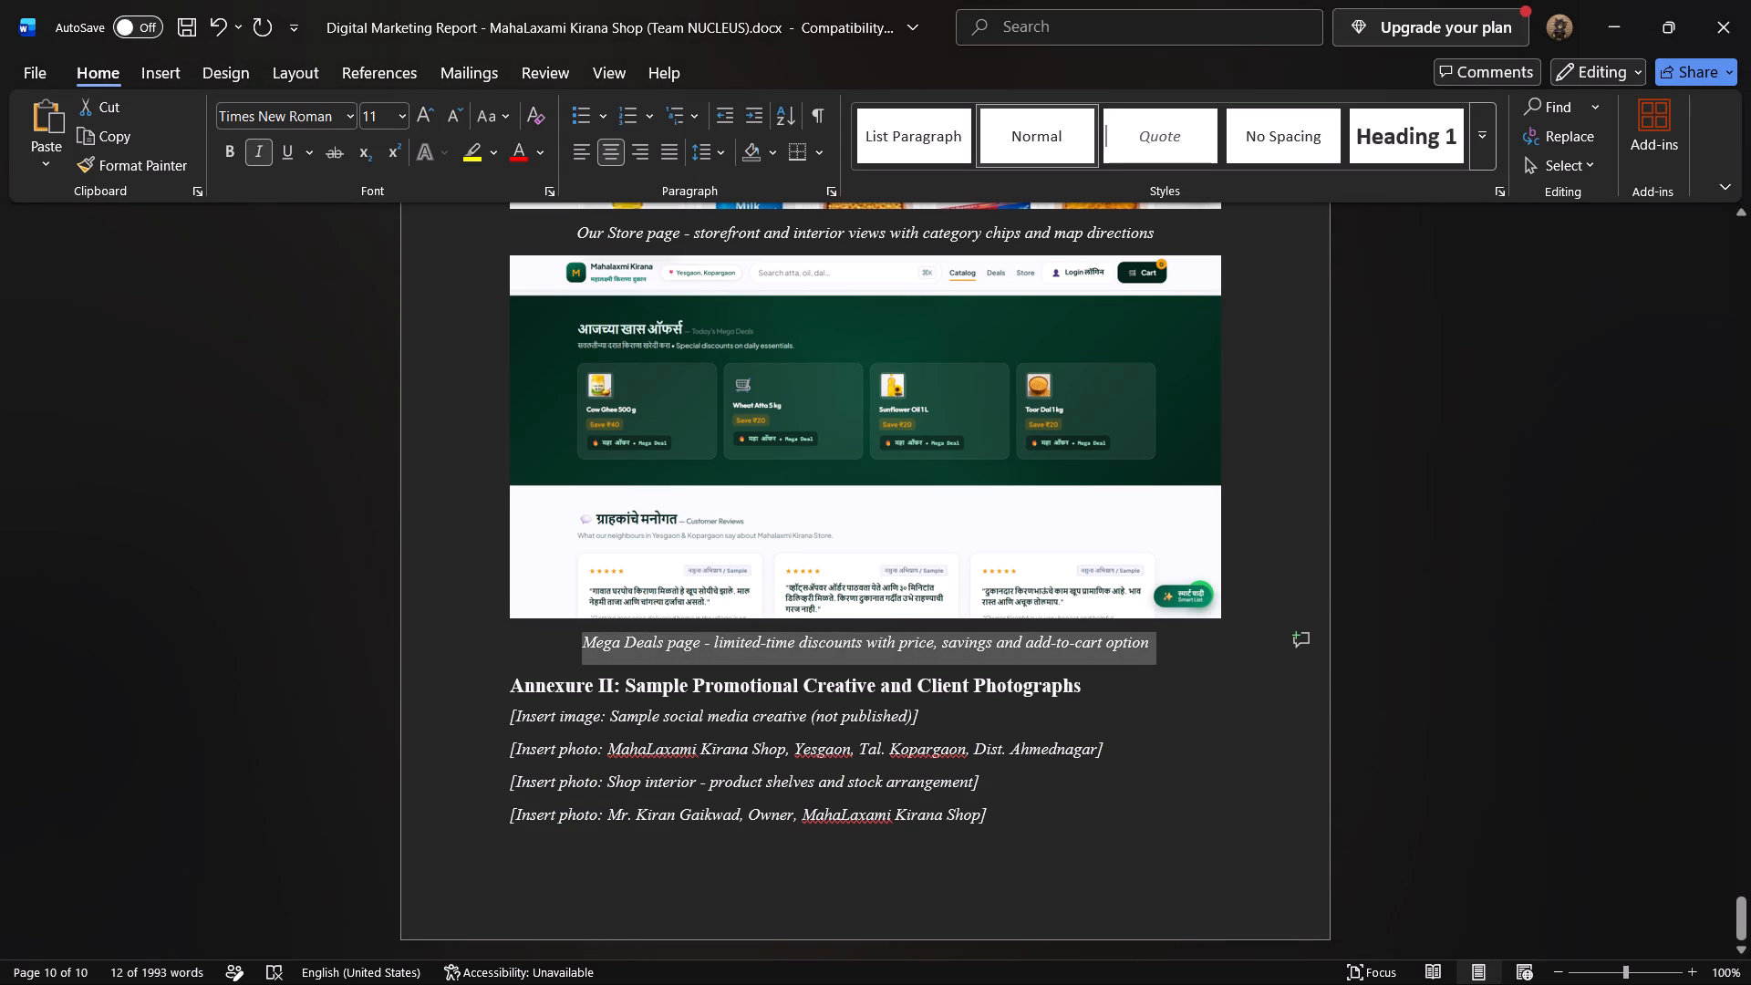
In the Word report, shorten the first placeholder under Annexure II to "Sample social media creative".
drag(607, 714, 603, 714)
drag(603, 714, 505, 712)
key(BackSpace)
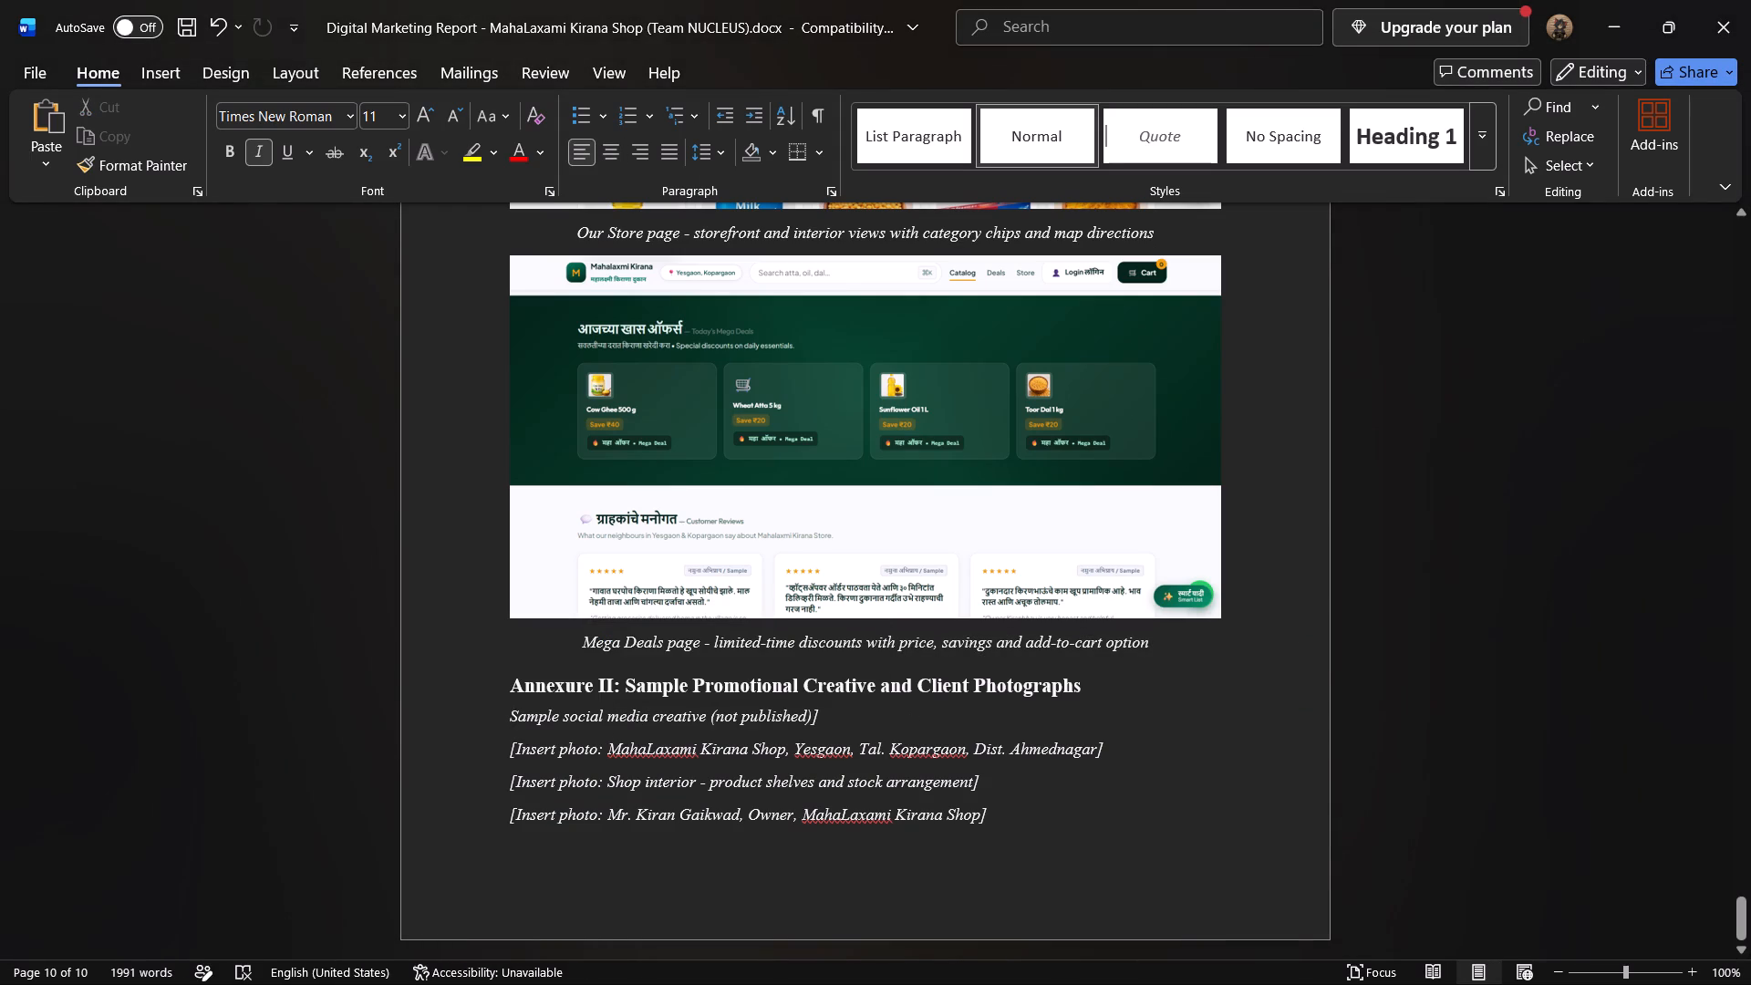
drag(711, 715, 831, 712)
key(BackSpace)
key(Up)
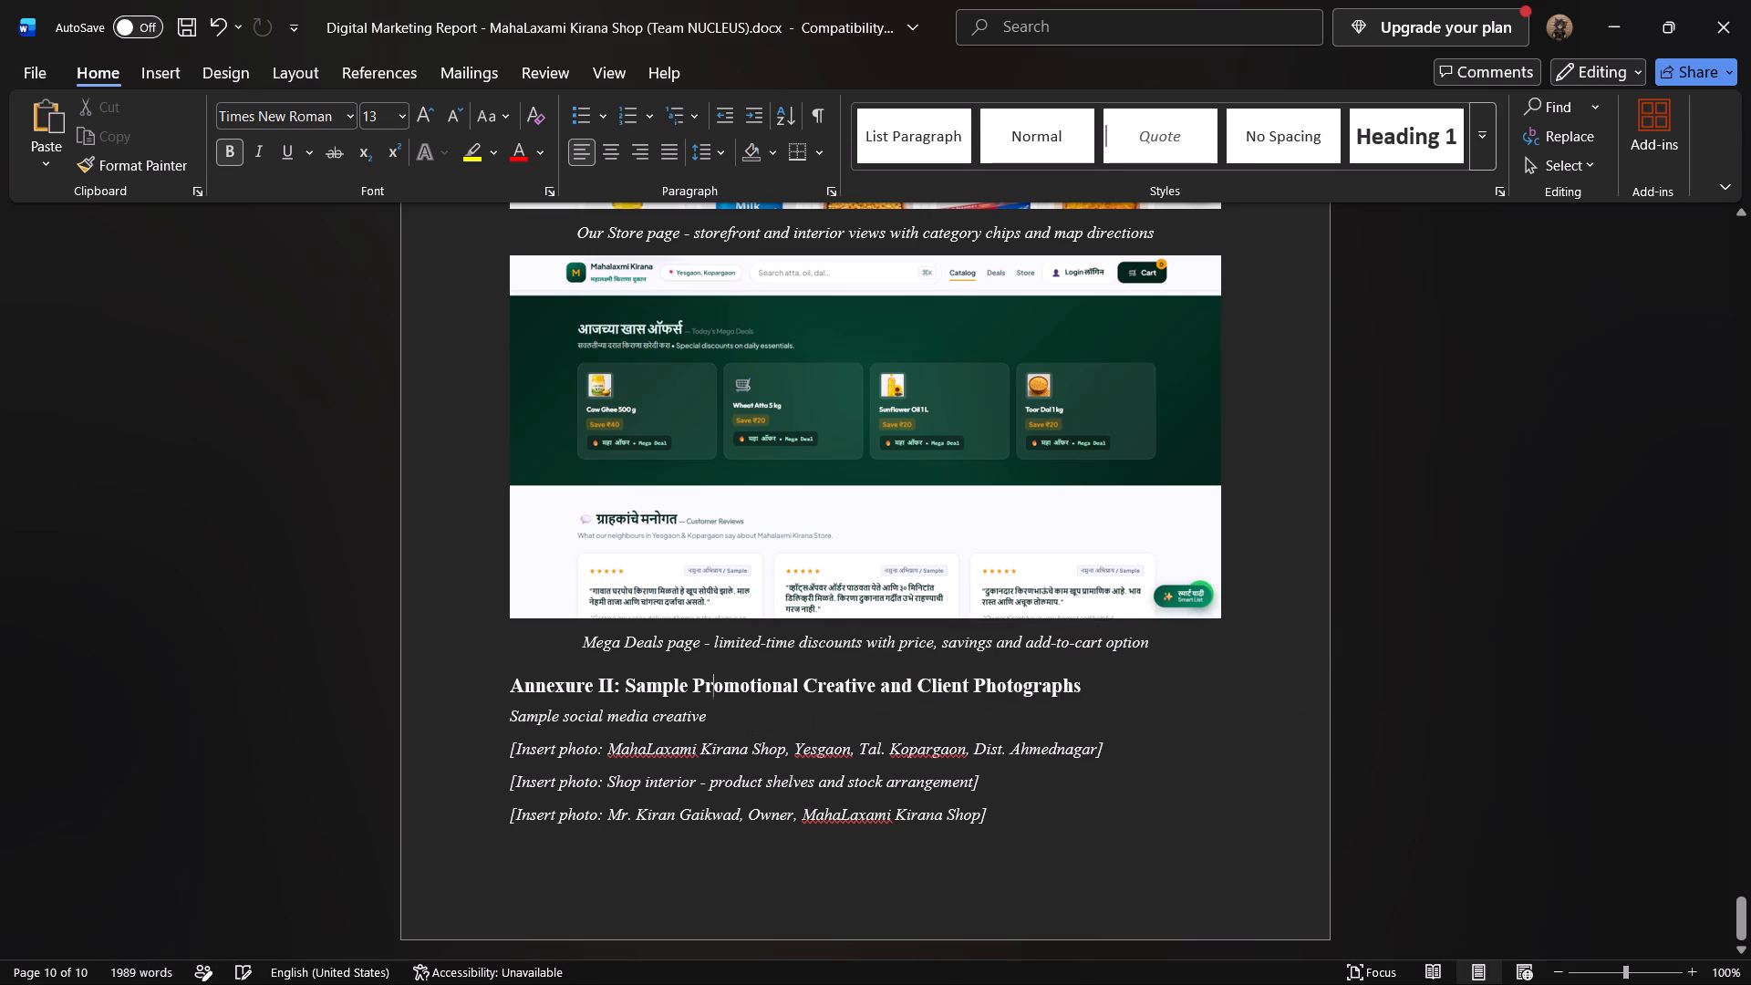
Paste the Instagram profile screenshot from the clipboard history on a new line above the "Sample social media creative" caption.
click(512, 715)
key(Return)
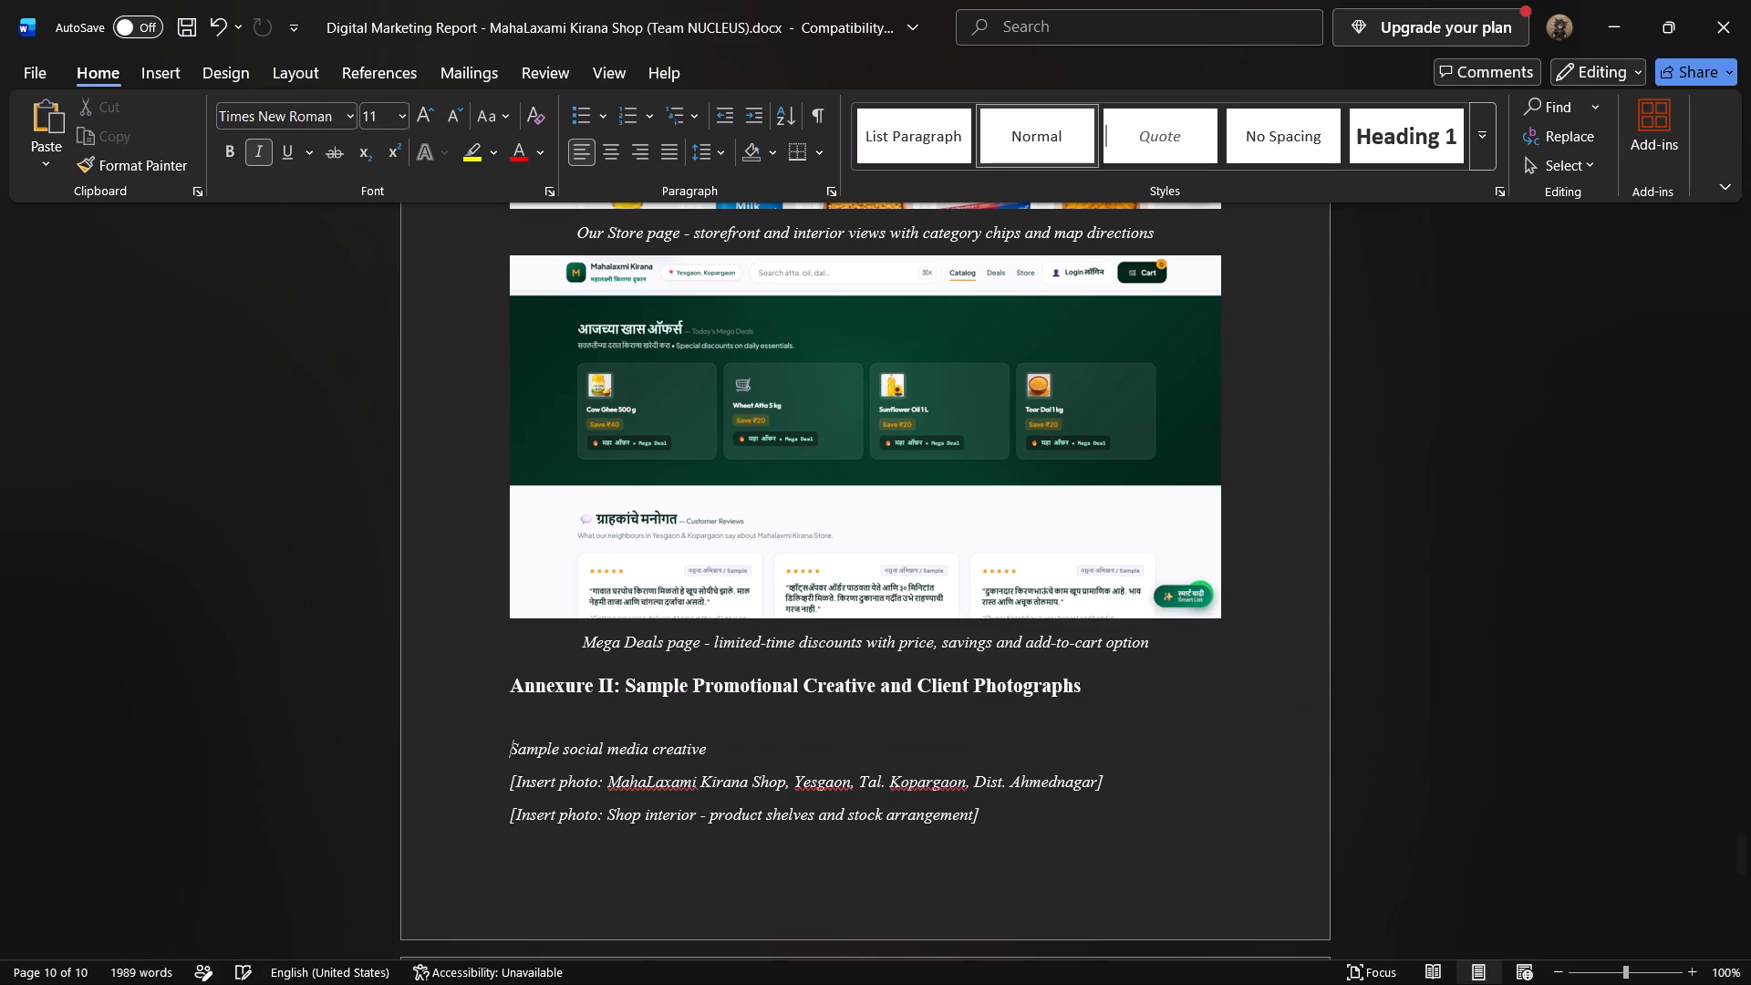
key(Up)
key(super+v)
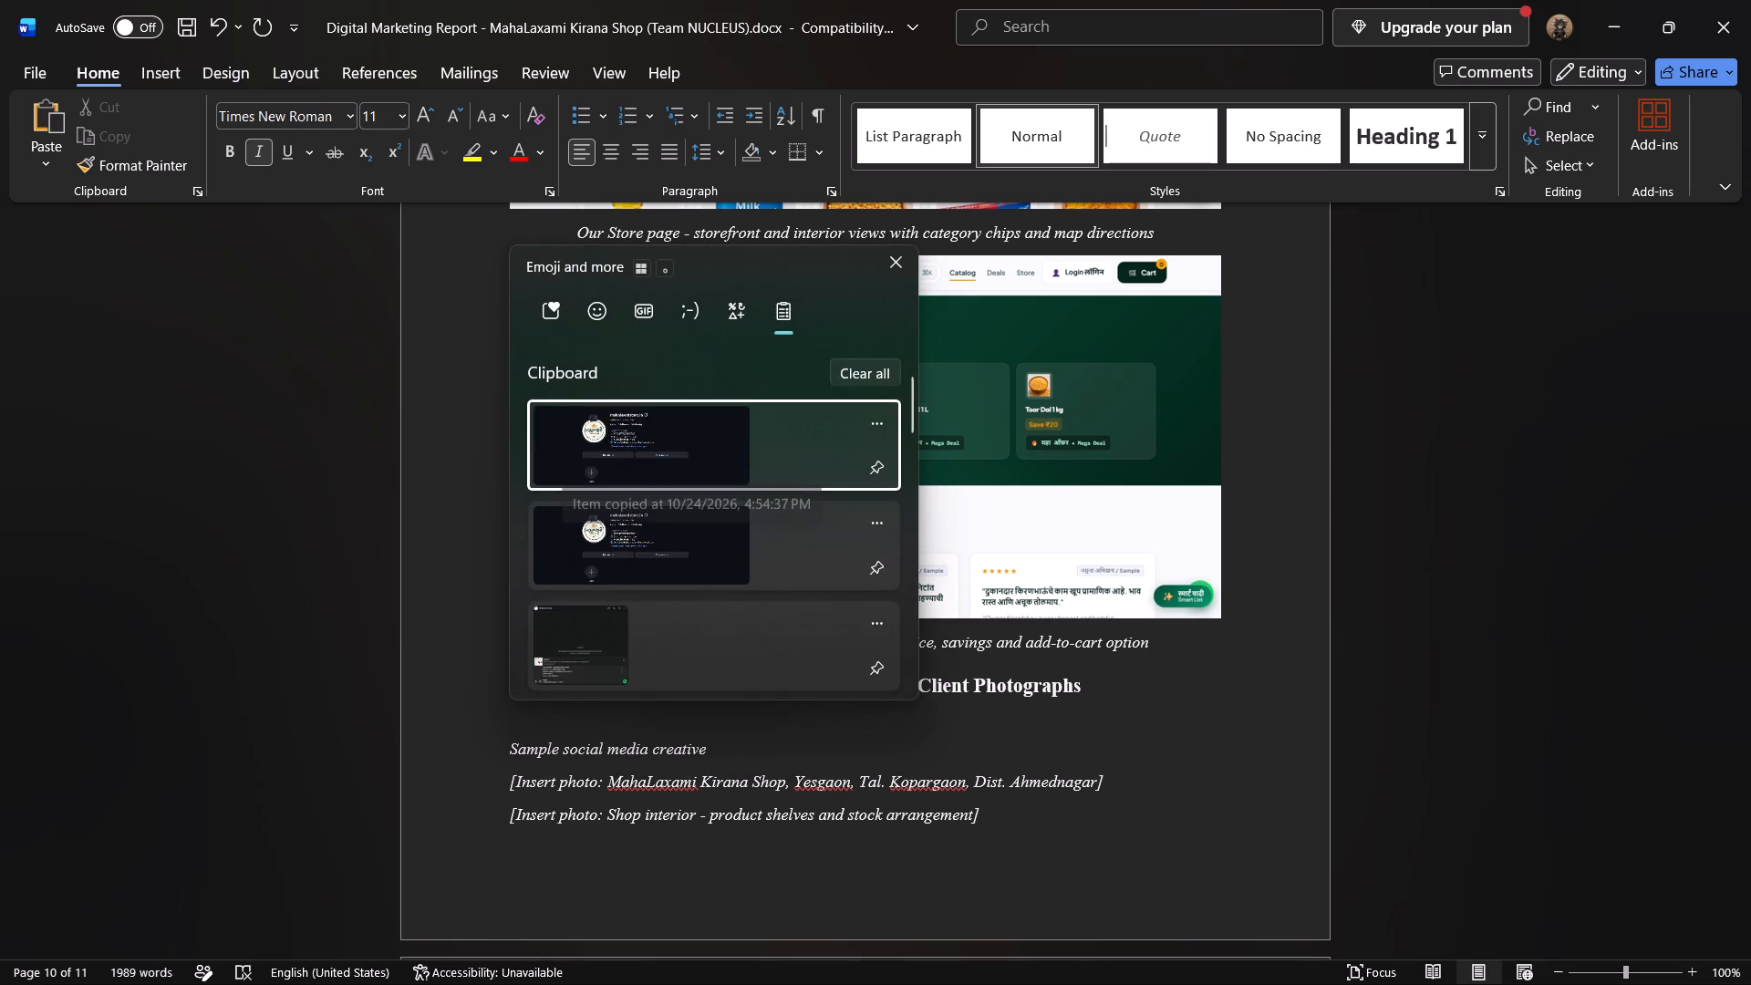
click(668, 454)
key(ctrl+v)
Crop the empty dark margins off both sides of the Instagram profile screenshot.
right_click(748, 827)
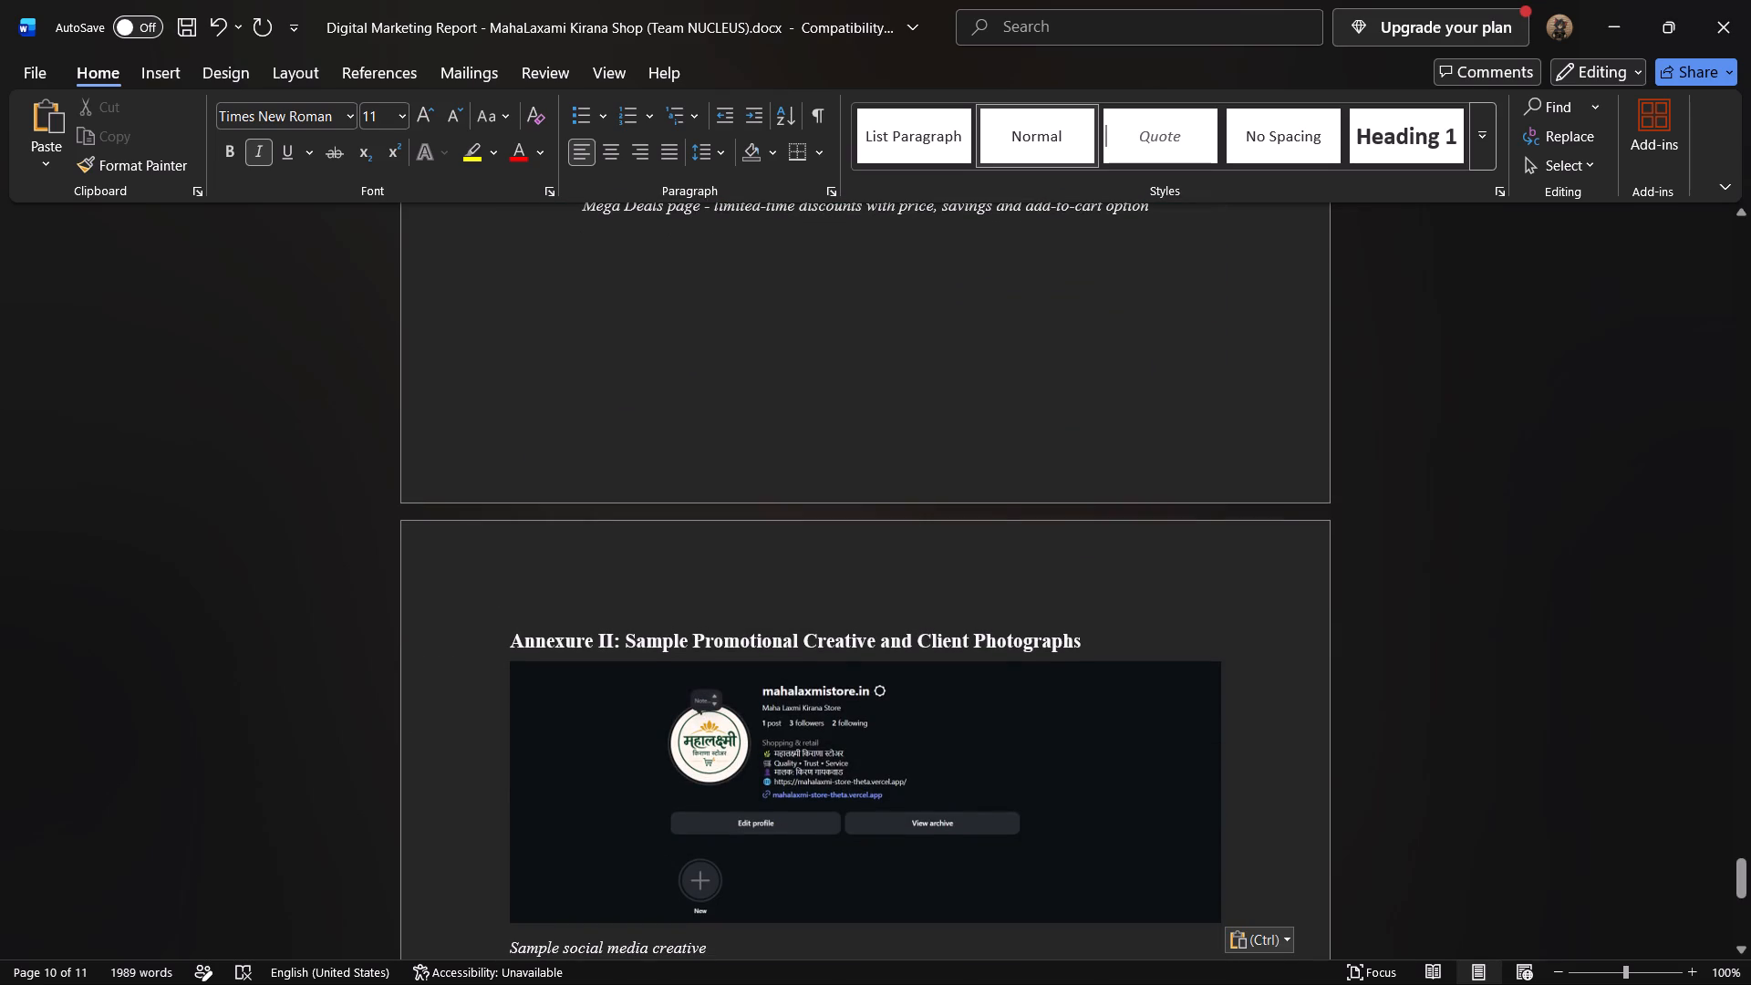
click(813, 866)
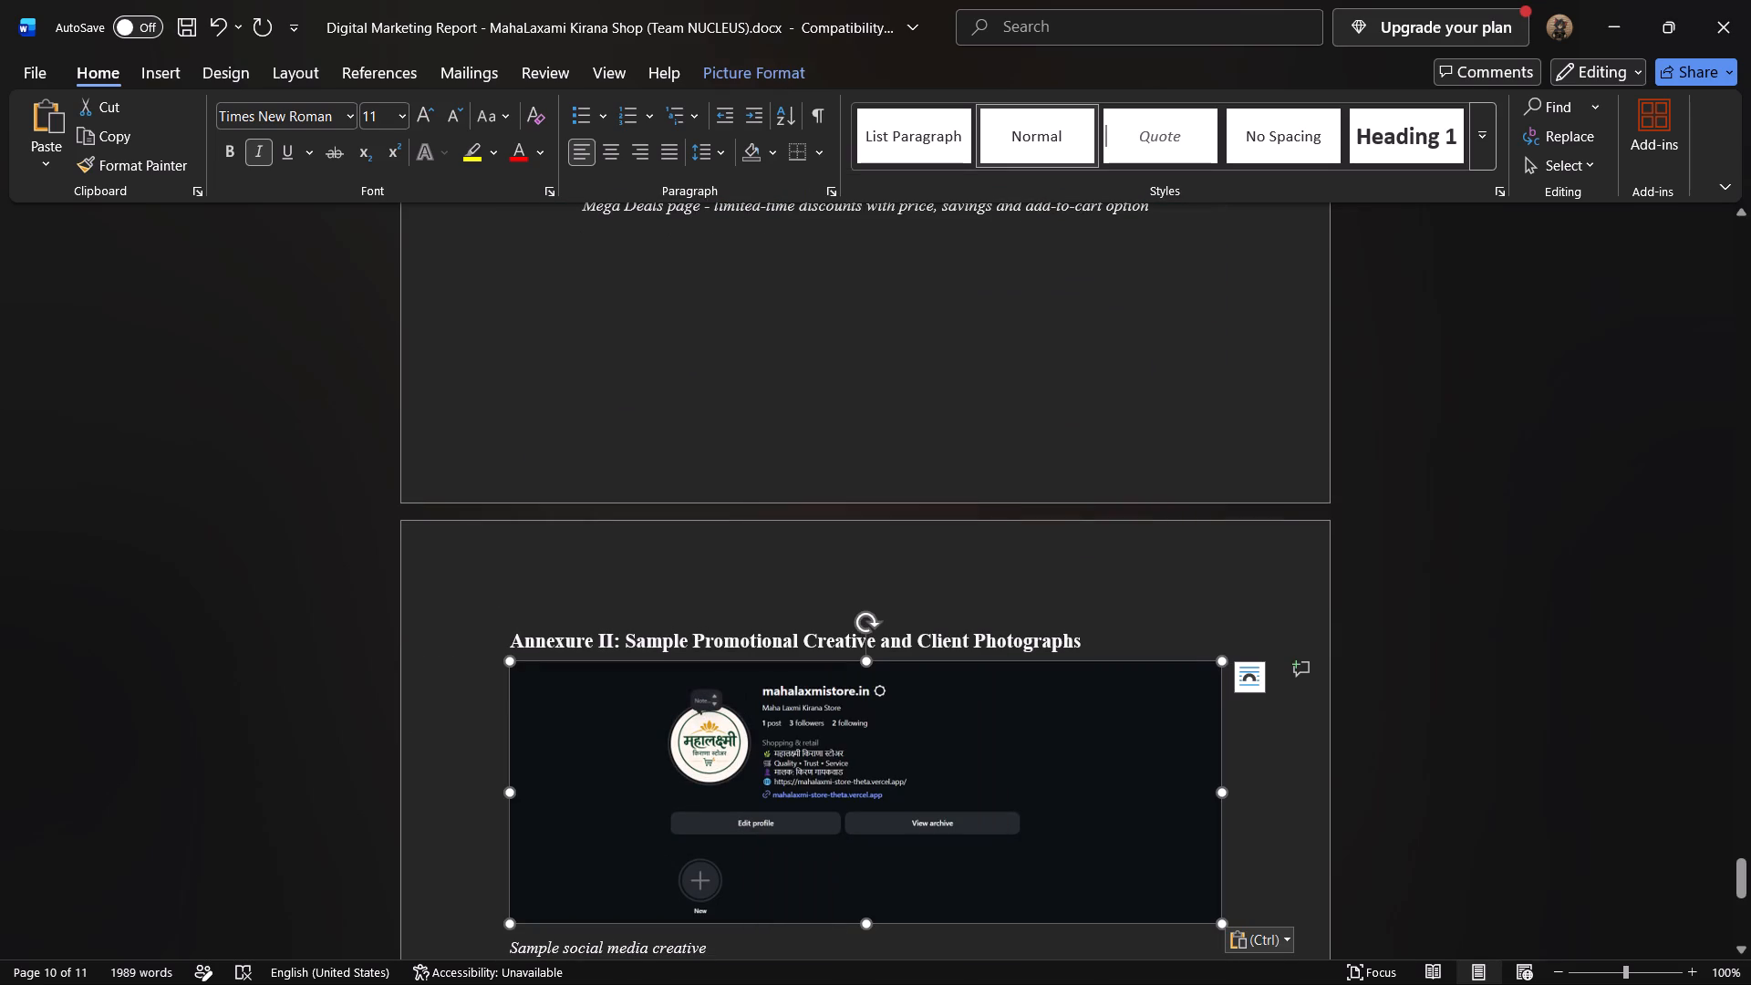
drag(513, 795, 576, 798)
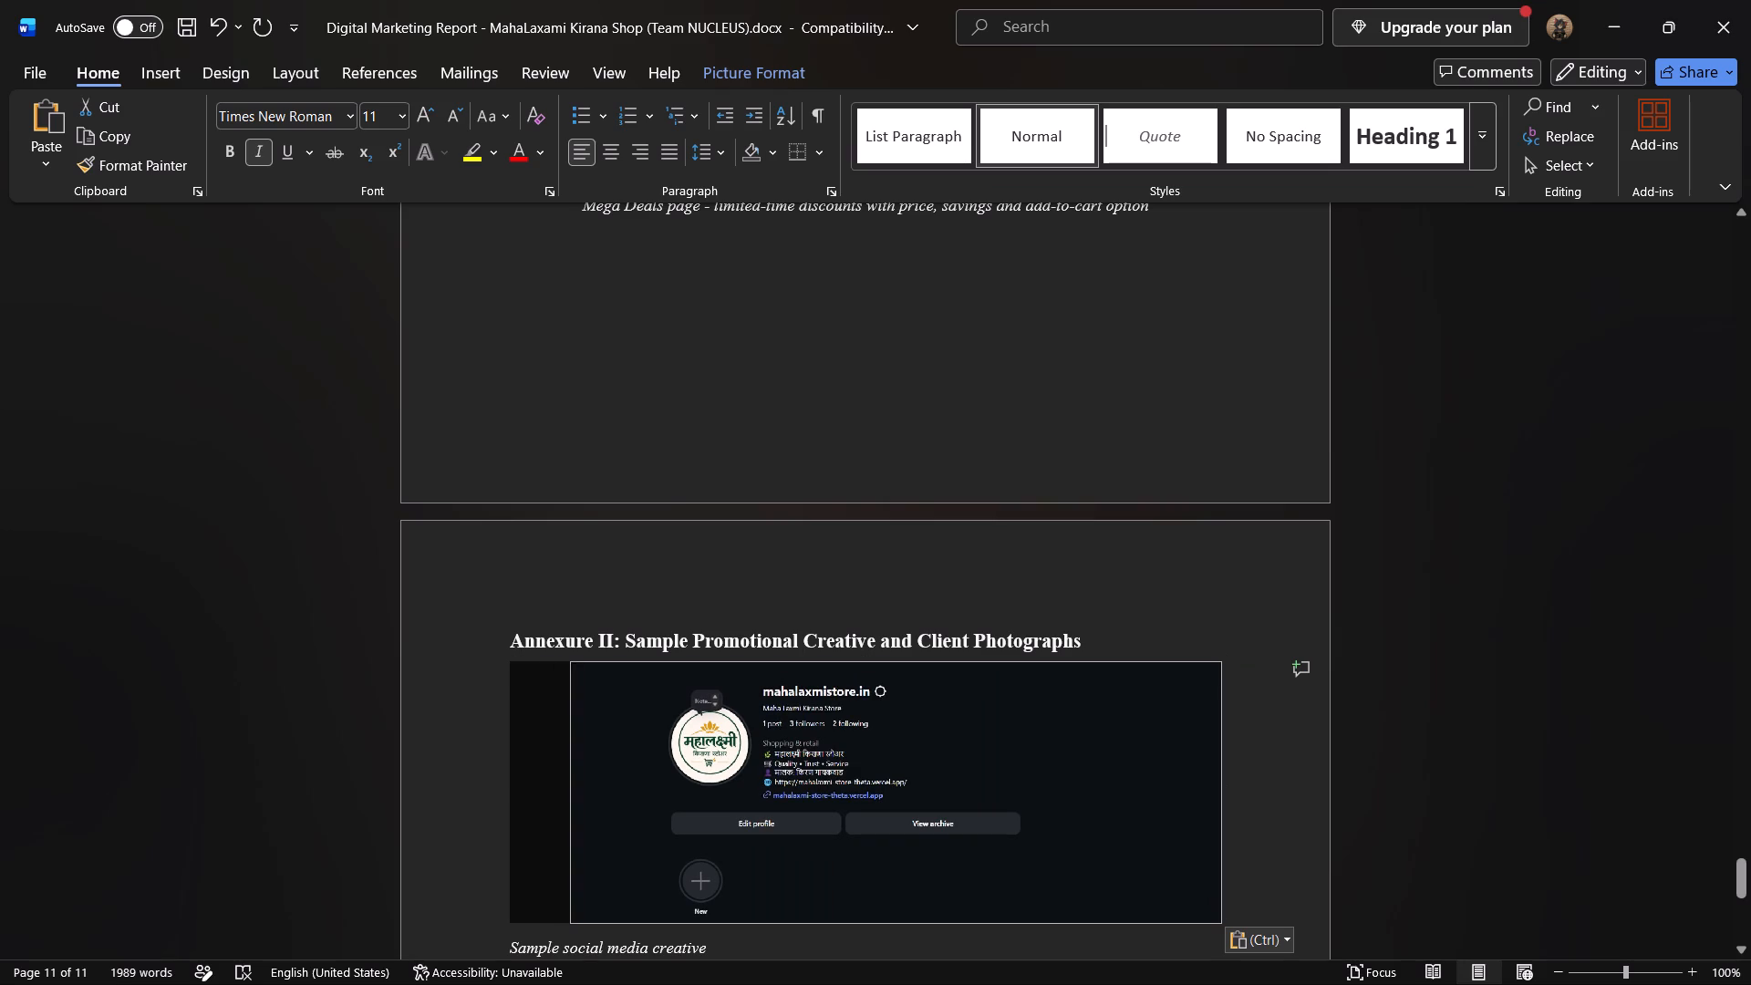
drag(576, 798, 636, 803)
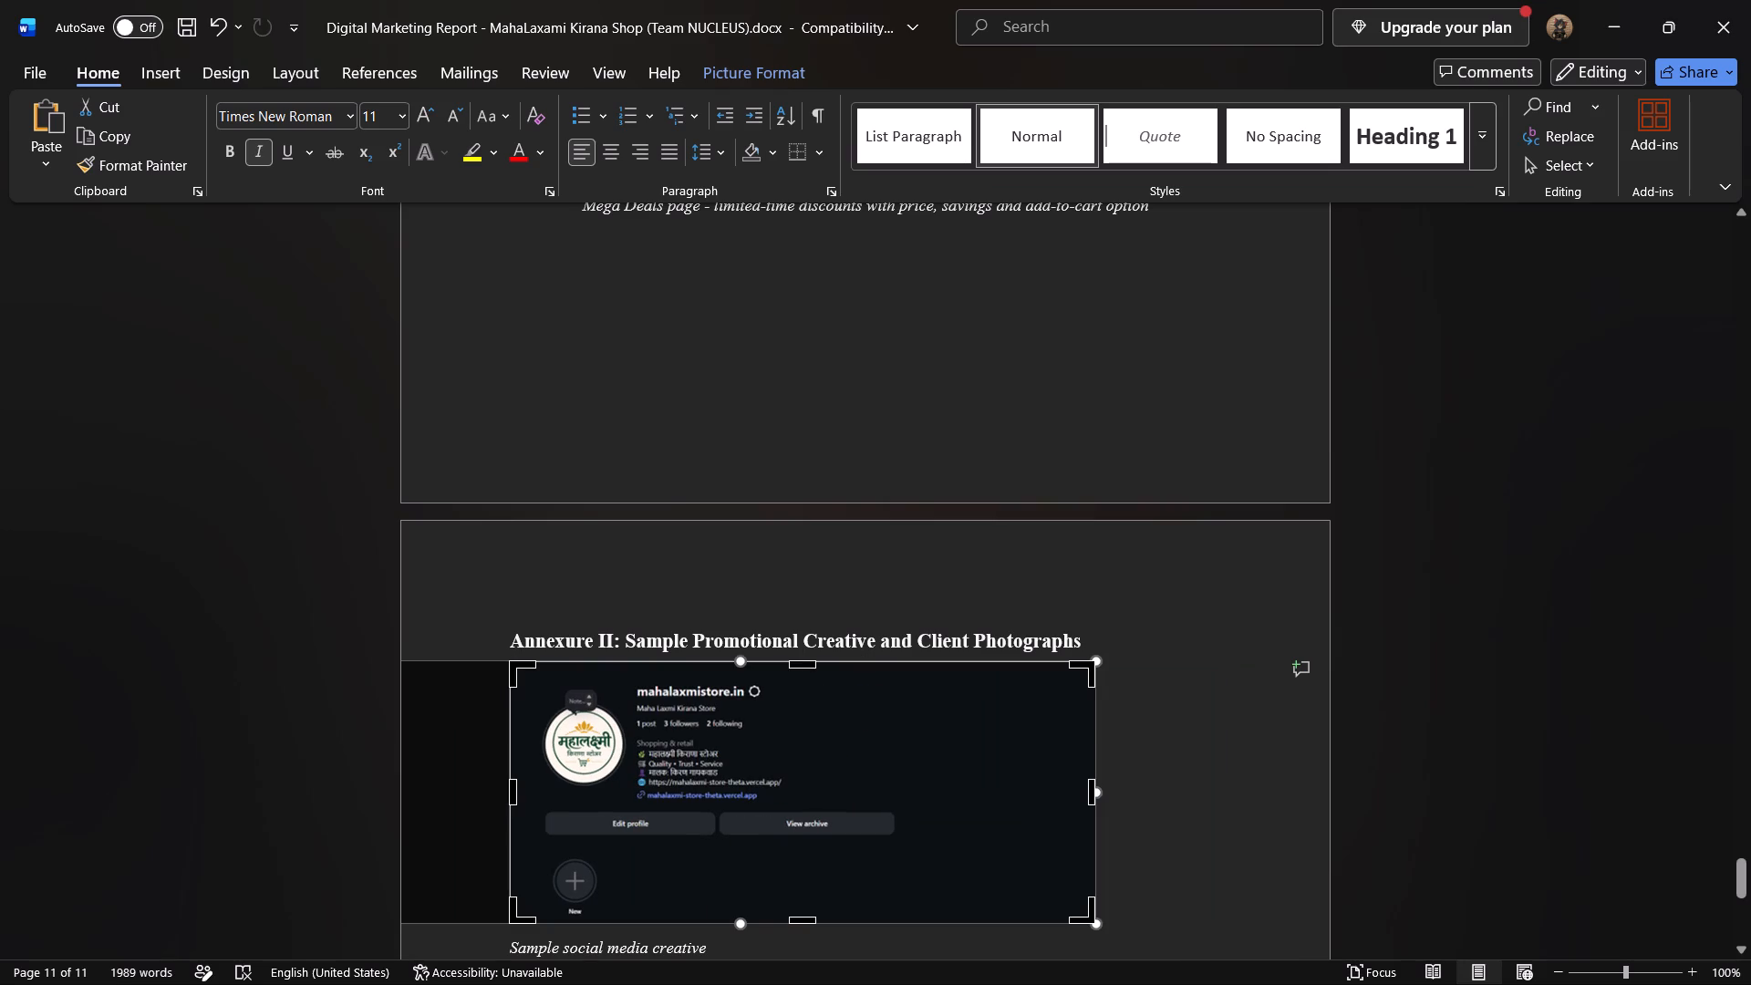
drag(1093, 793, 925, 800)
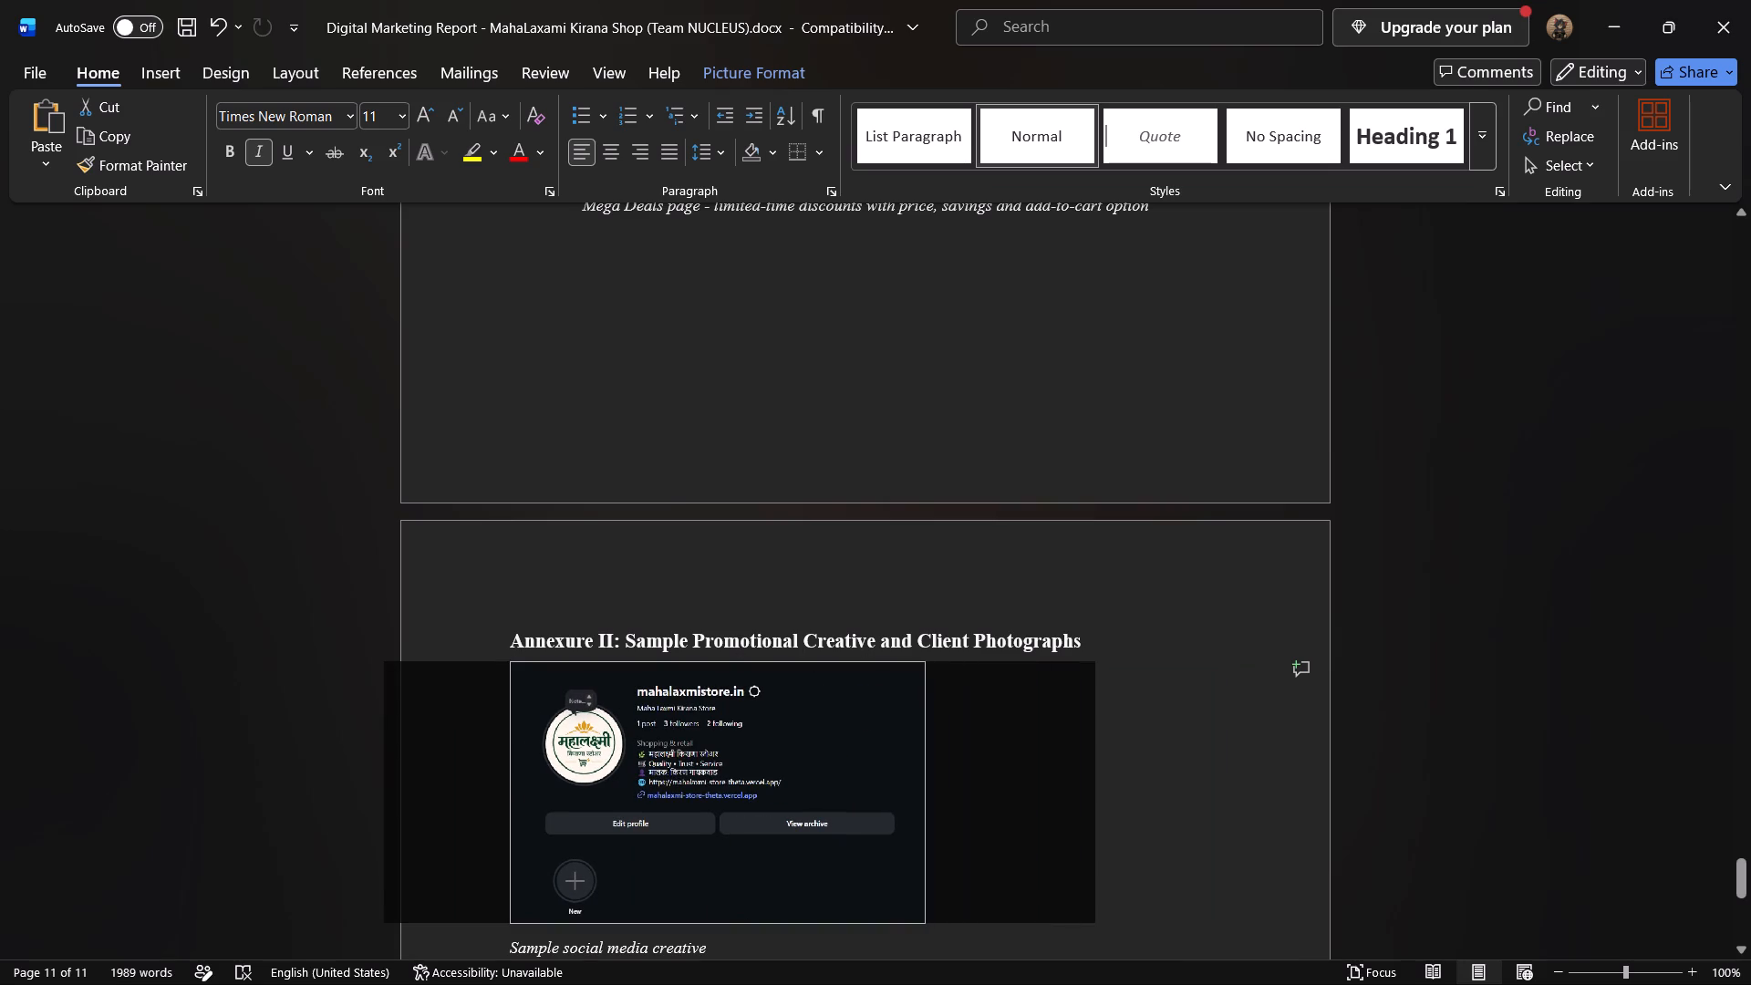
drag(925, 800, 909, 803)
key(Return)
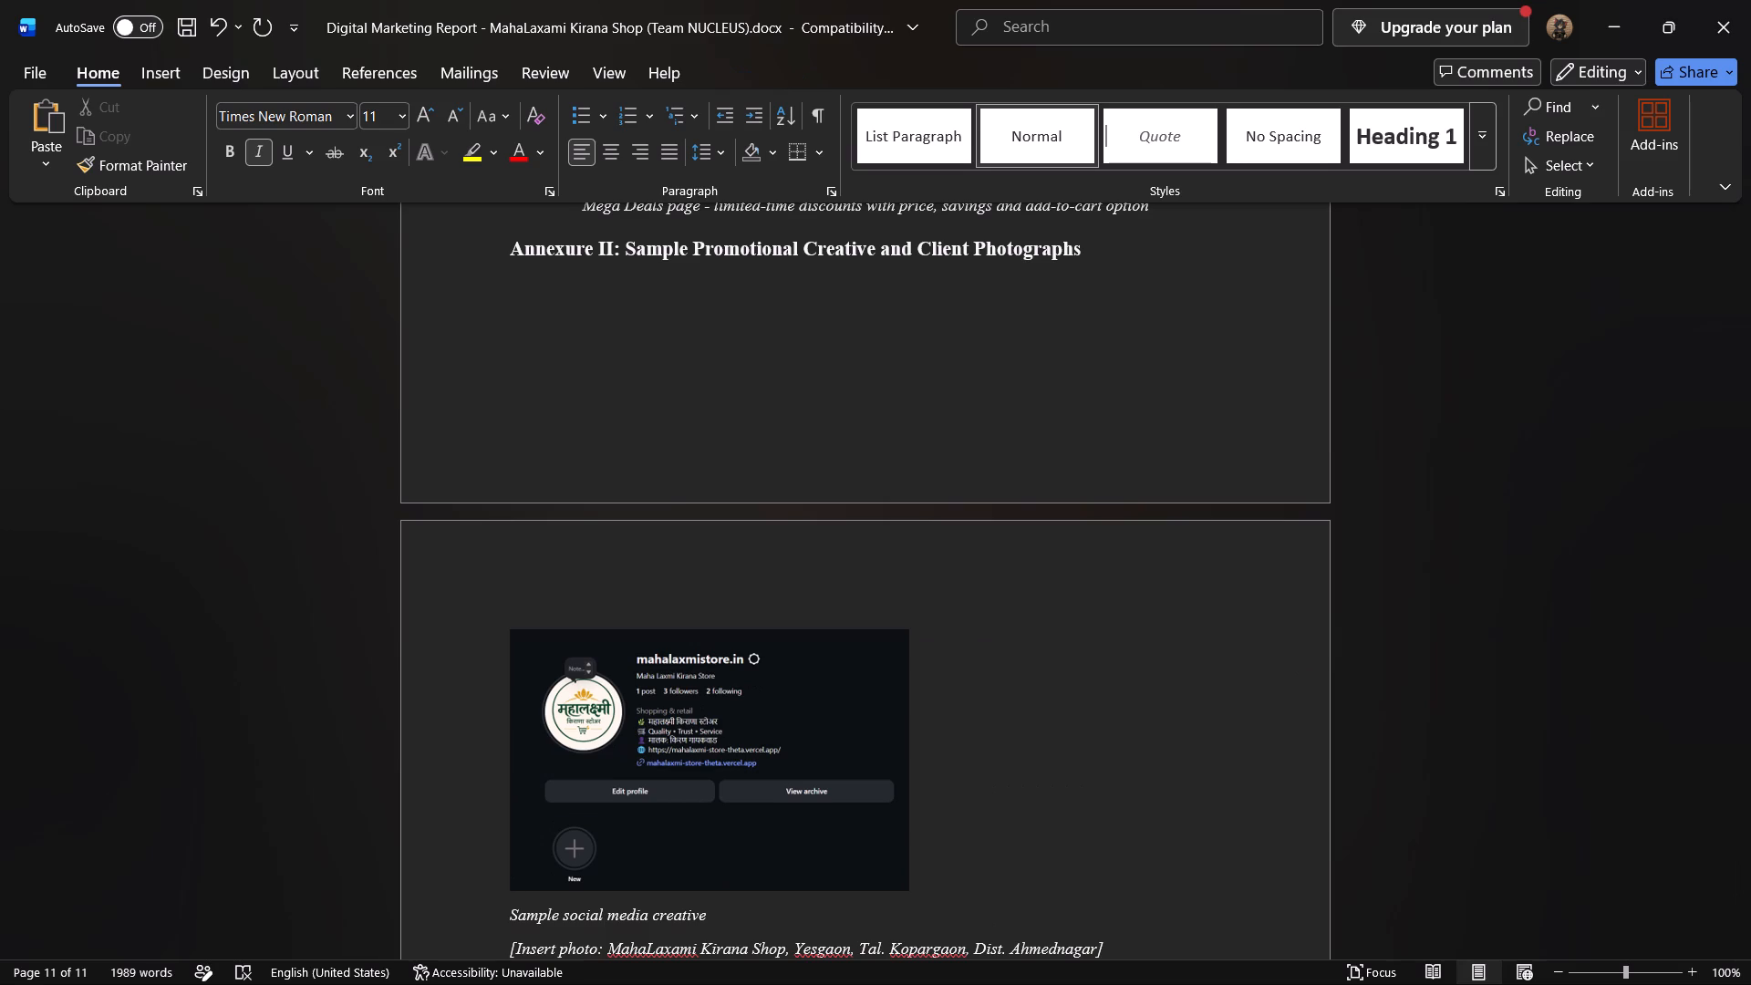
Insert the picture FSL-Post.jpeg from the Downloads folder directly after the store's social media profile screenshot in Annexure II.
key(Up)
click(984, 710)
click(171, 76)
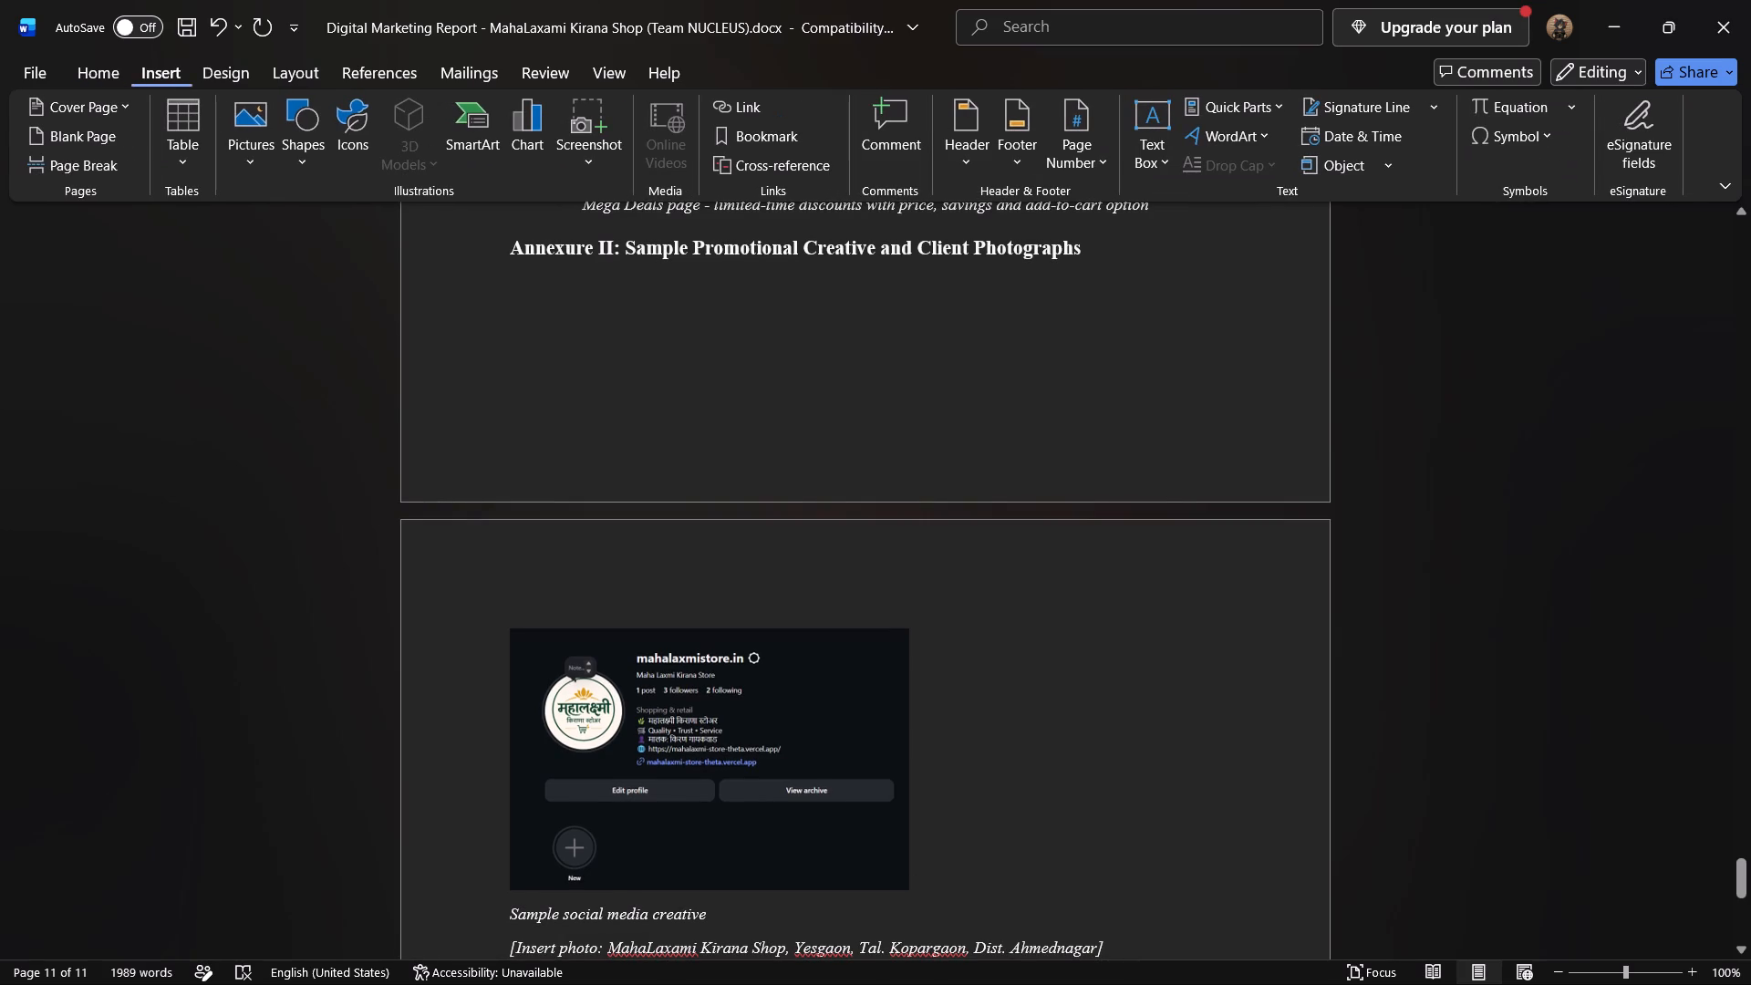
click(241, 135)
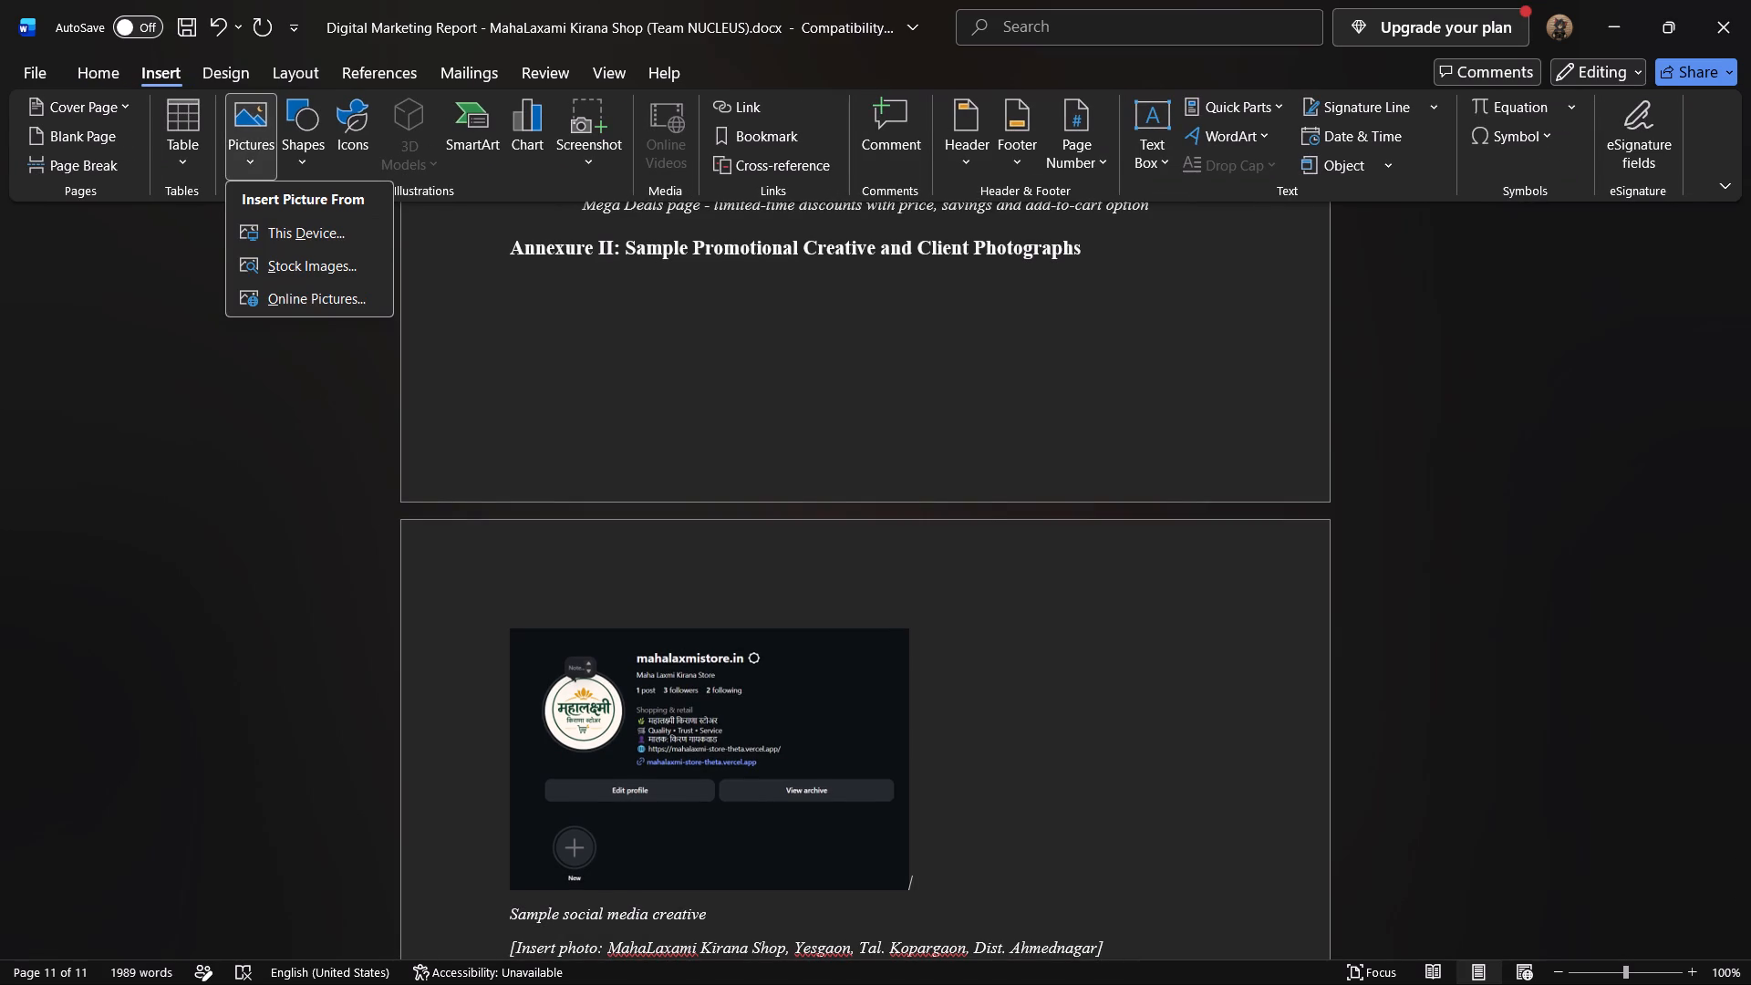
click(270, 223)
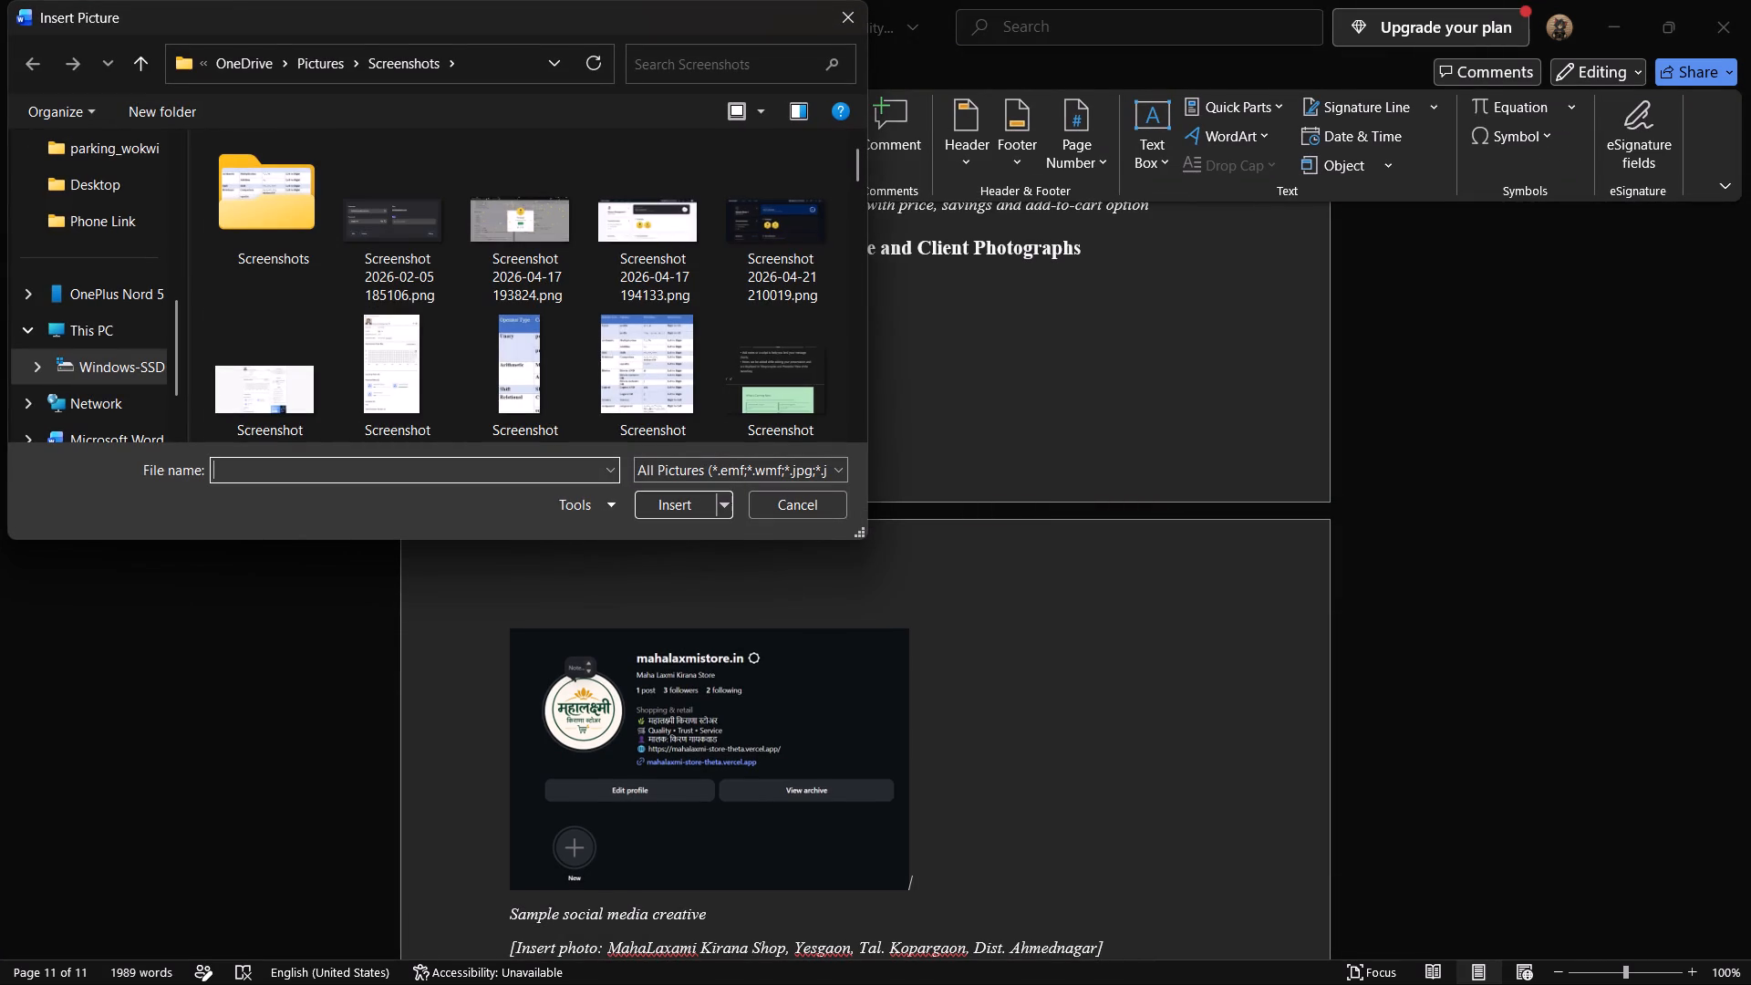
scroll(89, 296, up, 6)
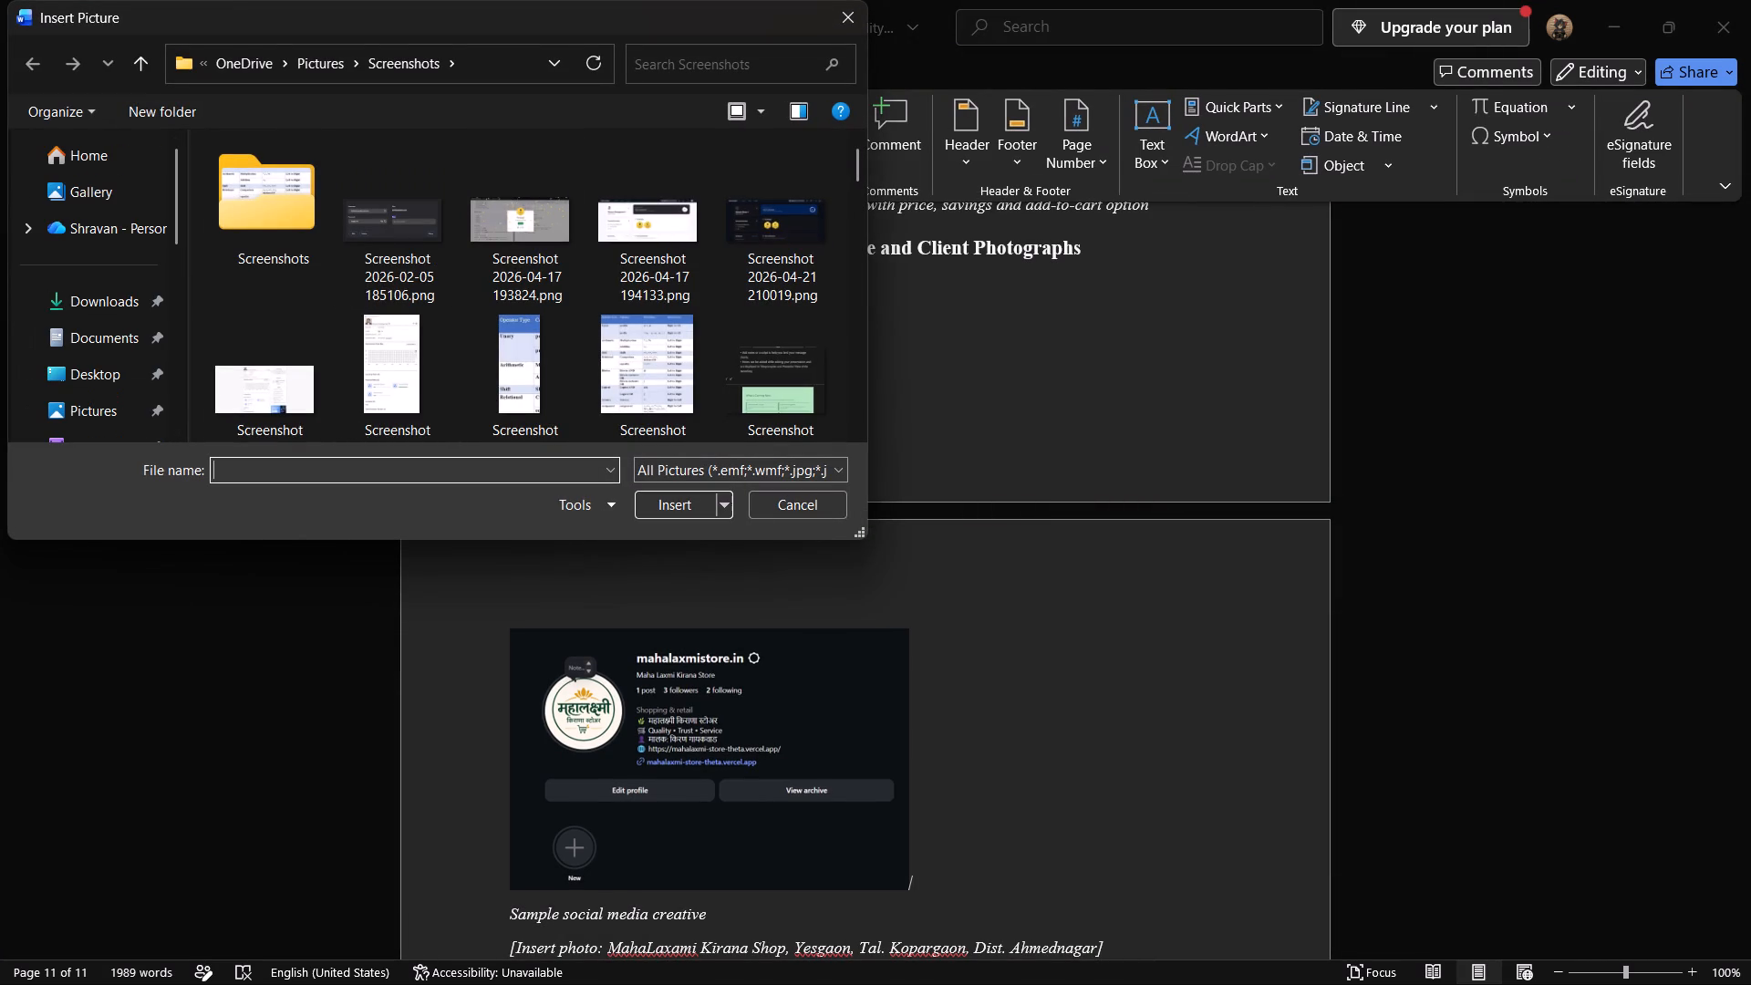
click(95, 305)
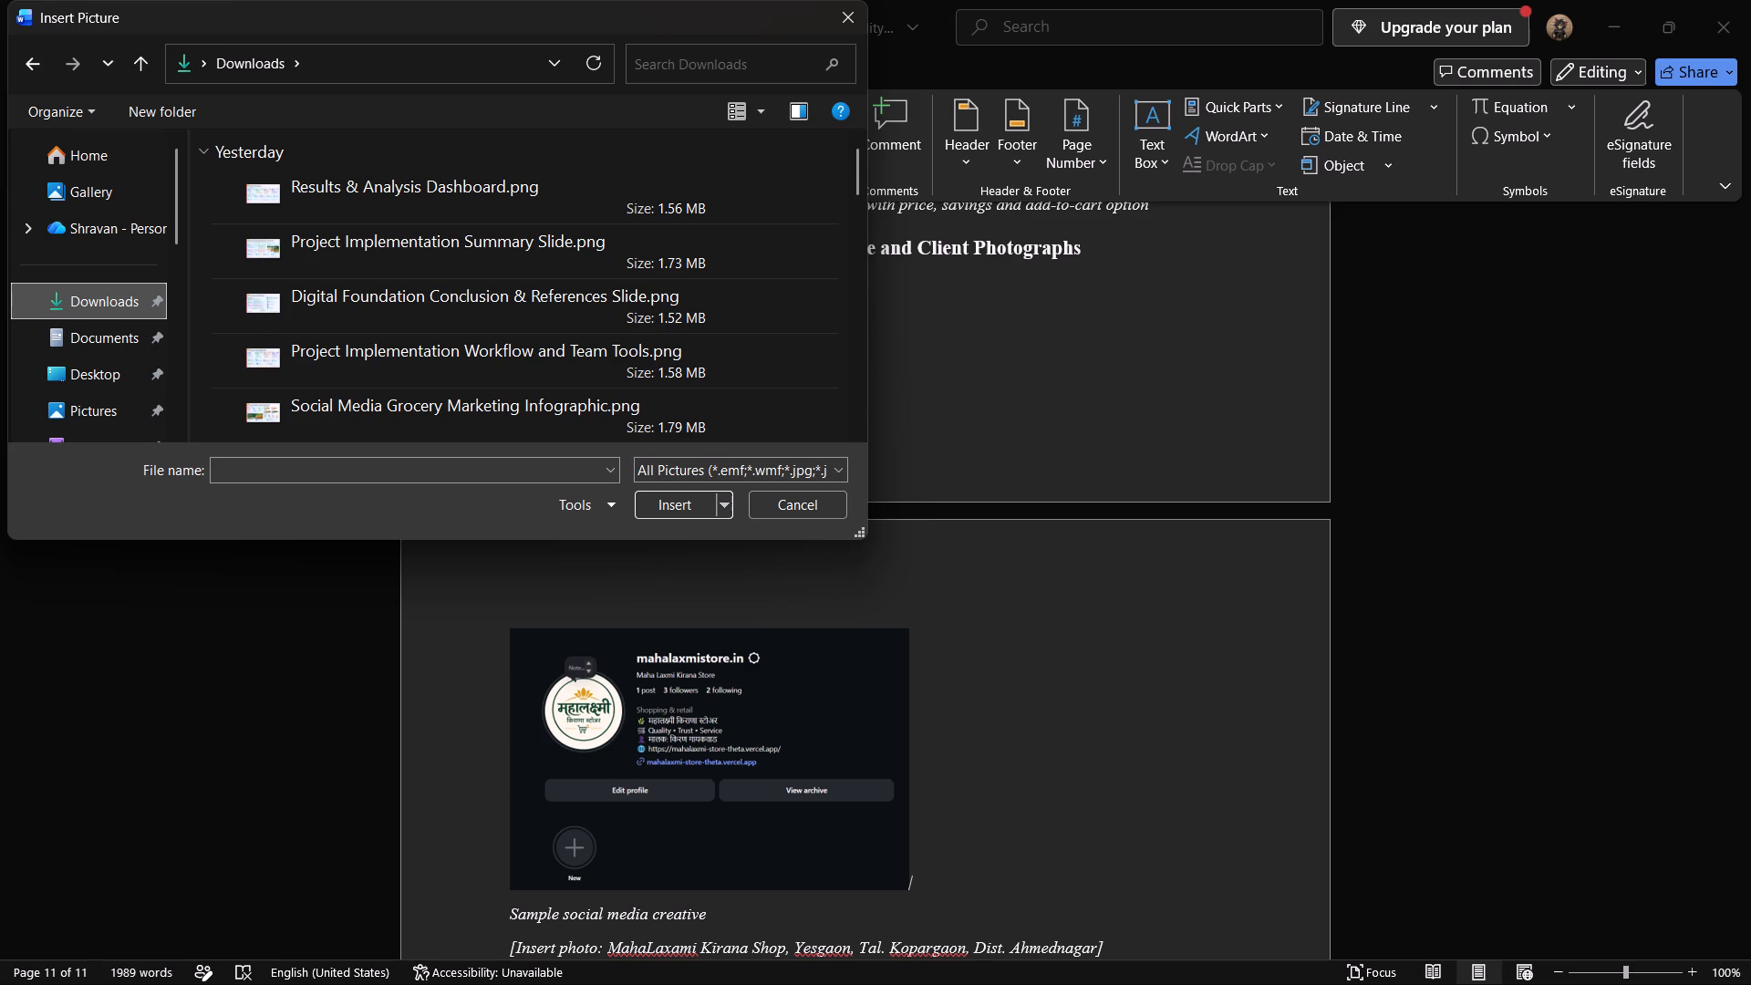
scroll(364, 286, down, 1)
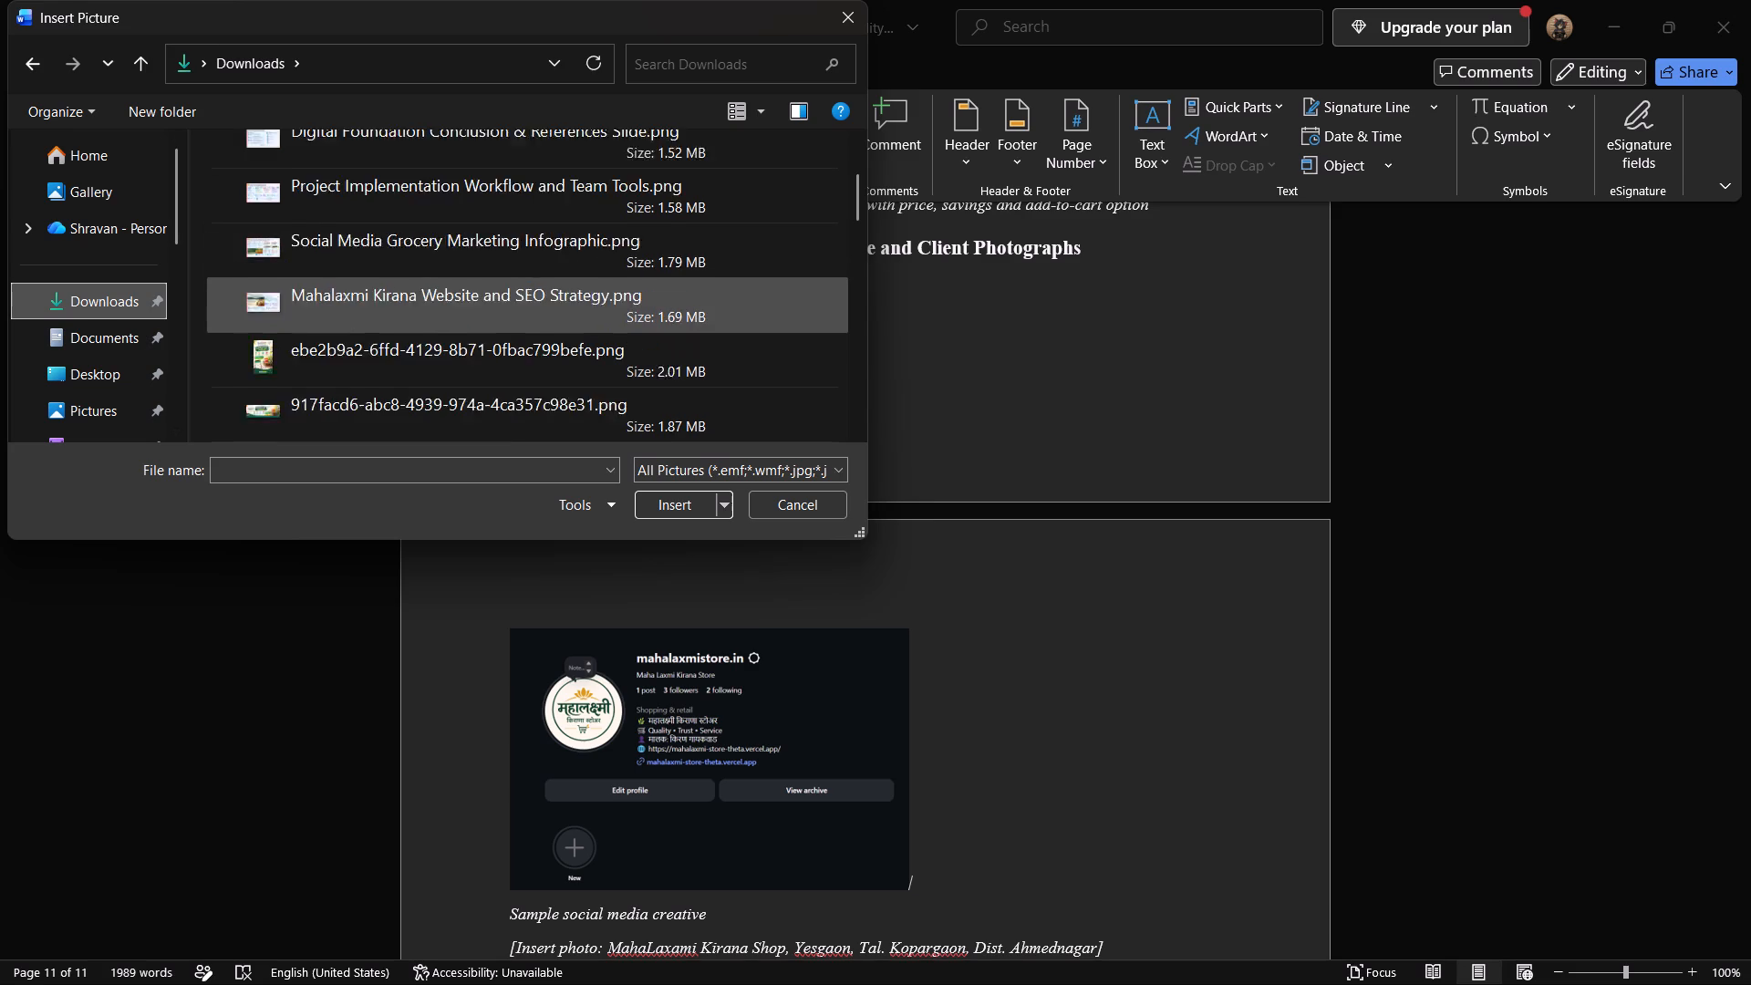
scroll(364, 286, down, 2)
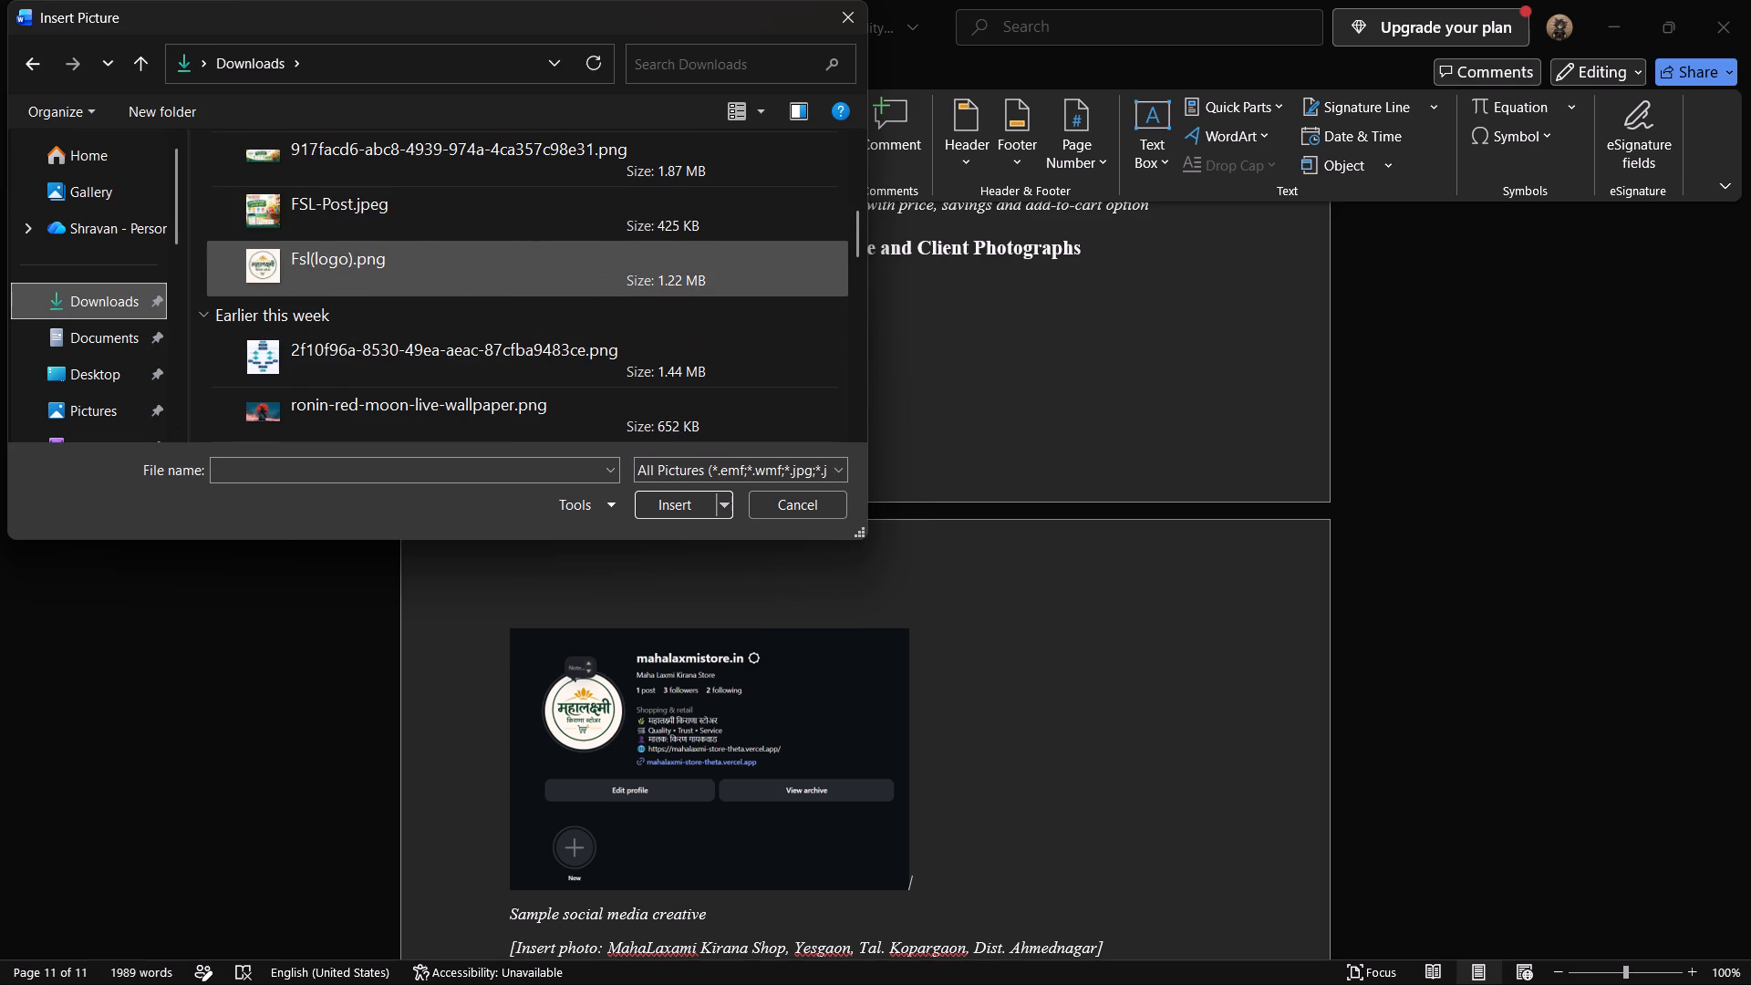
double_click(318, 213)
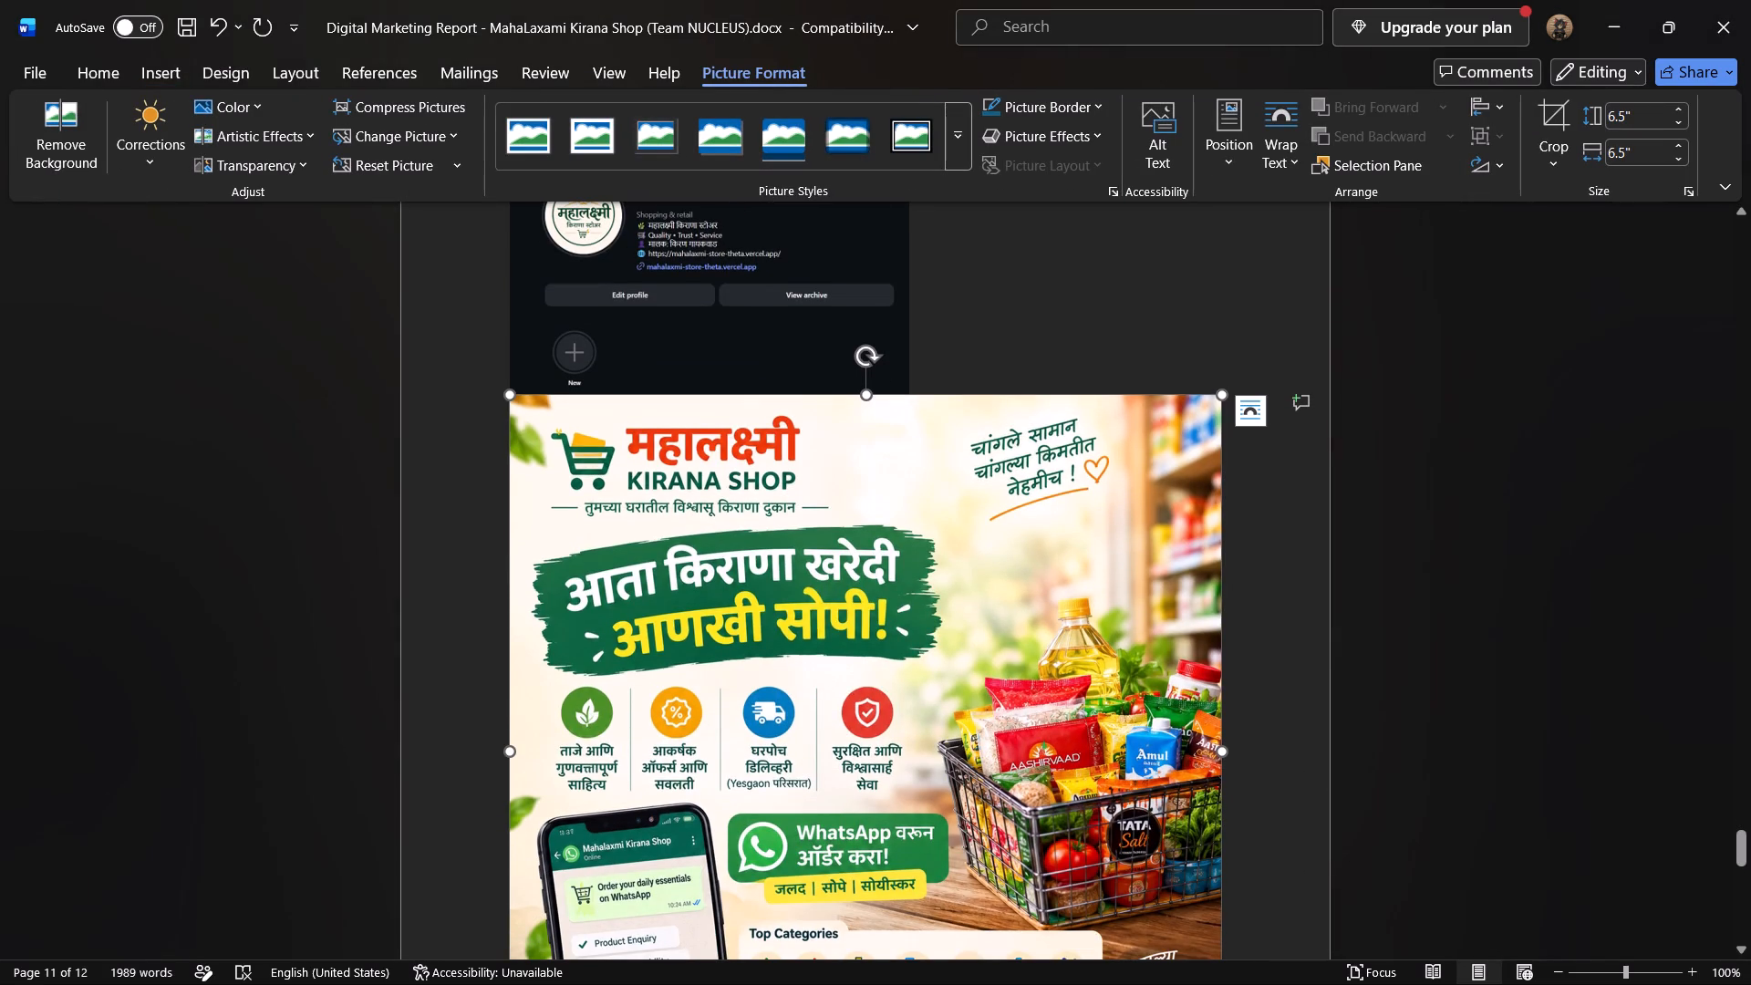
Shrink the inserted promotional poster proportionally to about 2.69" square so it fits beside the profile screenshot.
drag(508, 394, 850, 898)
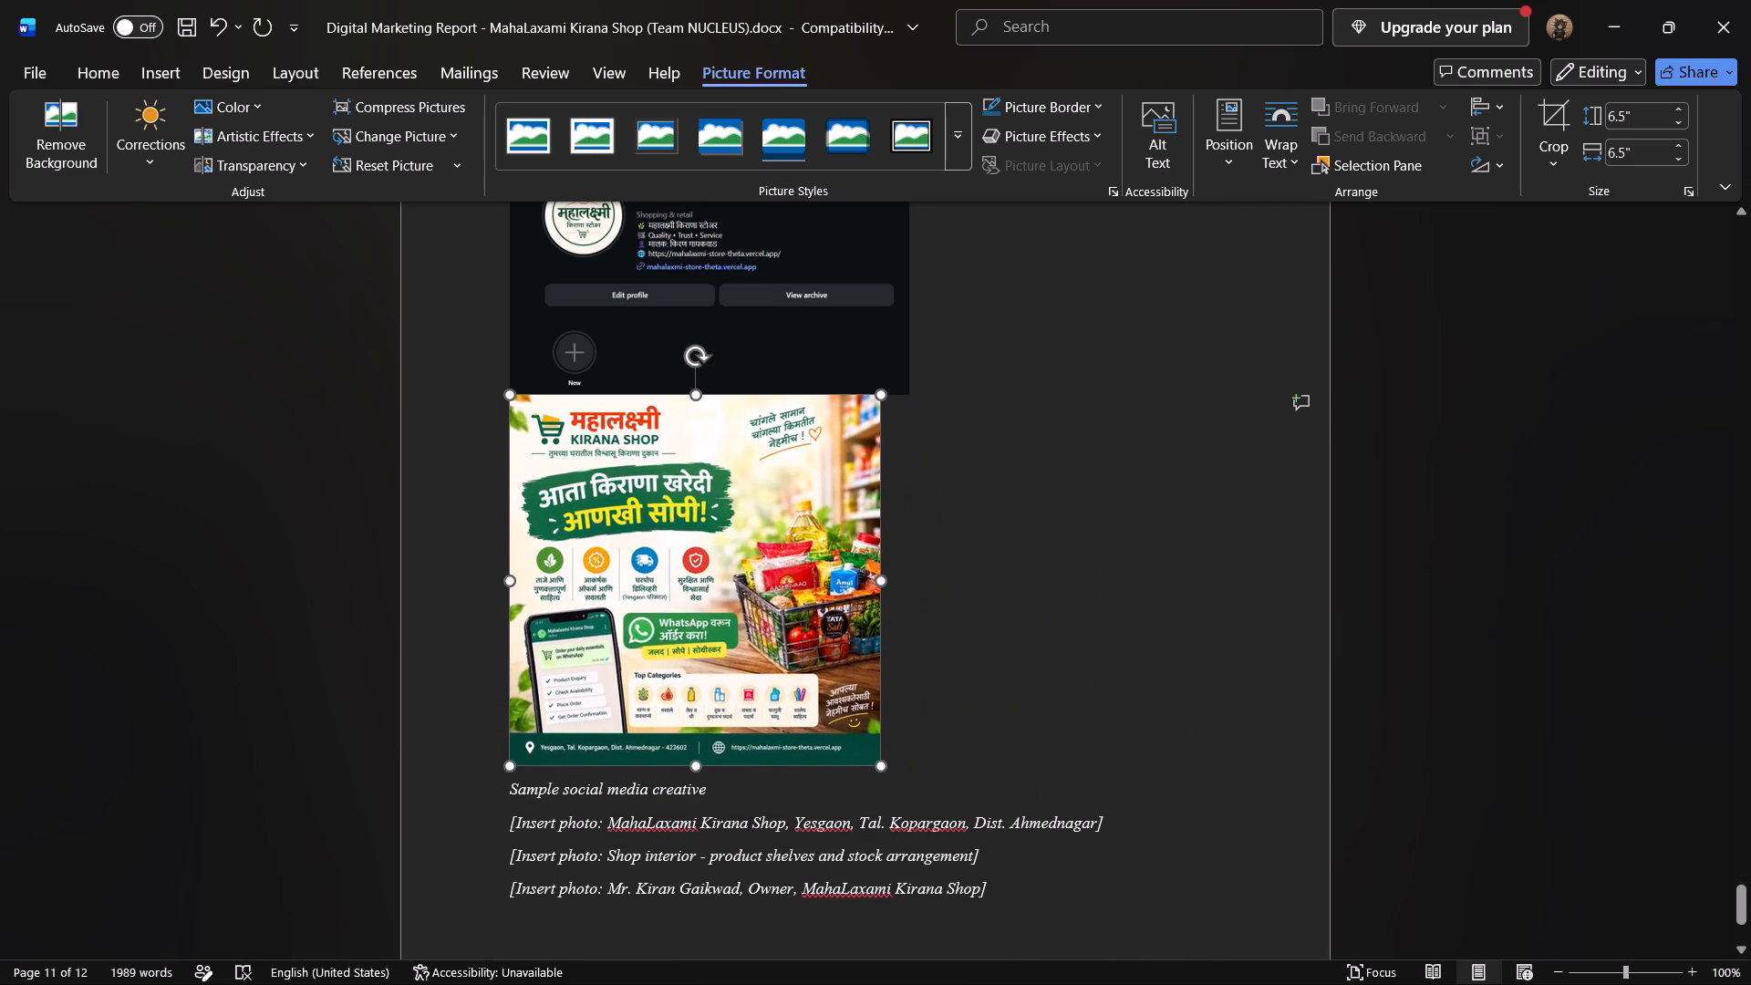
drag(850, 898, 849, 955)
drag(882, 752, 846, 719)
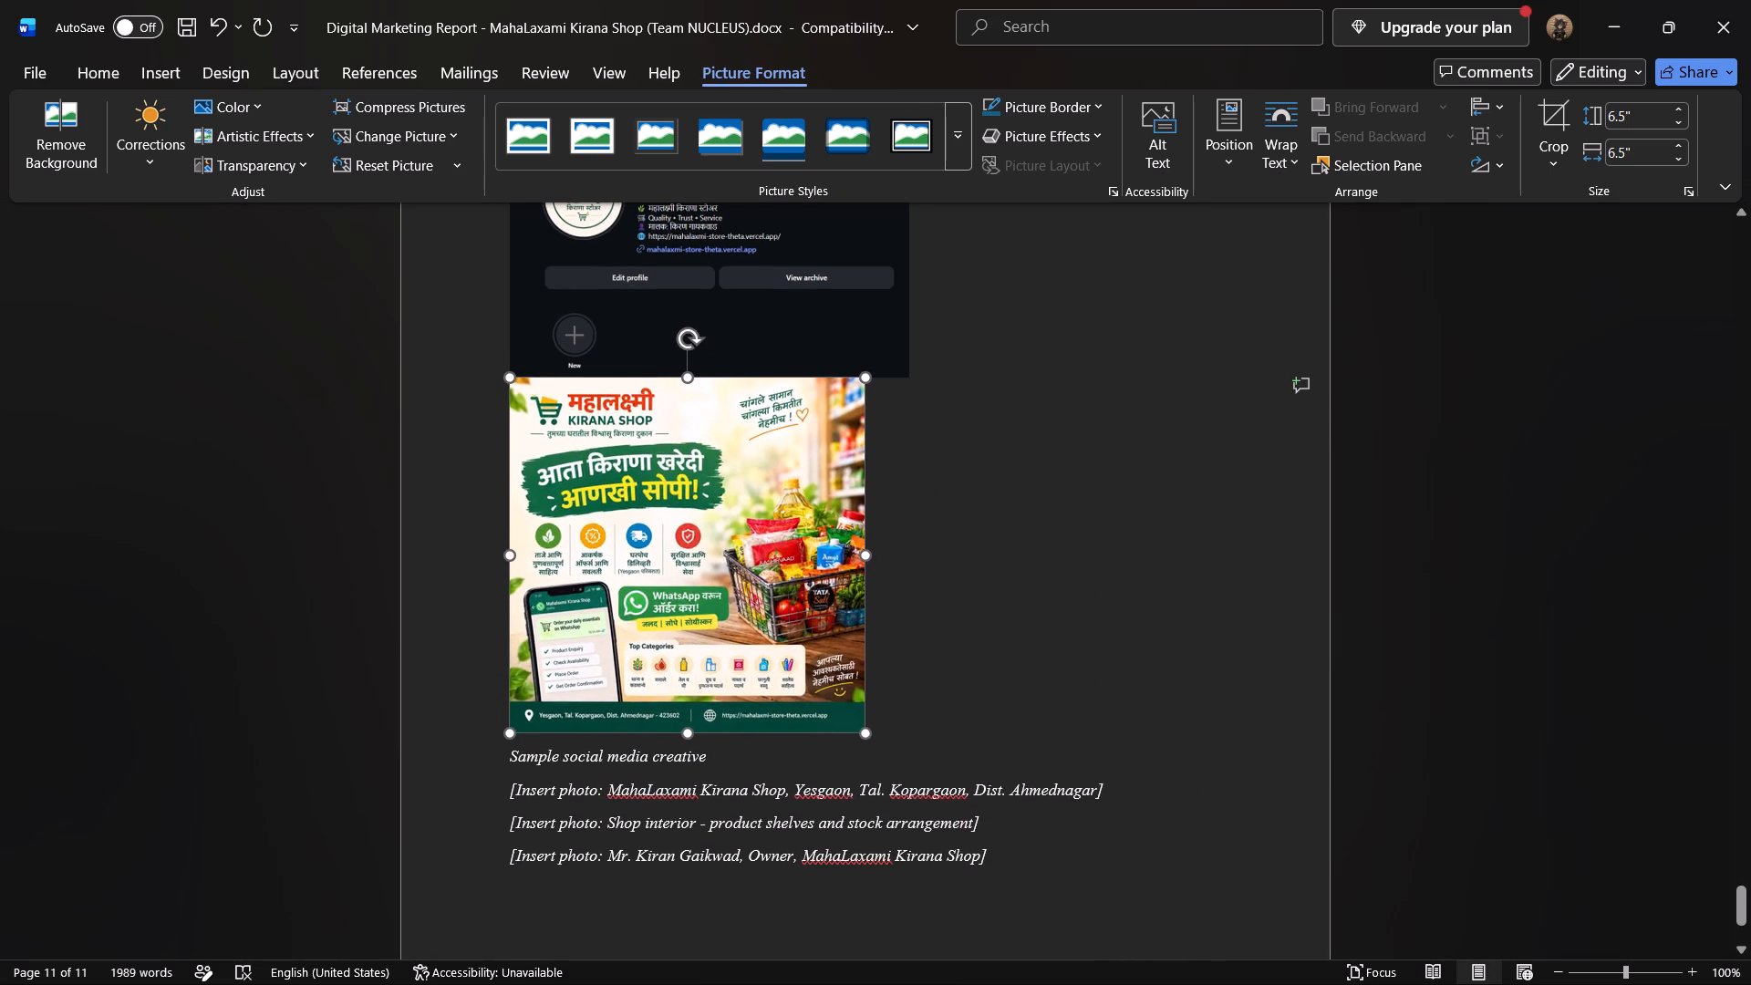
drag(846, 719, 805, 660)
scroll(805, 660, up, 1)
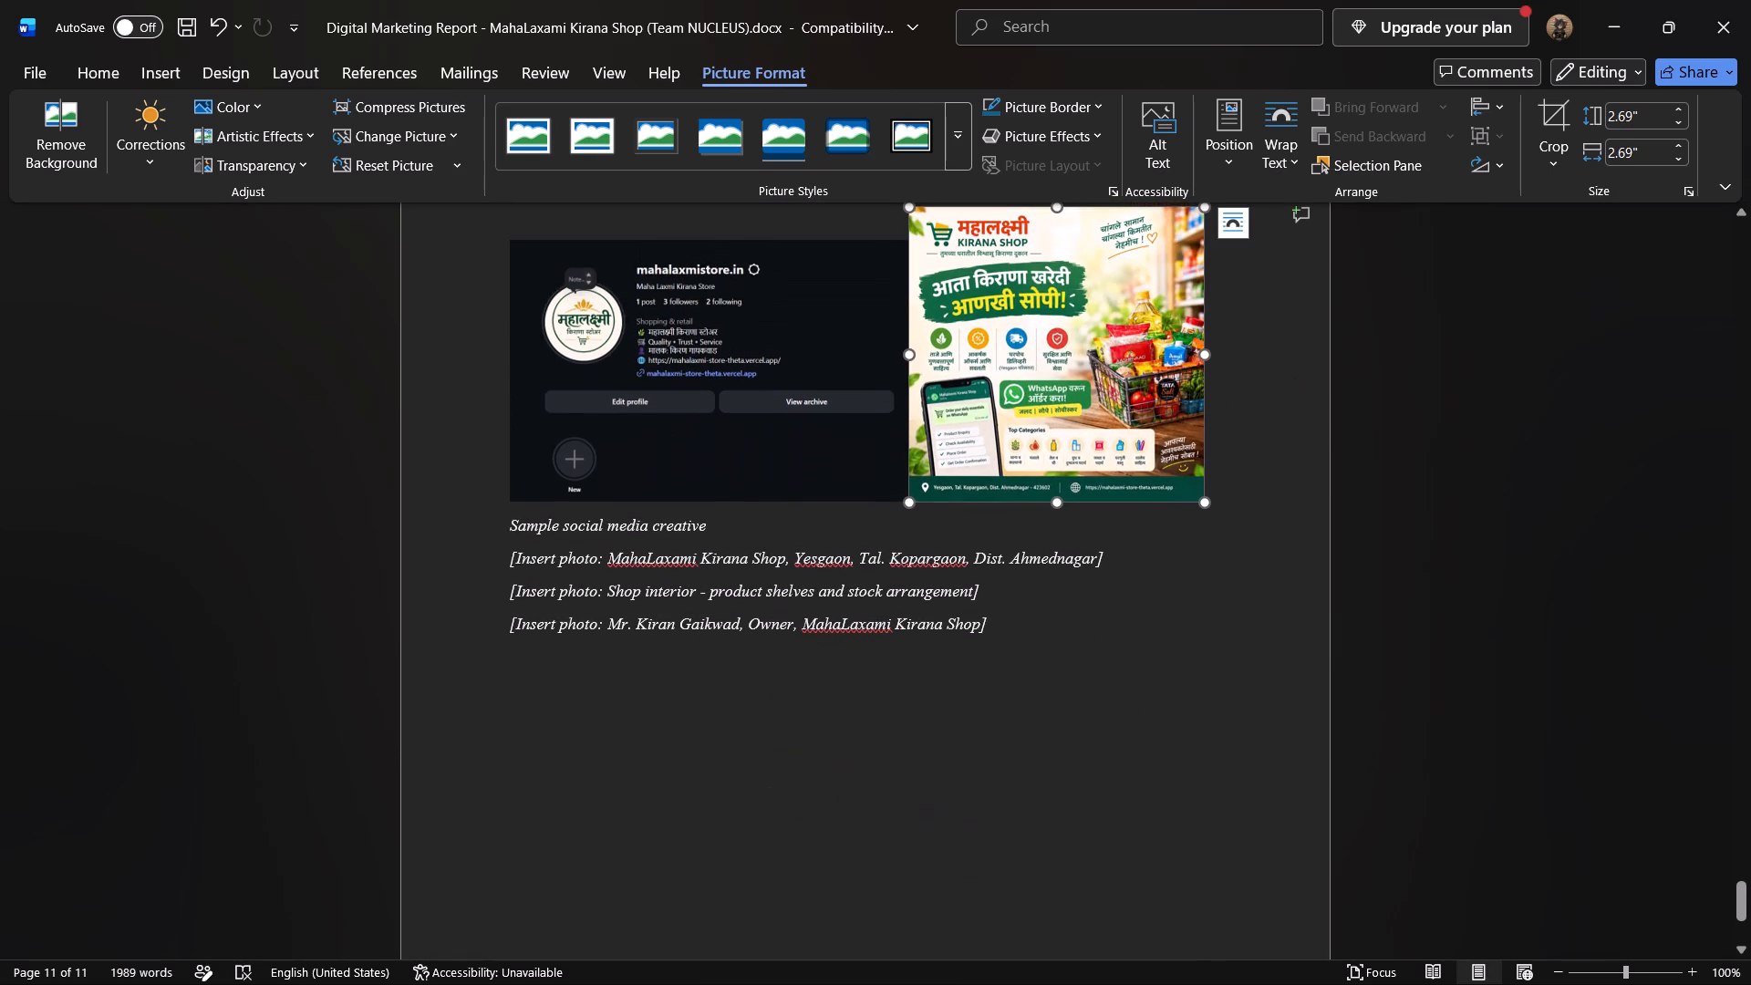
scroll(805, 660, up, 1)
ctrl+scroll(805, 660, down, 1)
ctrl+scroll(805, 660, up, 1)
scroll(913, 608, down, 1)
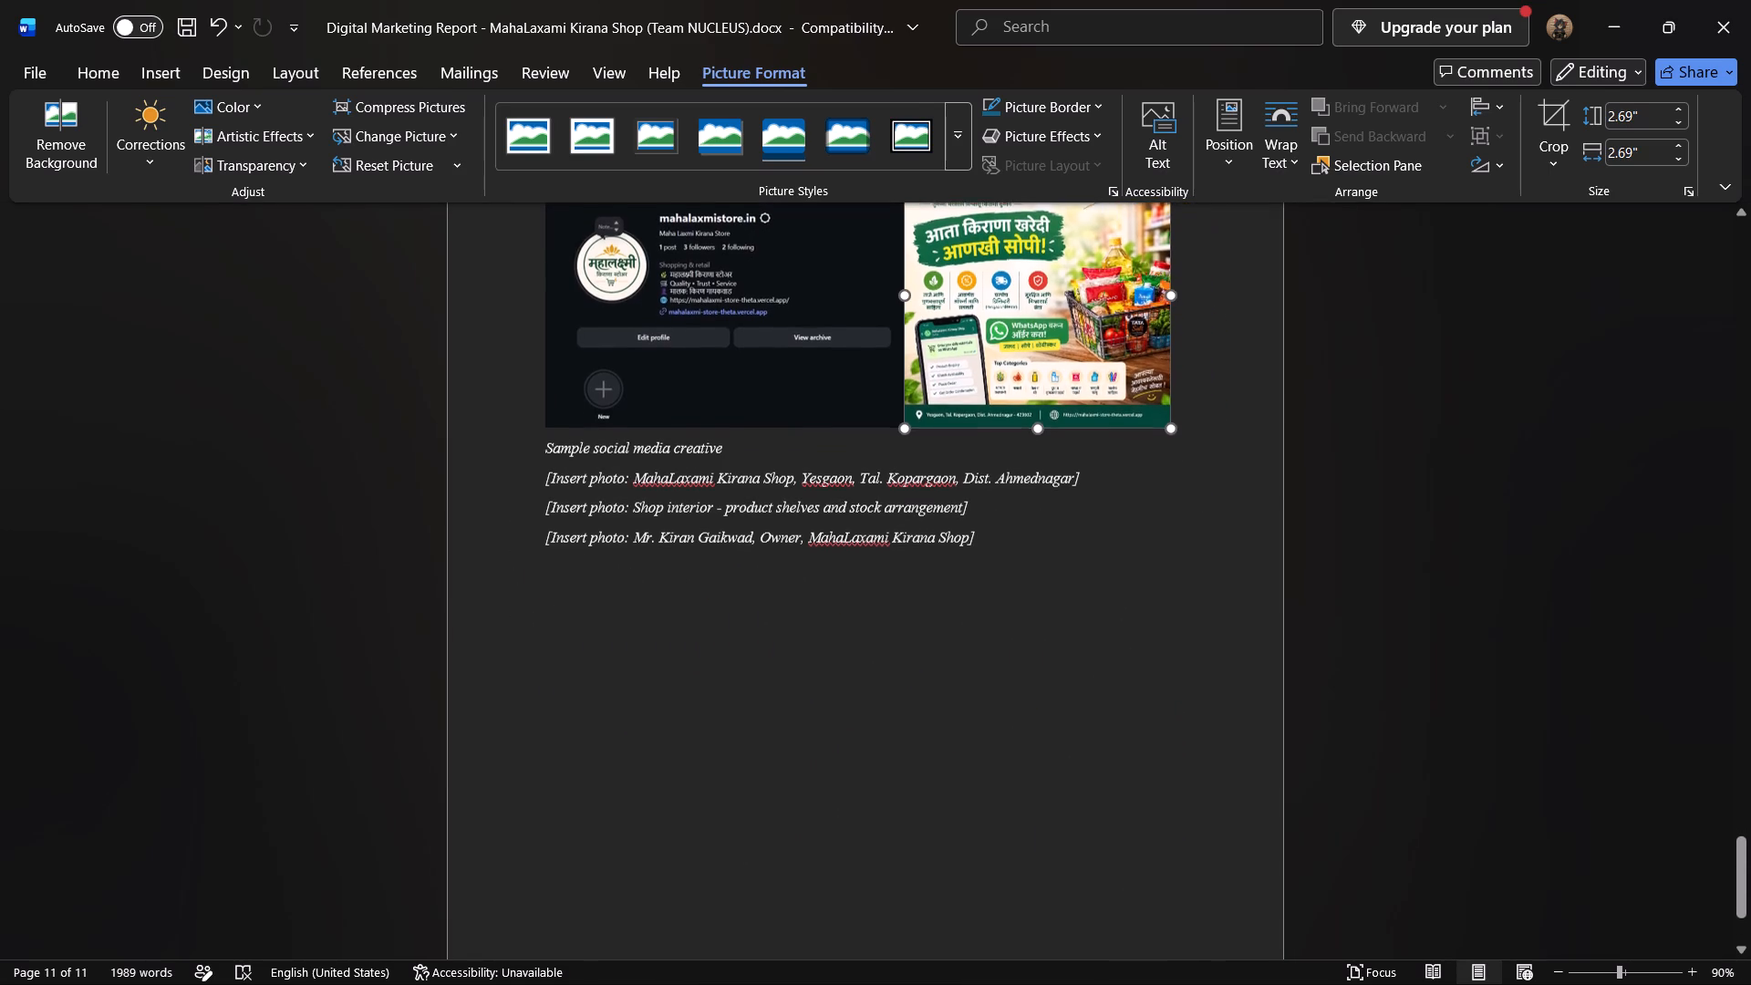
Enlarge the profile screenshot proportionally to about 2.49" high by 3.79" wide, keeping it on the same line as the poster.
click(658, 505)
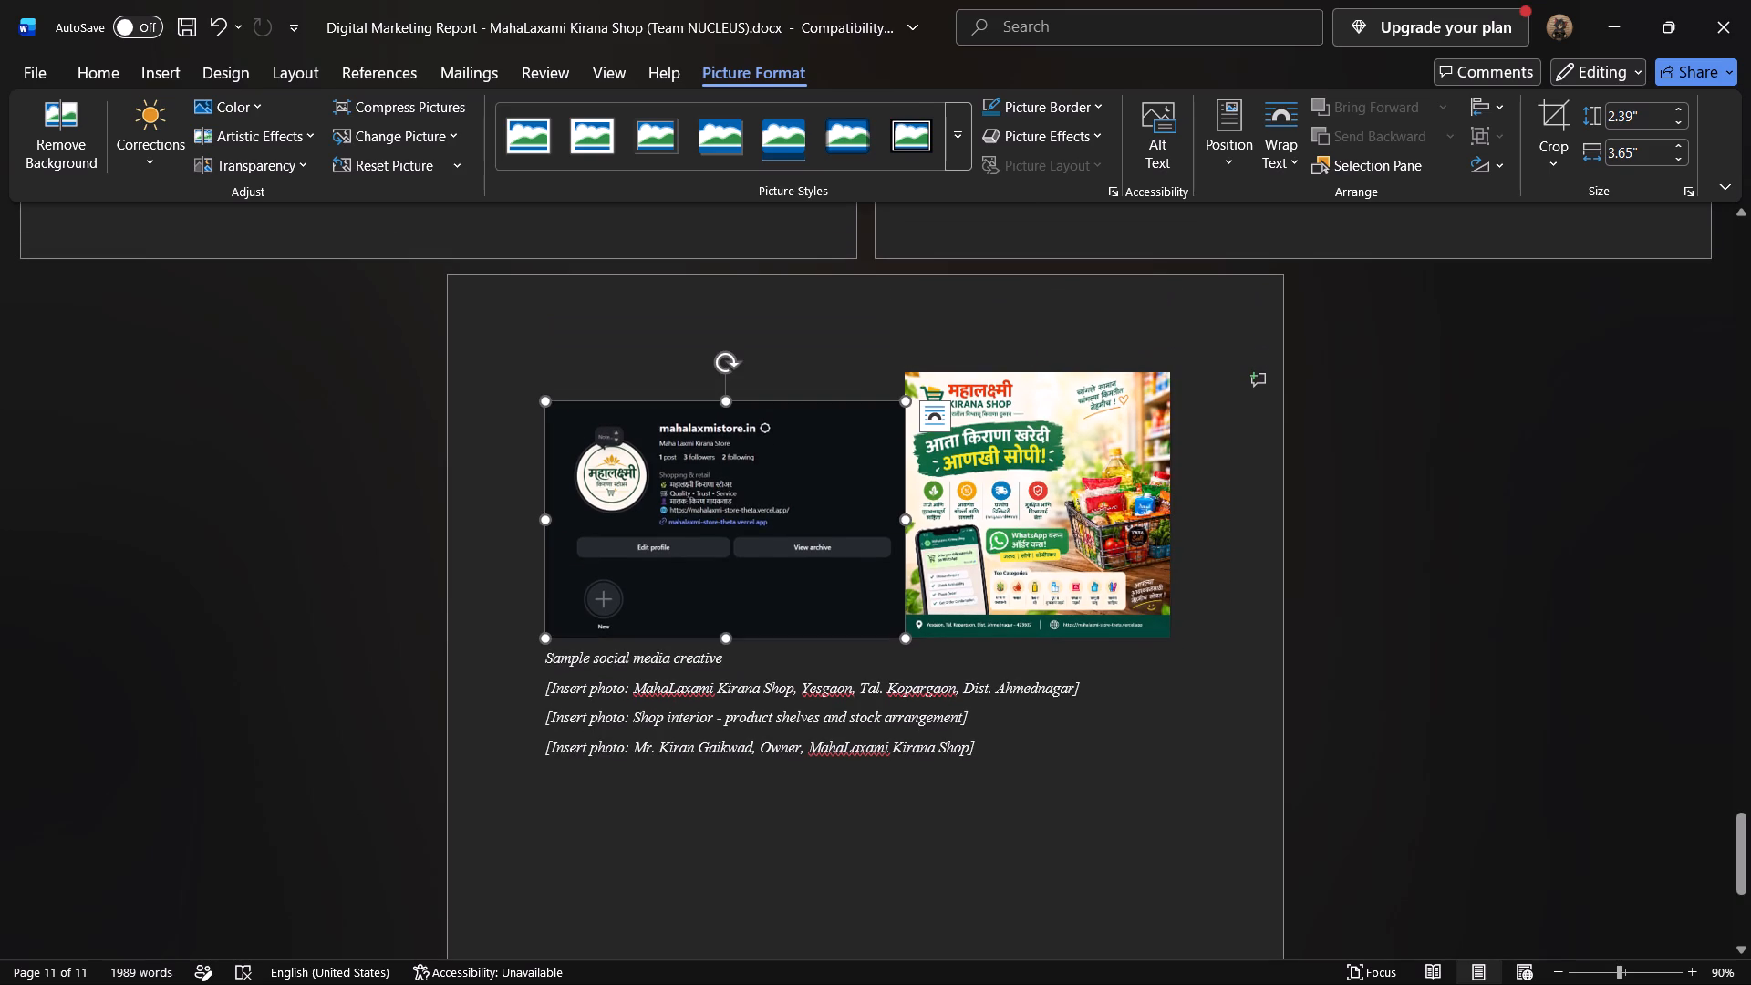
drag(545, 402, 535, 393)
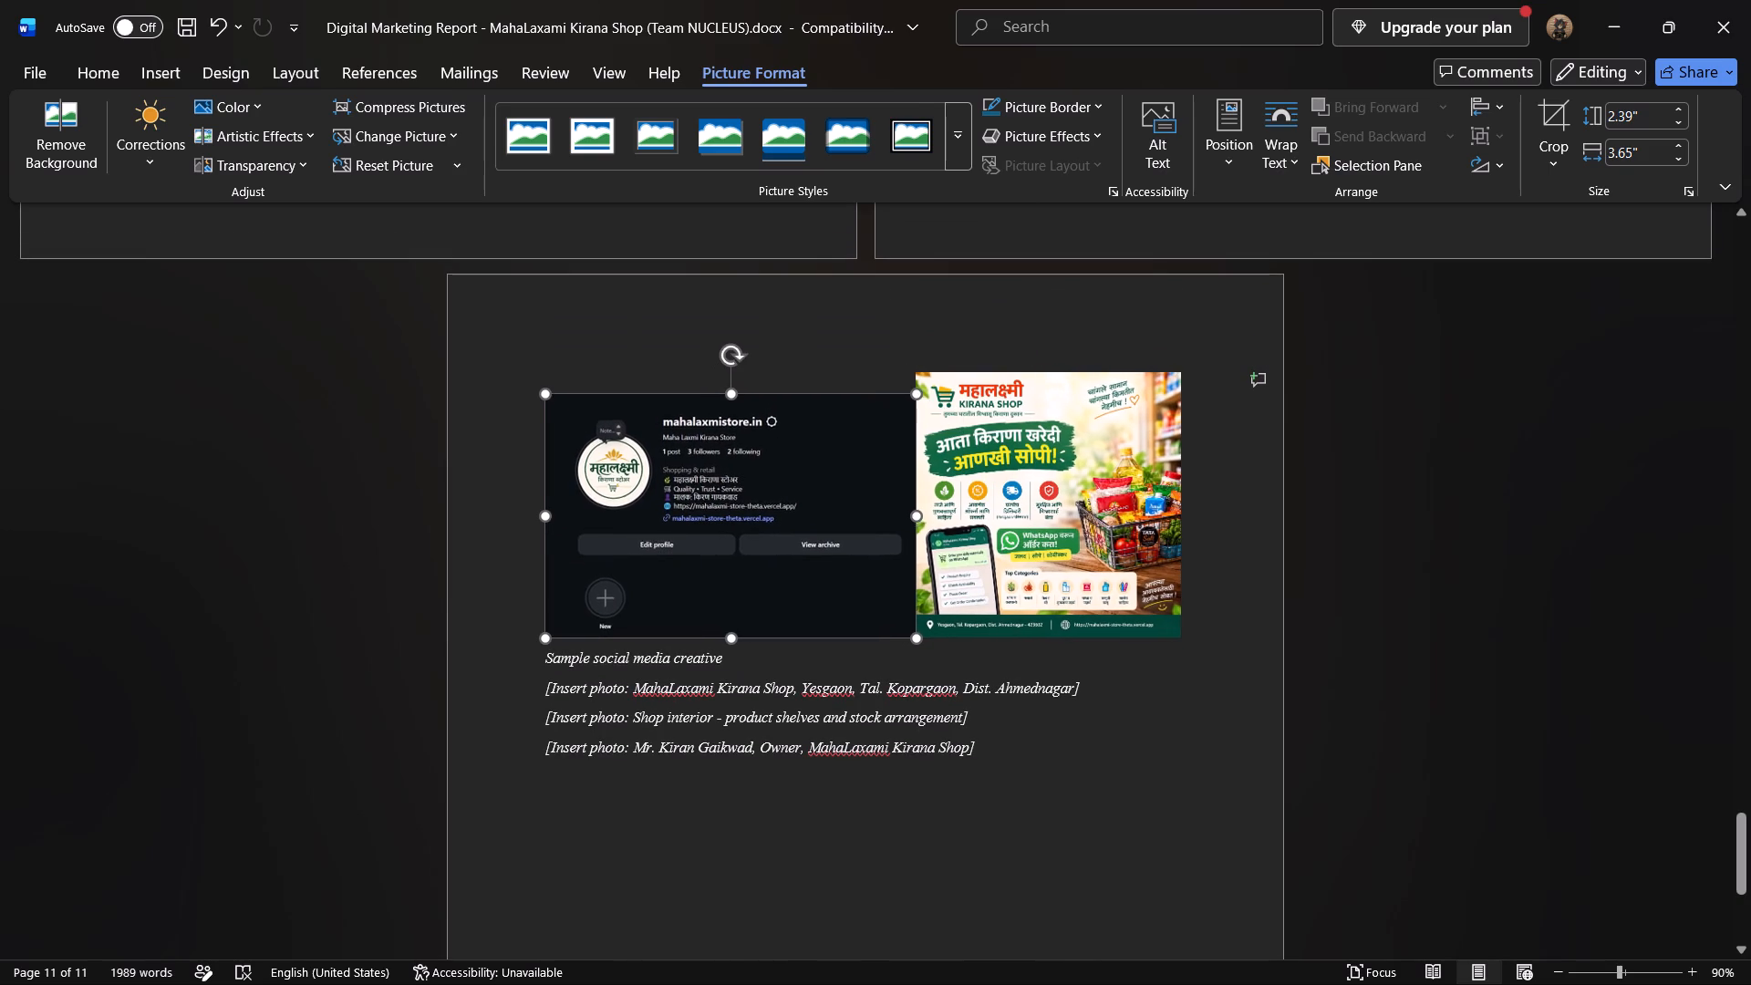
drag(535, 393, 533, 389)
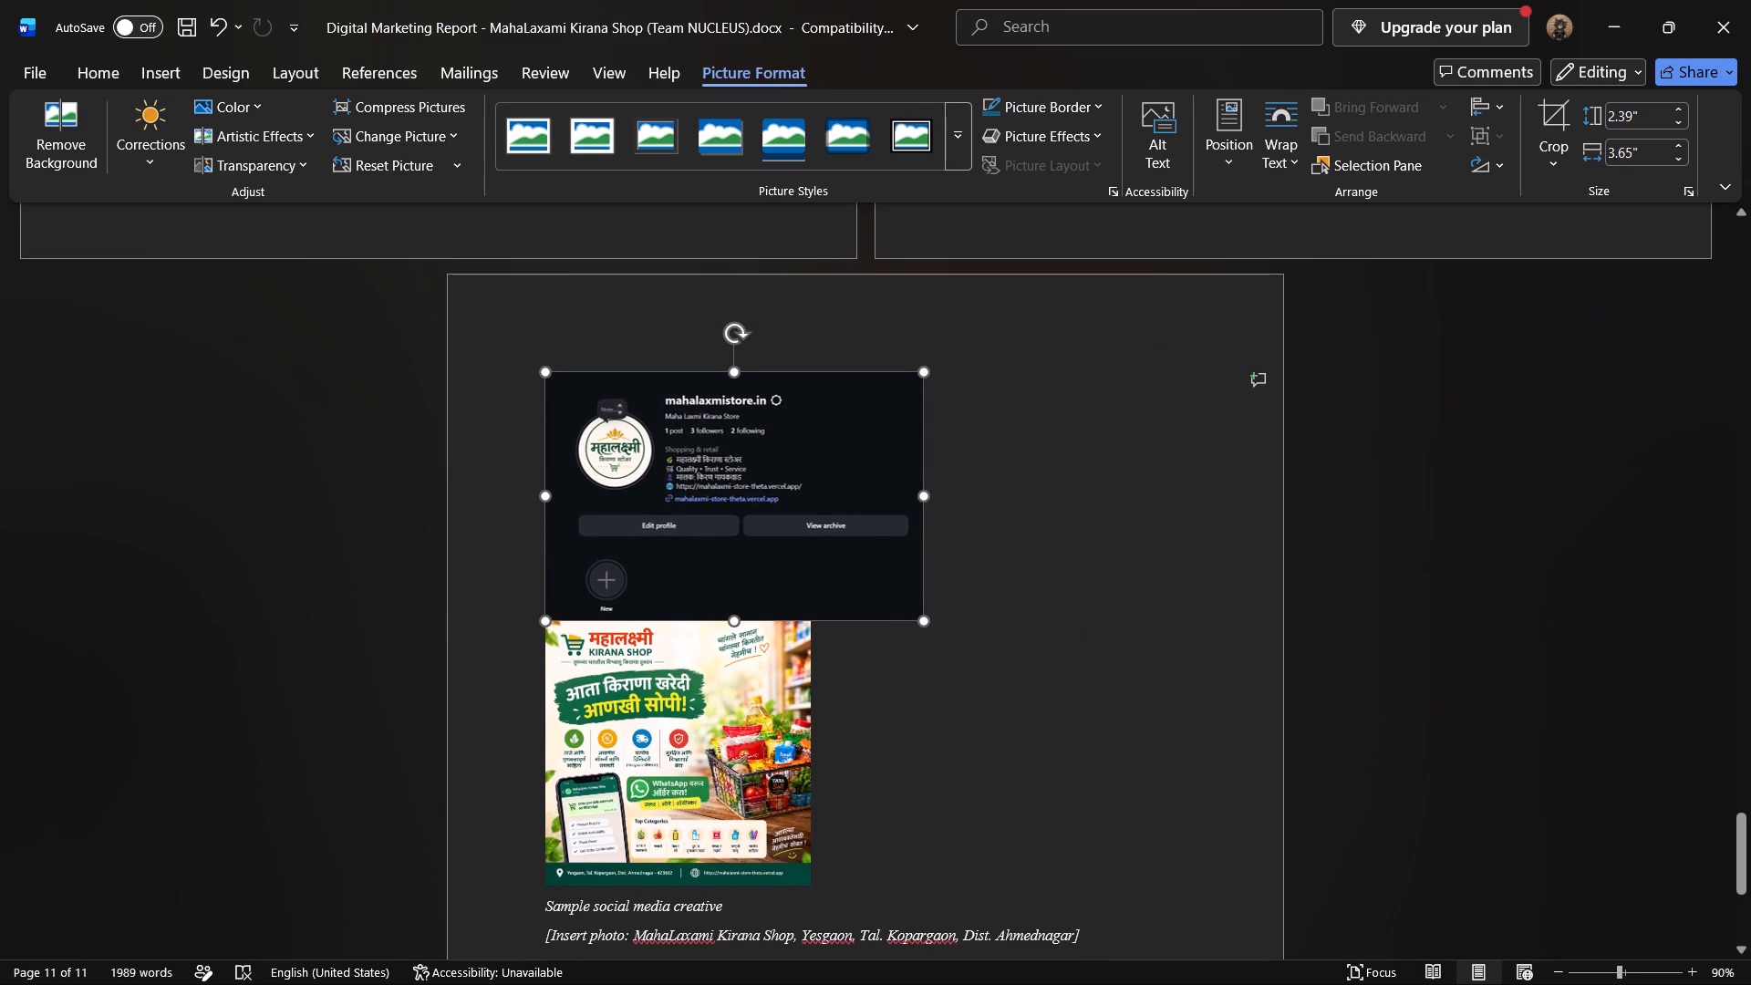
drag(533, 389, 537, 392)
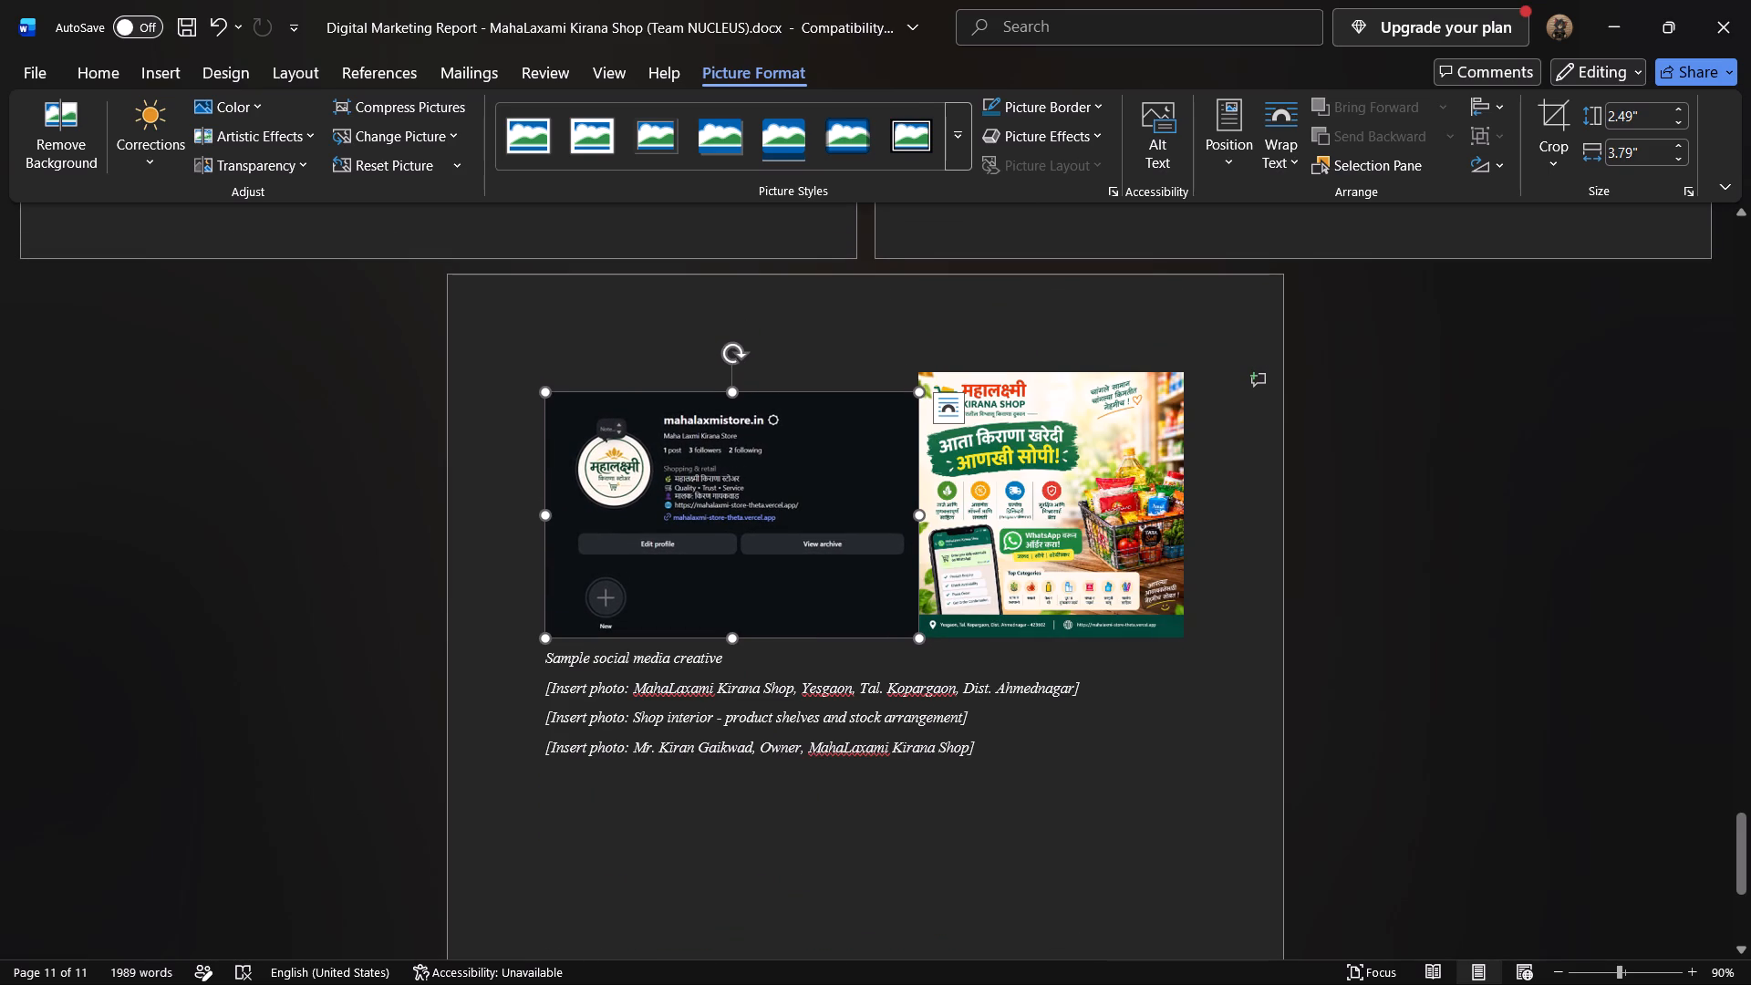
Reduce only the promotional poster's height until it roughly matches the height of the profile screenshot beside it.
click(1081, 392)
drag(1052, 370, 1052, 384)
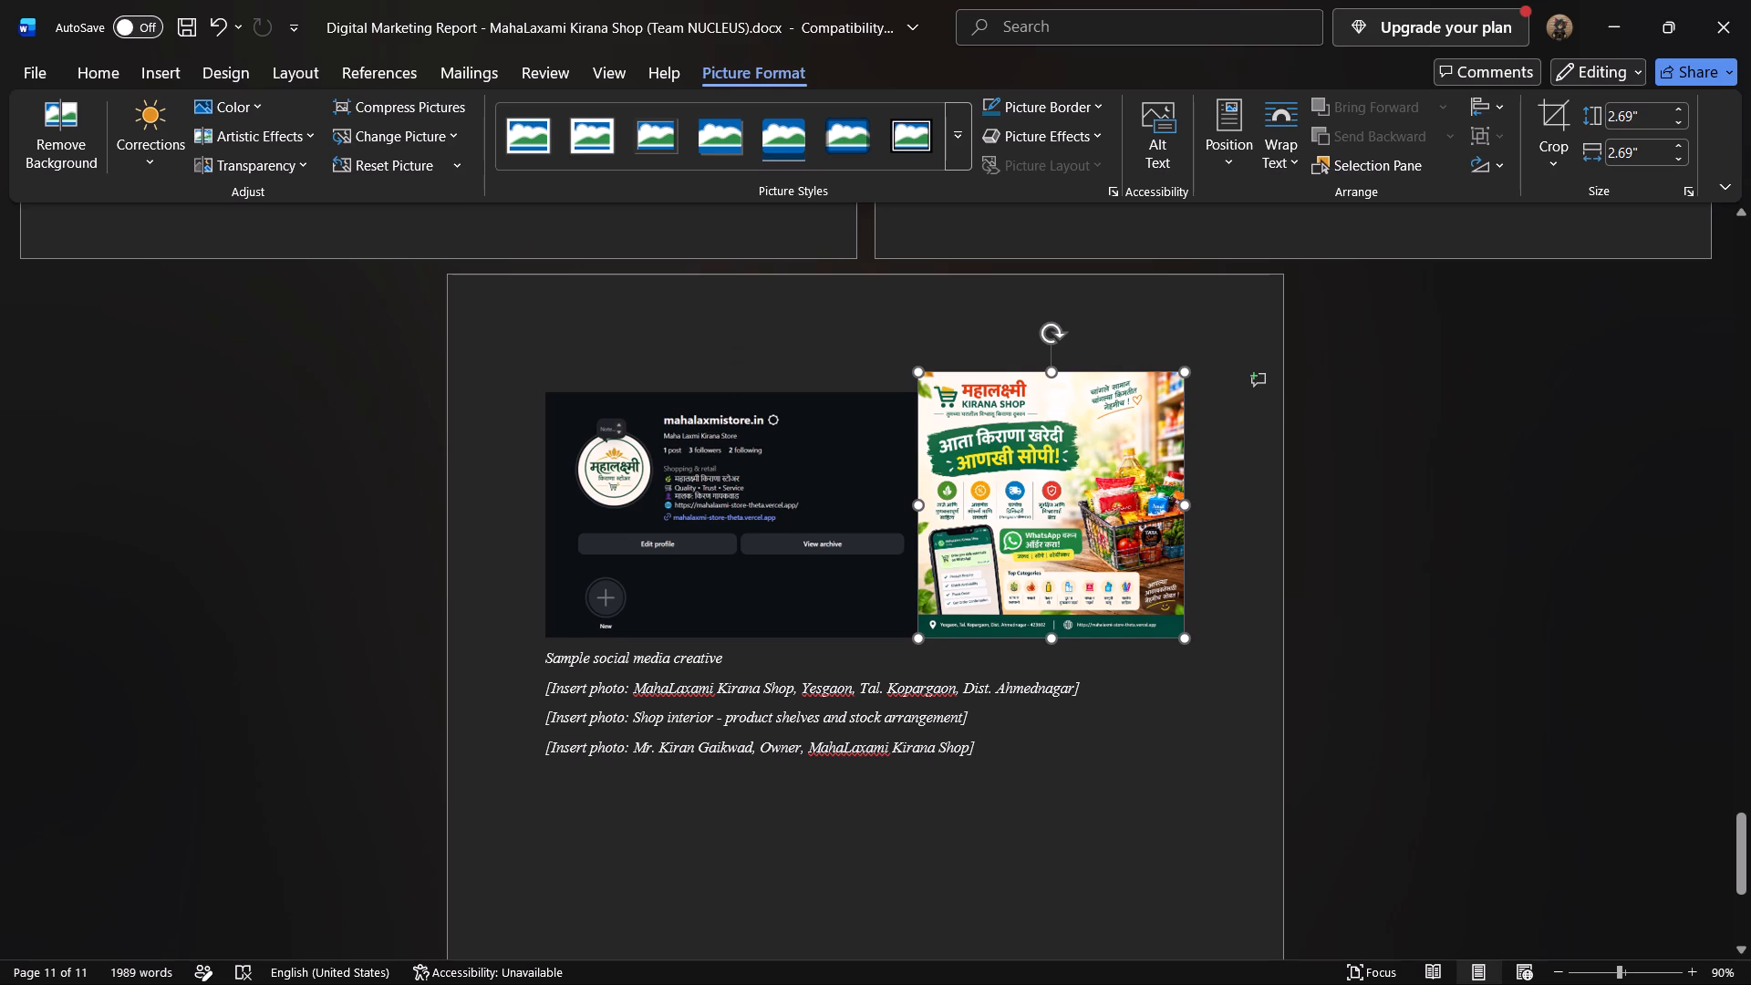
drag(1052, 384, 1052, 392)
click(1390, 485)
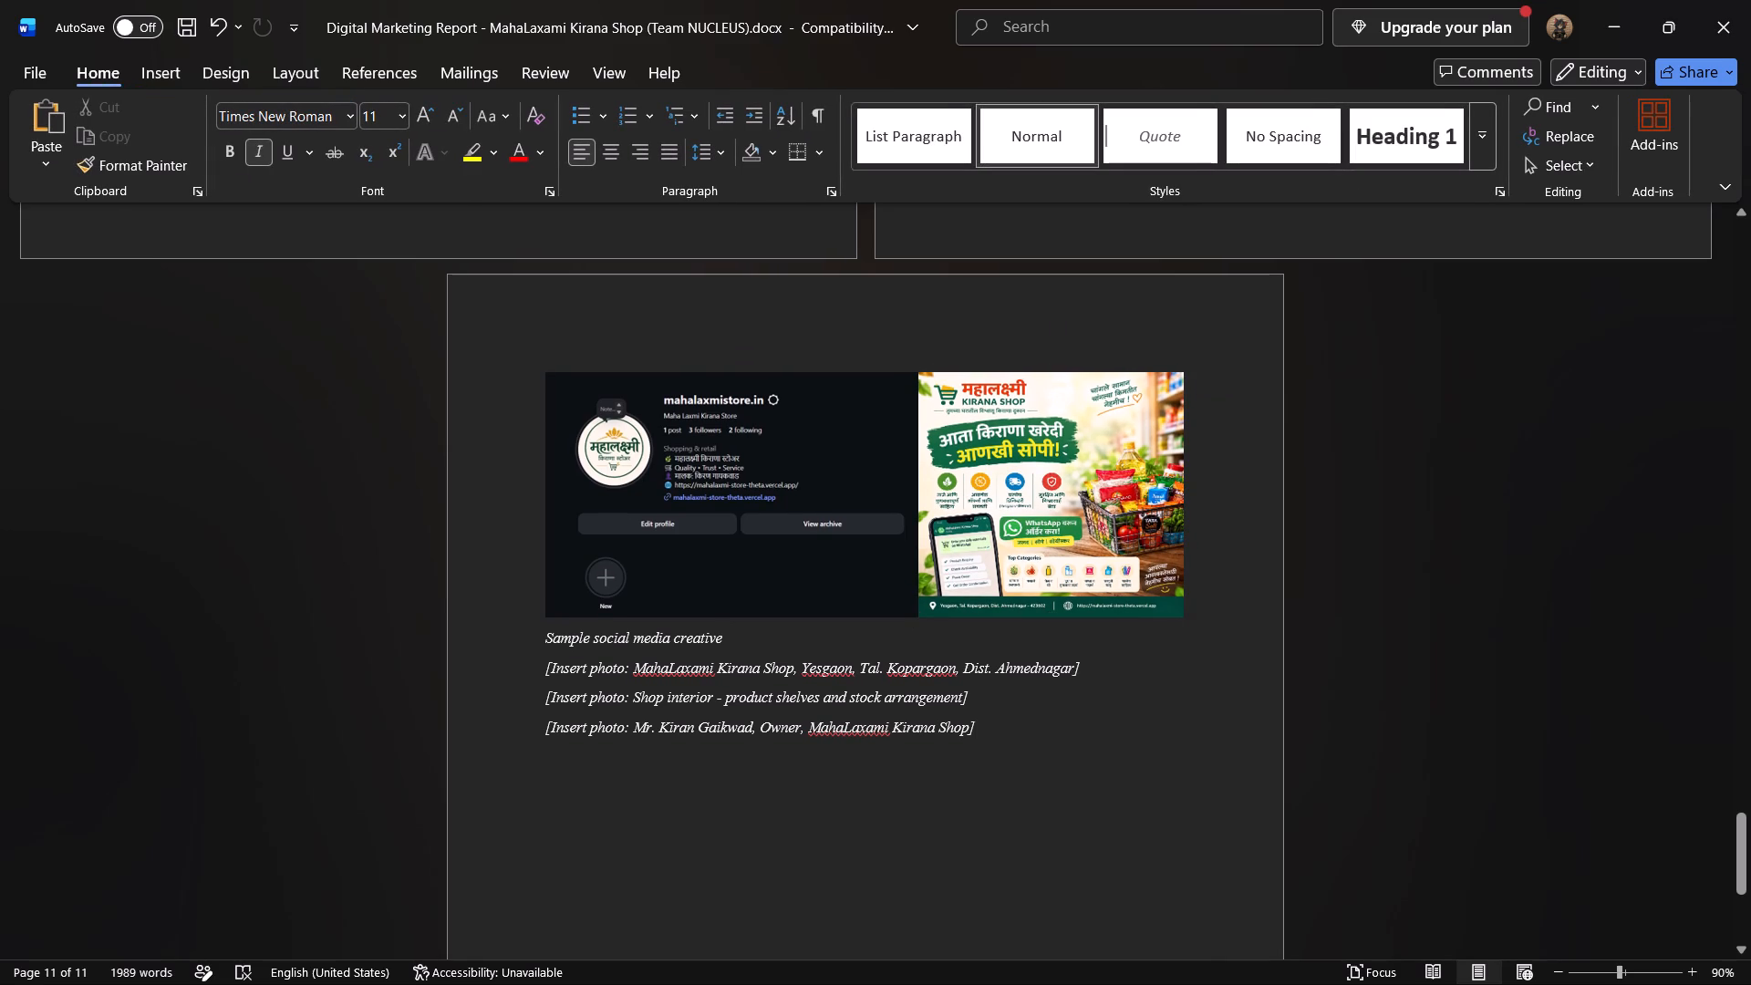
click(1011, 428)
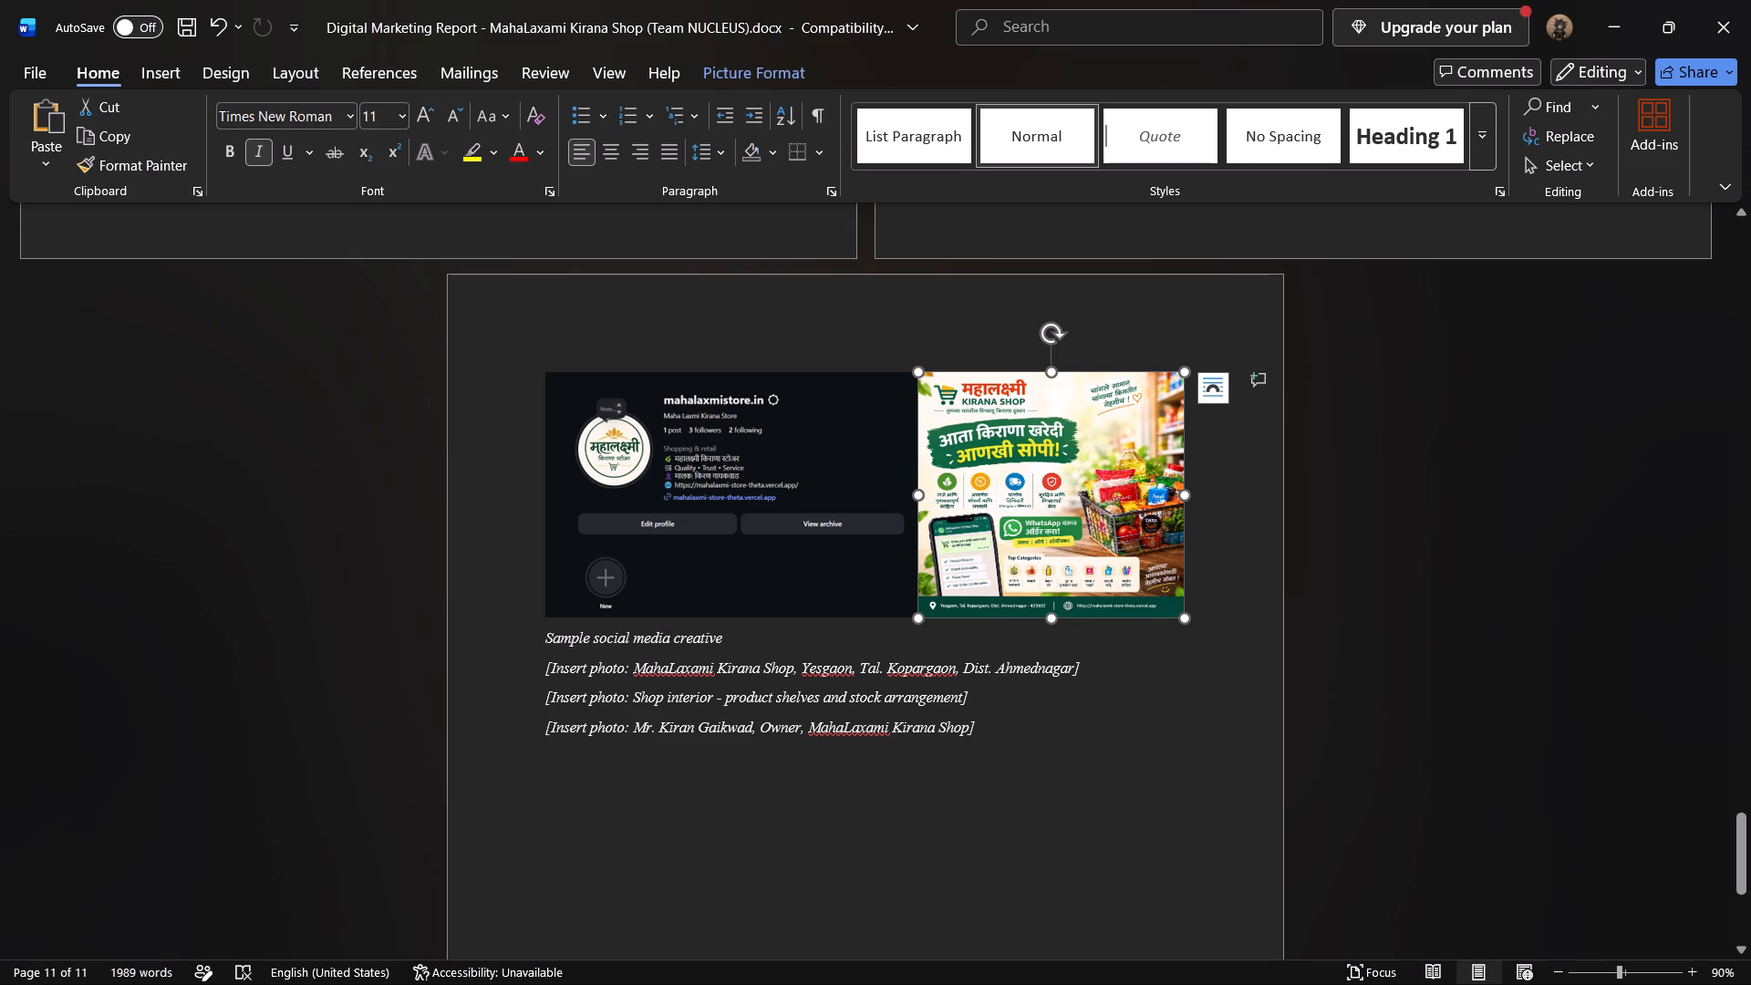
click(1052, 374)
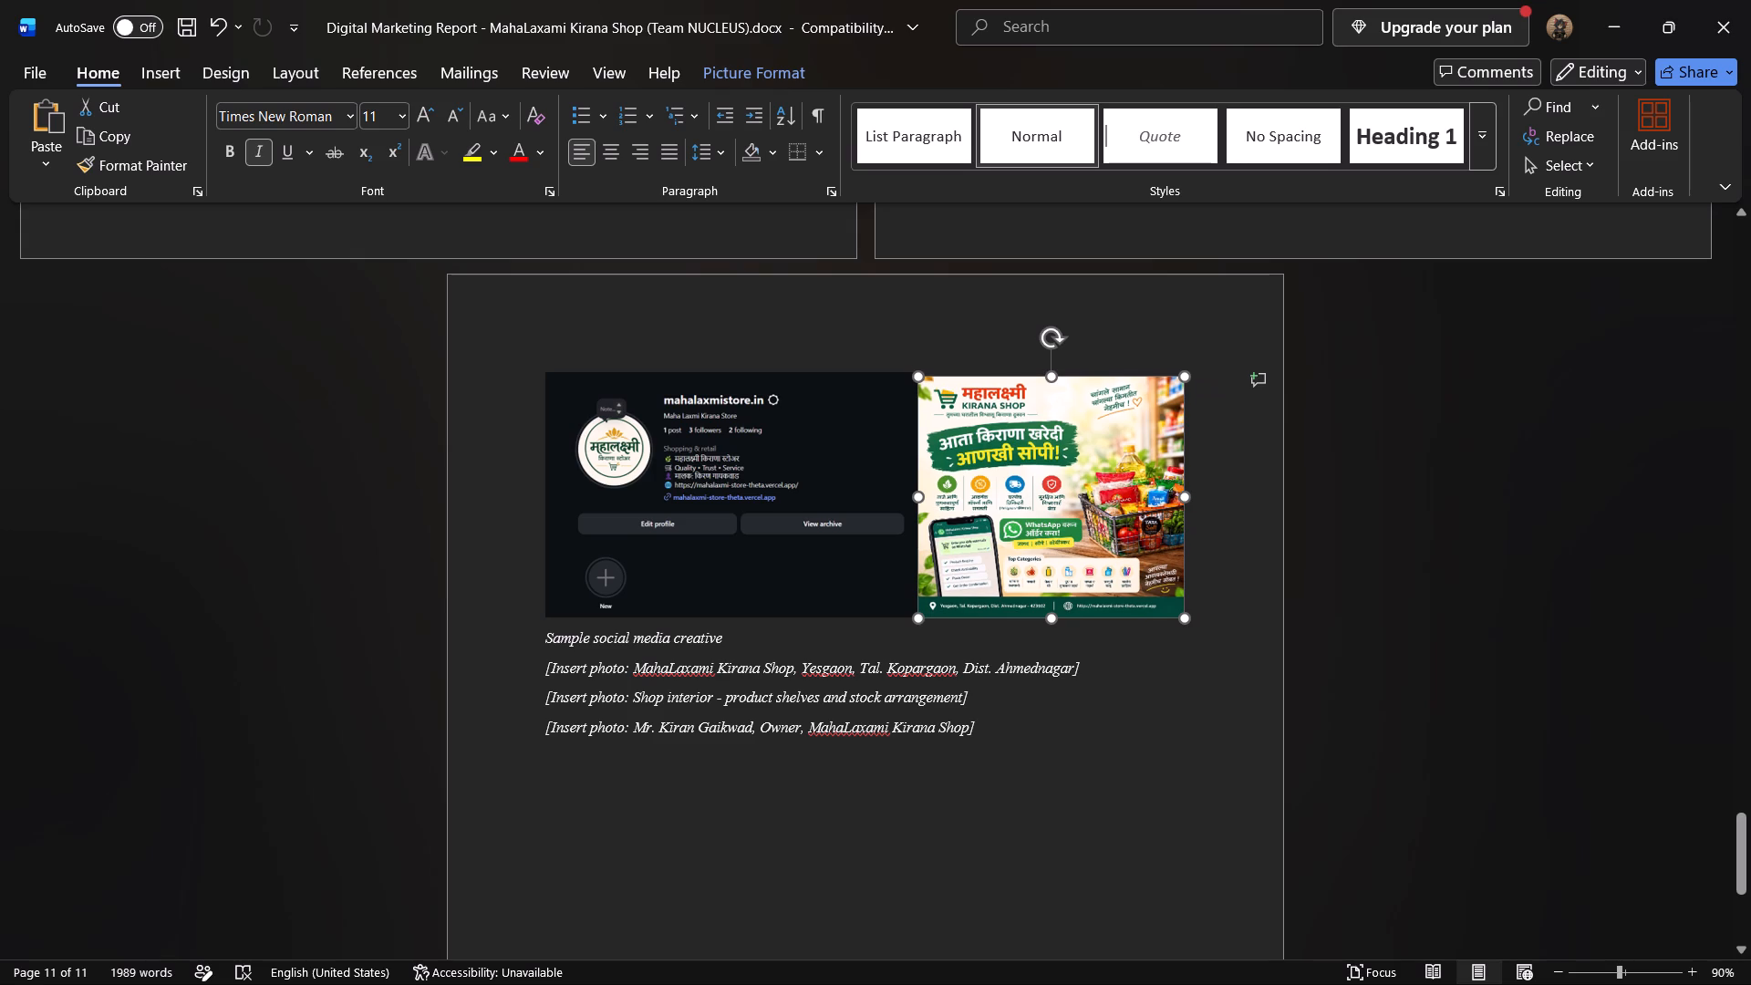
click(1381, 529)
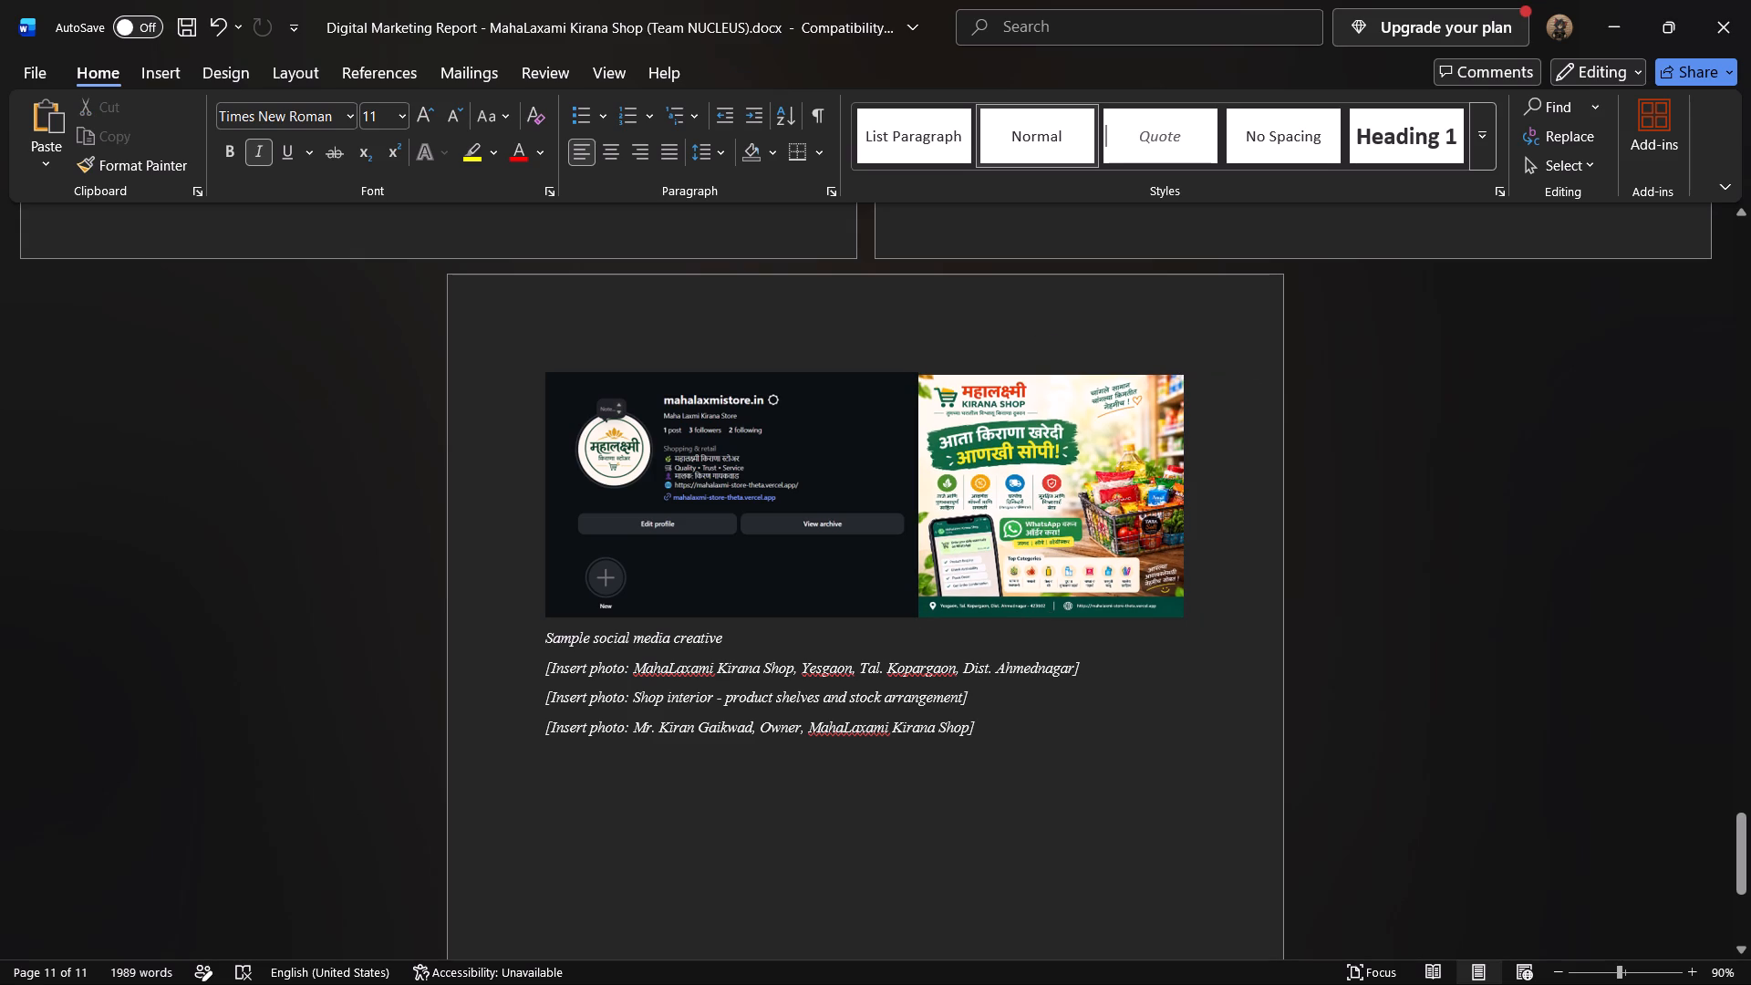
Centre the "Sample social media creative" caption beneath the two pictures.
drag(545, 635, 739, 634)
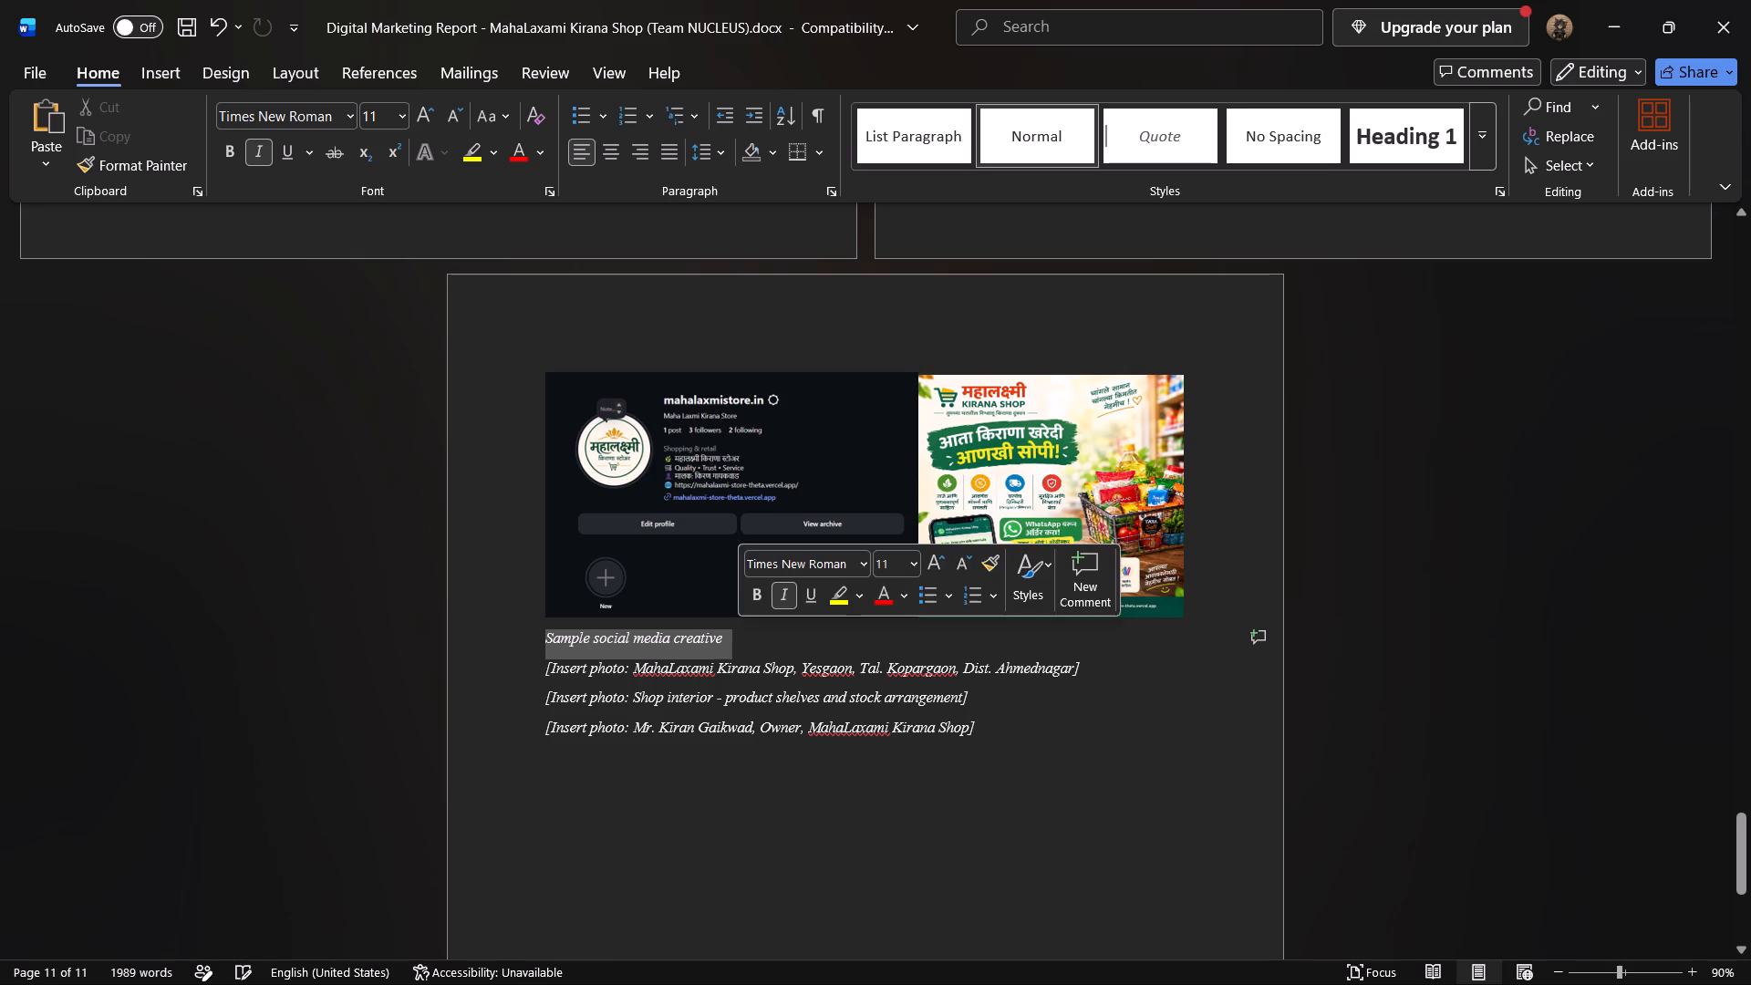
click(609, 152)
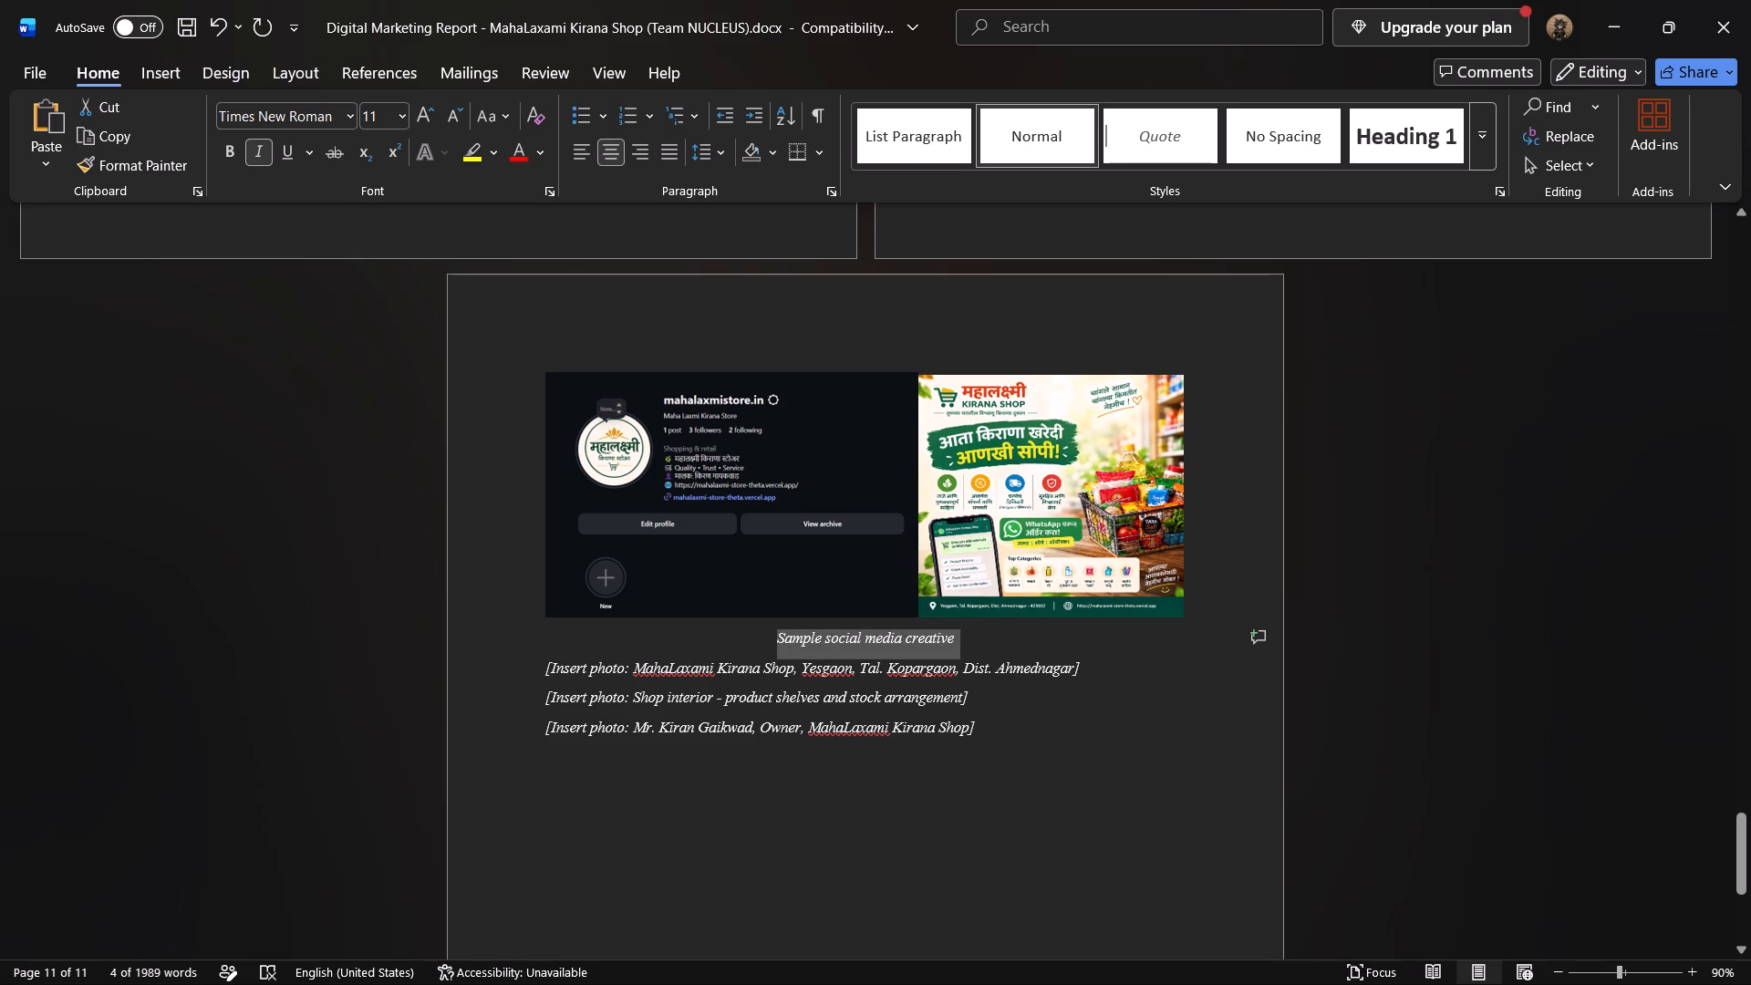
Remove the "[Insert photo:" prefix and the closing bracket from the shop name and location caption.
drag(635, 666, 485, 666)
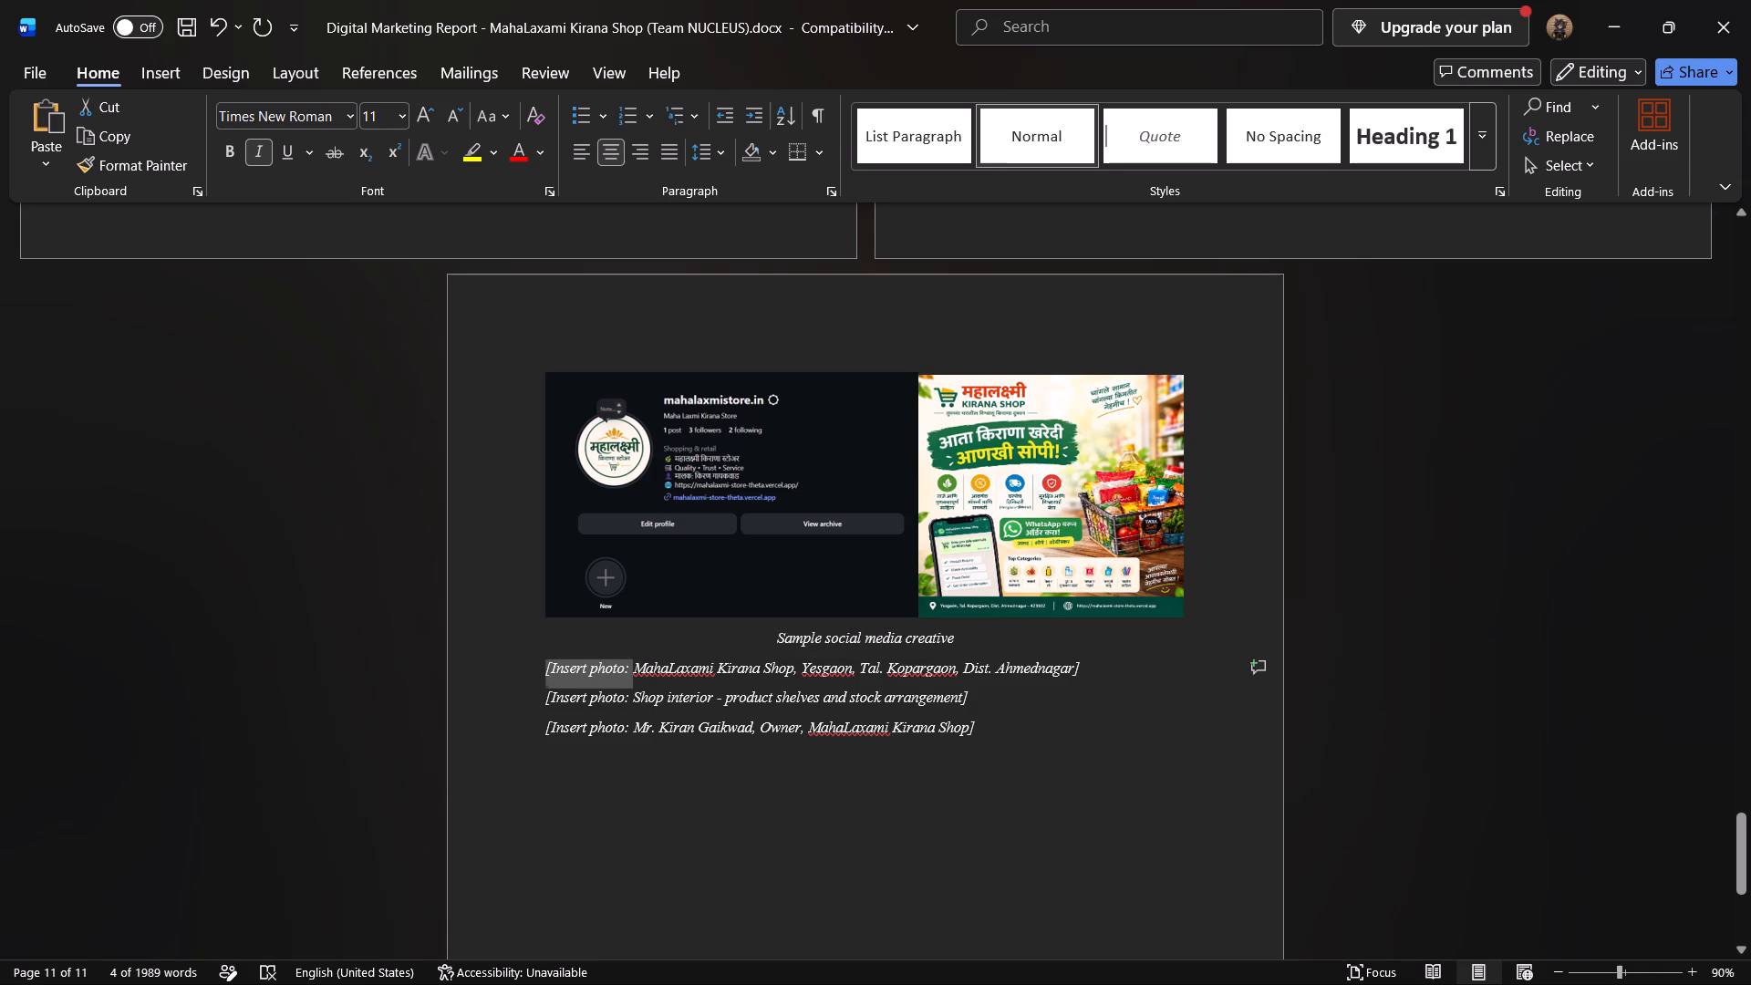
drag(485, 666, 462, 663)
key(BackSpace)
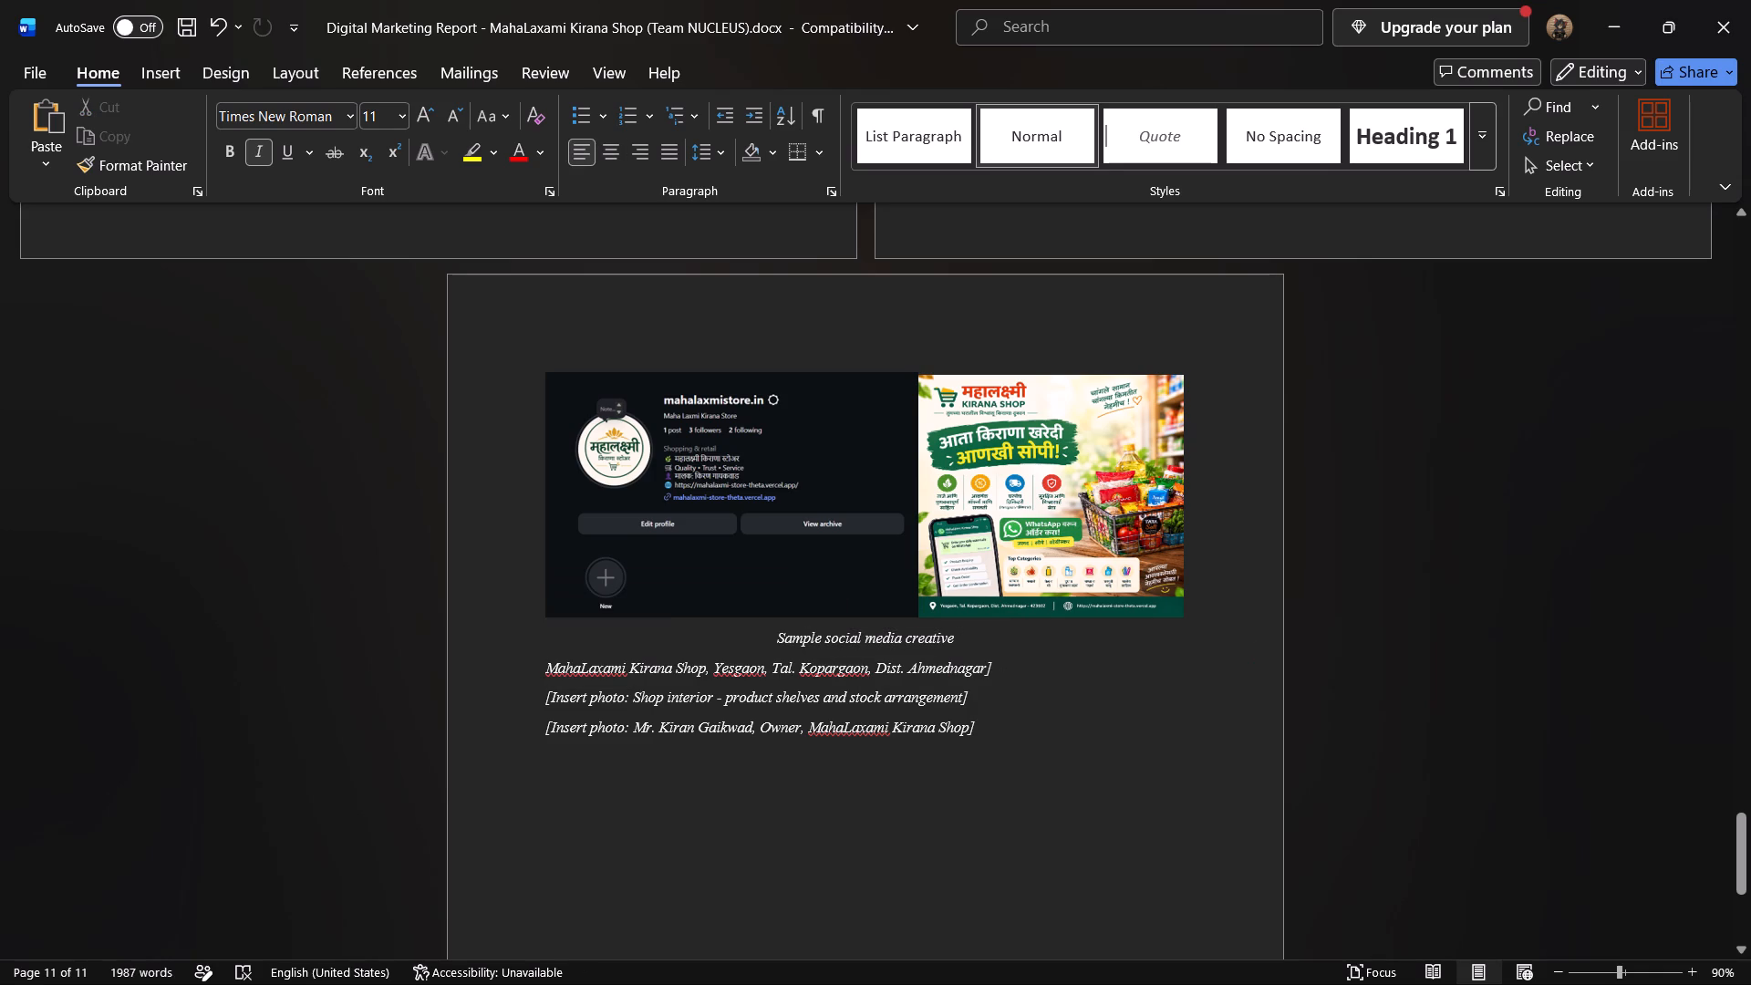
click(990, 666)
key(Right)
key(BackSpace)
Remove the "[Insert photo:" prefix and the closing bracket from the shop interior caption.
drag(631, 698, 488, 693)
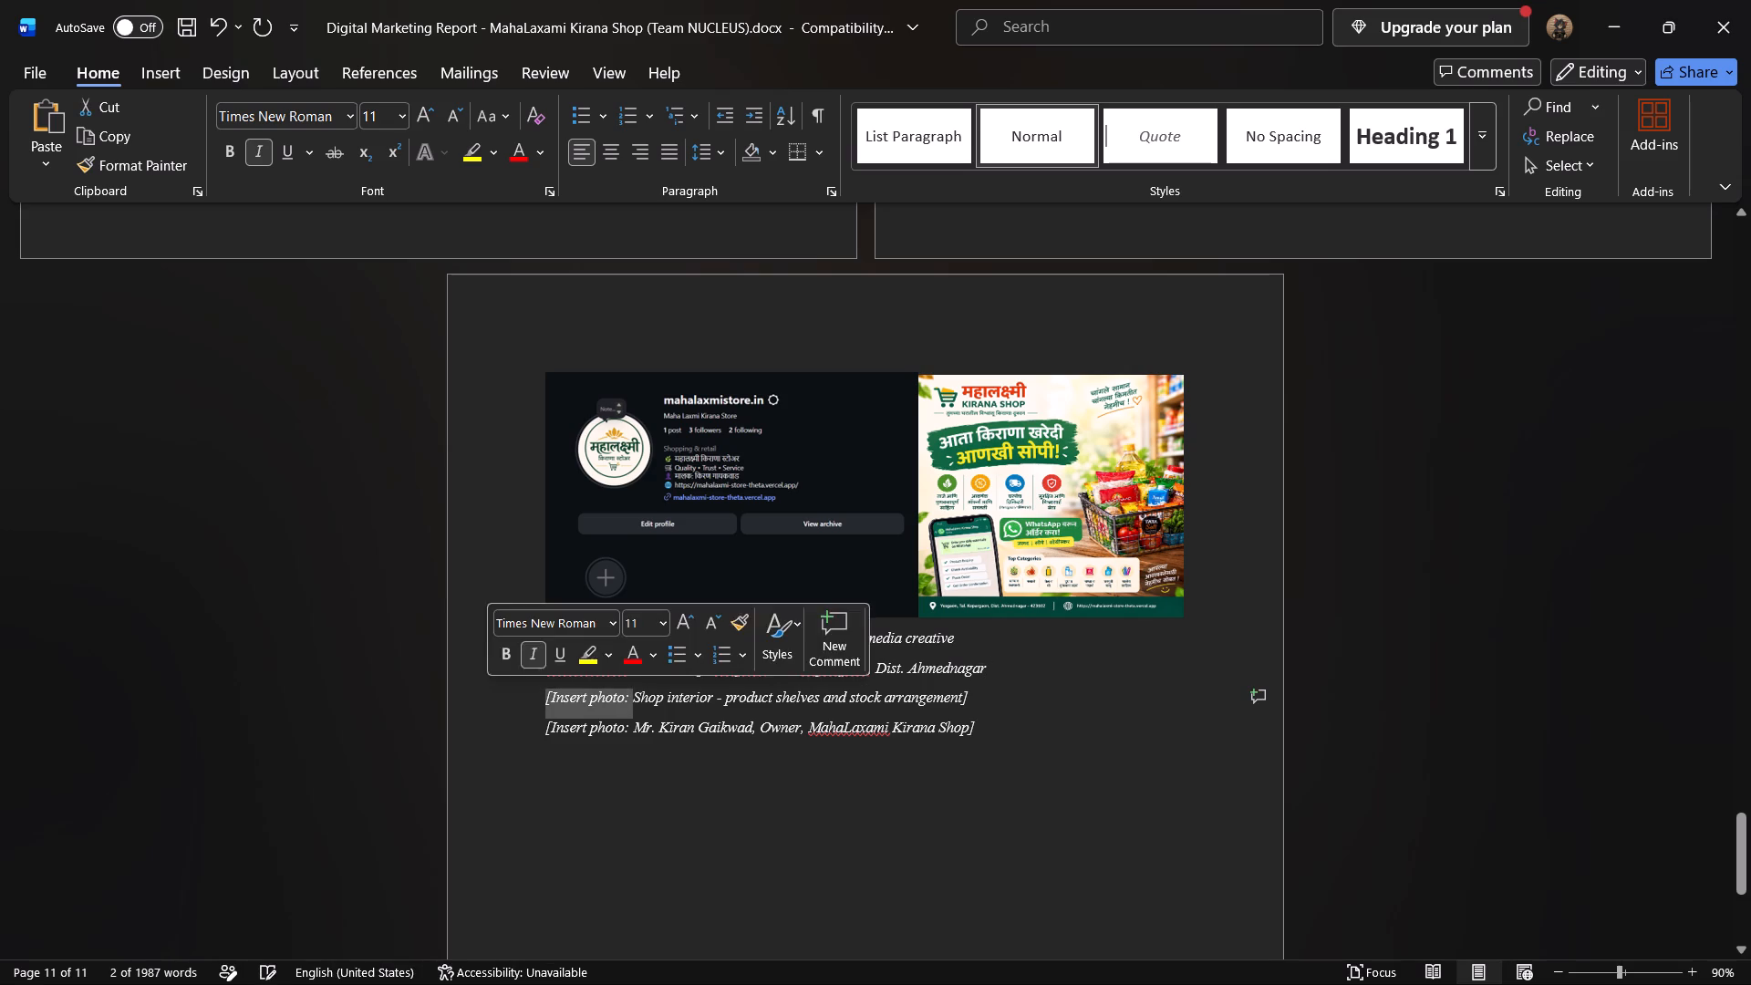
key(BackSpace)
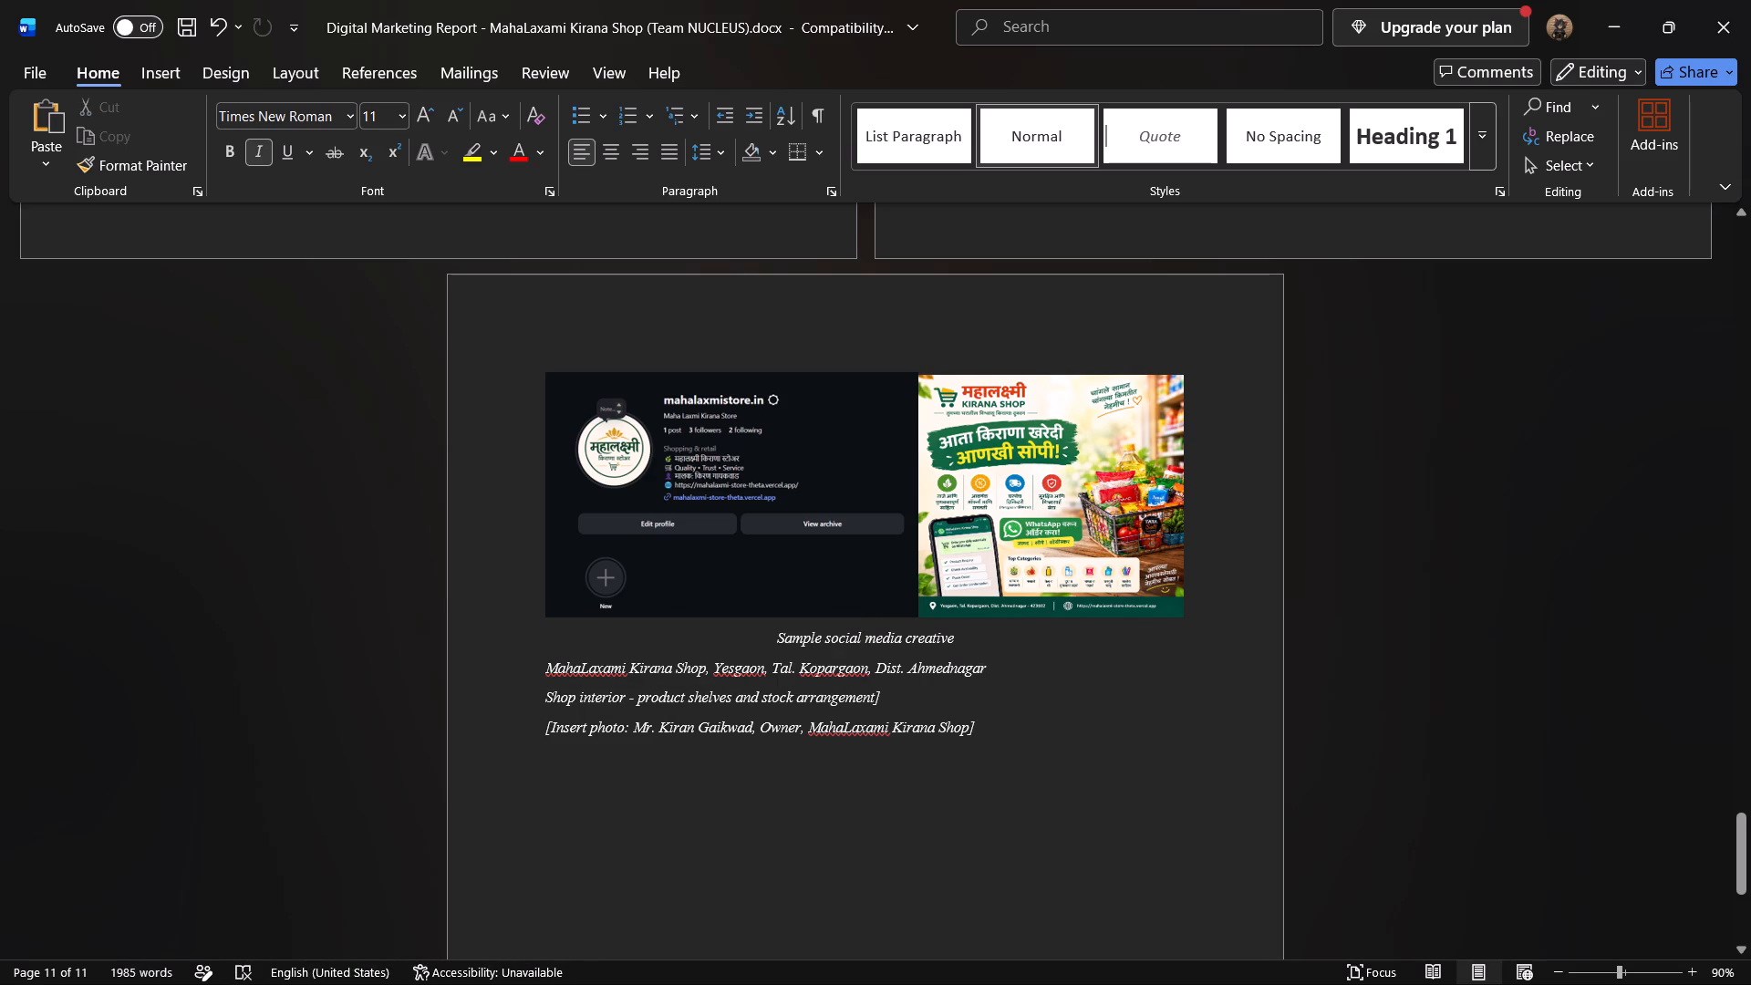
click(880, 692)
key(BackSpace)
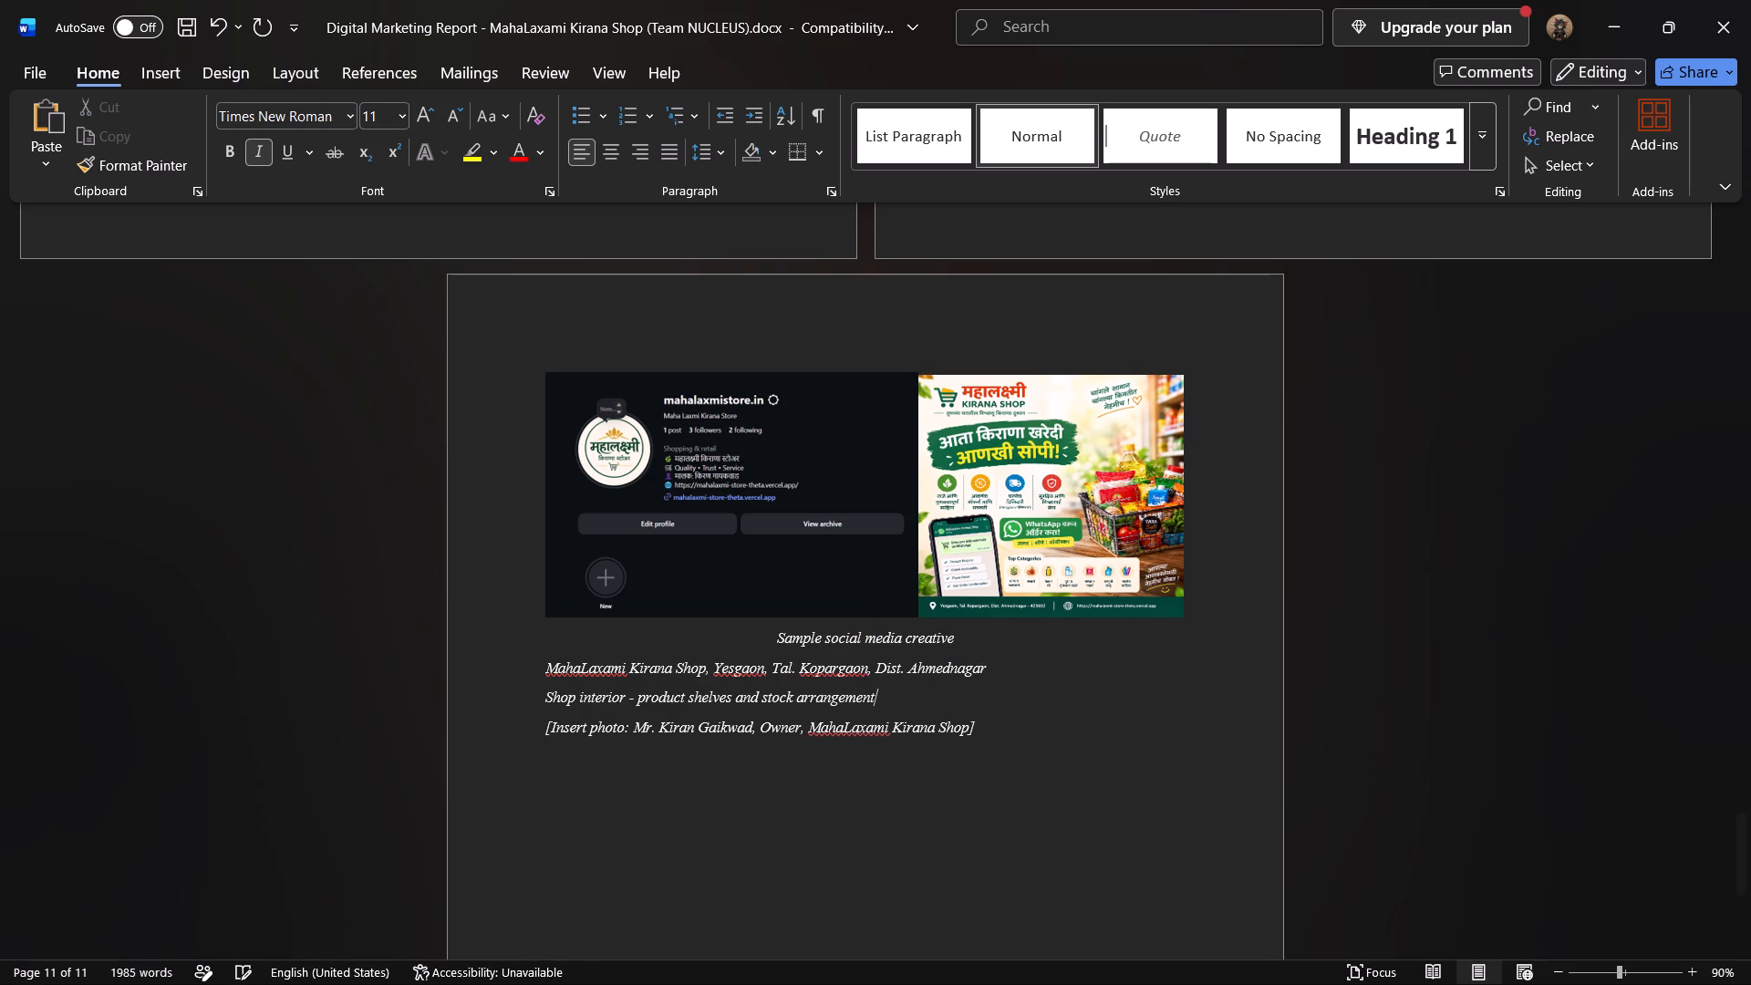
Remove the closing bracket and the "[Insert photo:" prefix from the shop owner caption.
click(1010, 727)
key(BackSpace)
drag(632, 728, 508, 730)
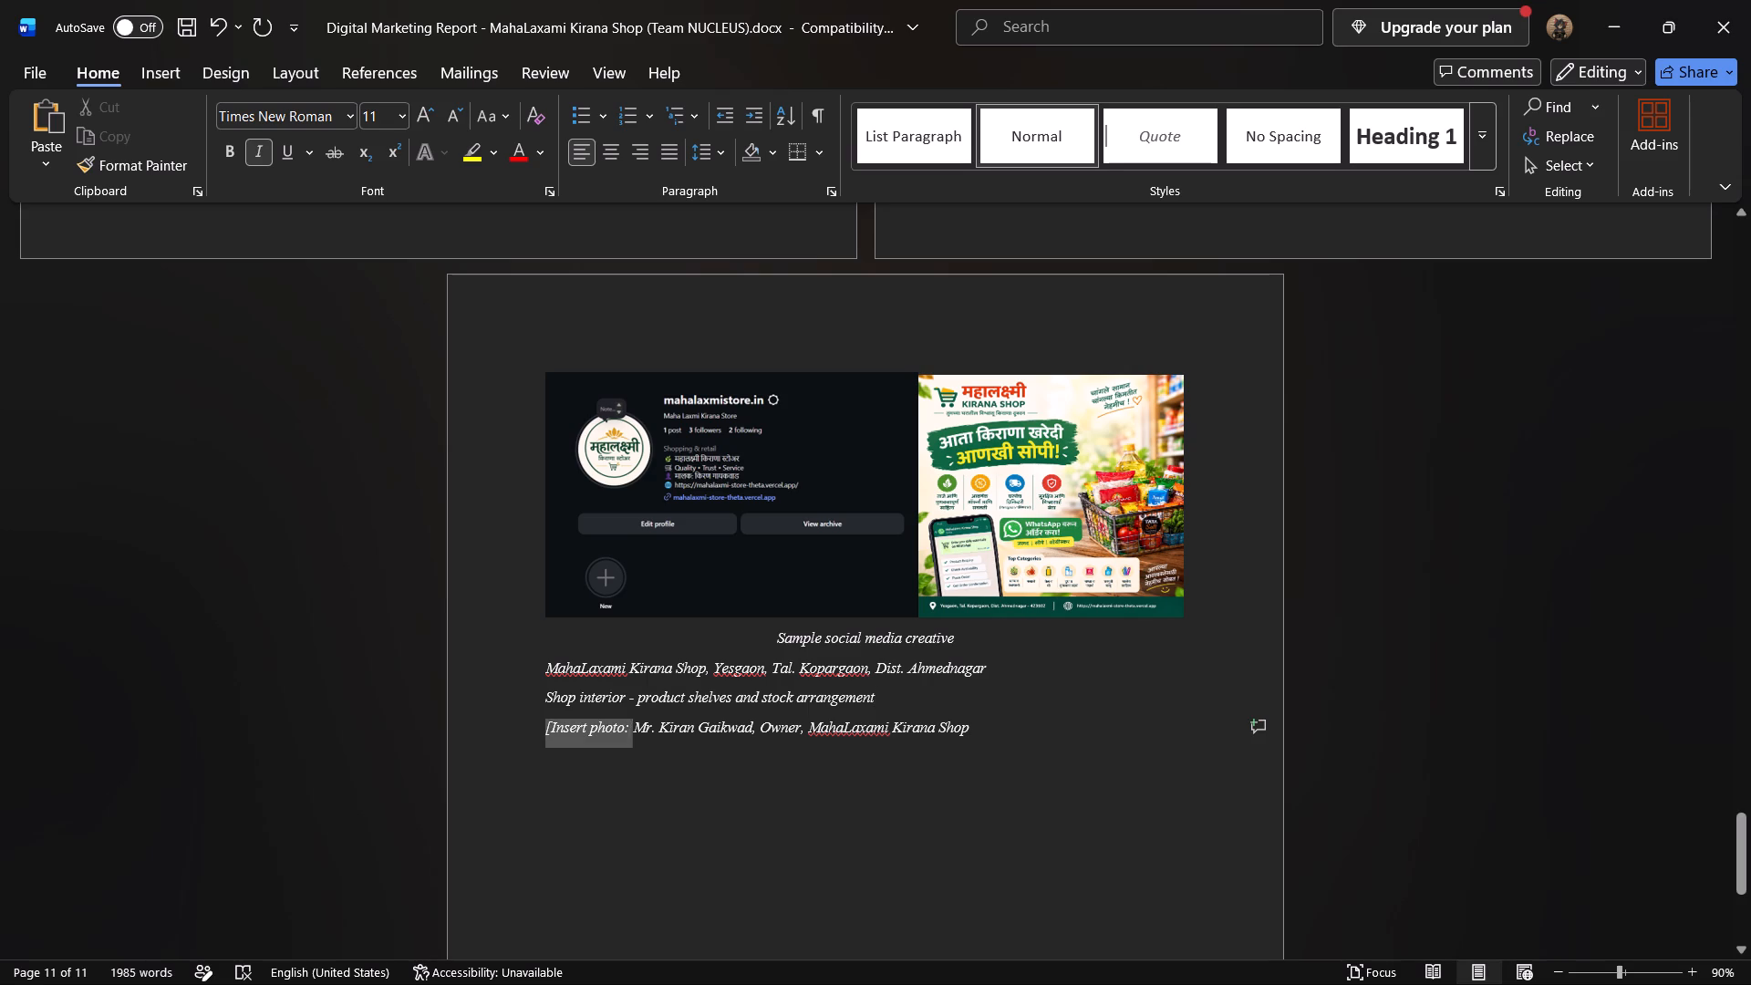
drag(508, 730, 498, 729)
key(BackSpace)
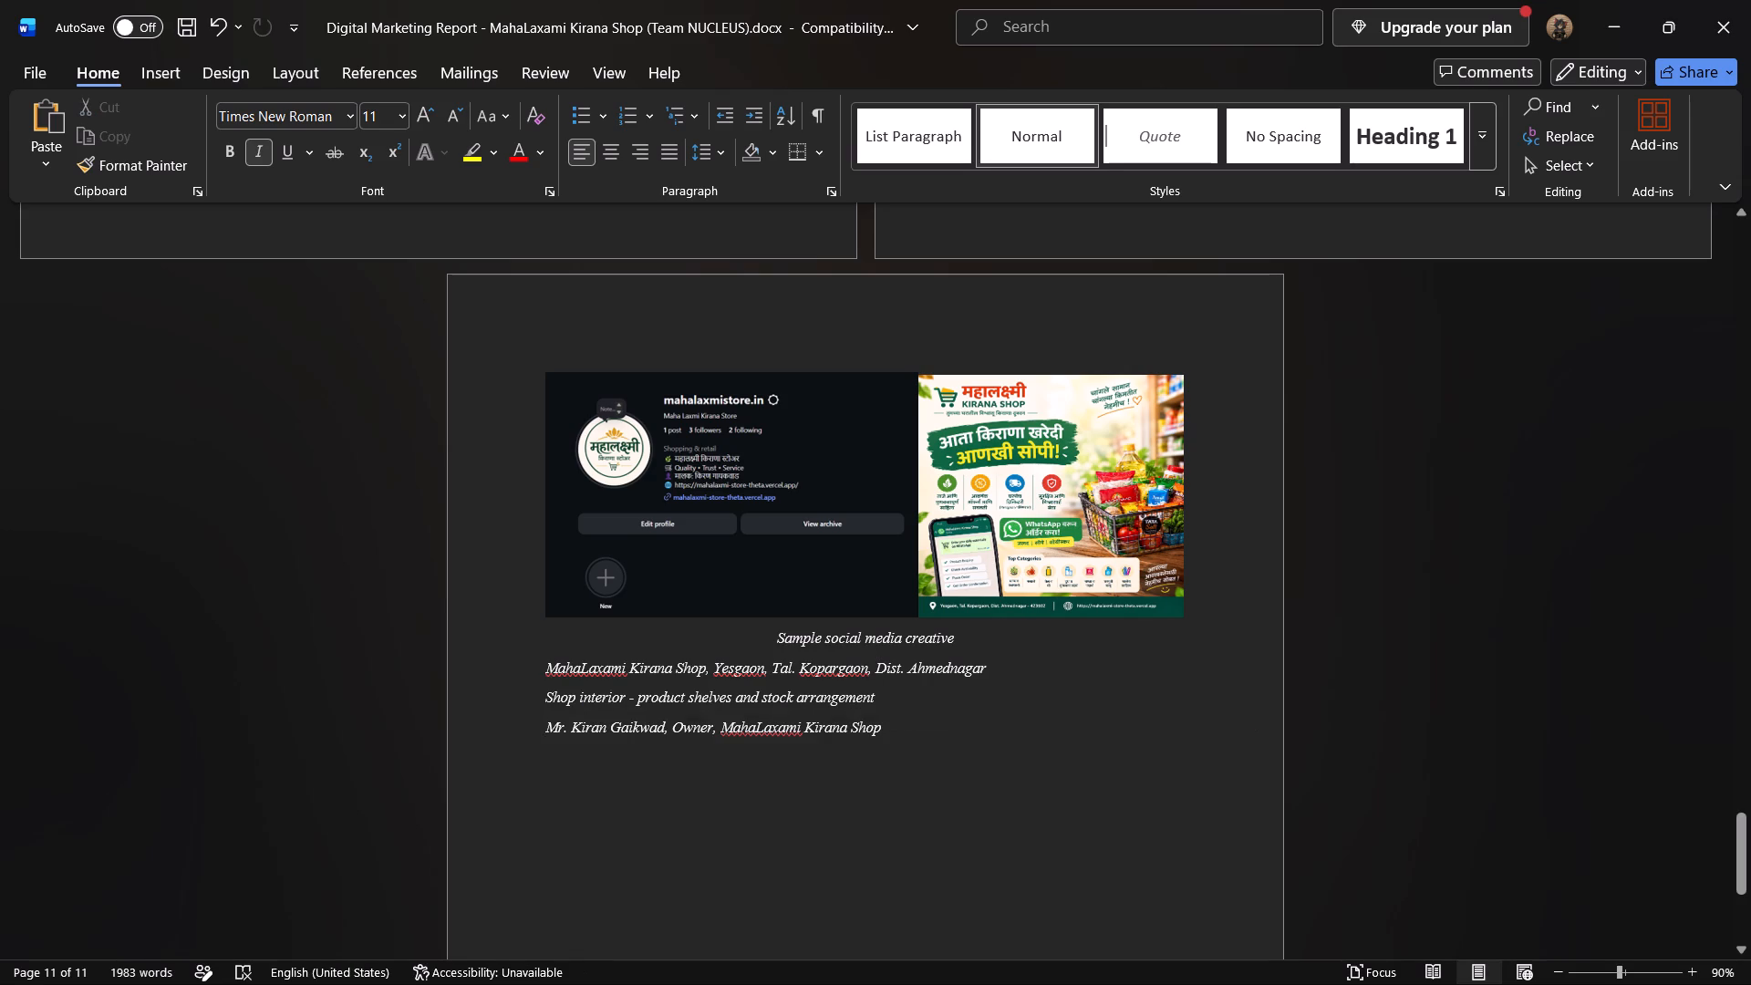
Centre the shop location, shop interior and shop owner captions.
drag(546, 664, 898, 762)
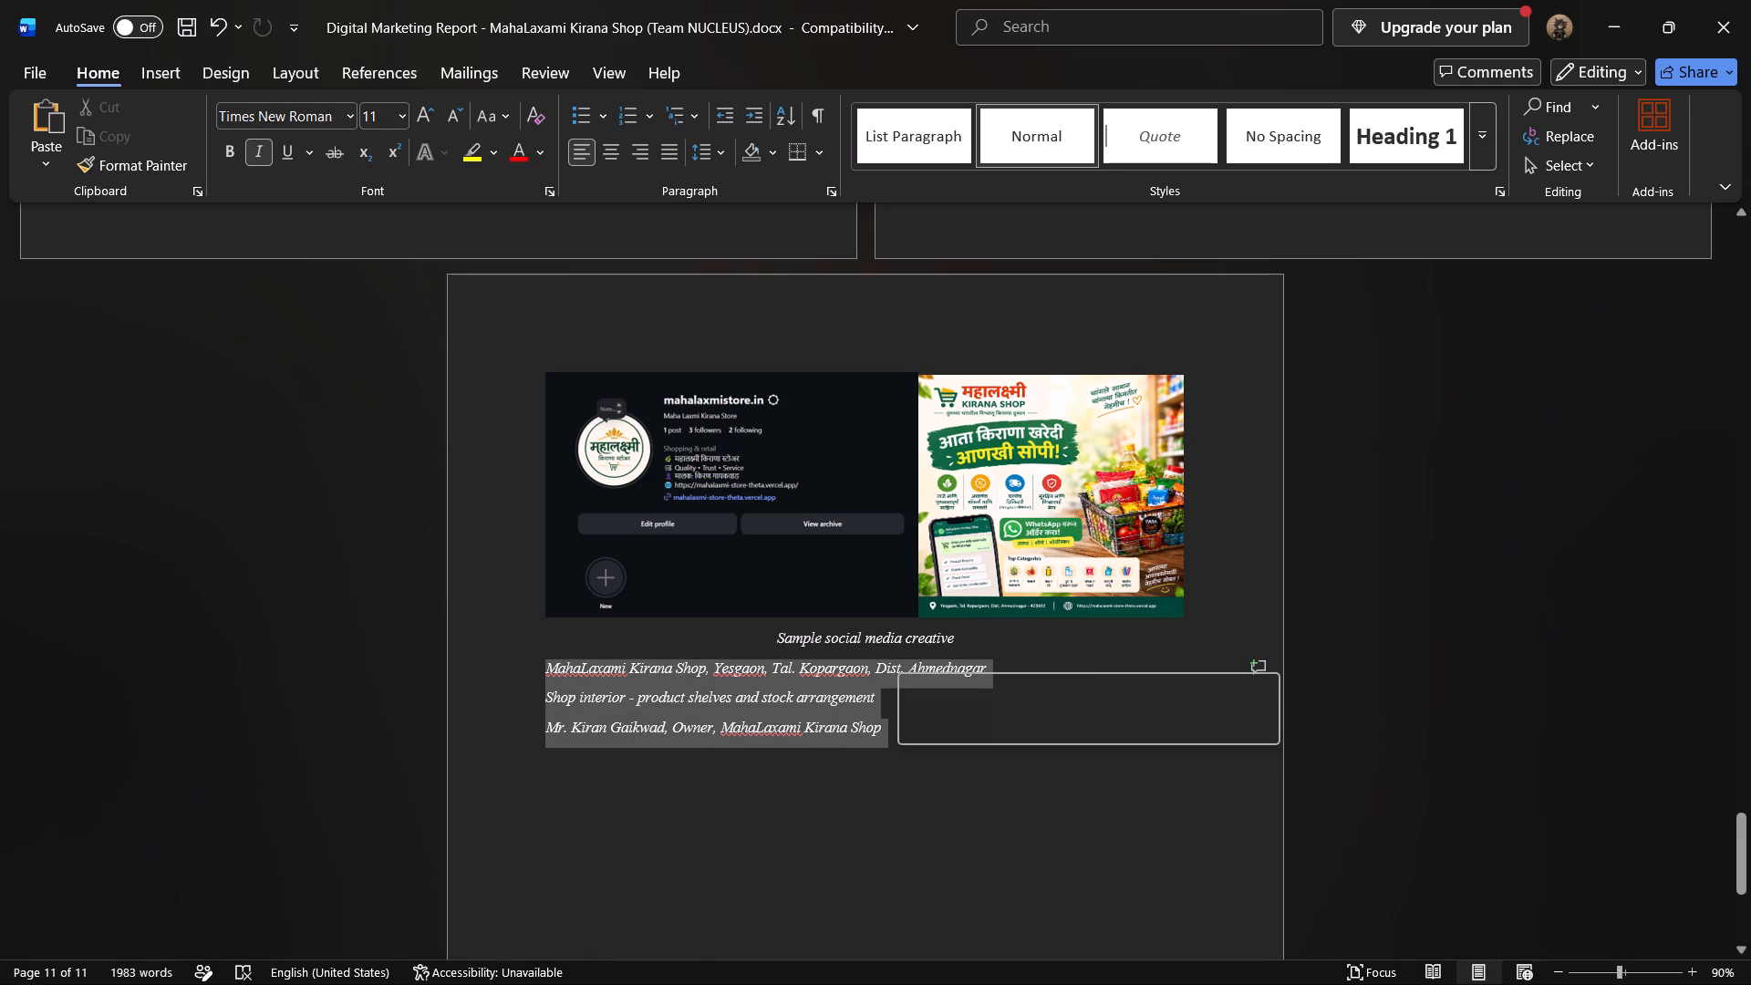
click(615, 148)
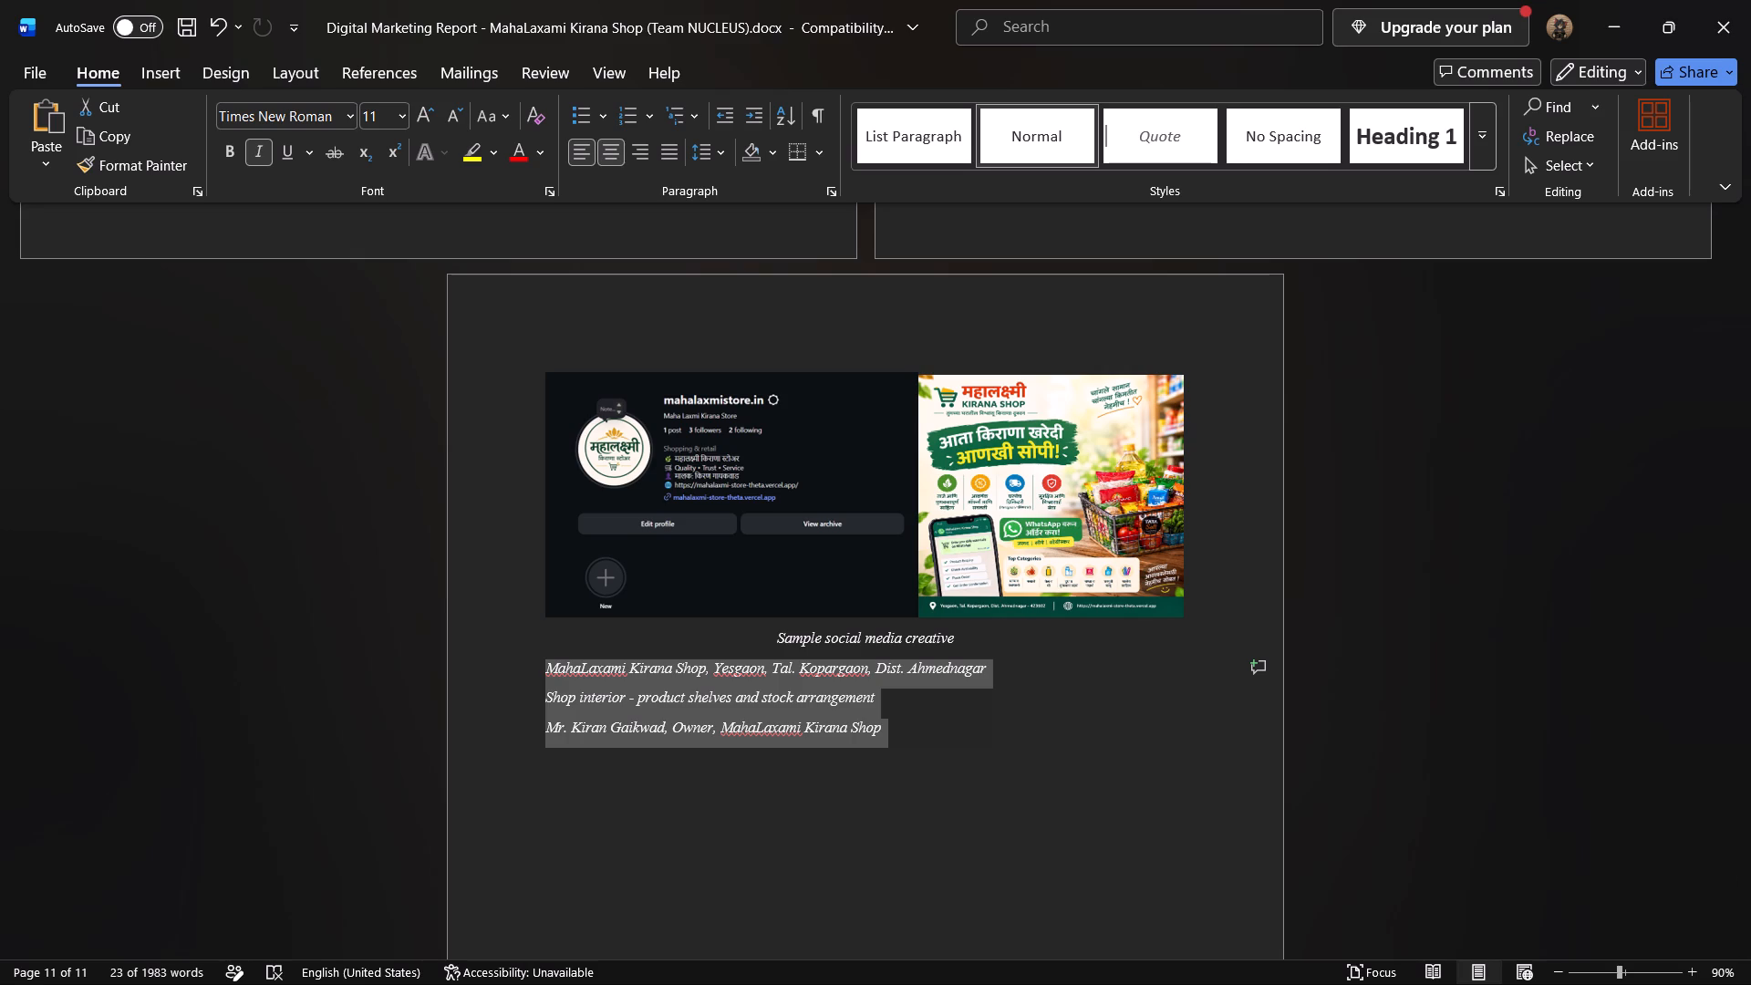
Add a blank line beneath the "Sample social media creative" caption and begin inserting a picture there.
click(969, 634)
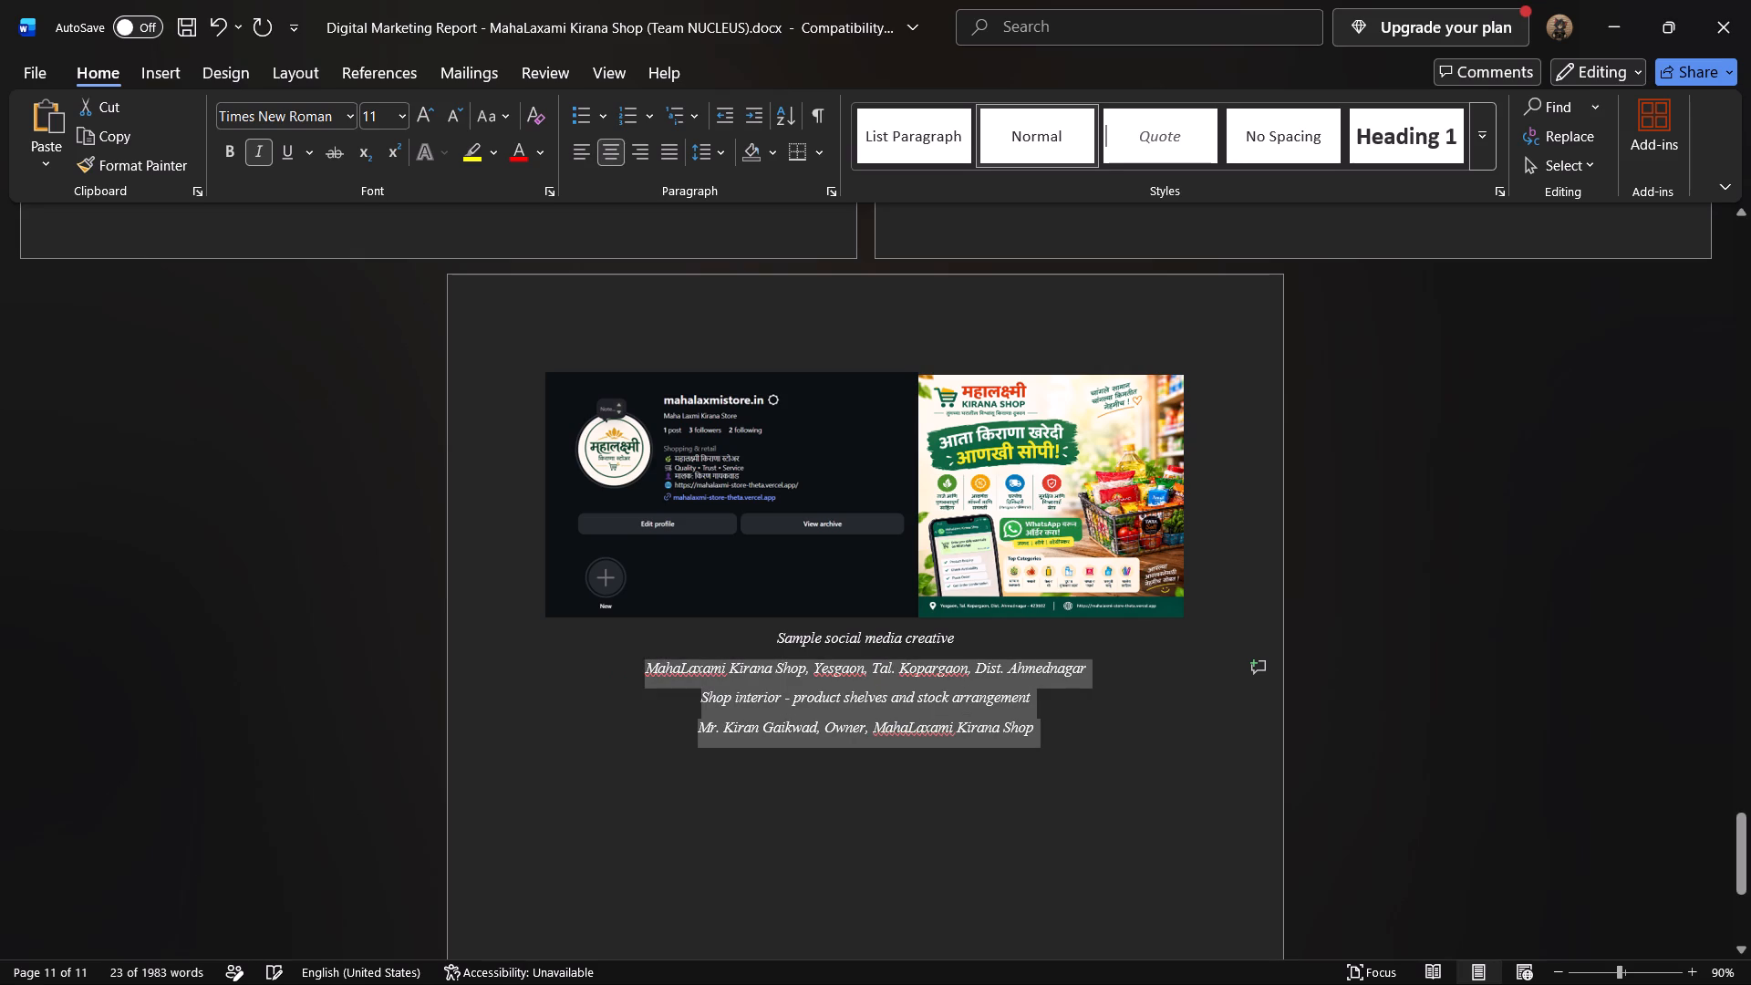
key(Return)
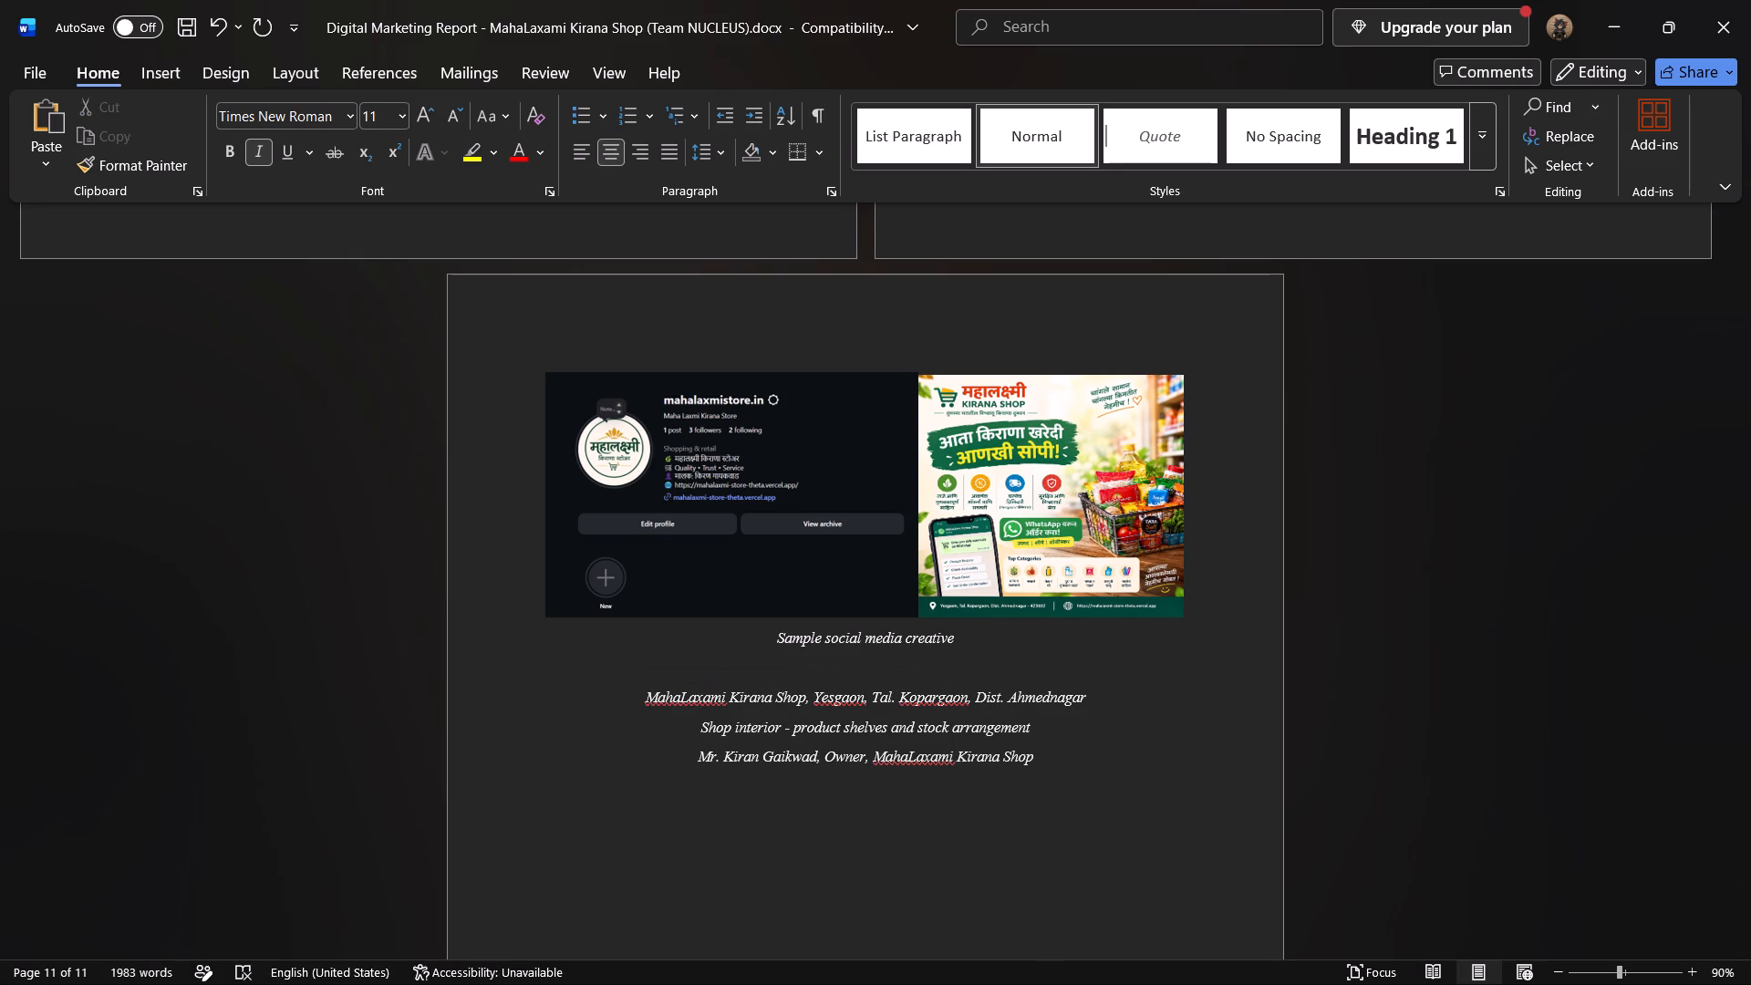
click(160, 71)
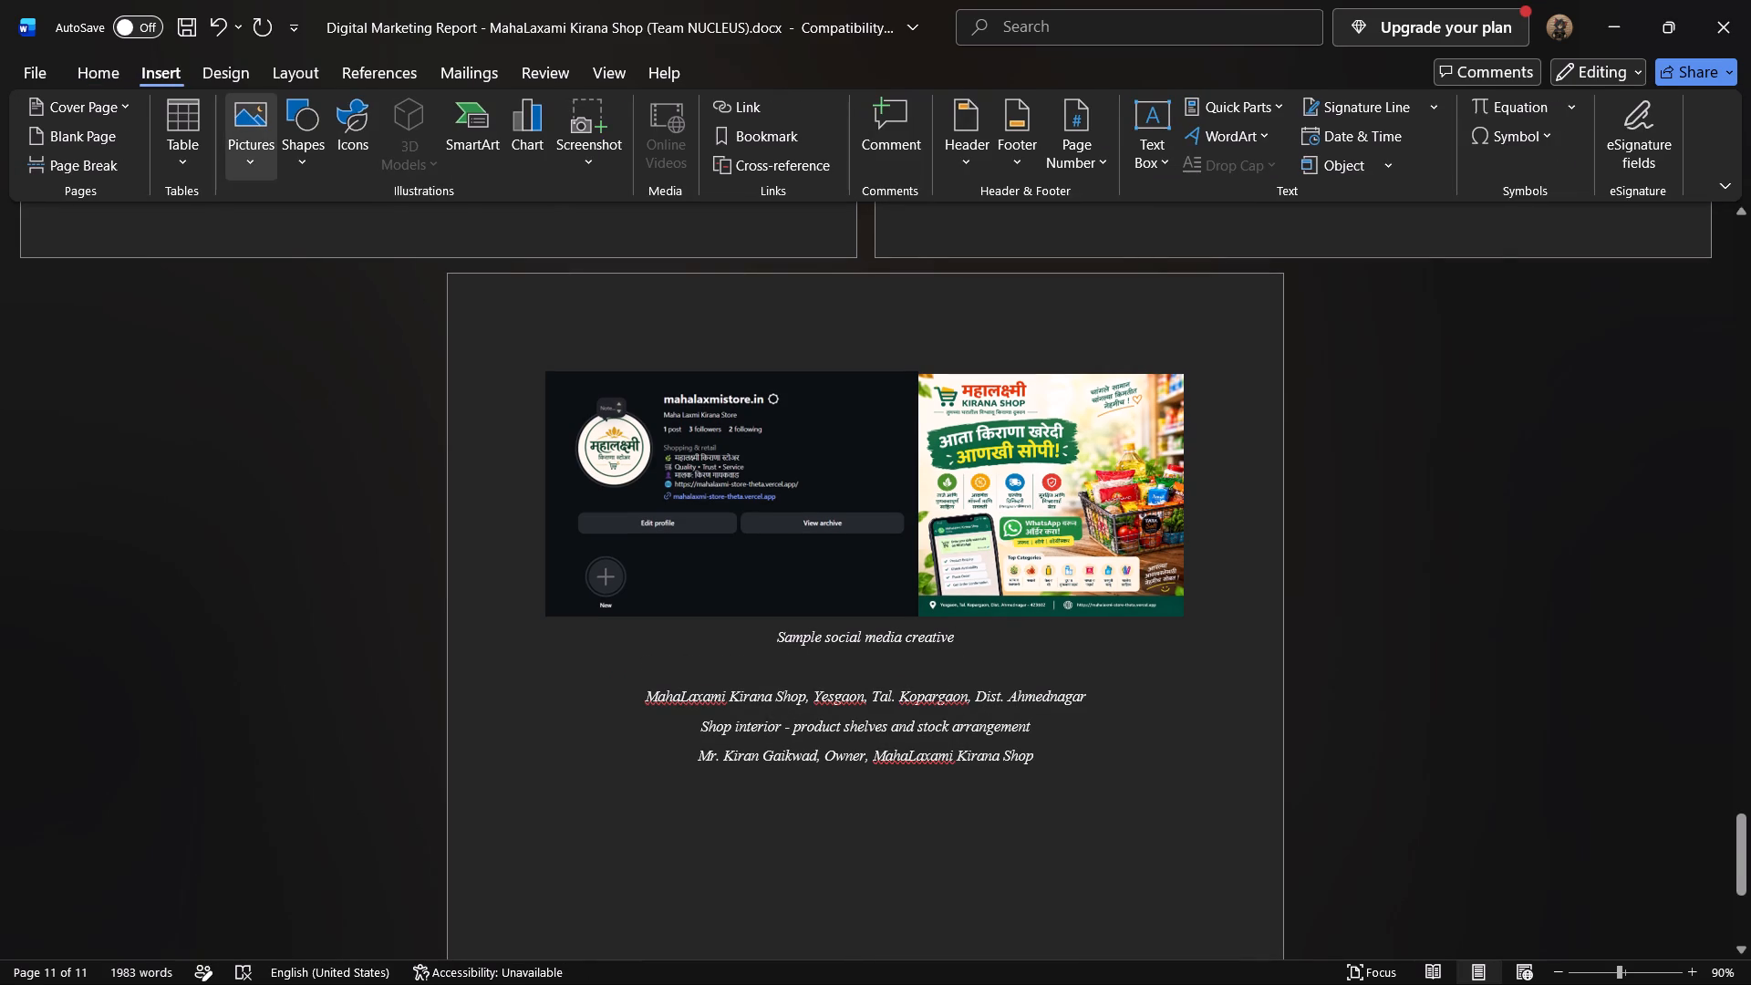
Insert the picture store-front.jpg from the nested fsl folder on the Desktop beneath the "Sample social media creative" caption.
double_click(266, 111)
click(266, 111)
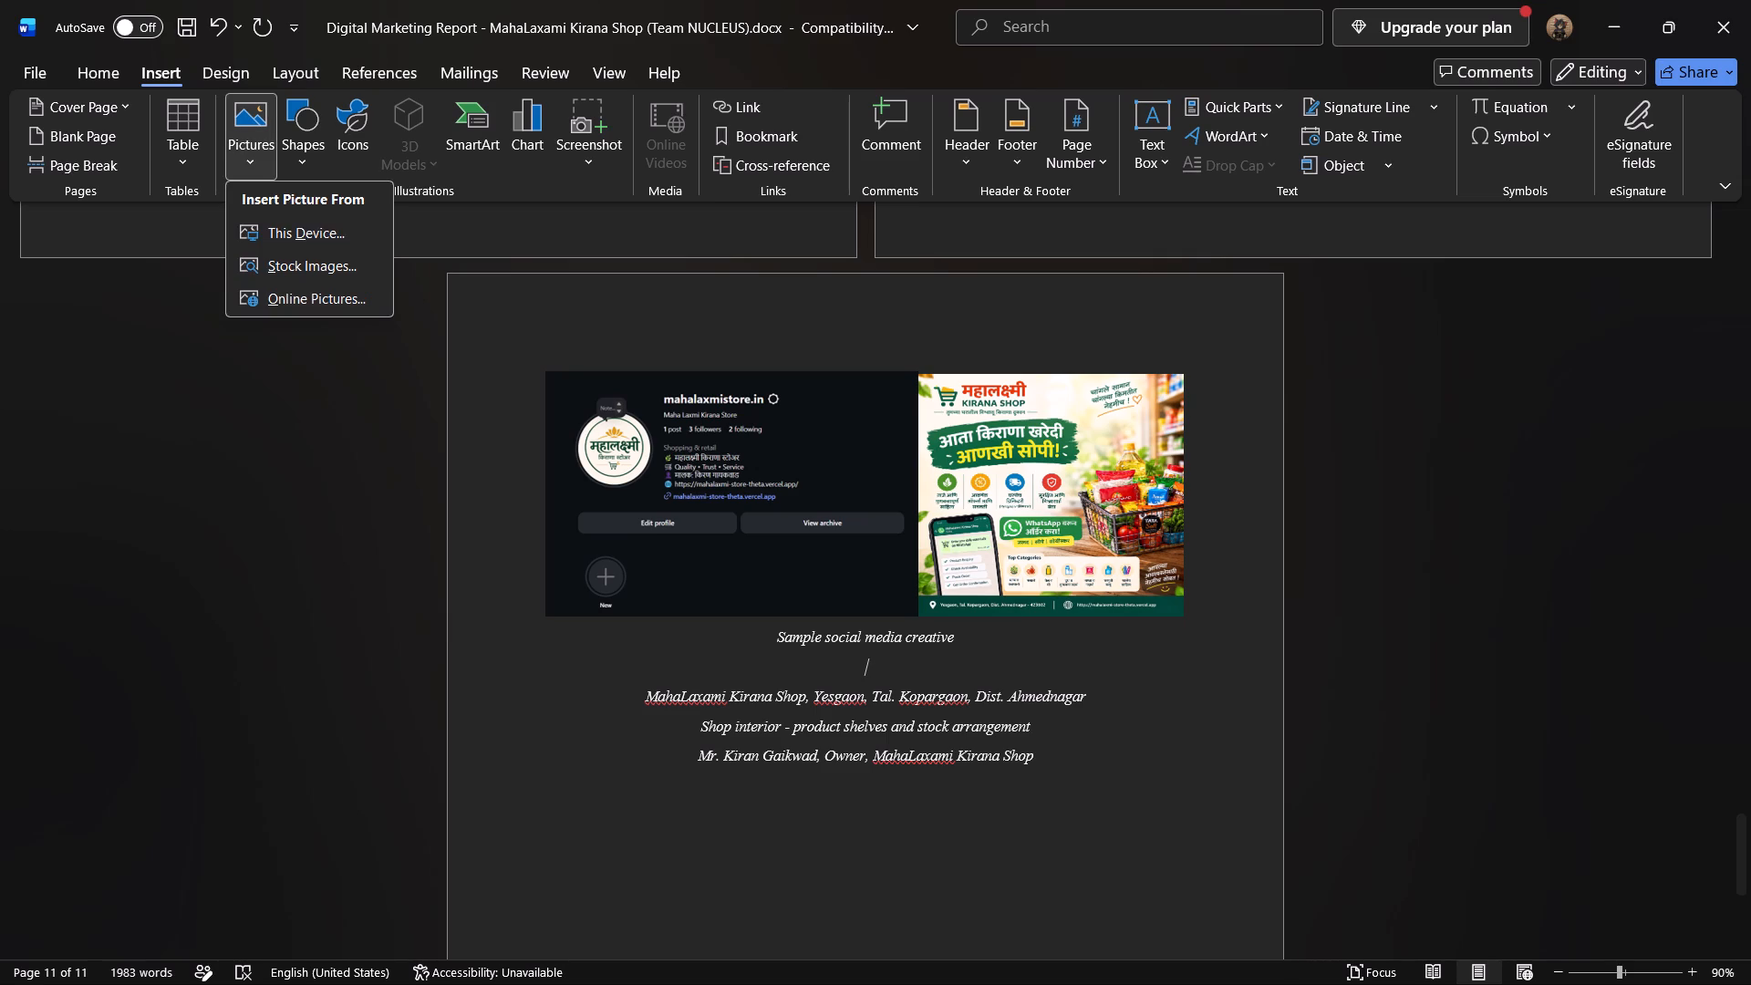
click(306, 233)
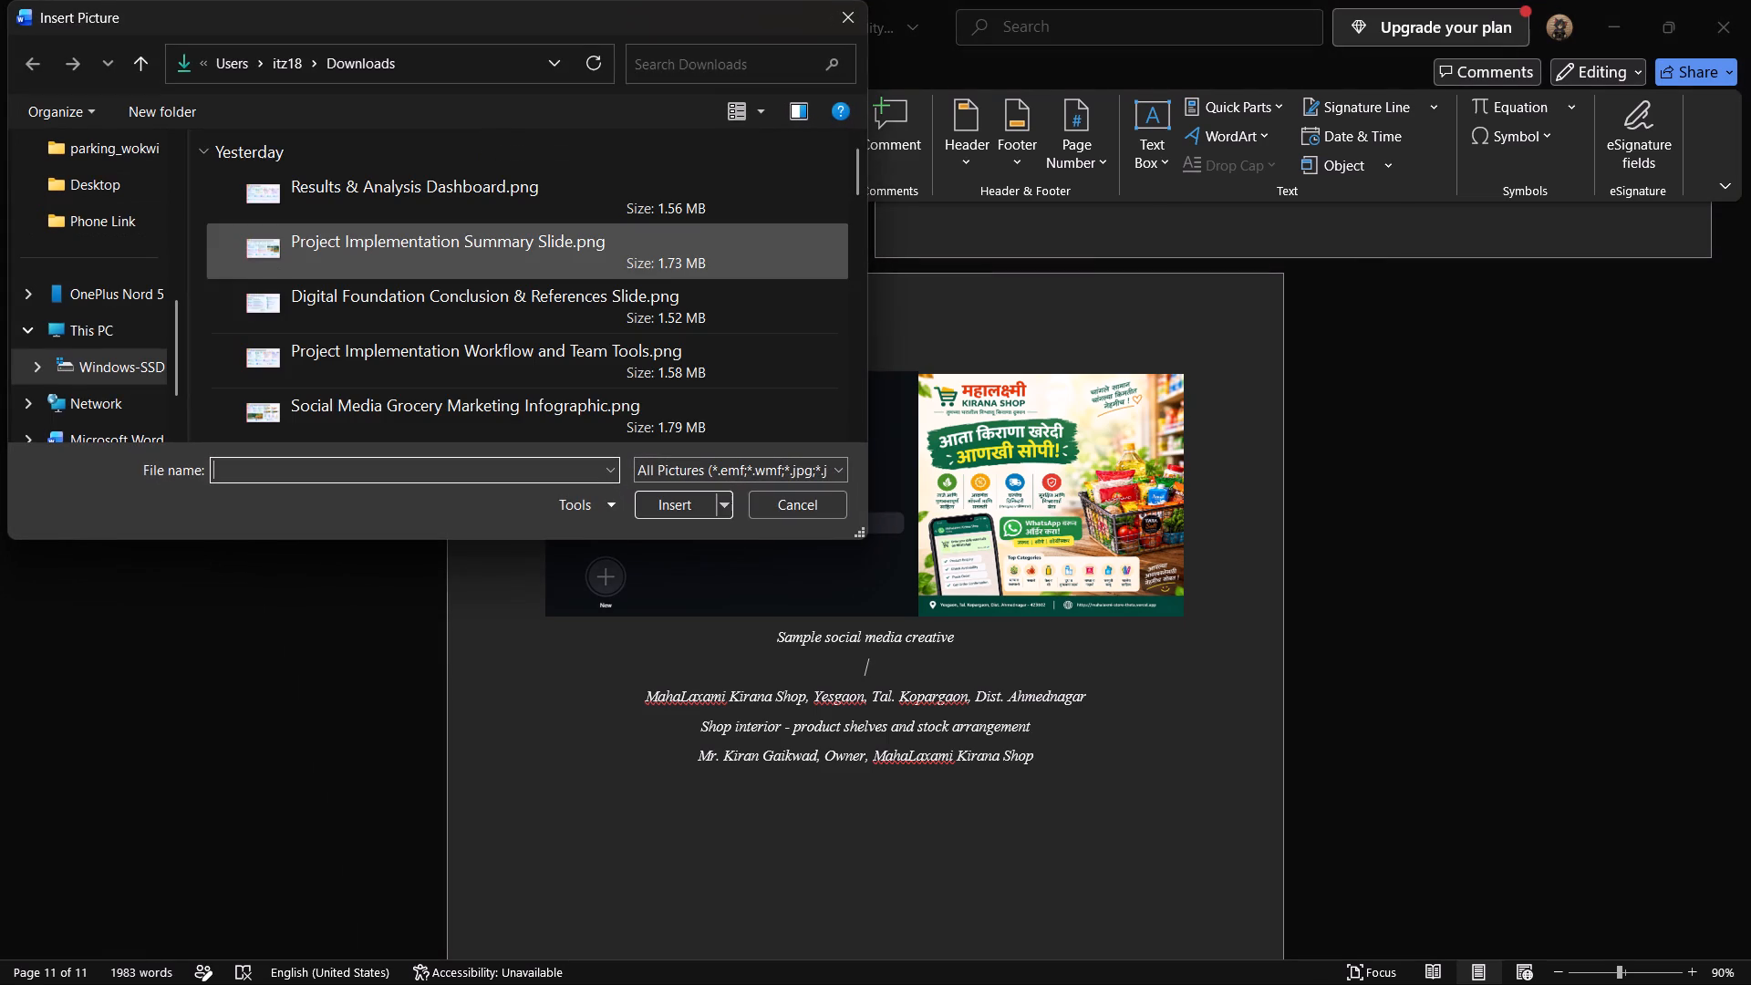
scroll(72, 309, up, 6)
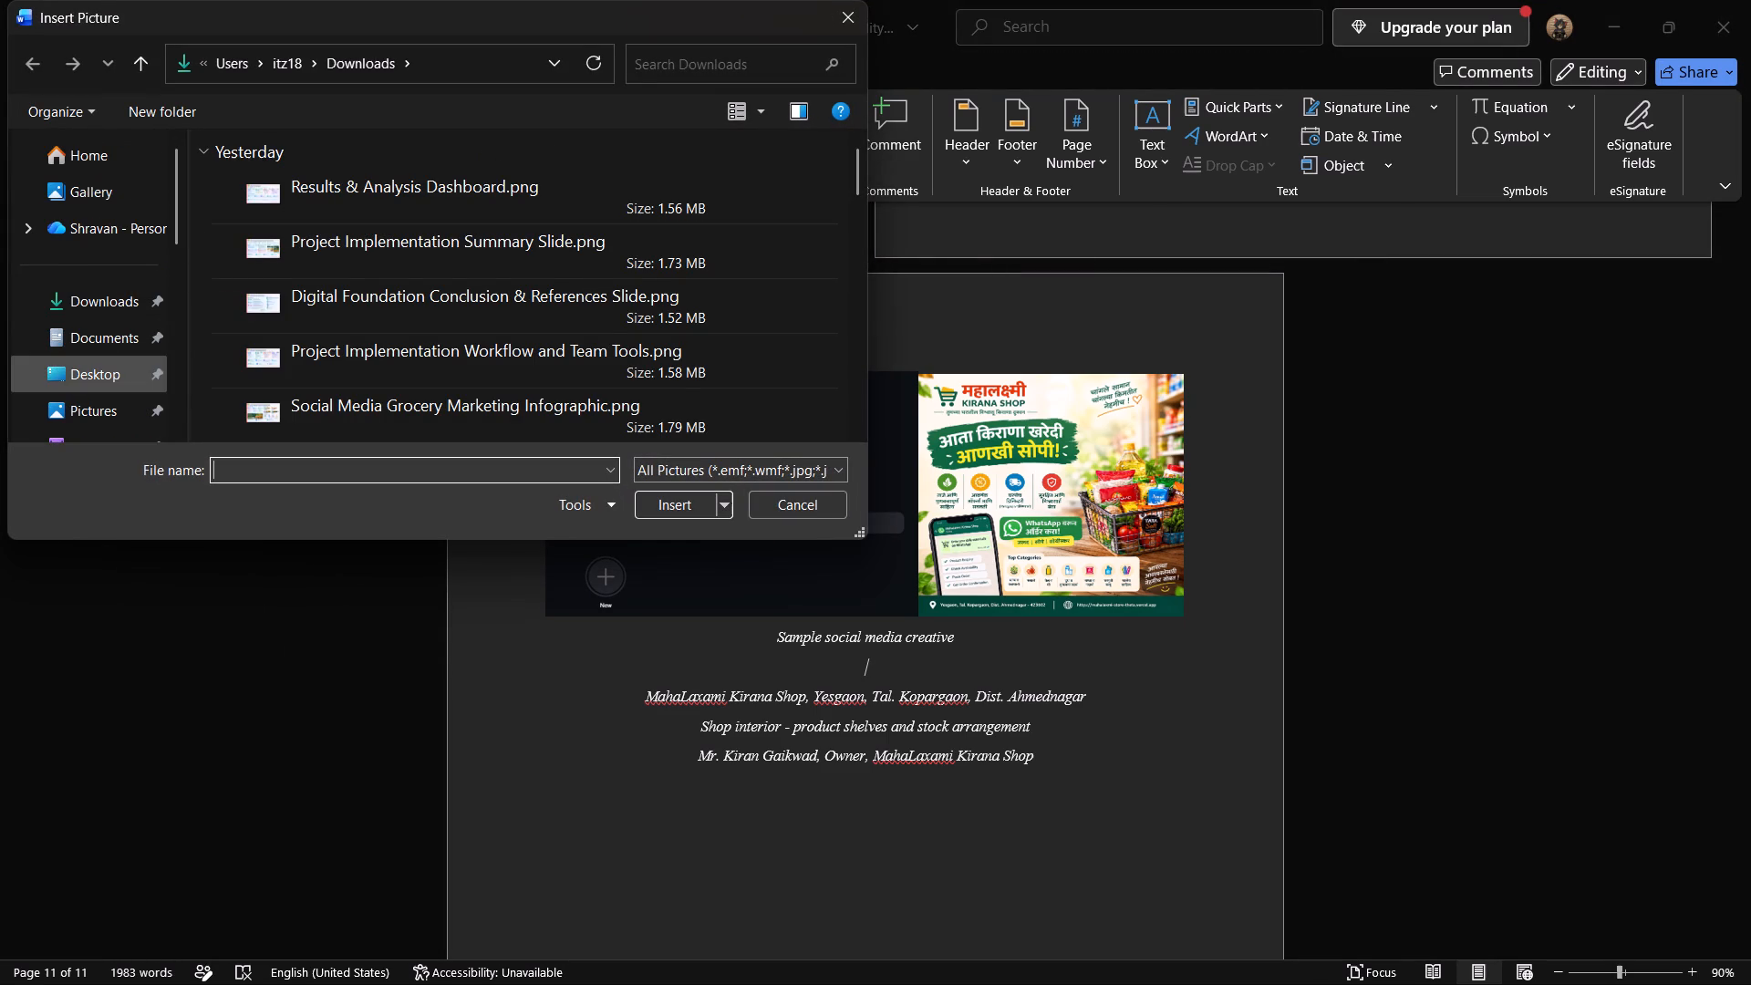
click(94, 369)
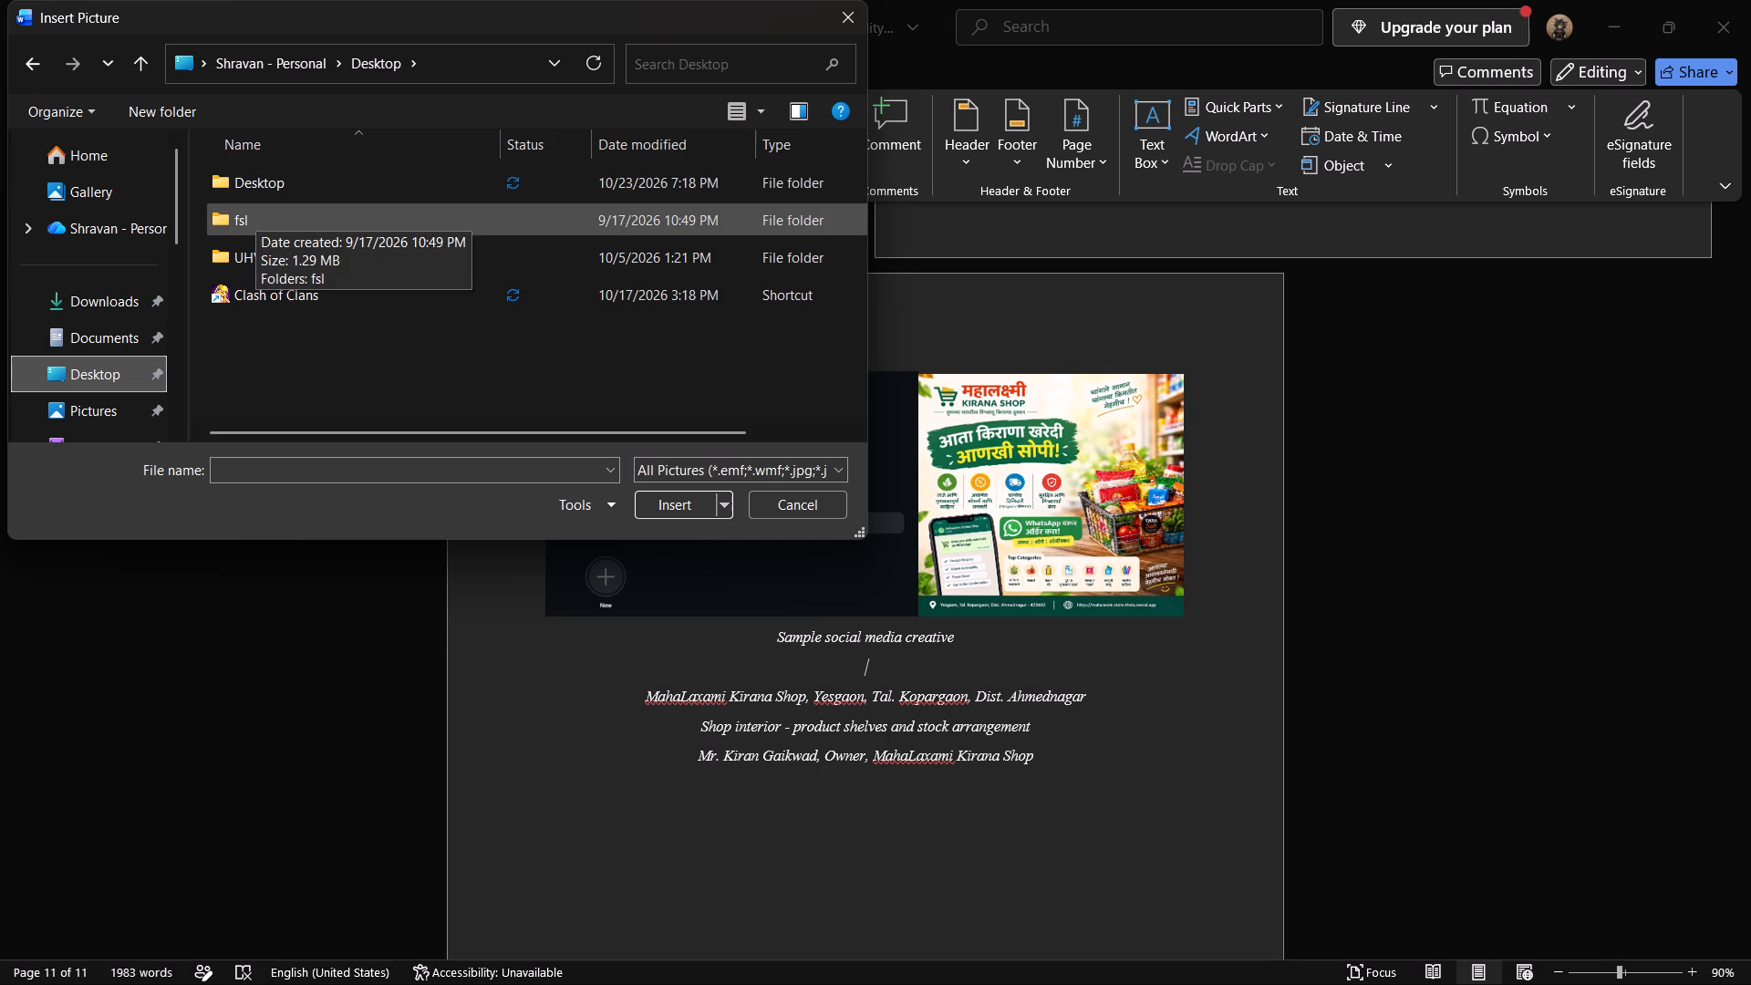
double_click(255, 214)
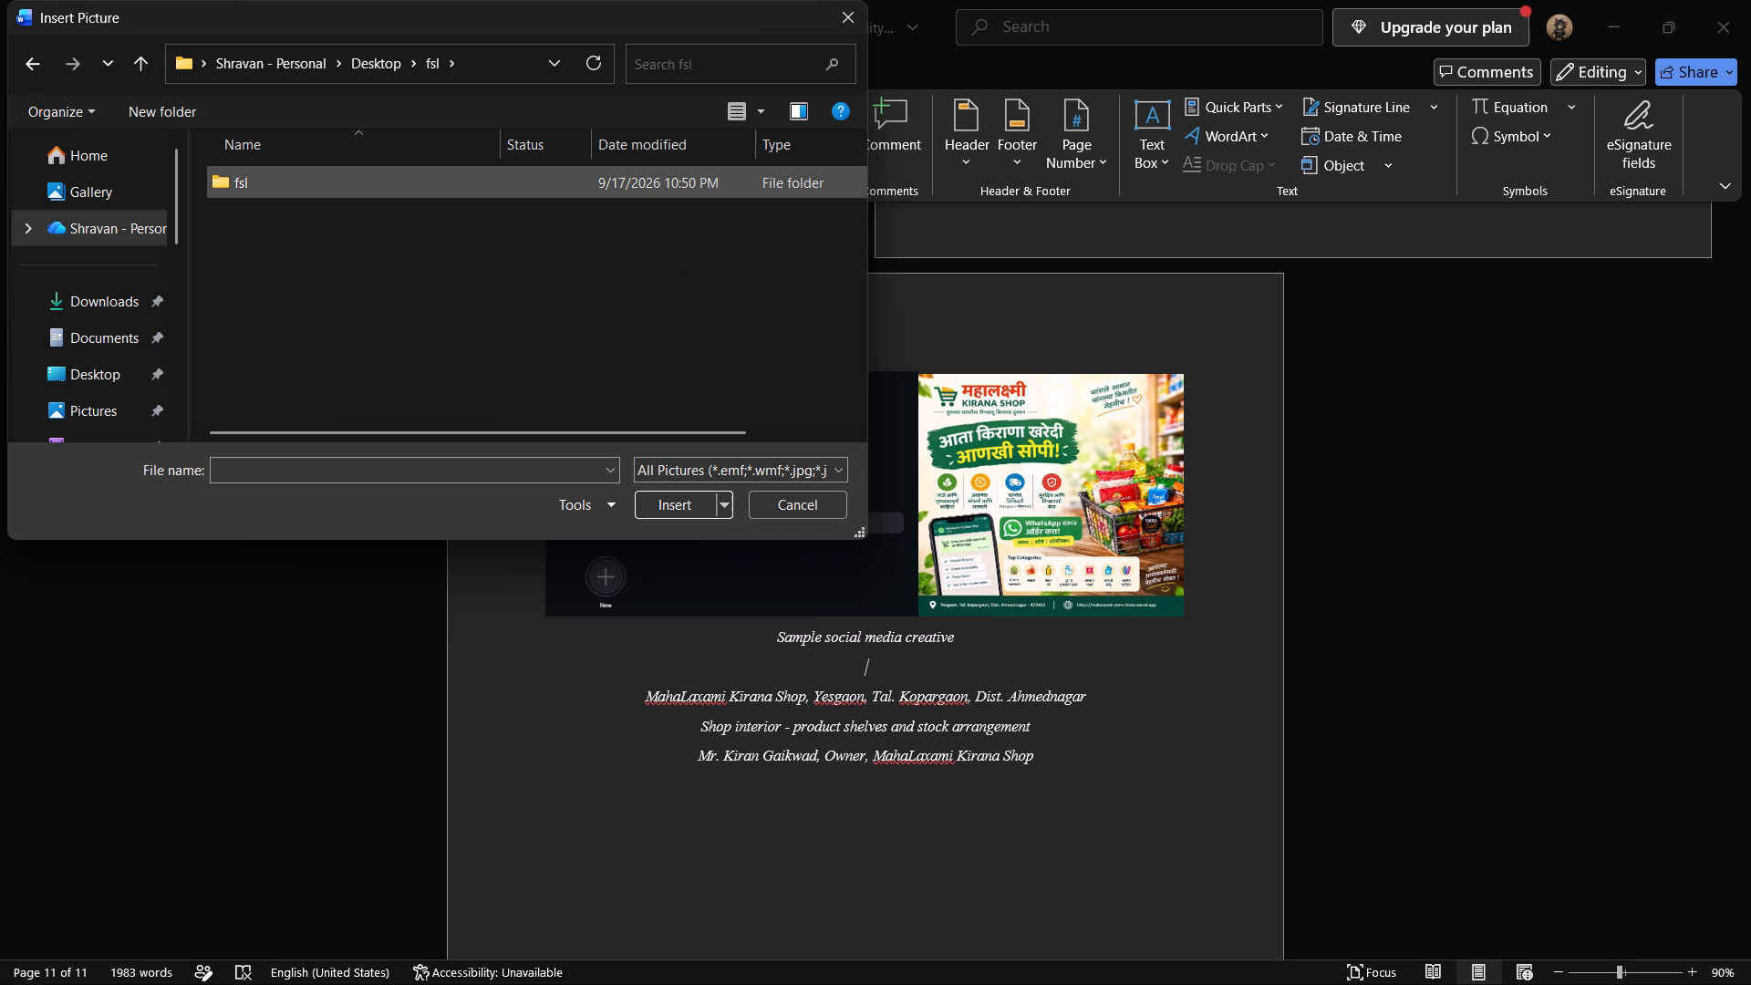
double_click(291, 180)
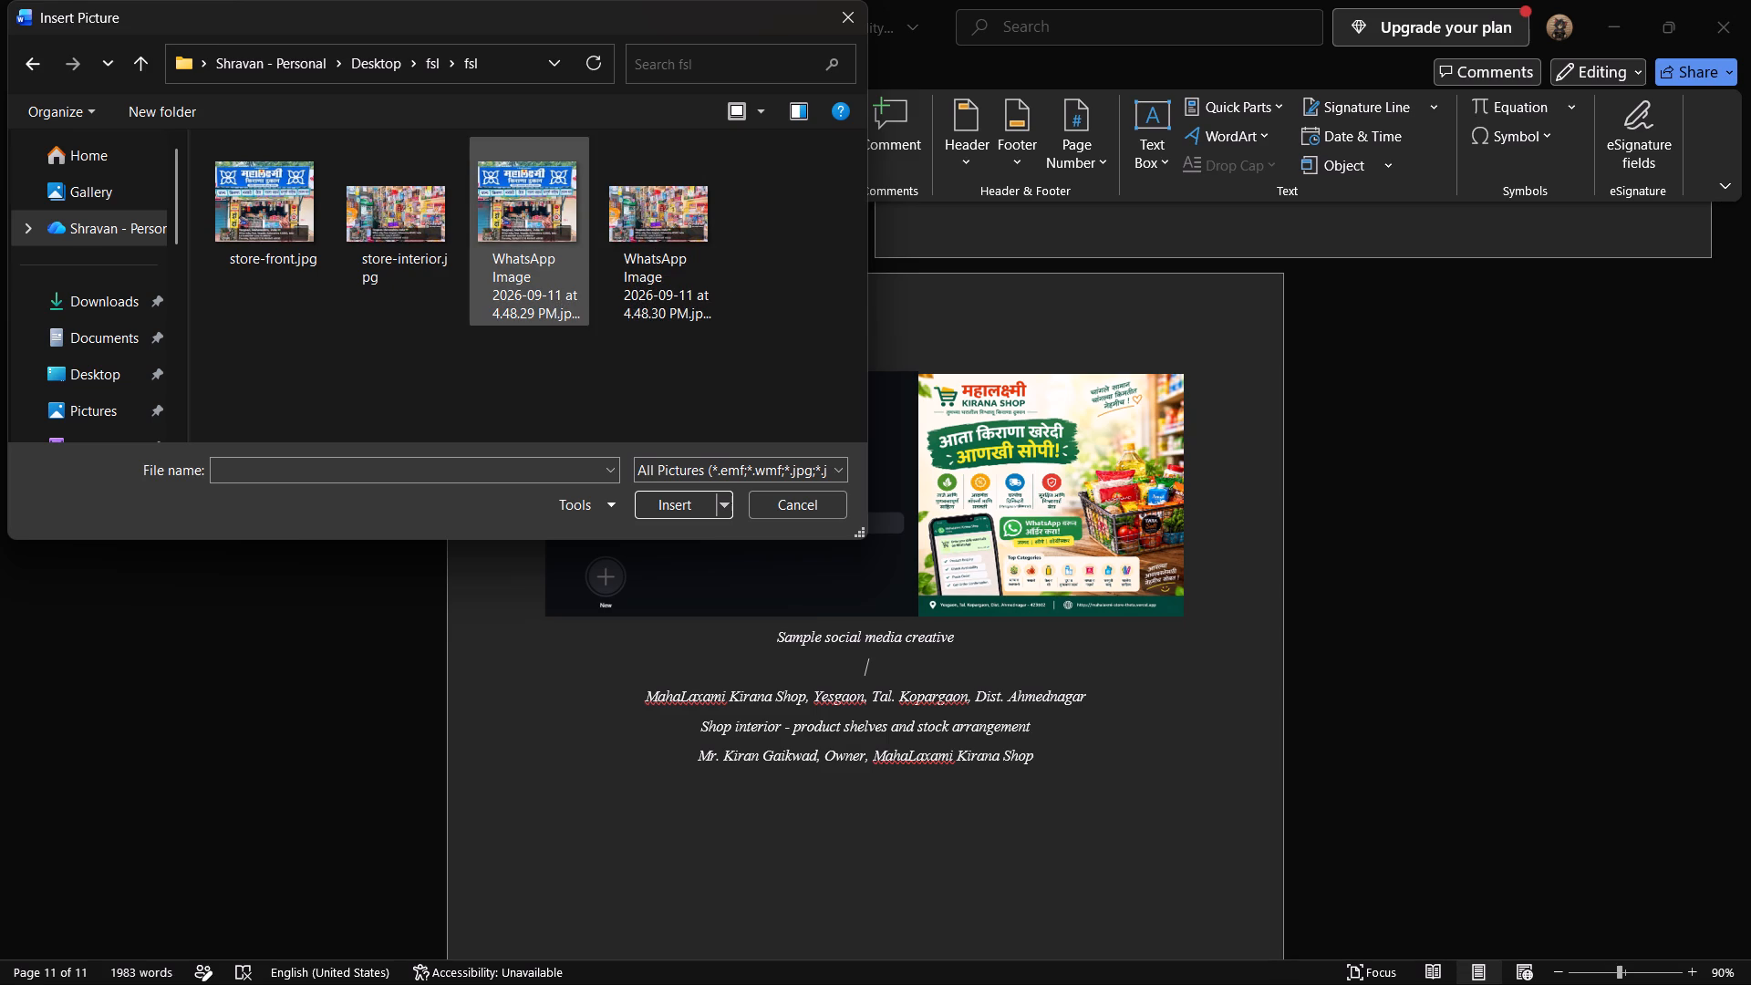
double_click(265, 196)
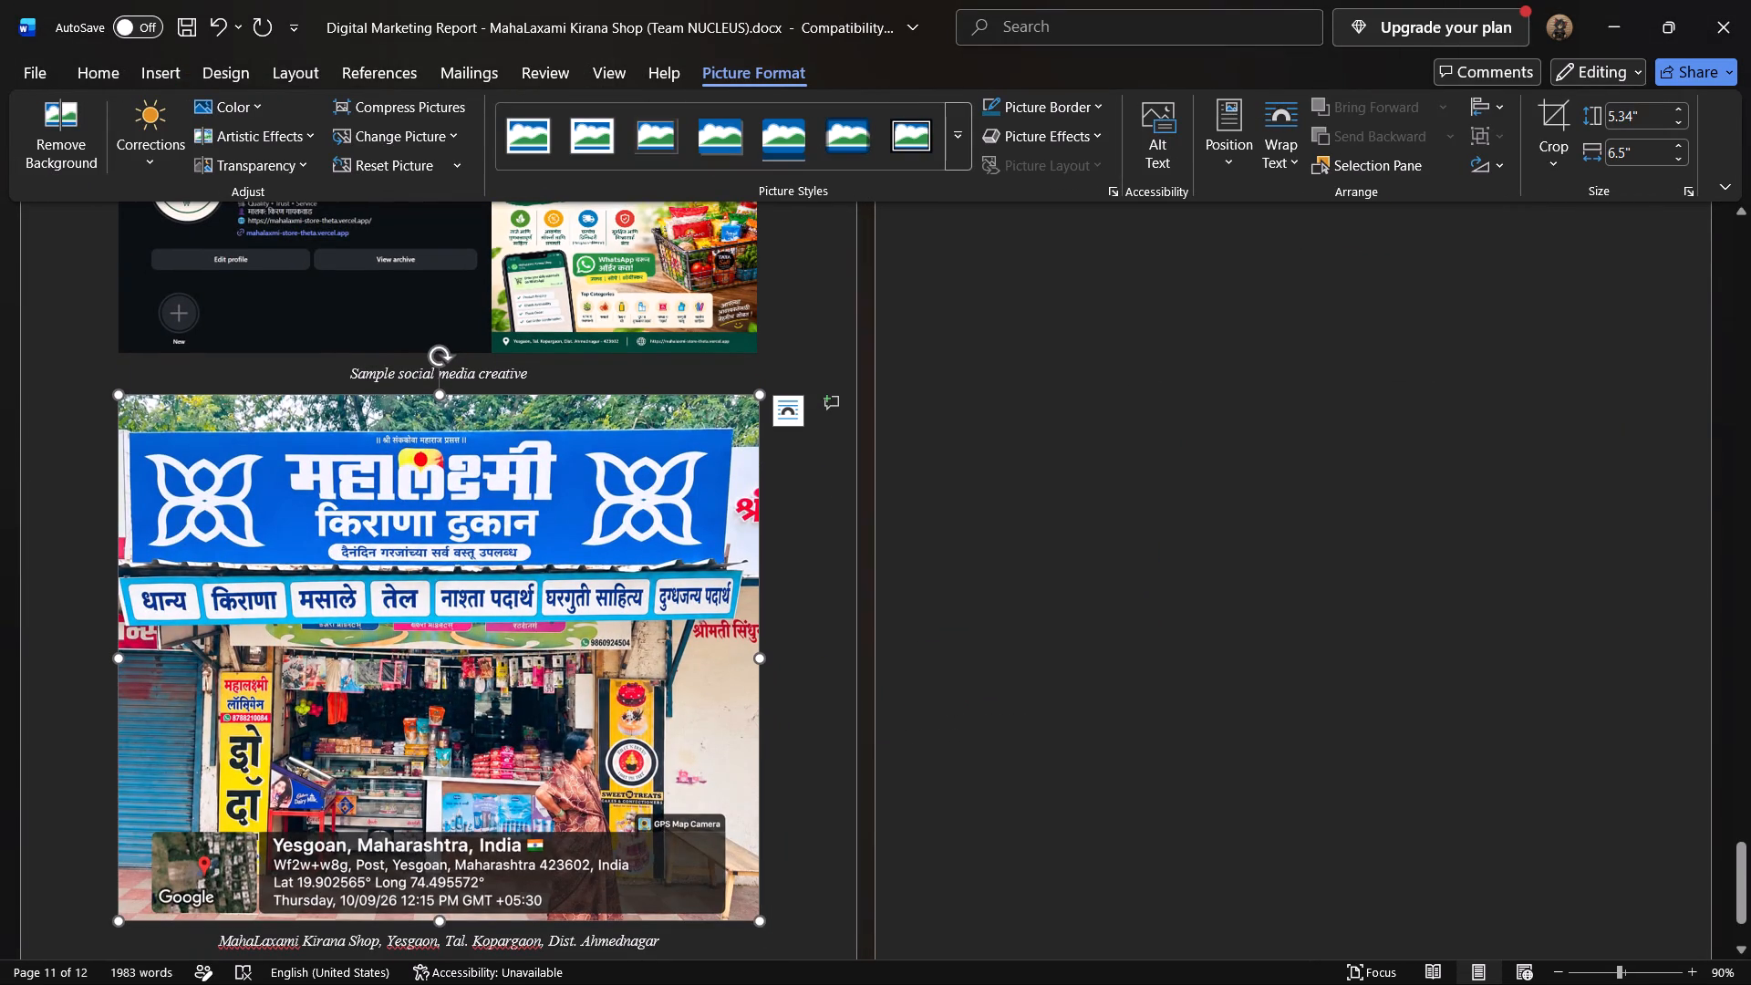
Resize the storefront picture to about 3.39" high and 4.75" wide so it fits on the page above its caption.
drag(119, 393, 224, 435)
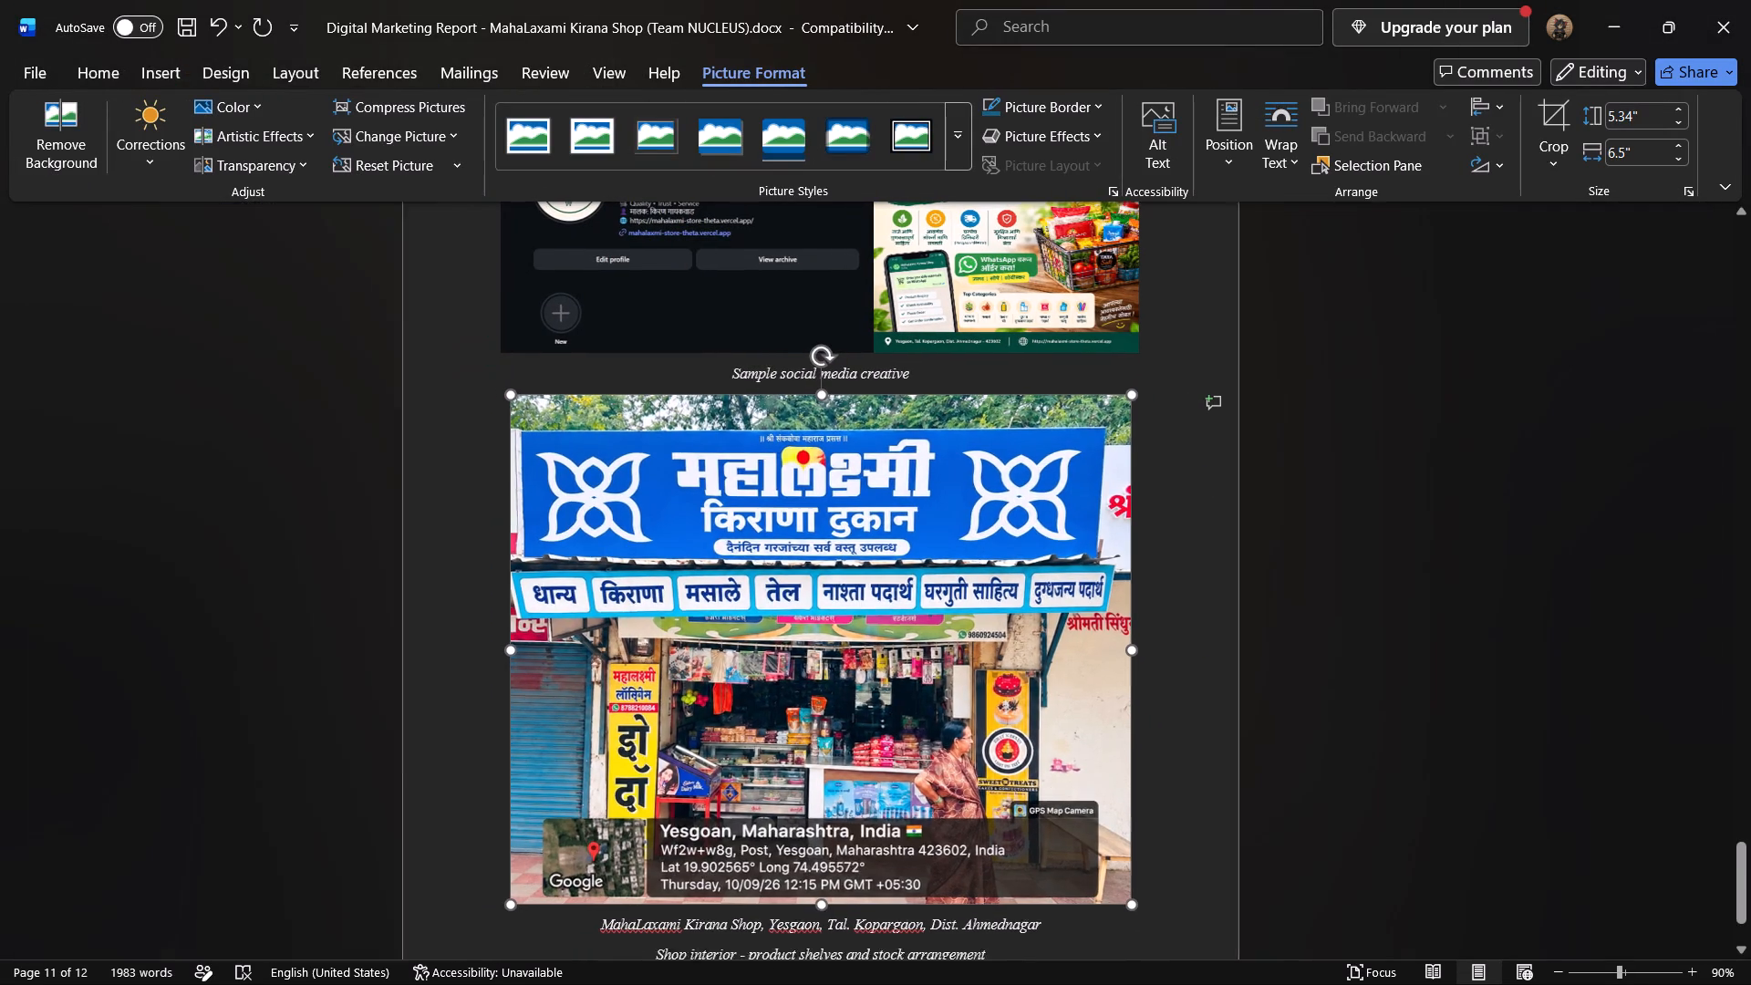
drag(224, 435, 464, 558)
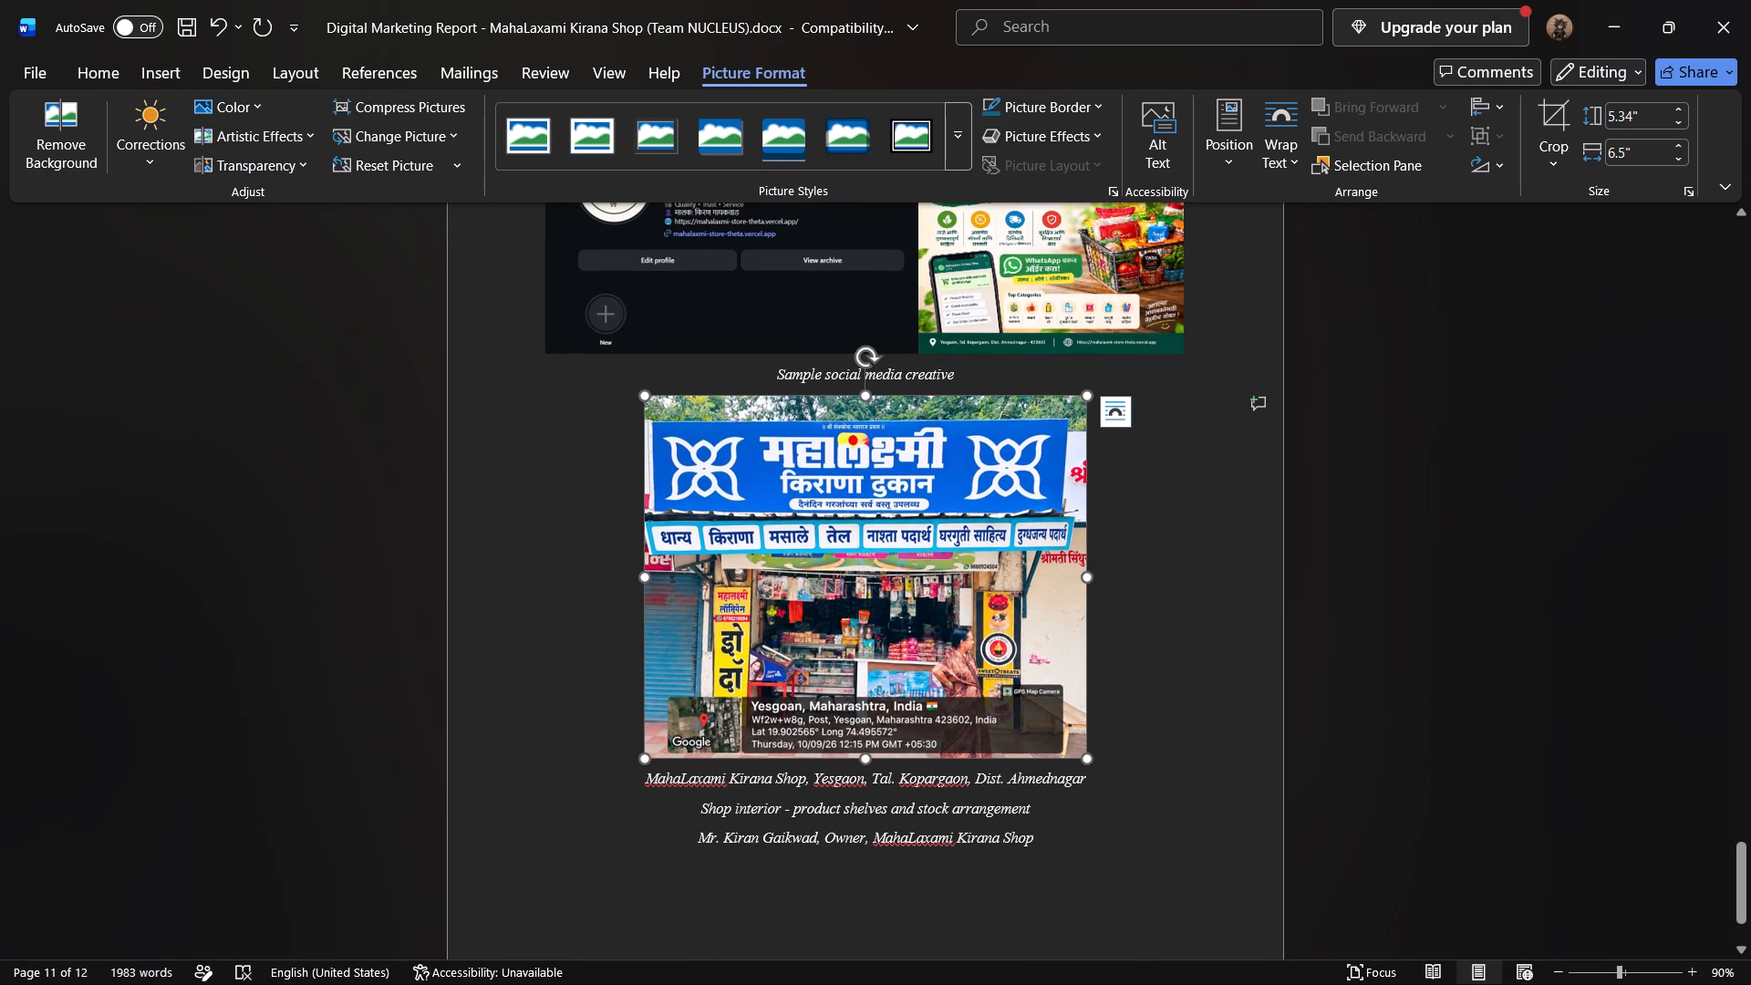
drag(648, 577, 549, 582)
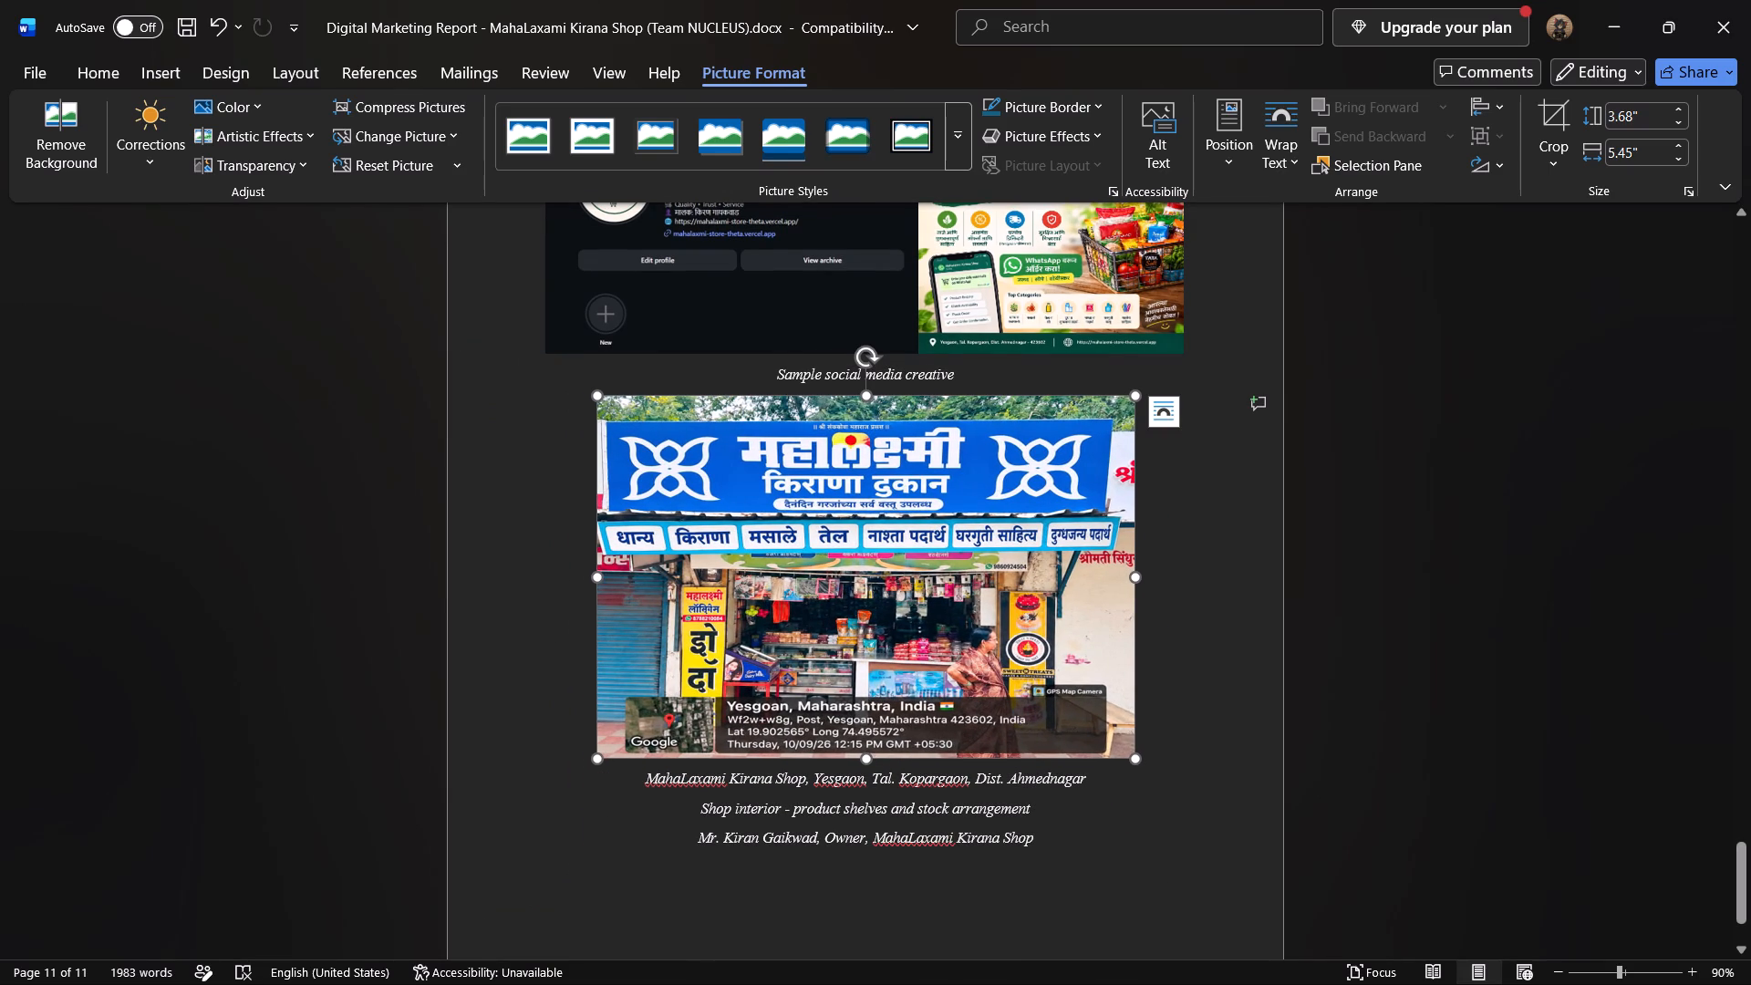
drag(867, 758, 873, 728)
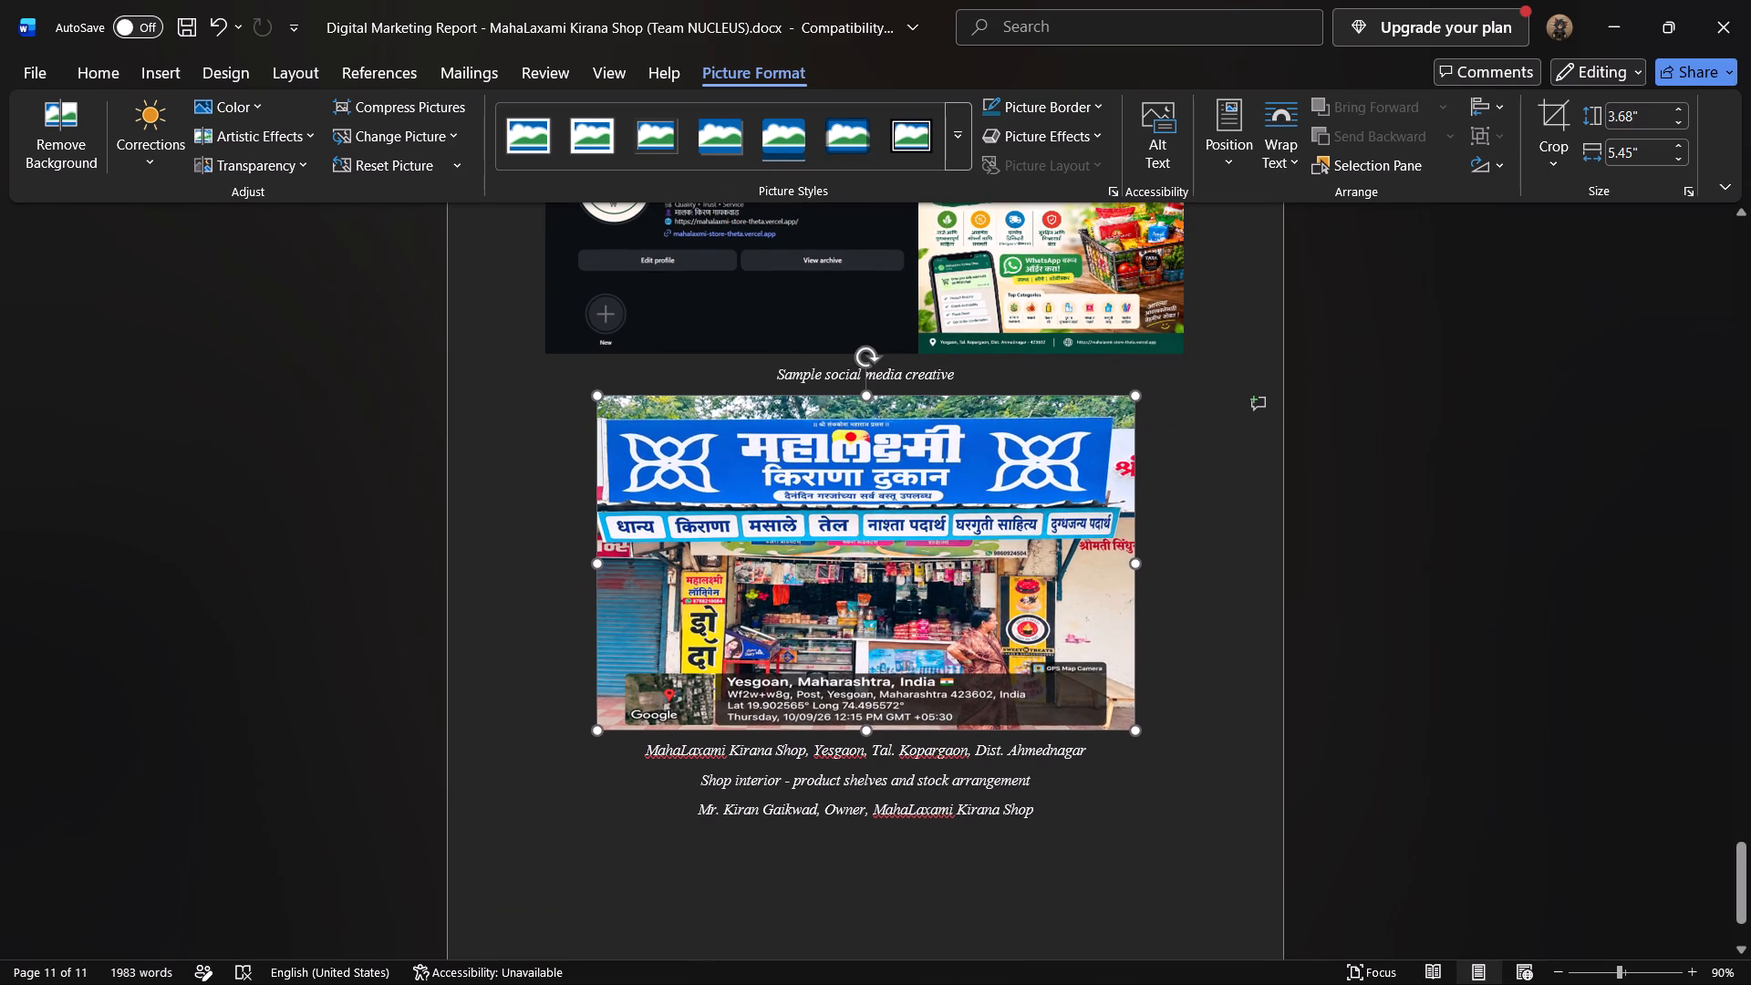
drag(597, 563, 635, 565)
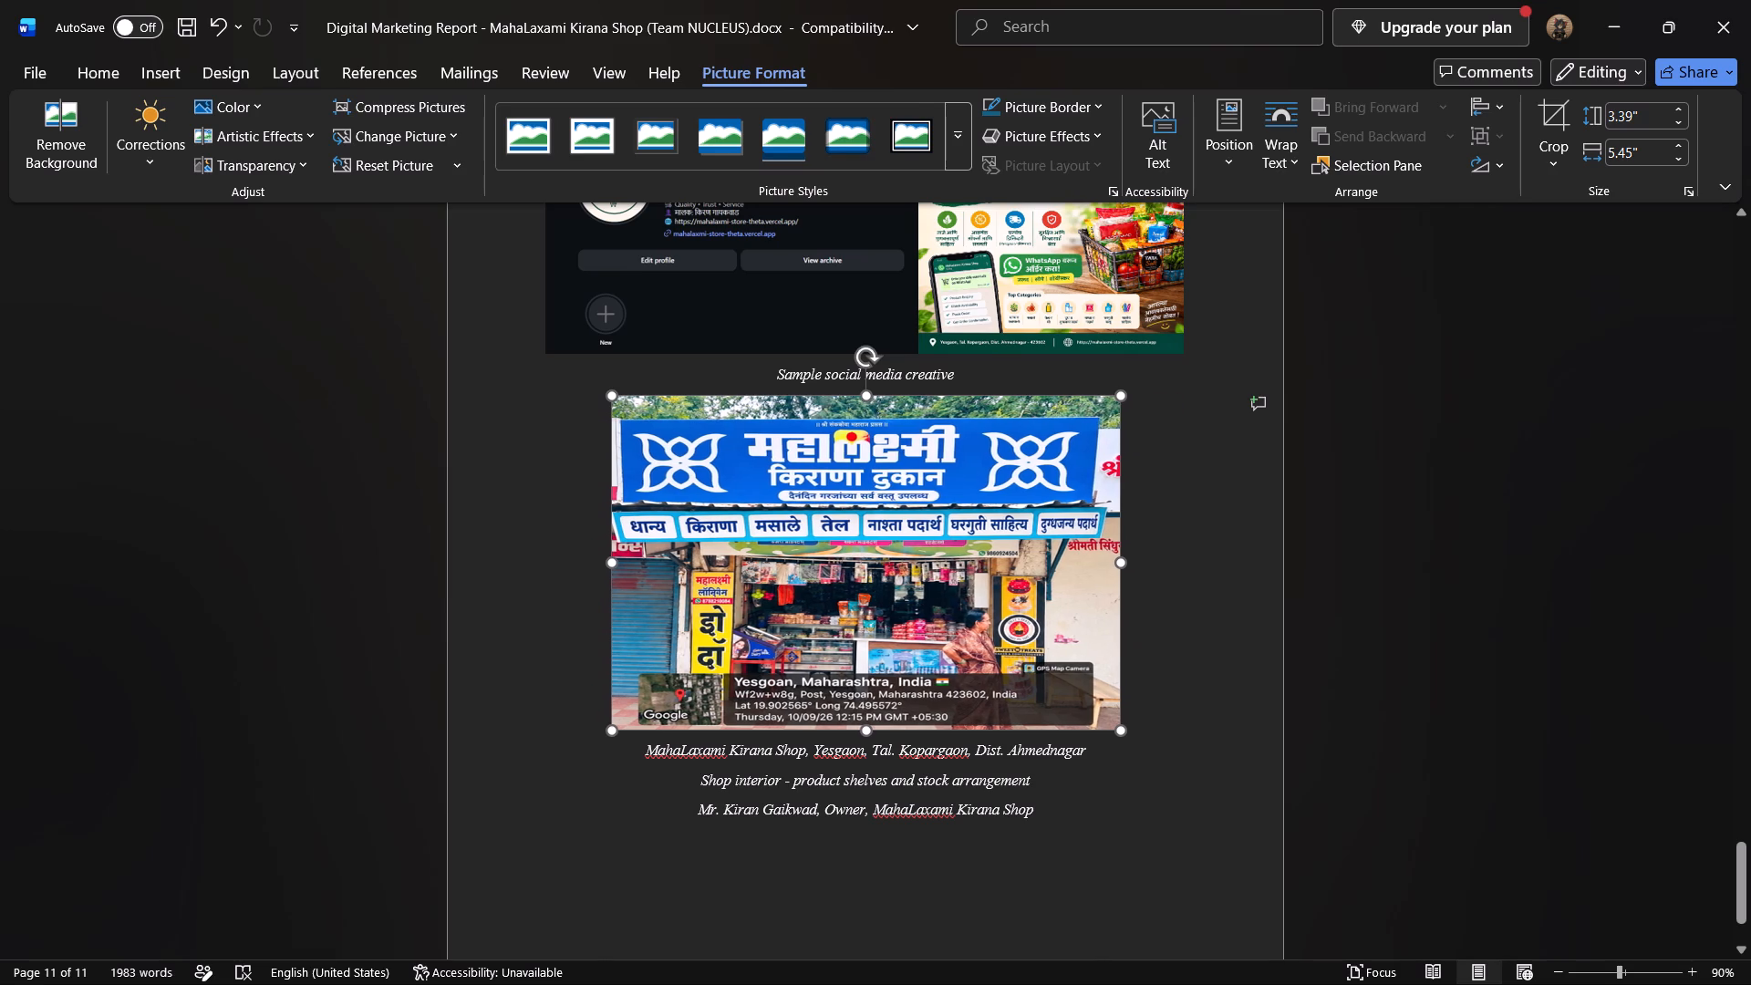
drag(635, 565, 669, 568)
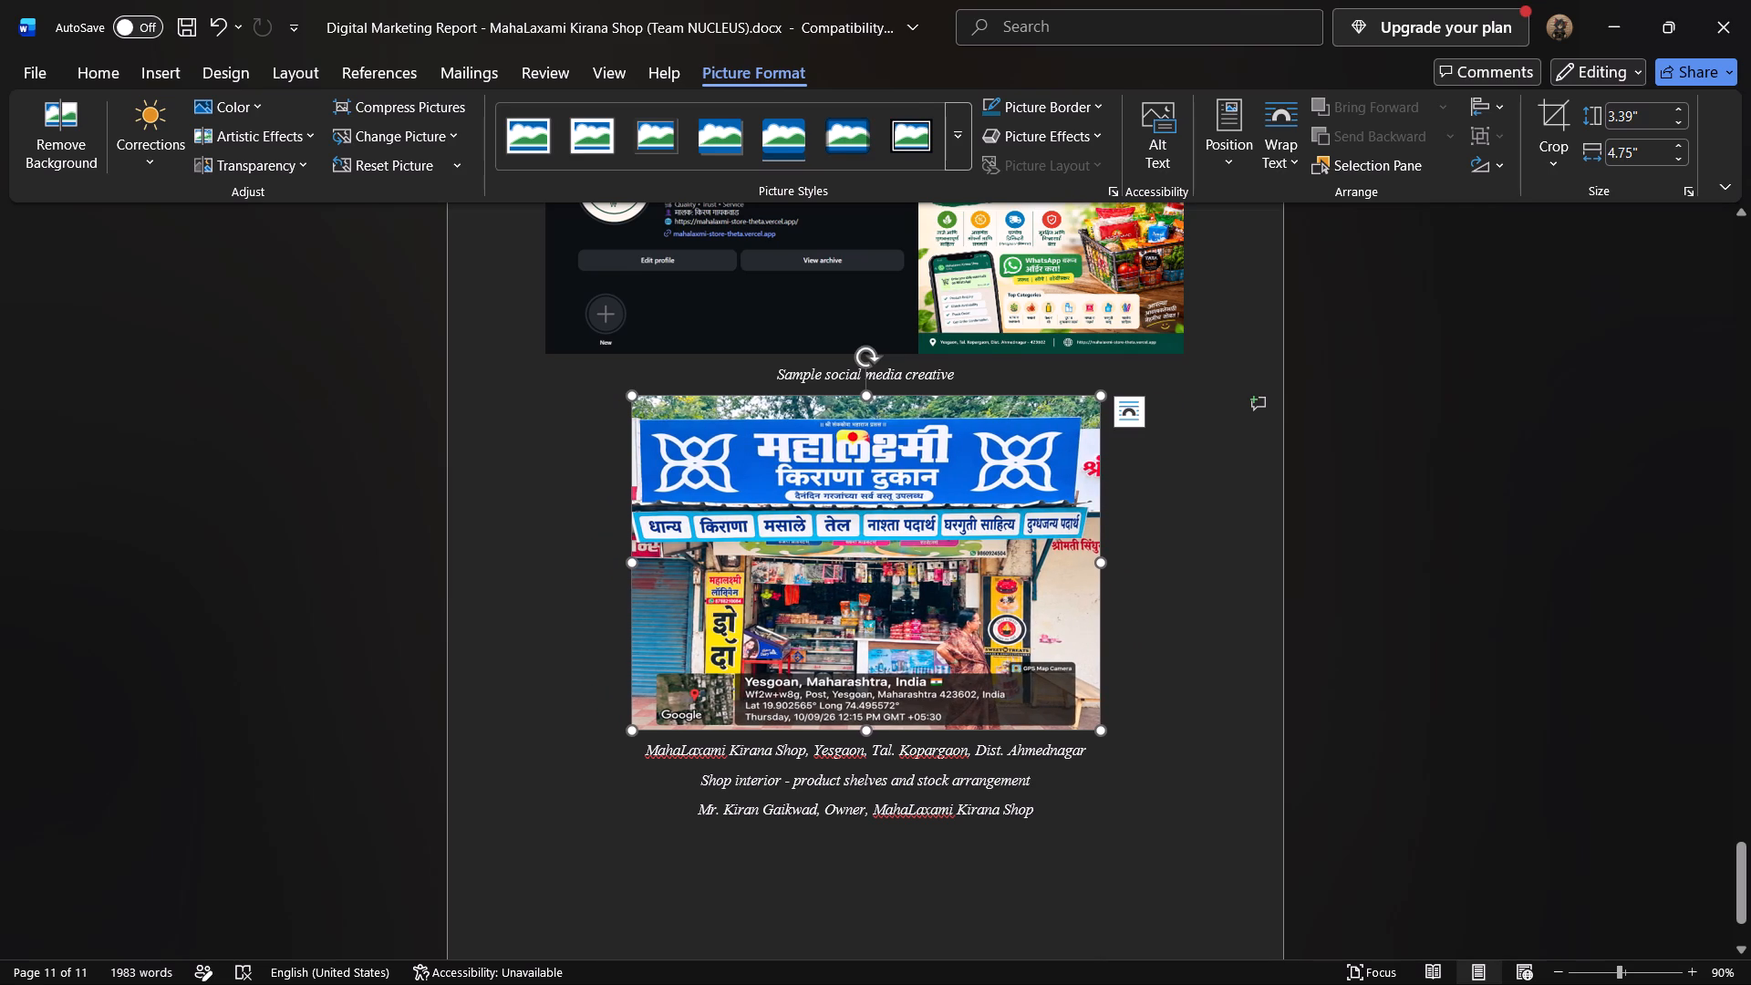
Add a blank line beneath the shop location caption and insert the picture store-interior.jpg from the fsl folder there.
drag(1084, 764, 1093, 758)
click(1093, 758)
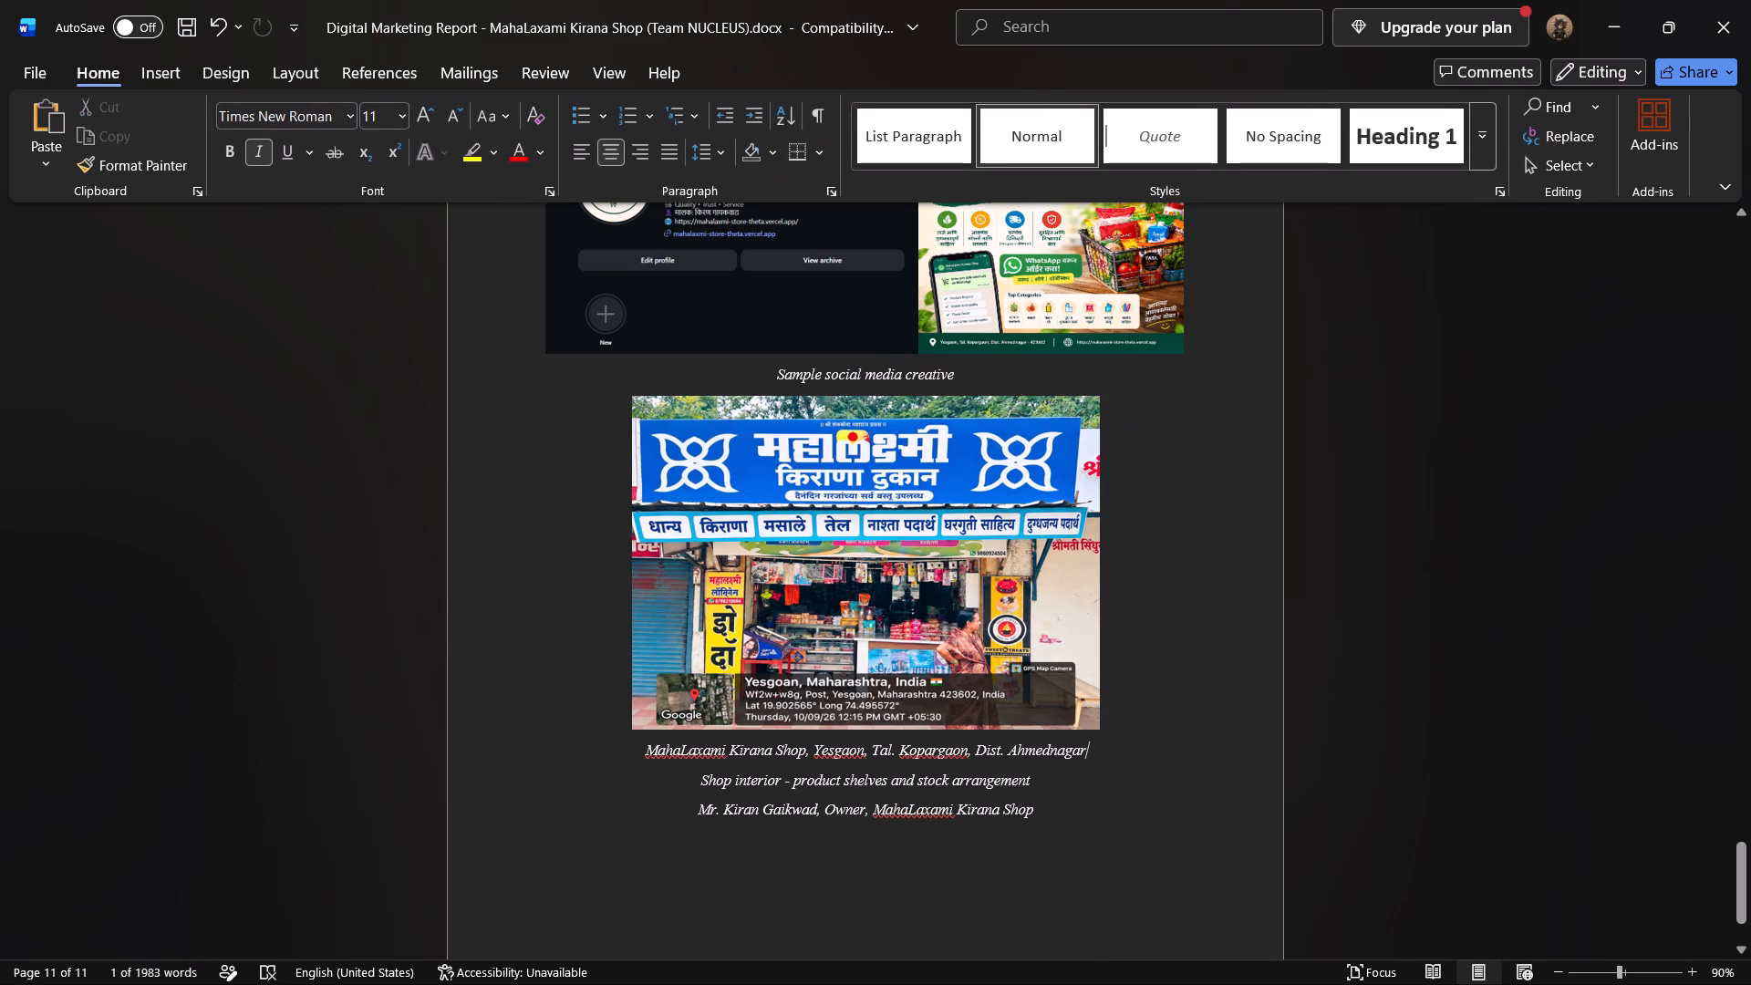
key(Return)
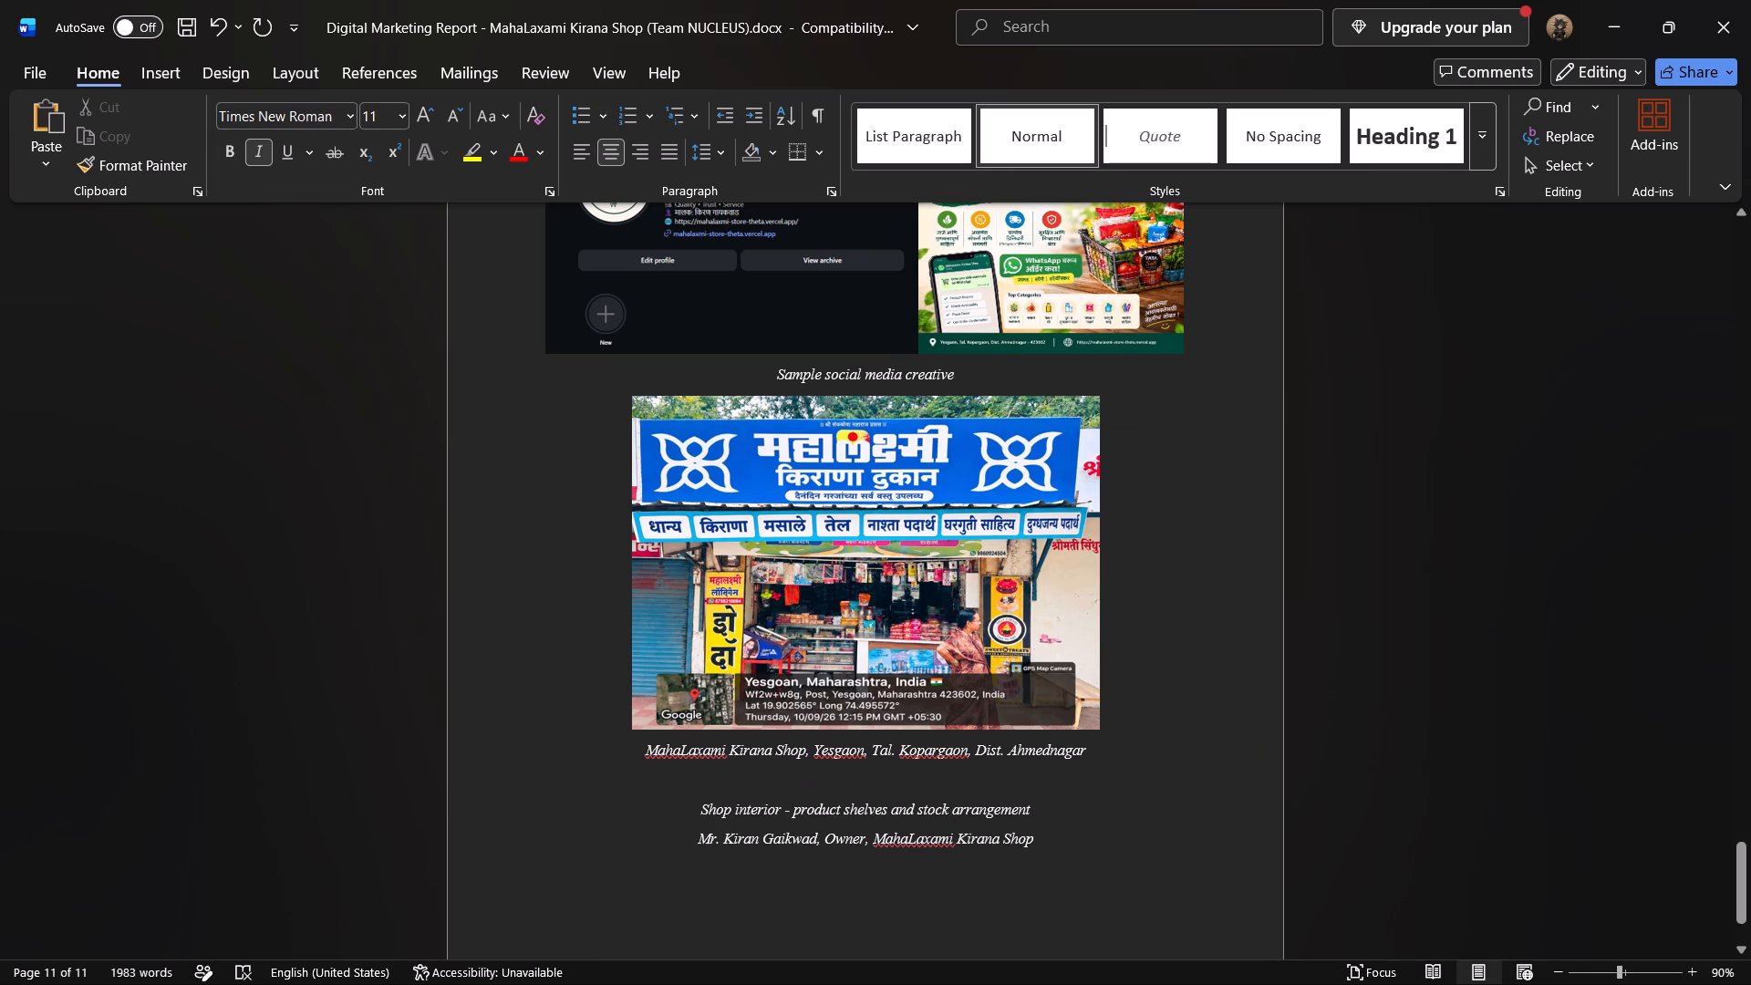
click(159, 71)
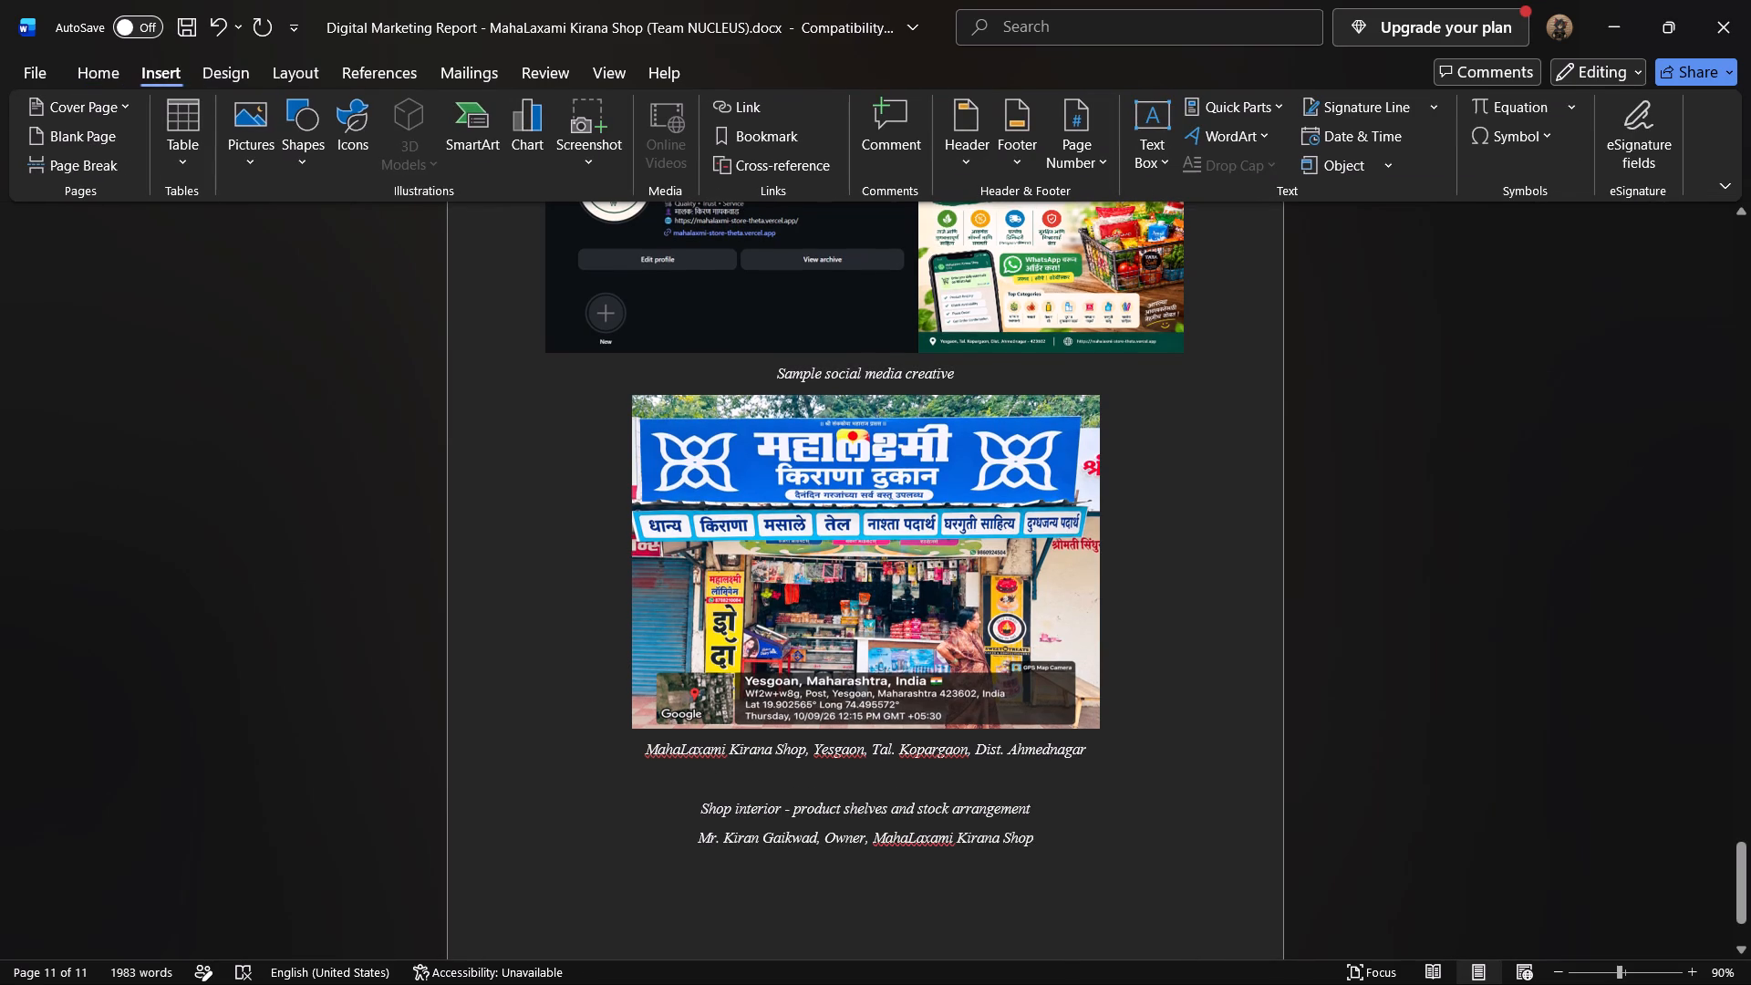
click(255, 131)
click(289, 238)
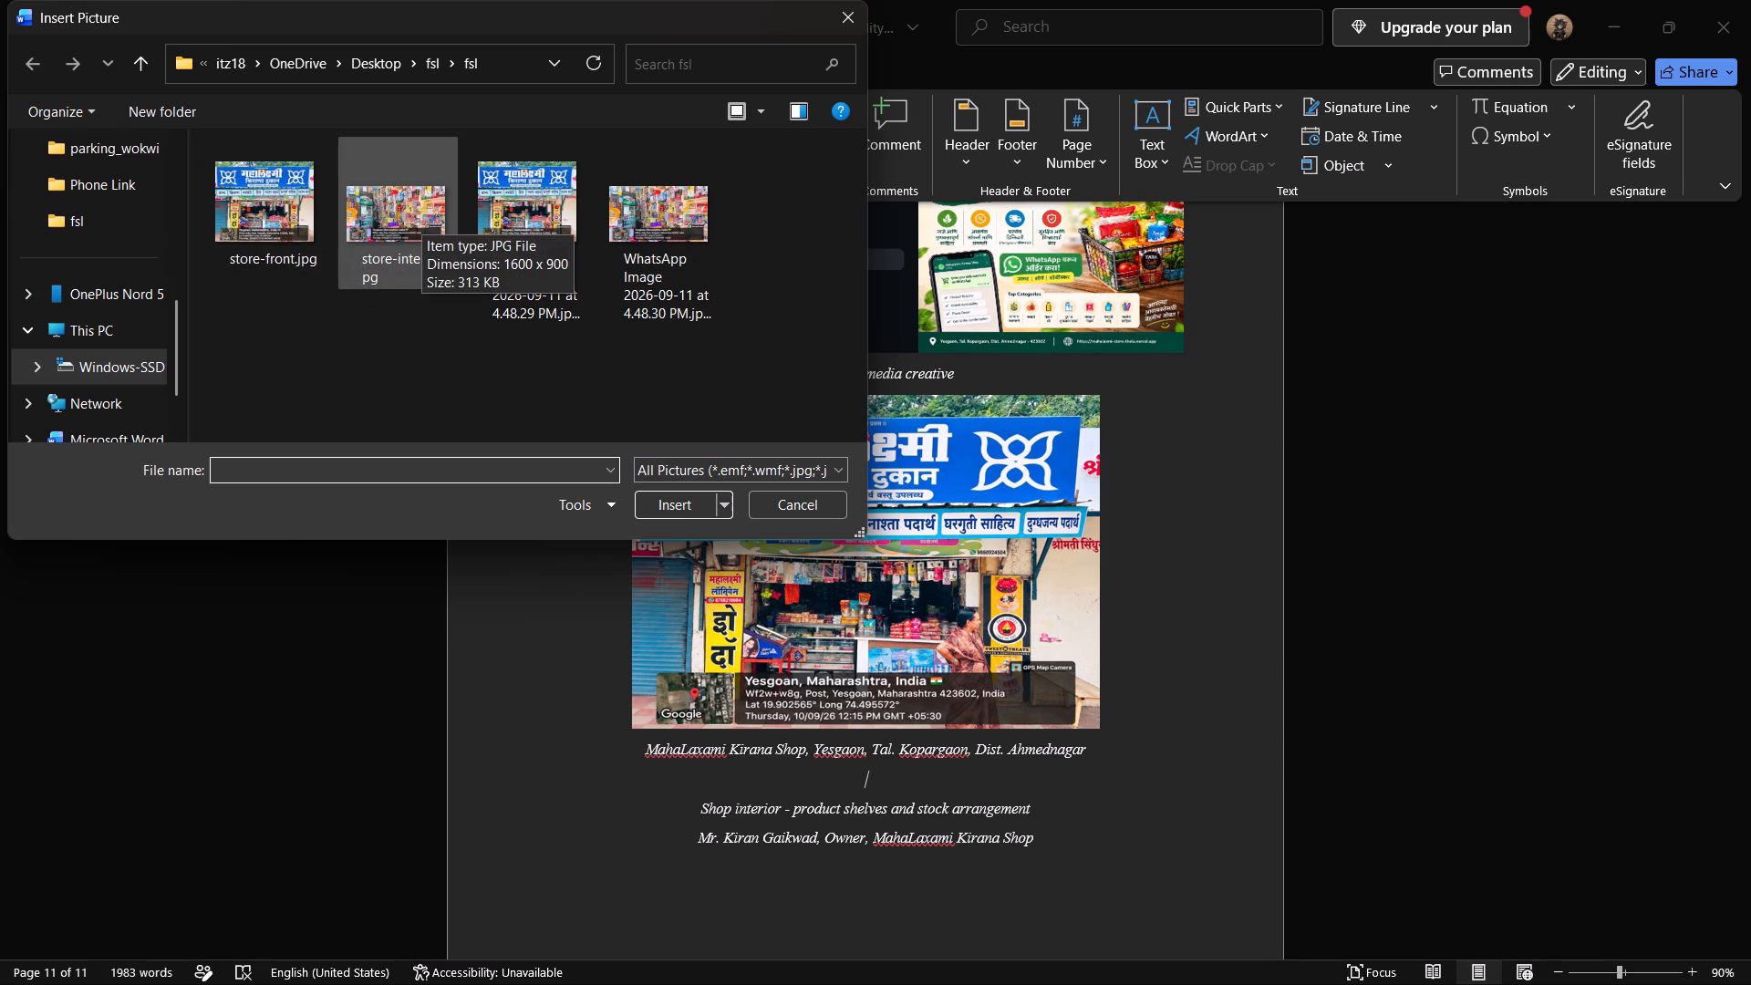
click(395, 252)
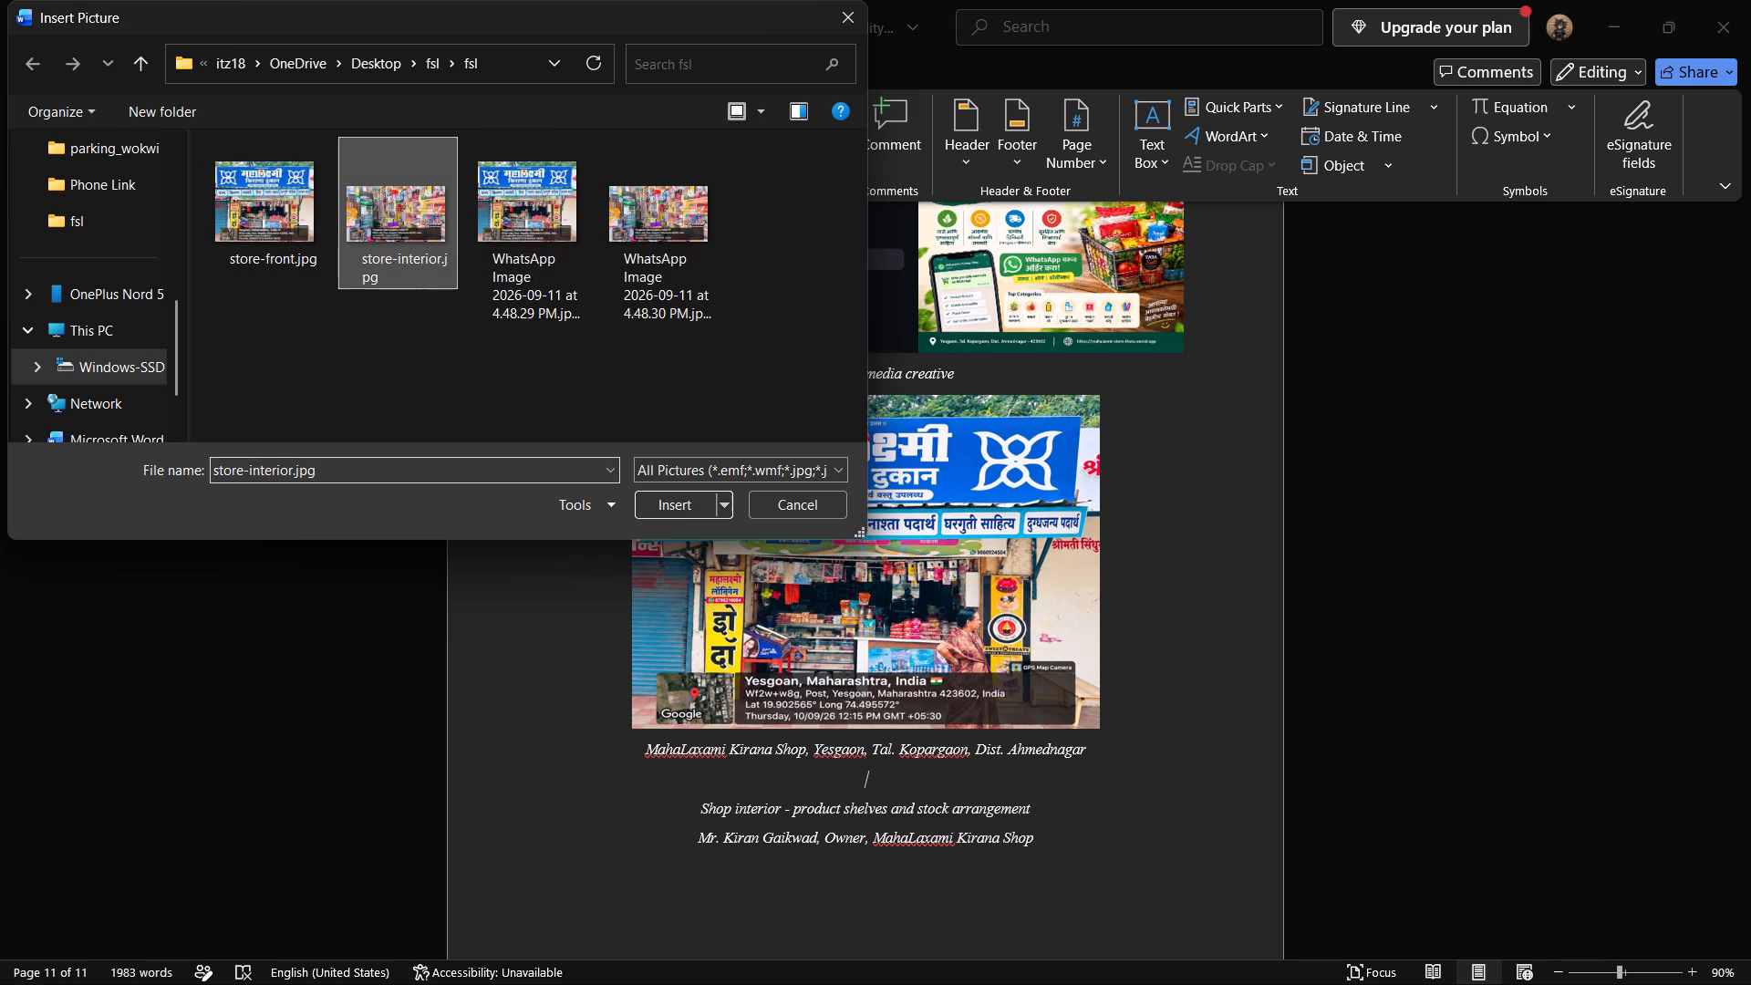
double_click(378, 196)
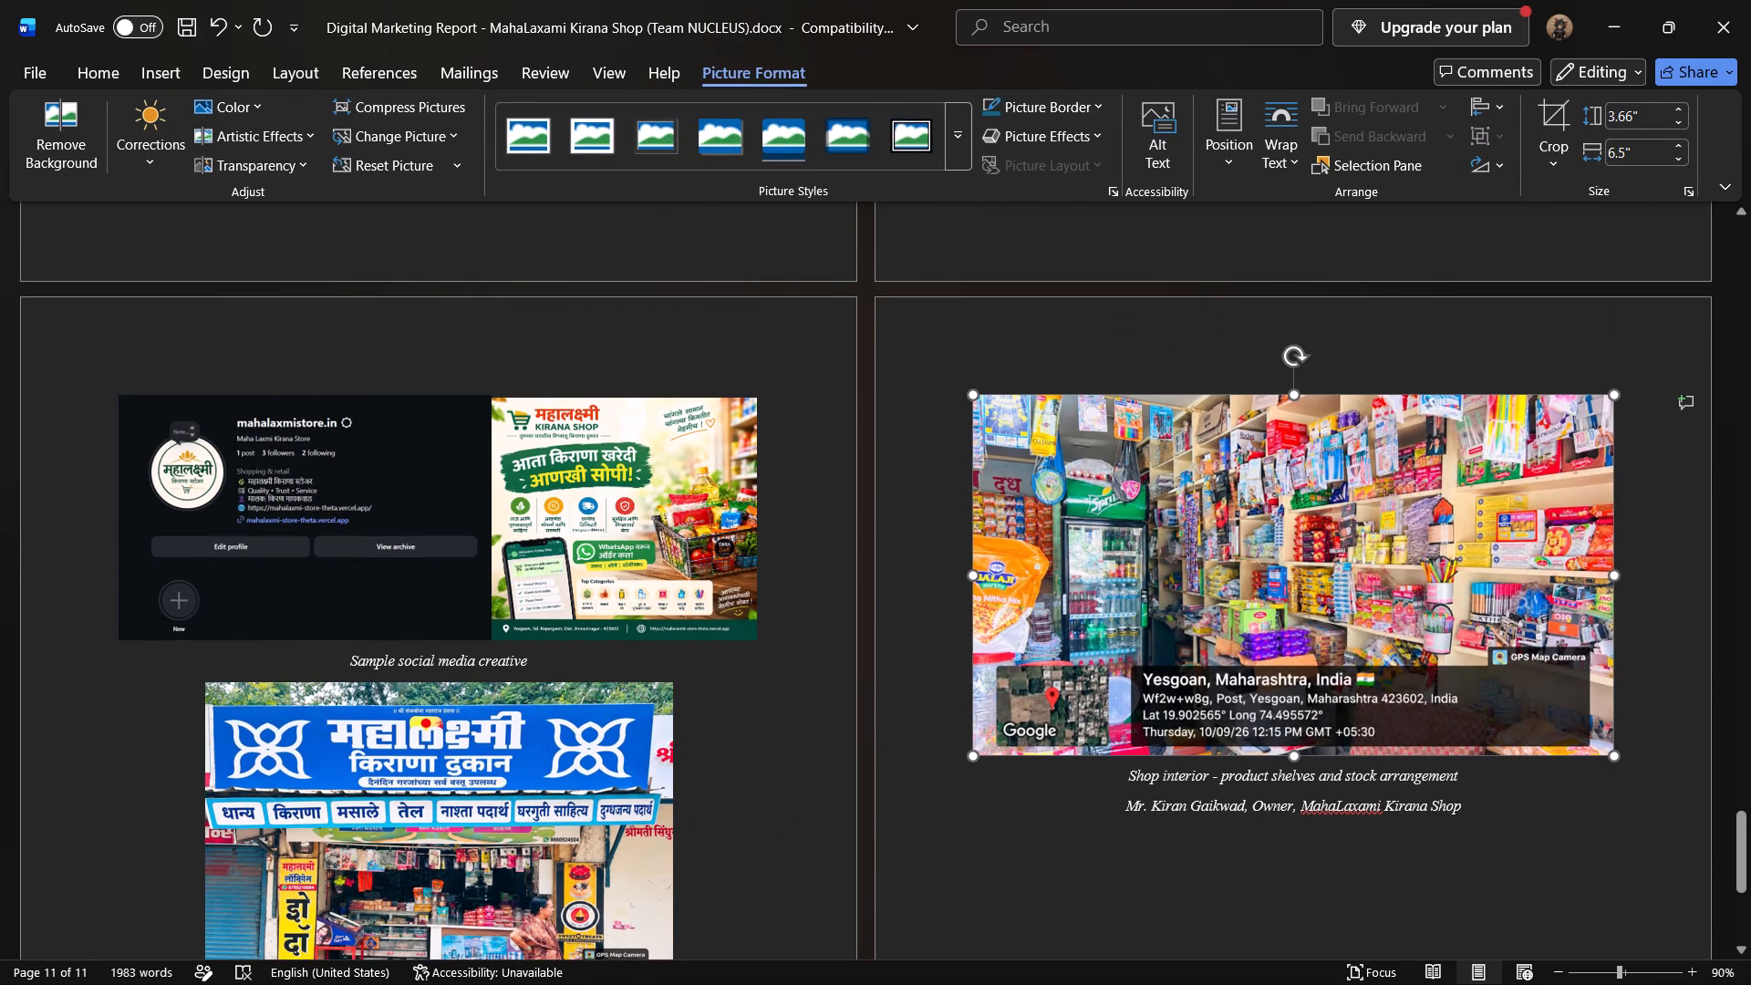
Add a blank line between the shop interior caption and the shop owner caption.
click(1485, 778)
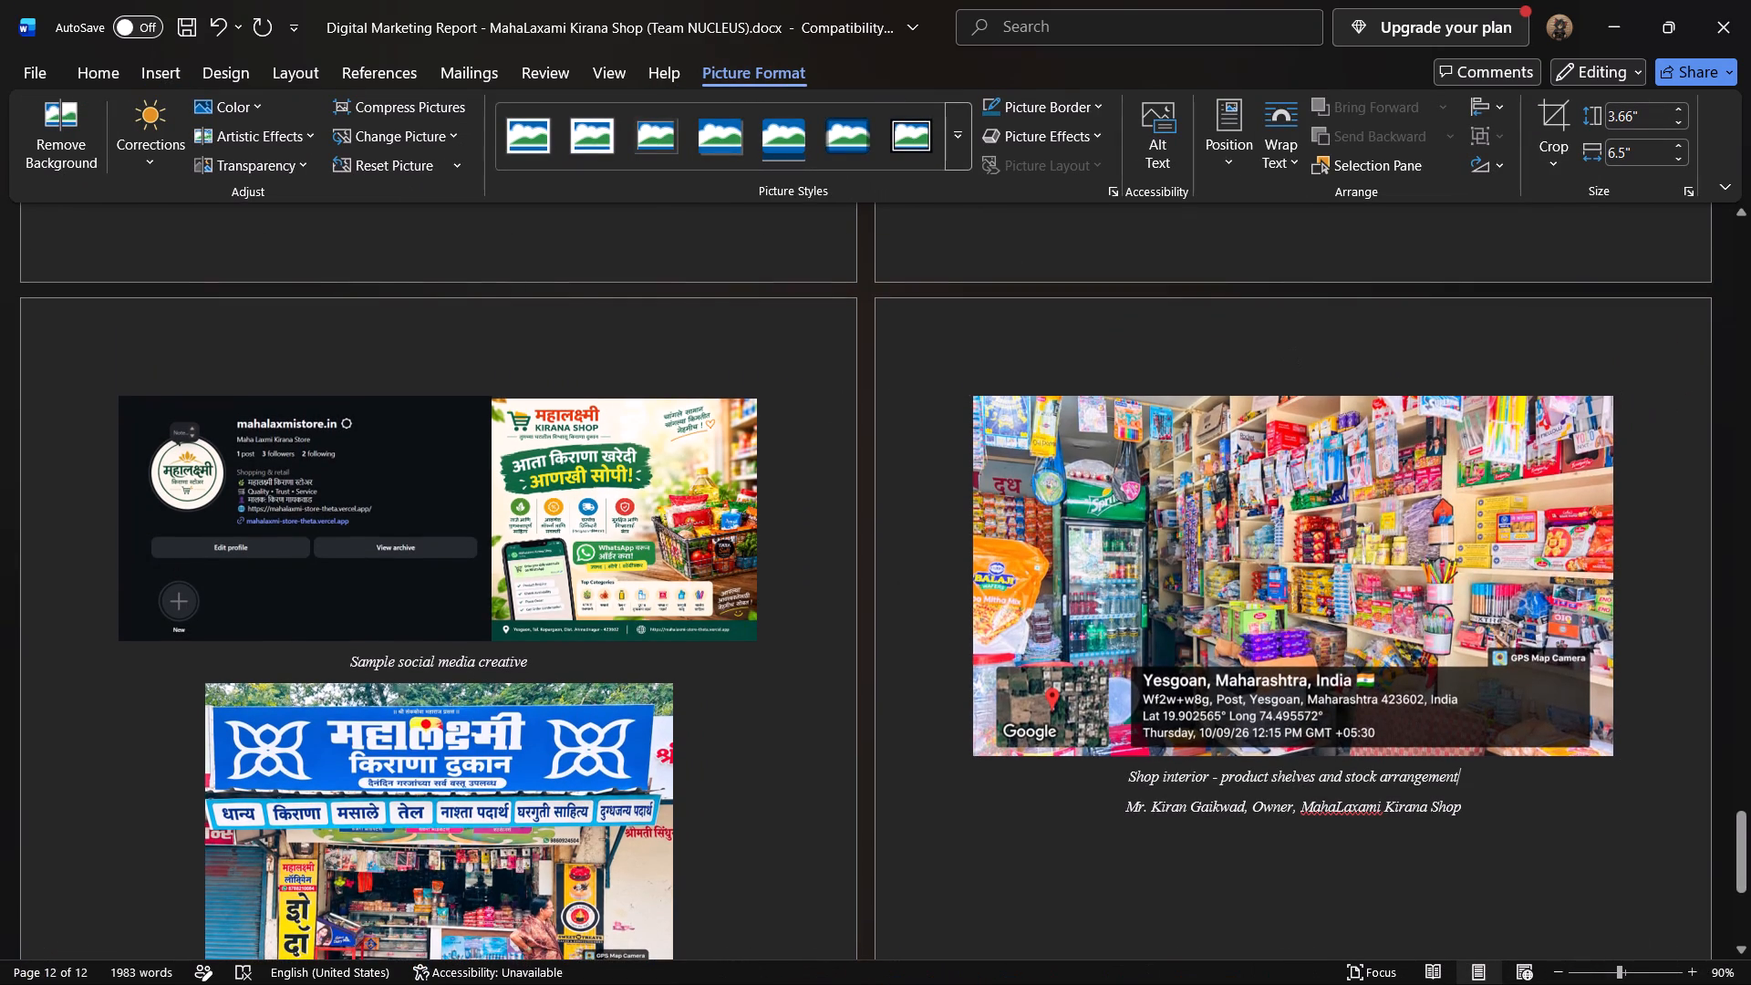
key(Return)
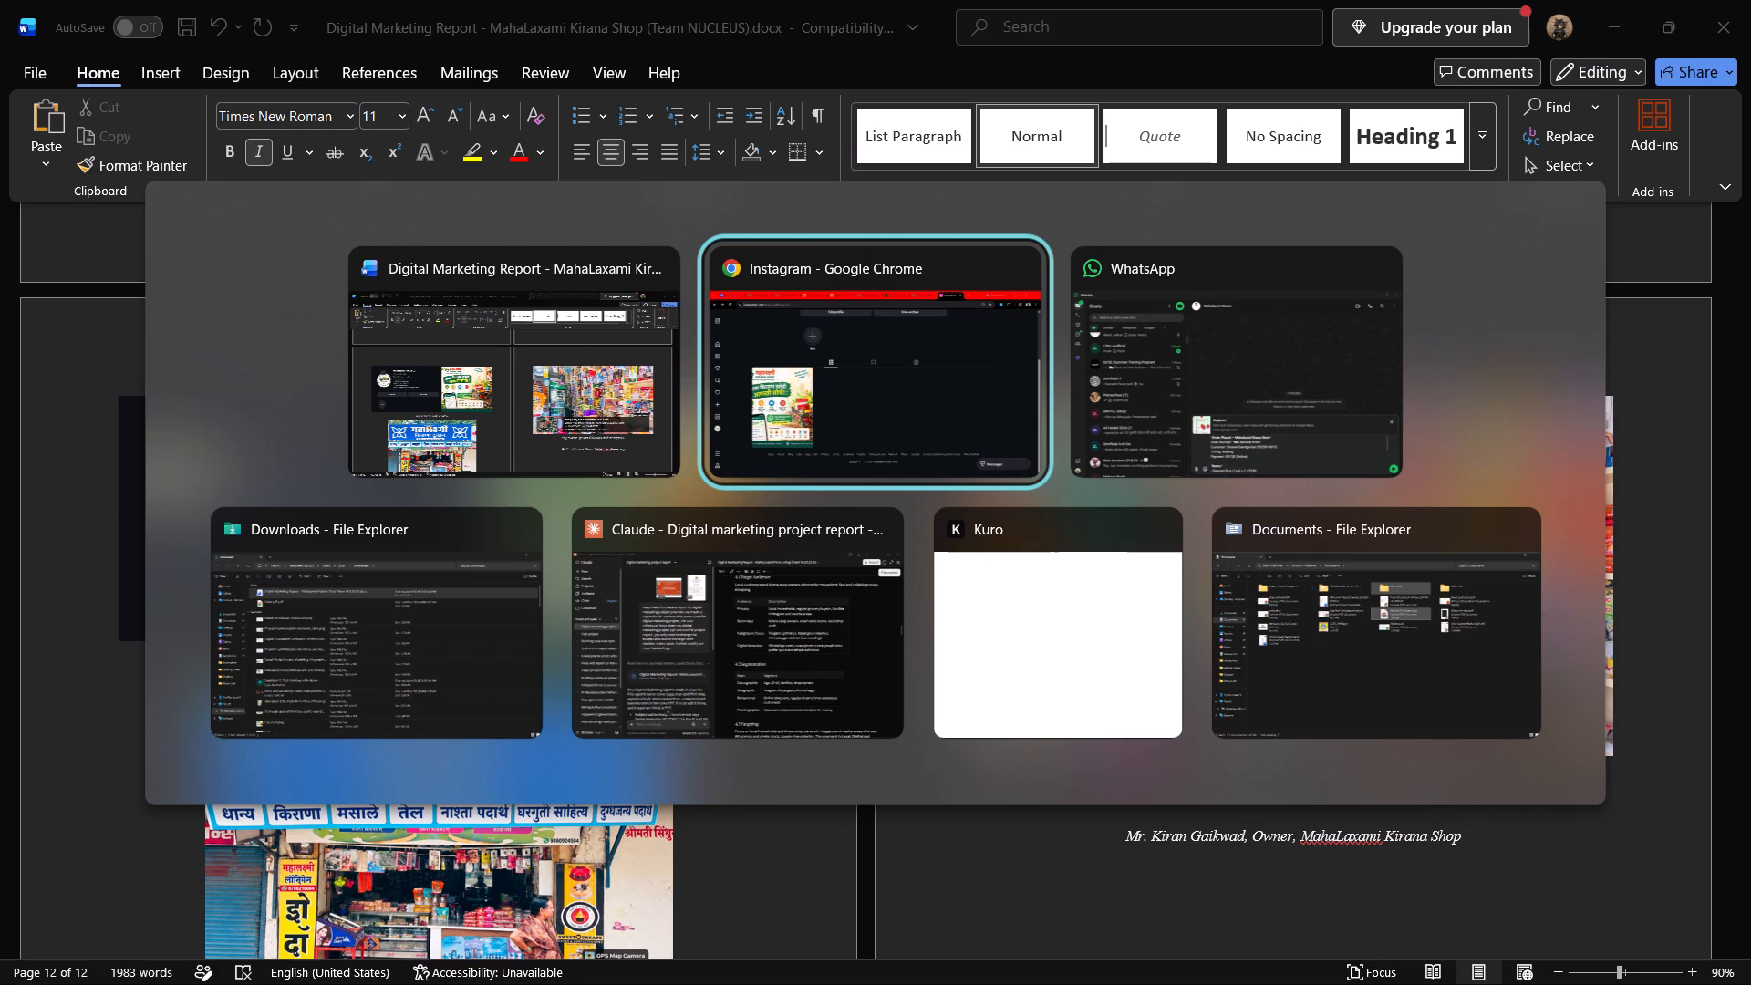
Switch to Chrome and view the Mahalaxmi Kirana order confirmation page from its top.
click(941, 20)
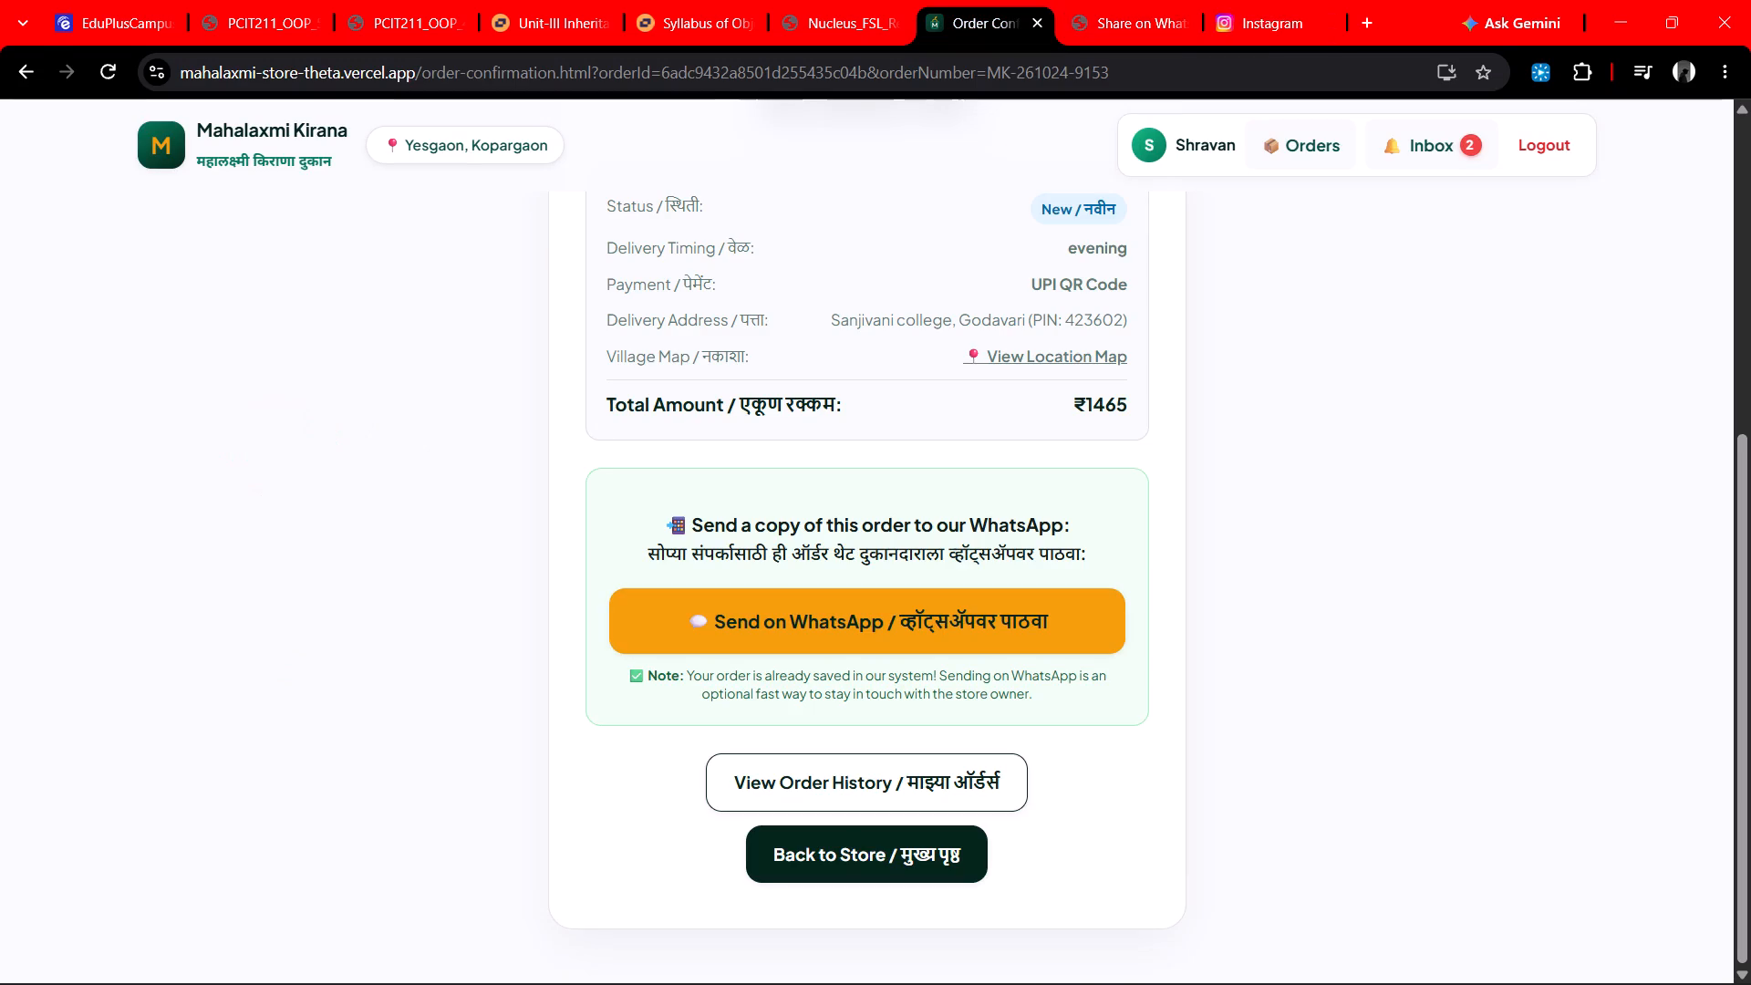
scroll(751, 520, up, 8)
scroll(751, 520, right, 6)
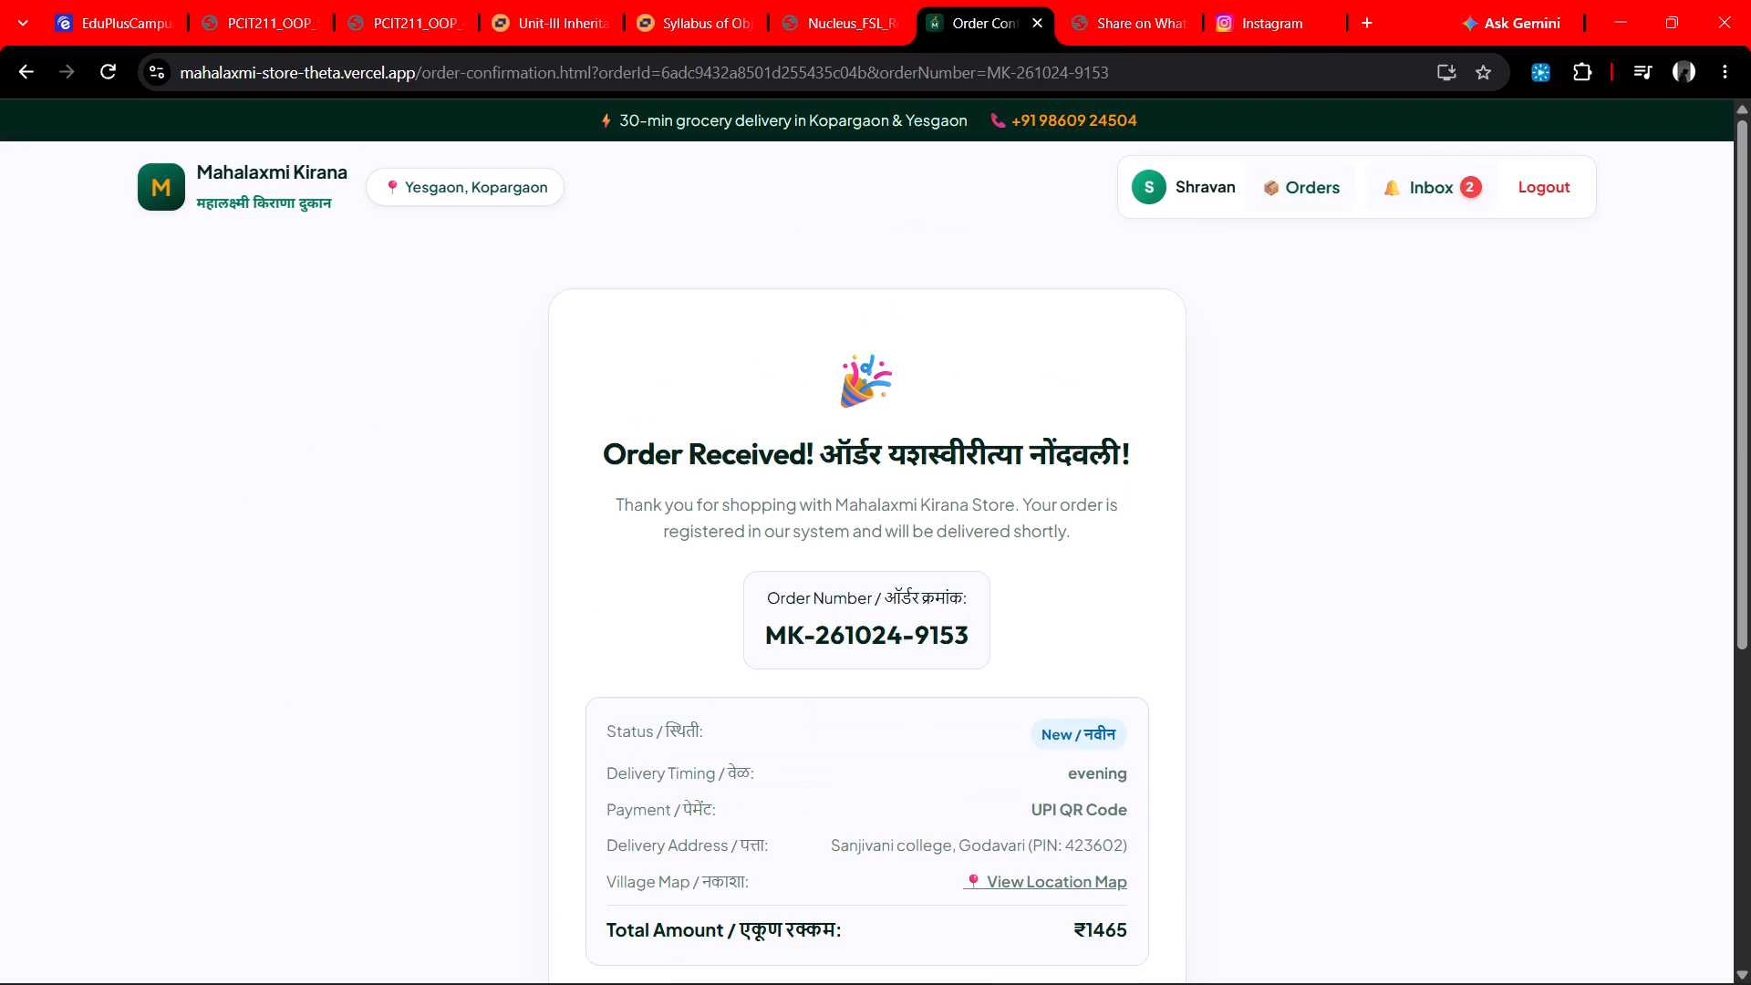
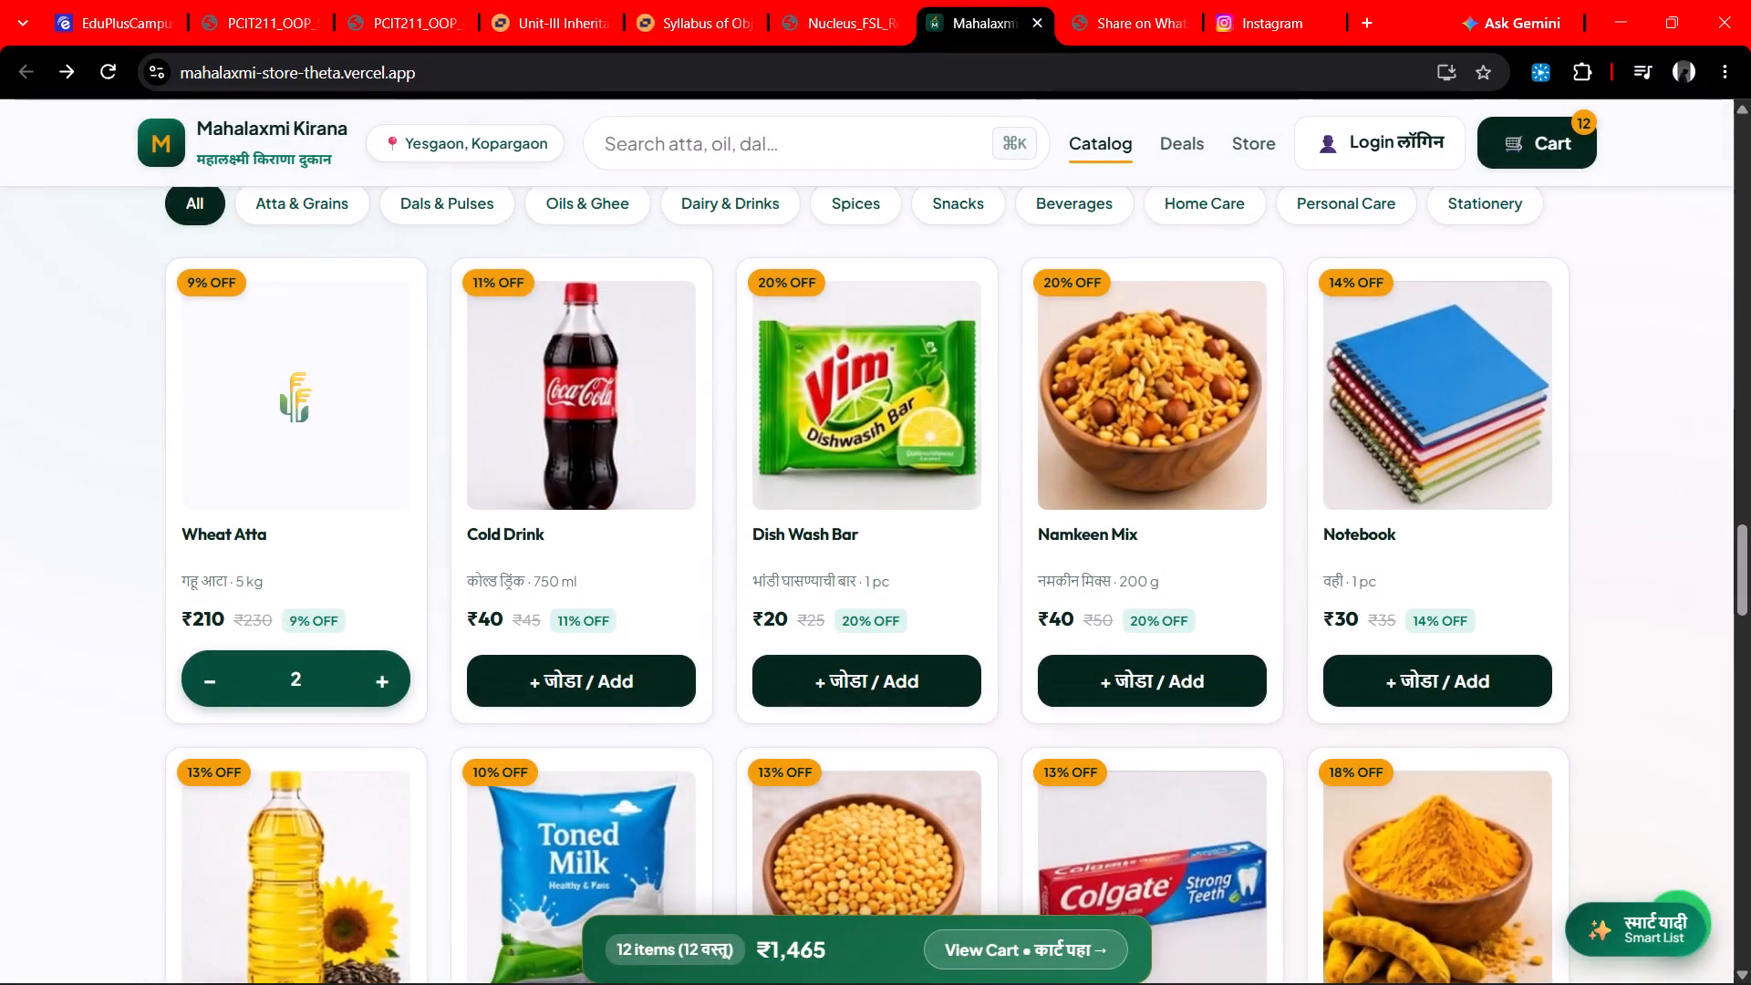
Look through the Mahalaxmi Kirana website's product catalogue, mega deals, store details and shopping categories for content to illustrate the report.
scroll(449, 548, down, 8)
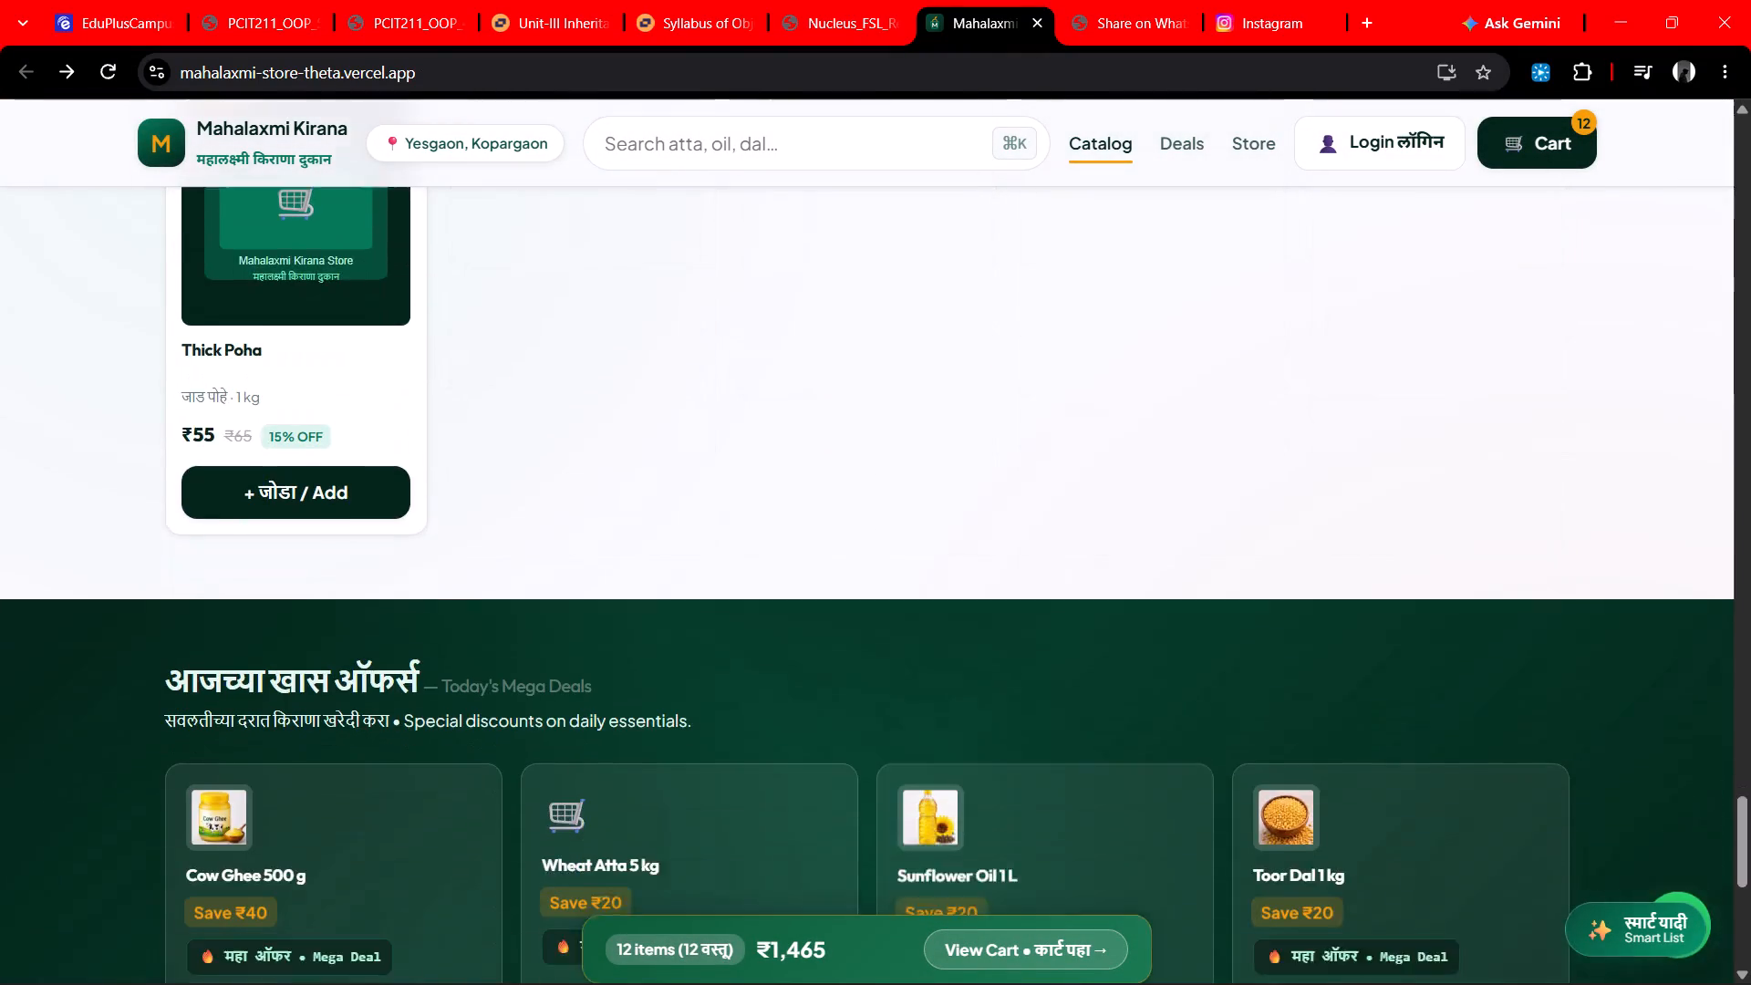
scroll(449, 548, up, 3)
scroll(449, 548, down, 8)
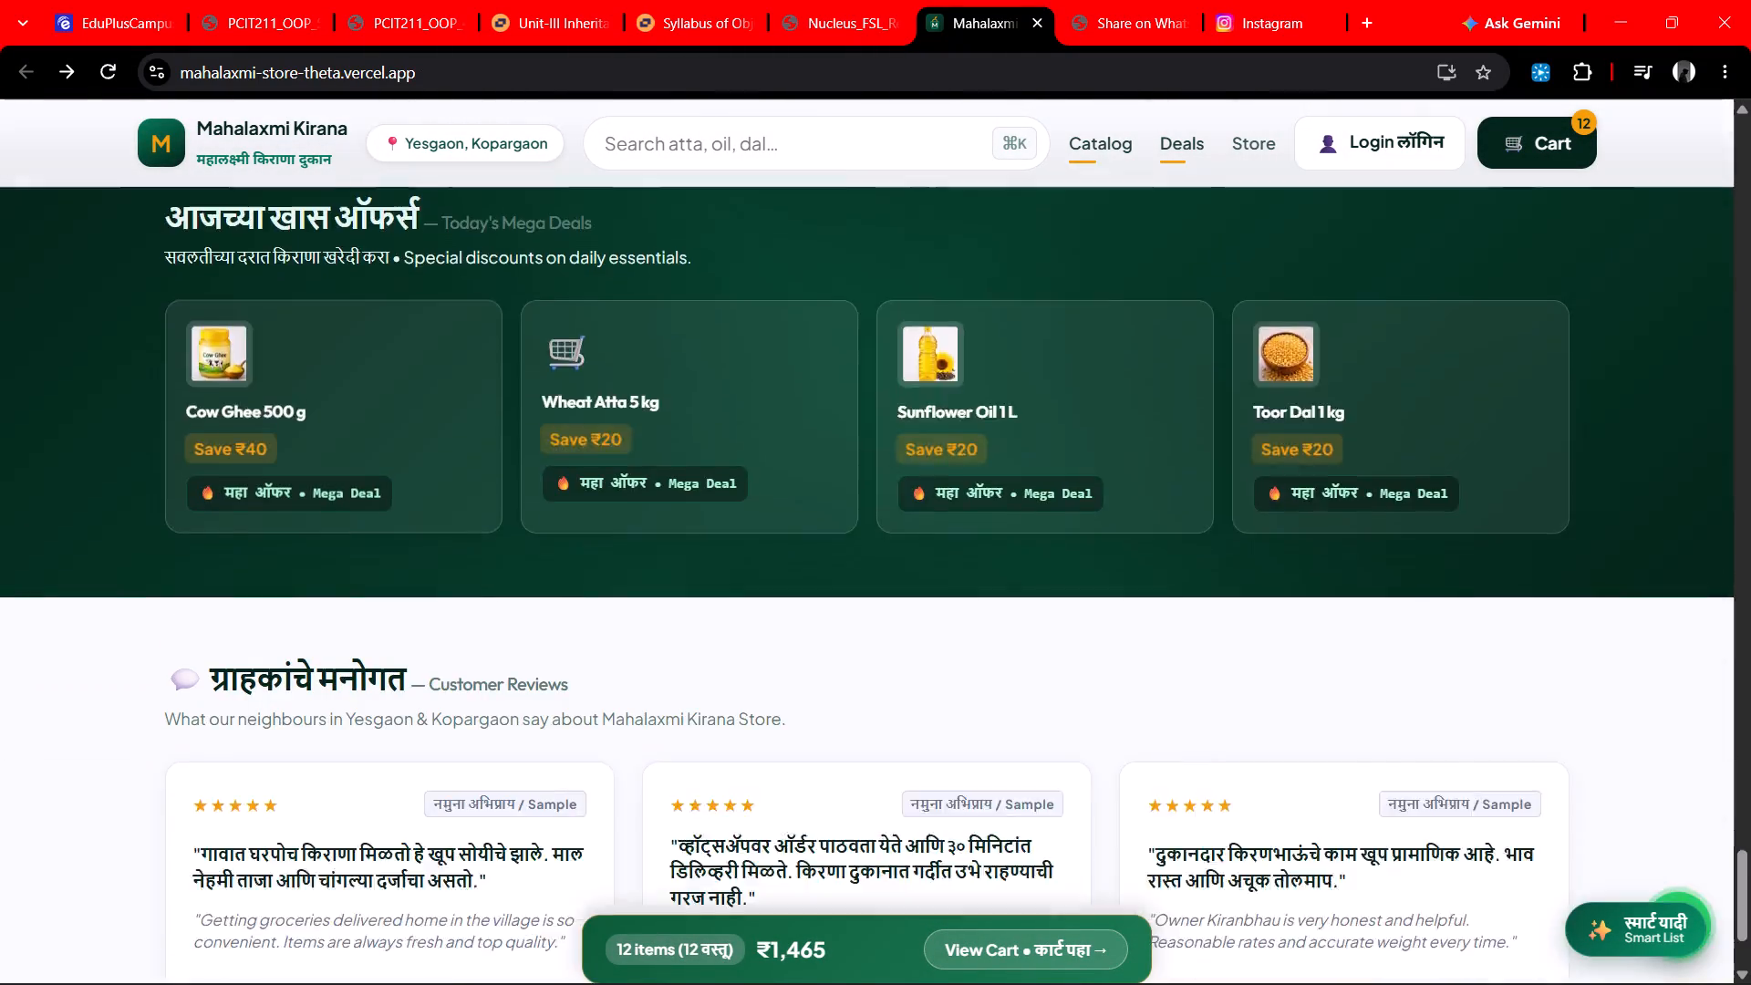
scroll(449, 548, up, 16)
scroll(449, 548, up, 7)
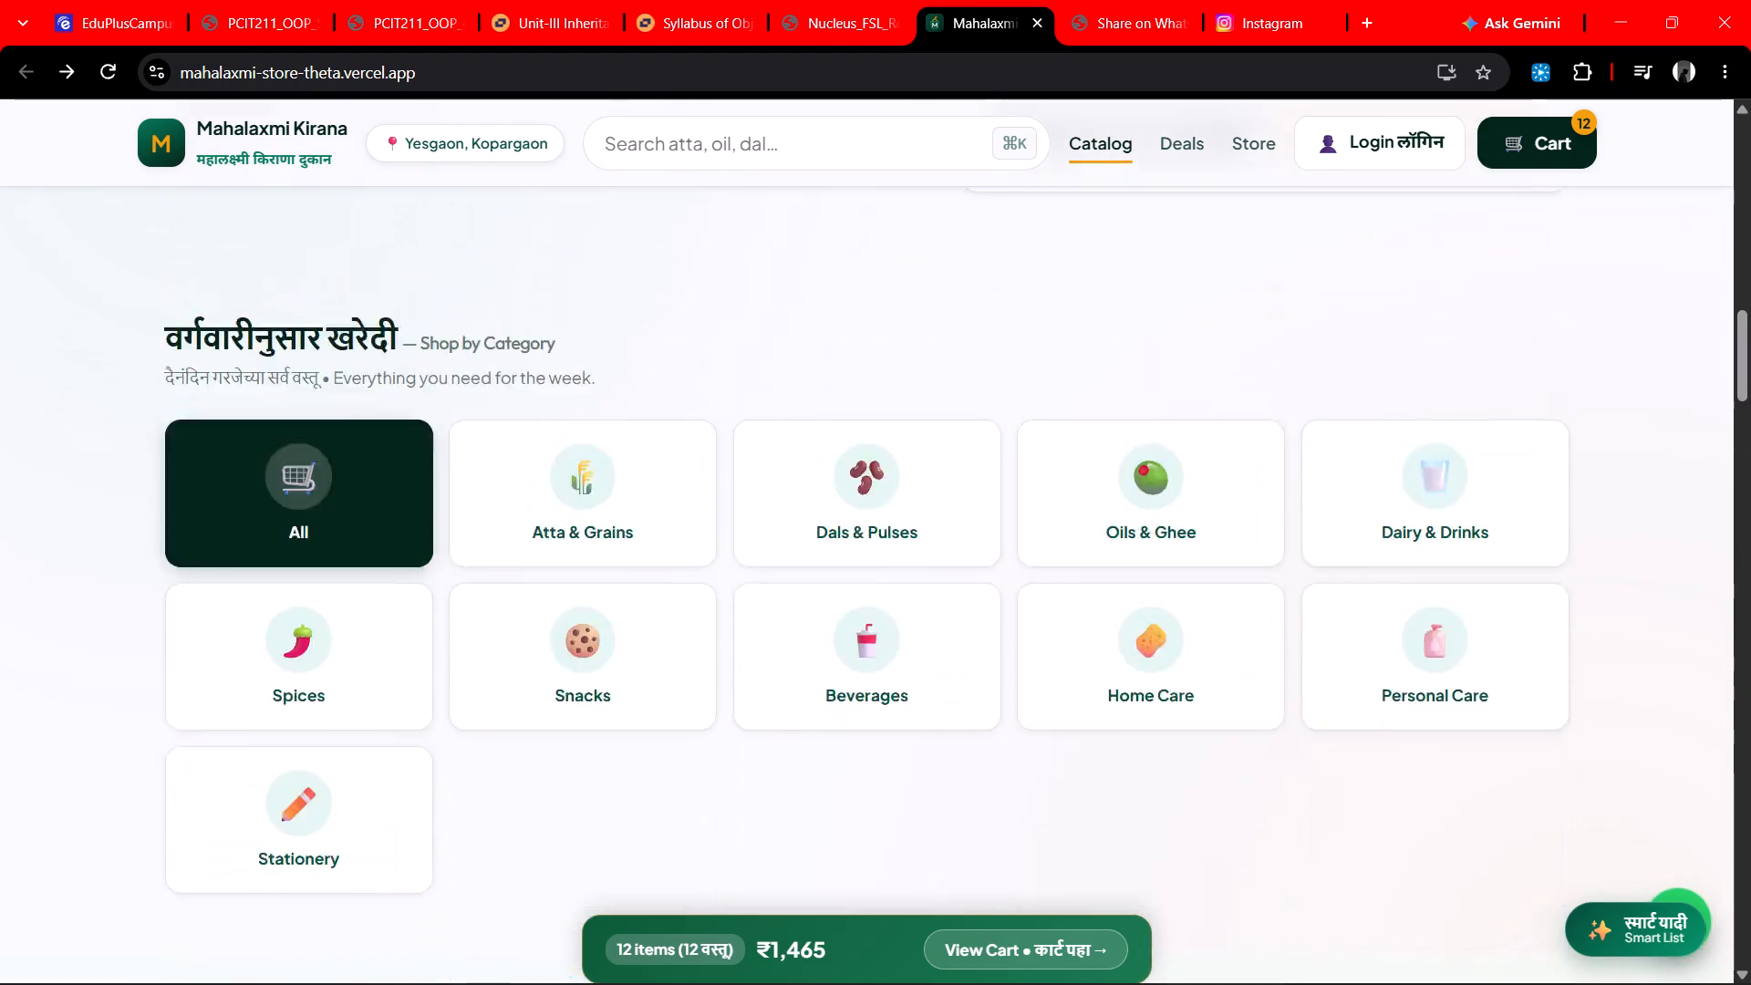
scroll(449, 548, down, 10)
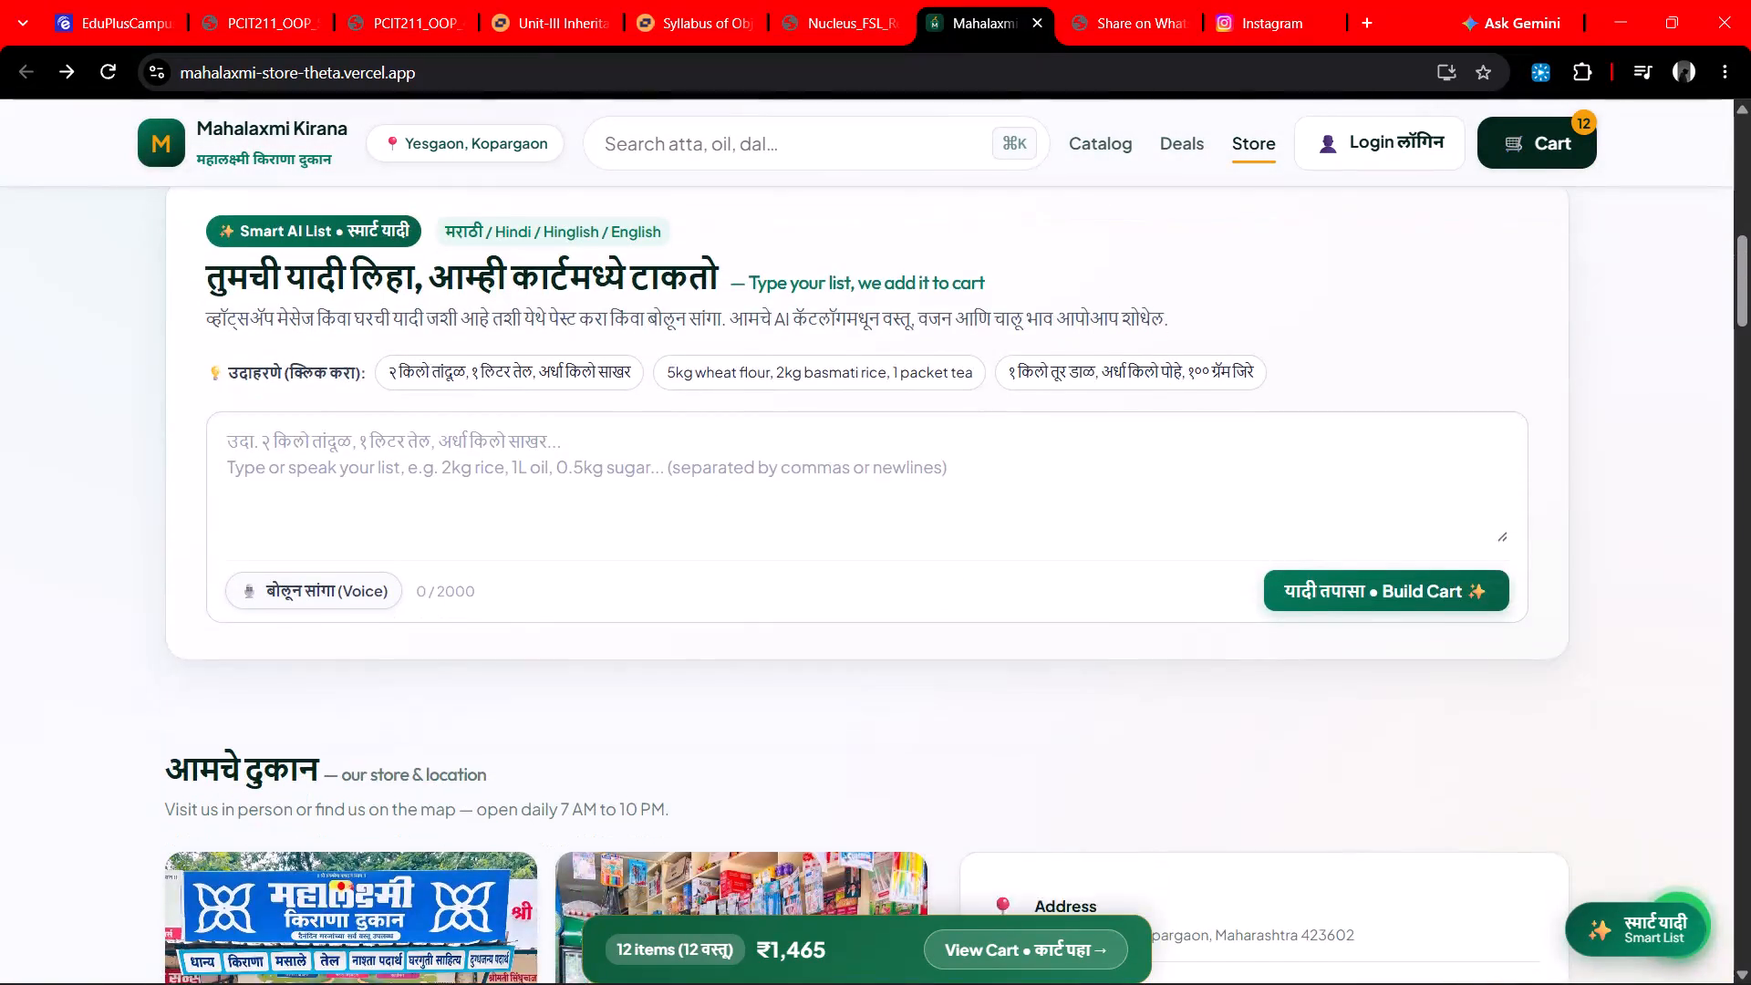
scroll(449, 548, down, 4)
scroll(384, 611, up, 4)
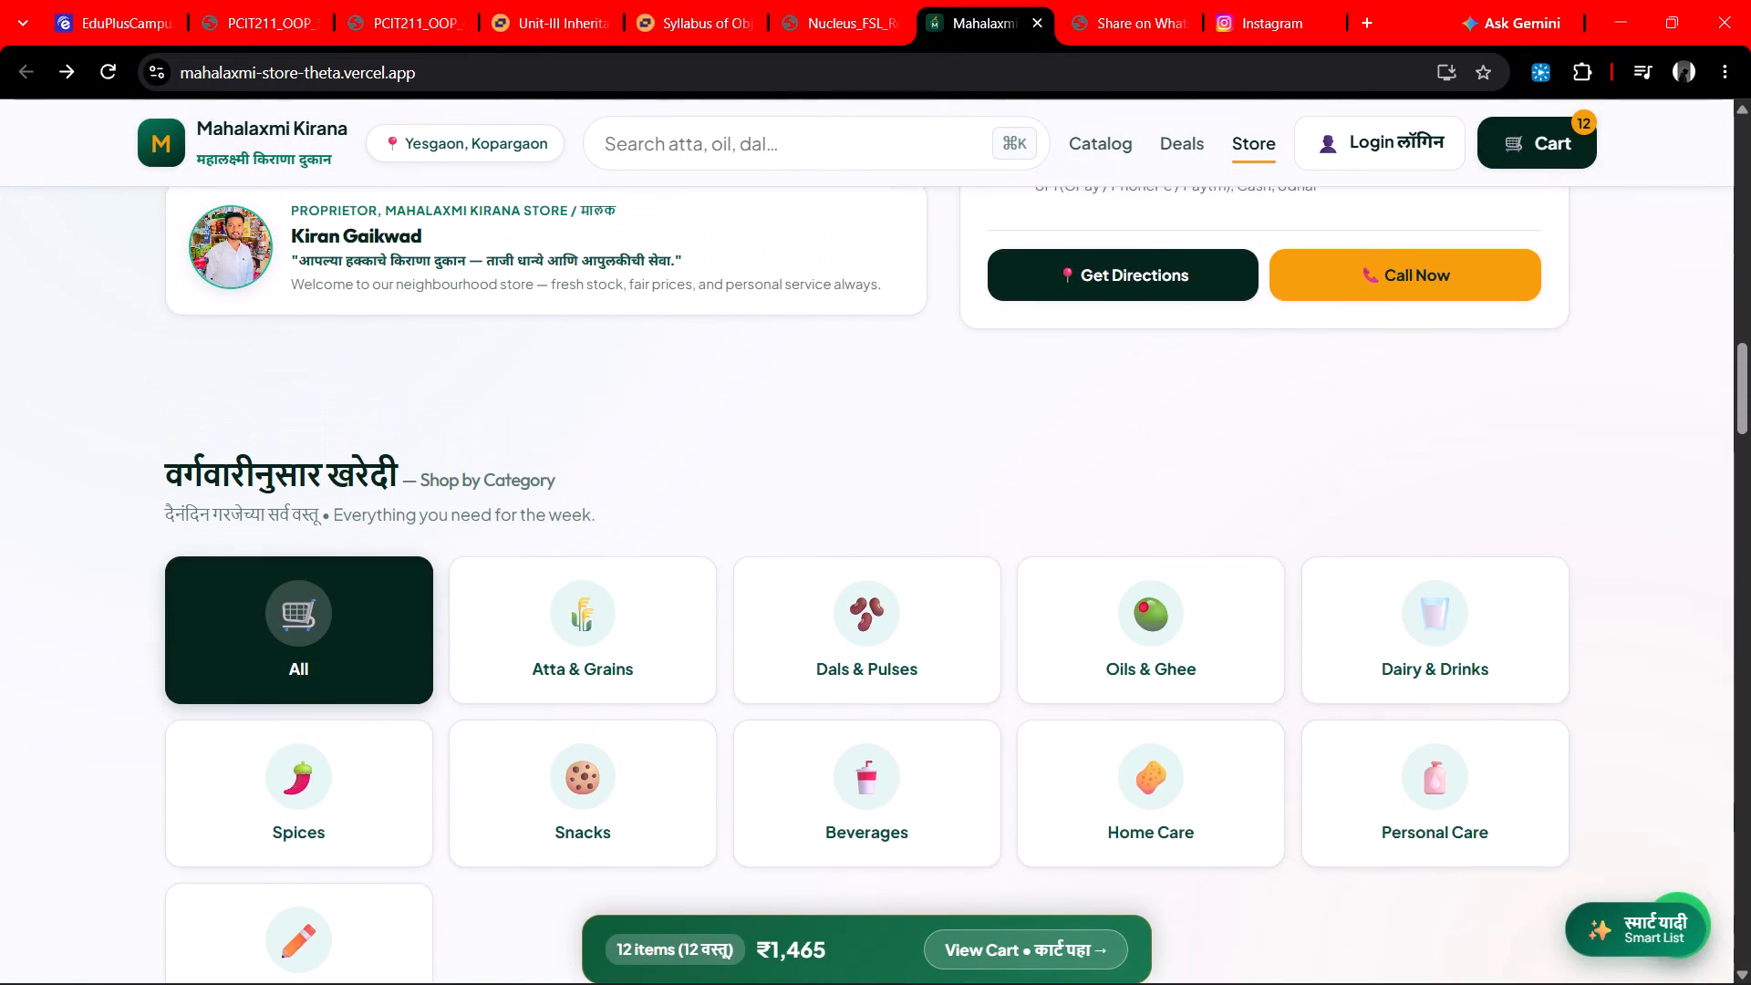
scroll(384, 611, left, 1)
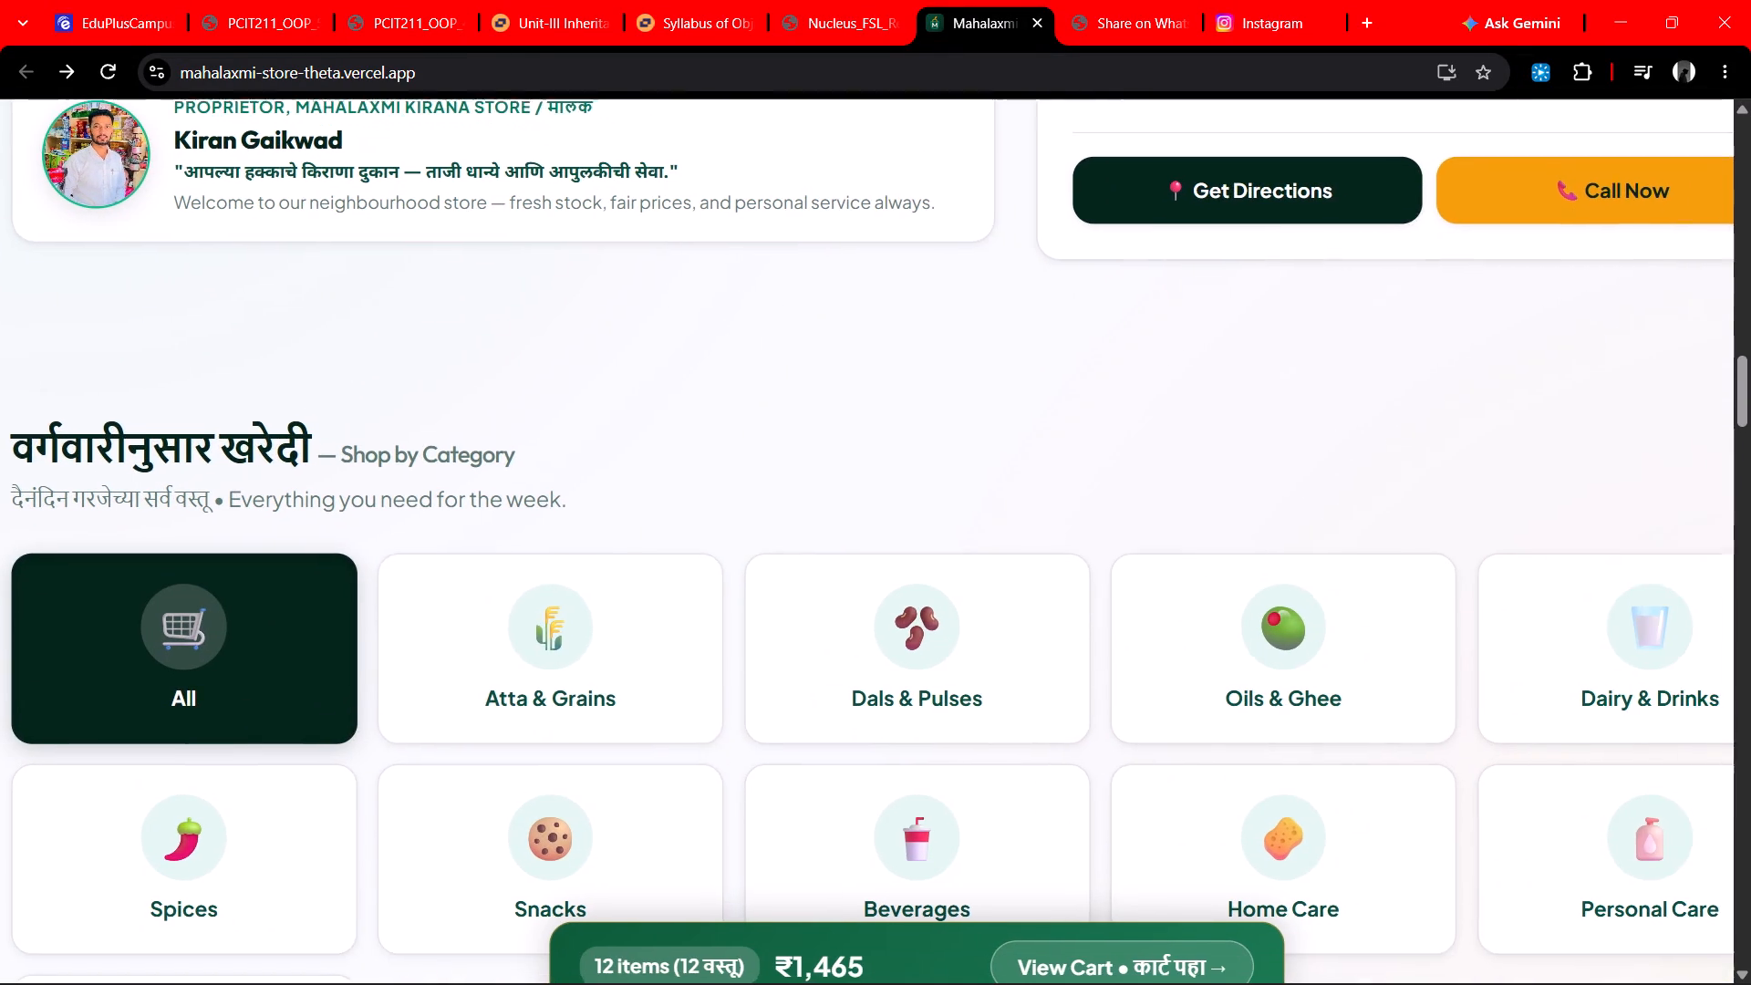
Save the shop owner's photo from the store website into the Desktop's fsl > fsl folder under its suggested name.
scroll(384, 611, left, 1)
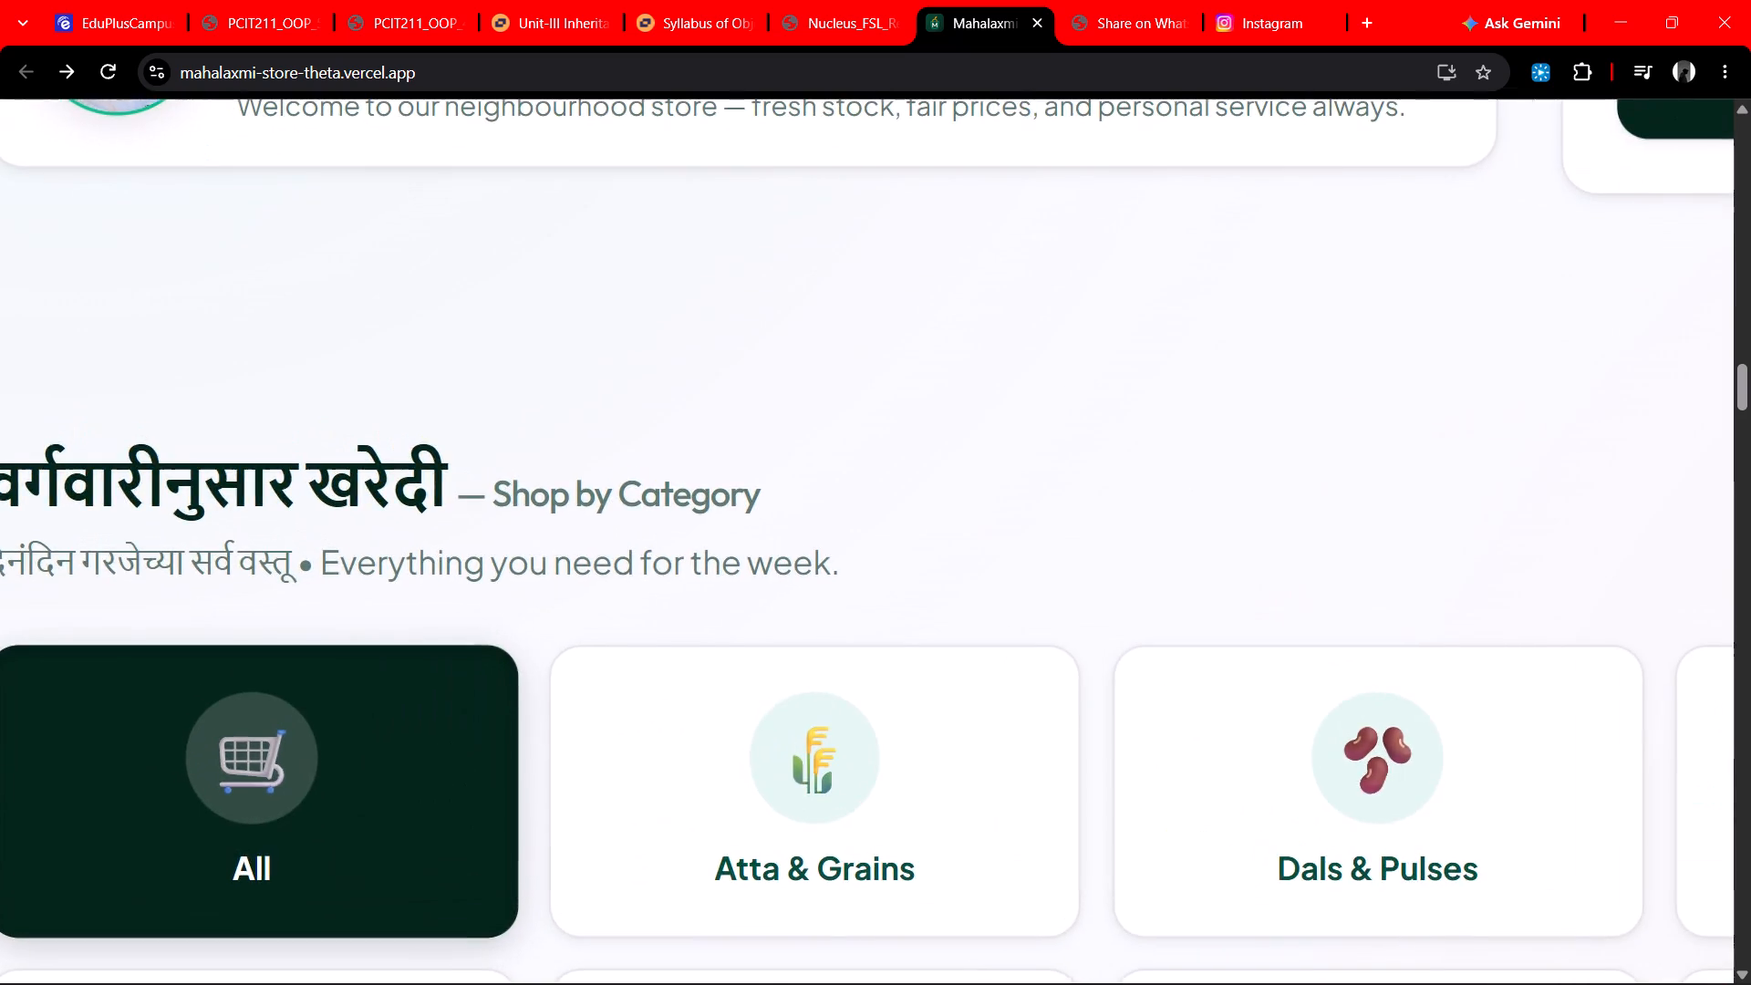
scroll(133, 347, up, 5)
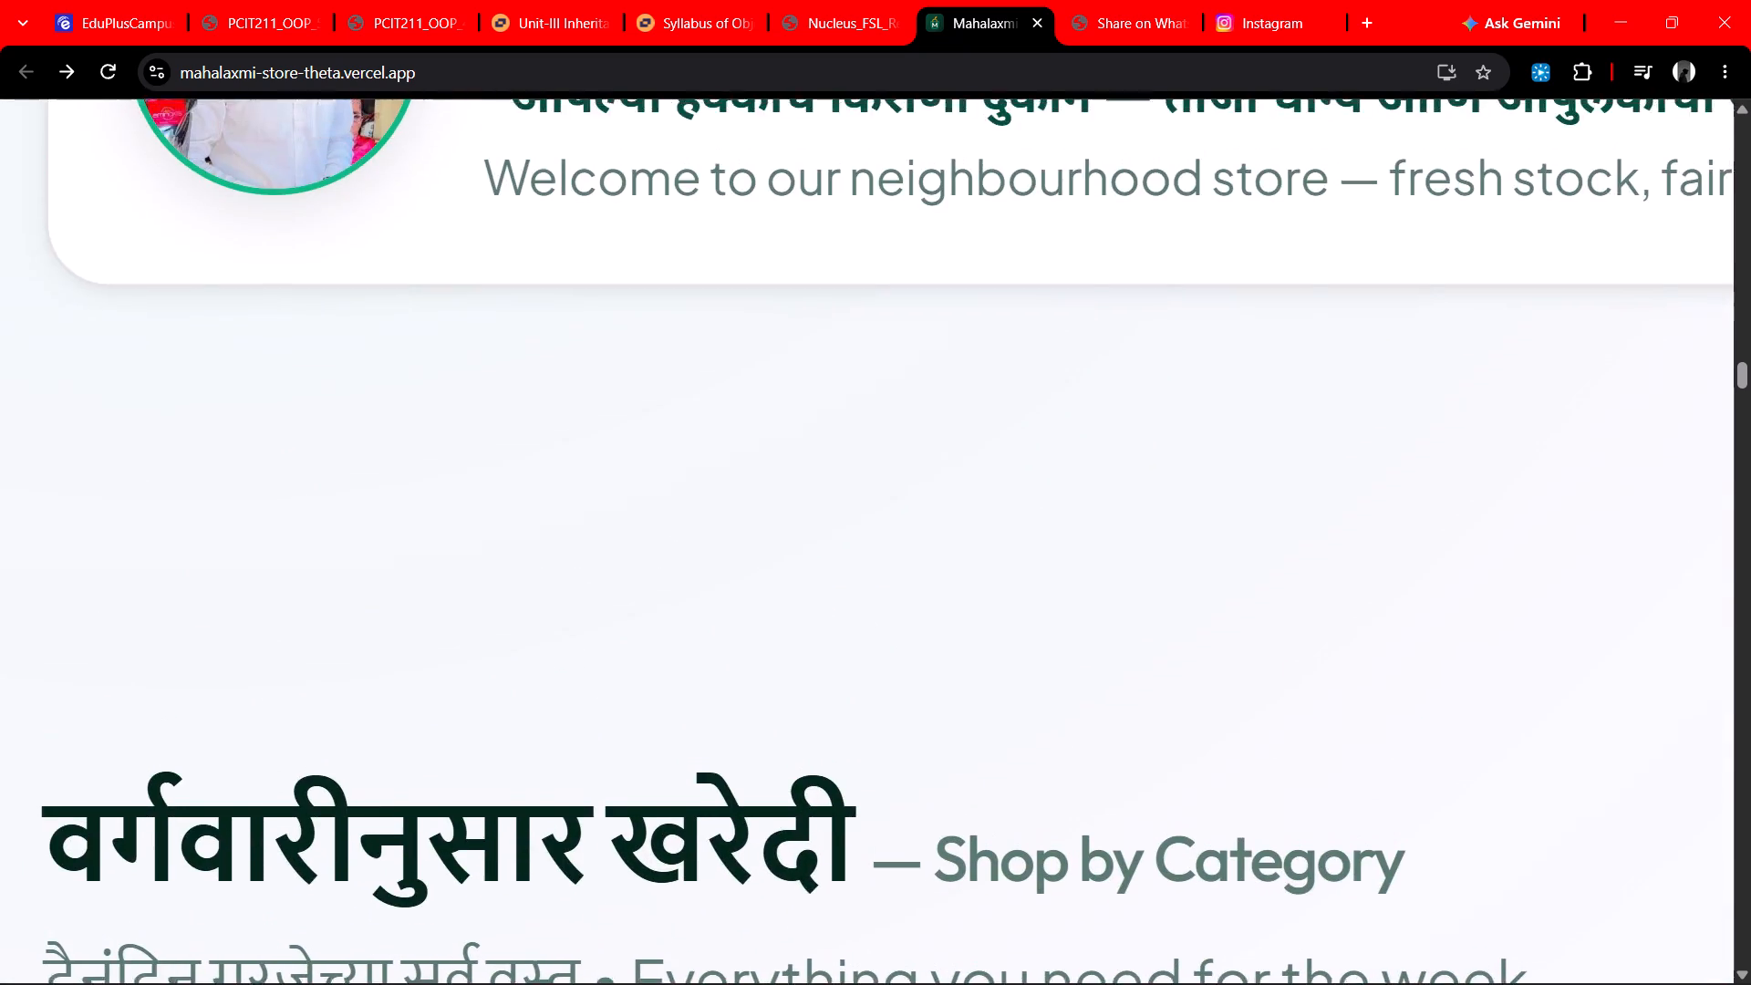
scroll(133, 347, up, 1)
right_click(356, 324)
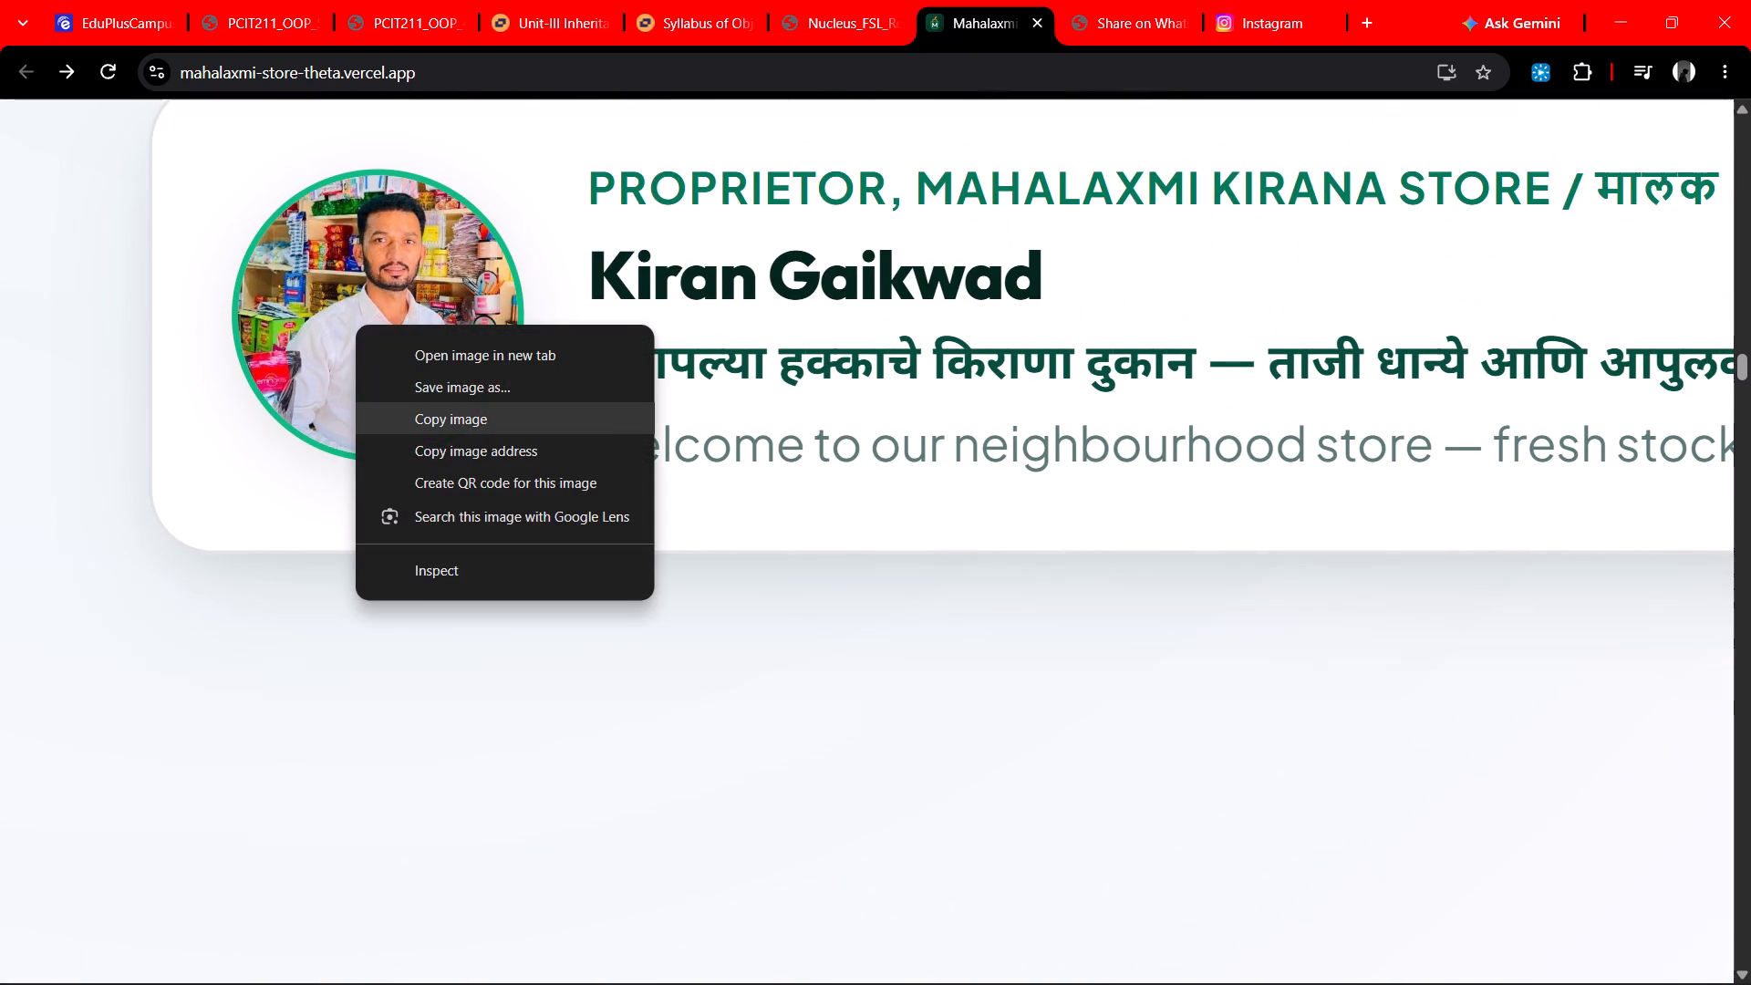
click(487, 393)
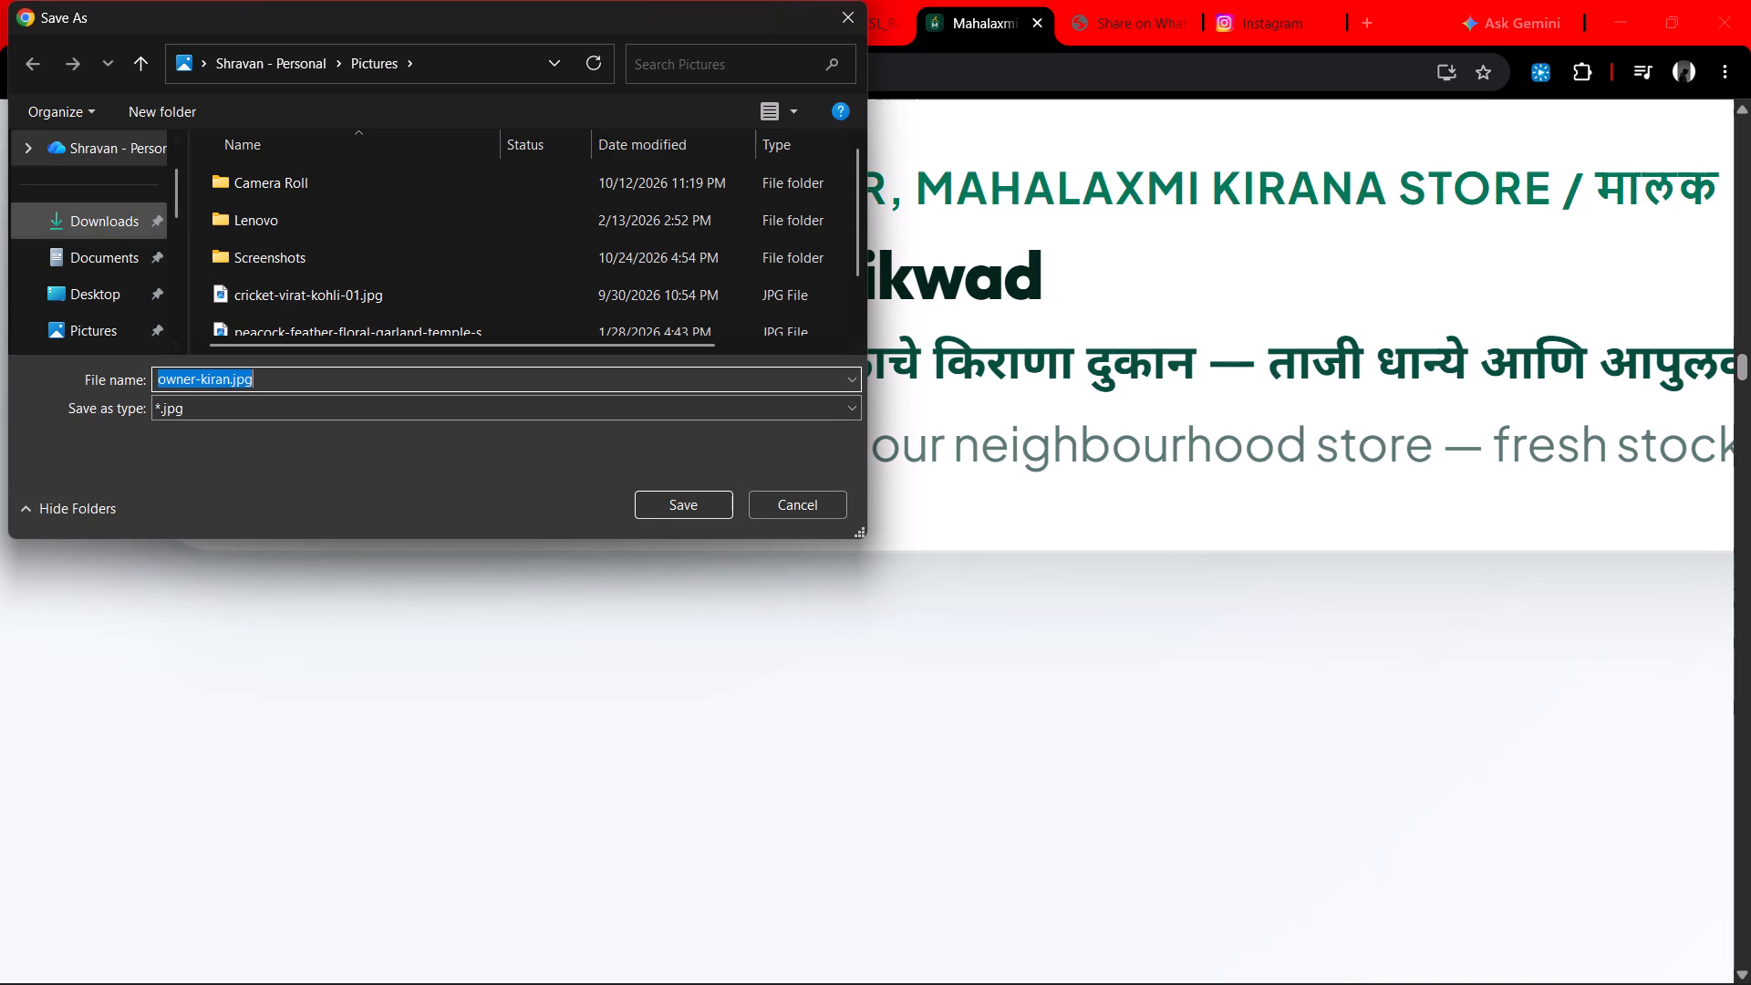
click(109, 298)
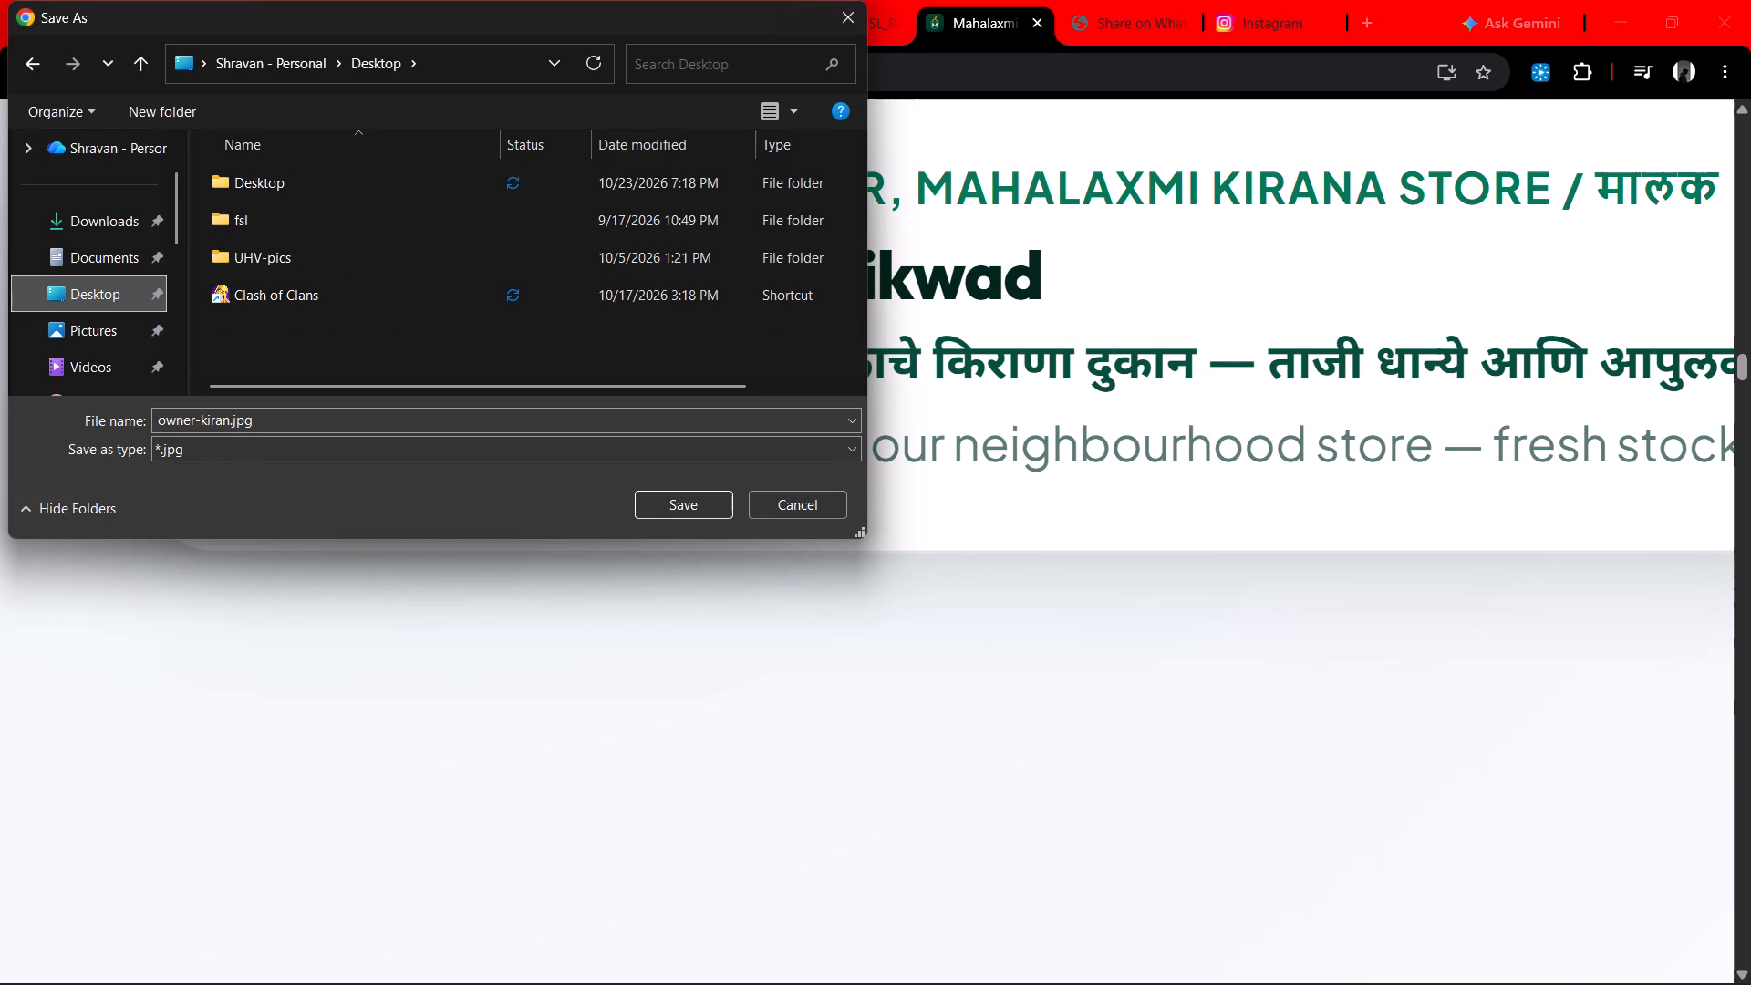
double_click(254, 212)
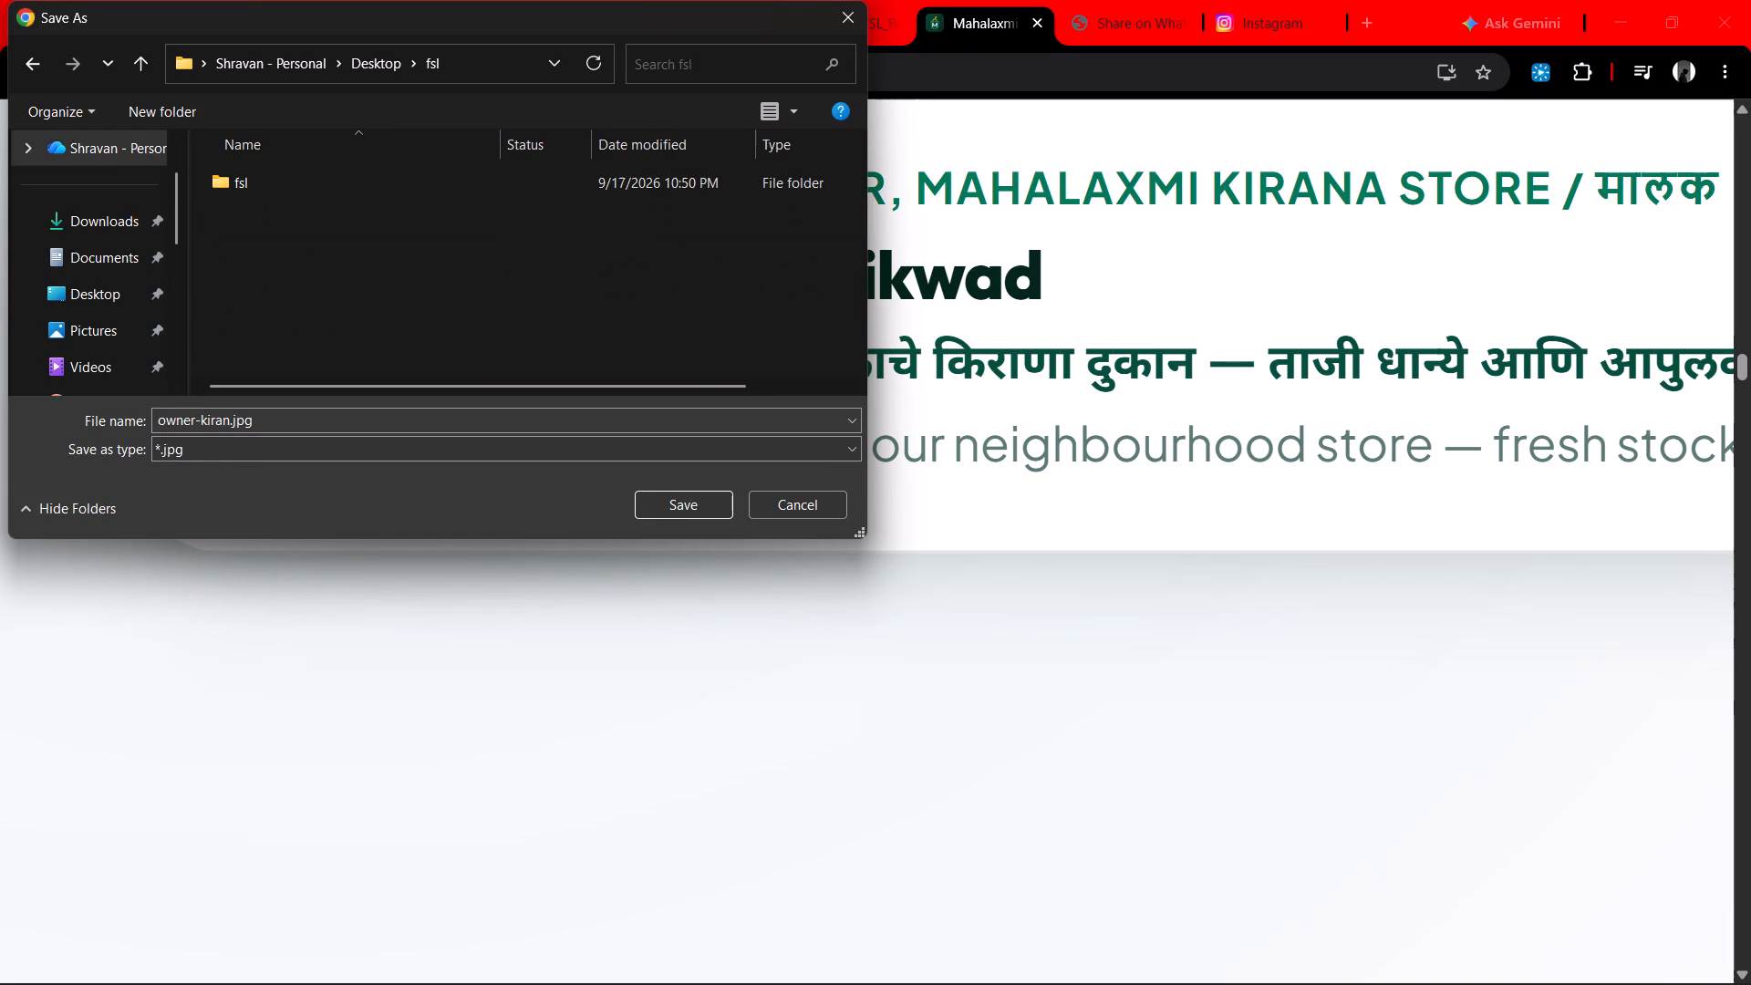
double_click(306, 181)
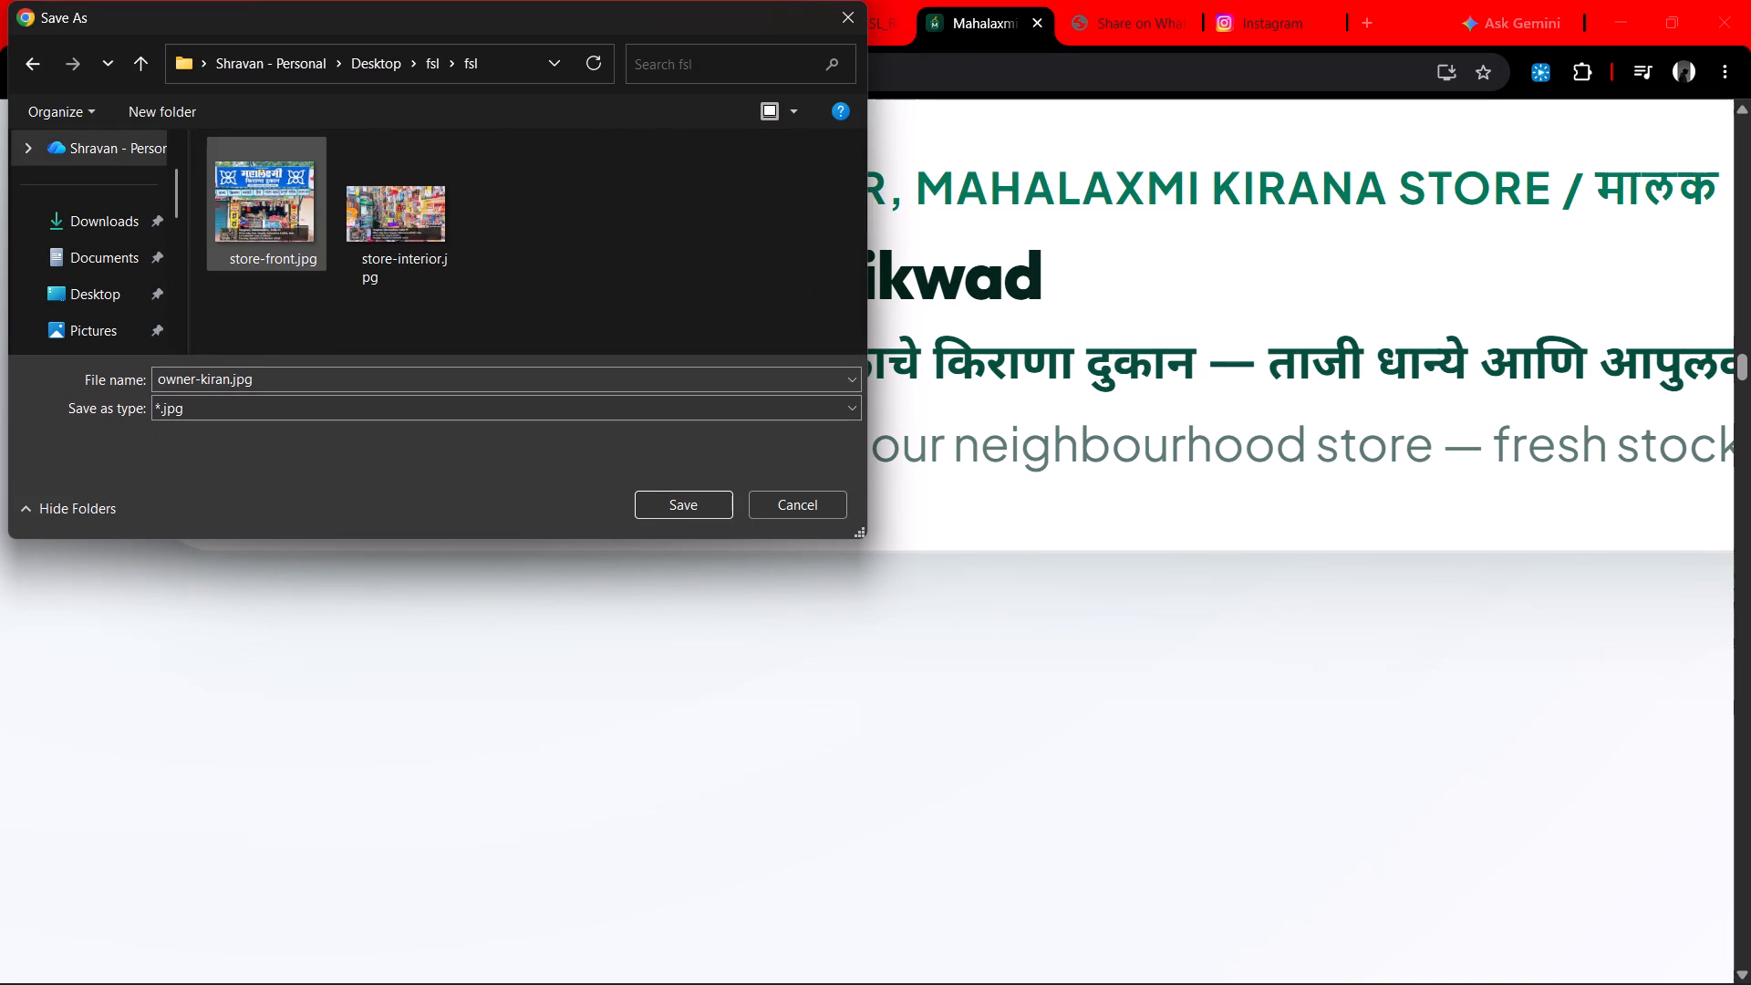
click(296, 377)
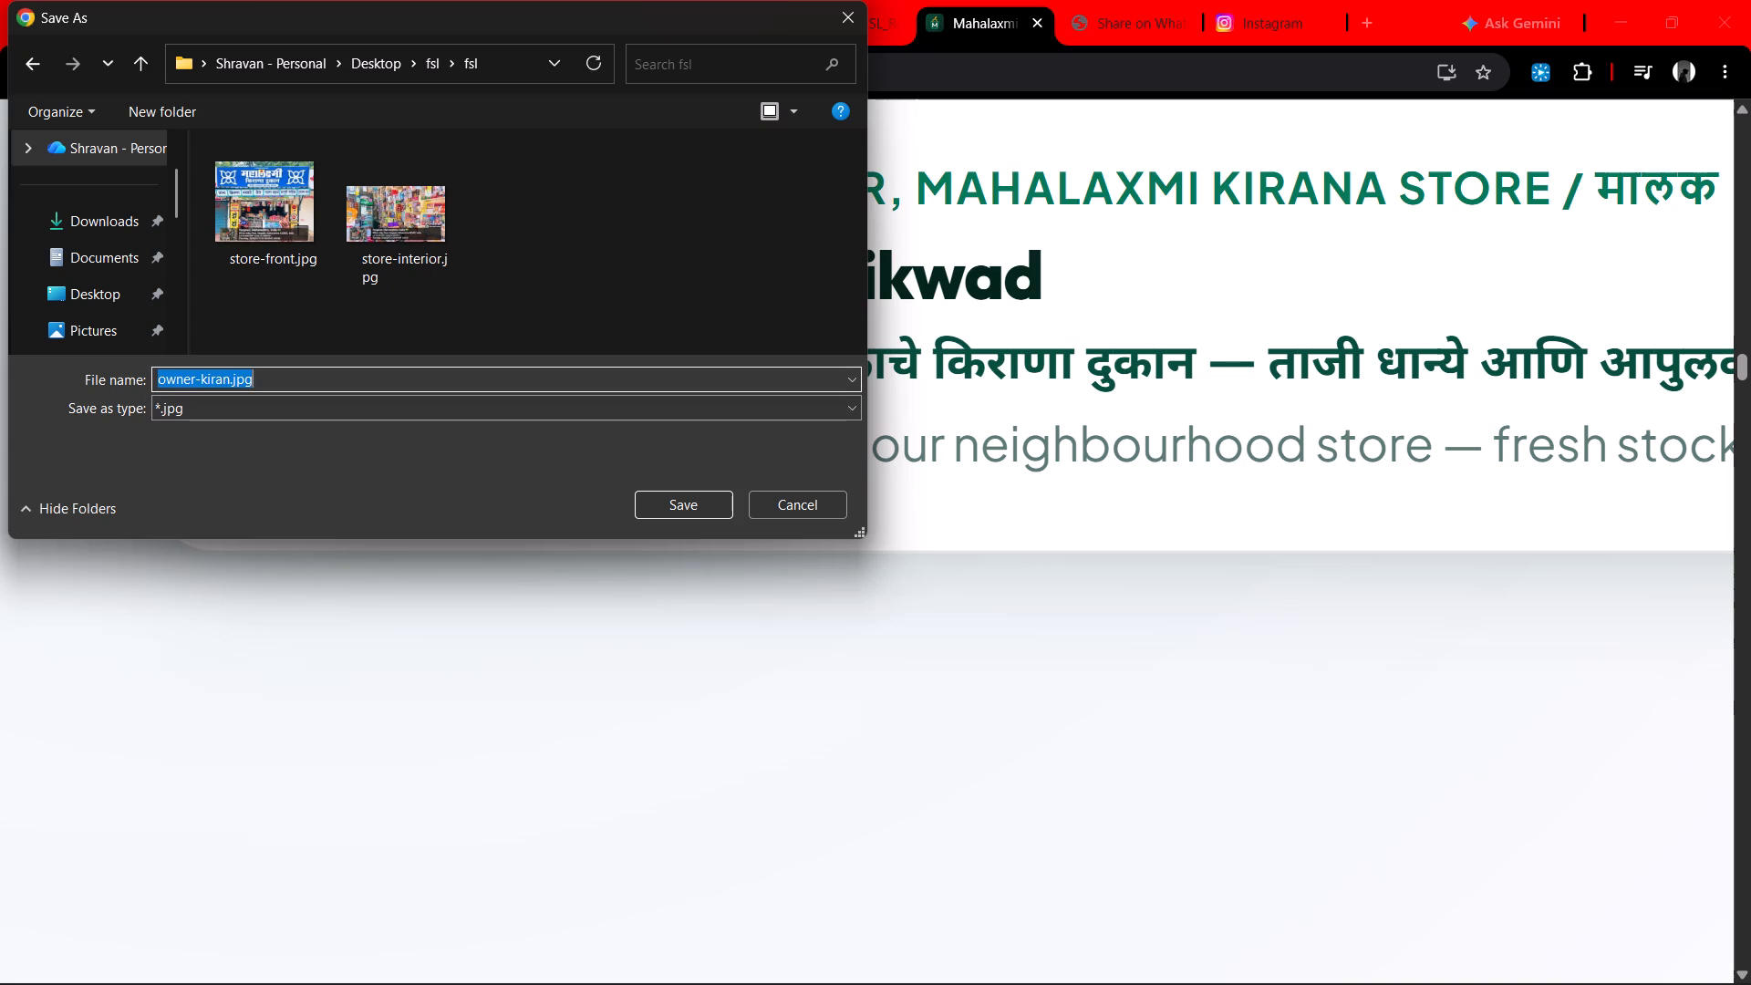
click(682, 508)
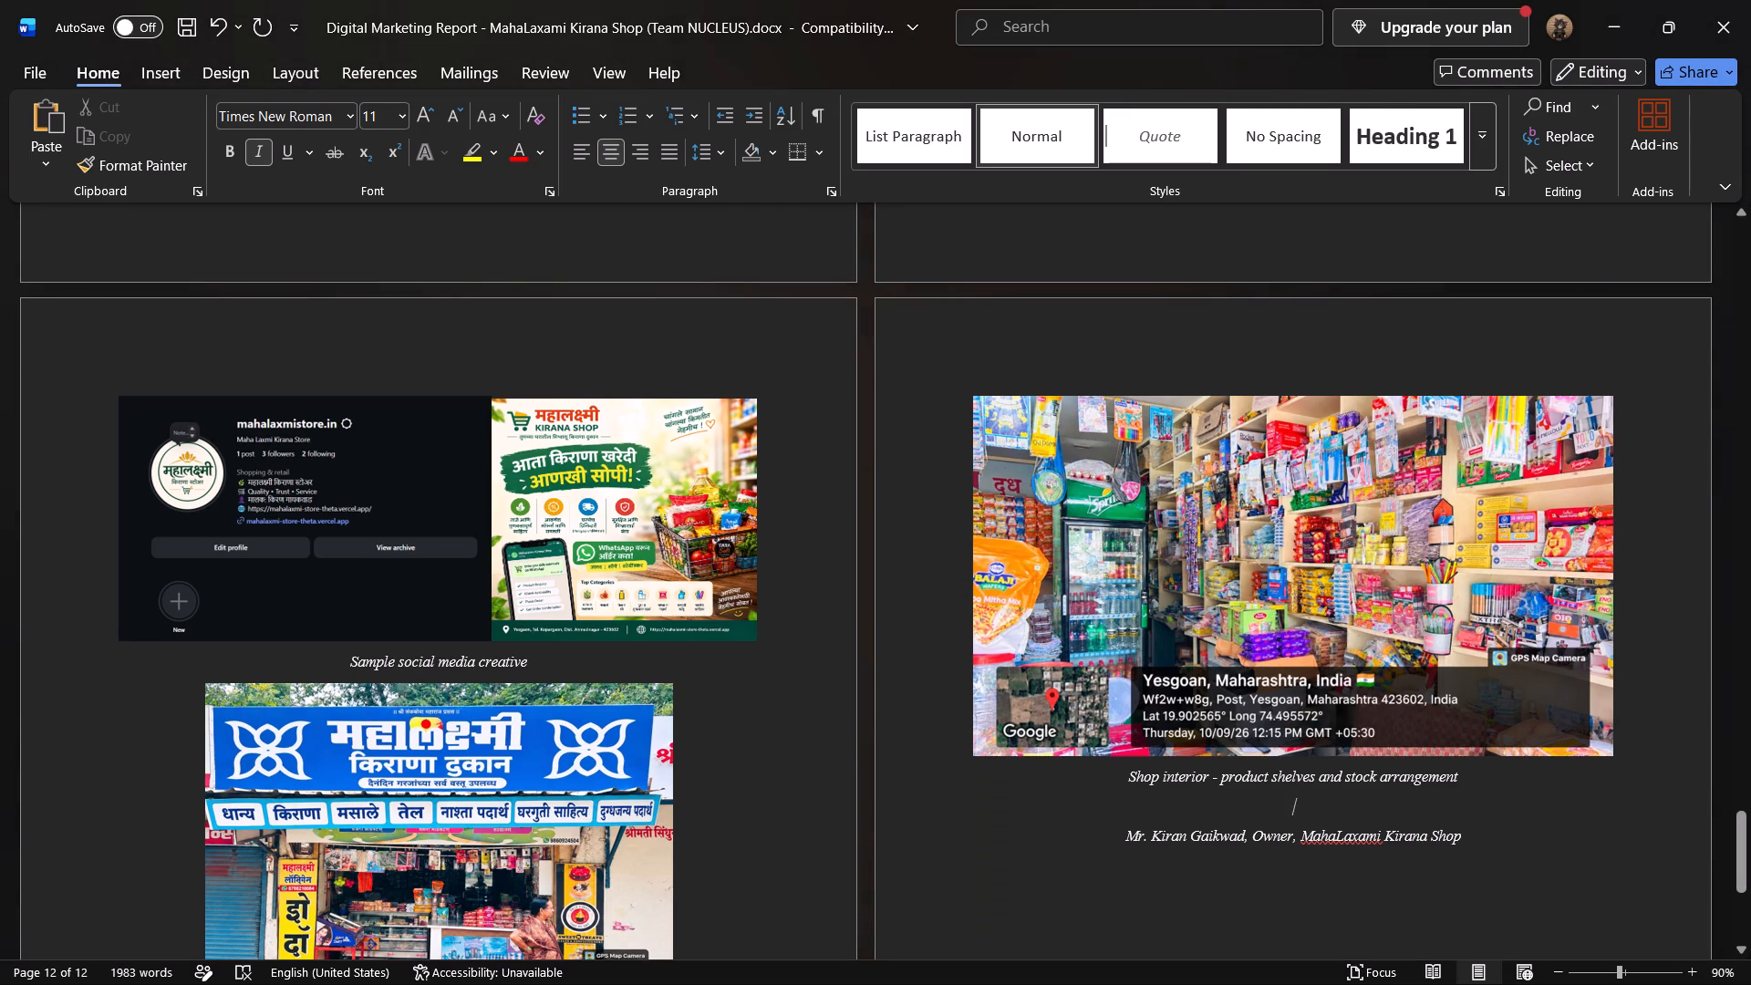
In the Word report, insert the saved shop owner photo from this device on the blank line above the owner caption.
click(152, 72)
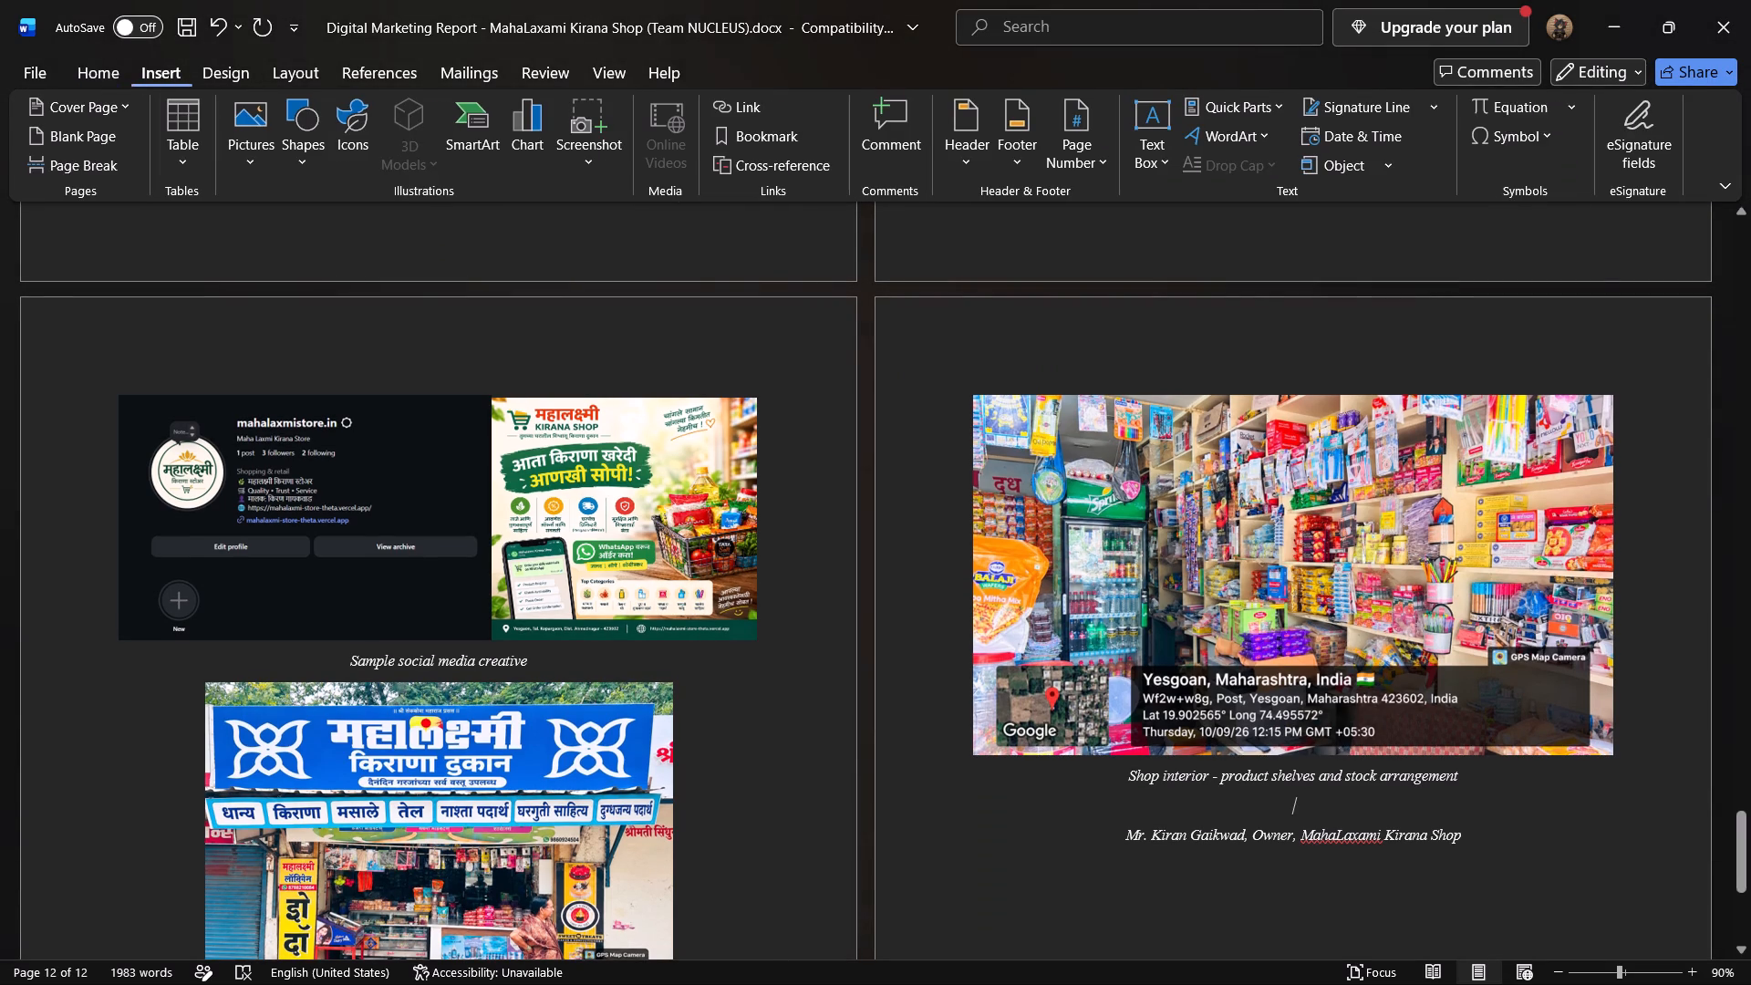
click(235, 113)
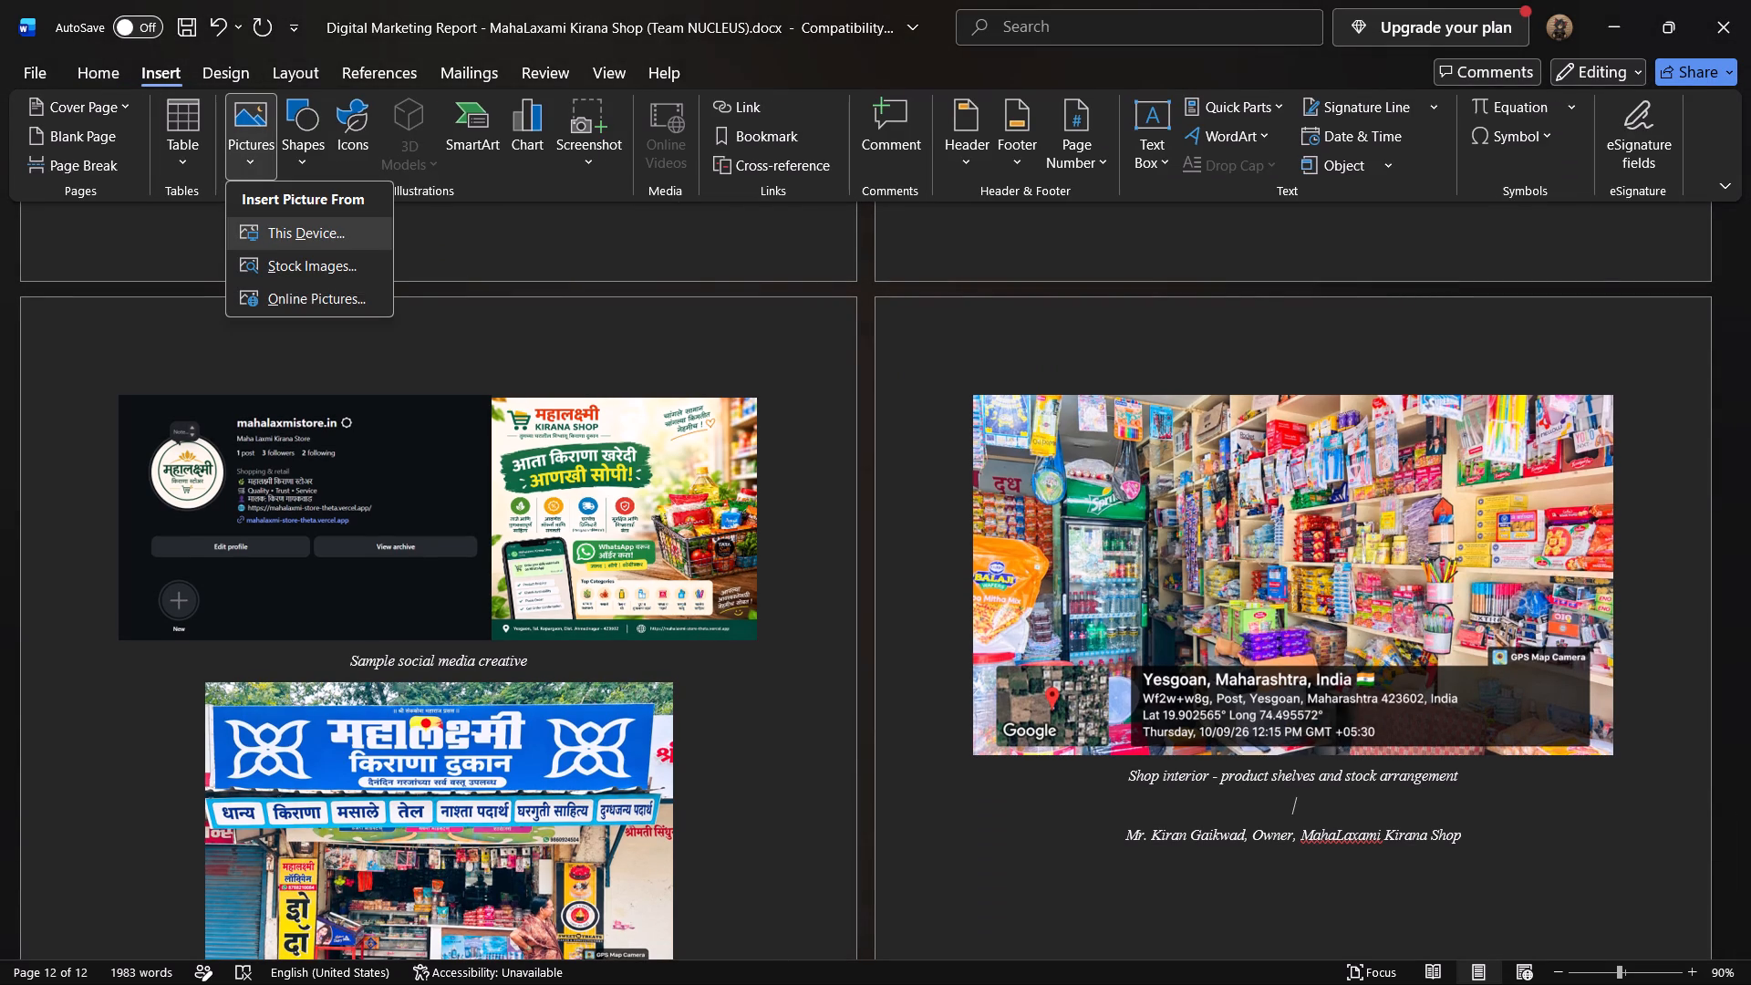
click(274, 235)
double_click(271, 249)
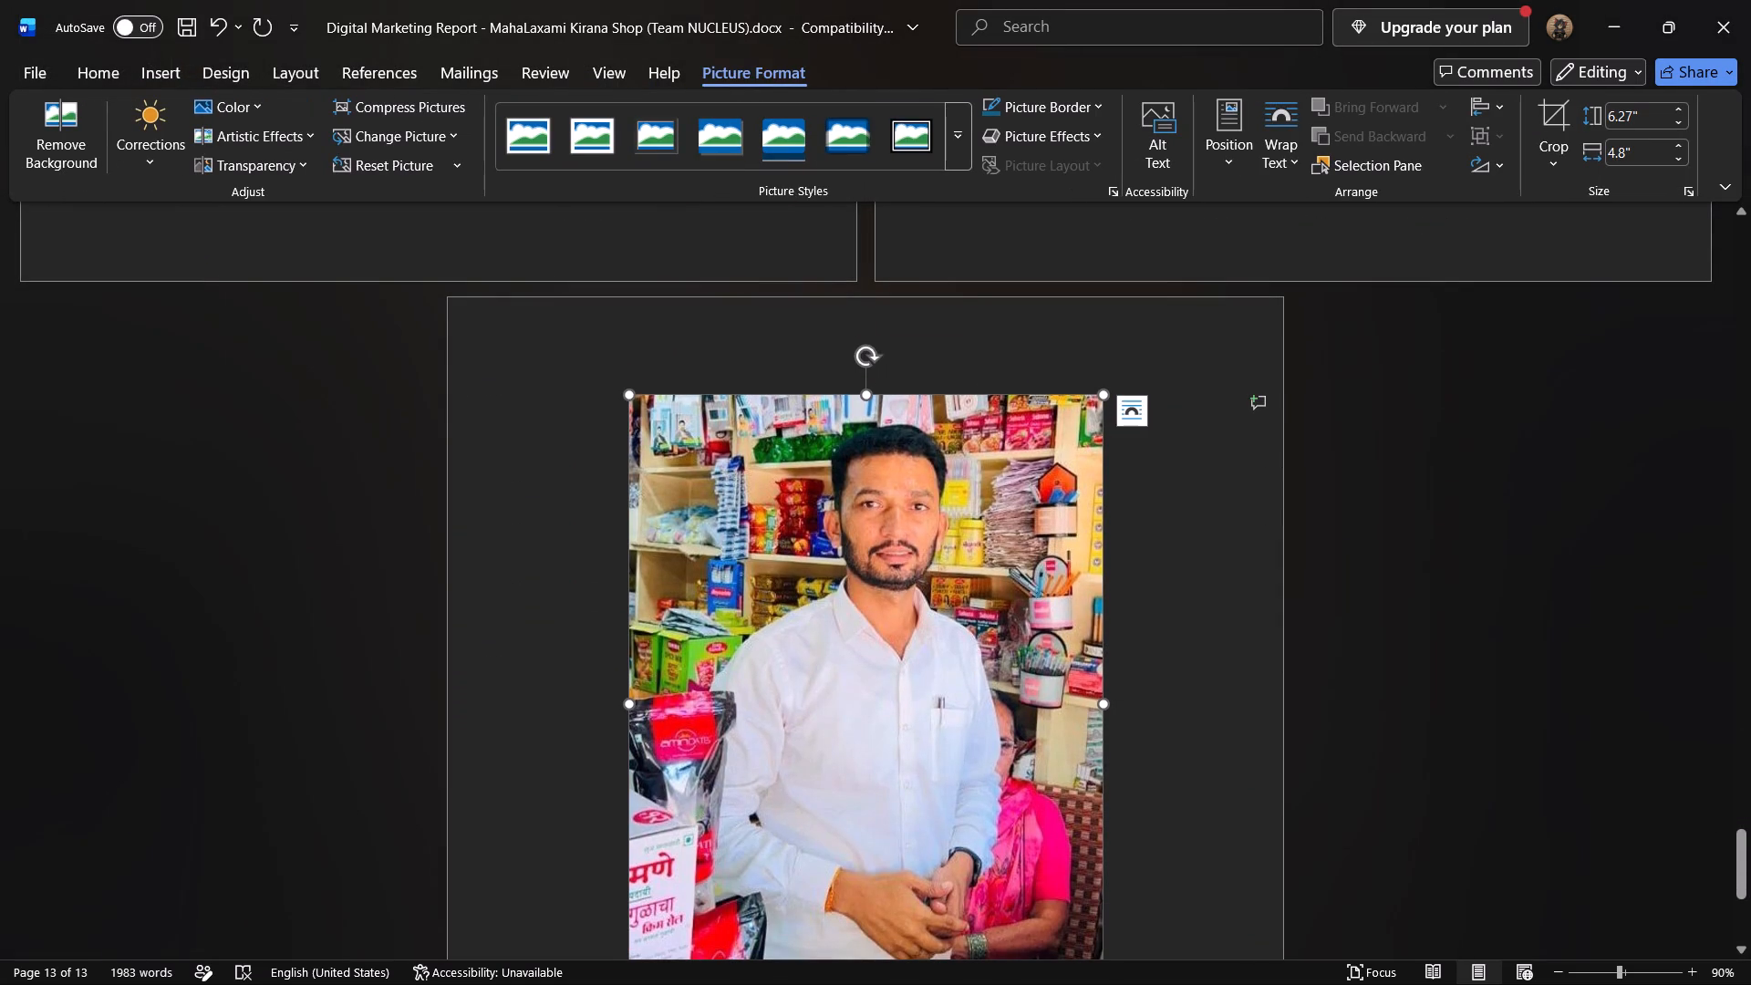
click(1469, 525)
Shrink the shop interior photo proportionally to roughly two-thirds of its width above its caption.
scroll(1469, 525, up, 1)
ctrl+scroll(1469, 525, down, 1)
ctrl+scroll(1469, 525, up, 1)
ctrl+scroll(1469, 525, down, 1)
ctrl+scroll(1469, 525, up, 1)
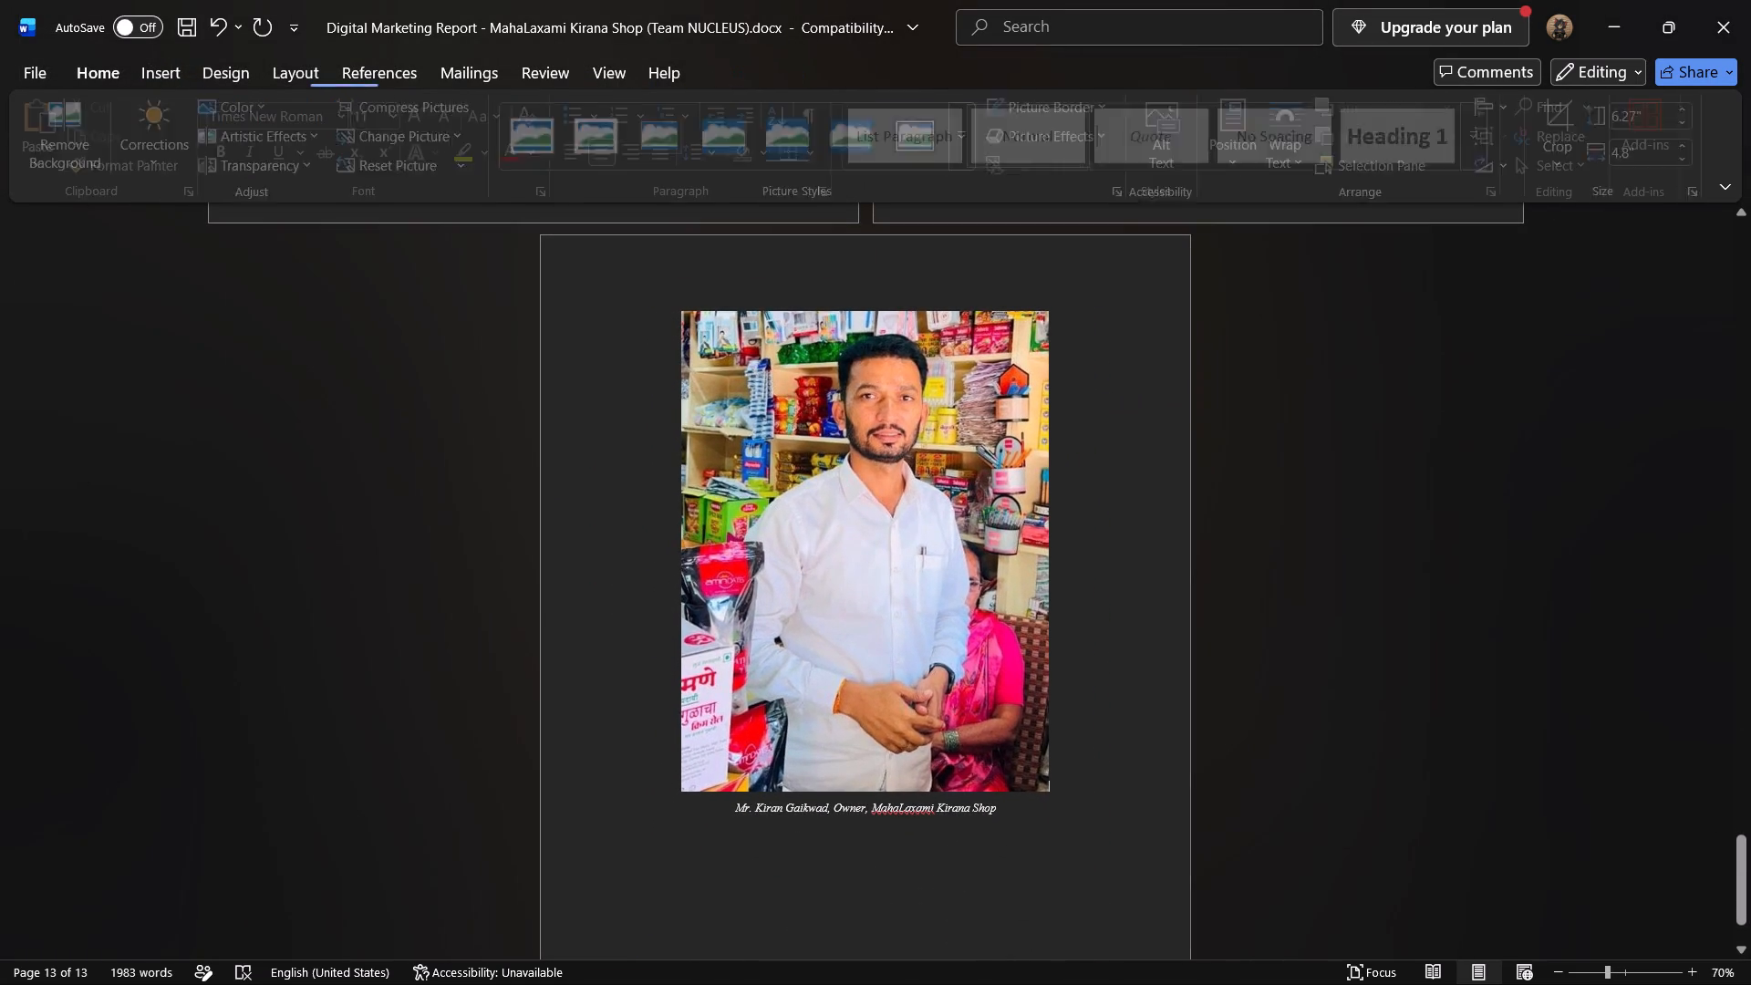
scroll(1377, 510, up, 1)
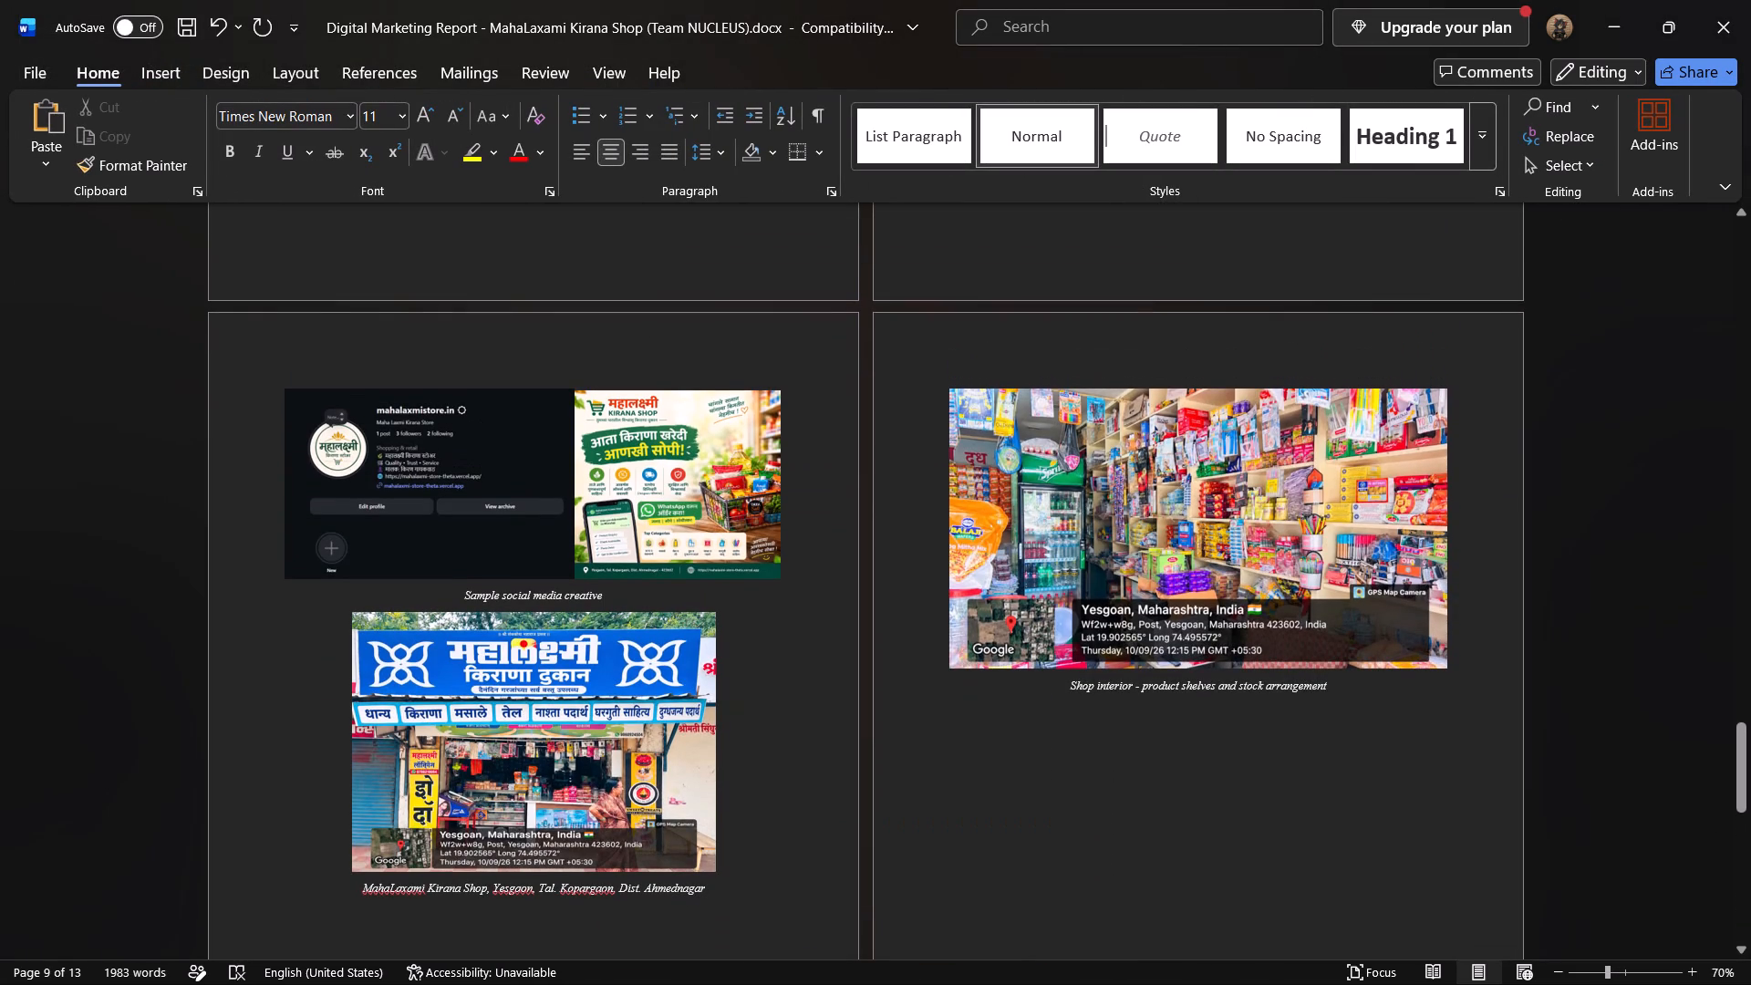
click(1054, 521)
drag(948, 390, 1228, 471)
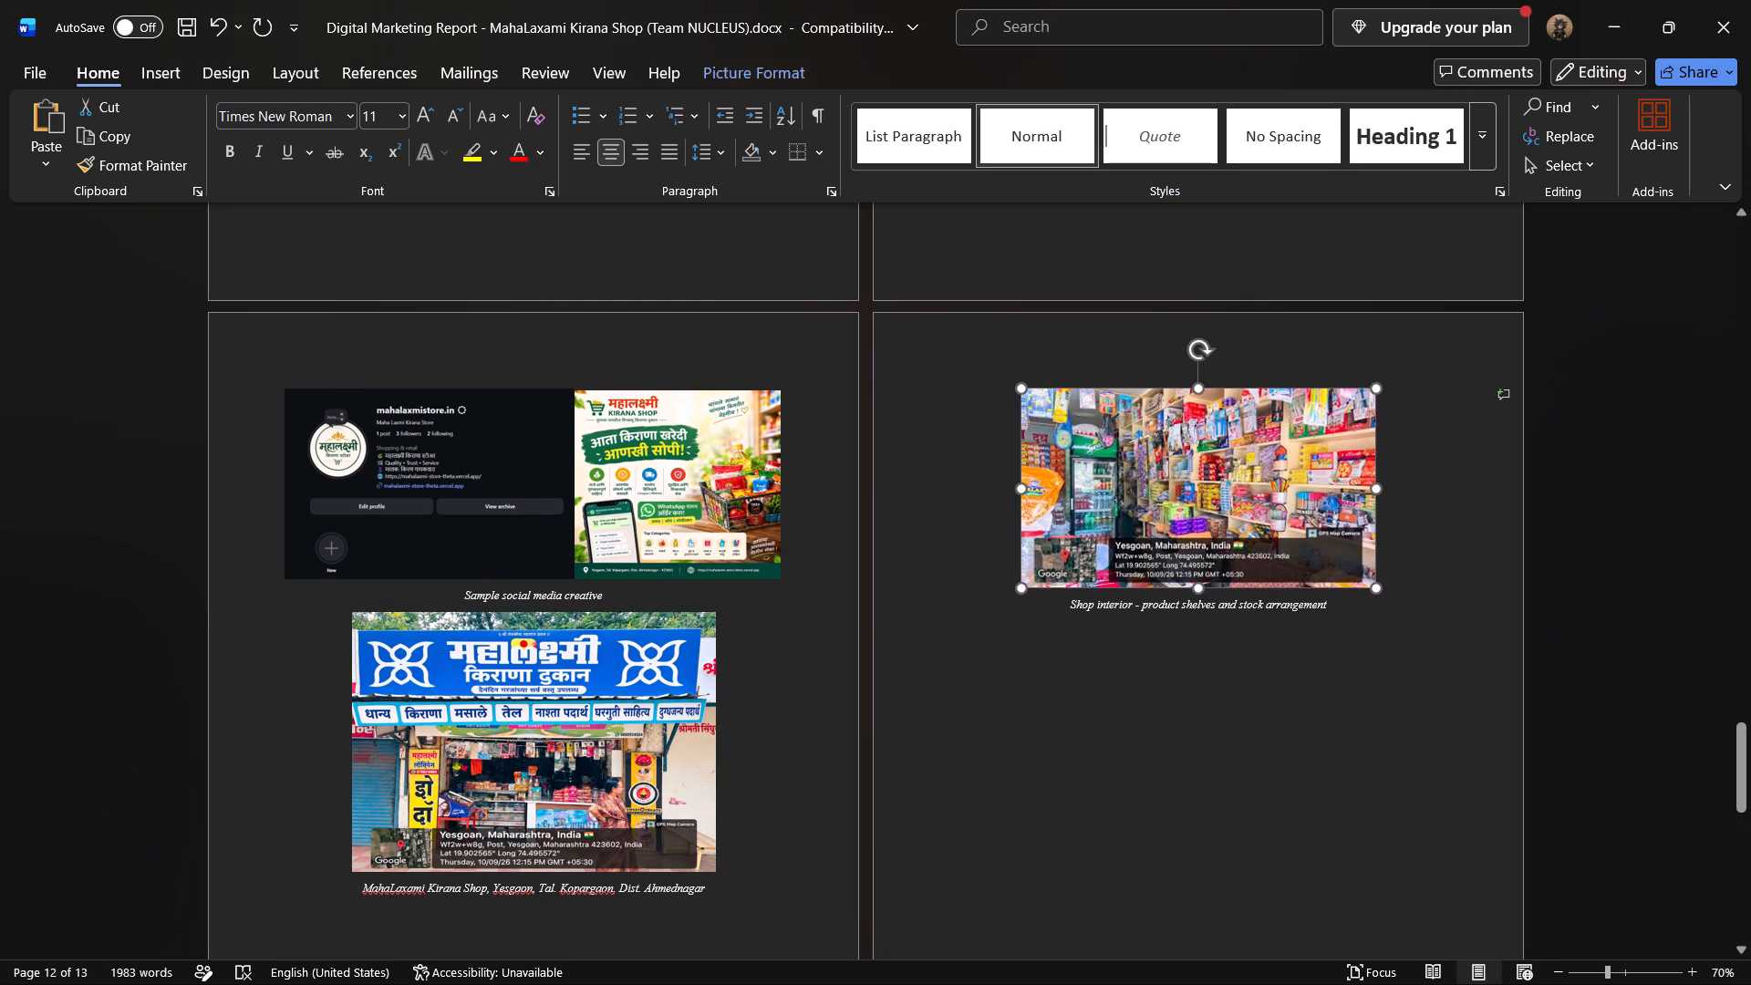
drag(1228, 471, 1359, 489)
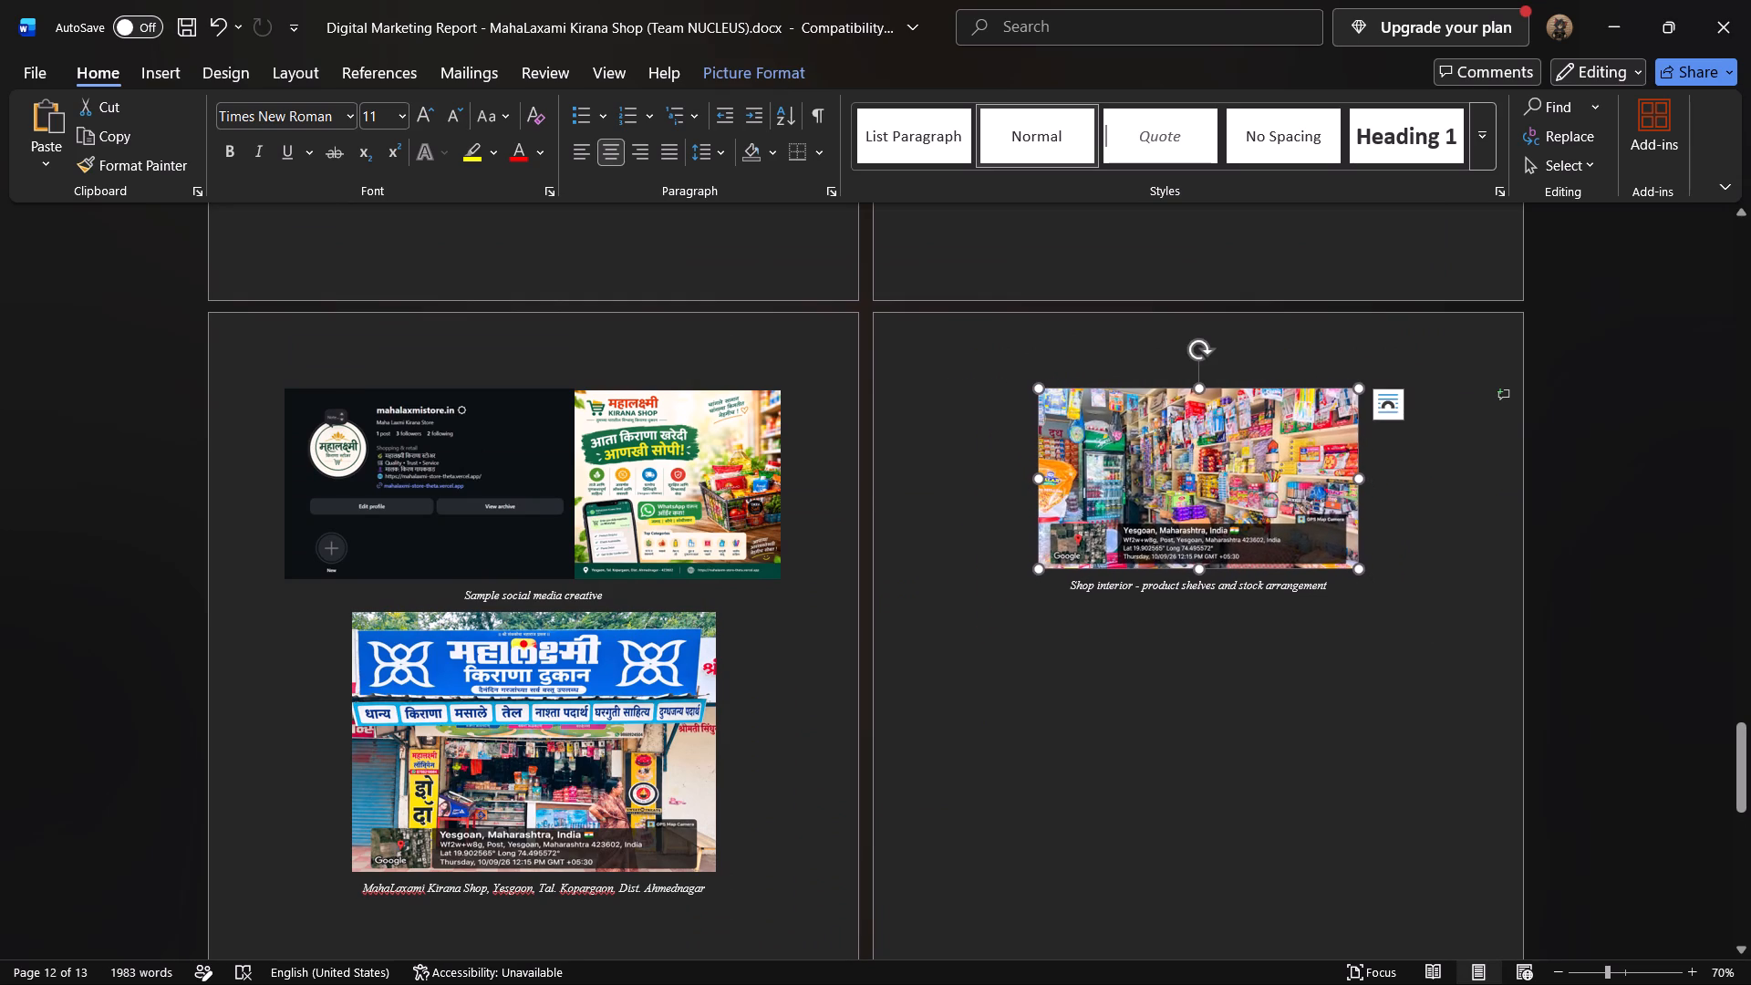
Shrink the storefront photo to about the interior photo's width so the interior photo and its caption fit on the same page.
click(355, 690)
drag(351, 609, 416, 638)
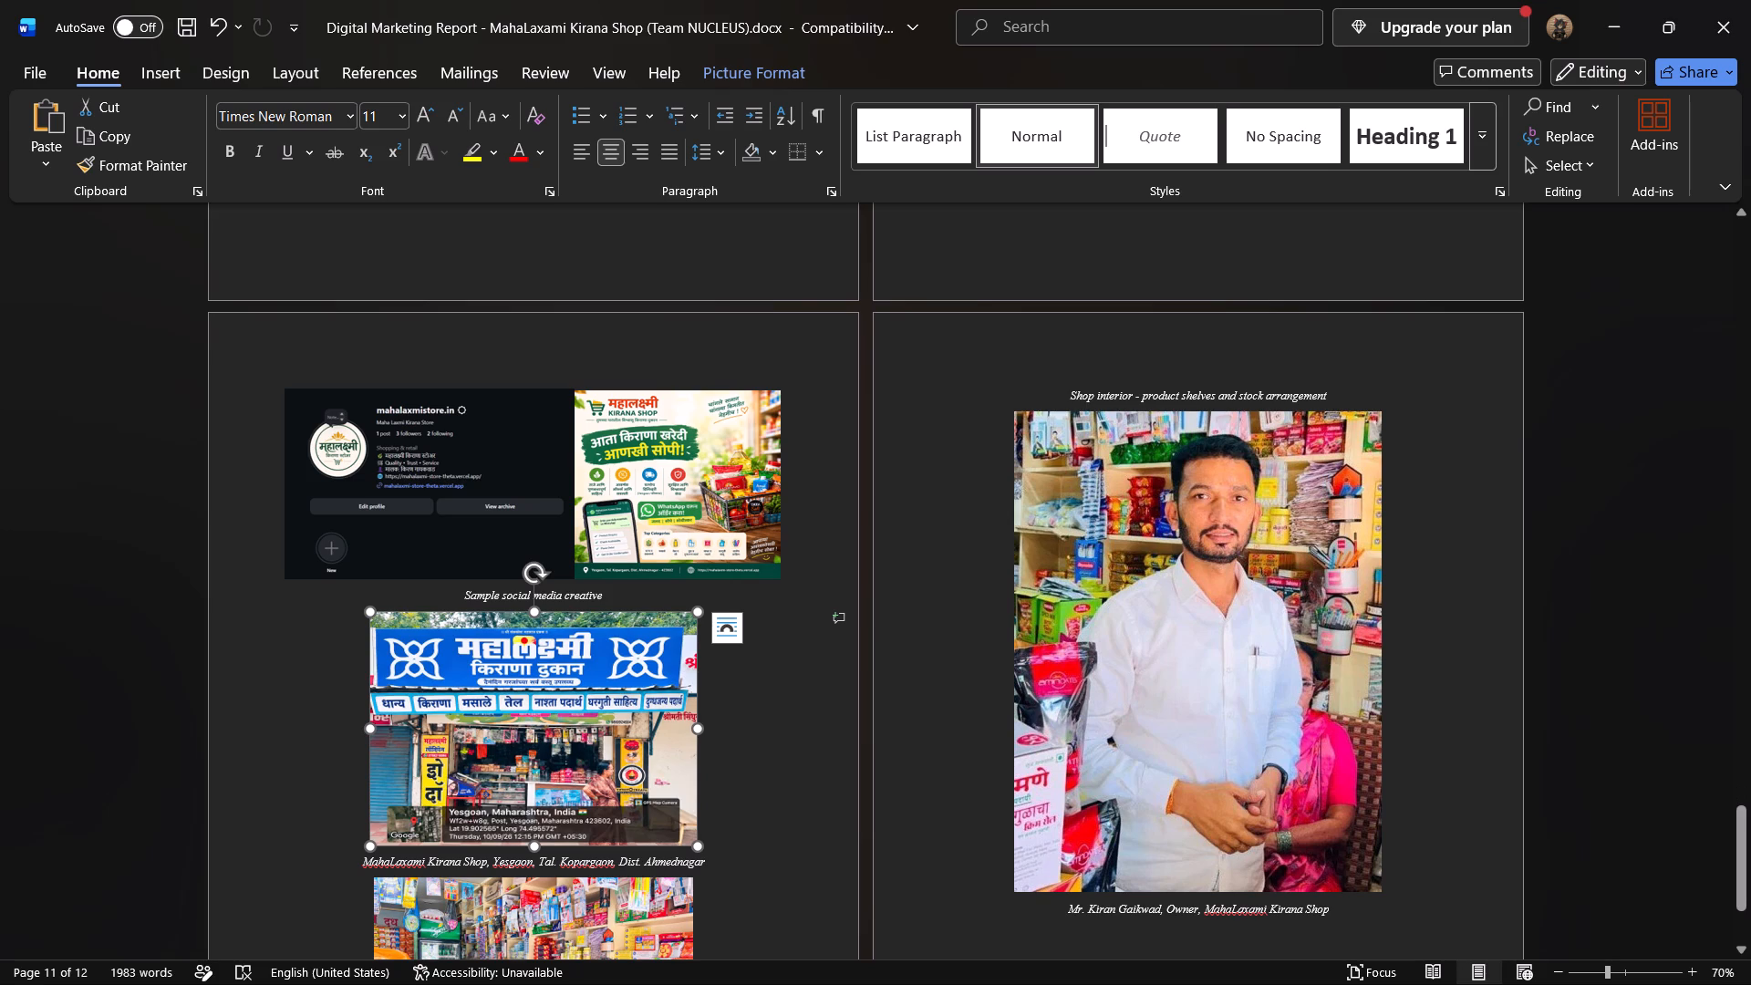
click(1561, 461)
scroll(728, 765, down, 1)
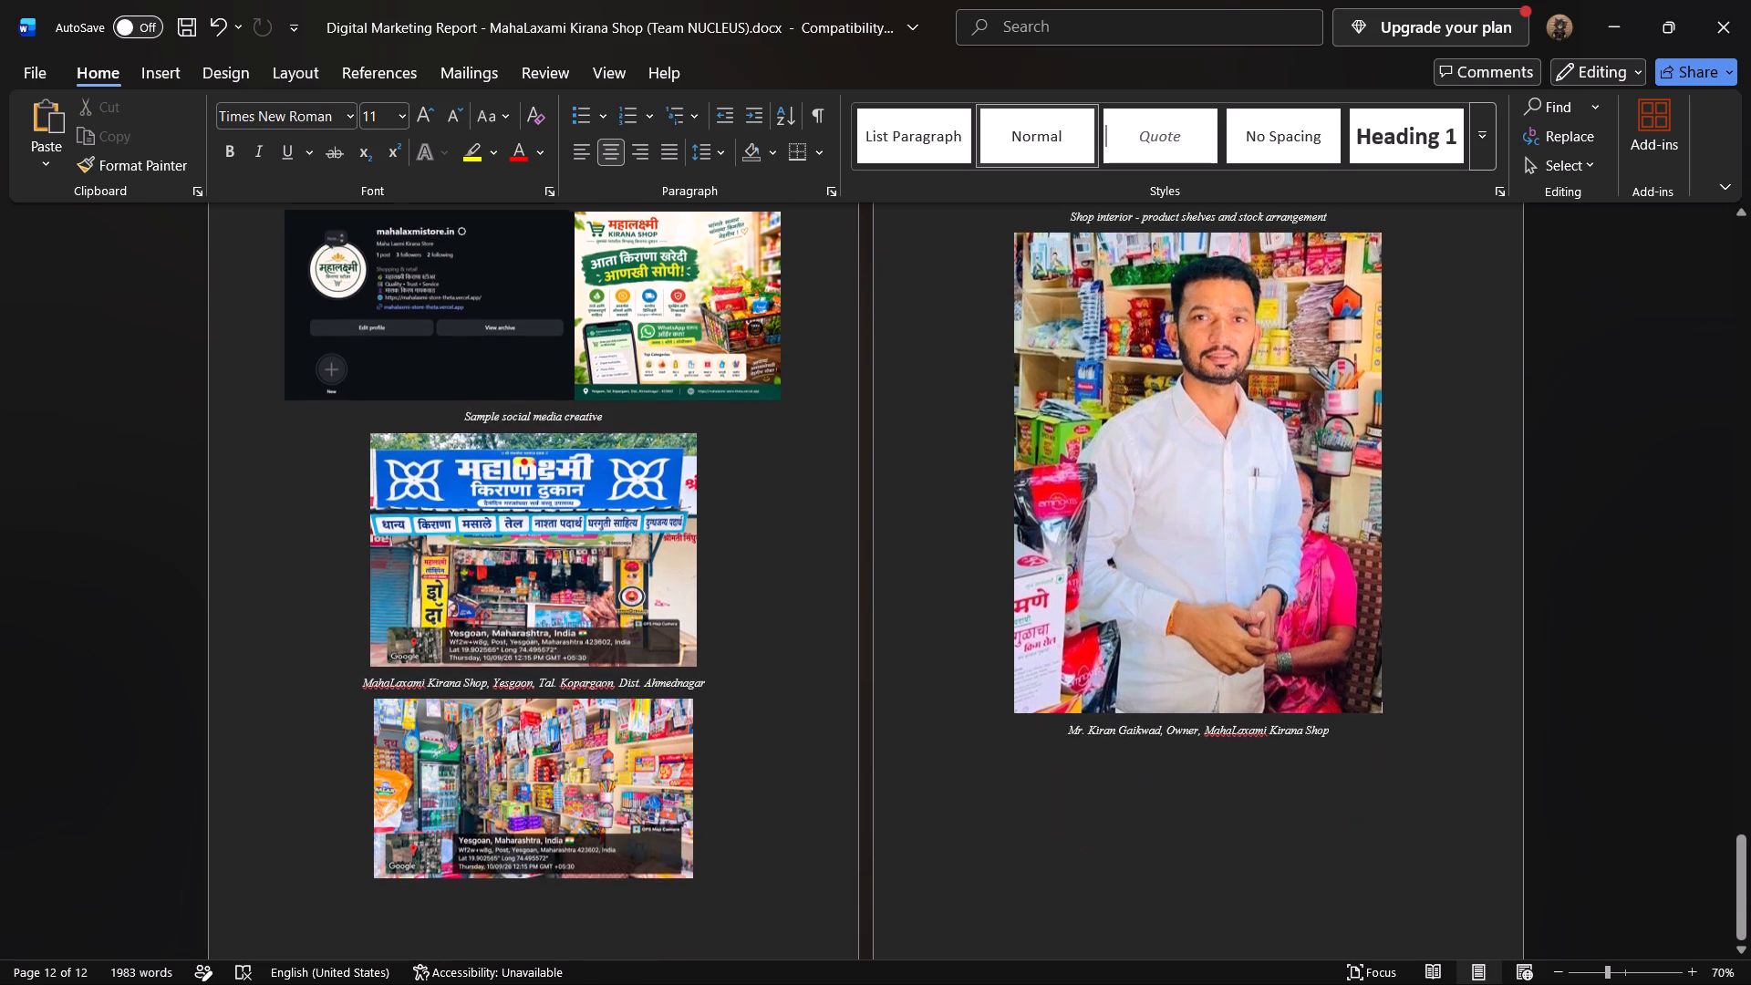
scroll(728, 765, down, 1)
click(493, 568)
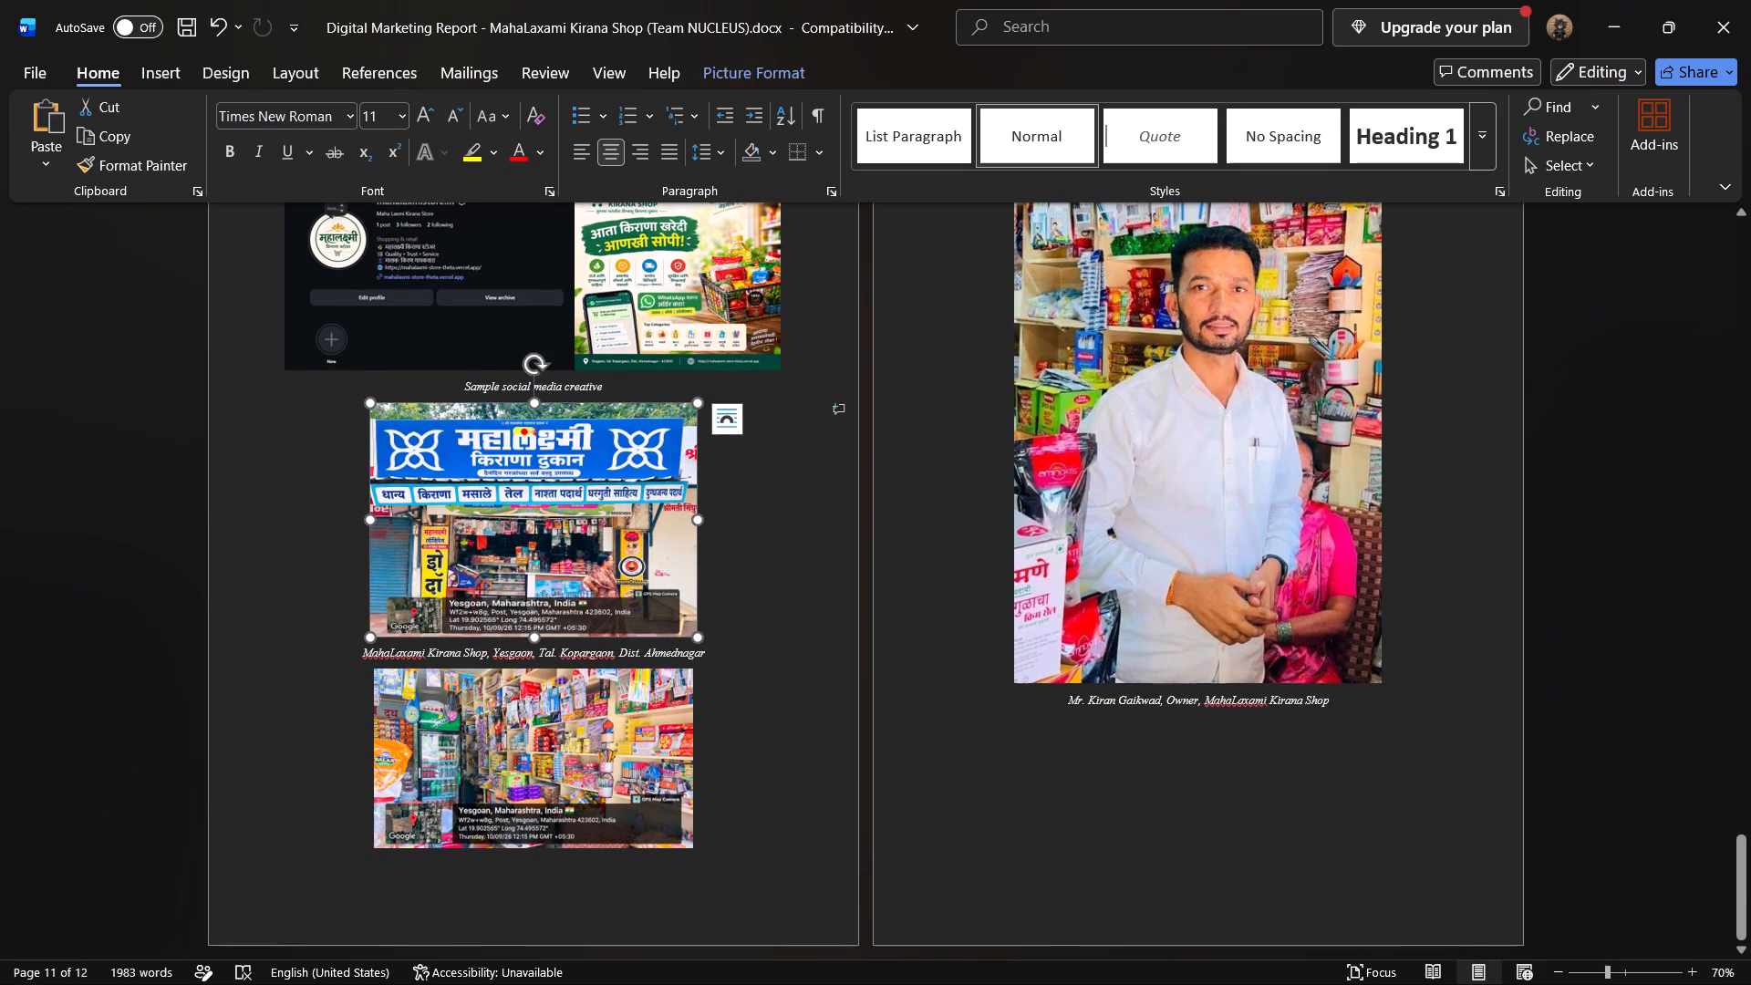
drag(369, 405, 381, 409)
click(939, 502)
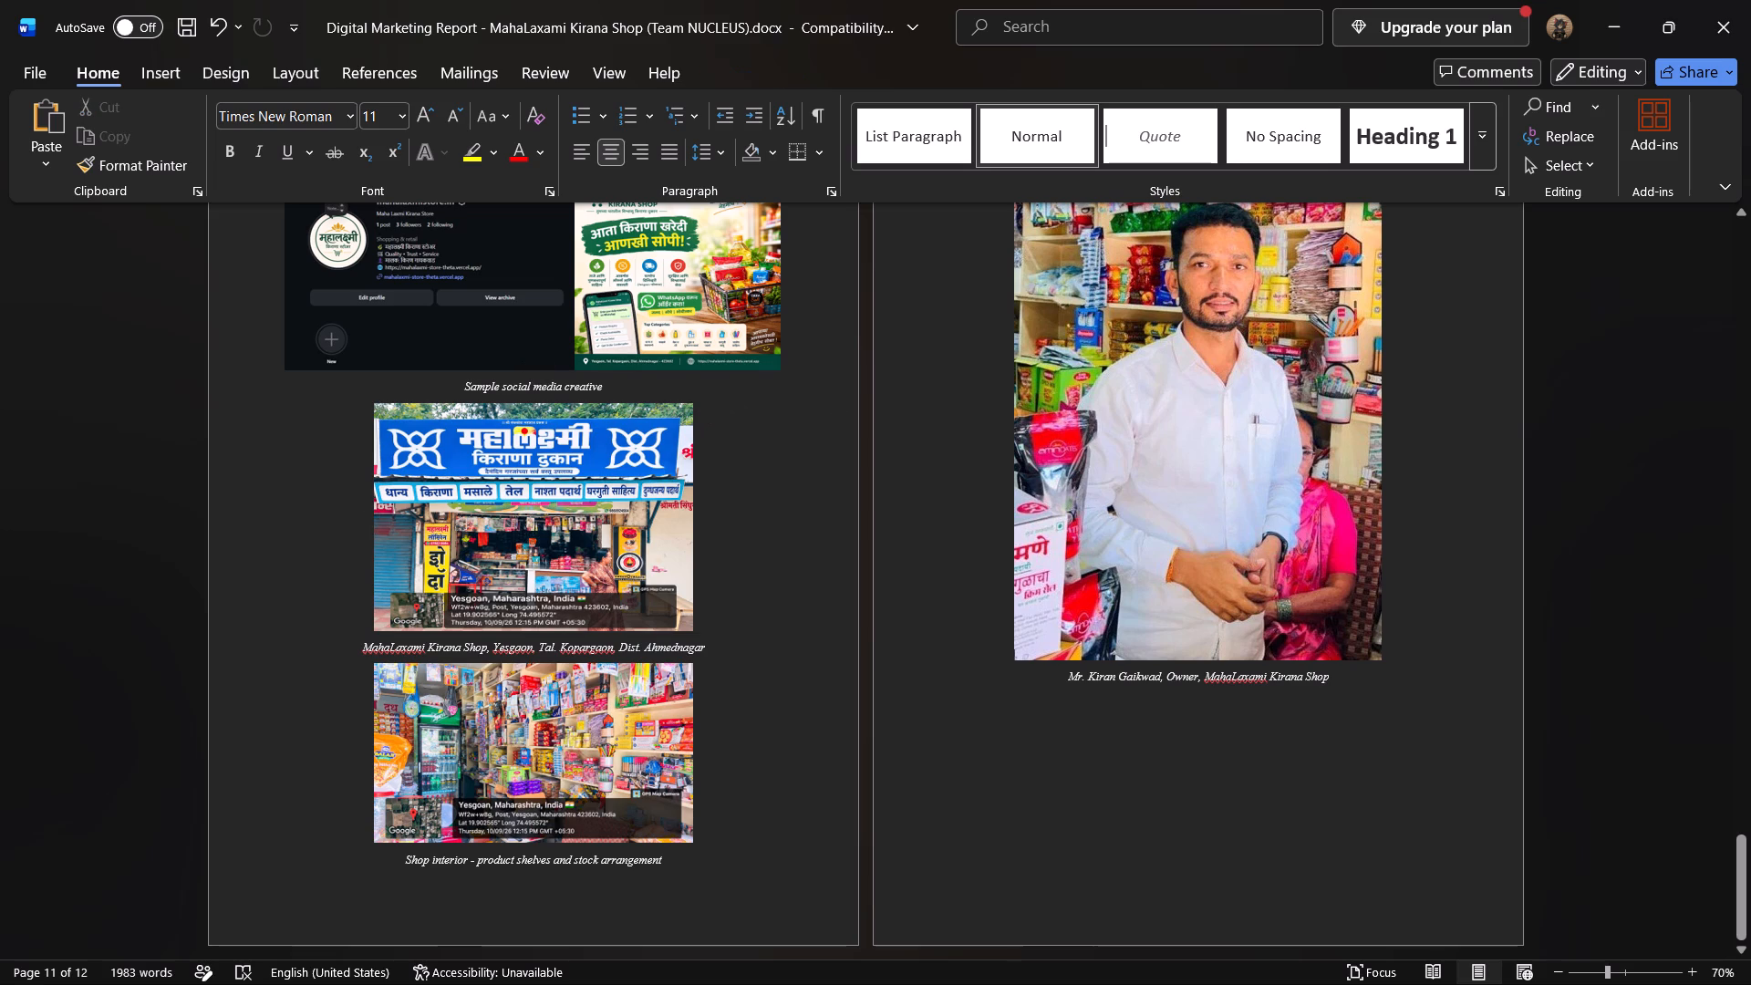
Add a blank line above the "Annexure I: Developed Website Screens" heading.
scroll(939, 502, up, 2)
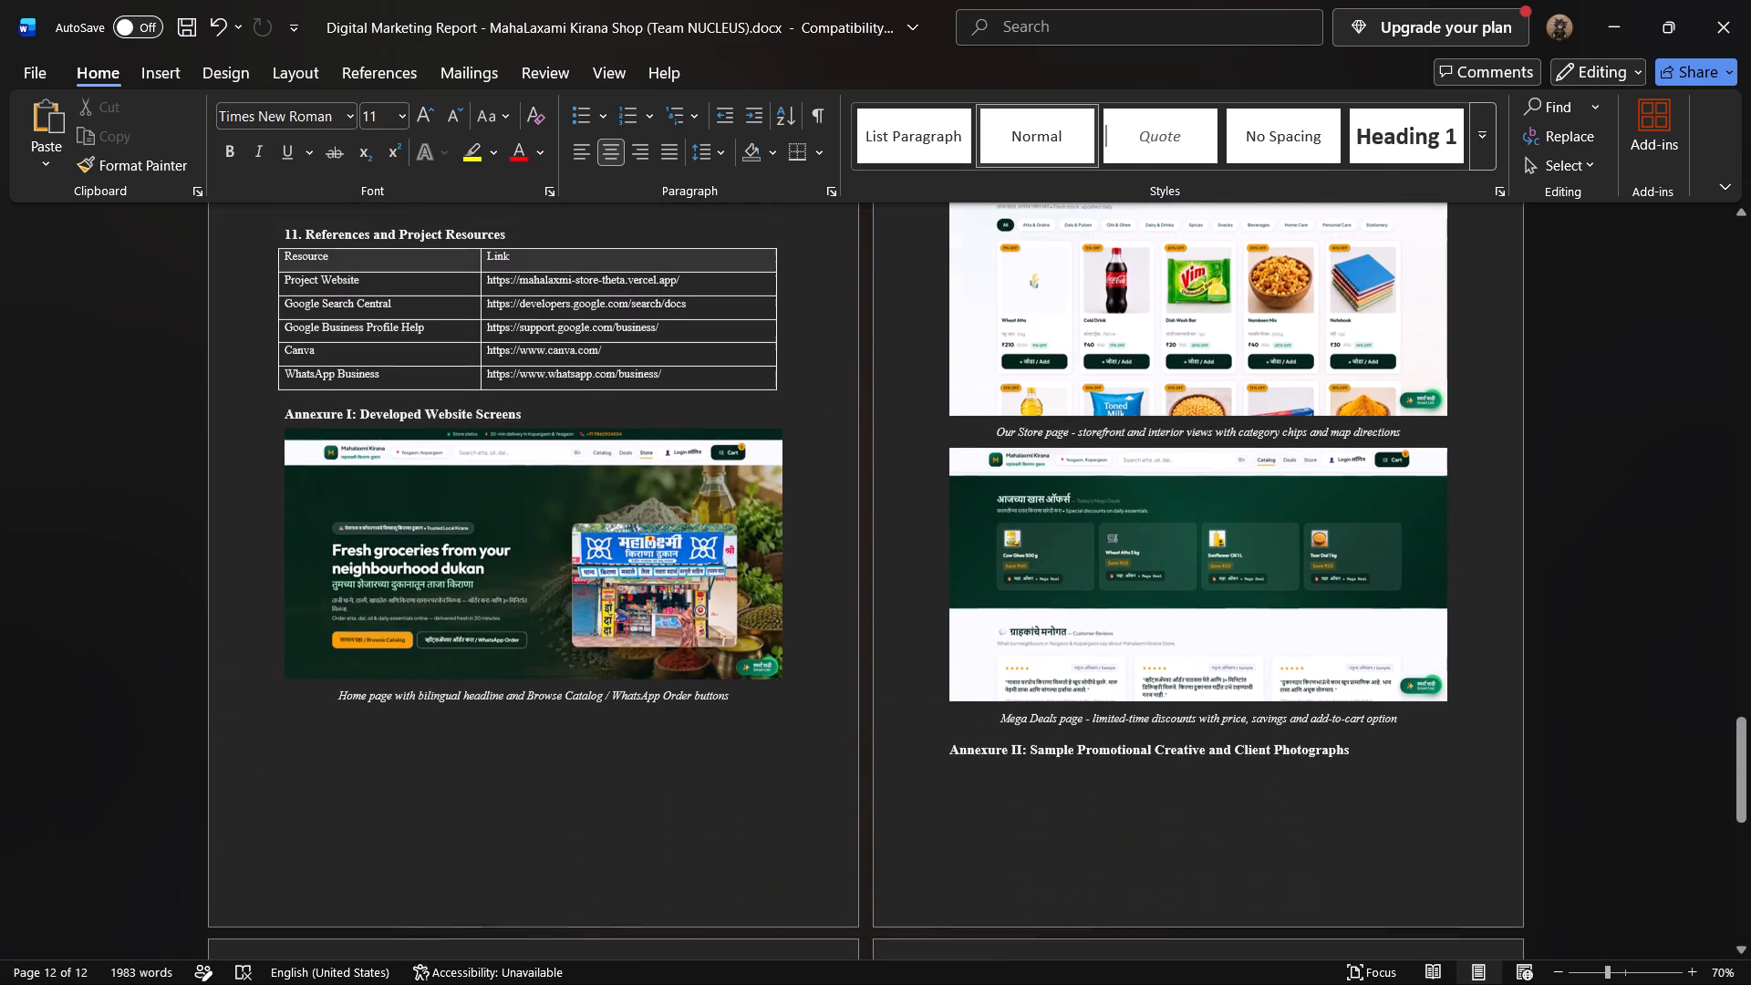
scroll(939, 502, up, 1)
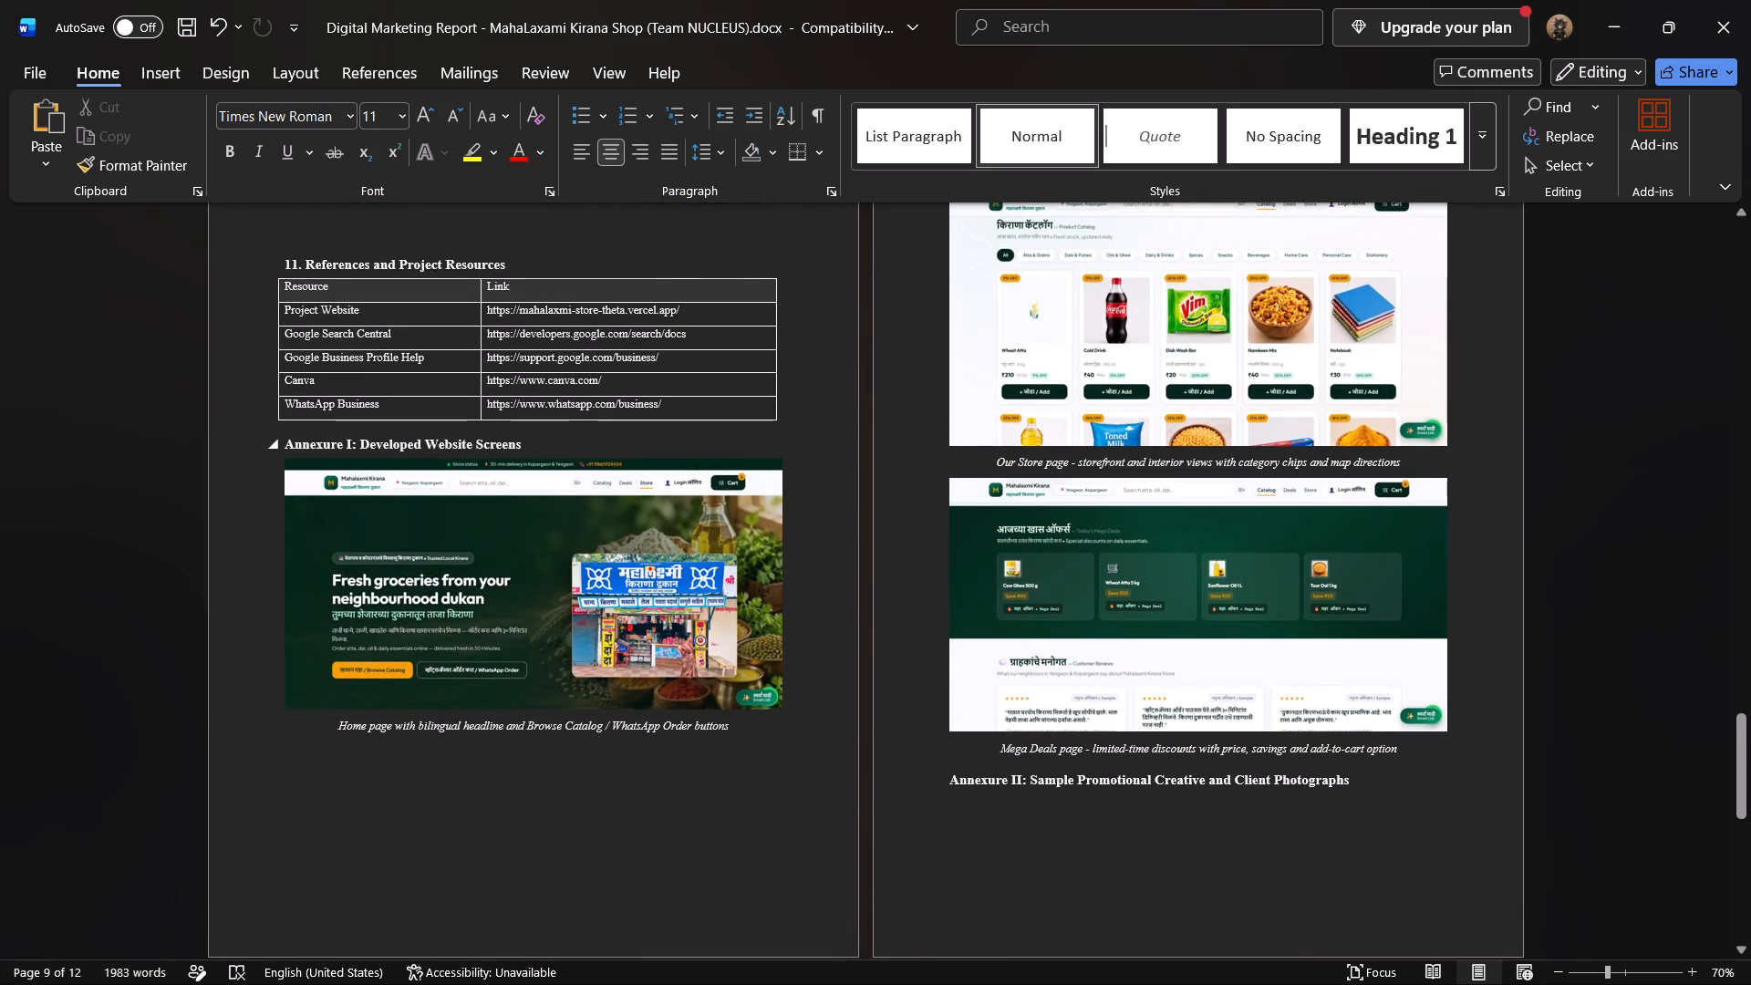
click(284, 443)
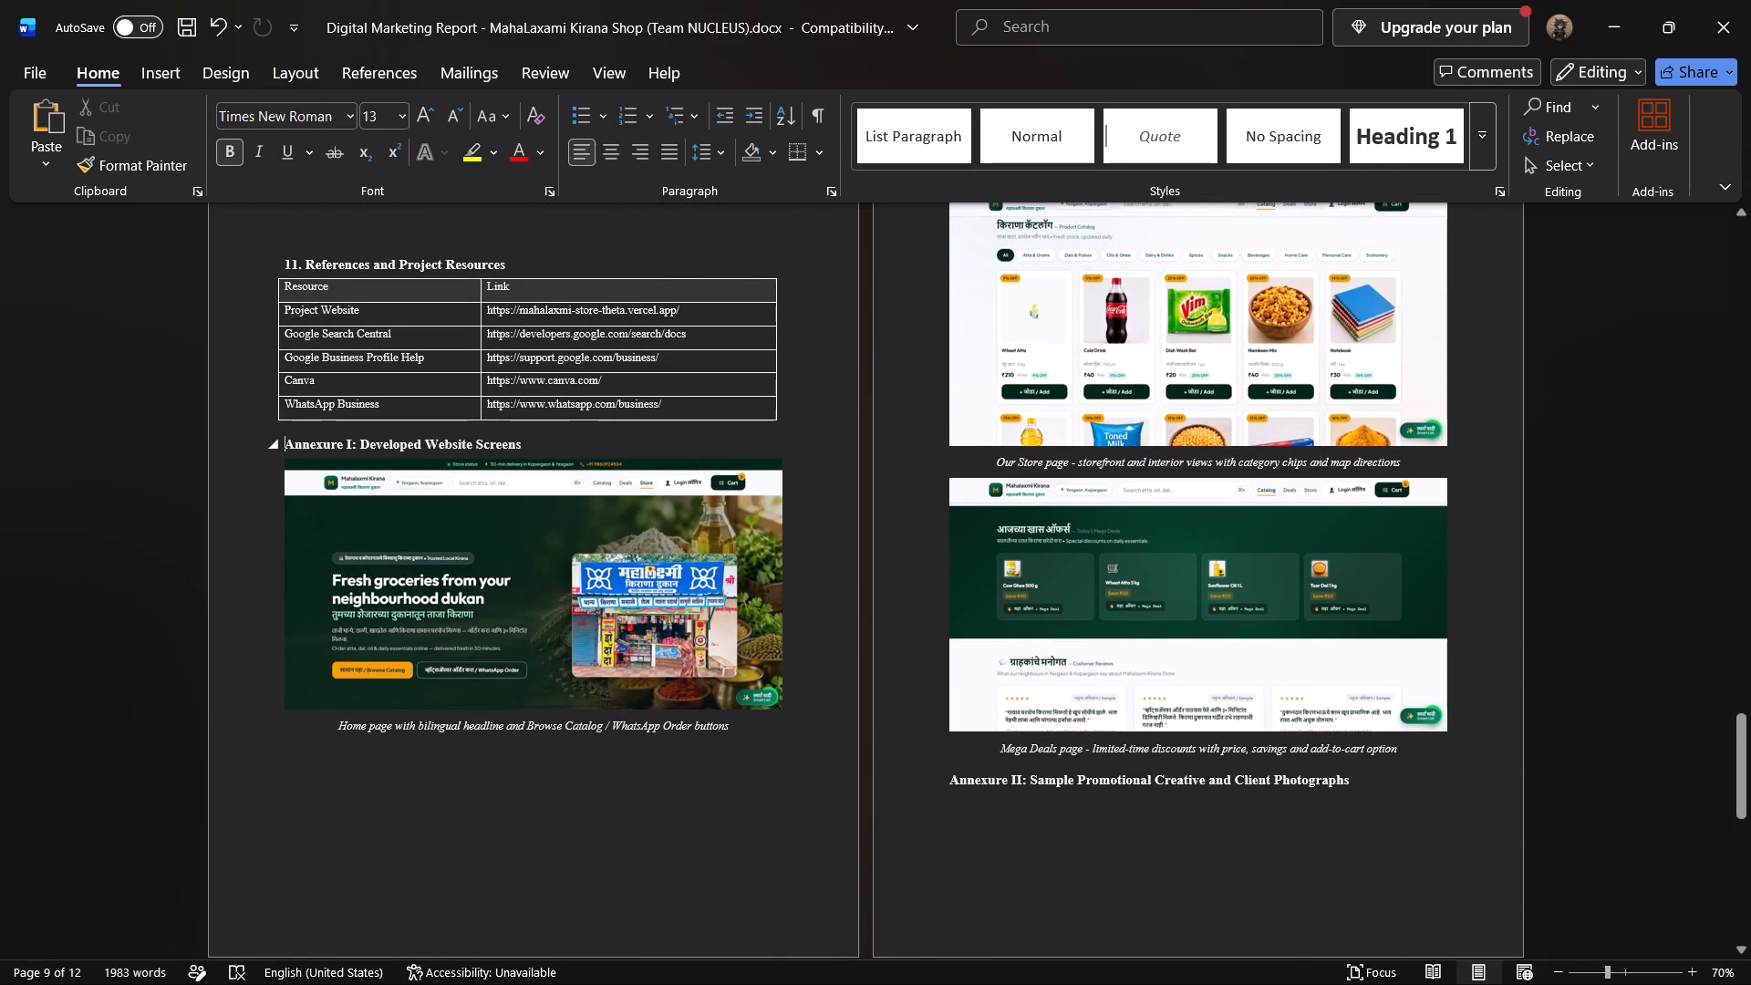
key(Return)
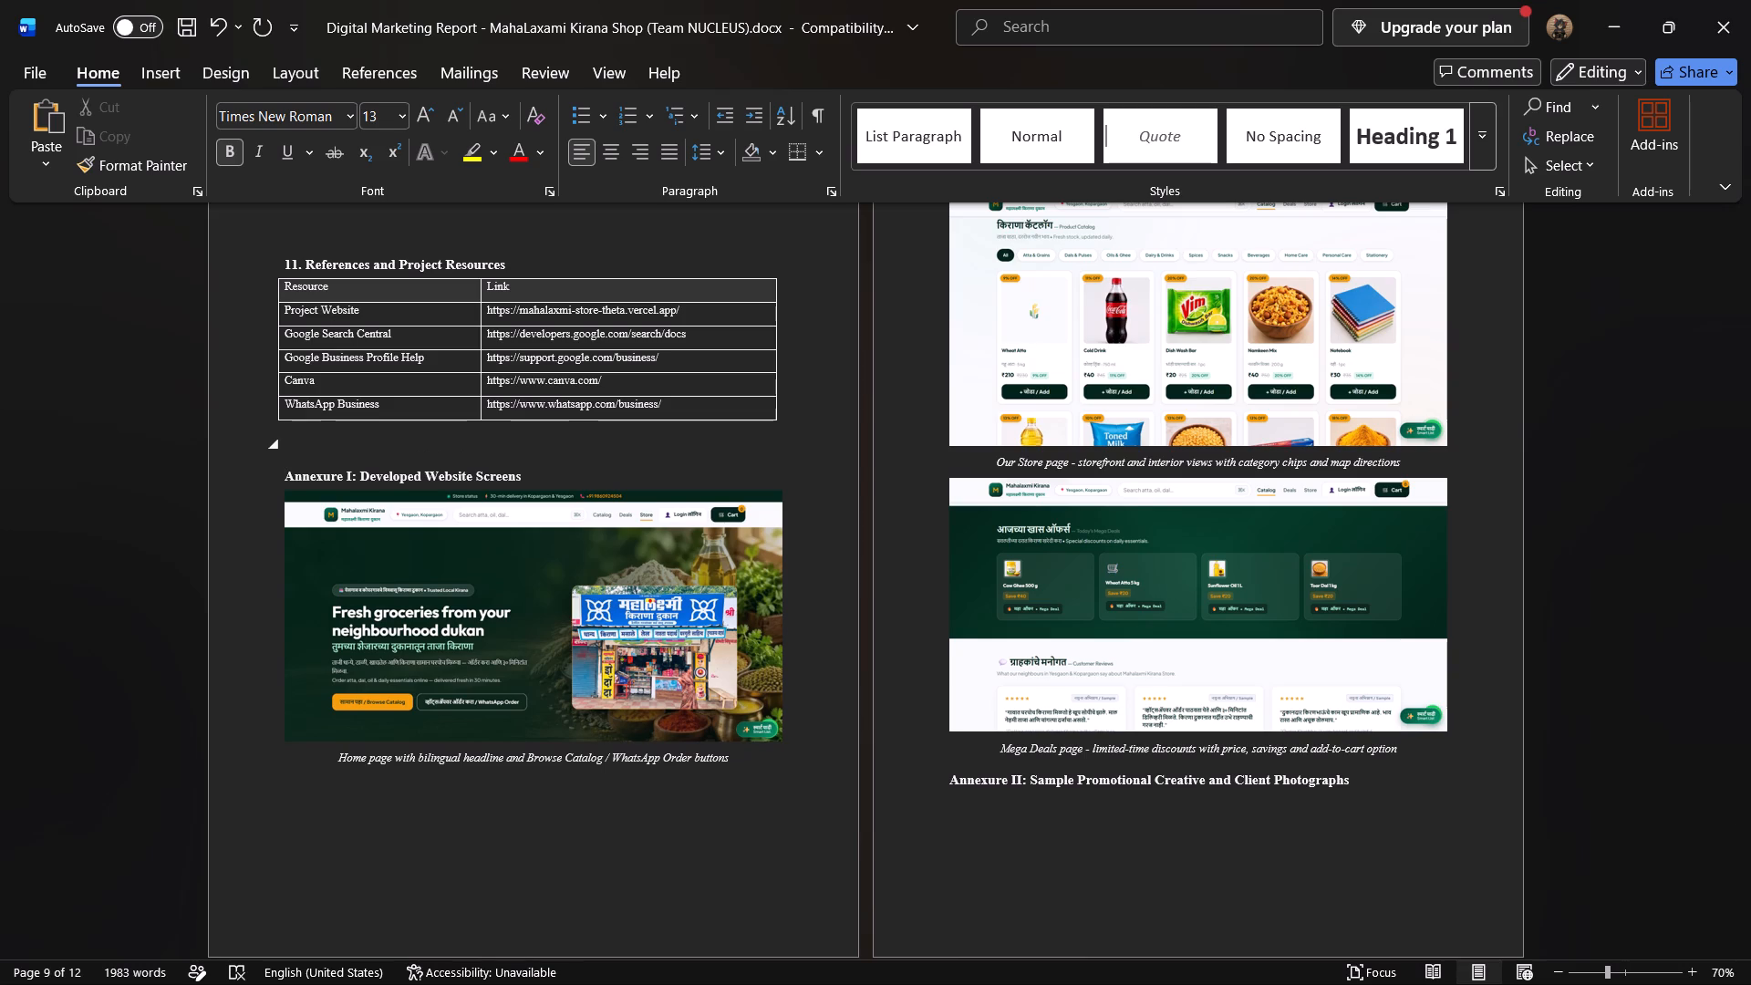
Review the layout of the whole report from the cover page through to the final annexure photos.
scroll(319, 449, down, 5)
scroll(319, 449, up, 5)
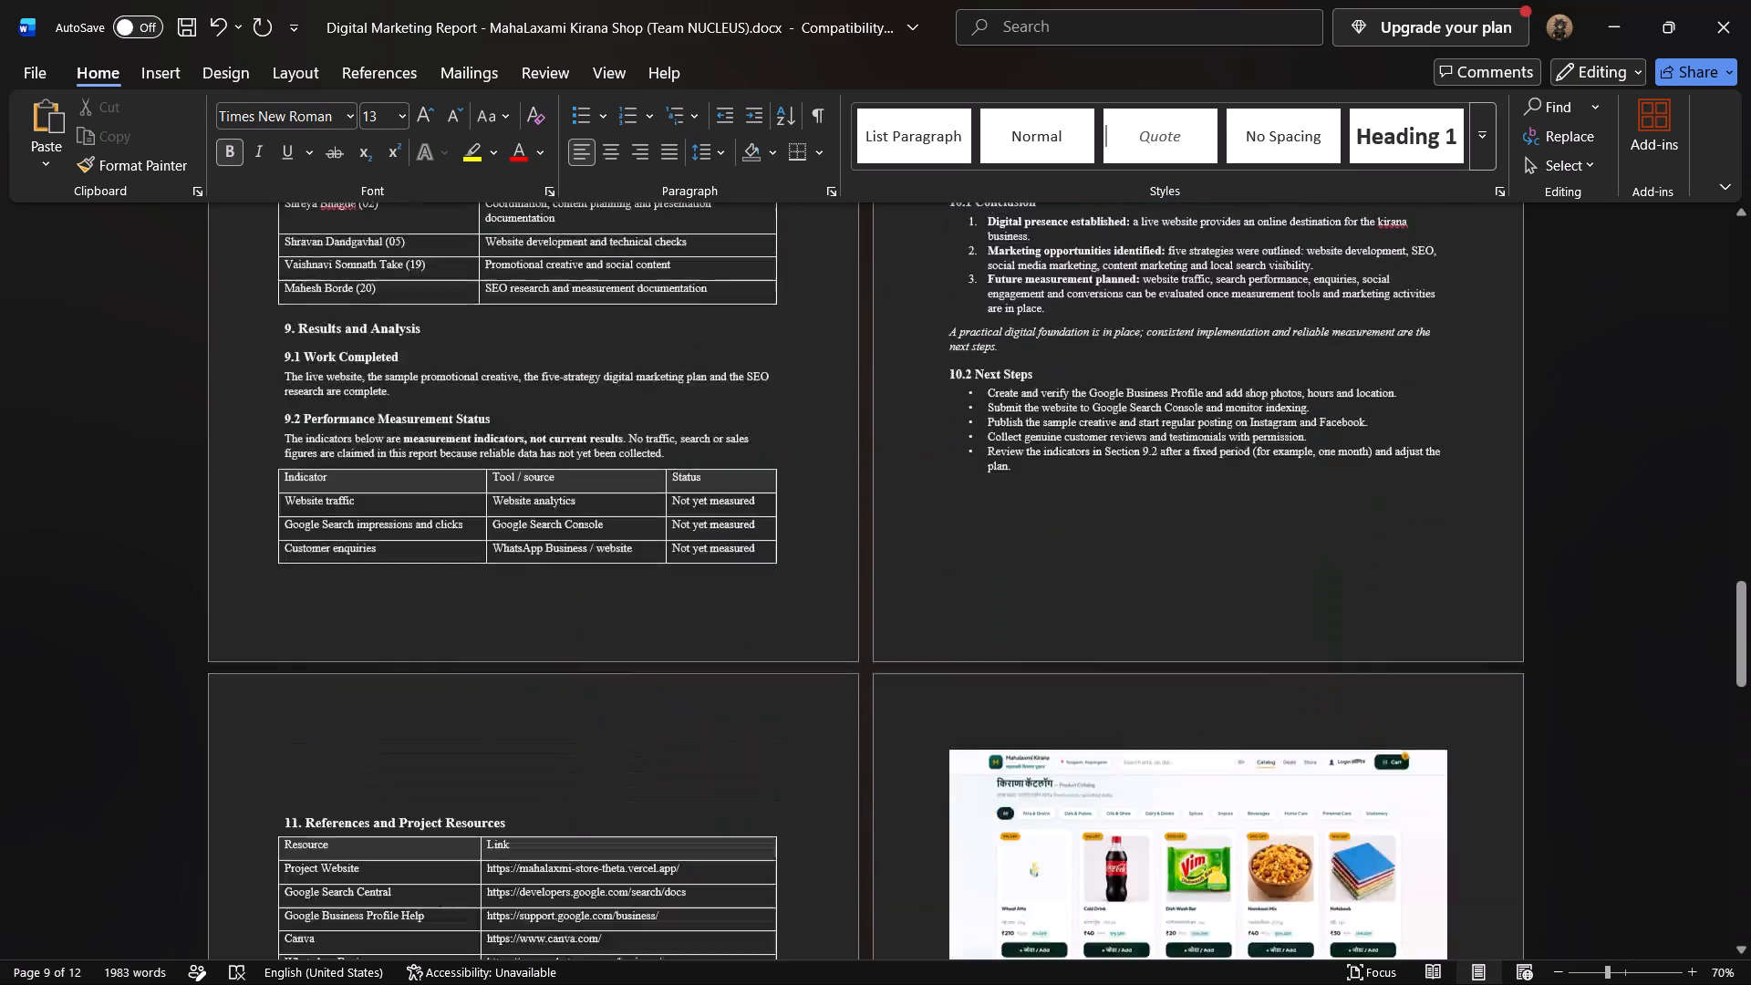
scroll(319, 449, up, 16)
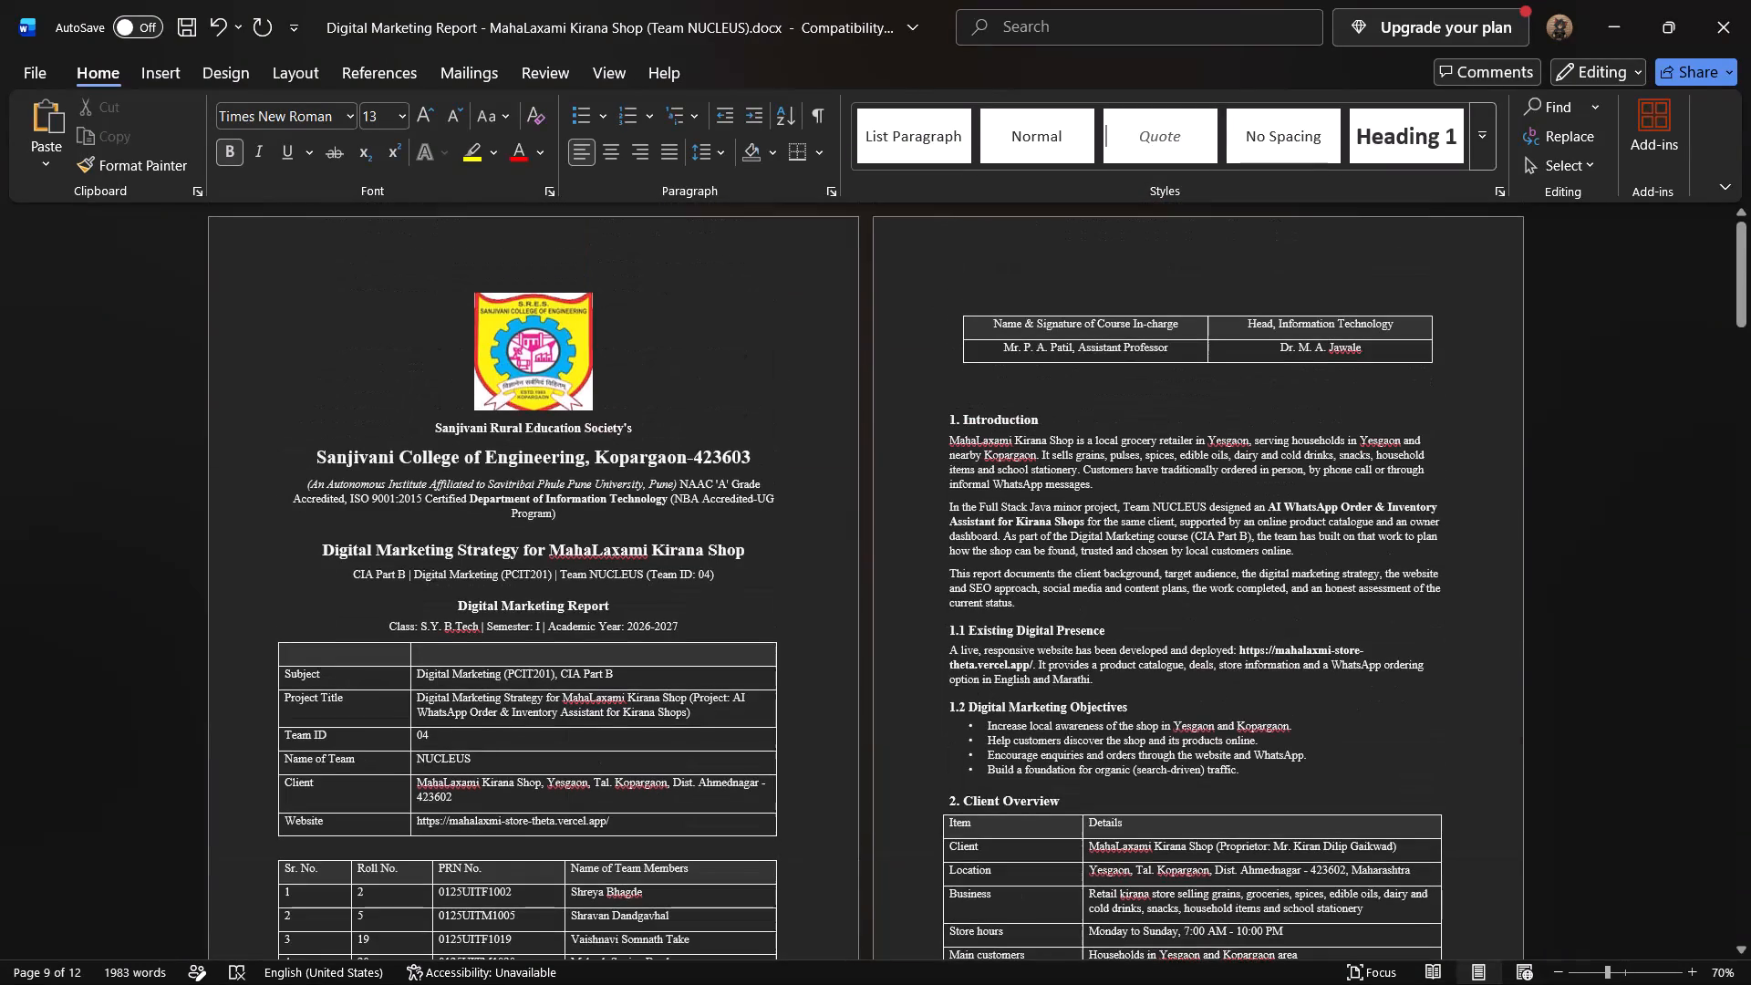
click(1642, 518)
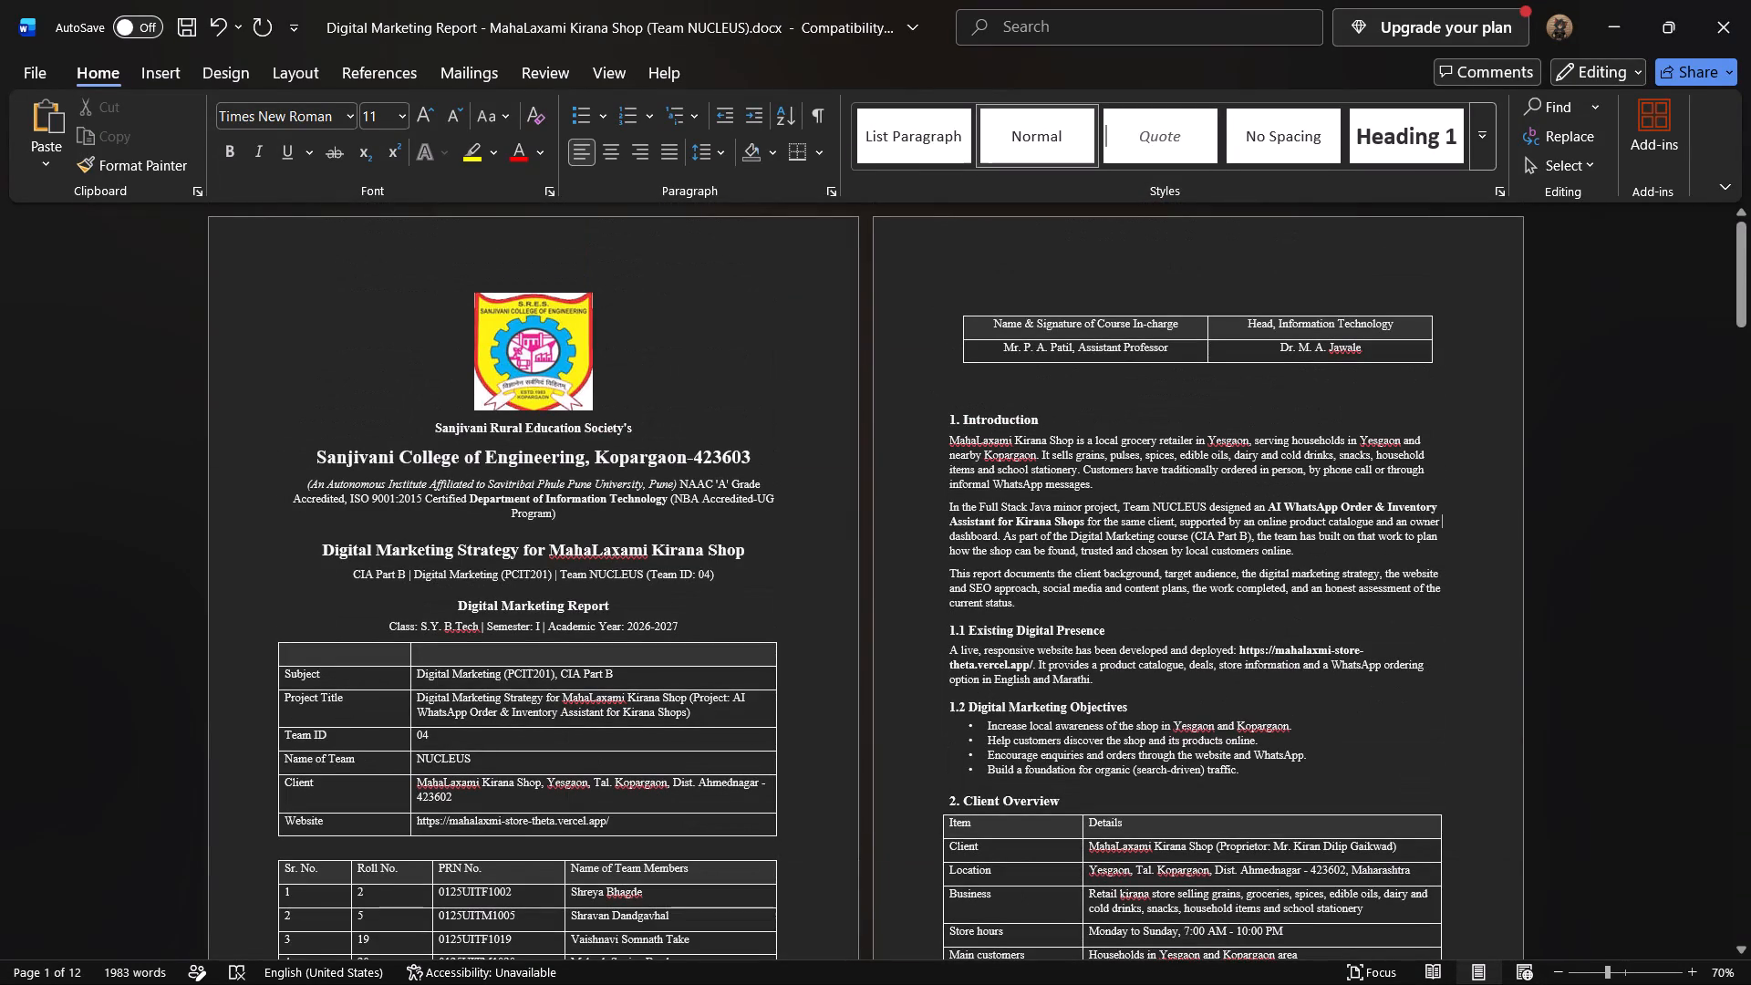
scroll(915, 631, down, 1)
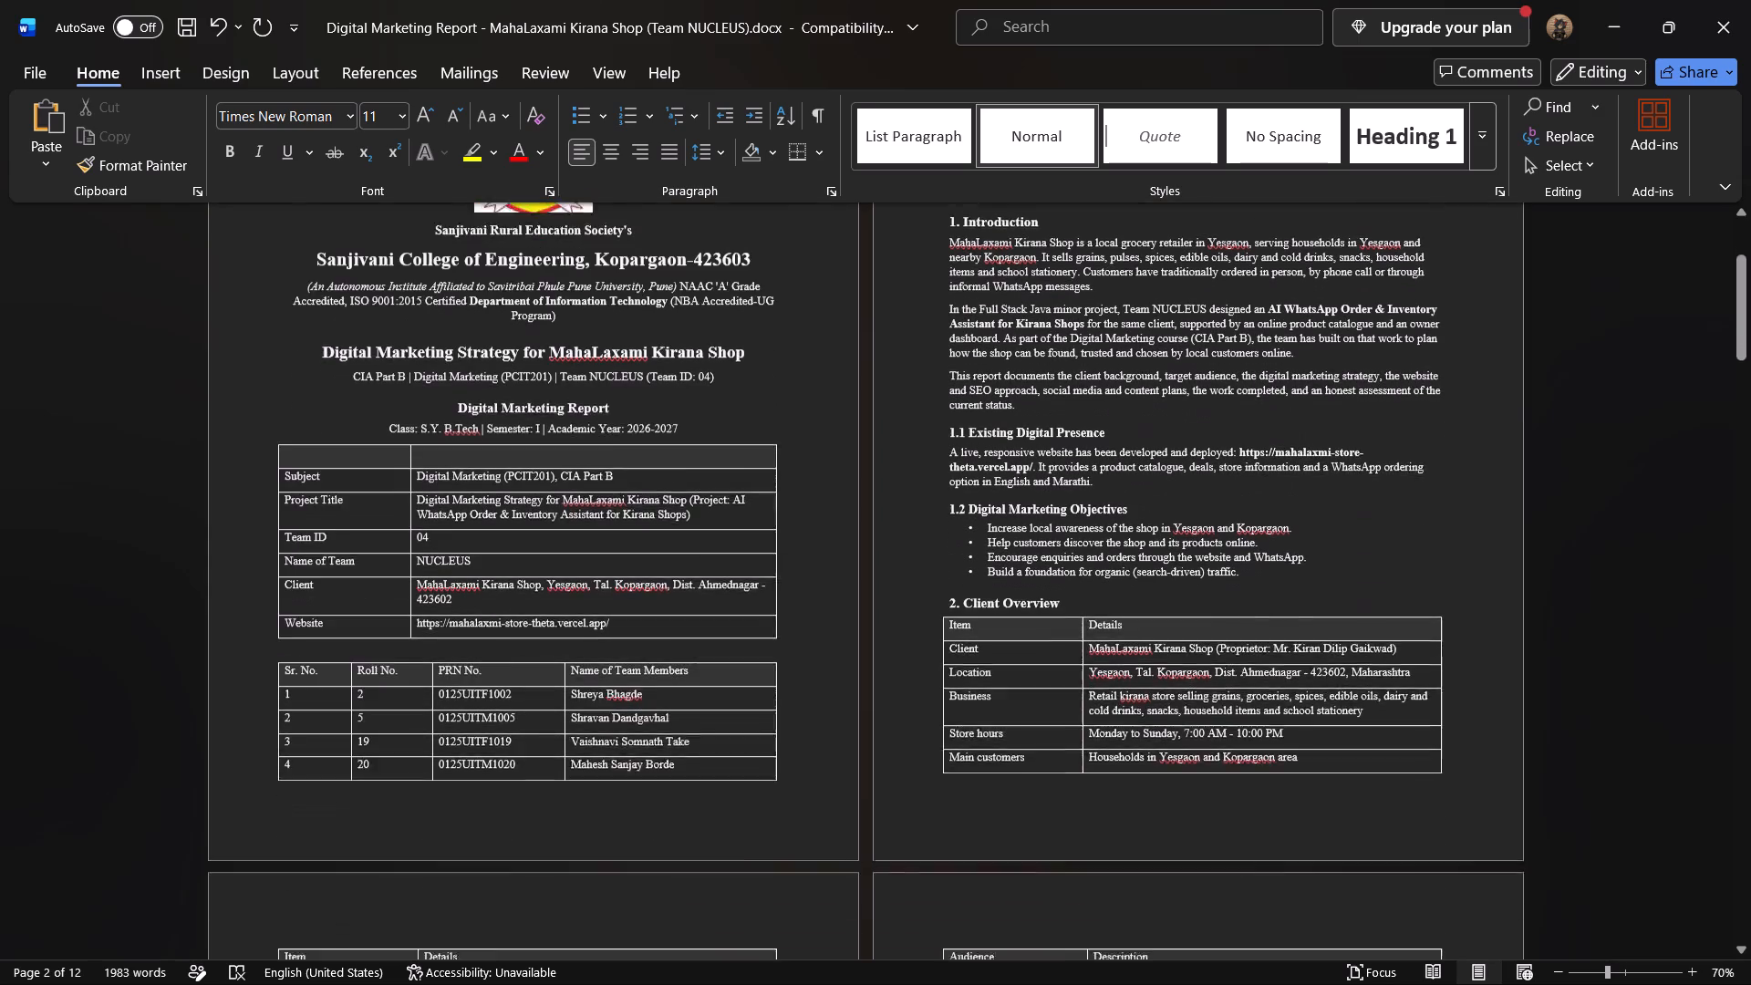
scroll(915, 631, down, 2)
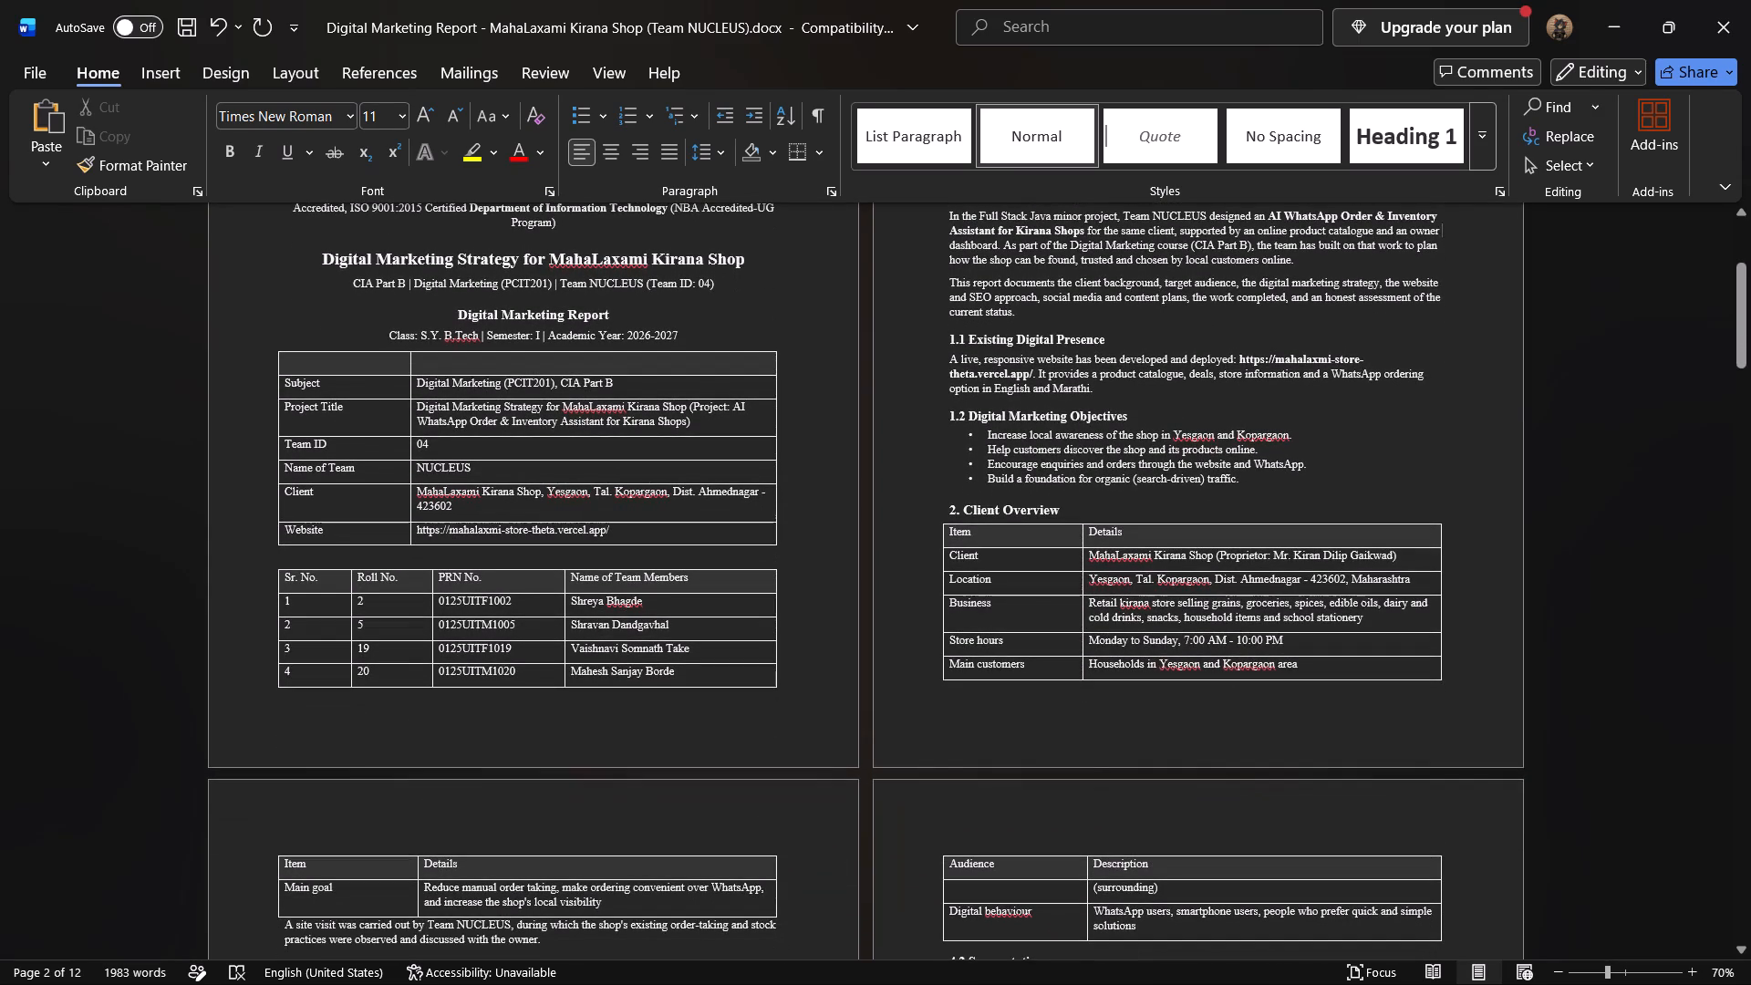
scroll(915, 631, down, 5)
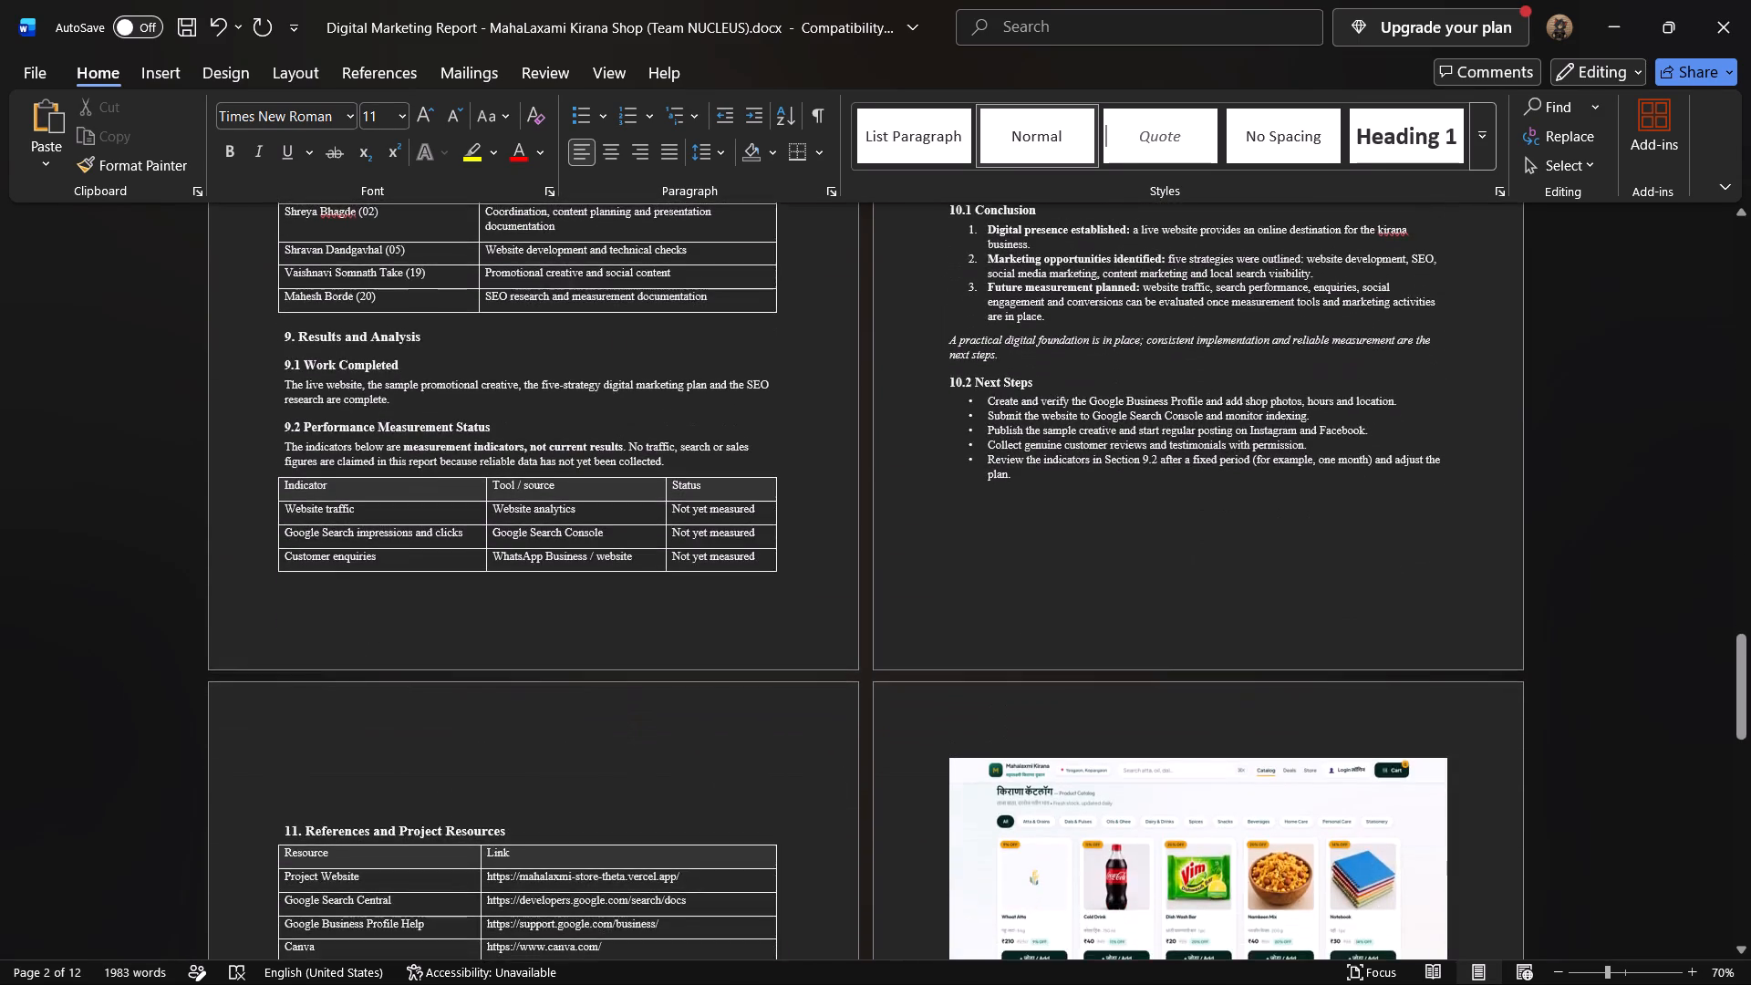
scroll(915, 631, down, 8)
scroll(915, 631, up, 8)
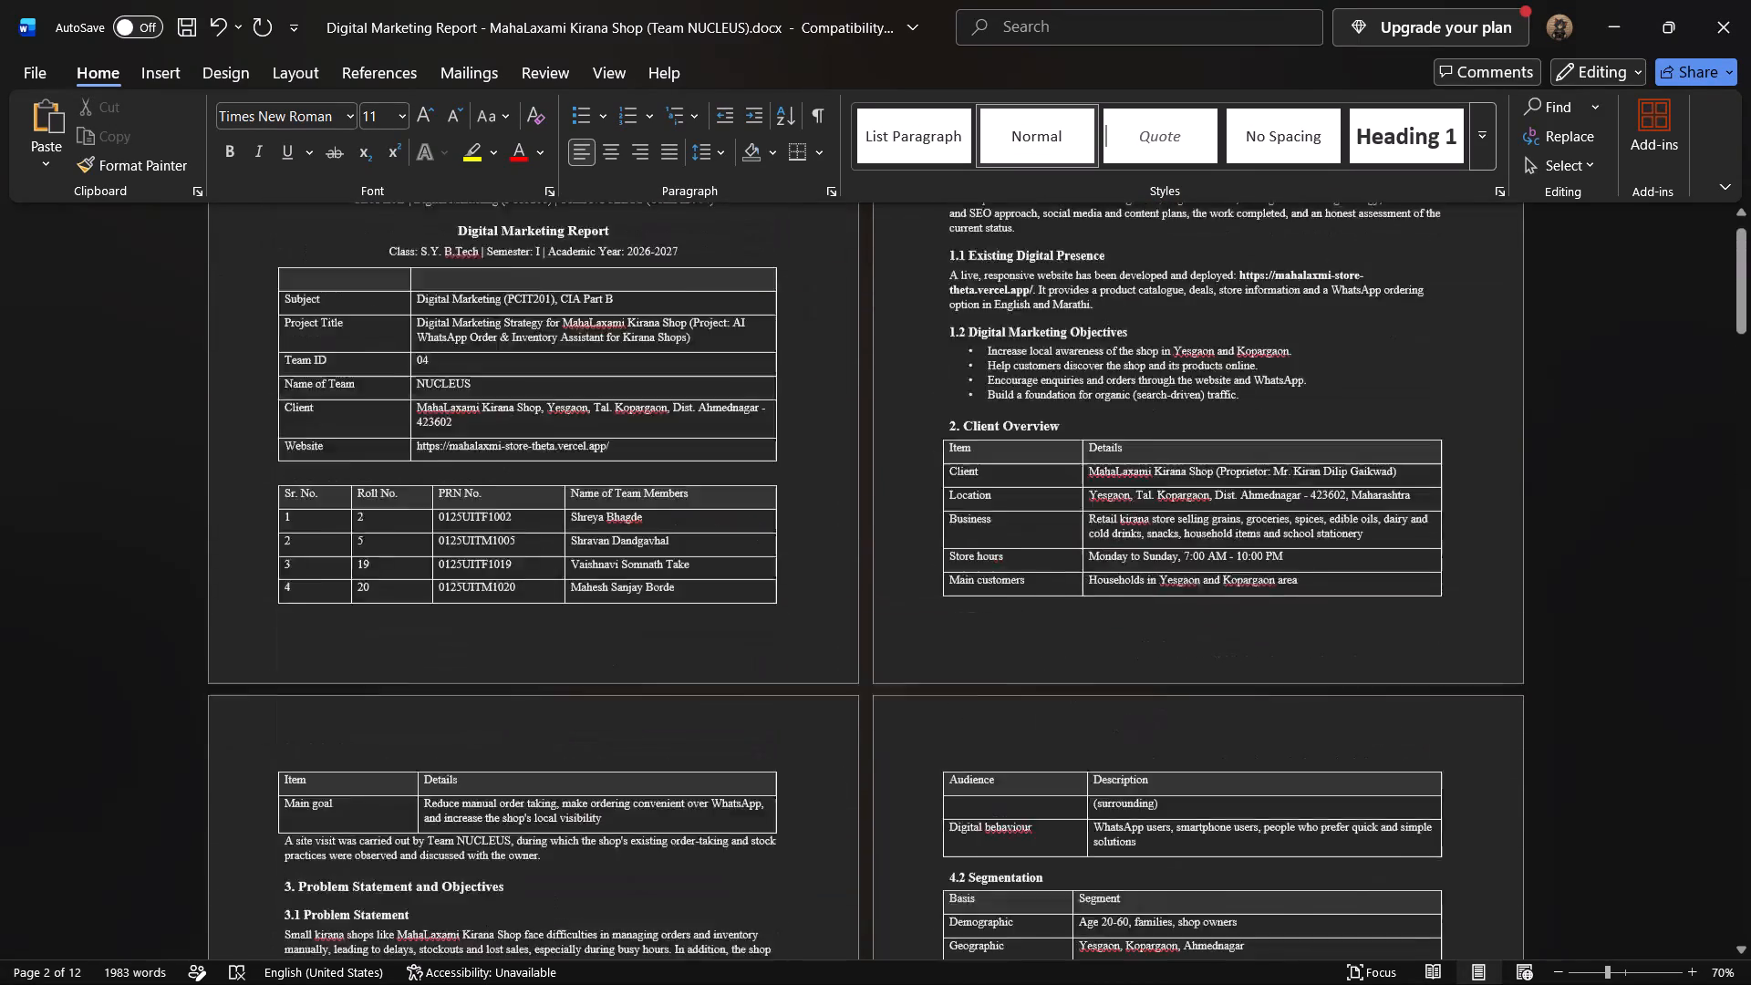
scroll(915, 631, down, 5)
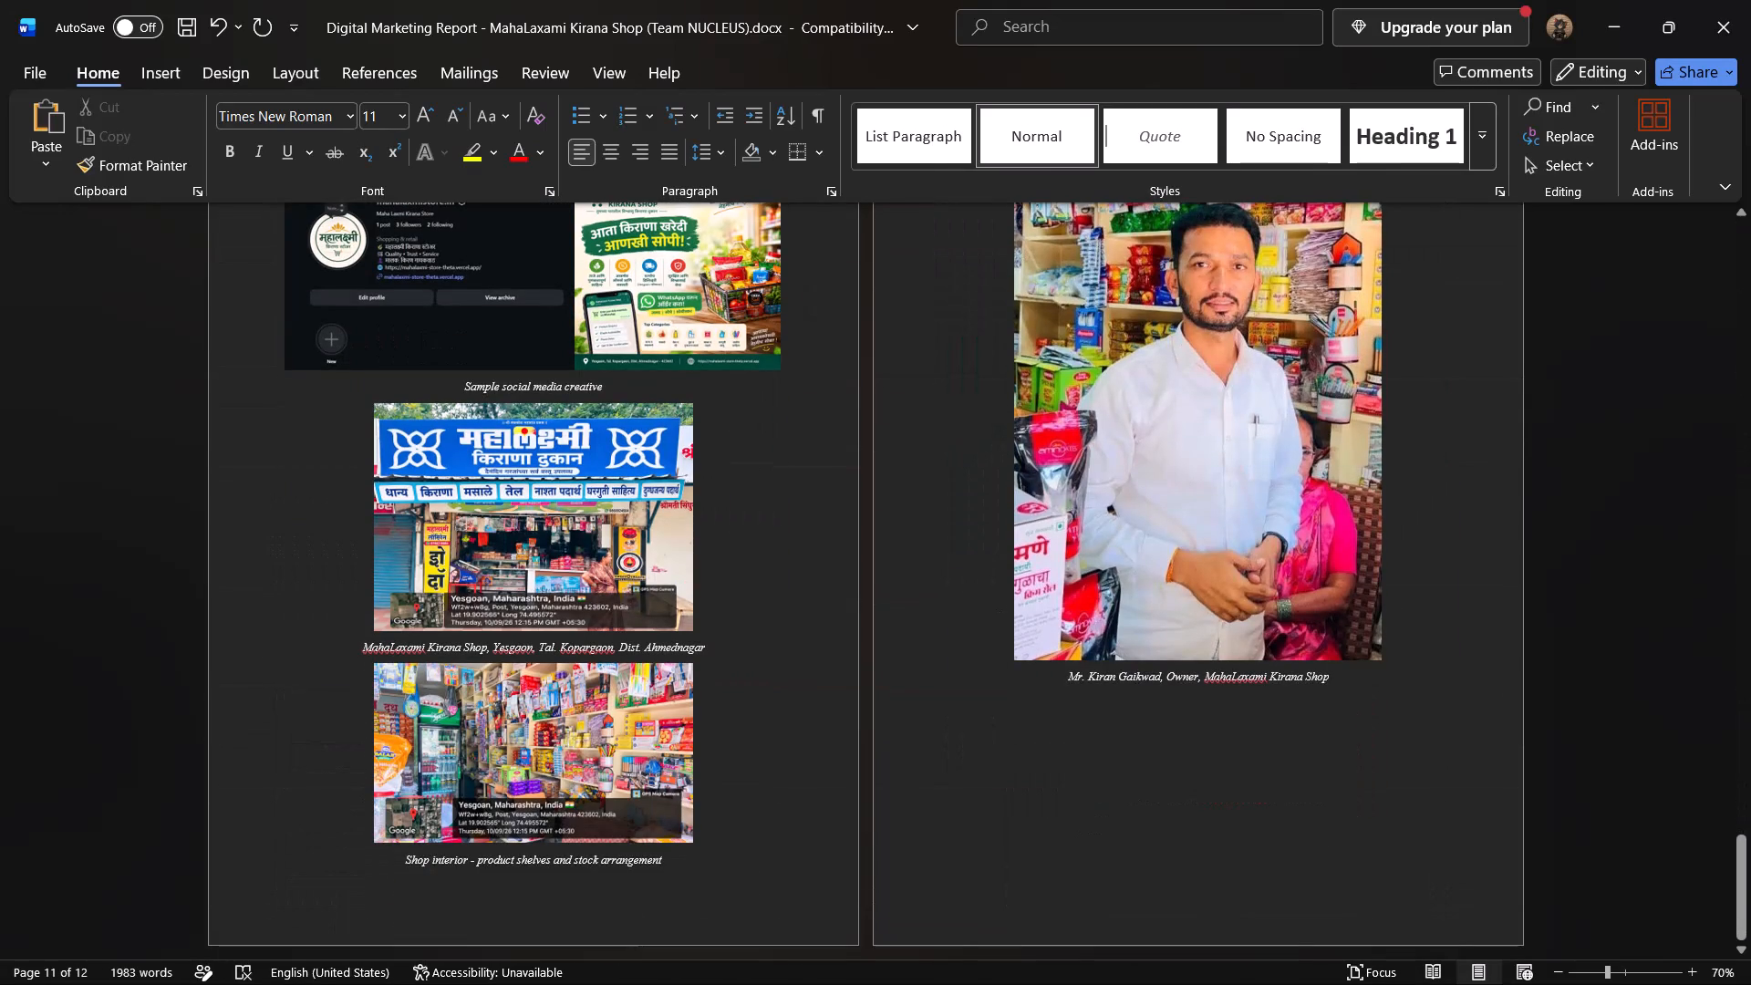
Save the report.
key(ctrl+s)
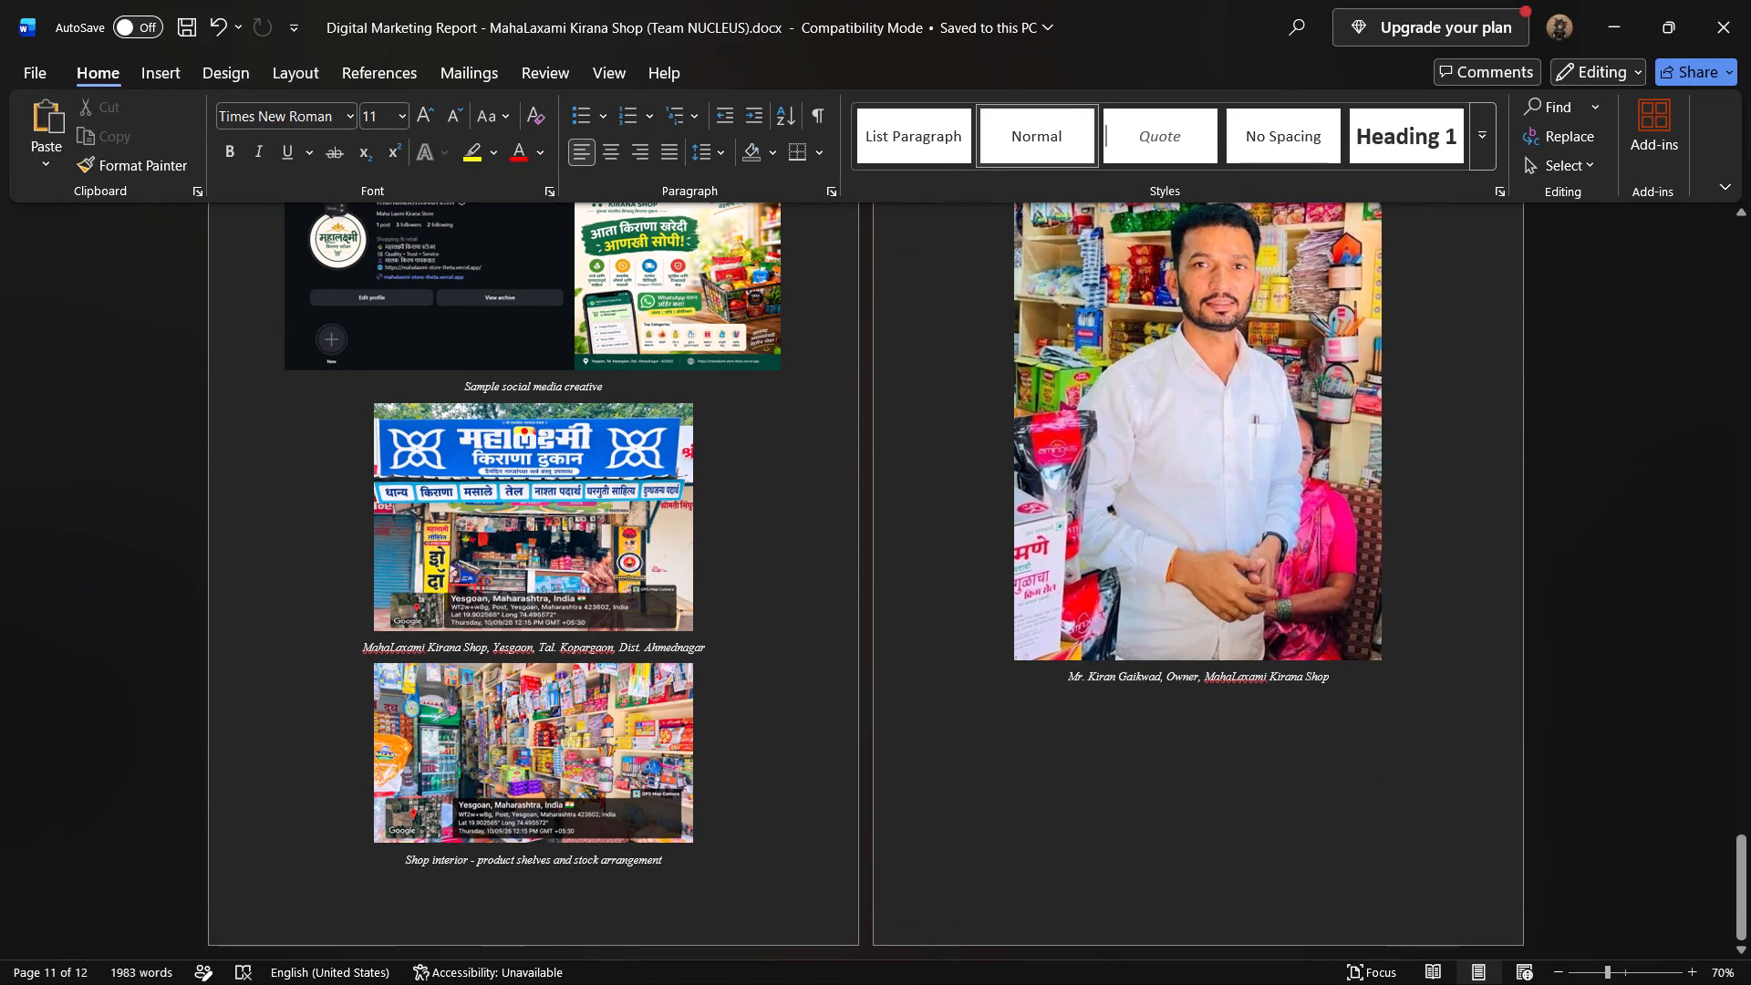
Export the report as a PDF named Dmk-Report in the Downloads folder.
key(ctrl+p)
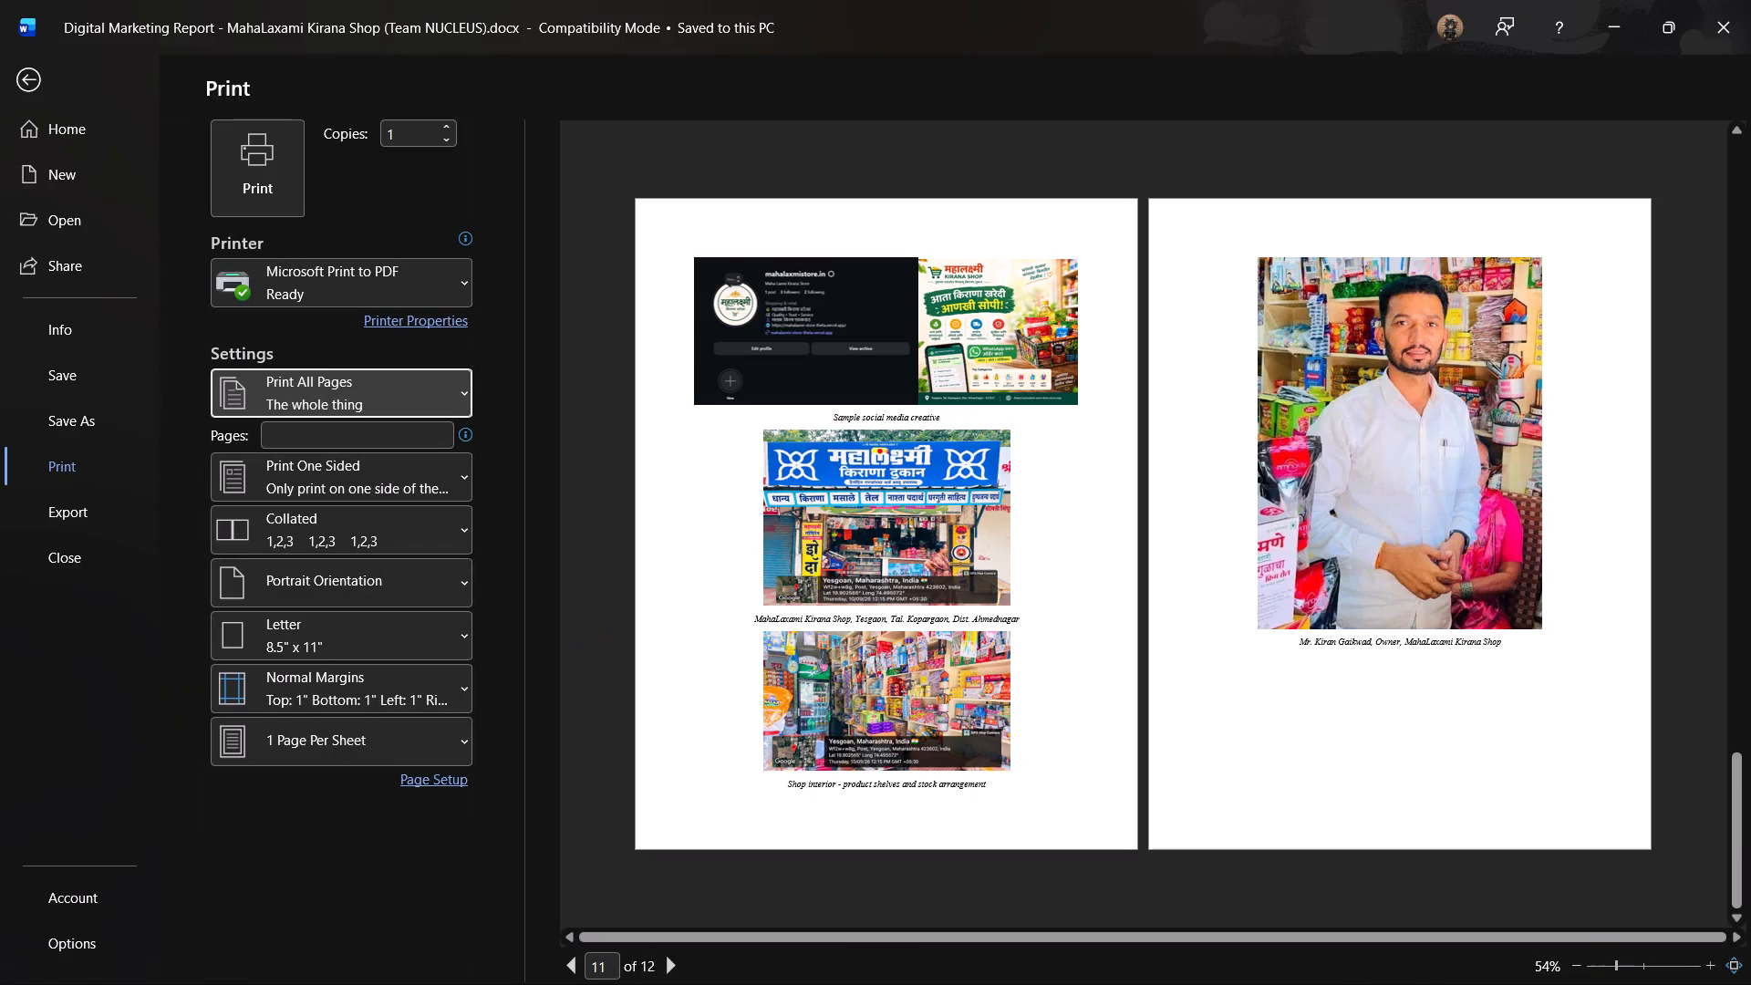
click(65, 413)
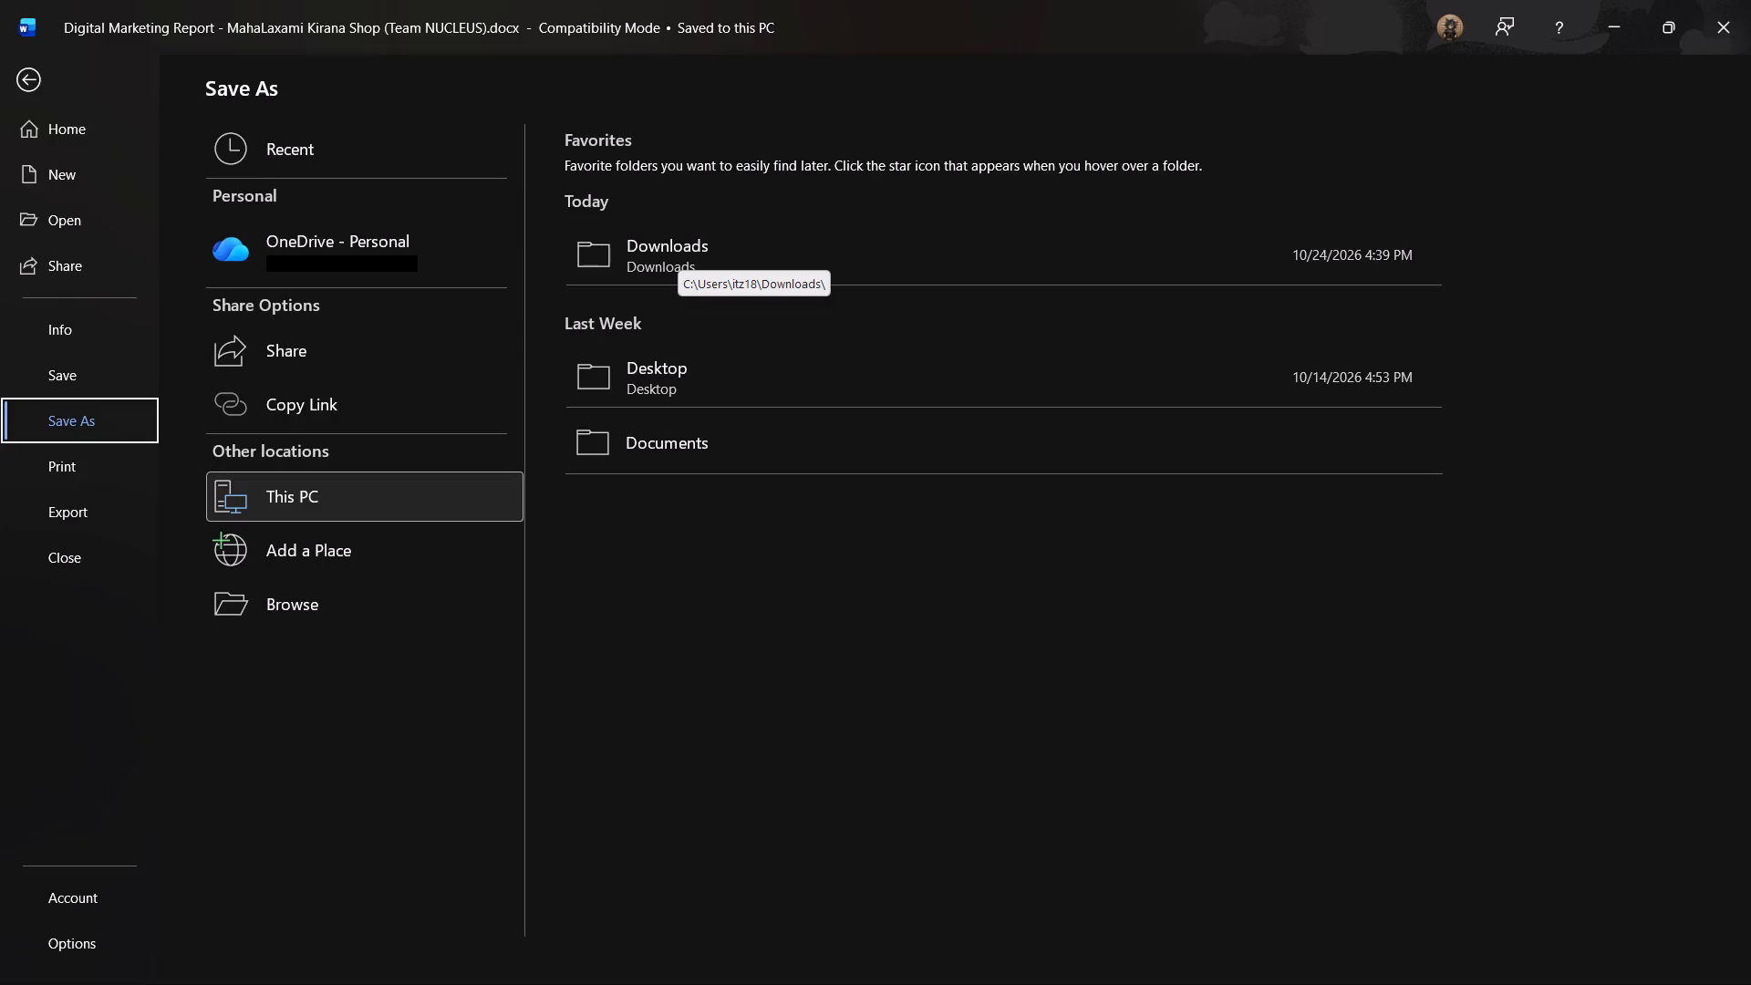
click(704, 256)
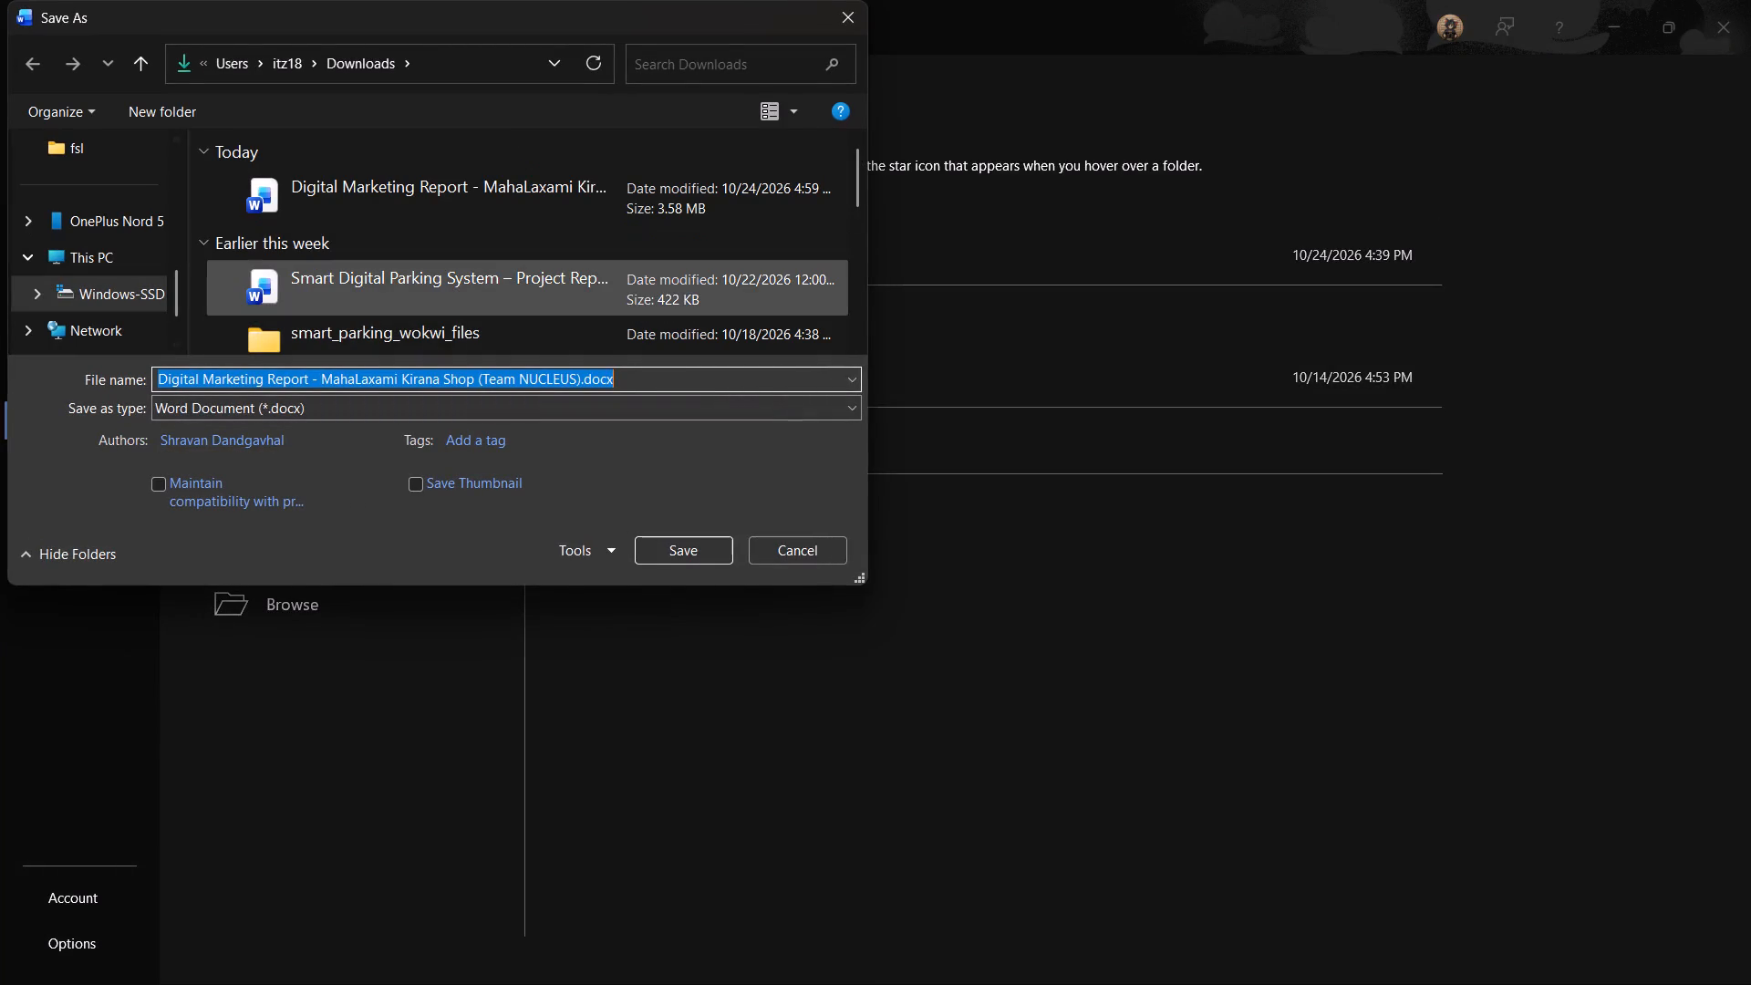
click(399, 409)
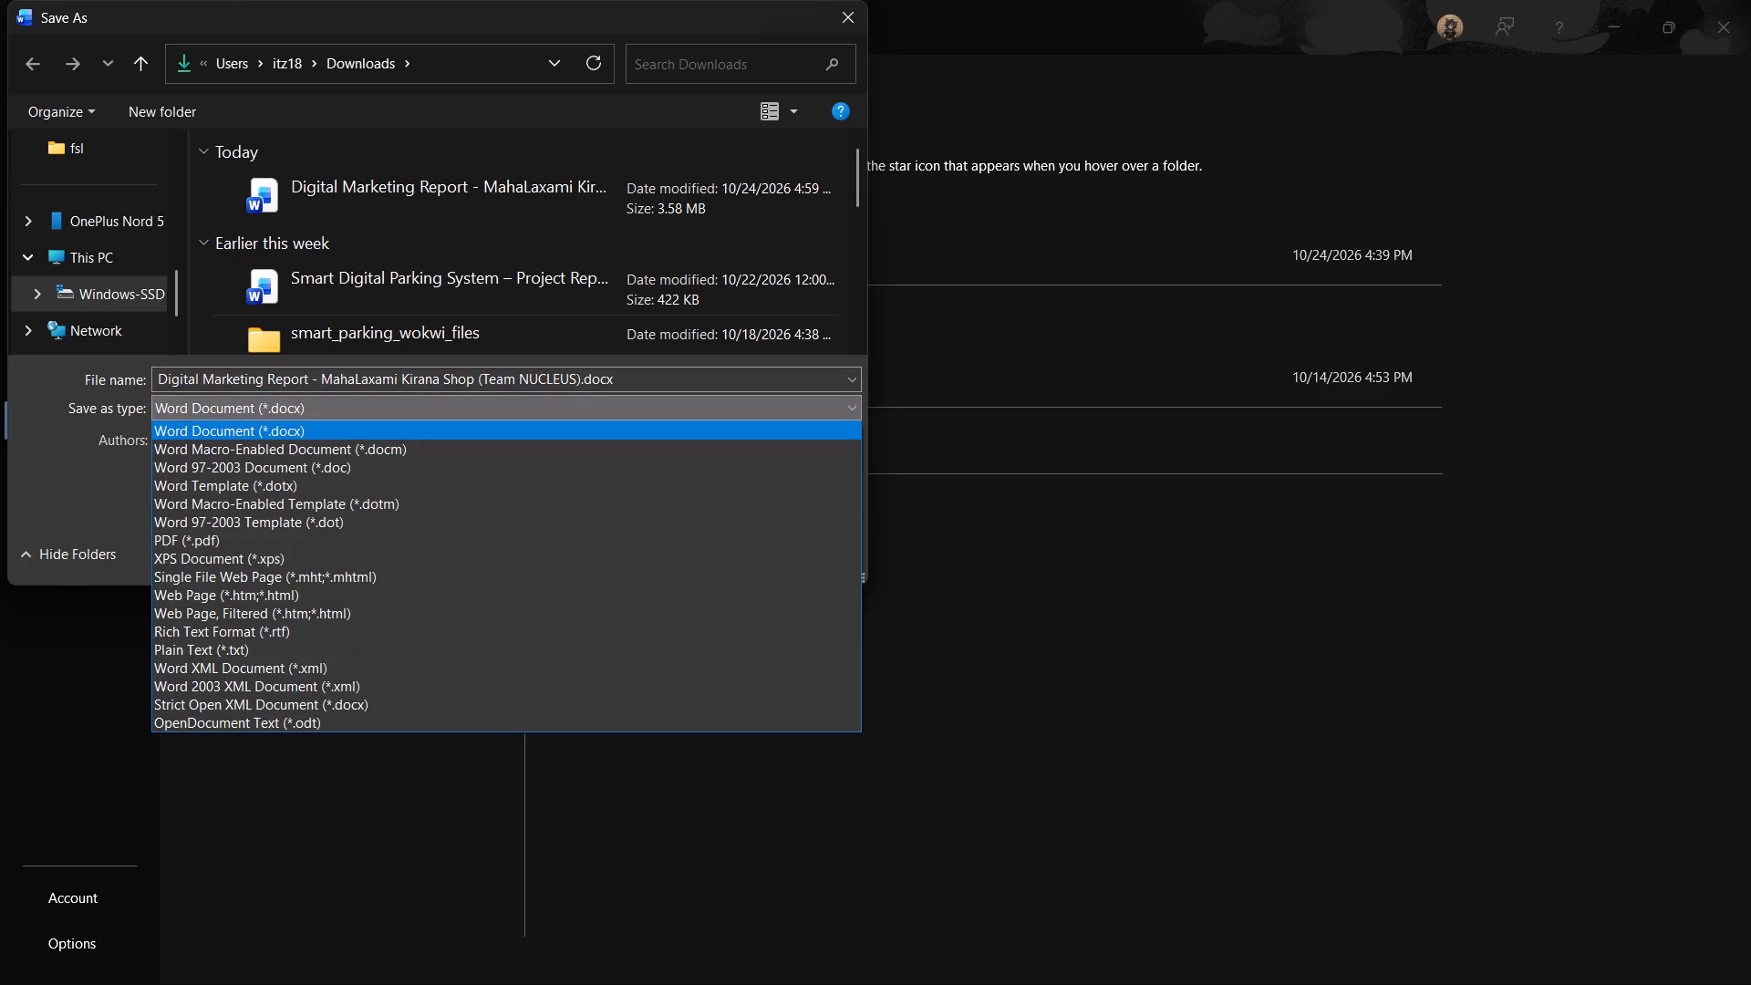
click(210, 545)
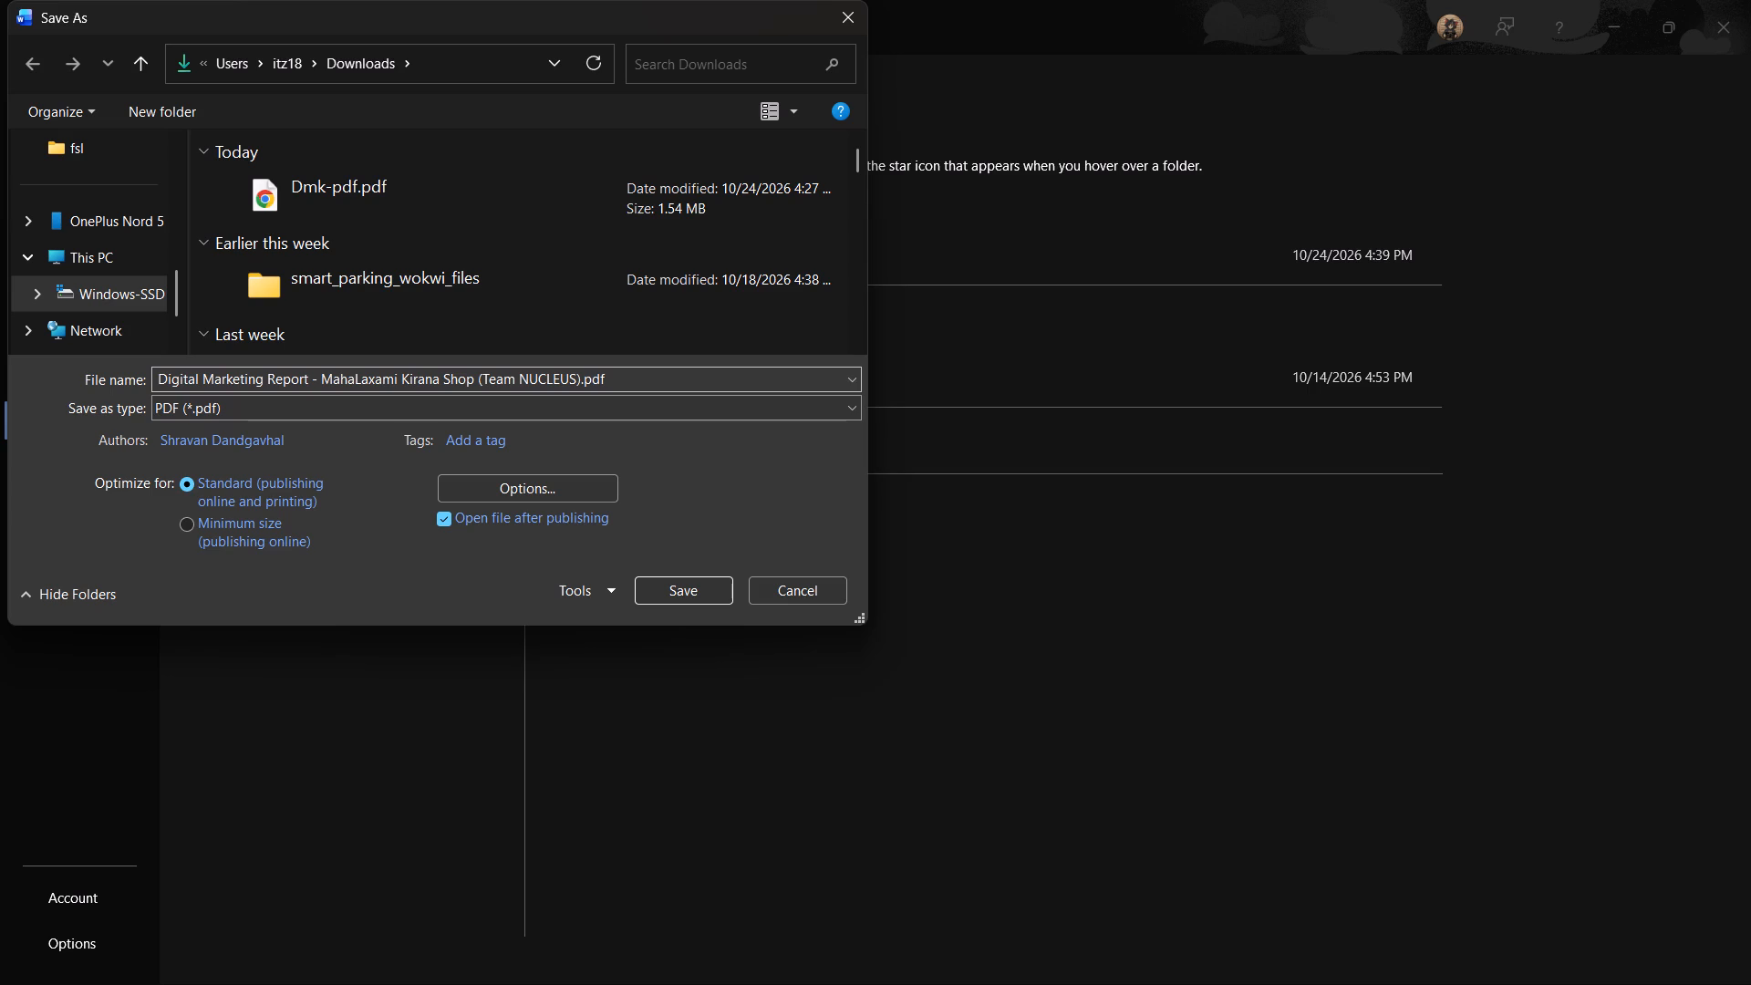
drag(580, 376, 520, 370)
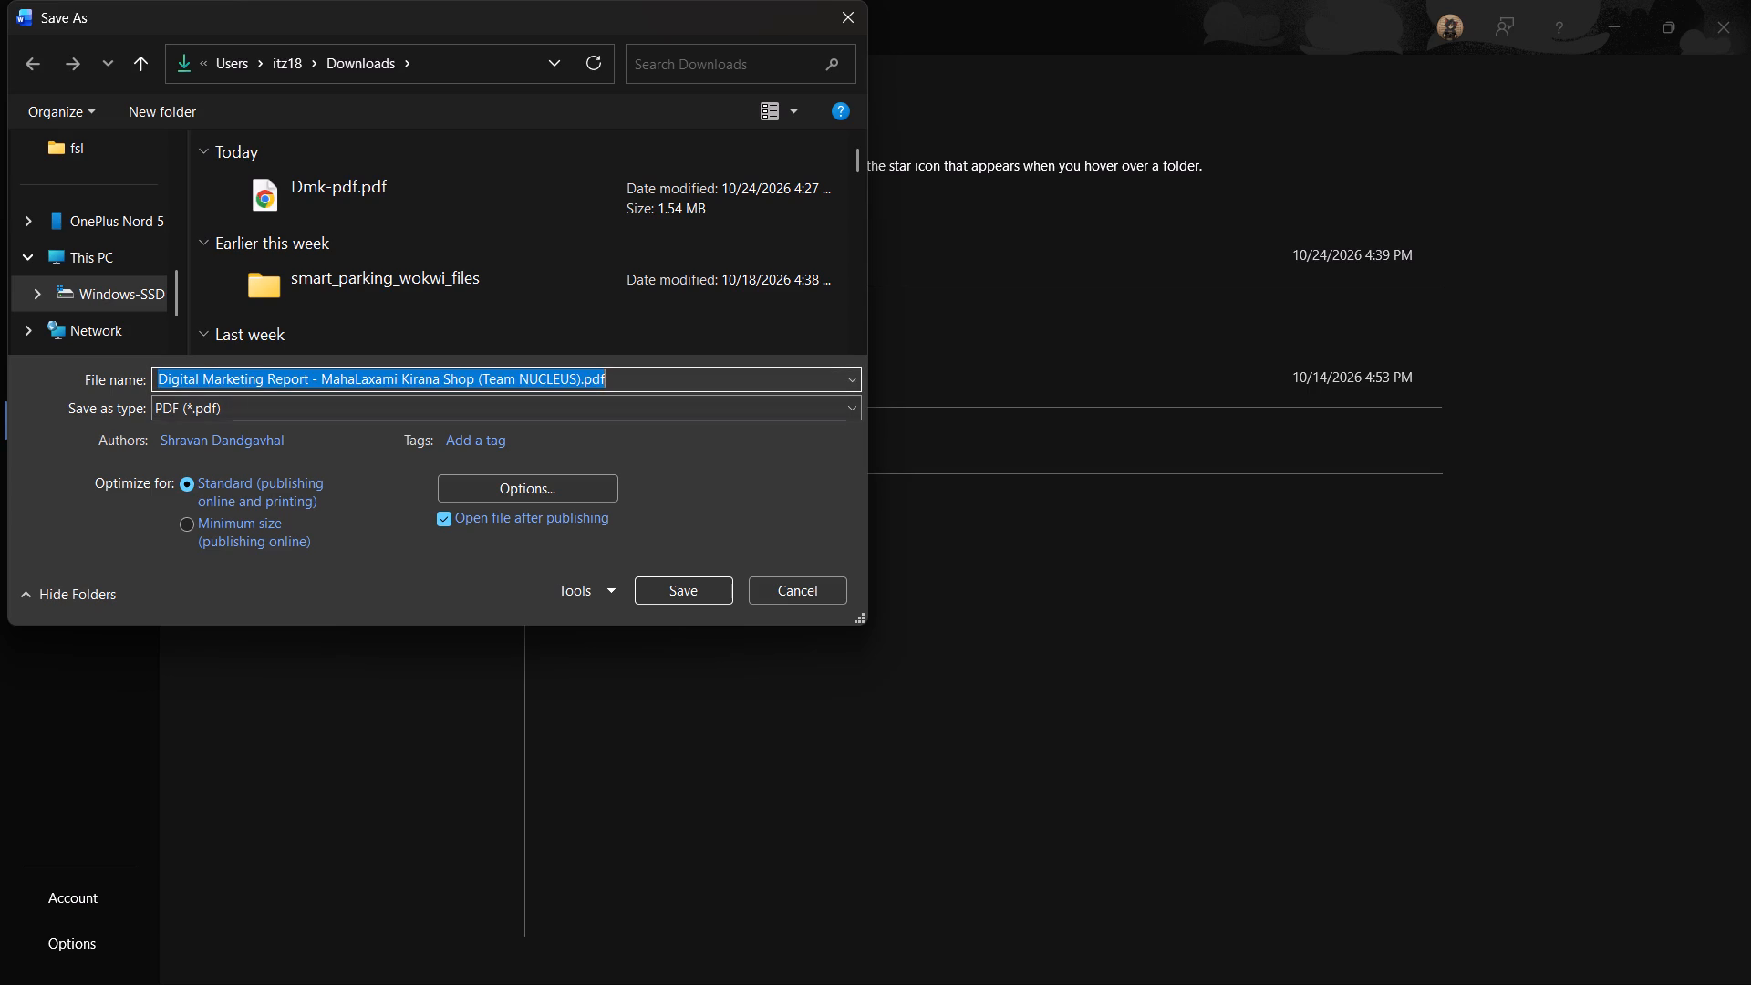
drag(520, 370, 440, 360)
key(shift+d)
text(mk)
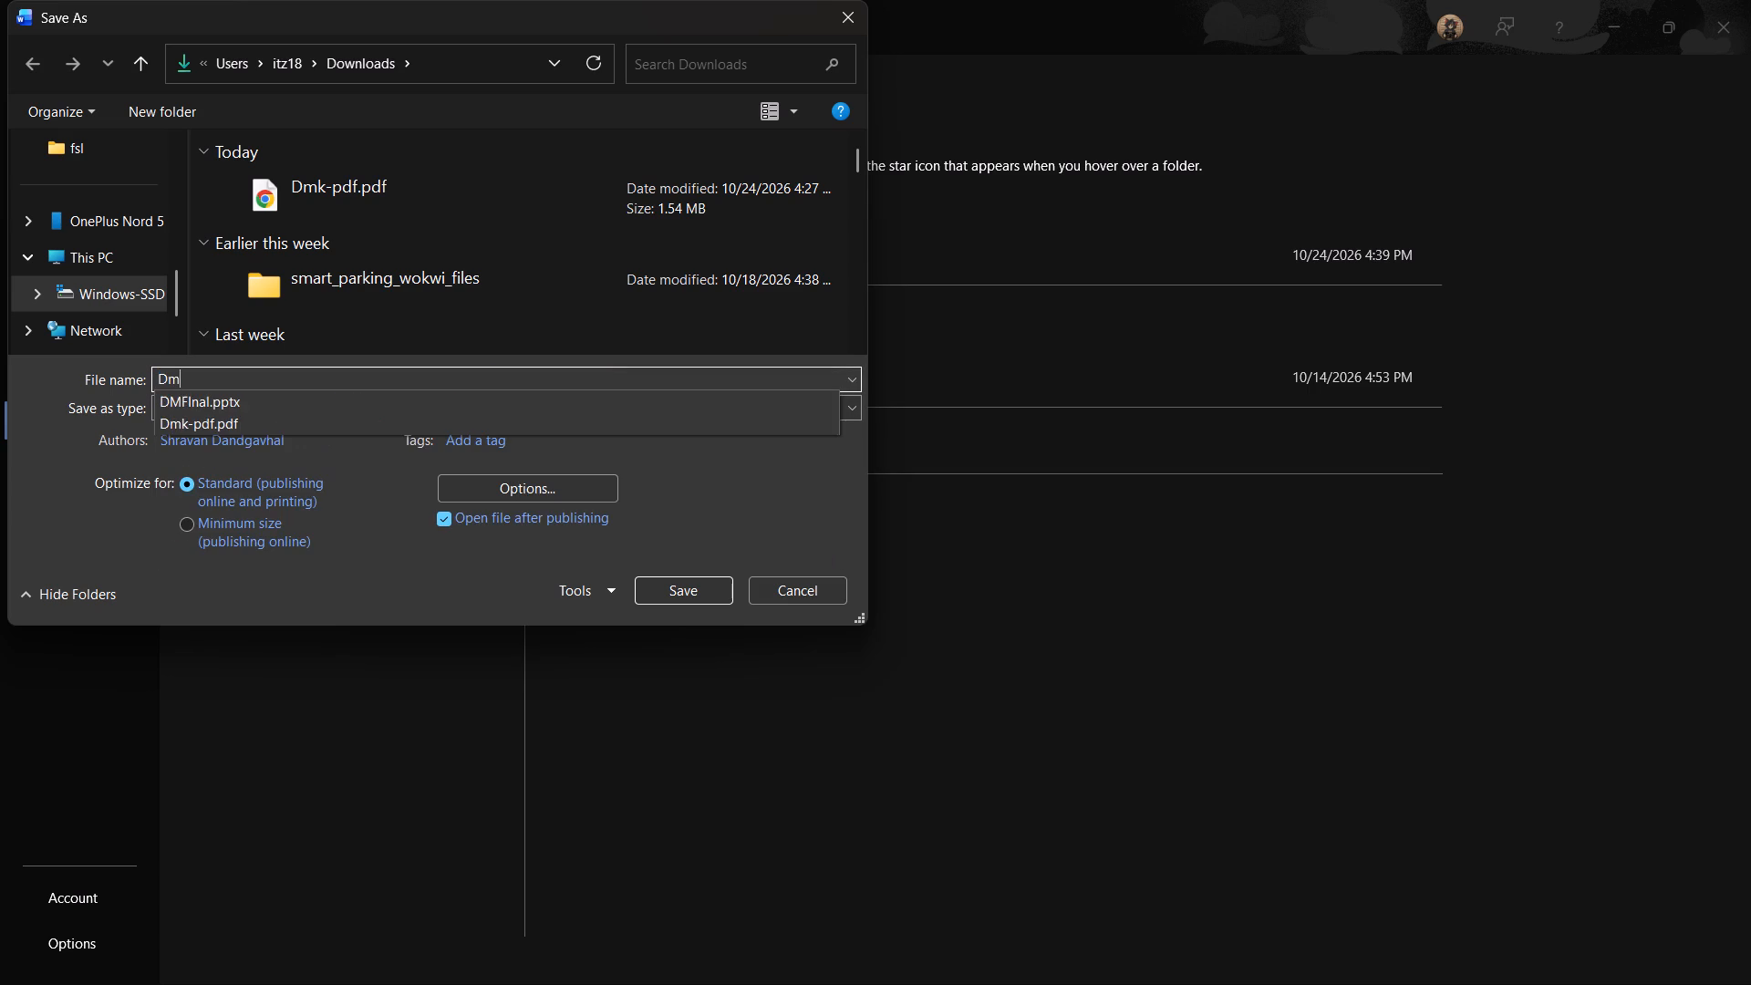
key(minus)
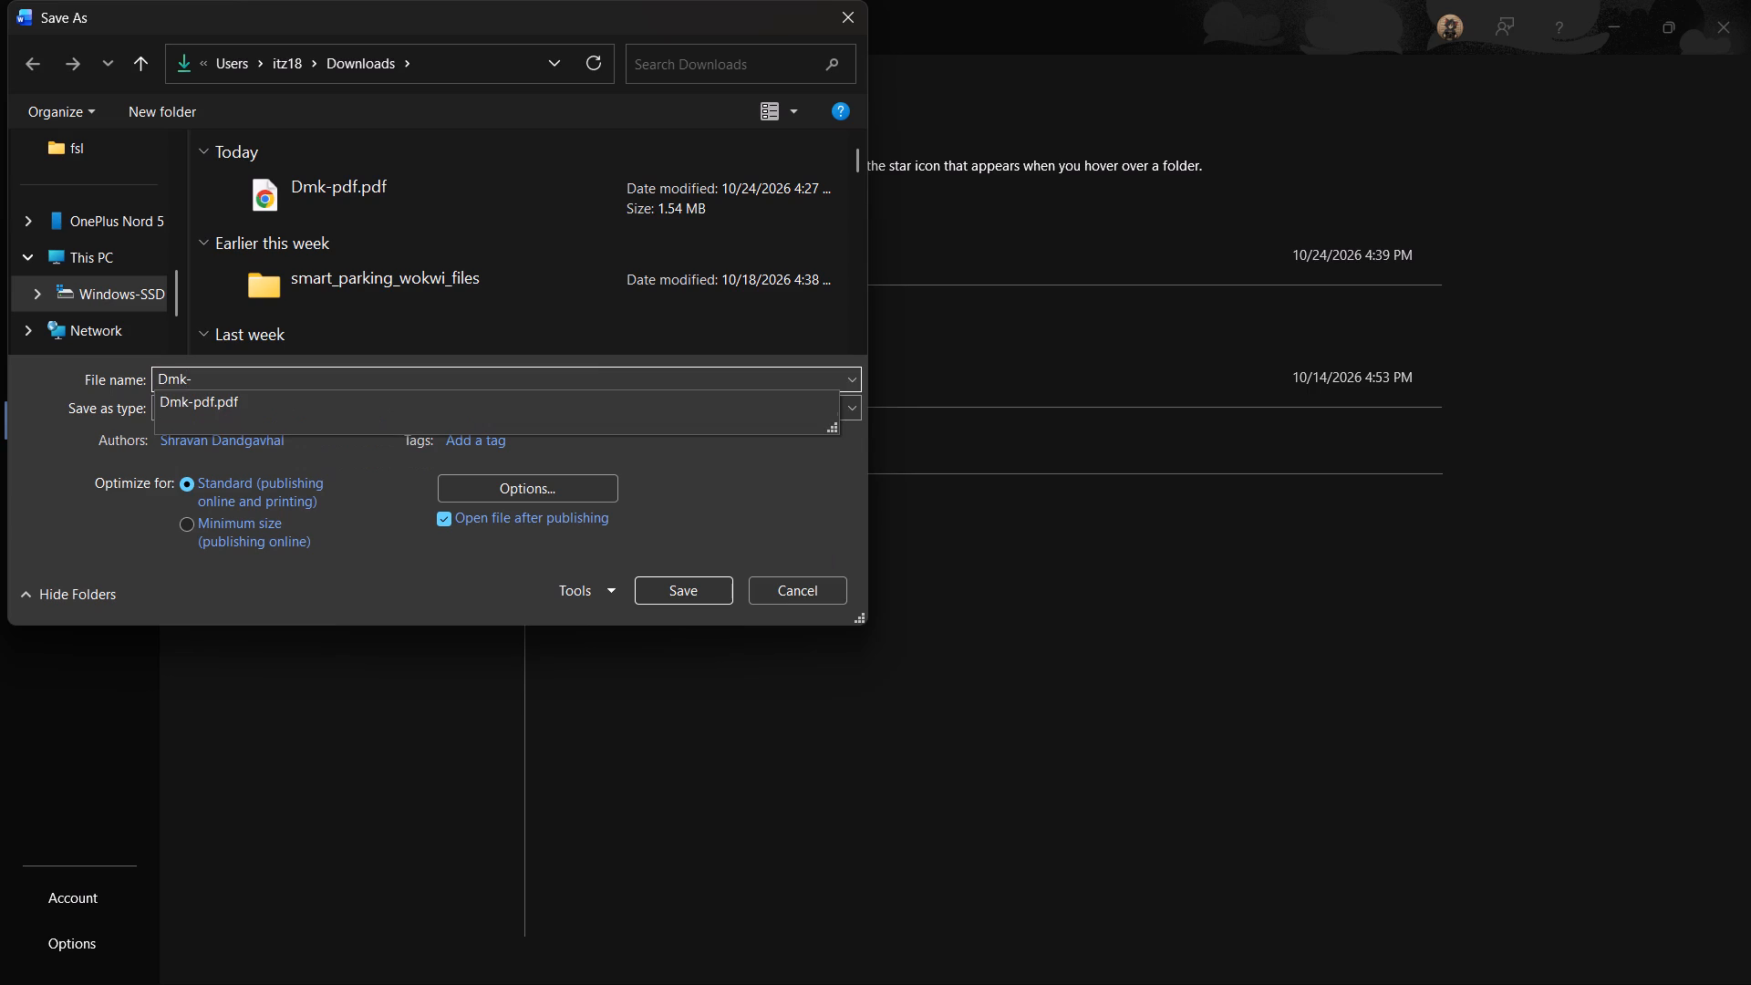
key(shift+r)
key(e)
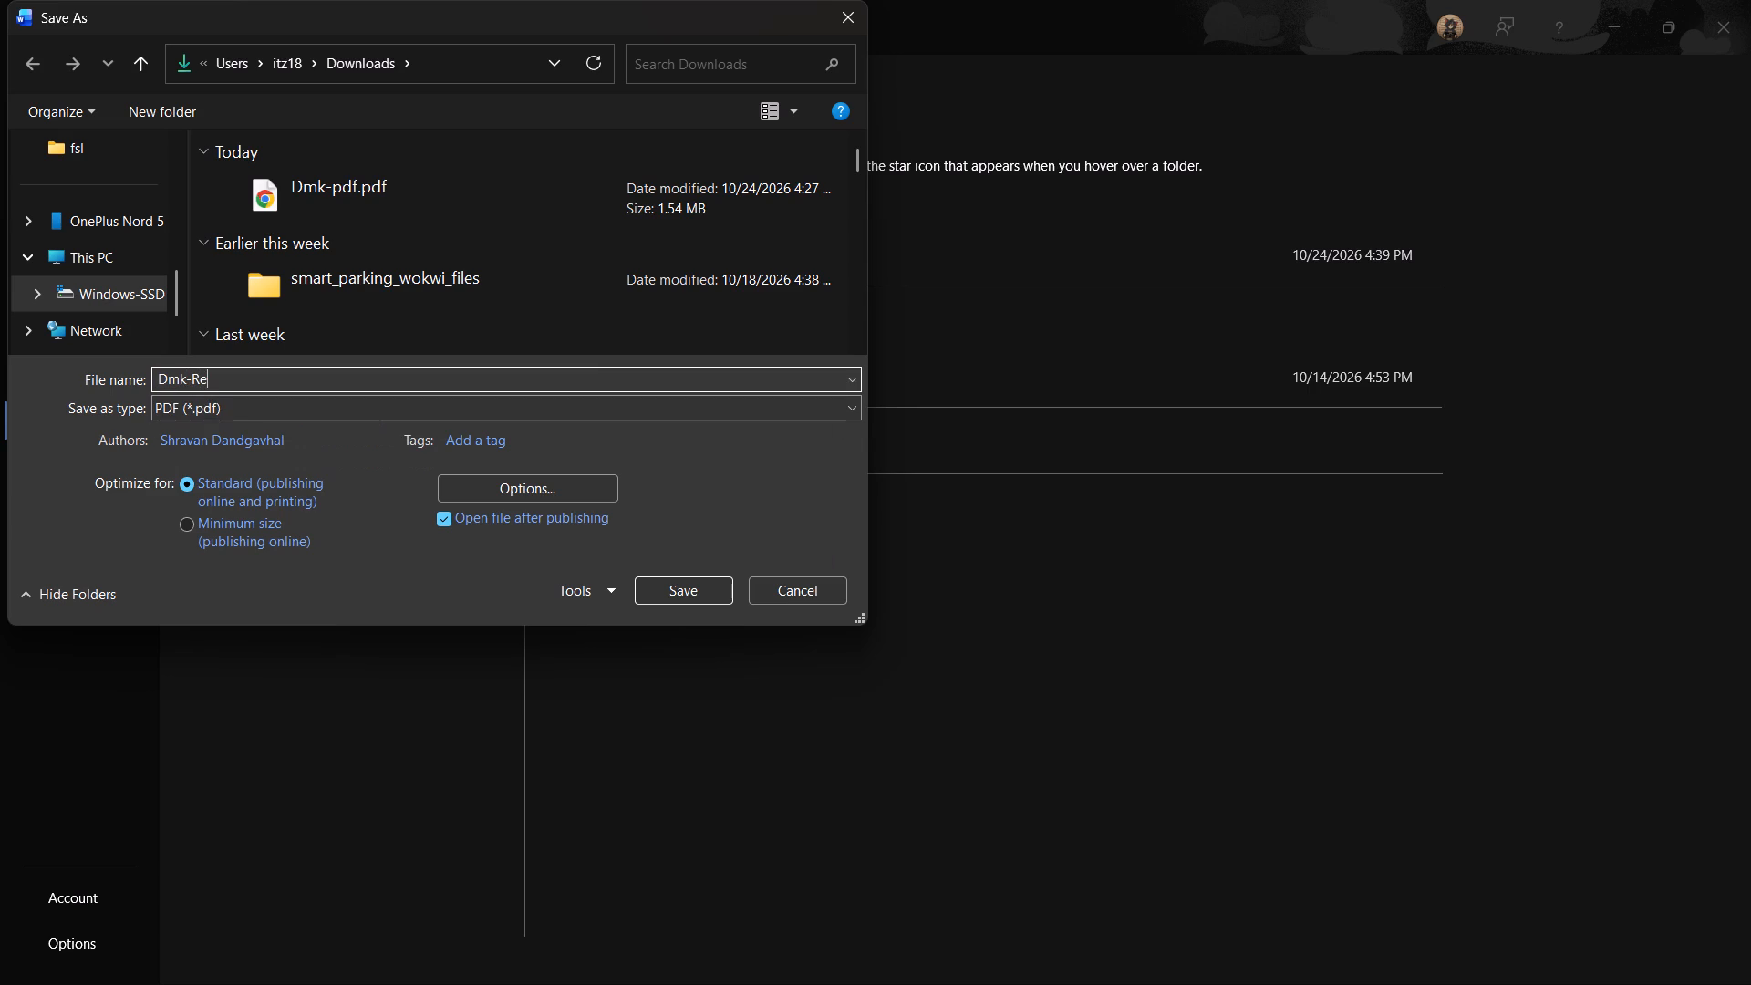
text(port)
key(Return)
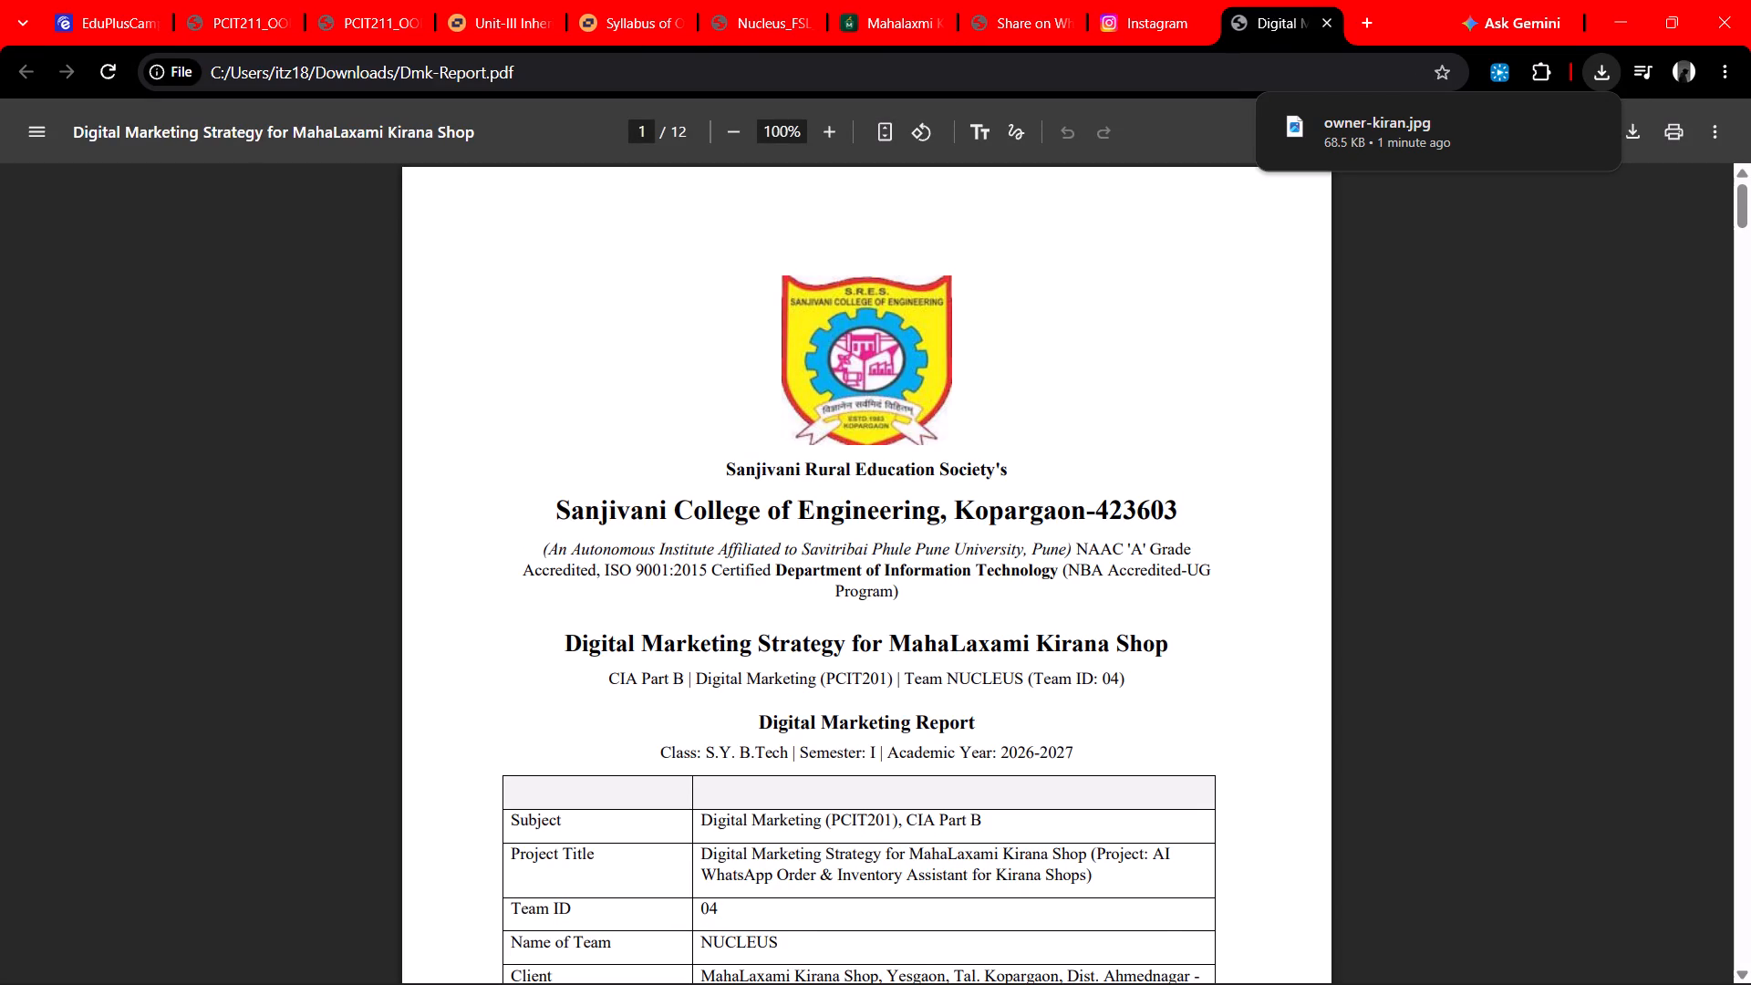
Check the cover page of the exported PDF, including the project details and team member tables.
scroll(770, 436, down, 1)
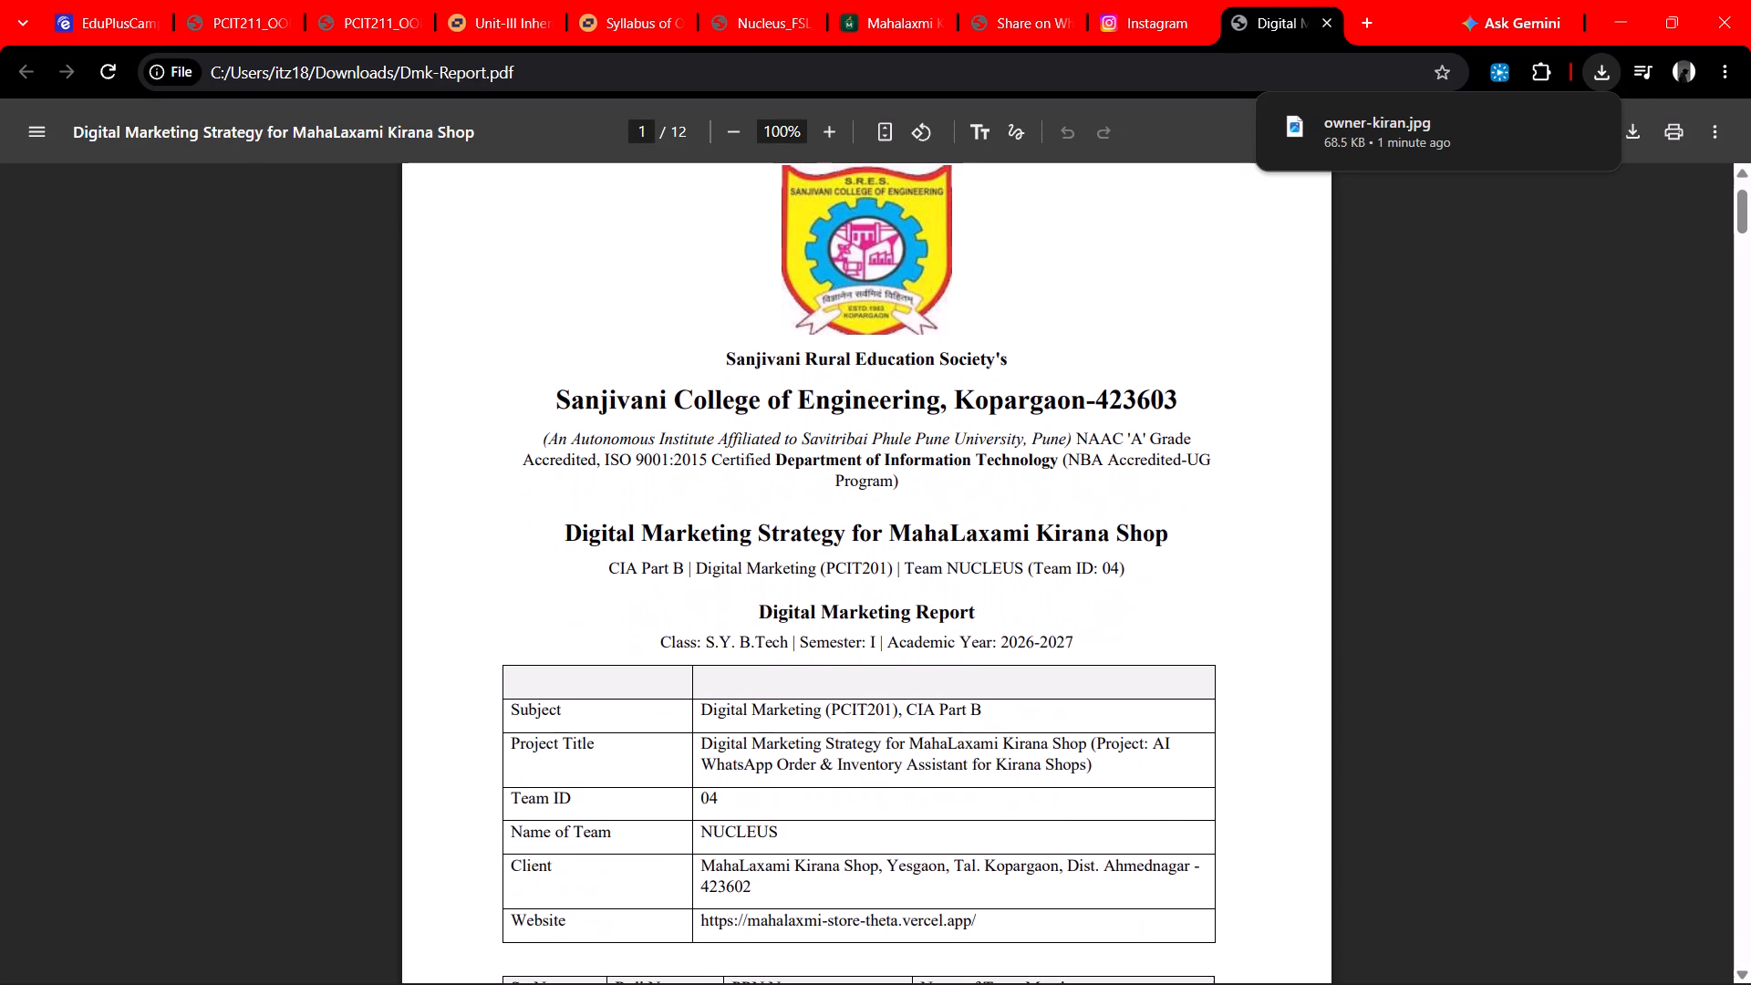
scroll(770, 436, down, 2)
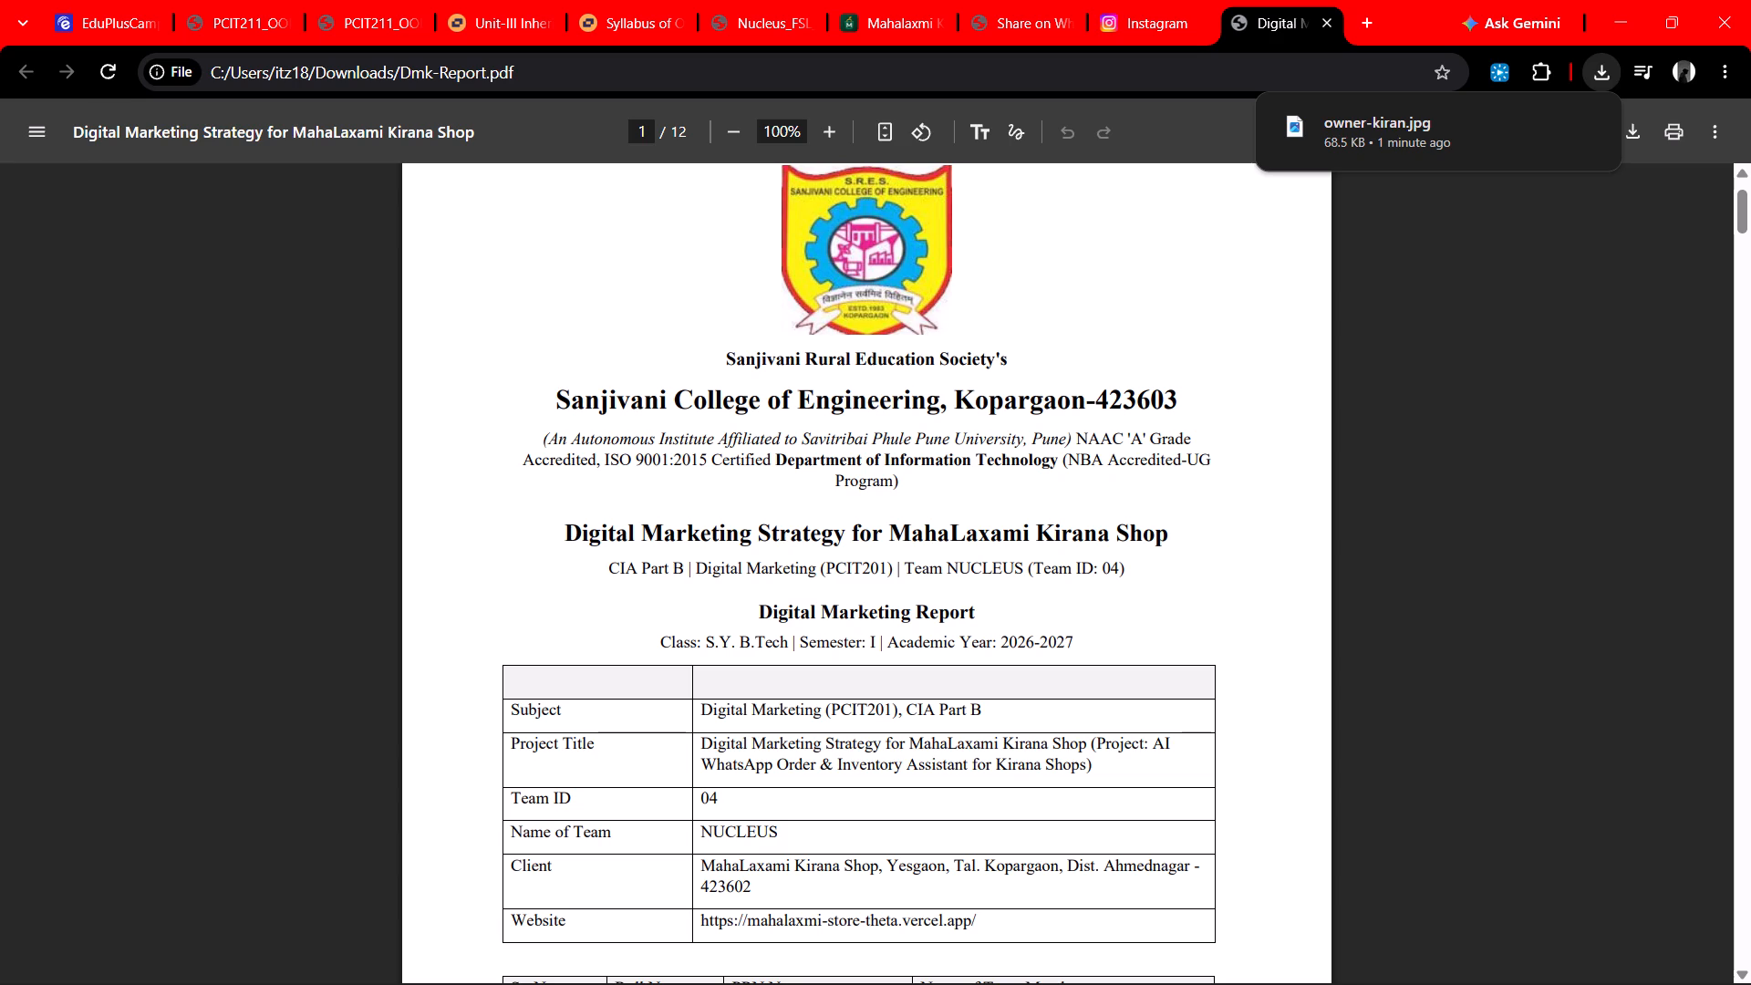
scroll(770, 436, down, 3)
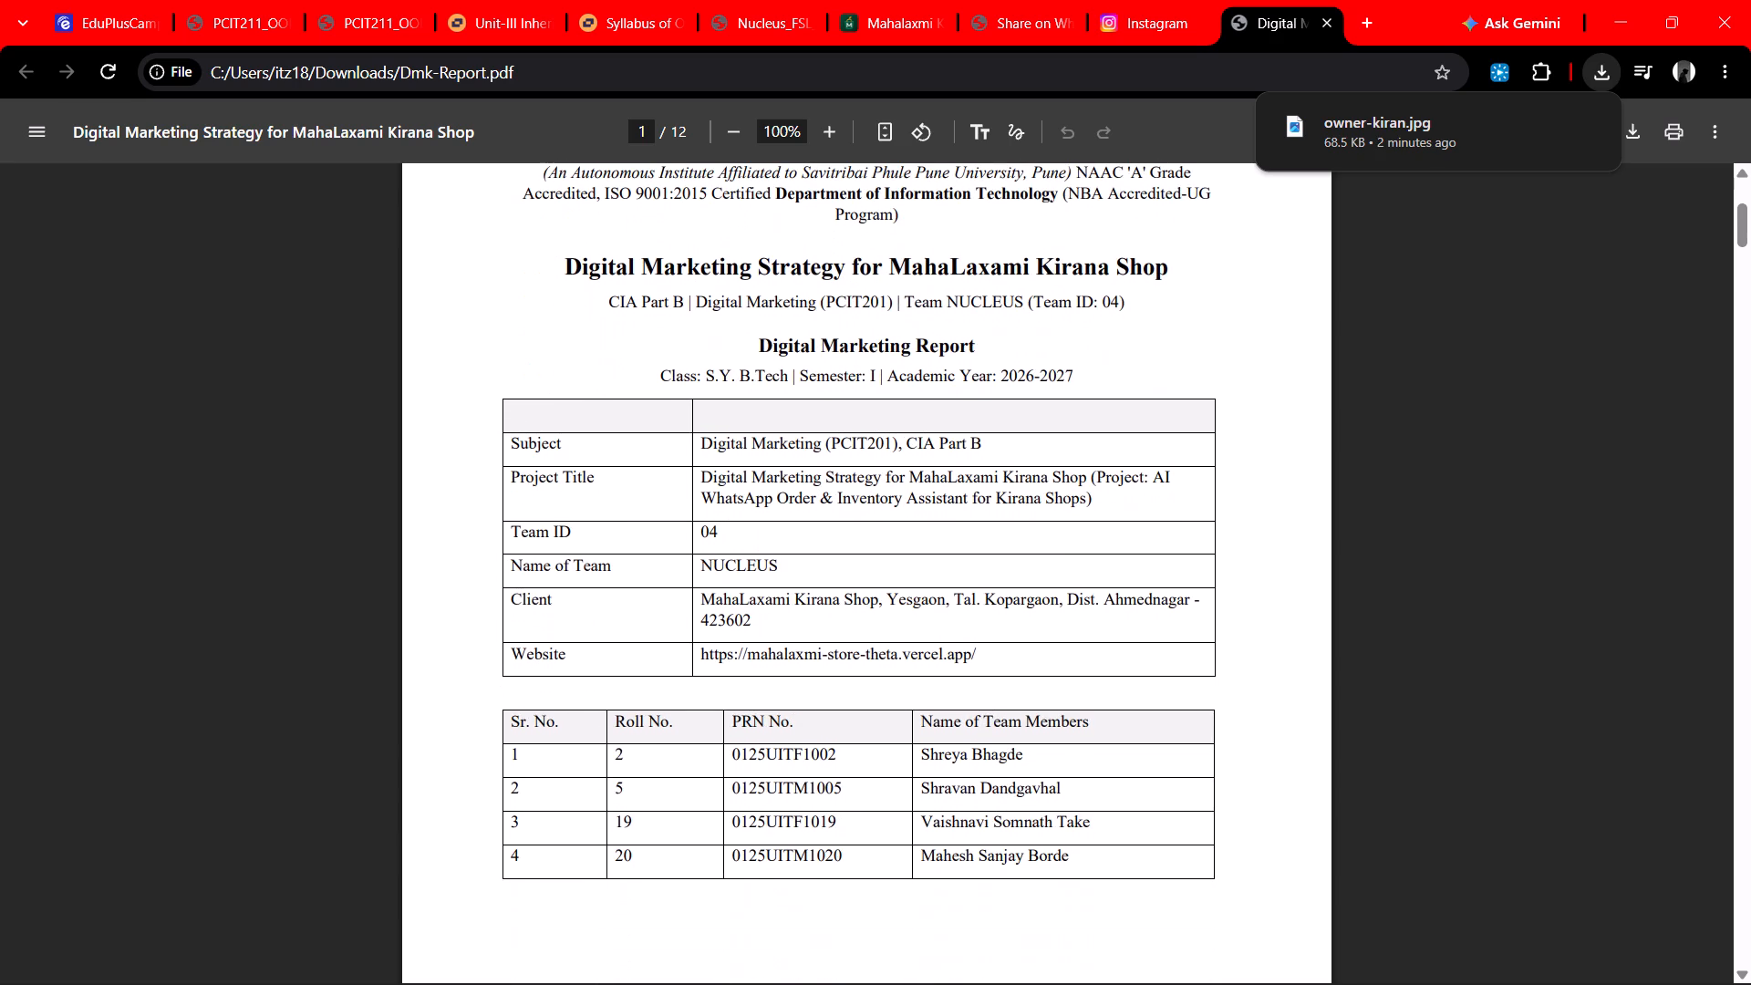
scroll(770, 436, down, 1)
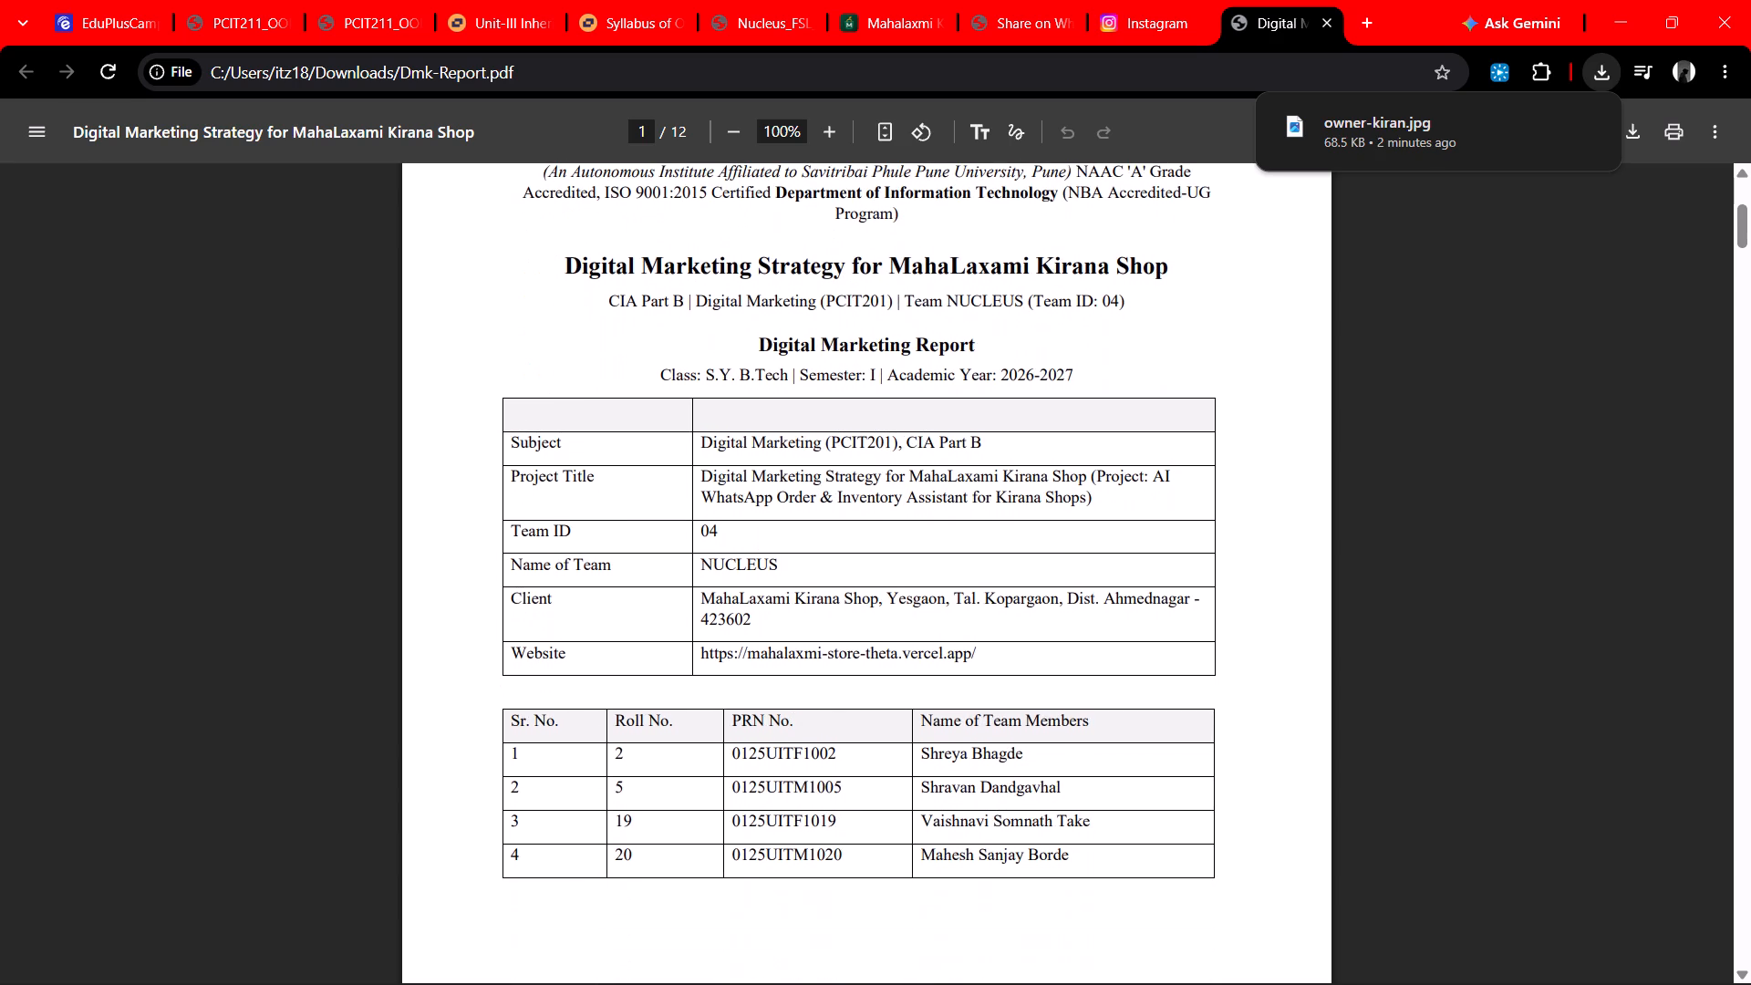
scroll(770, 436, down, 1)
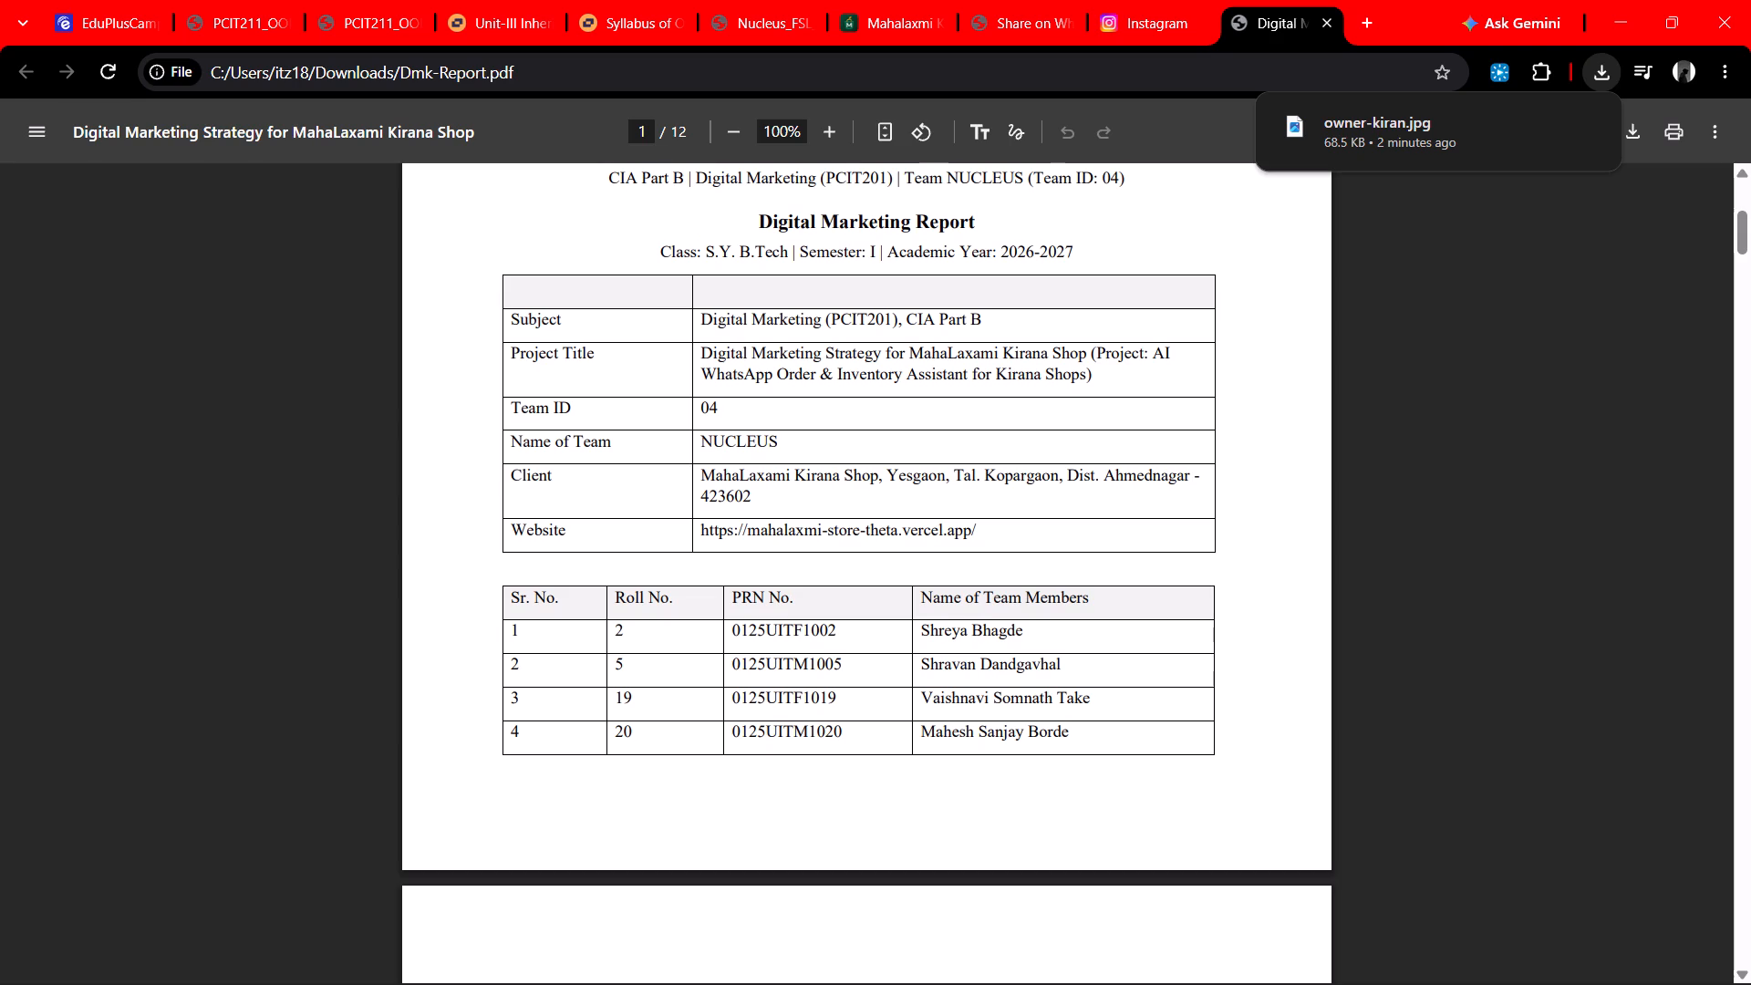
scroll(930, 596, up, 4)
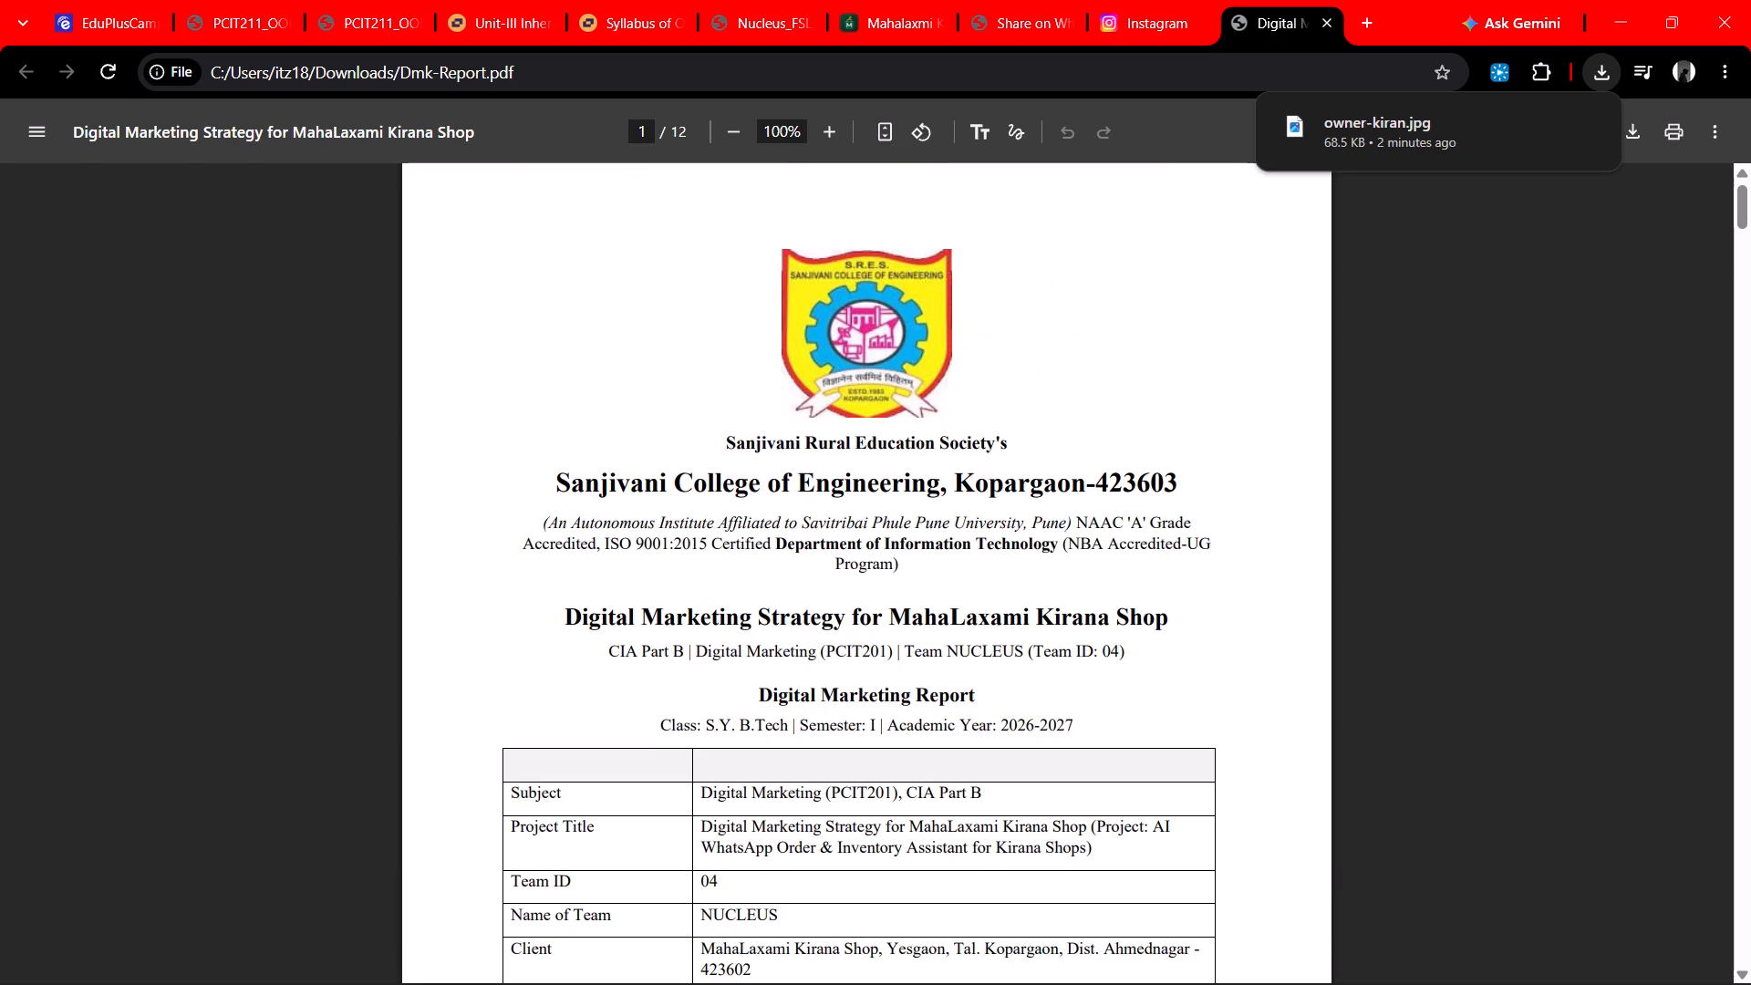
scroll(930, 596, down, 2)
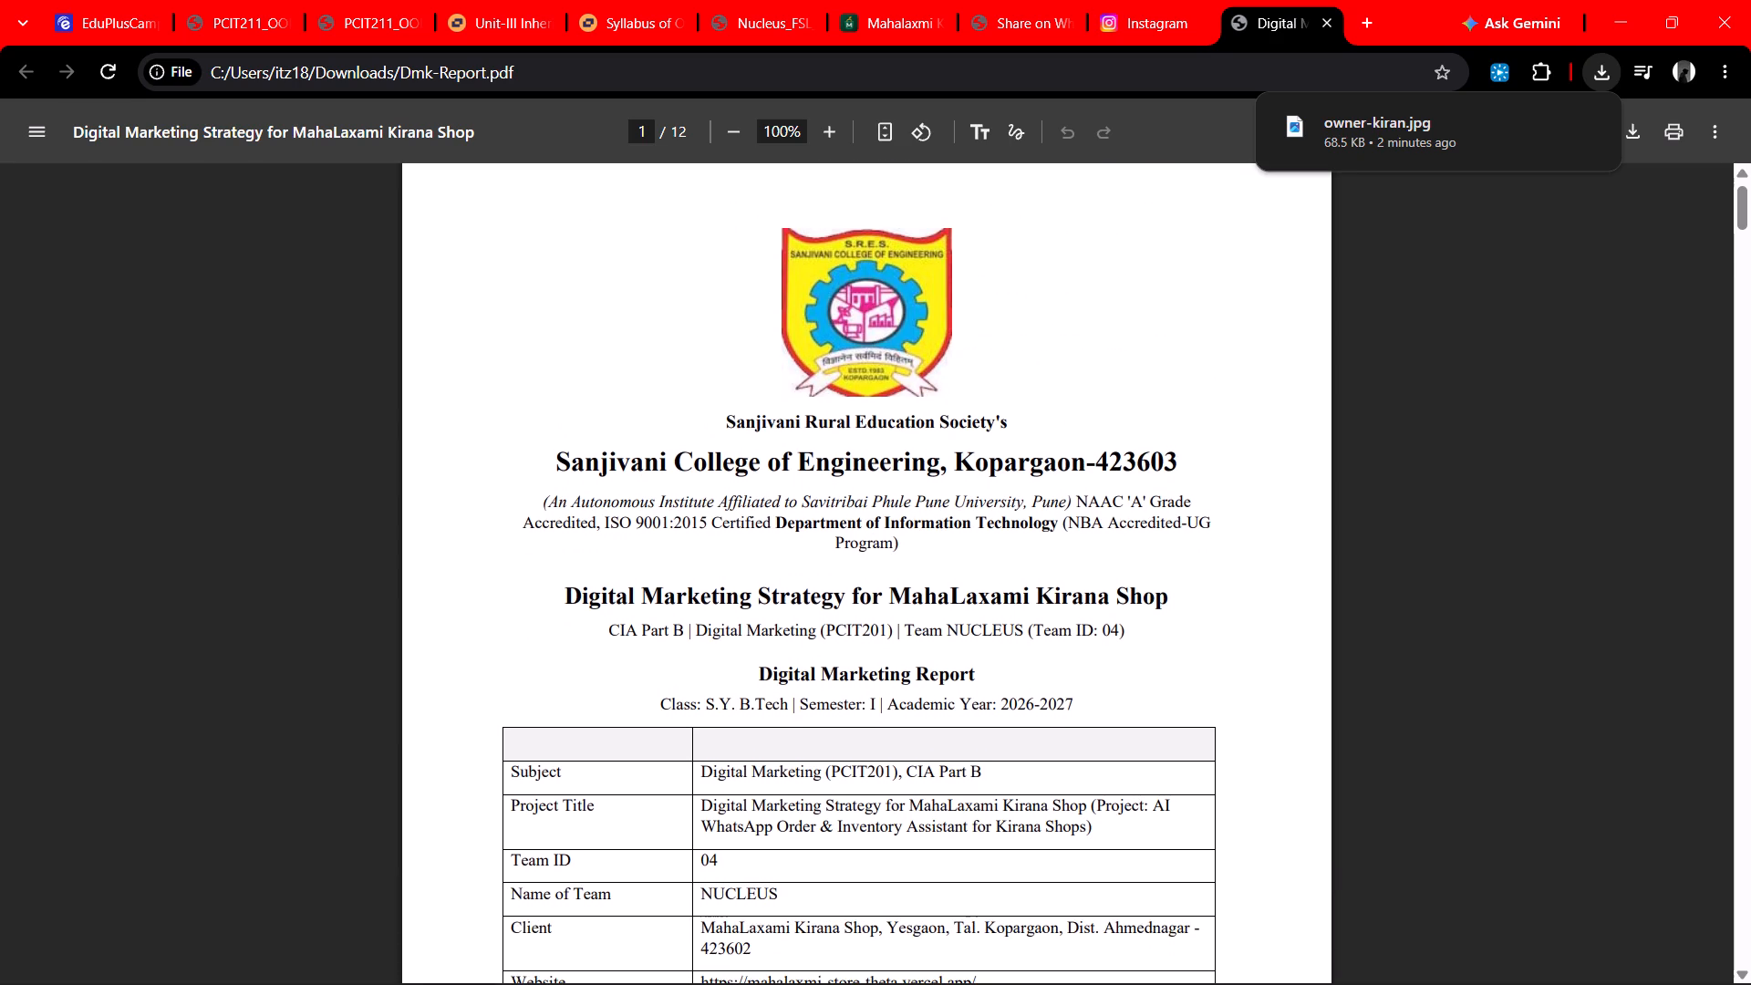
Check the signature table, Introduction and Client Overview on pages 2 and 3 of the exported PDF.
scroll(930, 596, down, 8)
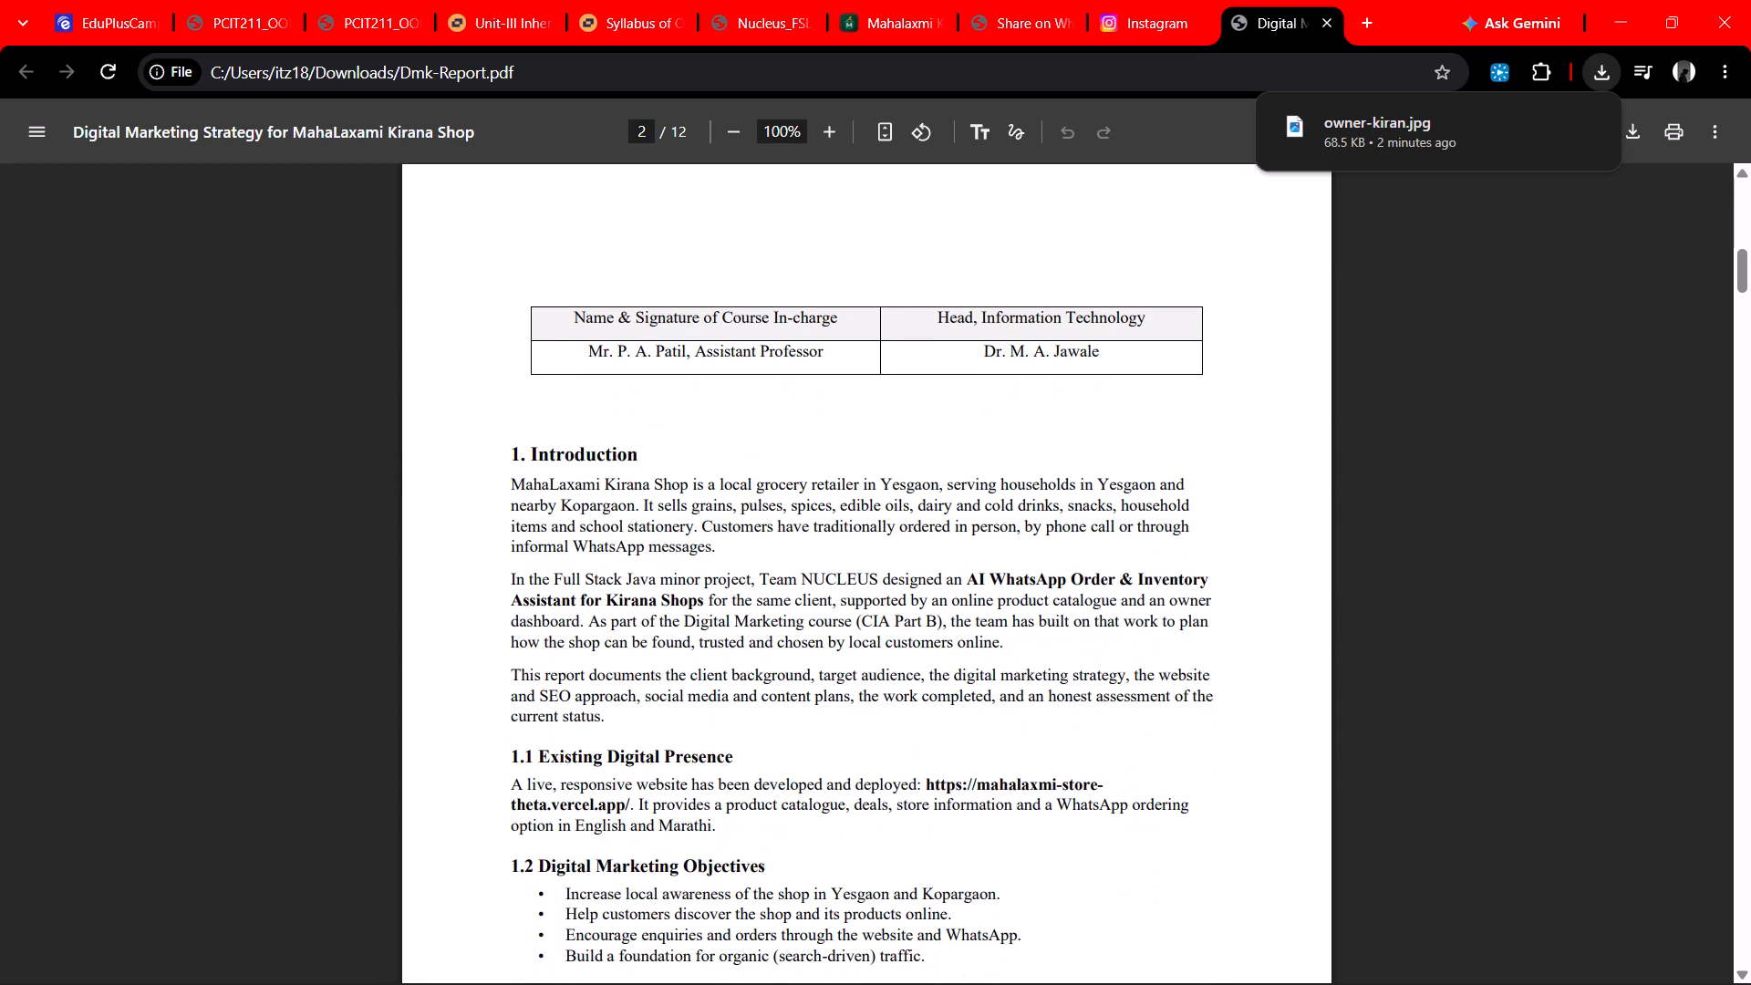
scroll(930, 596, down, 4)
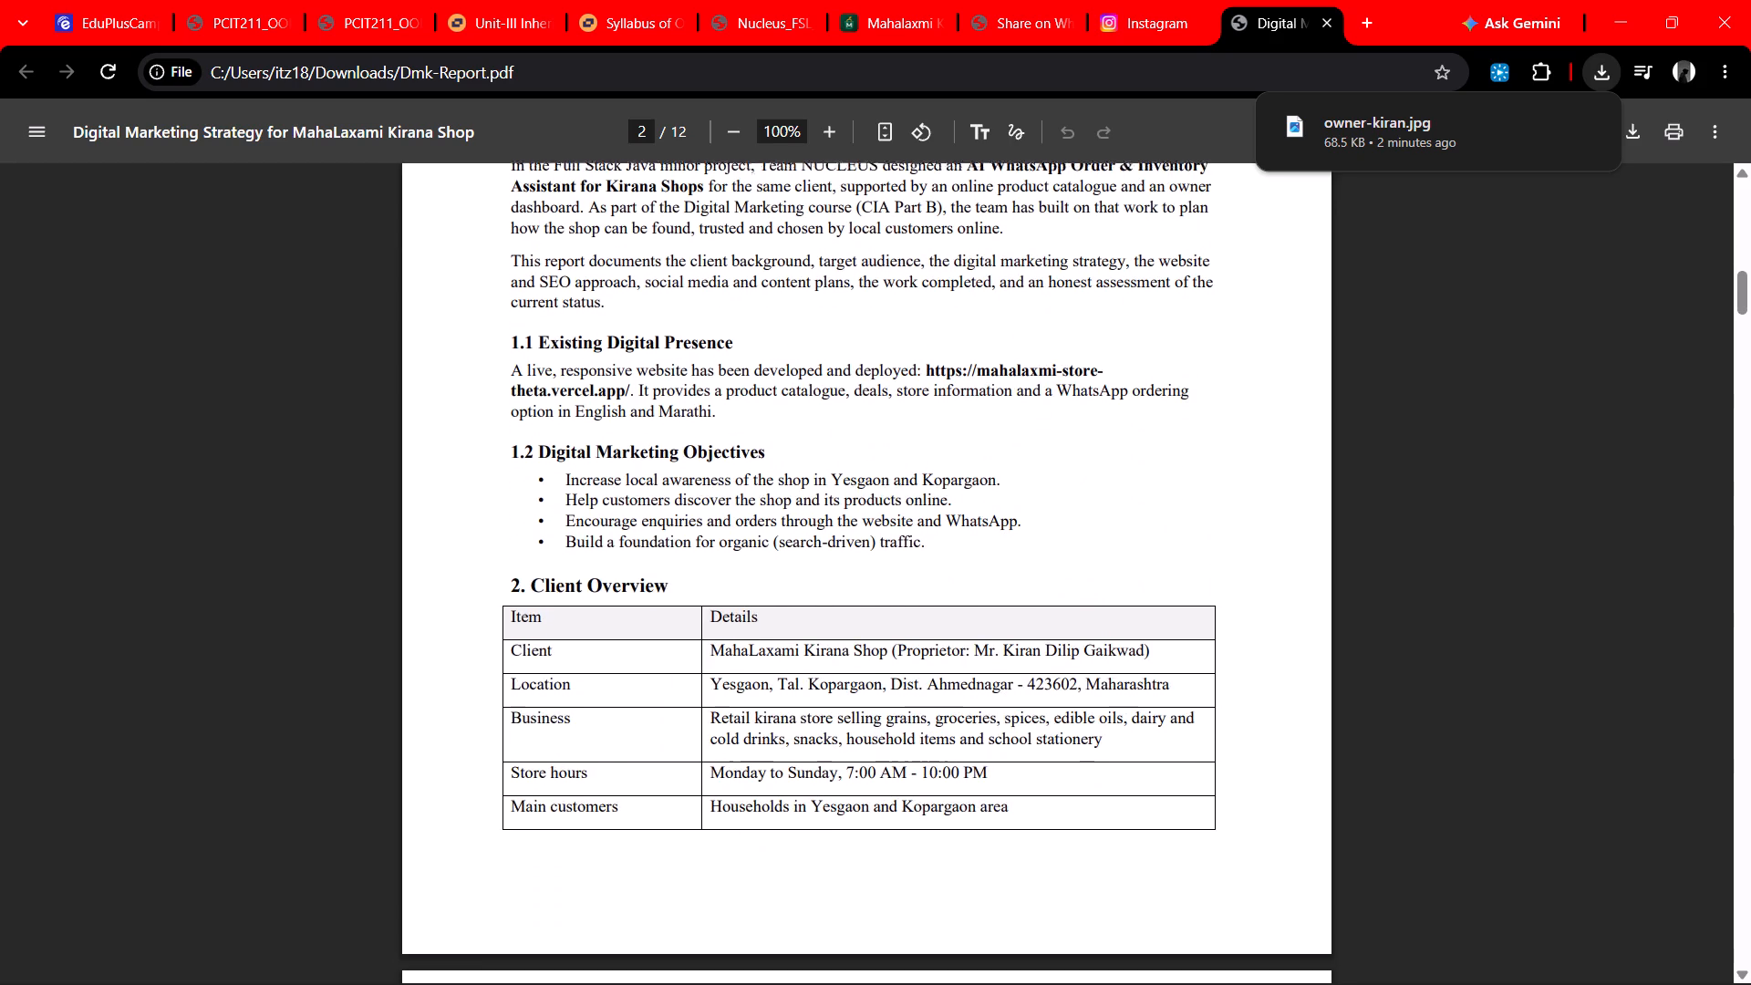
scroll(930, 596, down, 6)
scroll(930, 596, up, 2)
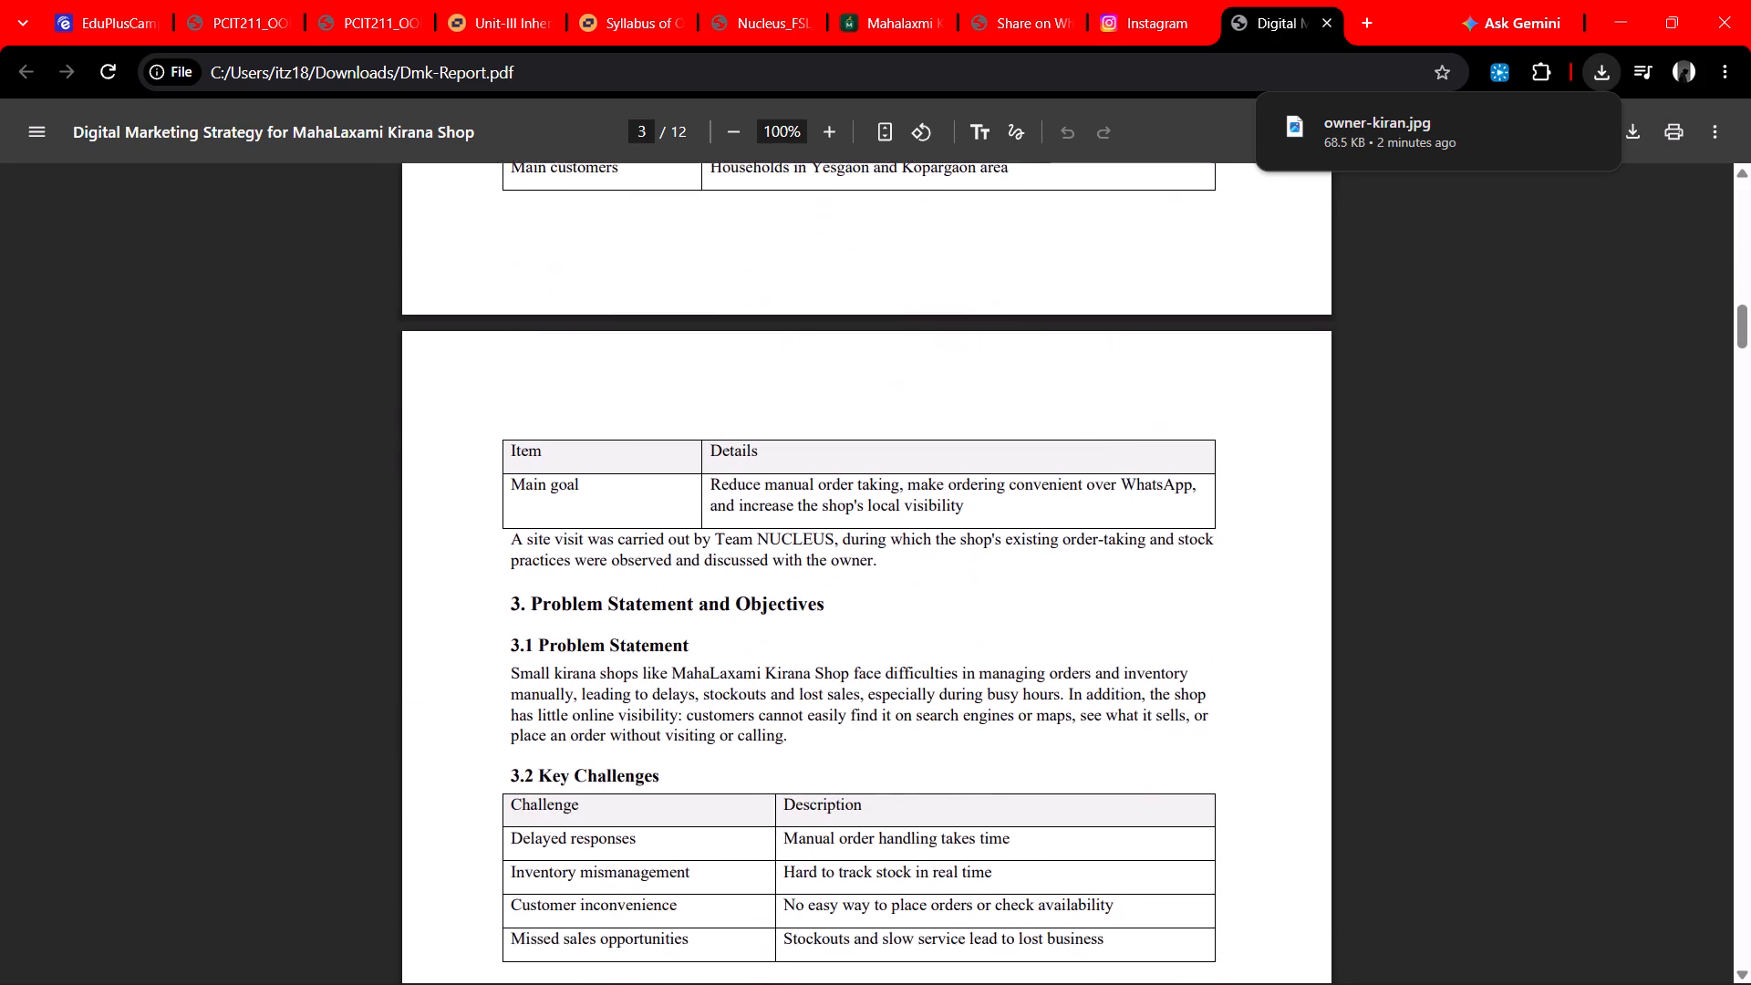
scroll(930, 596, up, 5)
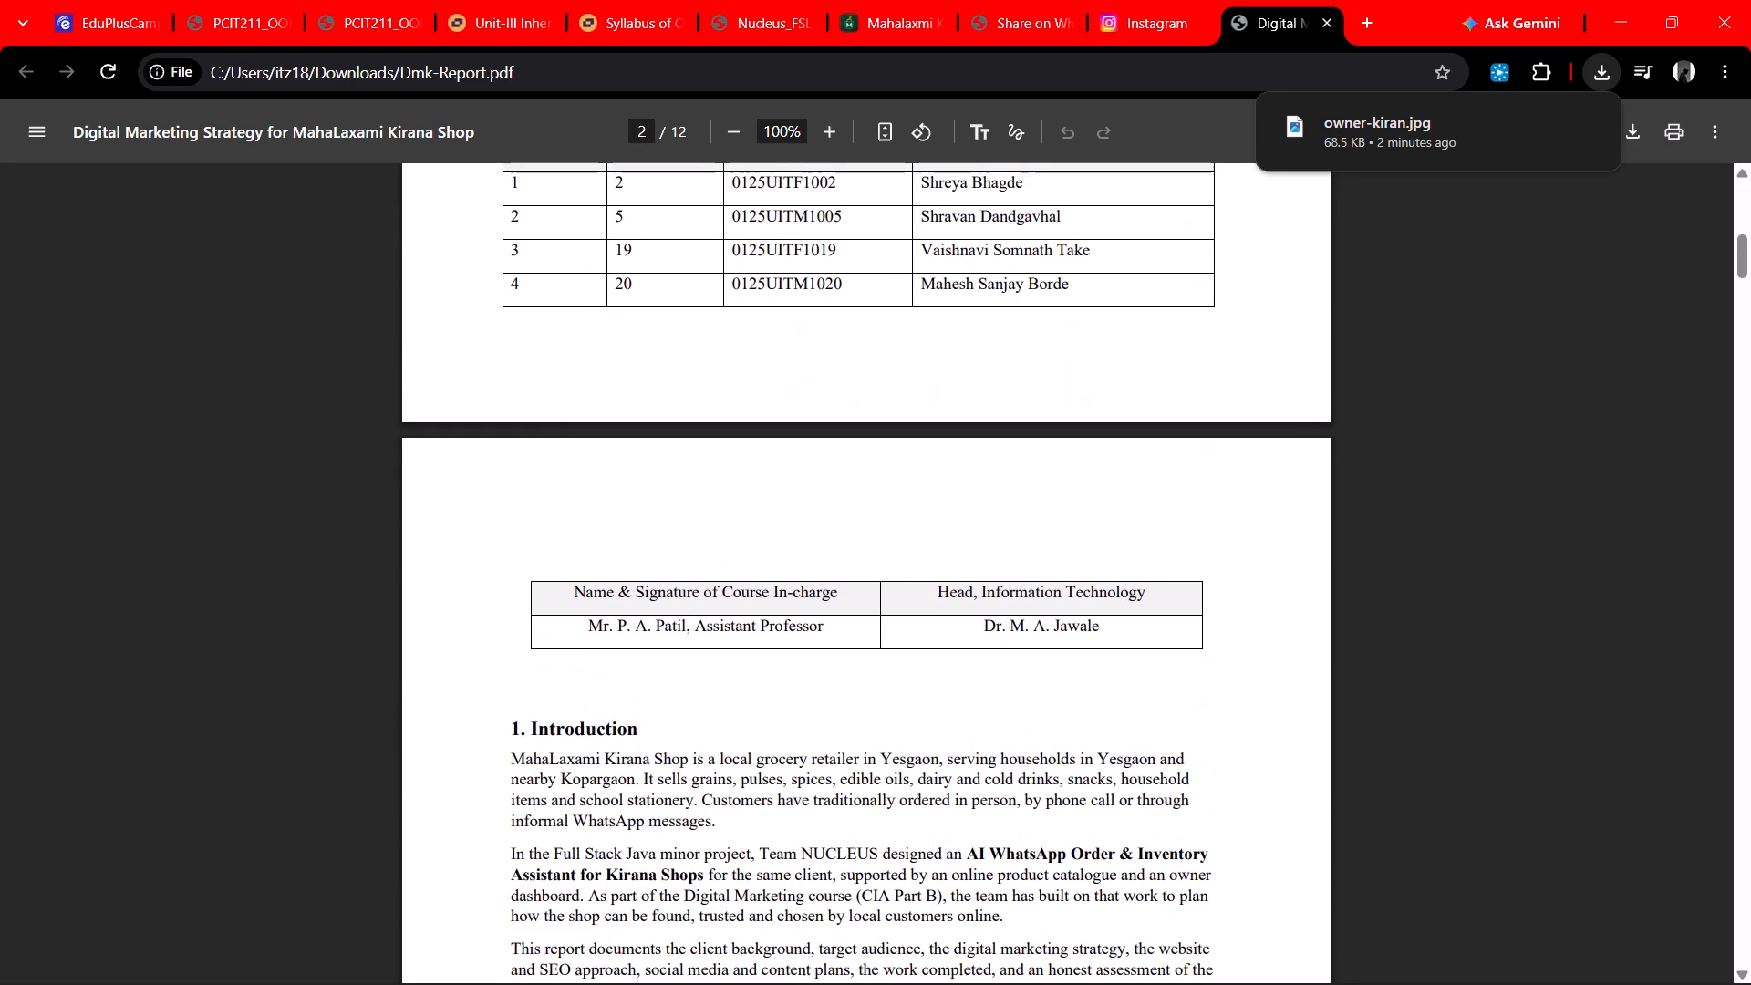
scroll(927, 682, down, 2)
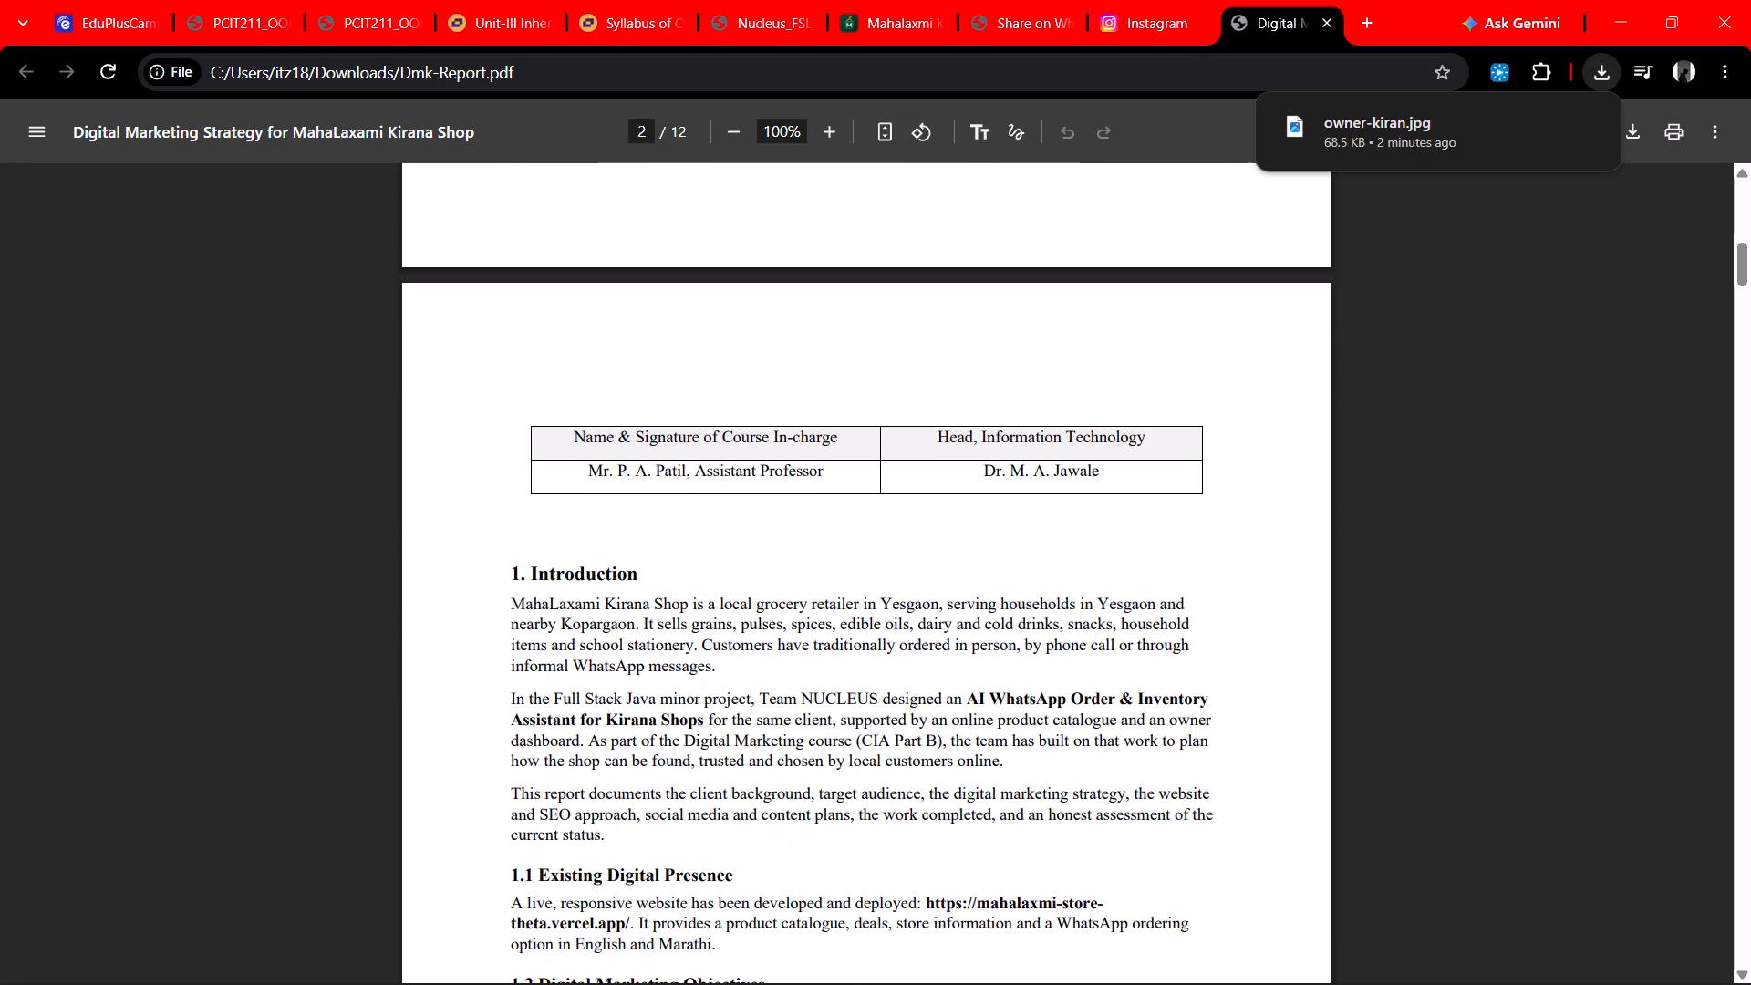
scroll(927, 682, down, 6)
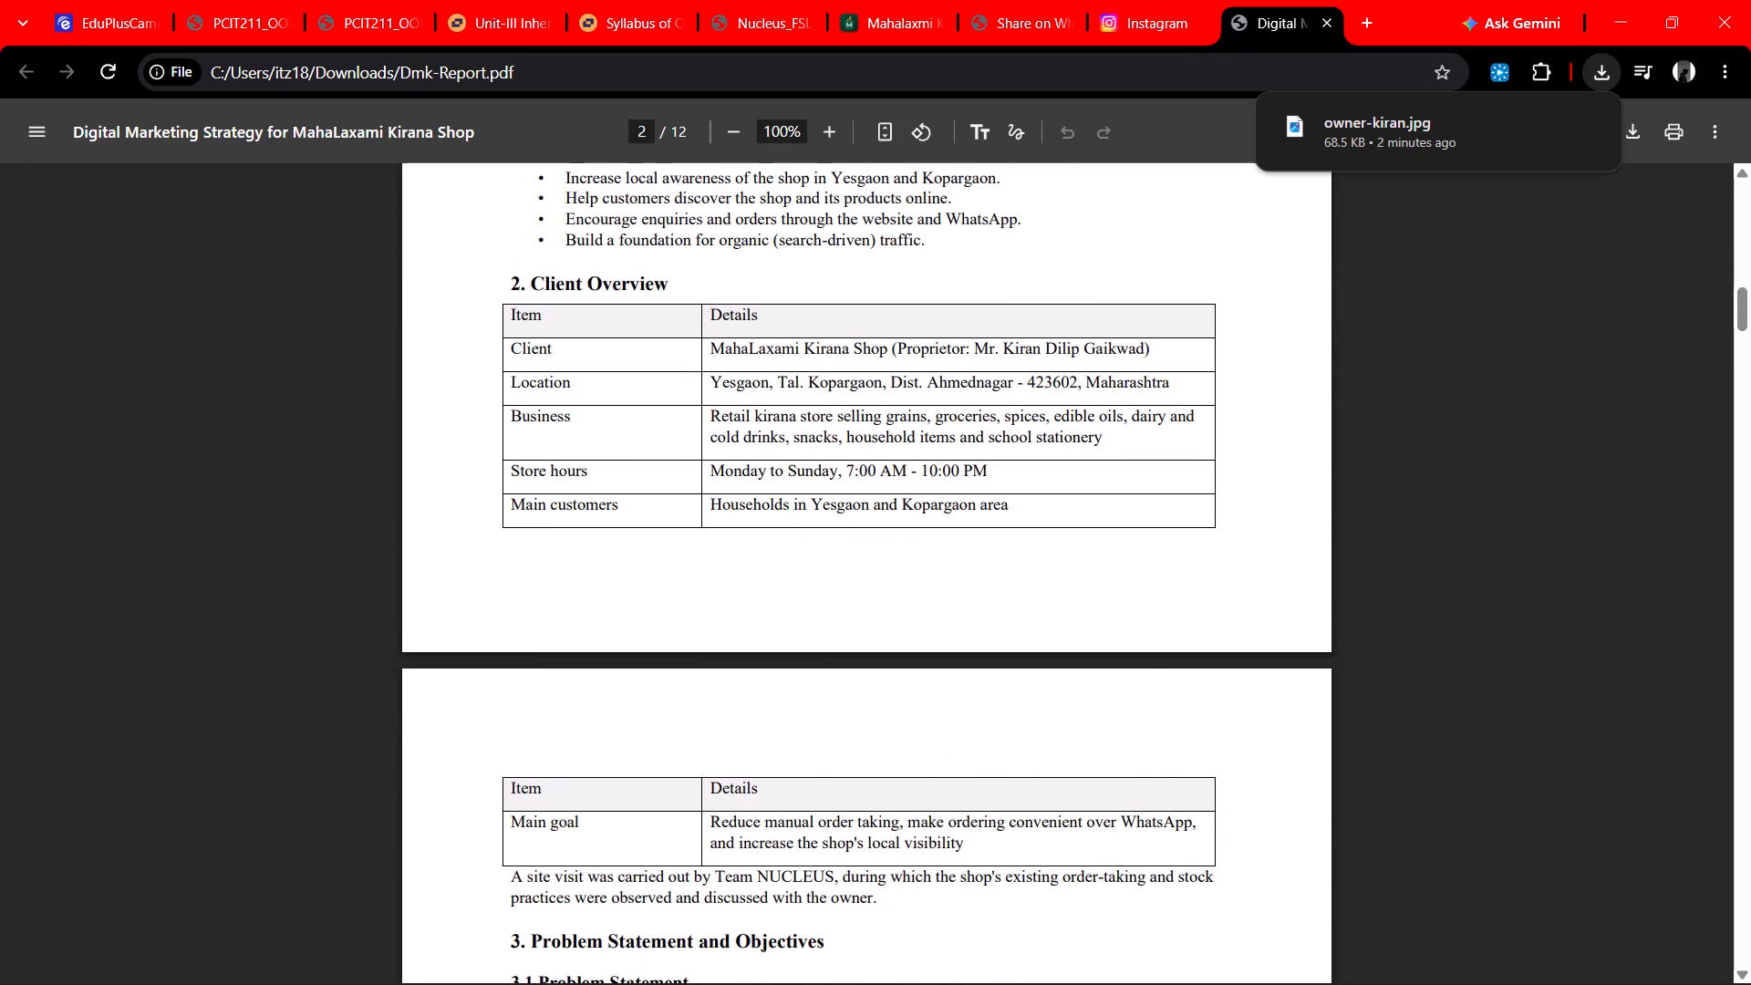
scroll(927, 682, down, 4)
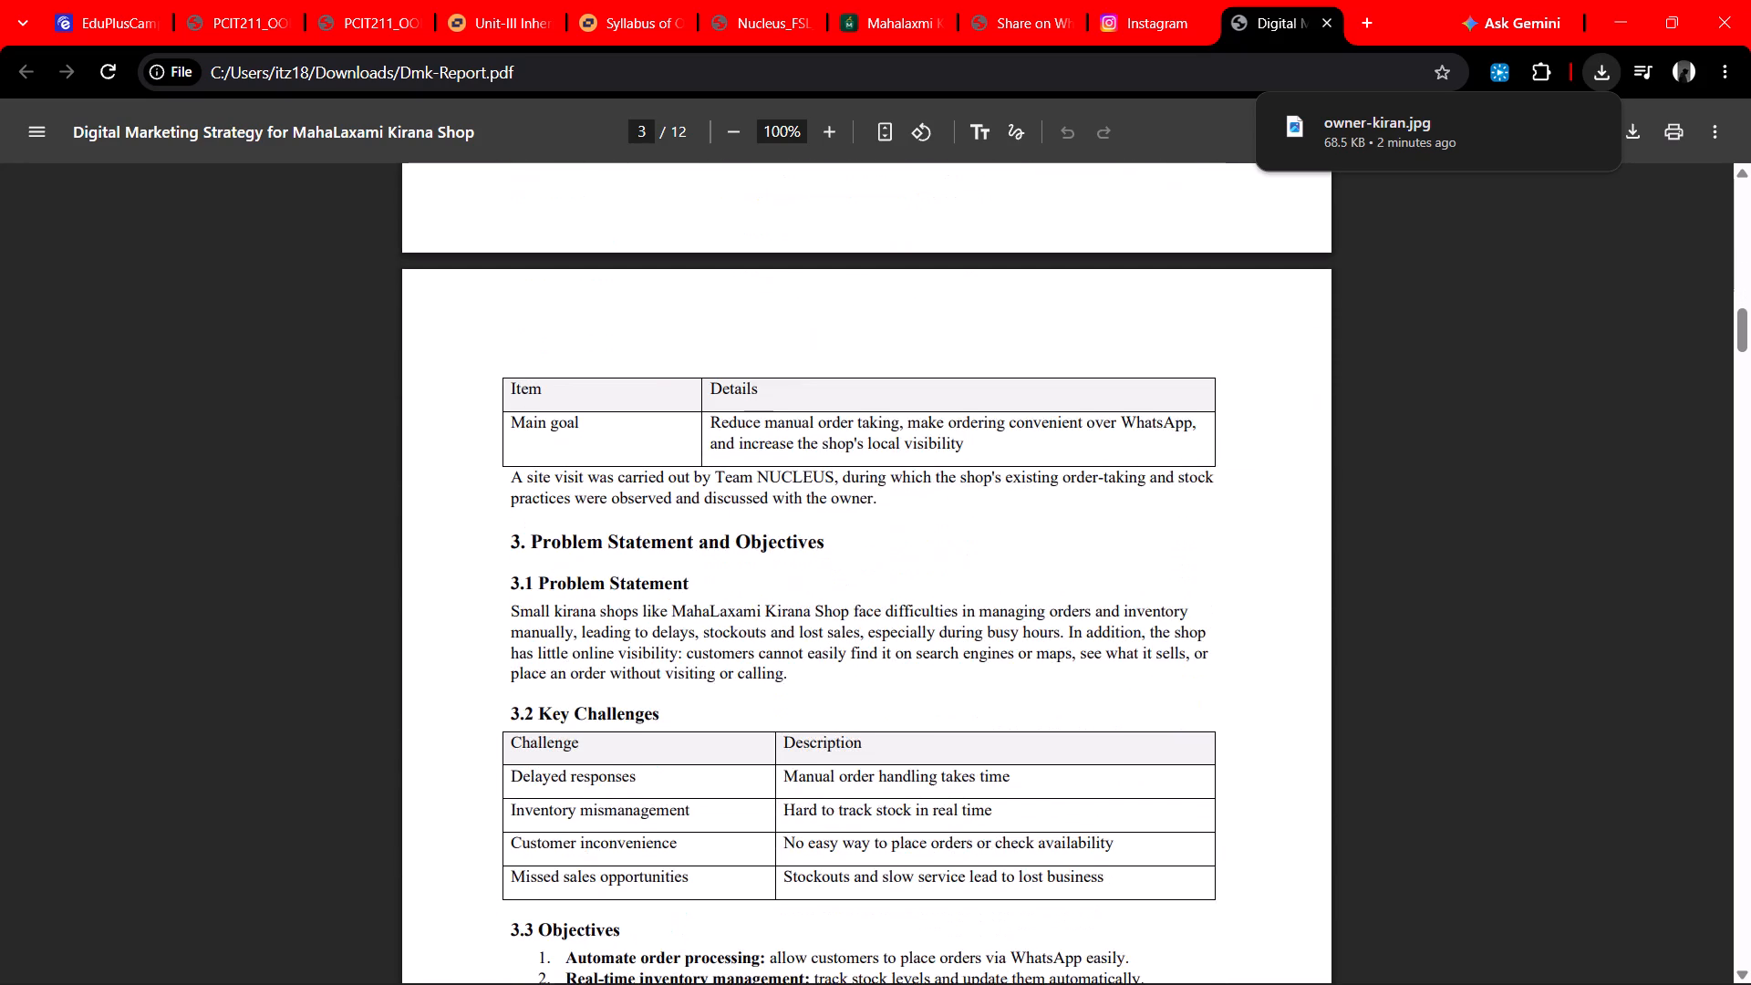
Check the PDF pages from the Objectives section through strategy, SEO, social media and team contributions to the Conclusion.
scroll(927, 682, down, 7)
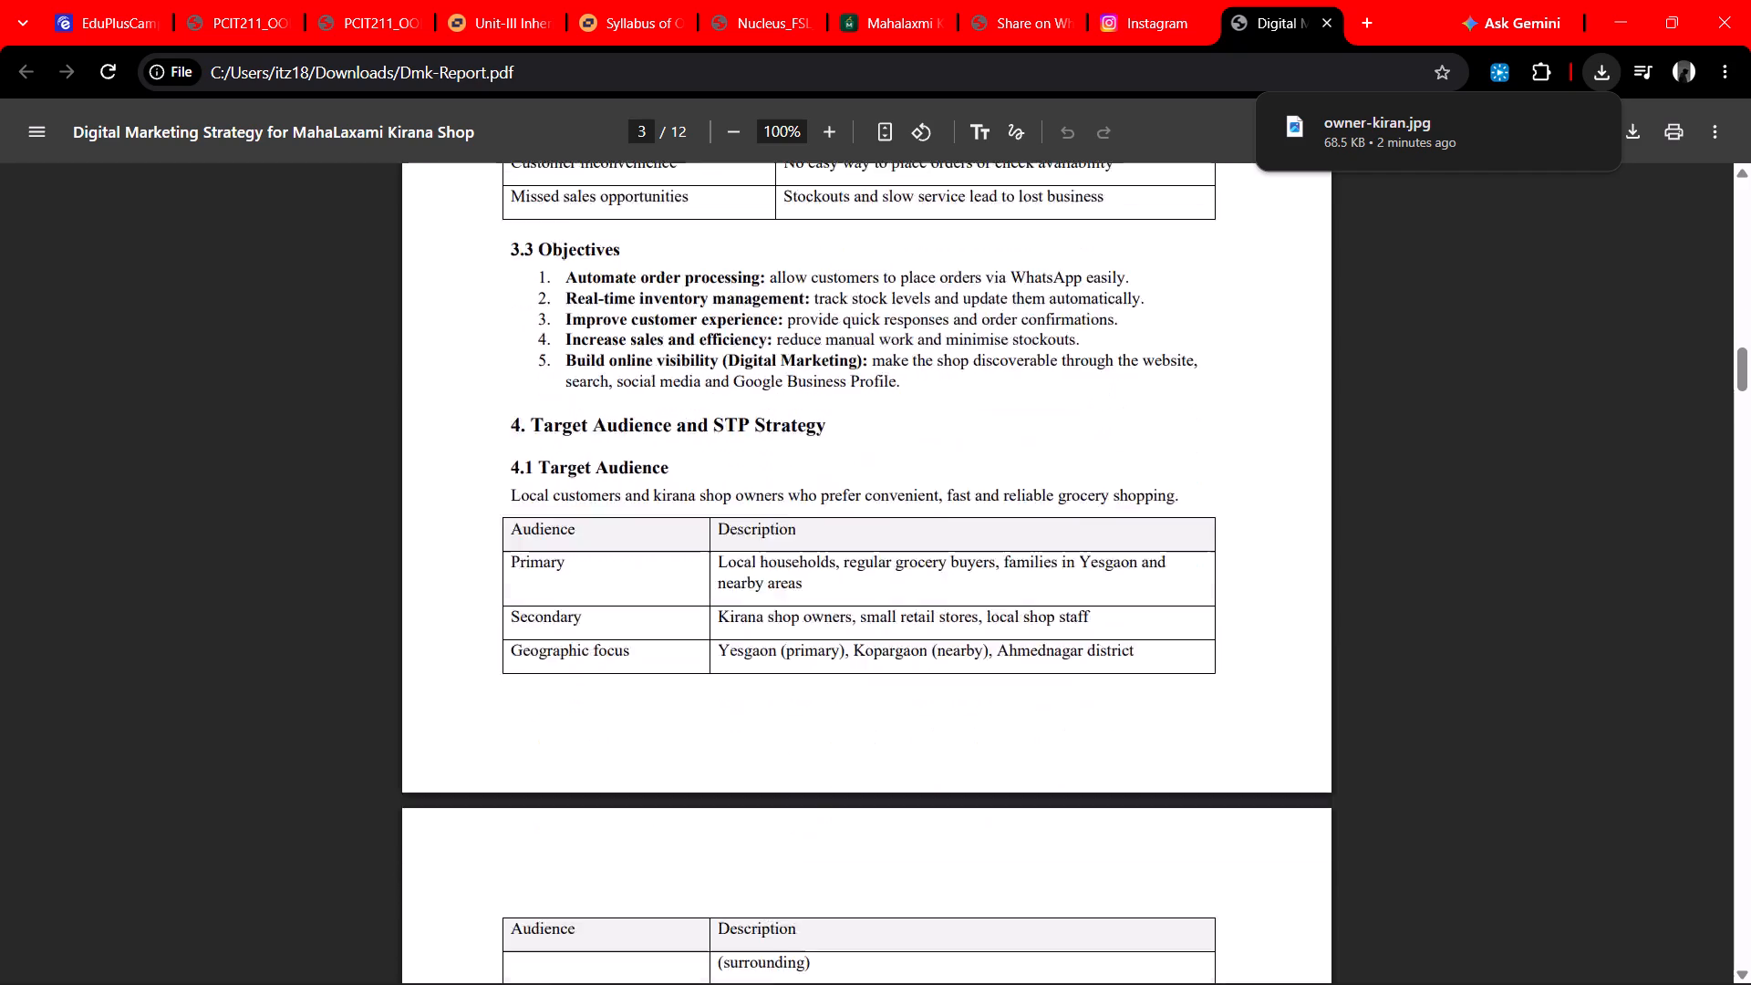
scroll(927, 682, down, 10)
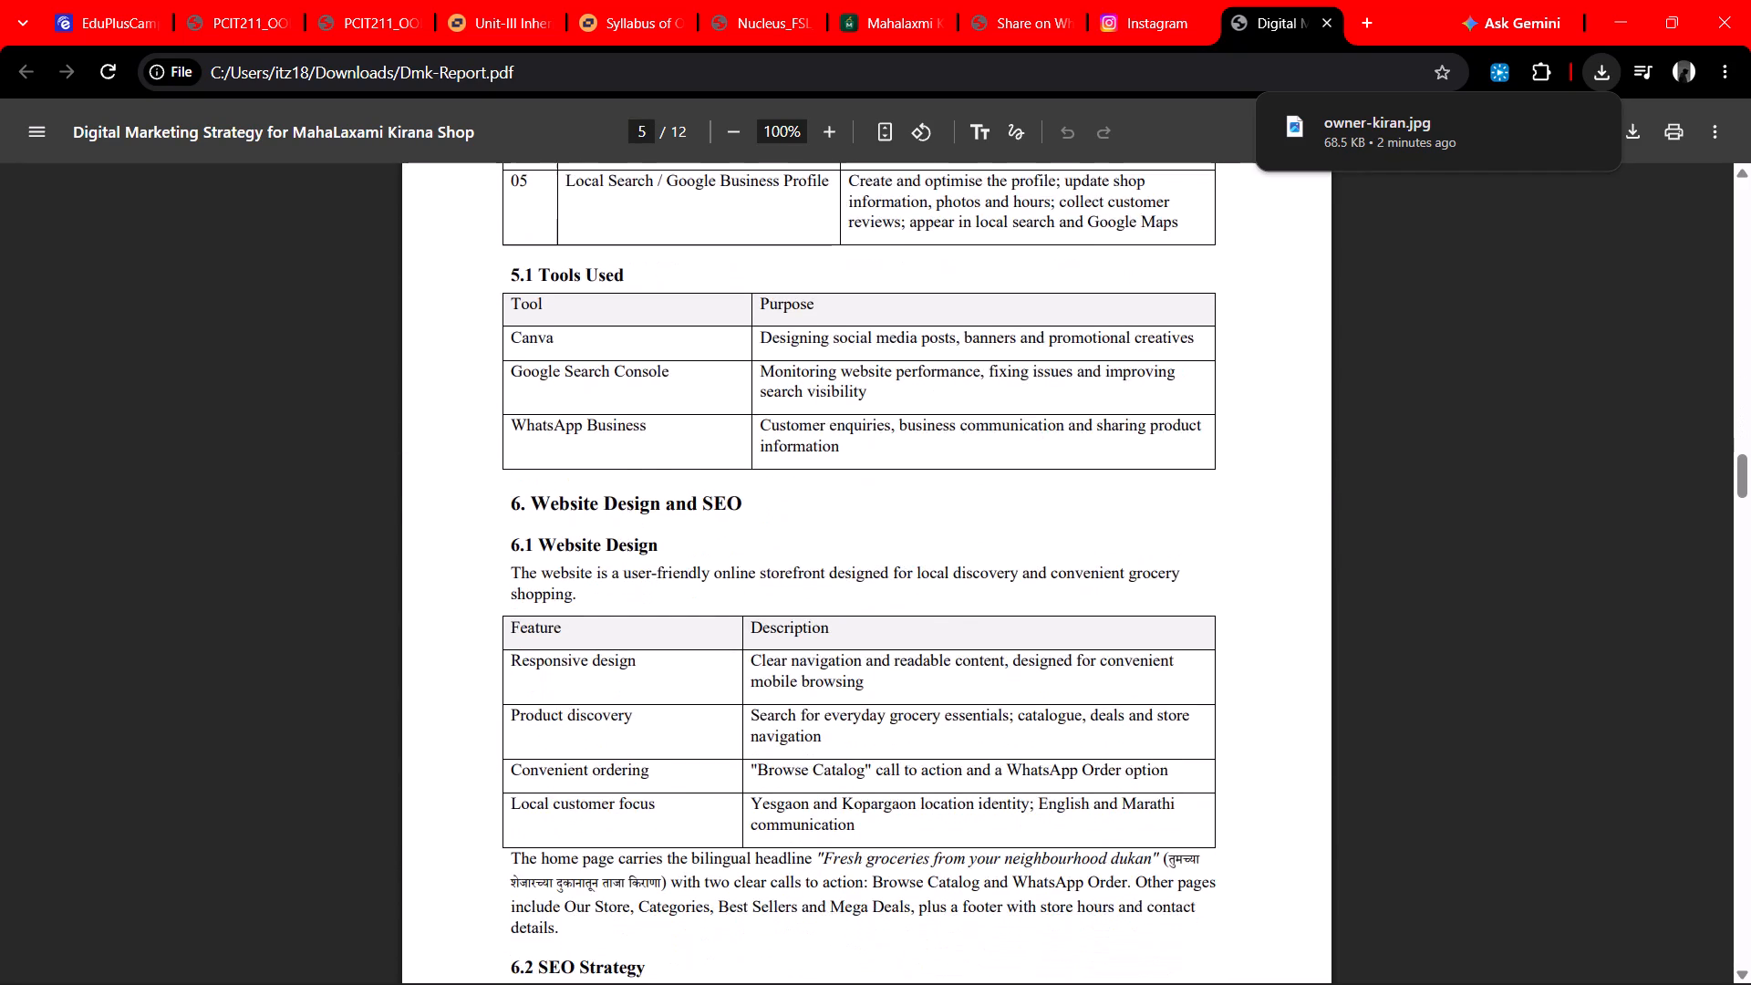
scroll(927, 682, down, 6)
scroll(927, 682, right, 4)
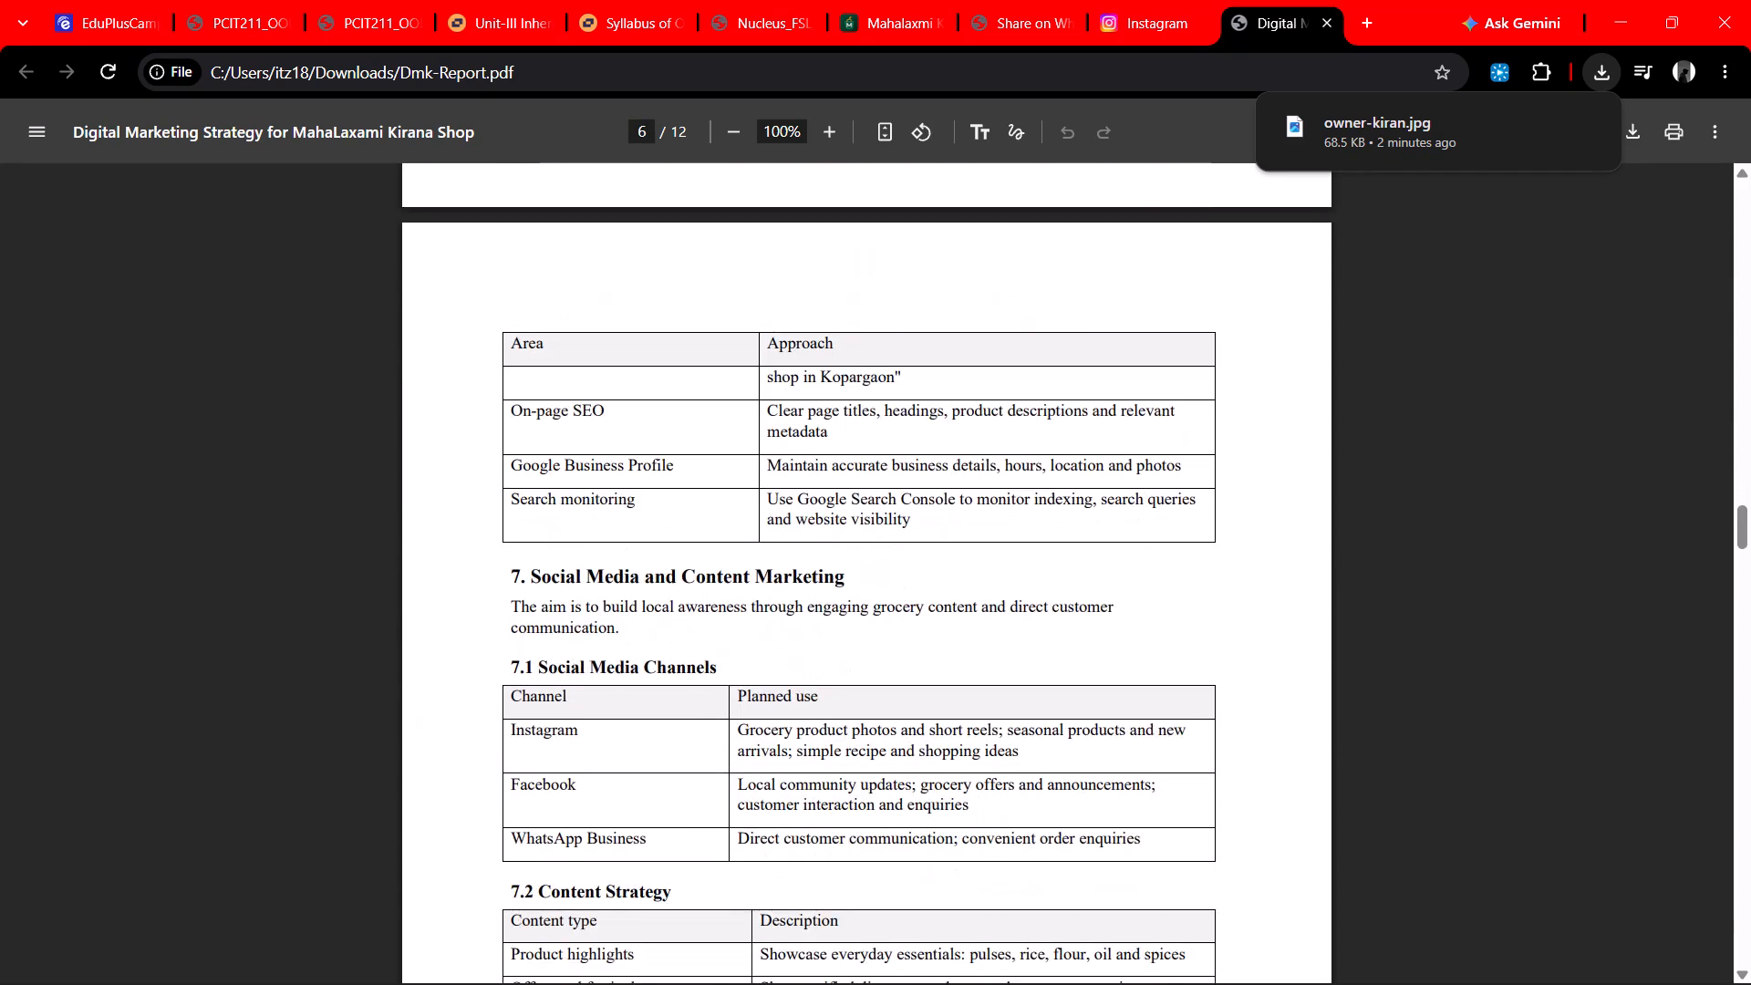
scroll(927, 682, down, 3)
scroll(927, 682, right, 5)
scroll(927, 682, down, 2)
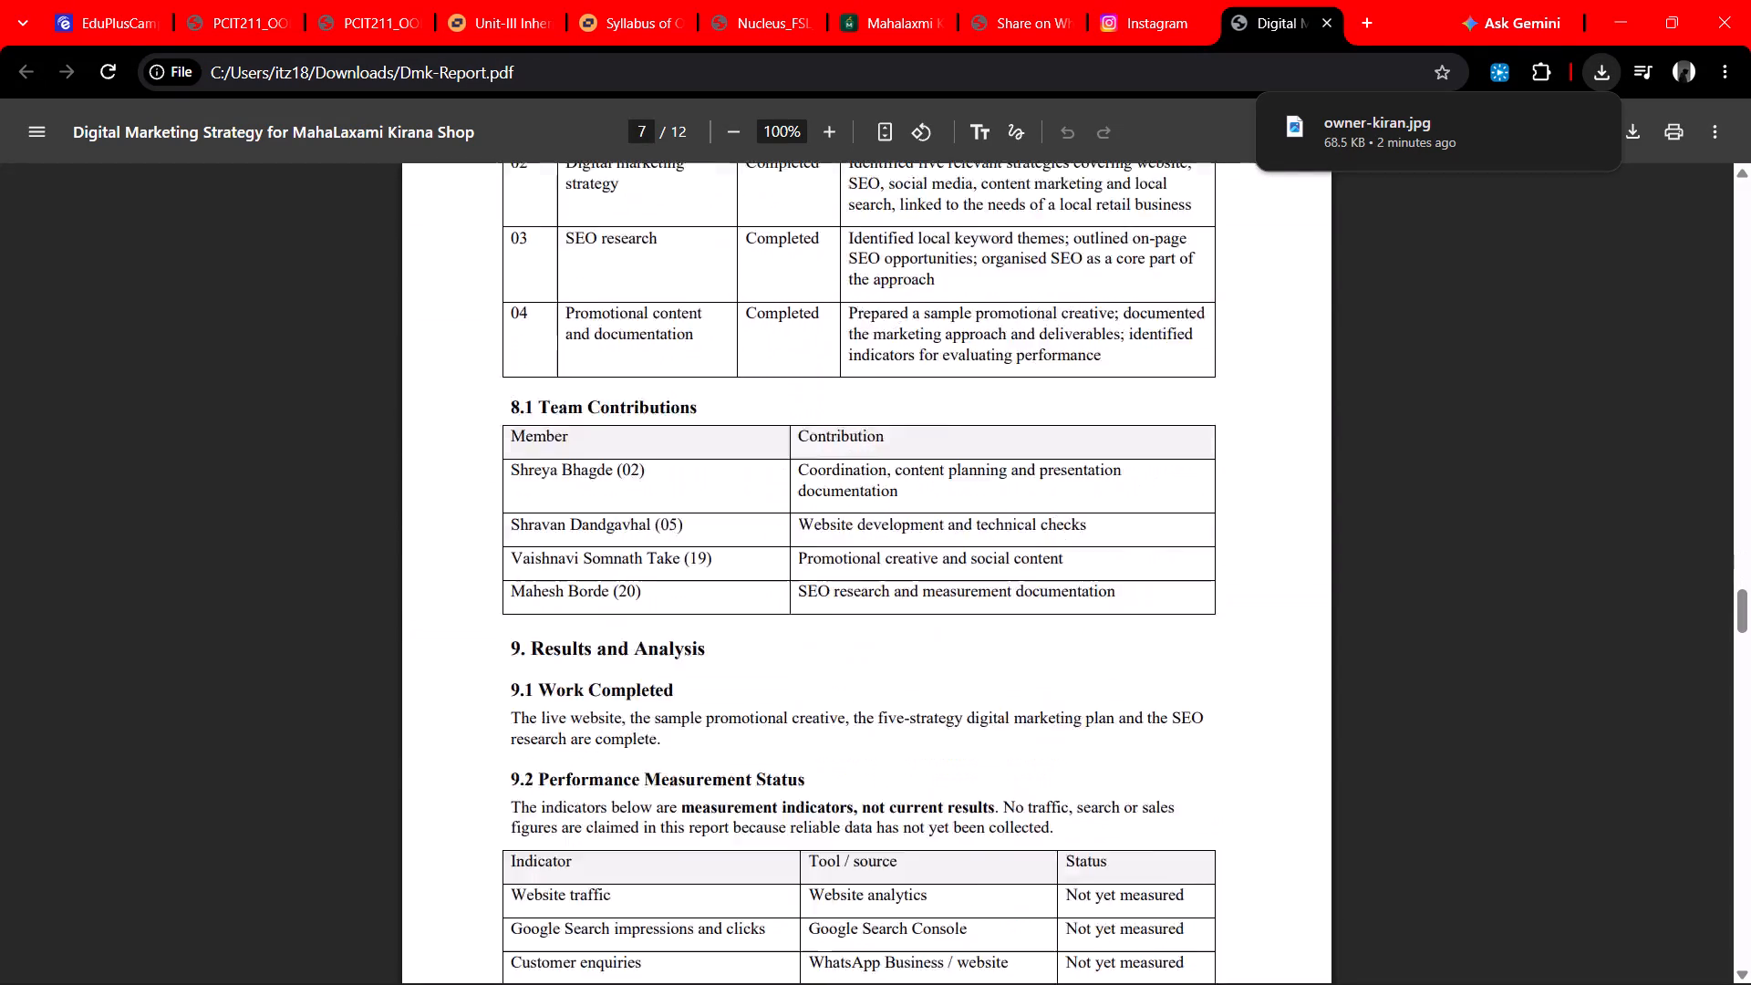
scroll(927, 682, down, 5)
Examine the performance indicator table, Key Findings, Conclusion and Future Scope, and References sections of the PDF.
scroll(927, 682, up, 1)
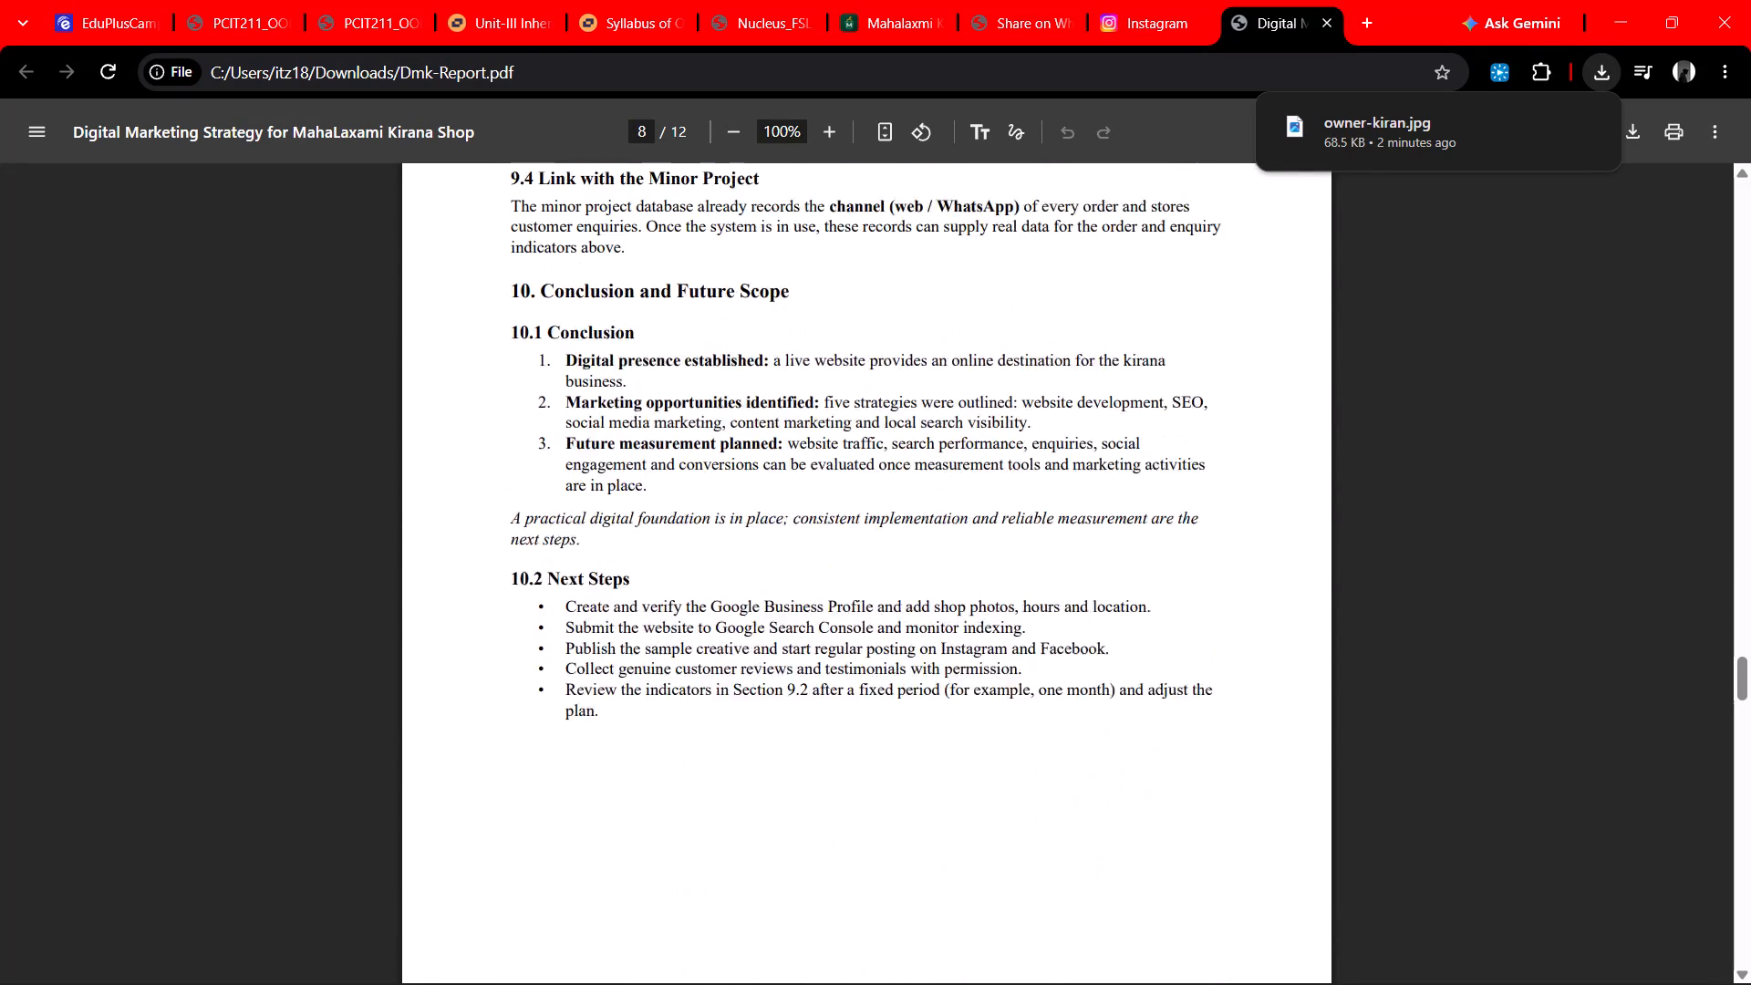
scroll(927, 682, up, 2)
scroll(927, 682, down, 8)
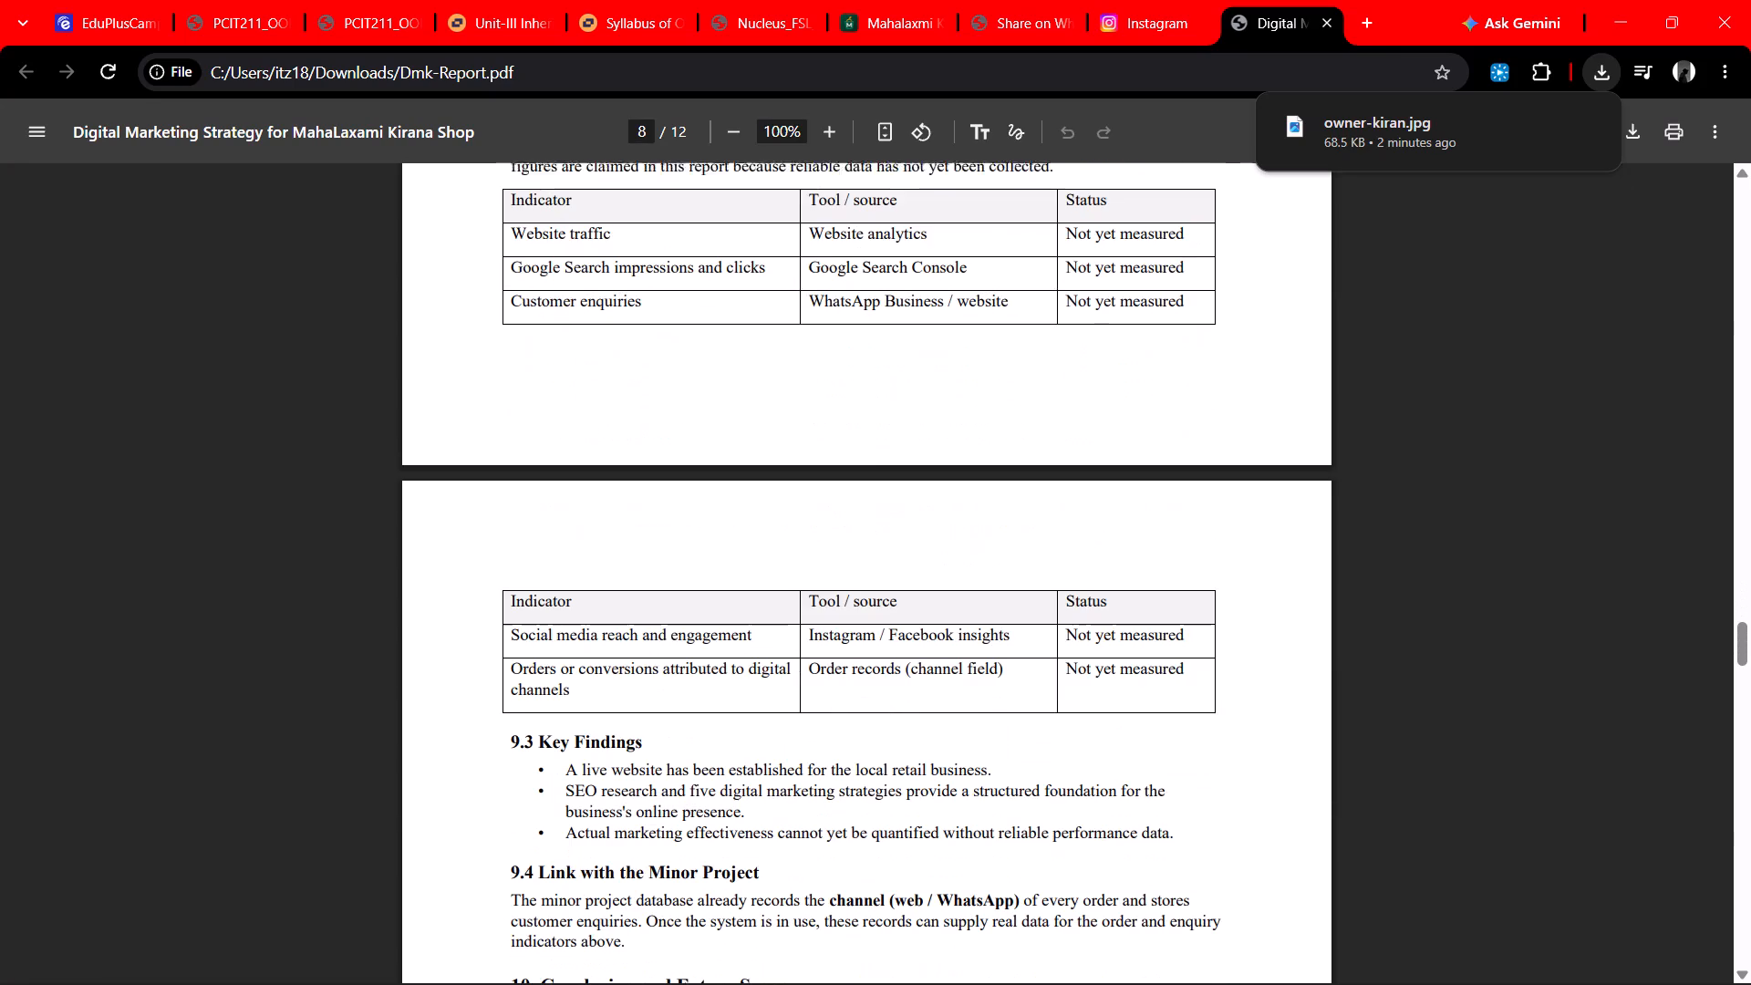
scroll(927, 682, down, 2)
scroll(927, 682, right, 4)
scroll(927, 682, down, 1)
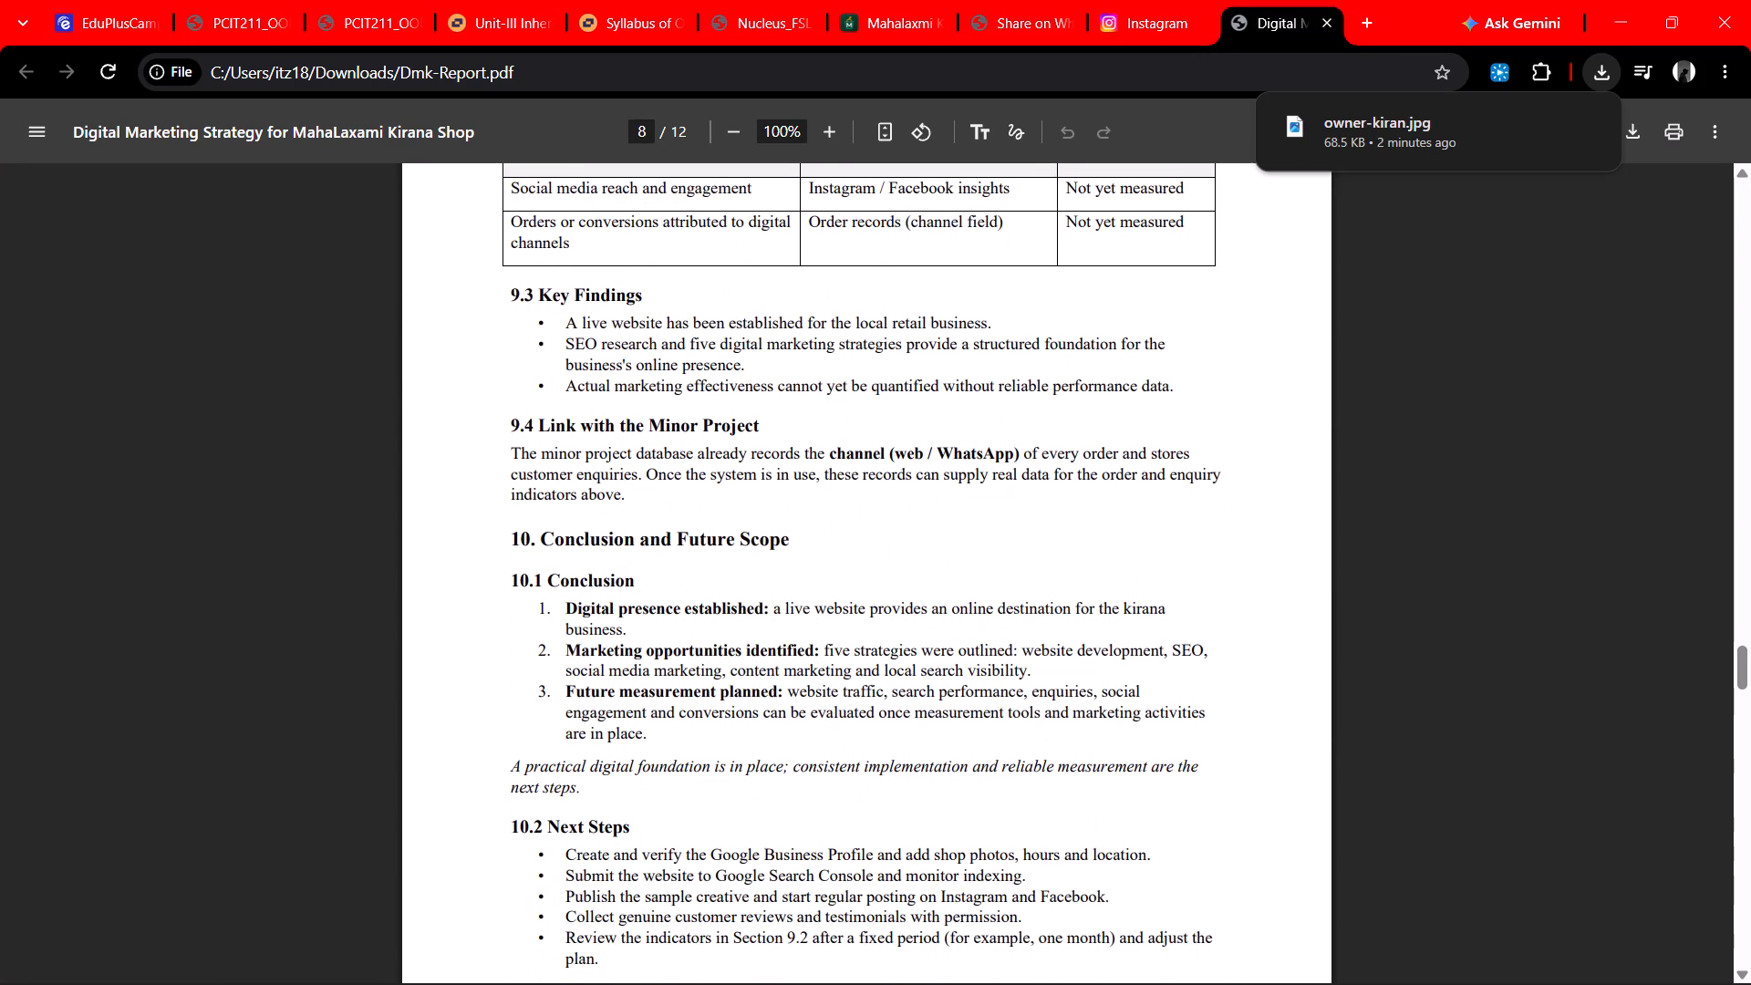
scroll(927, 682, right, 1)
scroll(927, 682, down, 4)
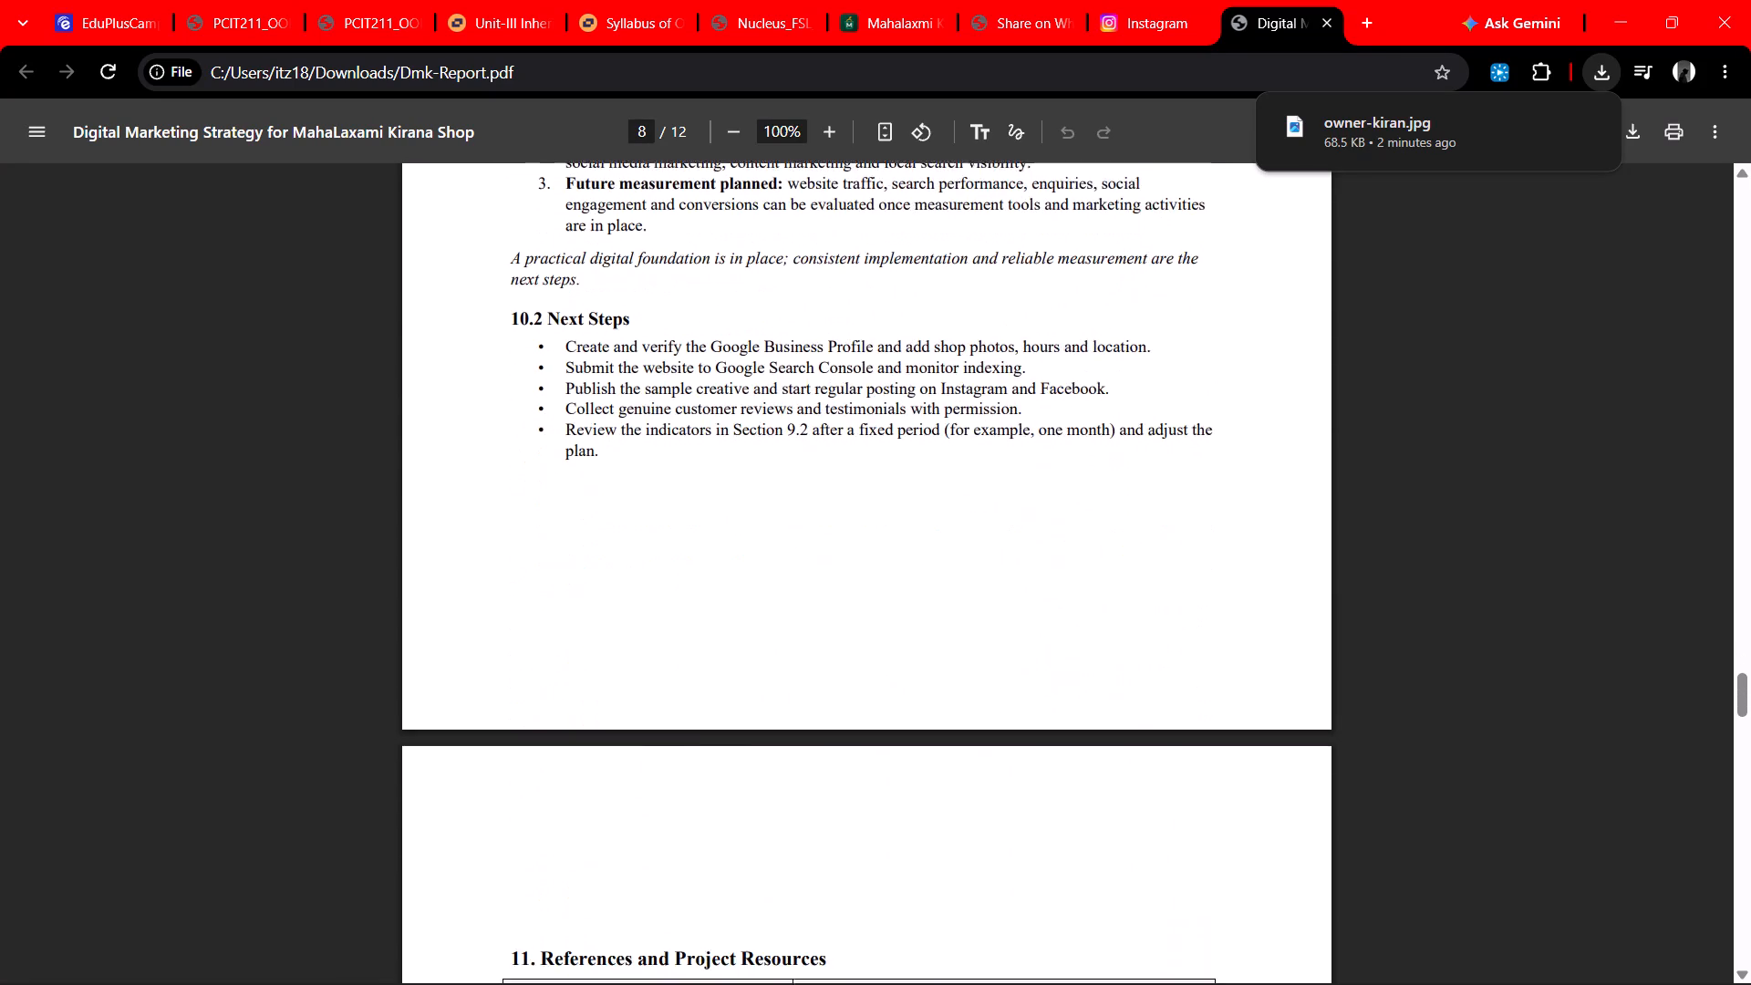
scroll(927, 682, down, 4)
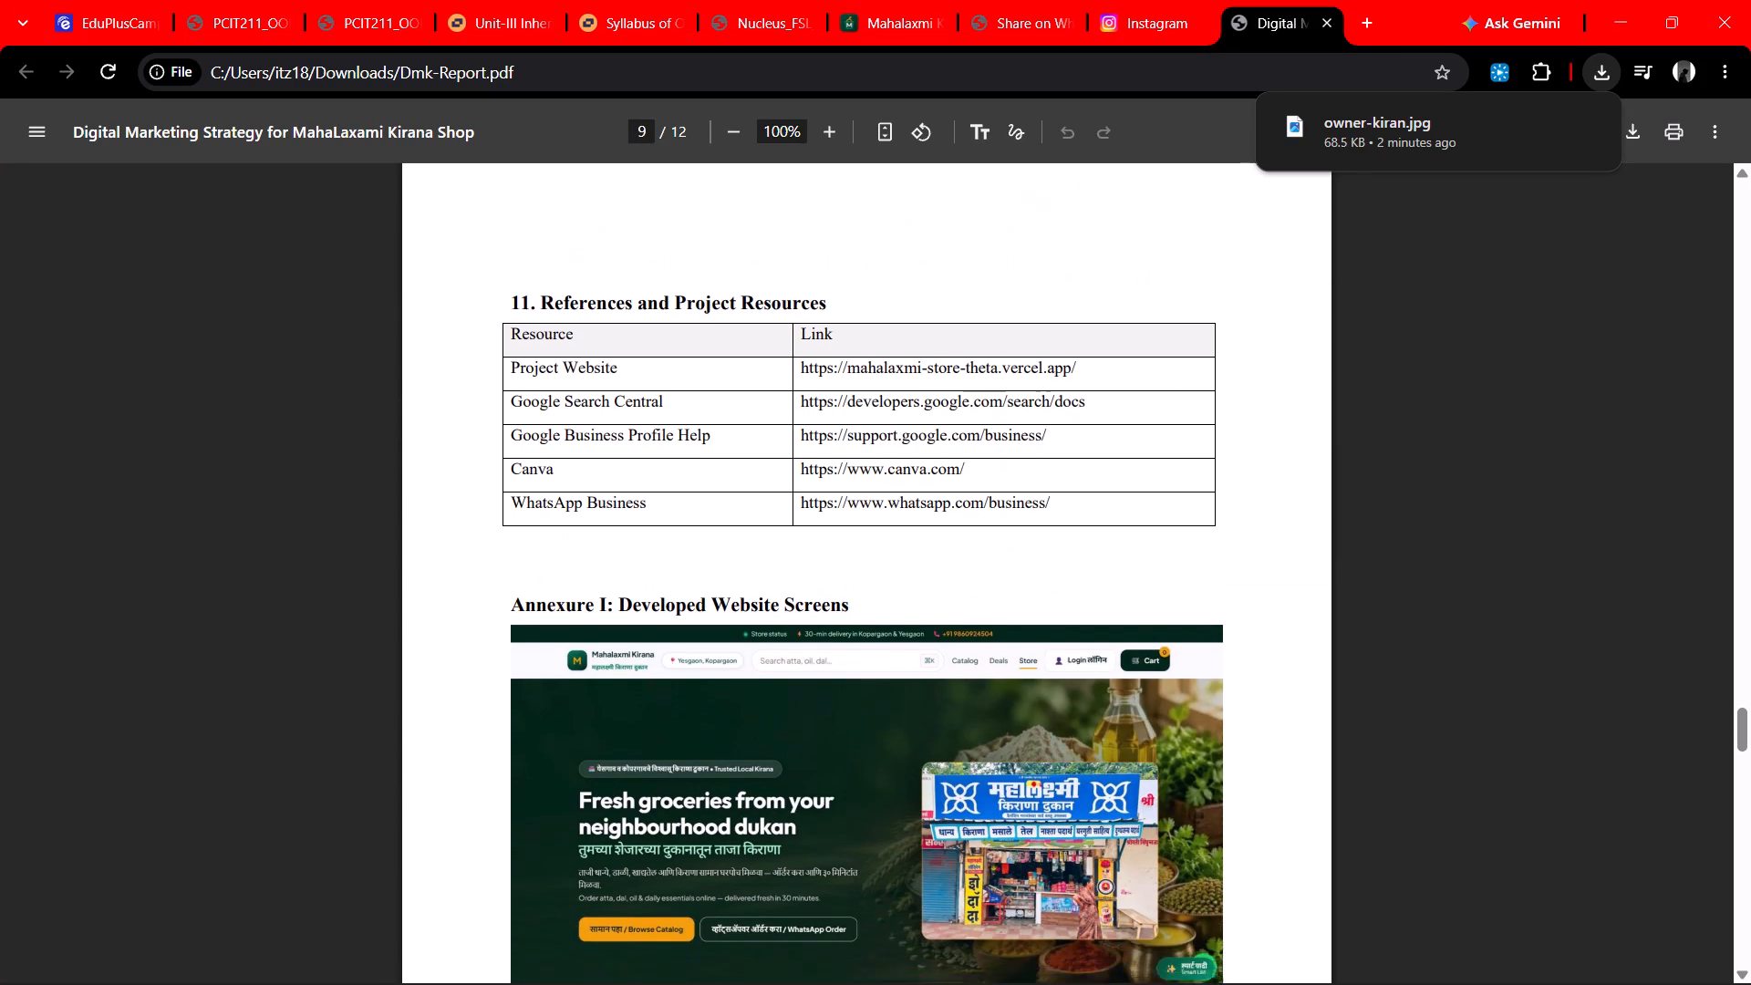
scroll(927, 682, down, 1)
Return to the PDF's cover page and recheck the college heading, project details and team member tables.
scroll(927, 682, up, 16)
scroll(927, 682, up, 9)
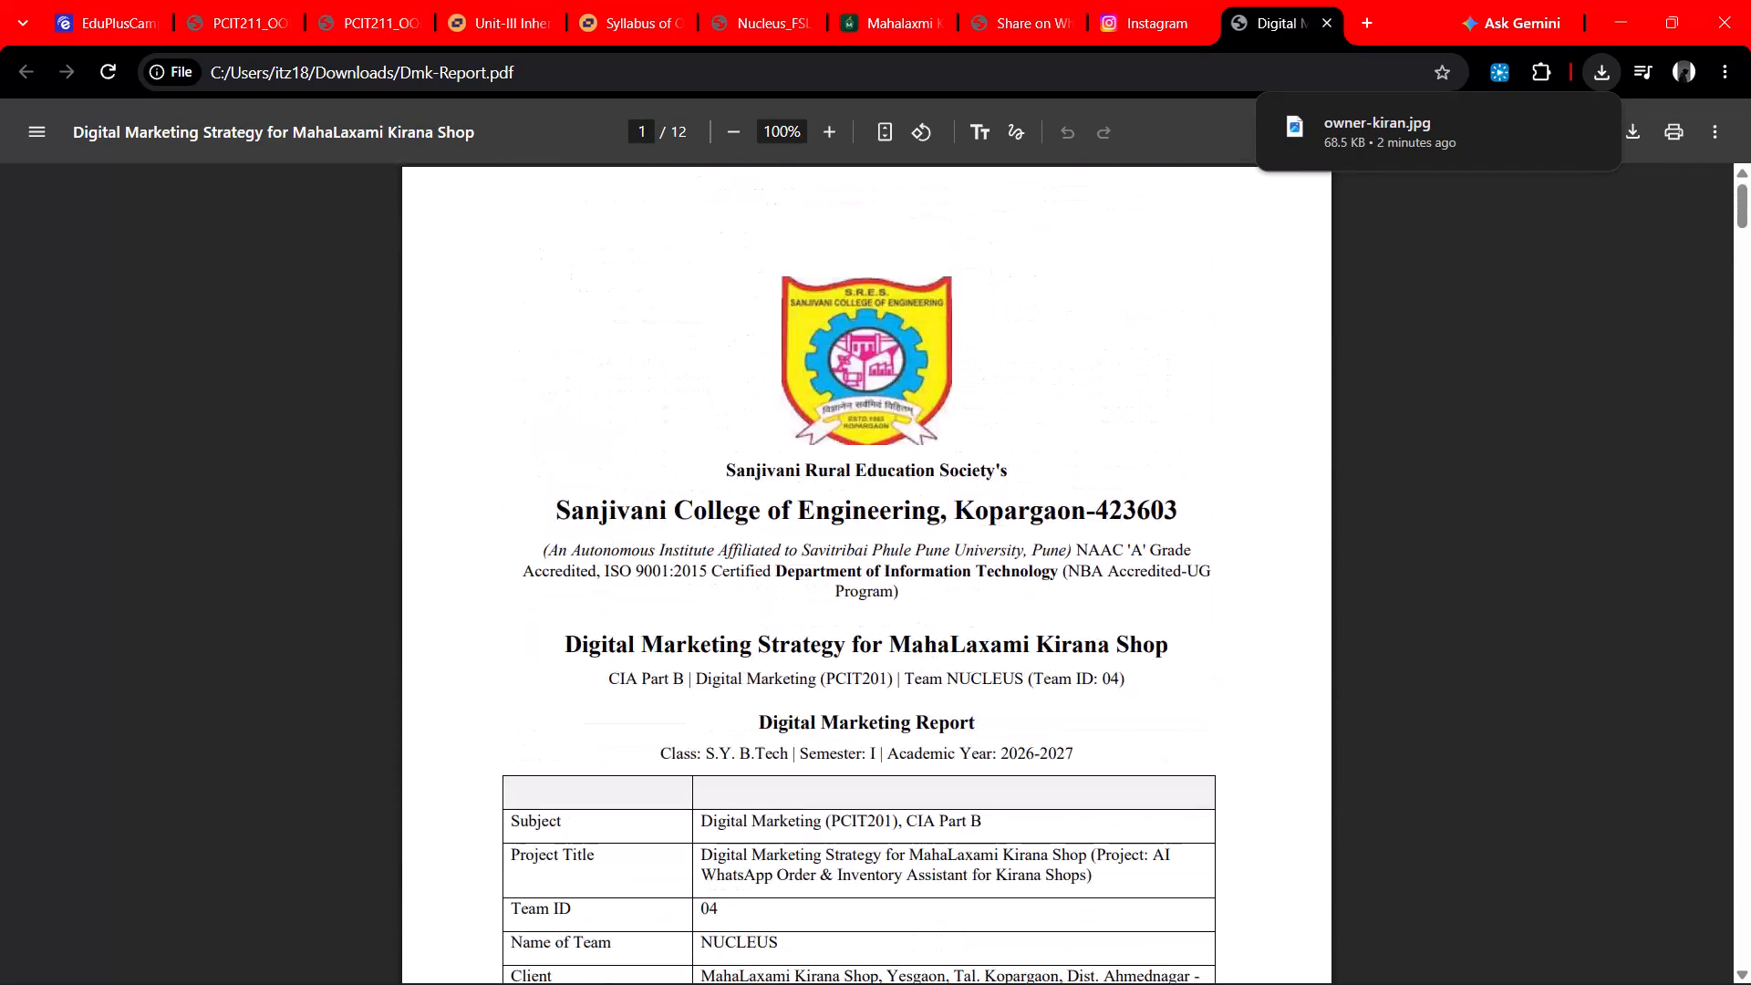
click(1584, 410)
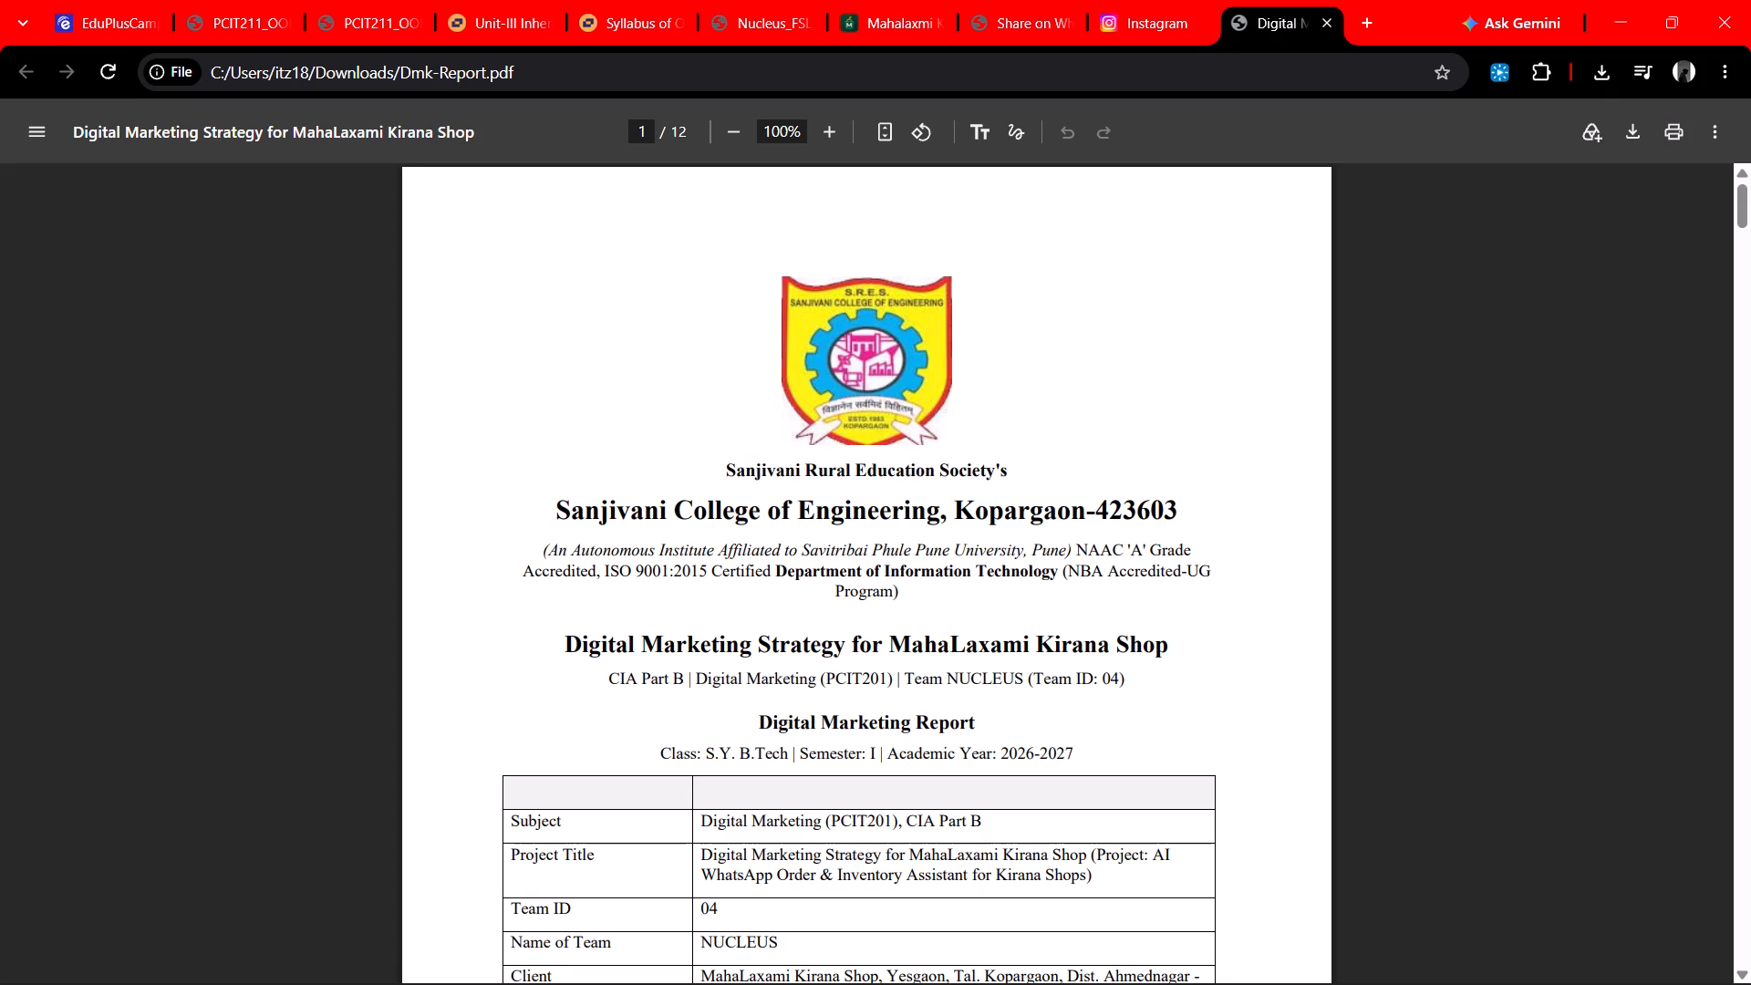
scroll(1130, 452, down, 3)
scroll(1130, 452, up, 1)
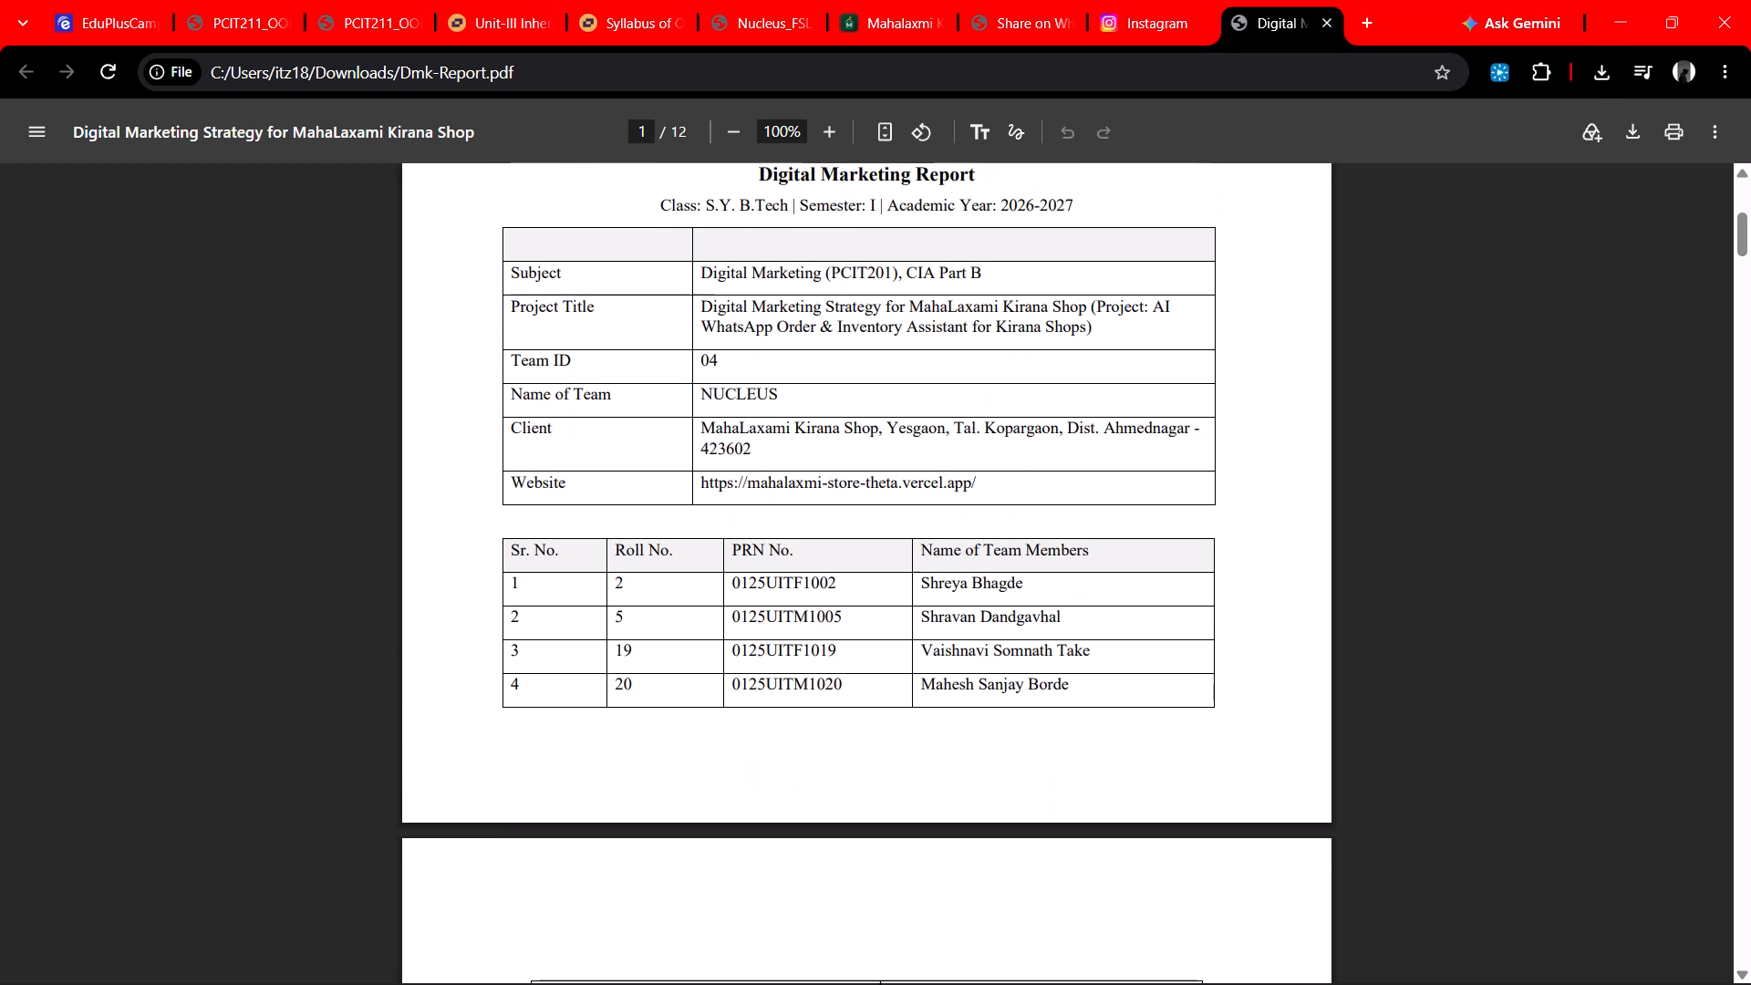
scroll(1130, 452, up, 2)
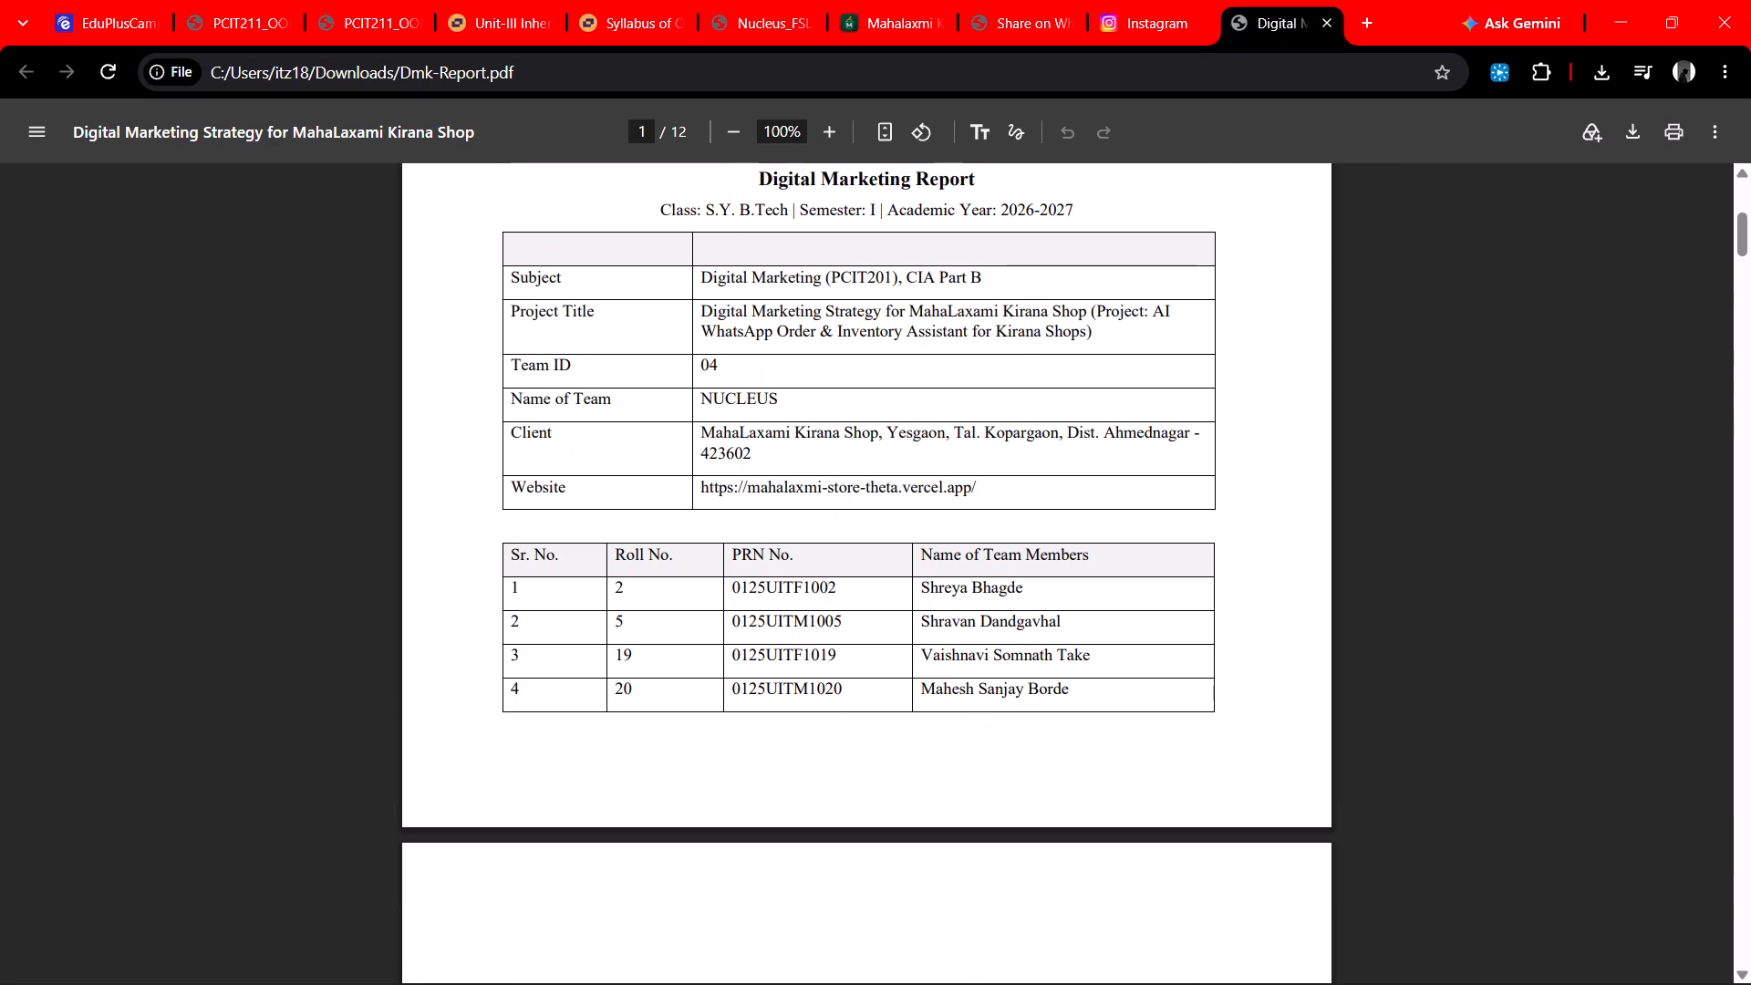
scroll(1130, 452, up, 1)
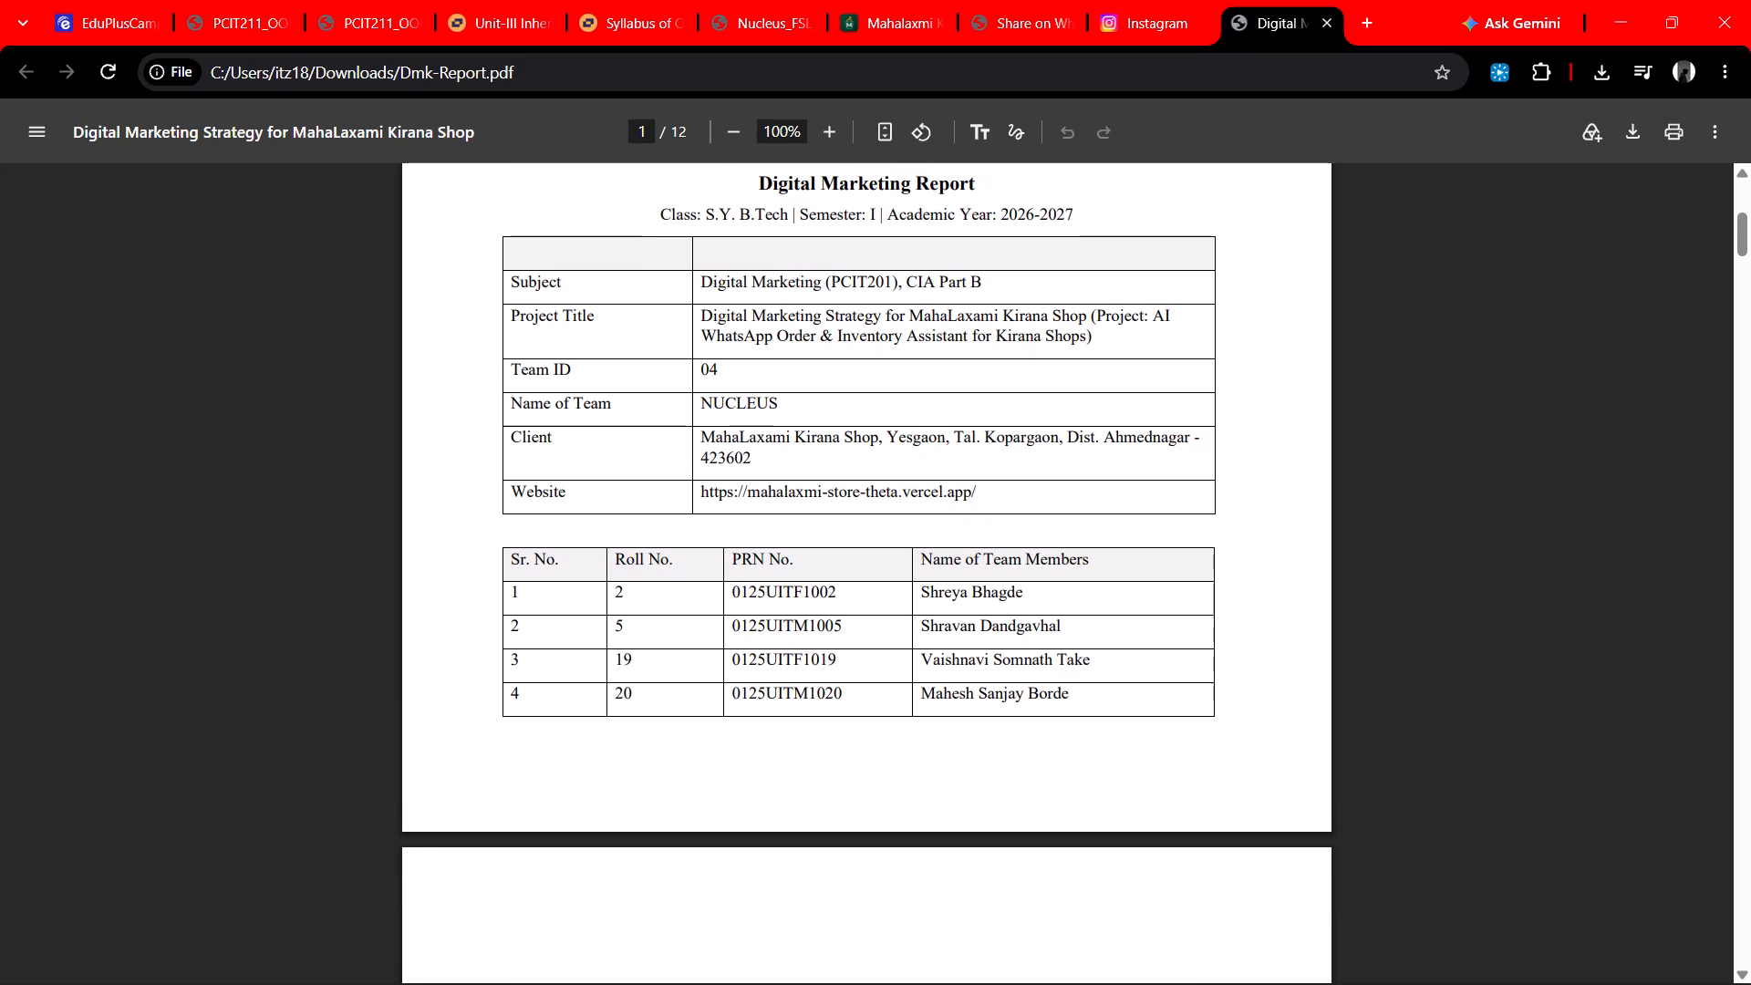
scroll(1130, 452, up, 2)
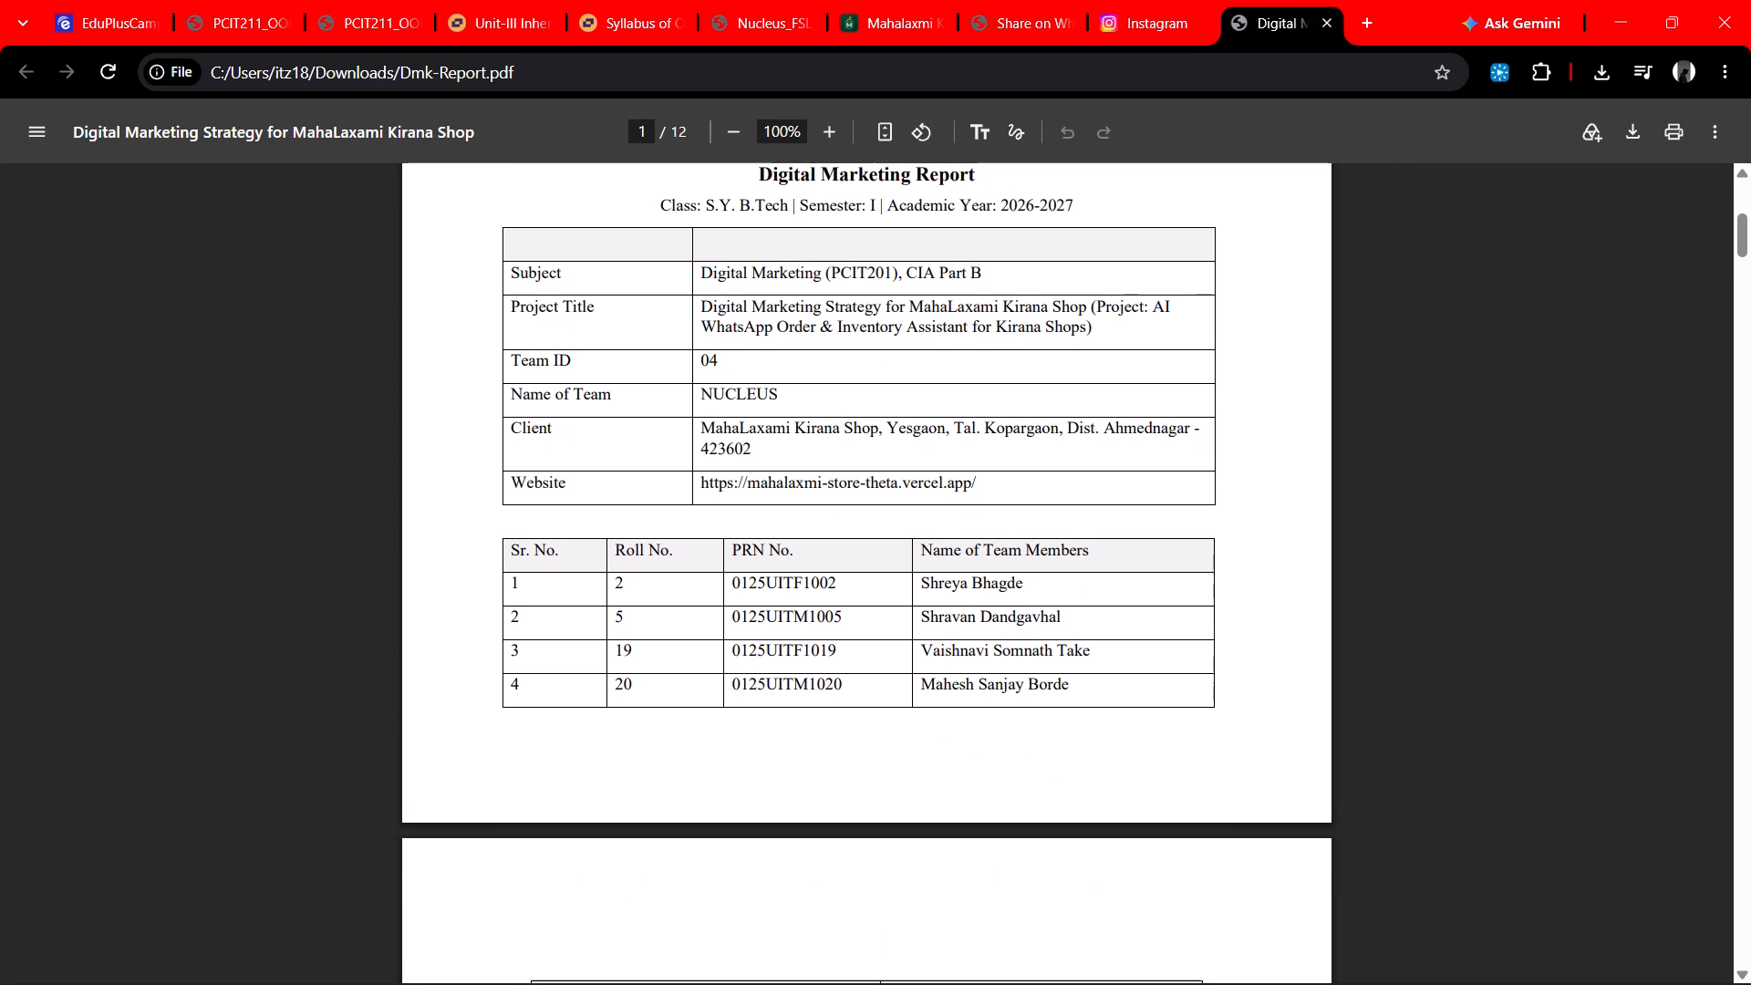
scroll(1130, 452, up, 1)
Reread the PDF from the cover page to the Target Audience section, checking how the tables break across pages.
scroll(1130, 452, down, 1)
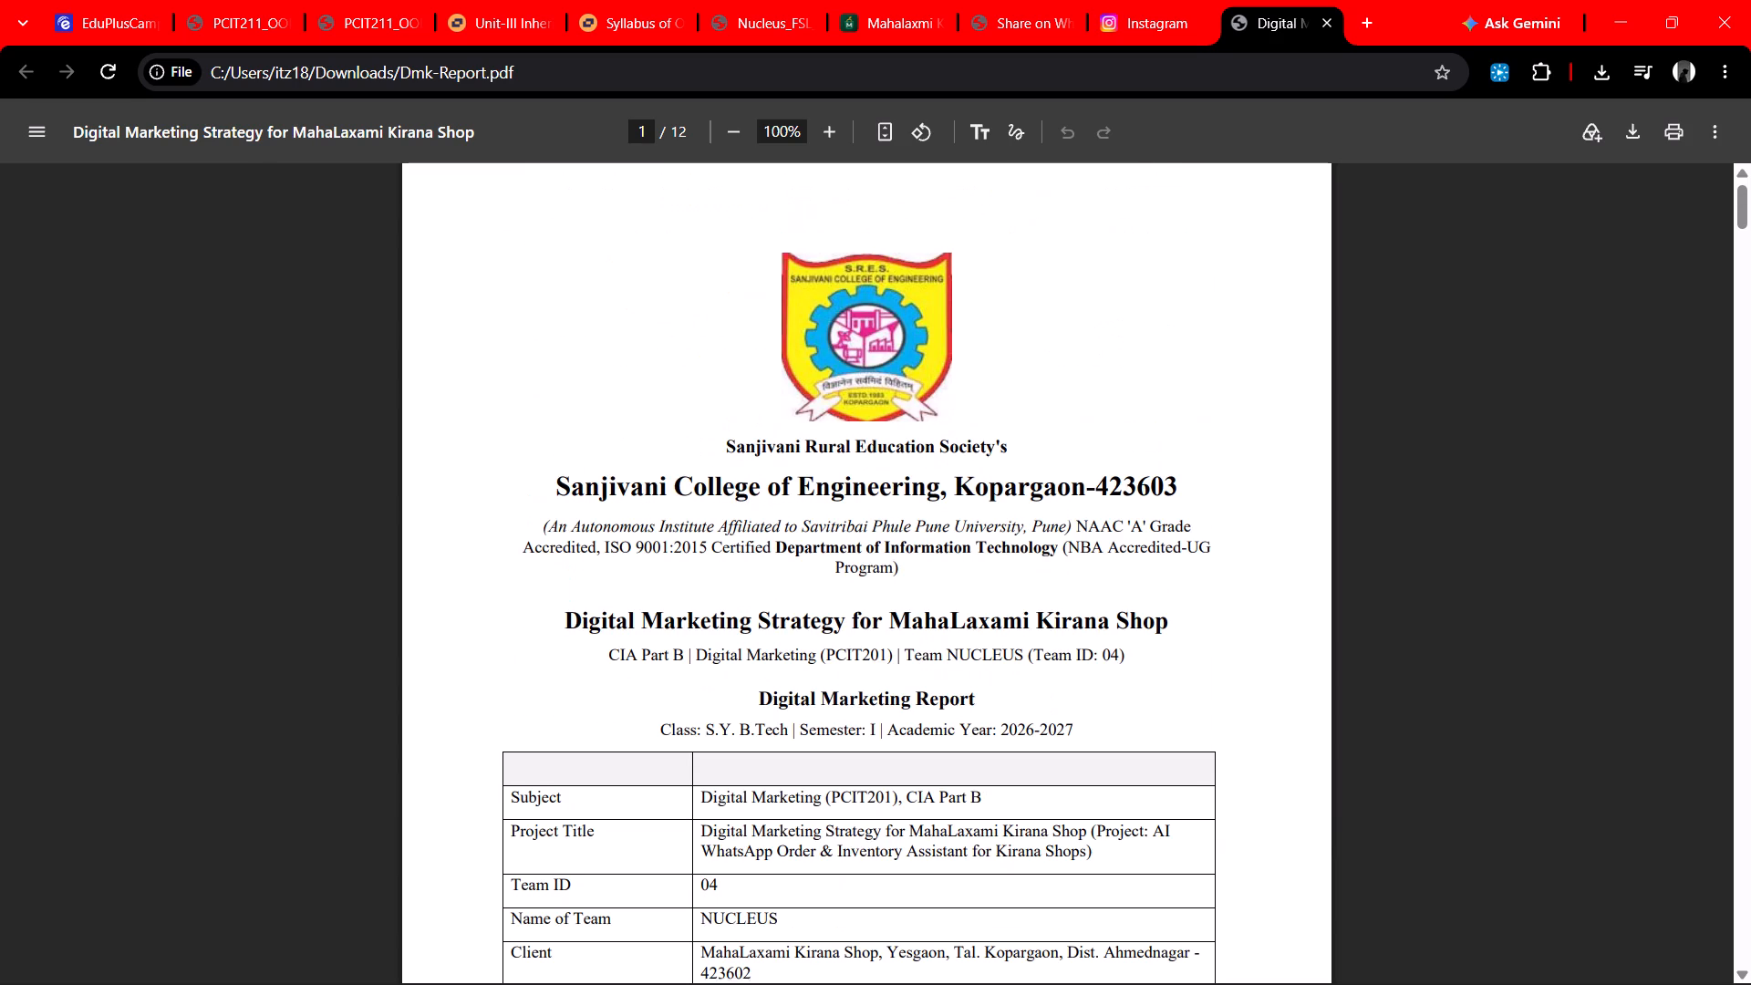
scroll(1130, 452, down, 7)
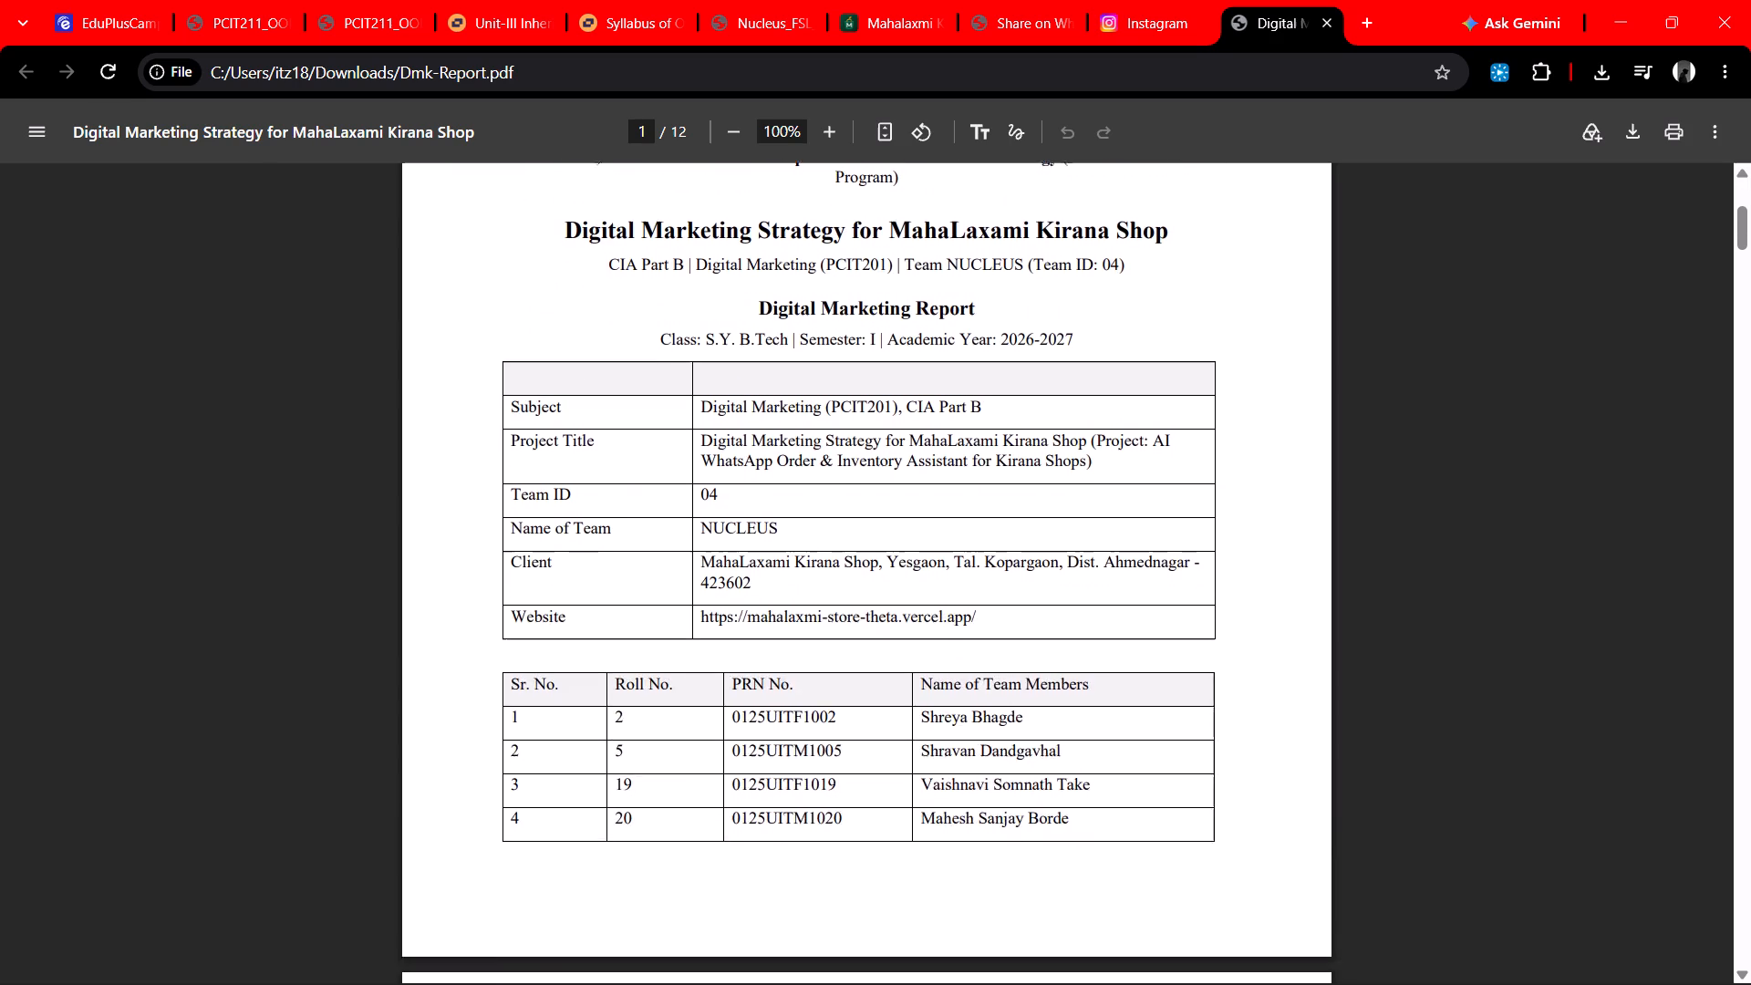
scroll(1130, 452, down, 6)
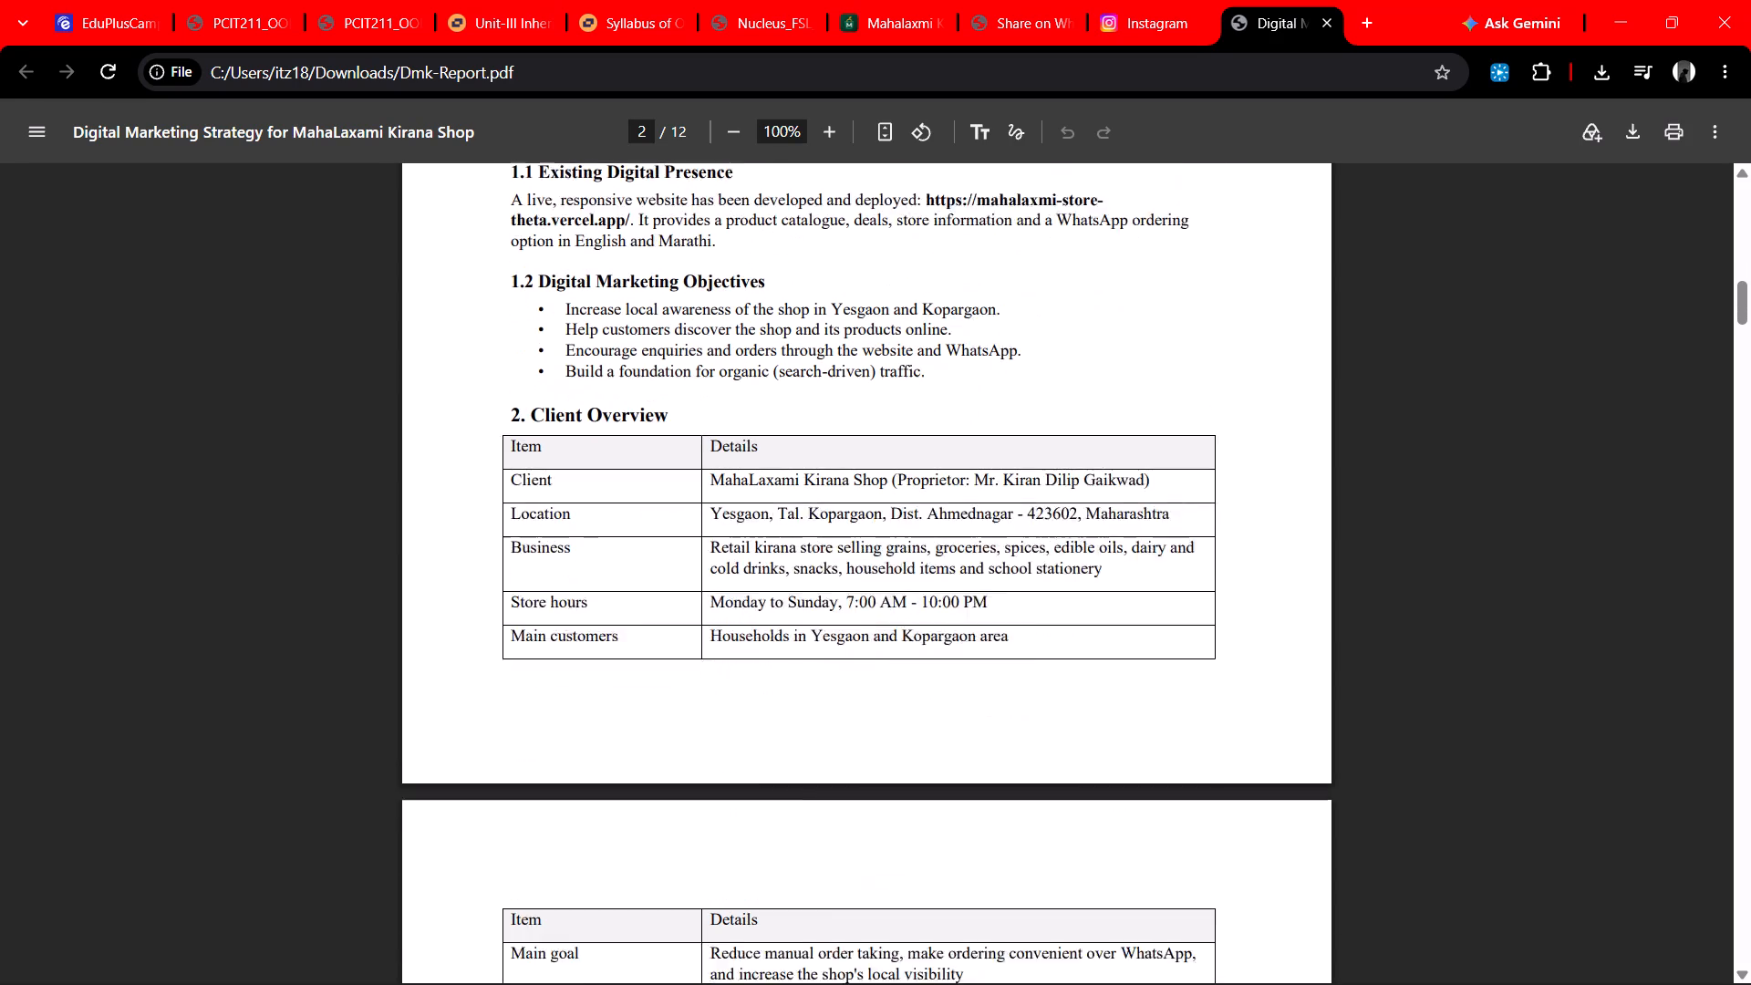
scroll(1130, 452, down, 5)
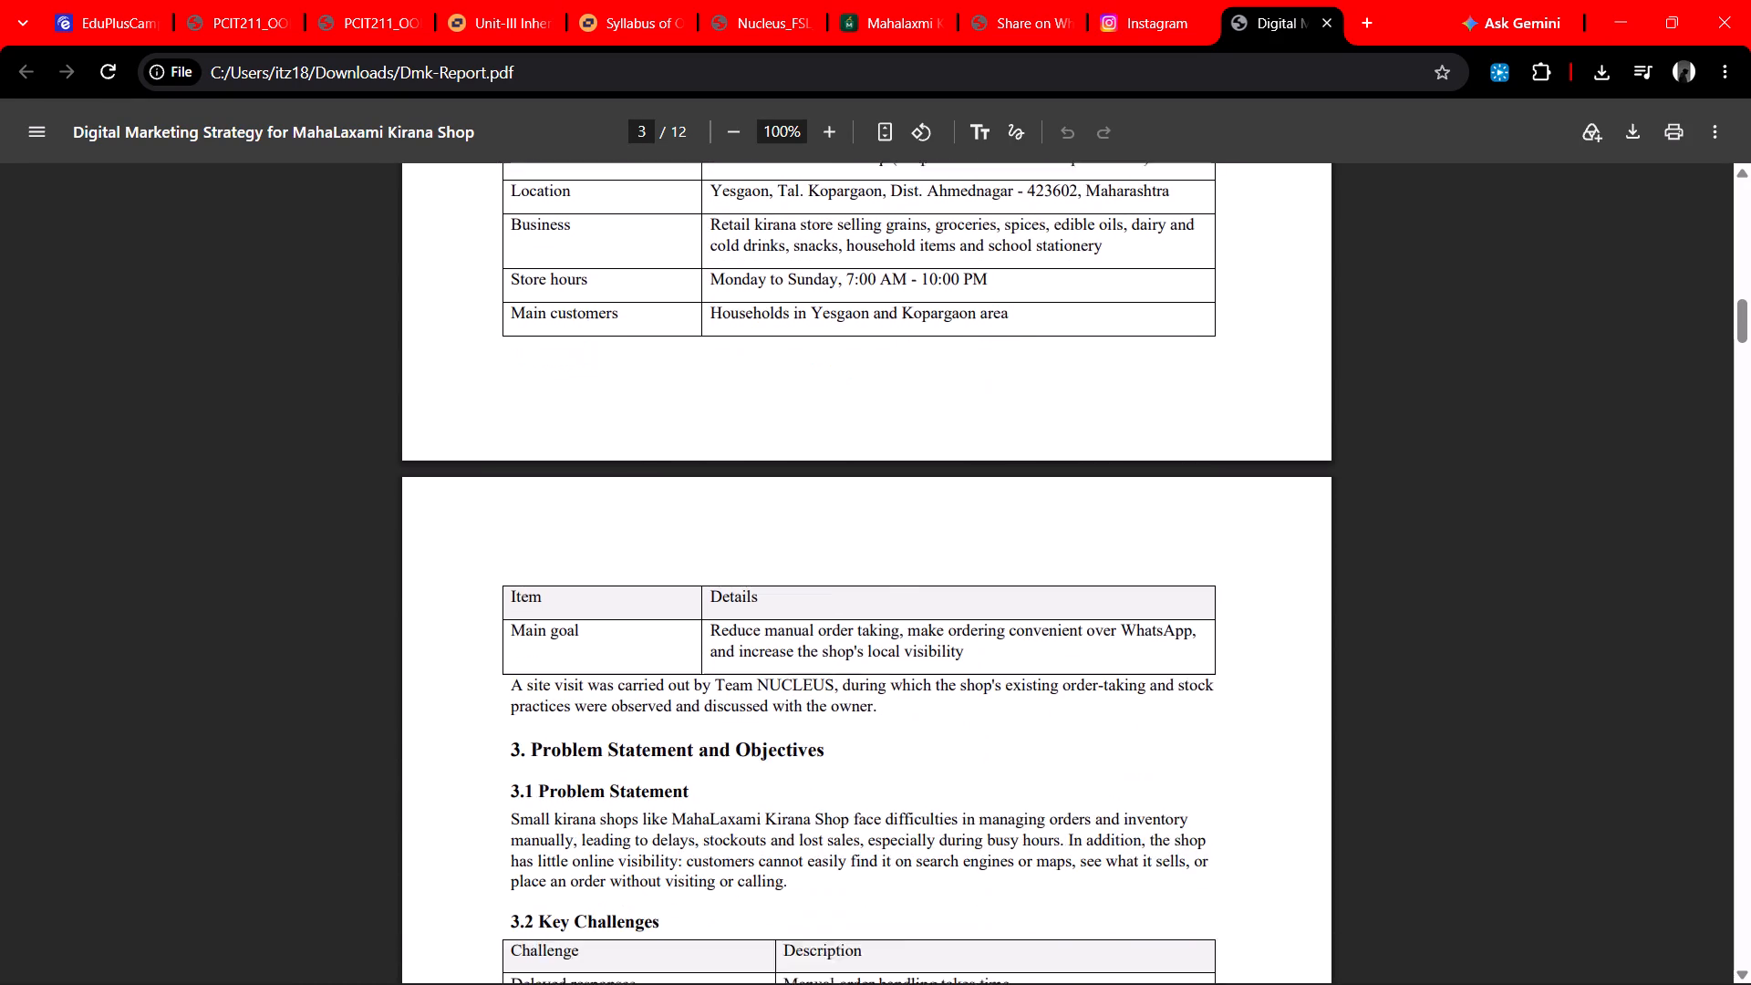
scroll(1130, 452, down, 4)
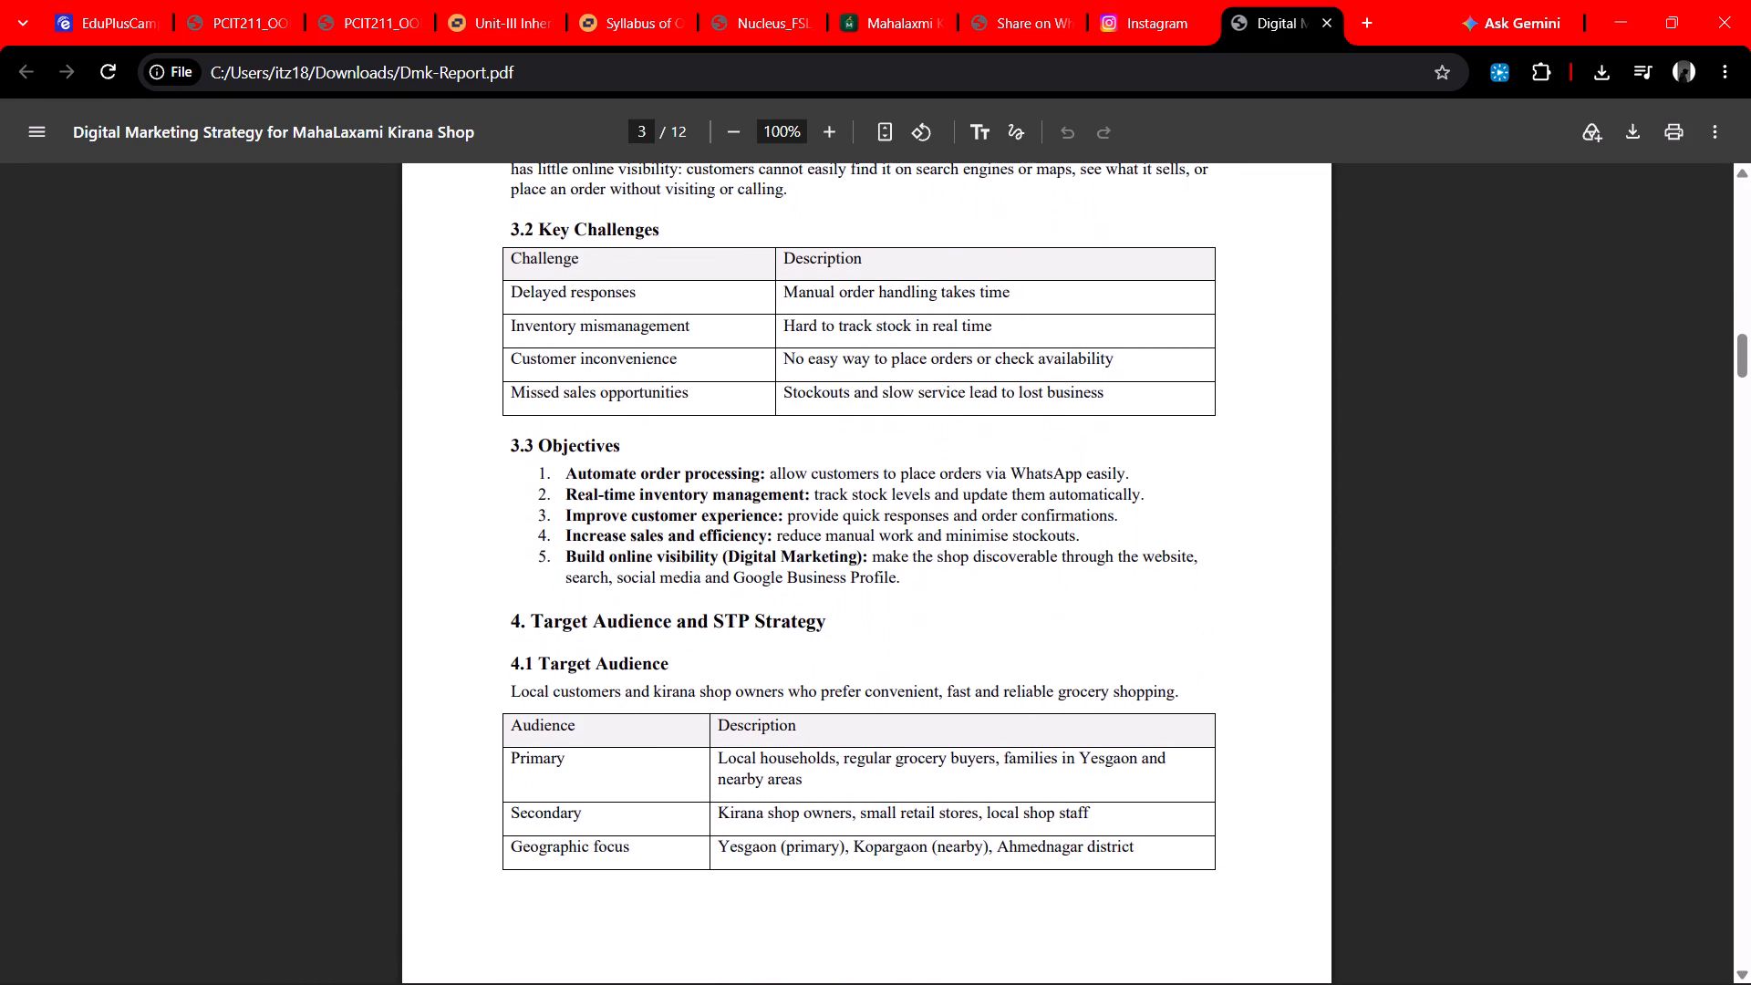
scroll(941, 660, down, 2)
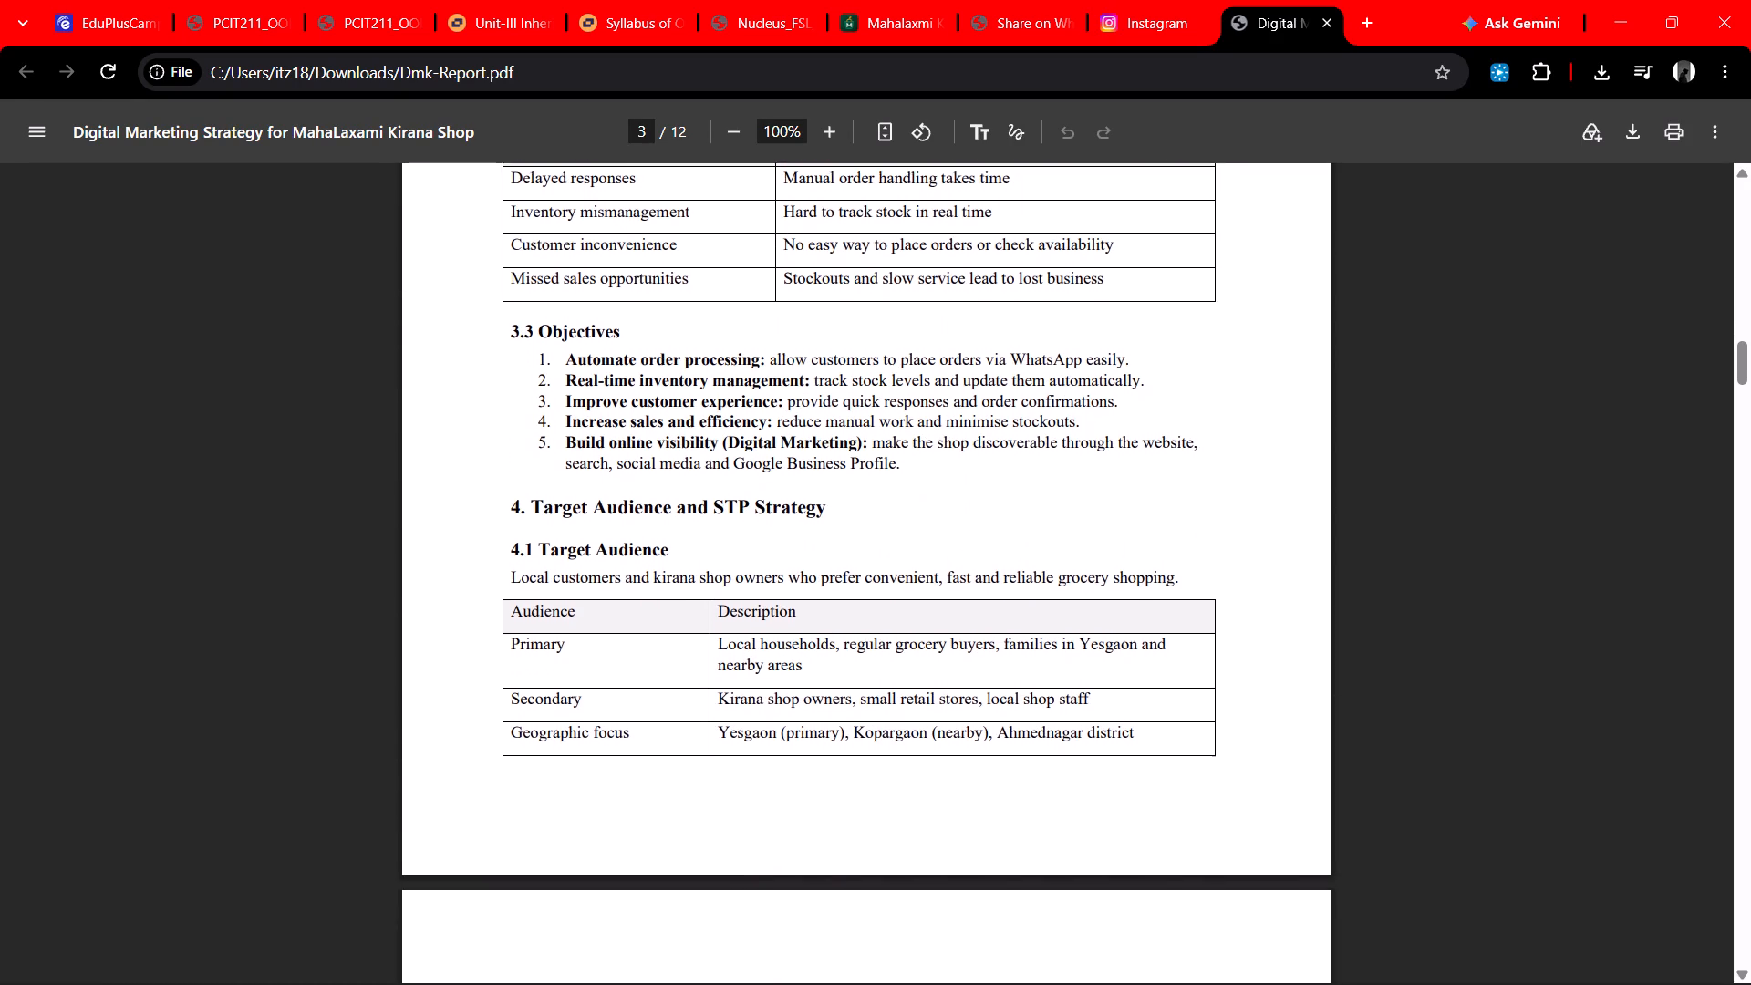
scroll(941, 660, down, 9)
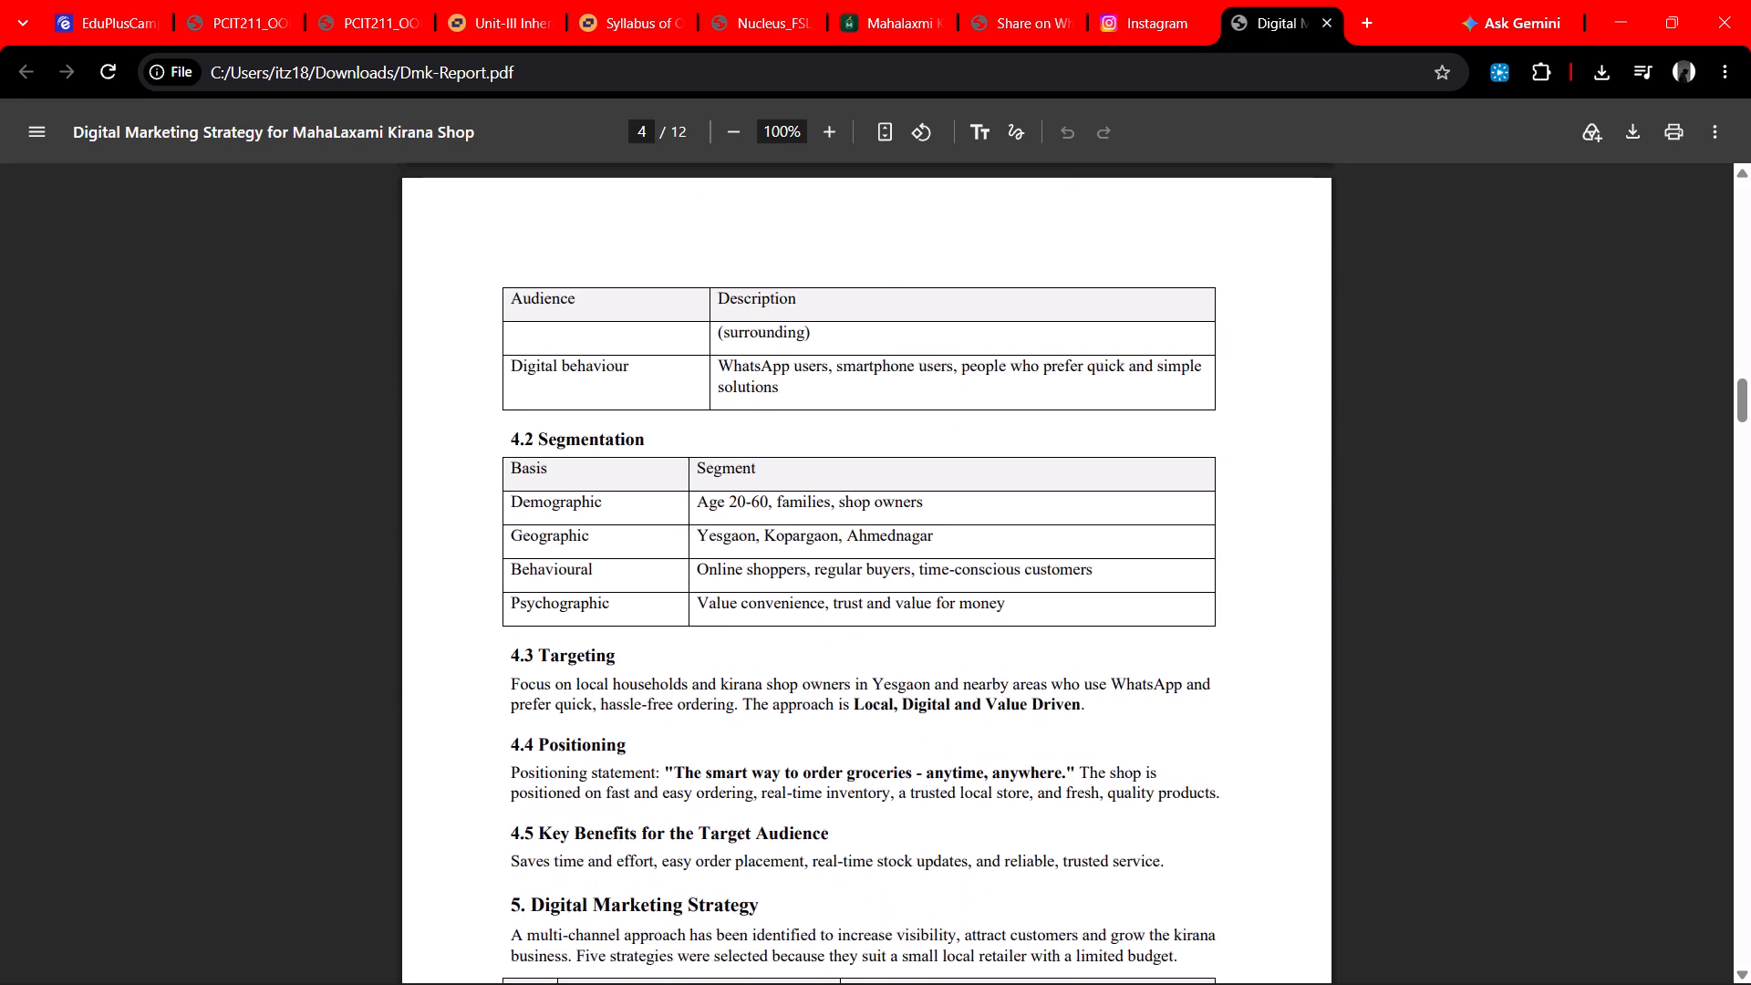
Look through the PDF from the Segmentation section to the References and Project Resources table on page 9.
scroll(941, 660, down, 5)
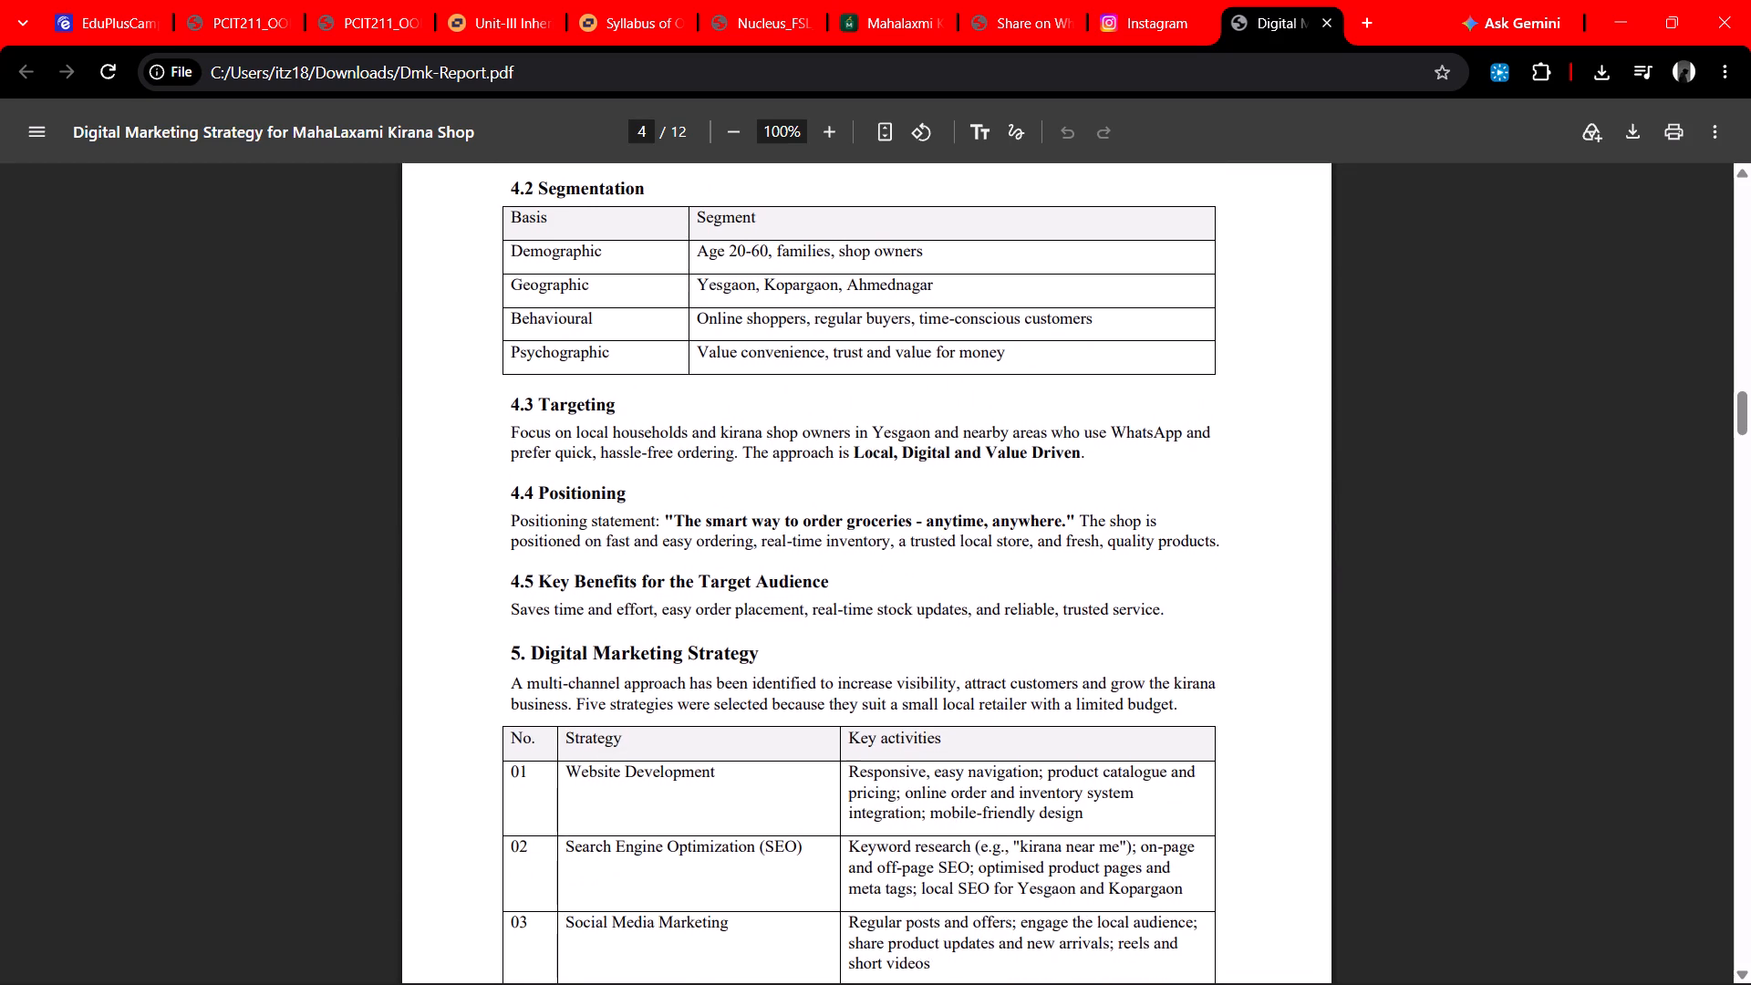
scroll(941, 660, down, 4)
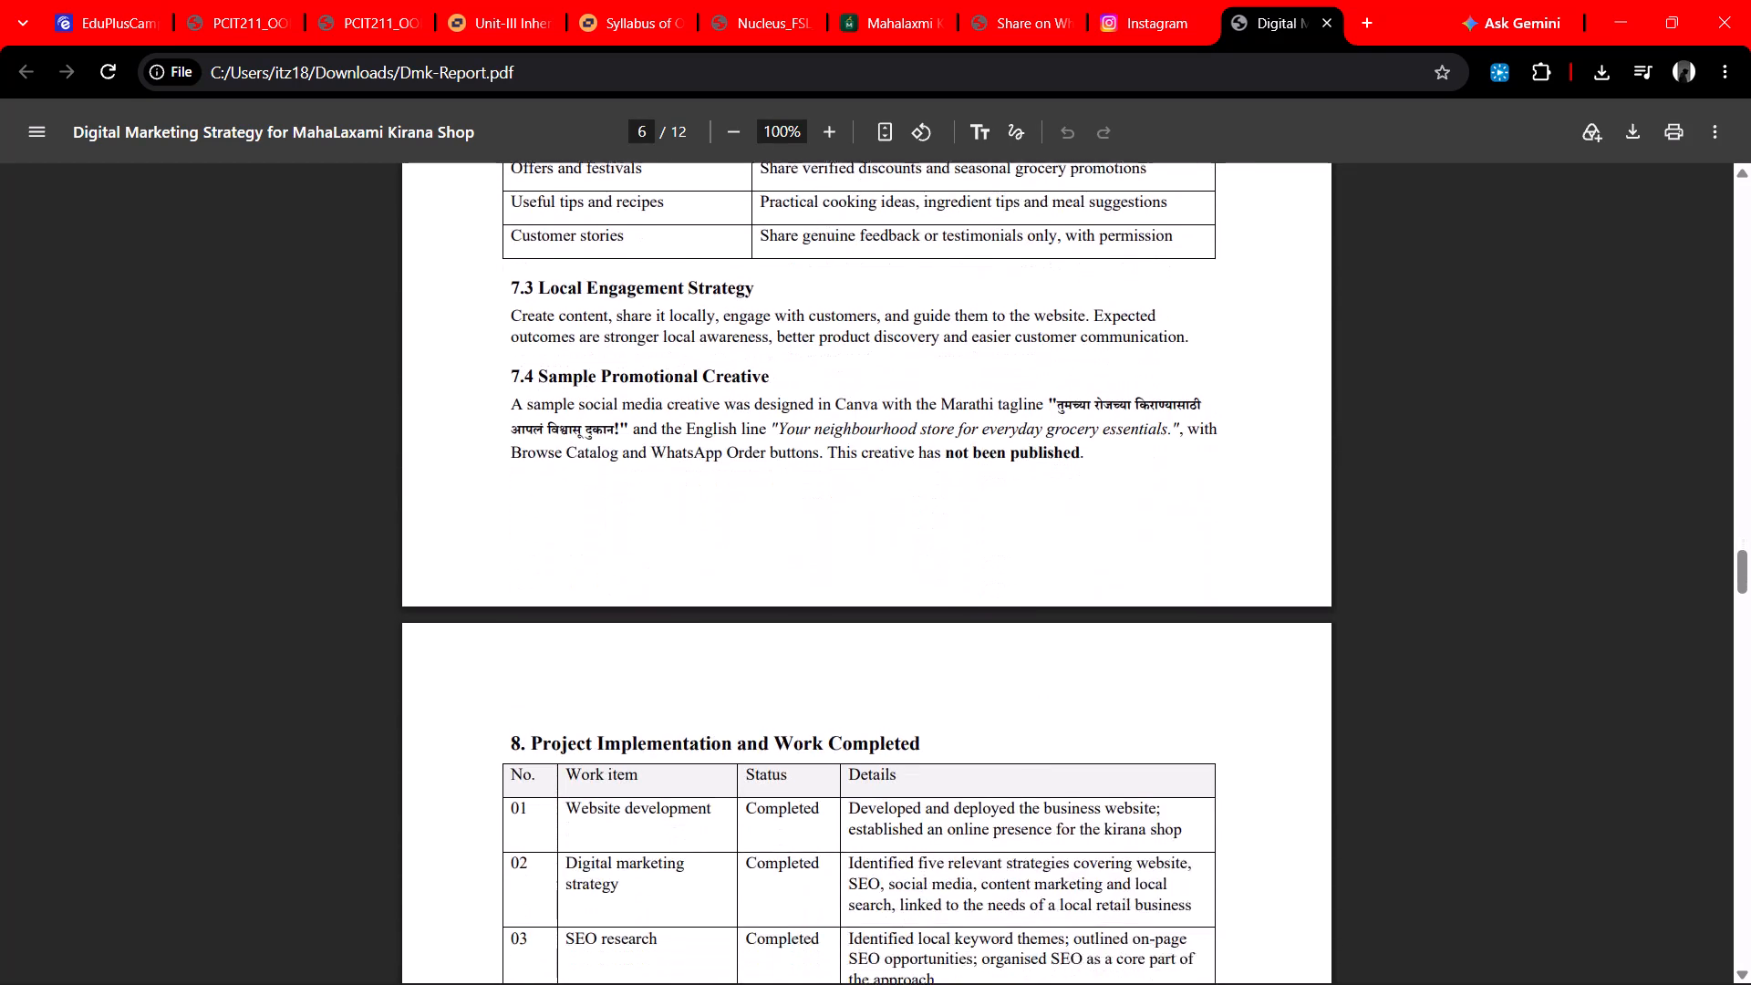
scroll(941, 660, down, 12)
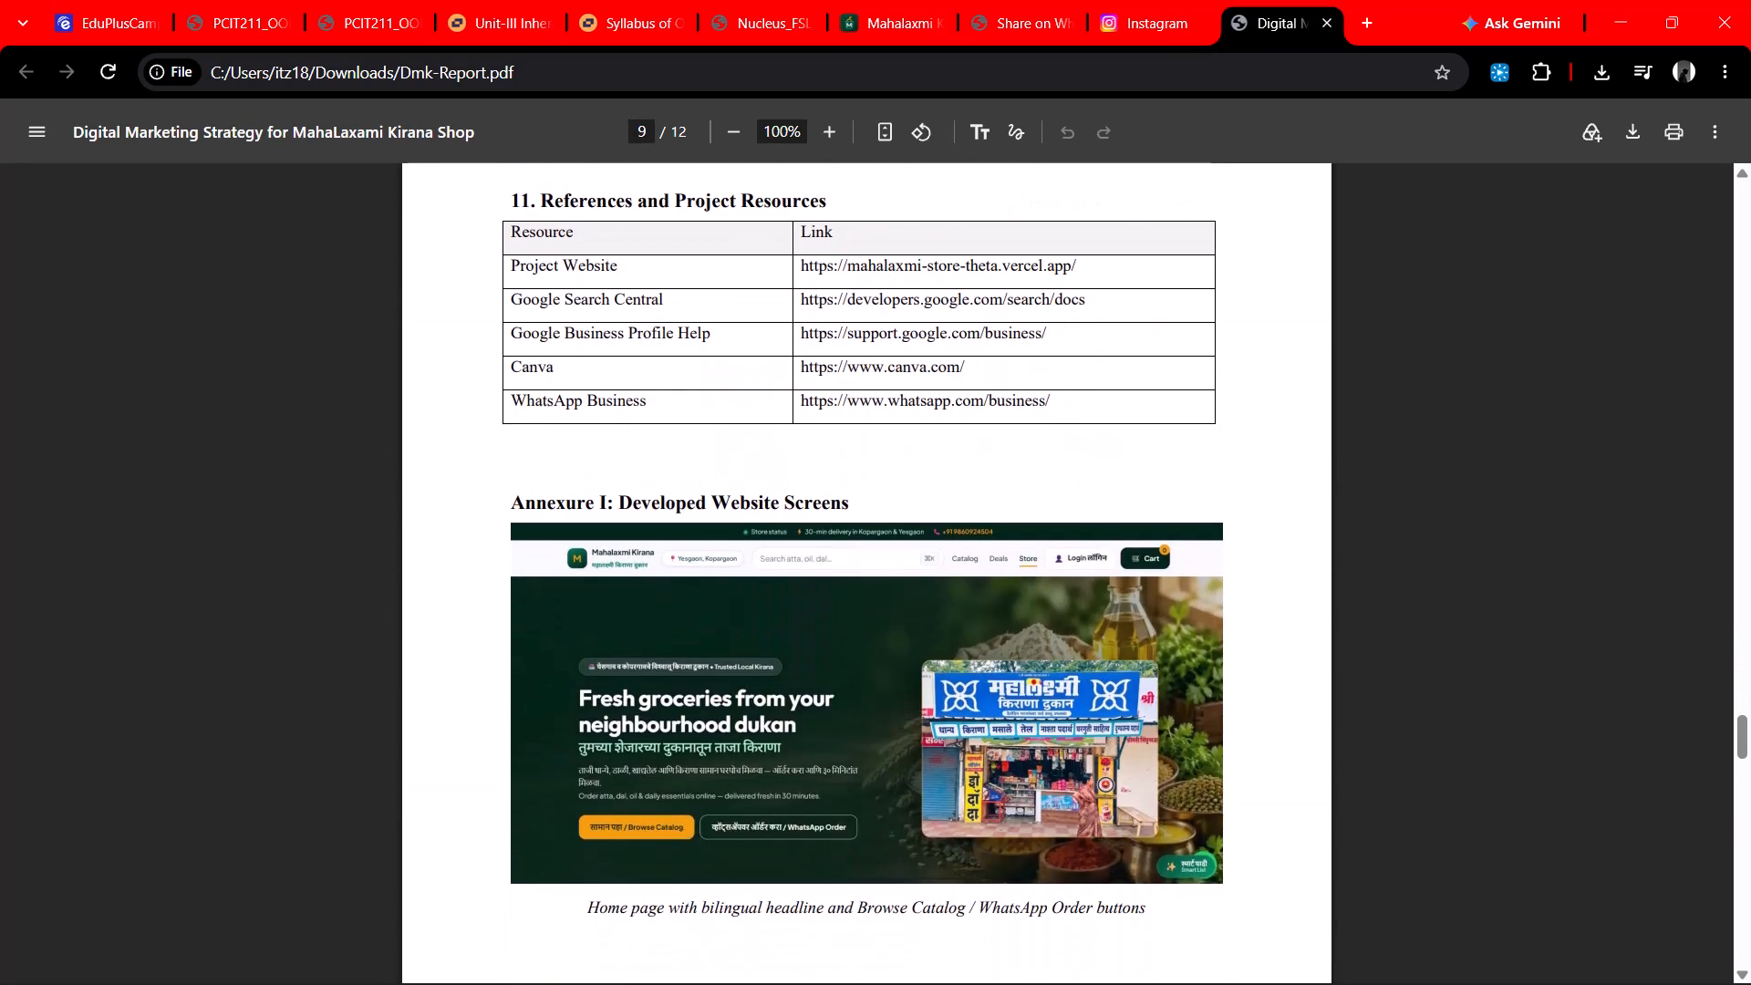
Examine the images, captions and page layout of Annexure I and Annexure II in the PDF.
scroll(941, 660, down, 3)
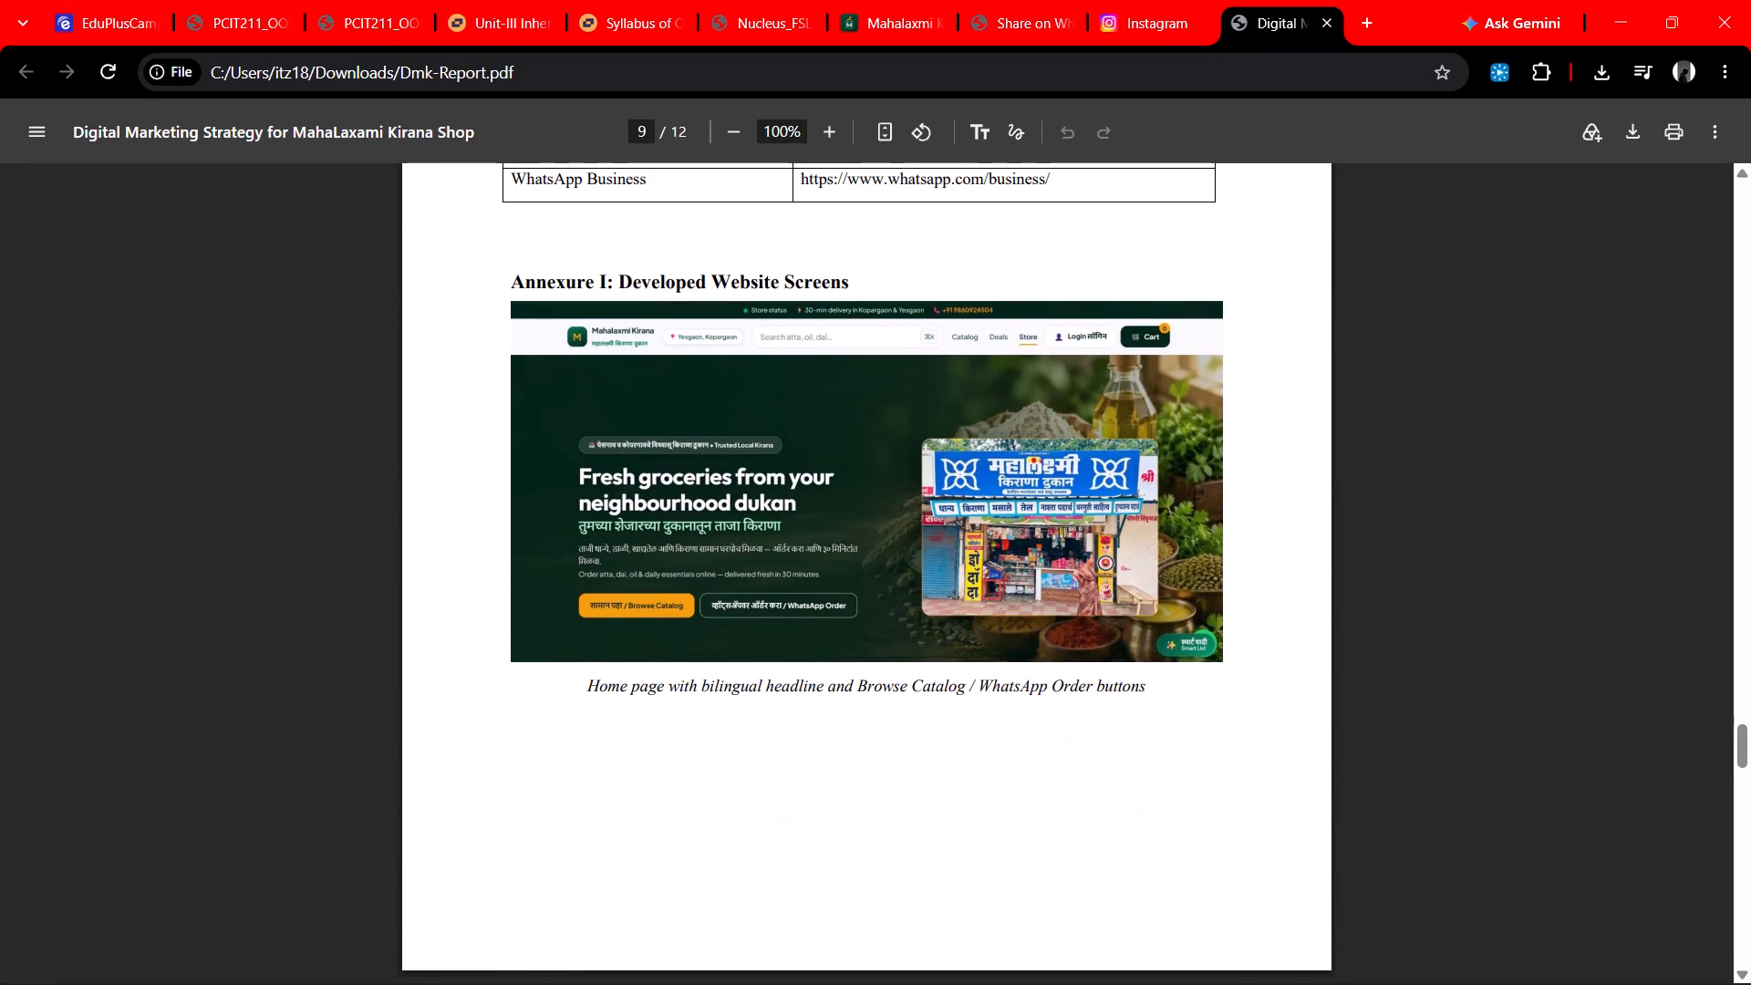
scroll(949, 717, down, 2)
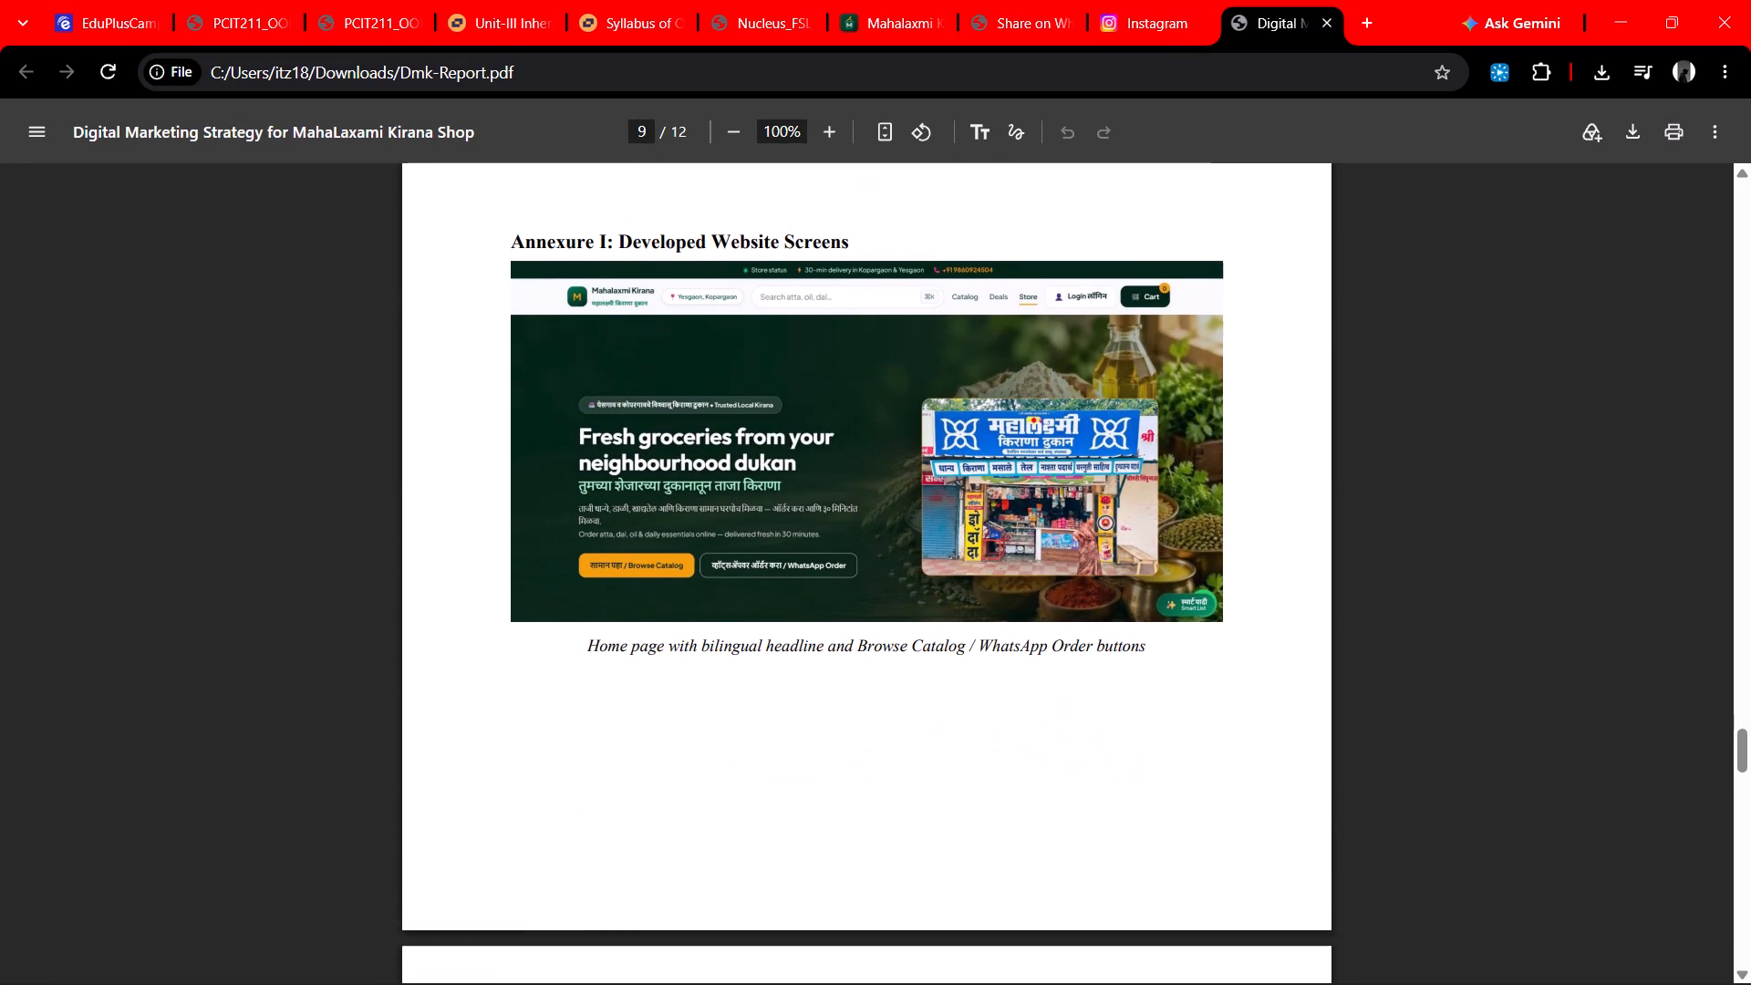
scroll(949, 717, down, 8)
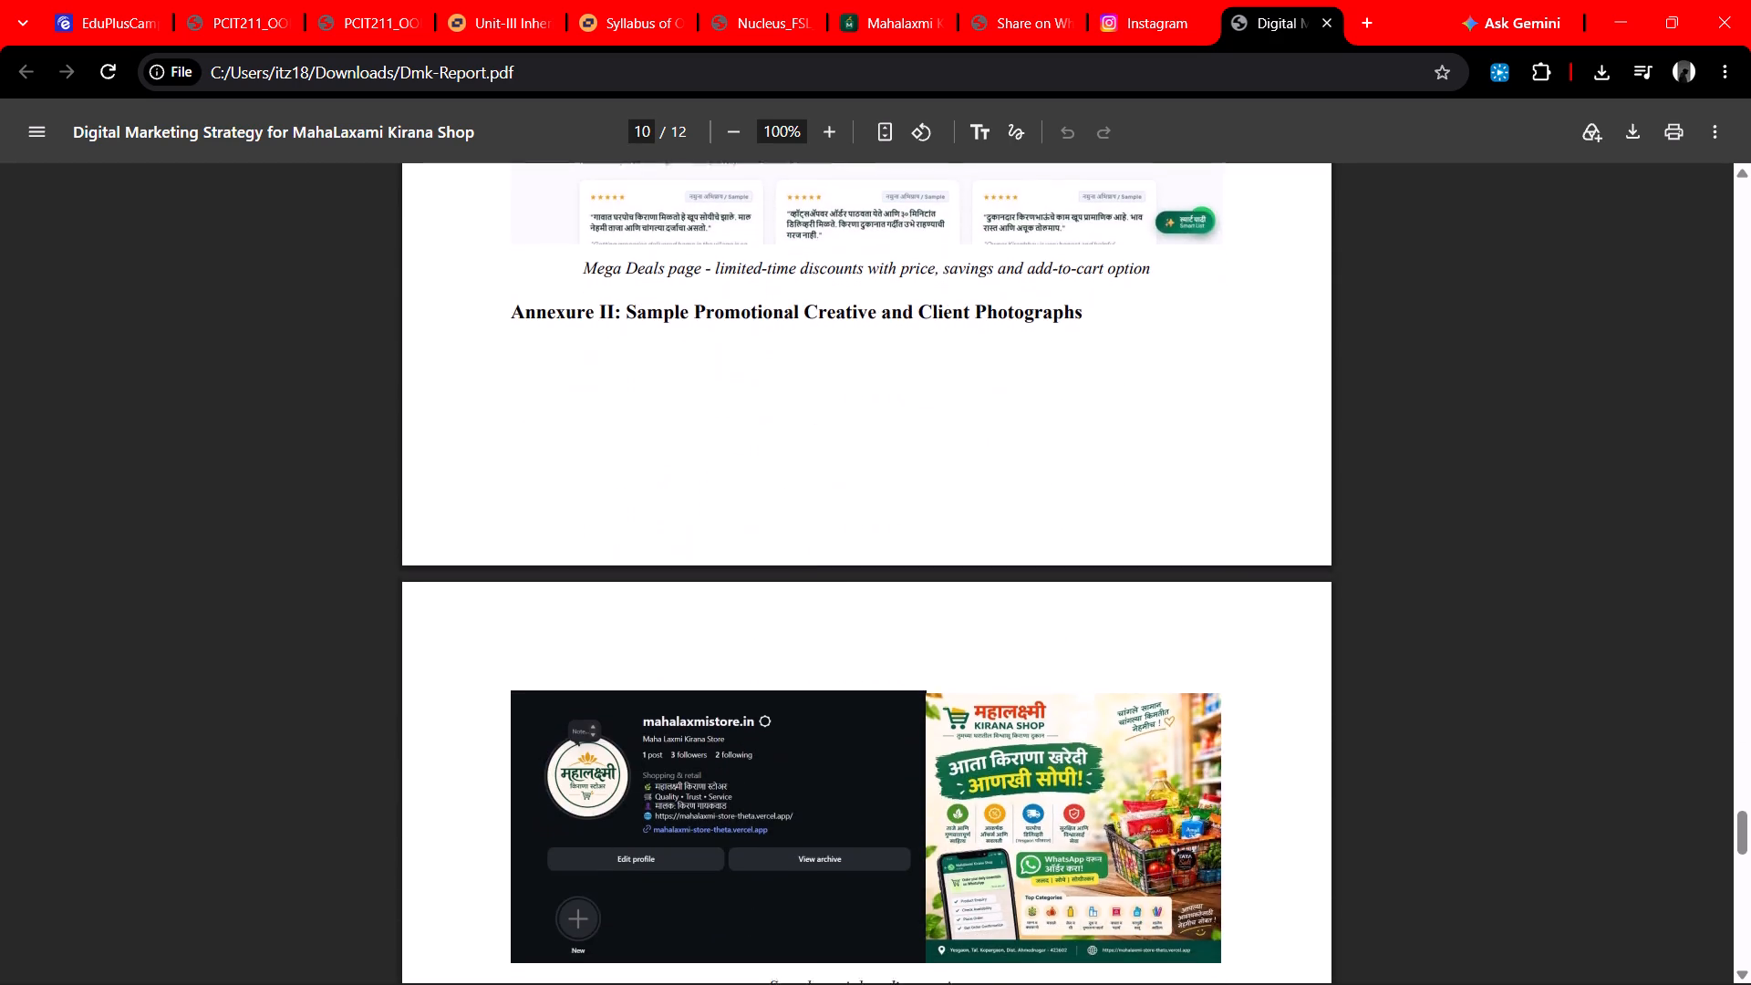
Examine the Annexure II social media creative, shop photographs and owner photo with their captions through the PDF's last page.
scroll(949, 717, right, 1)
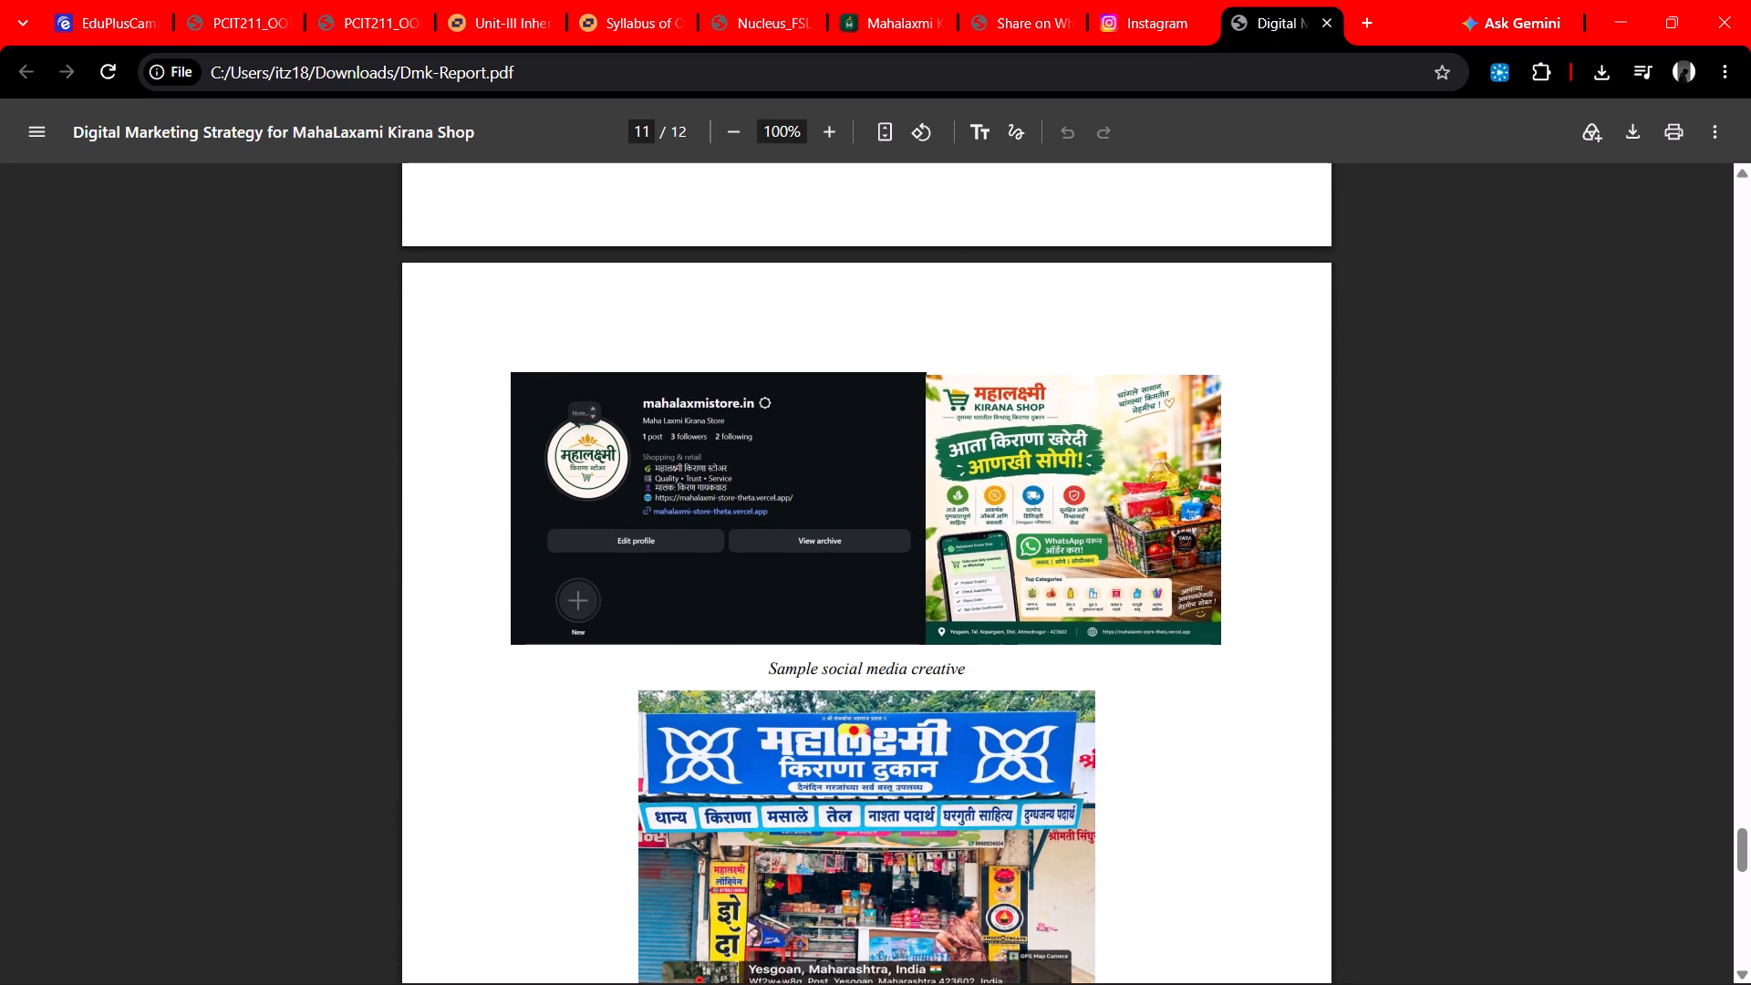
scroll(1071, 487, down, 8)
scroll(1071, 487, up, 2)
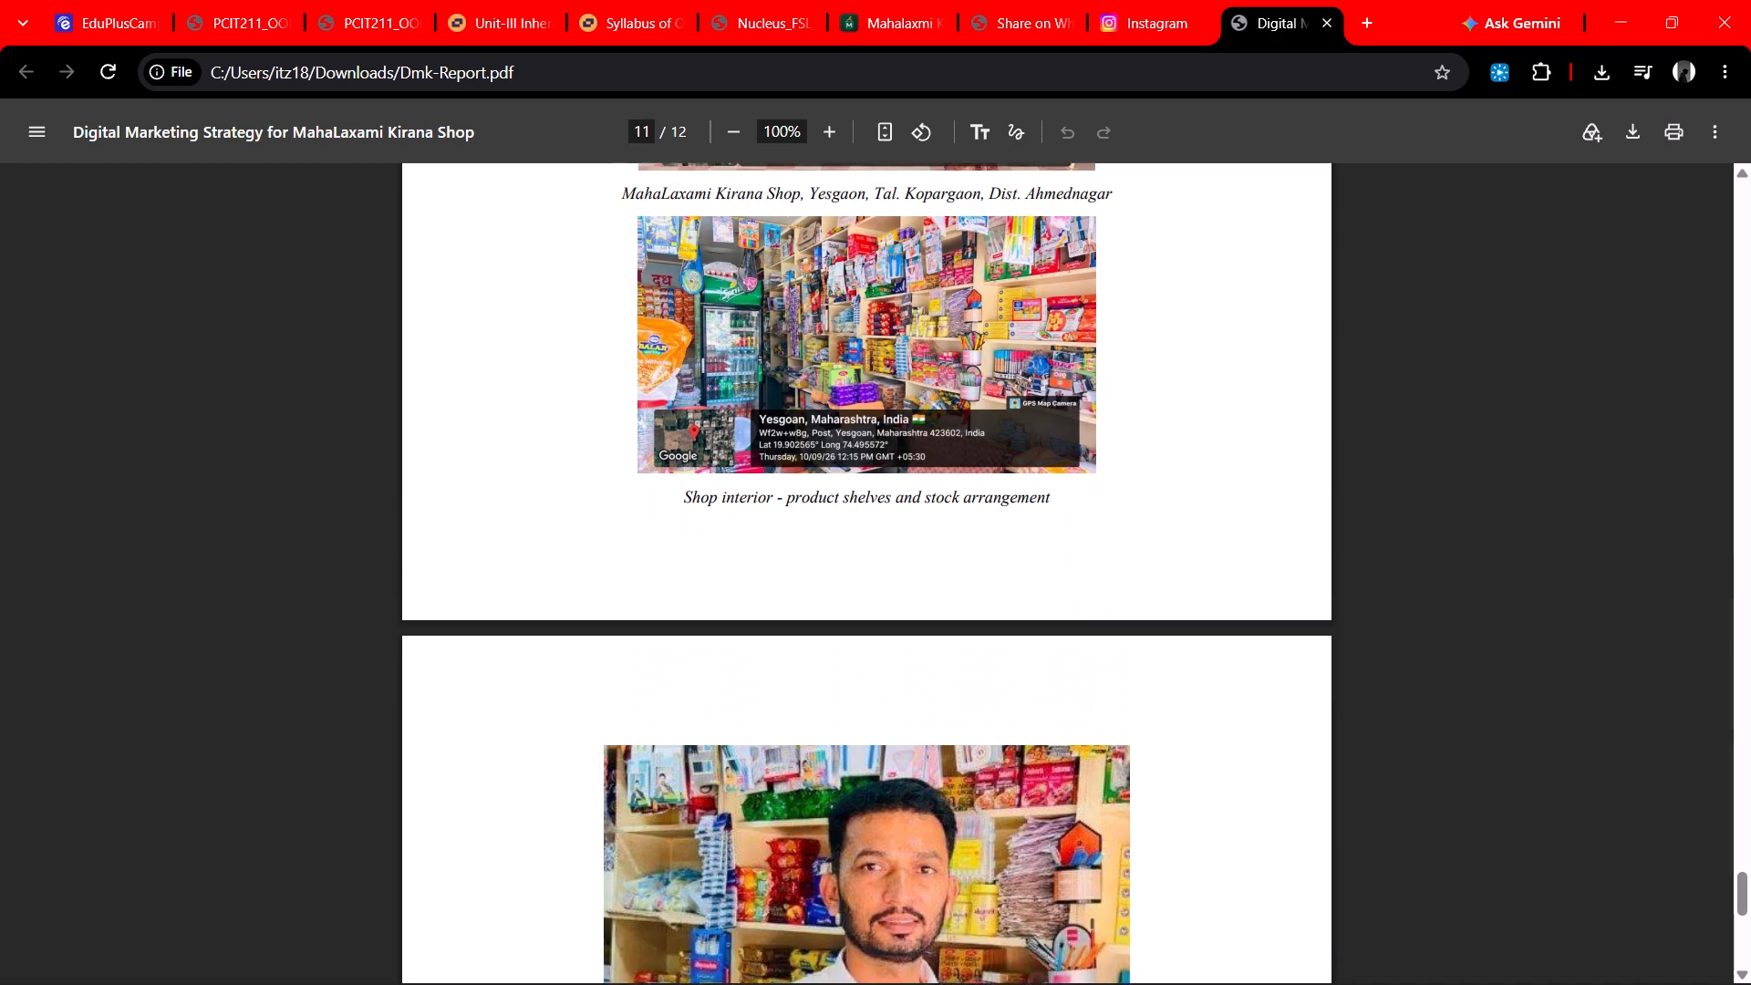
scroll(1071, 487, up, 3)
scroll(1071, 487, down, 6)
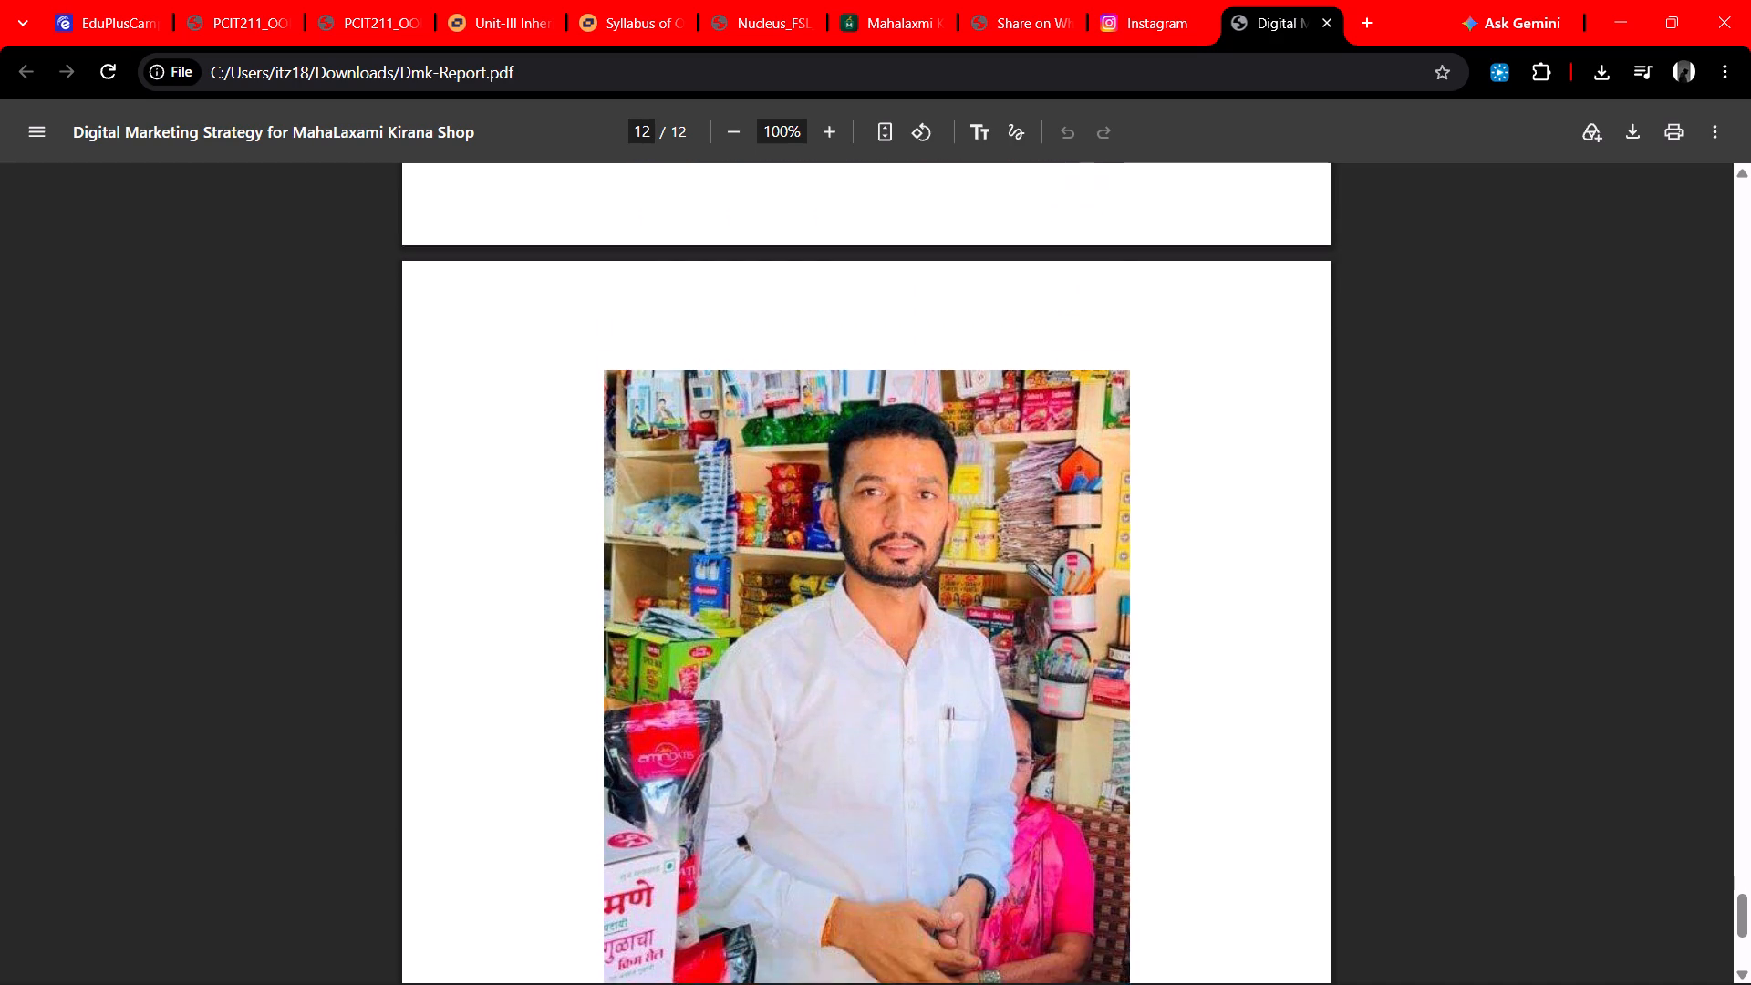
scroll(1071, 487, down, 1)
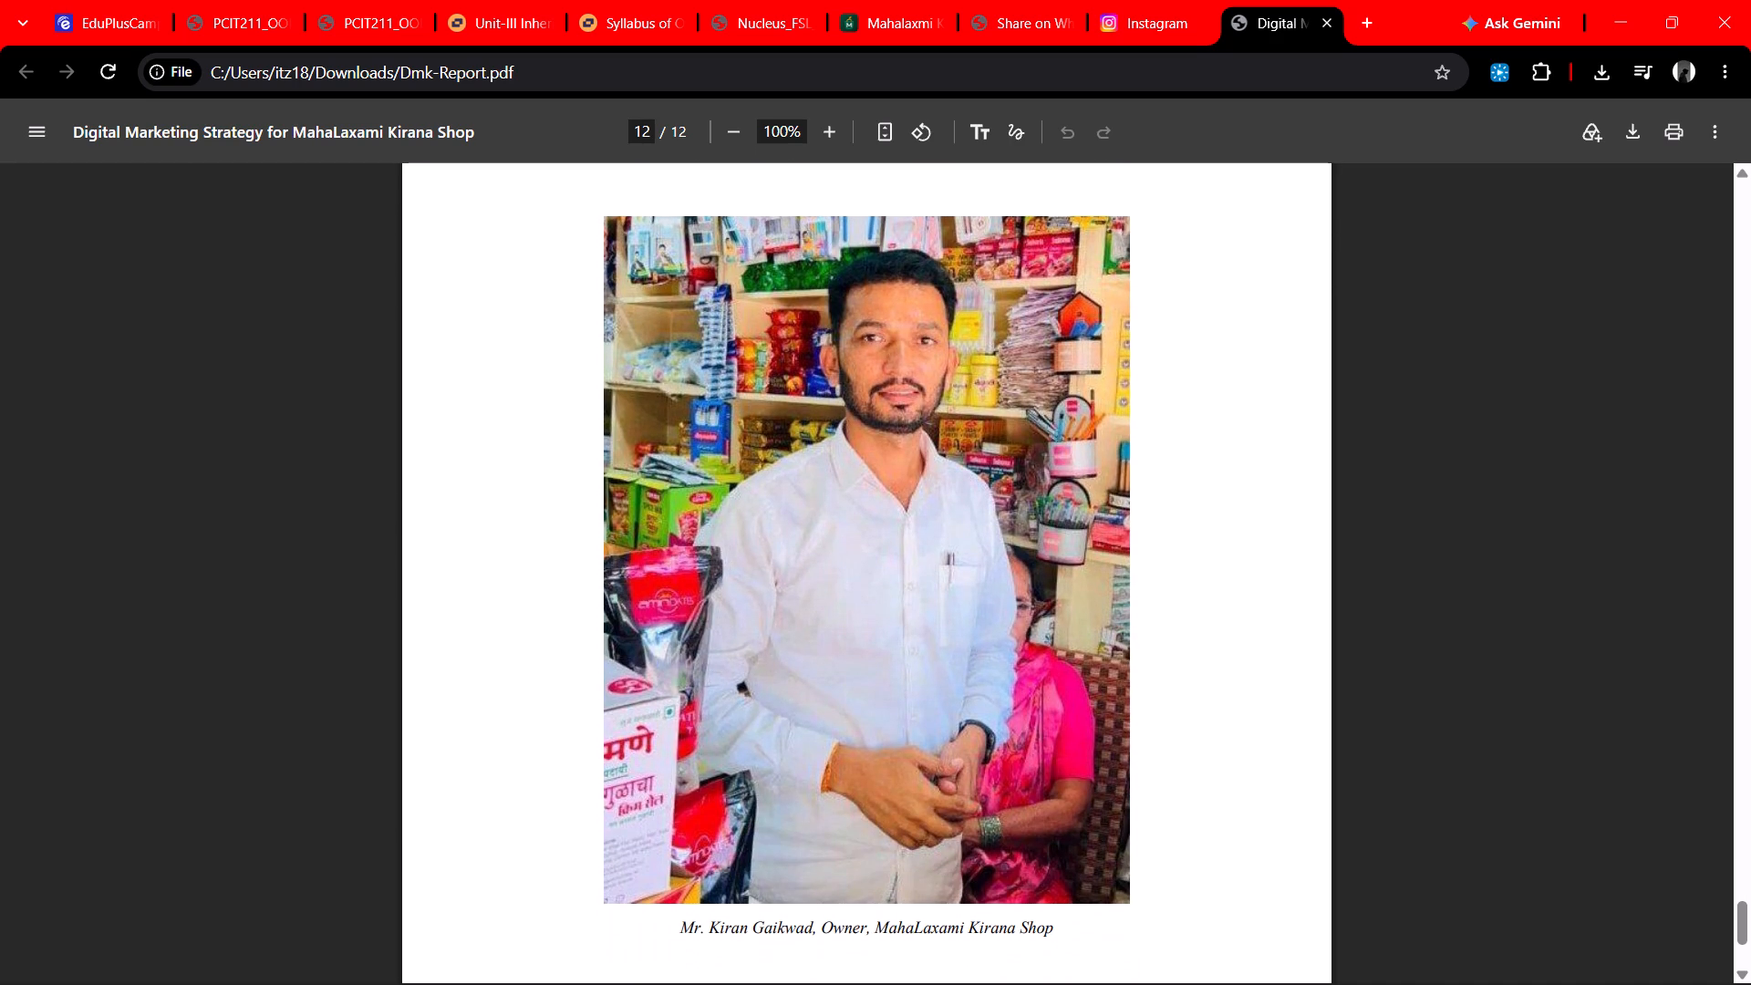
scroll(1071, 487, down, 7)
Go back through the PDF report from the last page to the cover page.
scroll(1071, 487, up, 11)
scroll(1071, 487, up, 14)
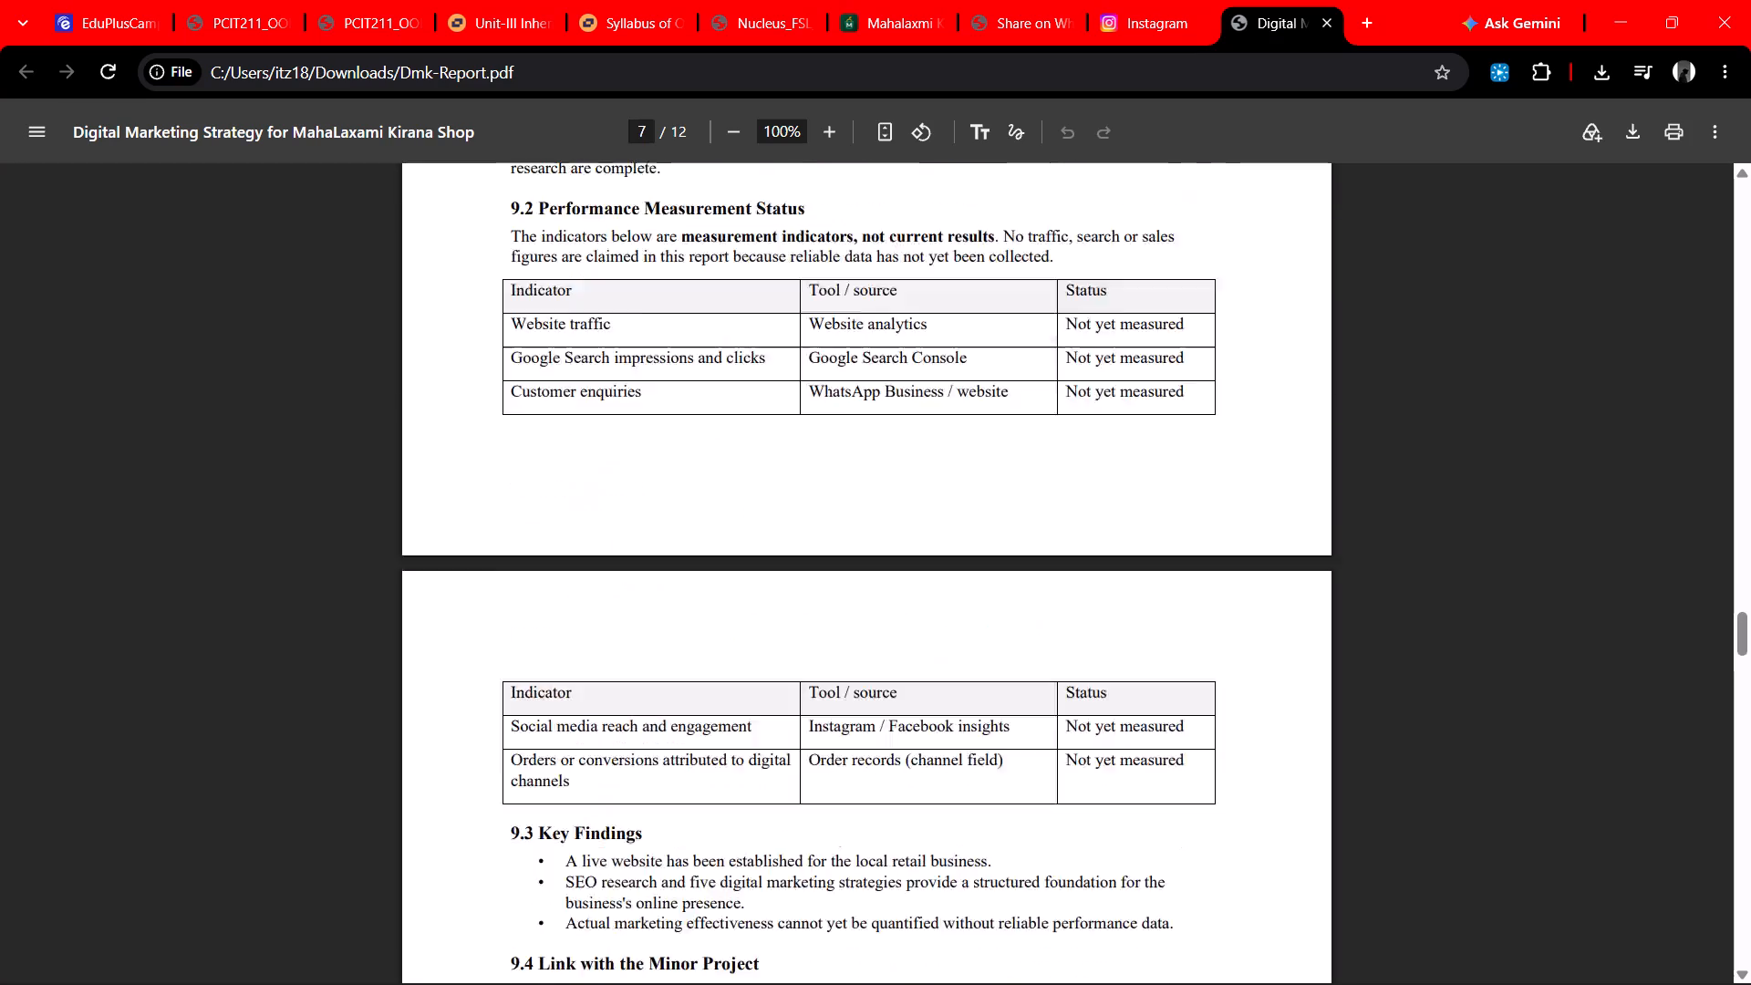
scroll(1071, 487, up, 10)
scroll(1071, 487, up, 14)
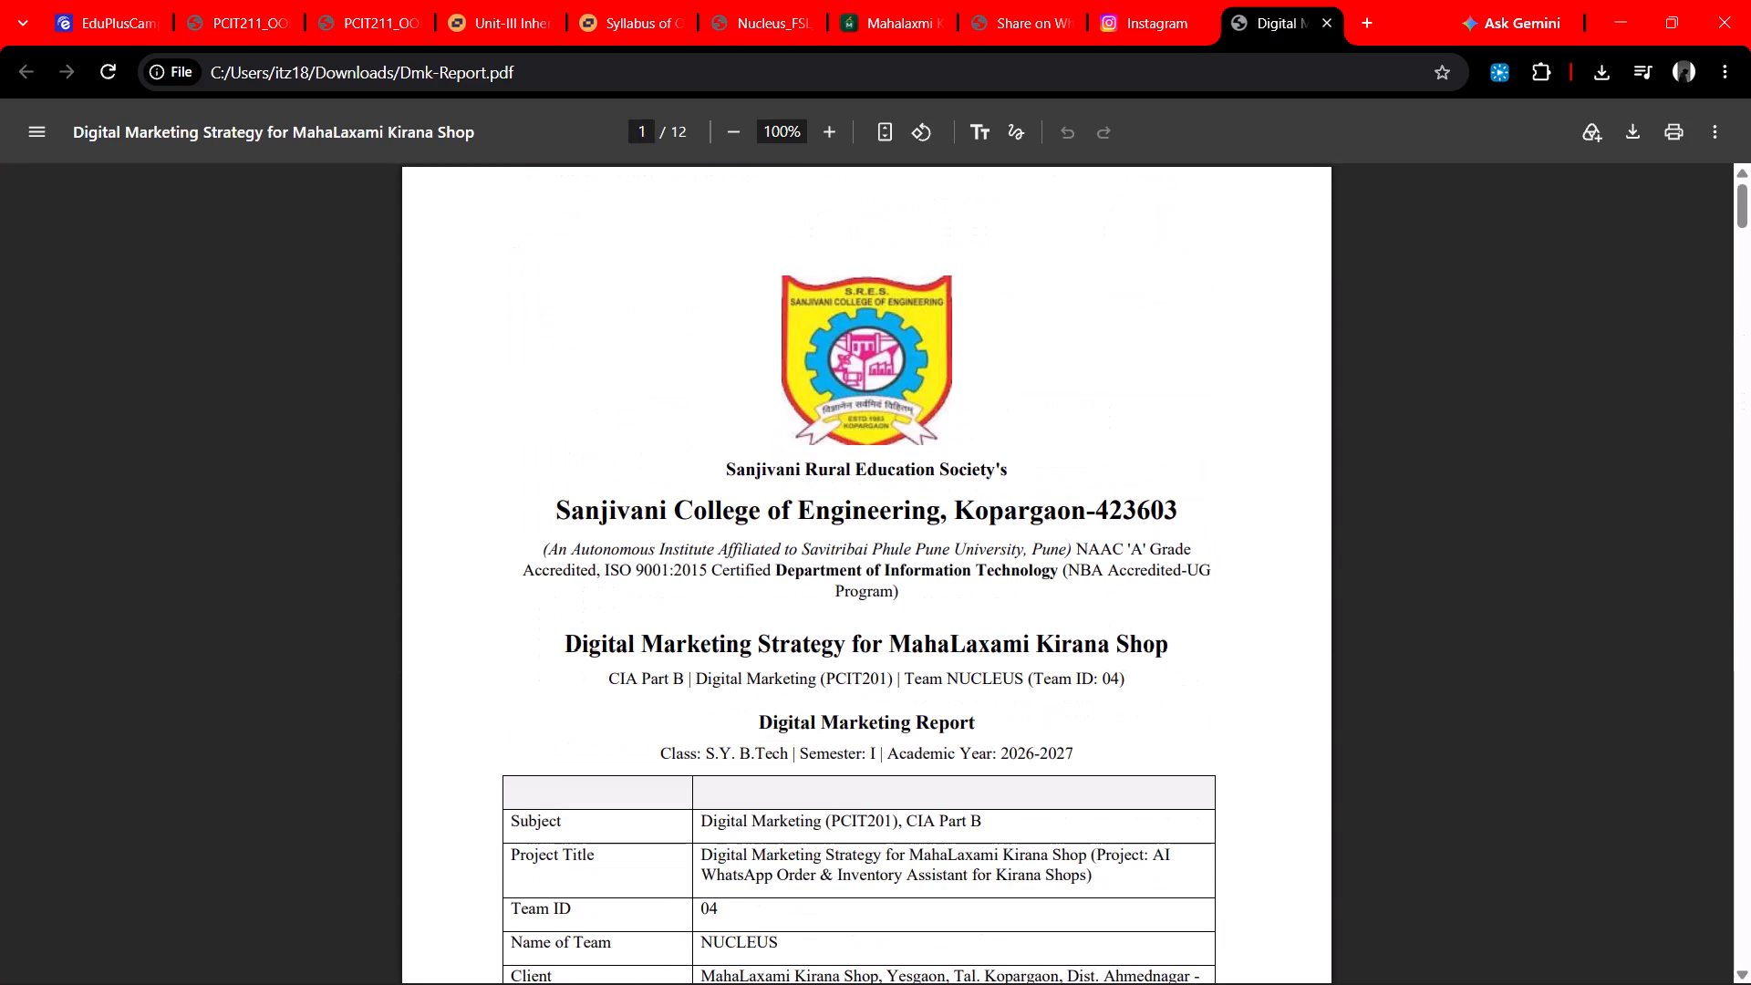
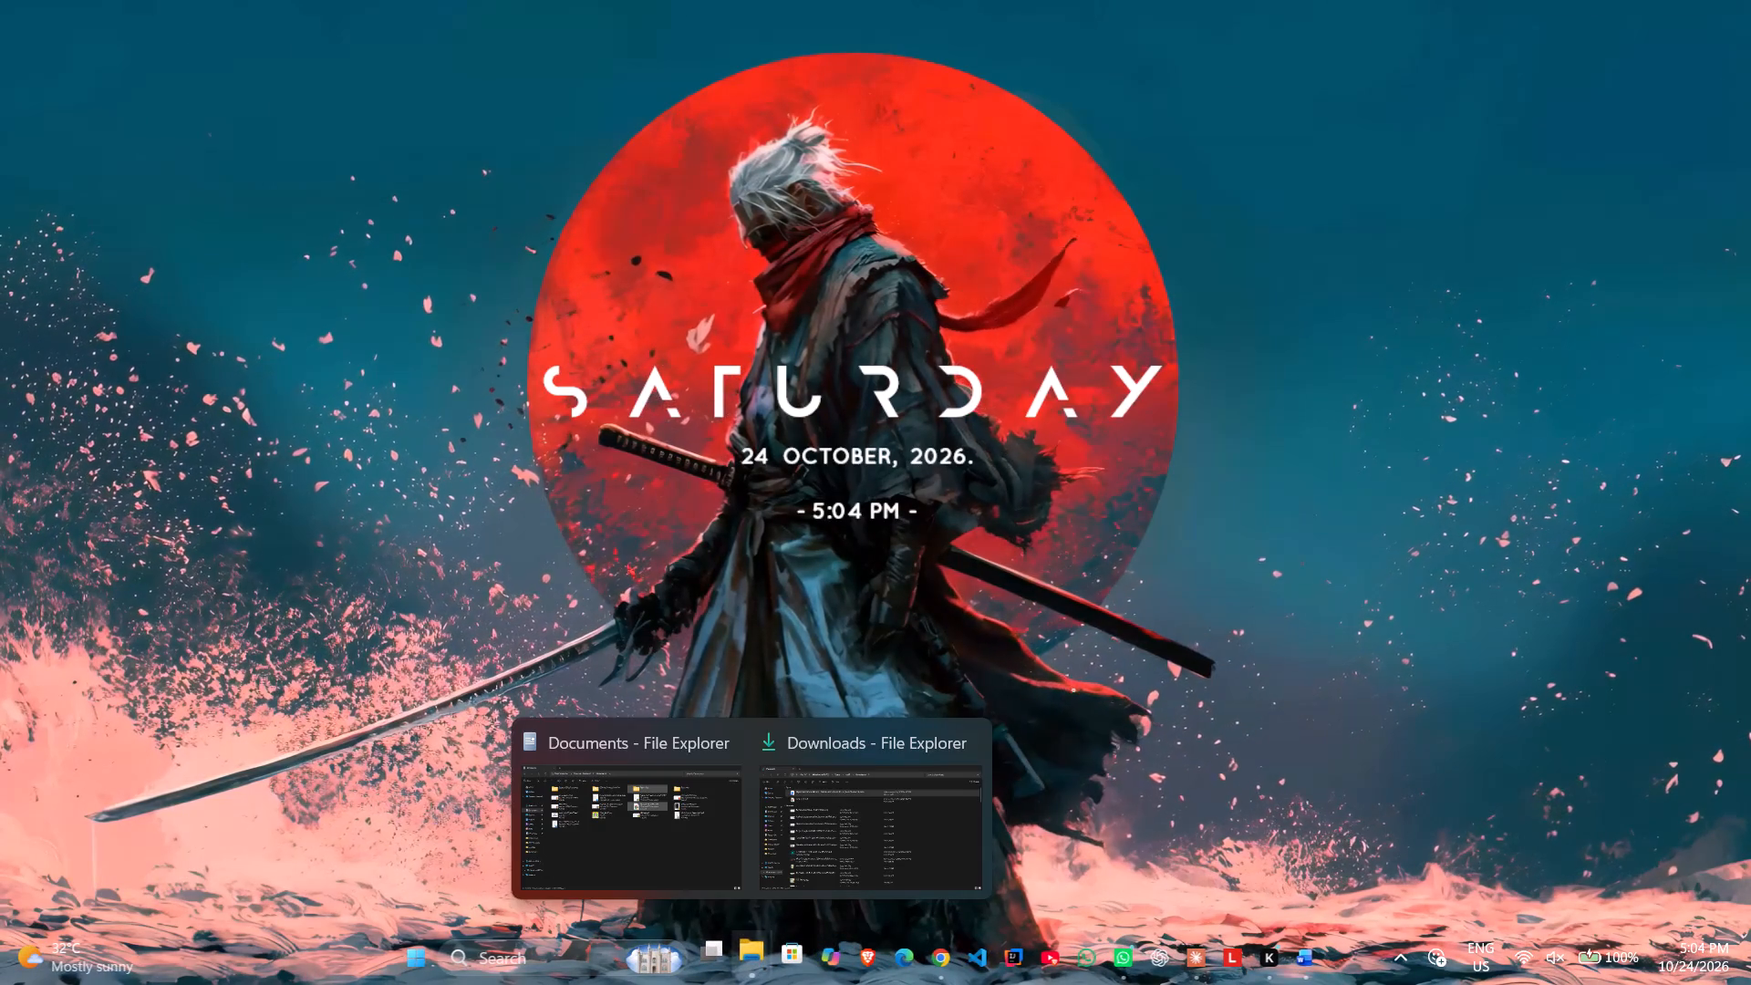
Switch to the File Explorer window showing Documents and go to the Downloads folder.
double_click(741, 958)
click(746, 946)
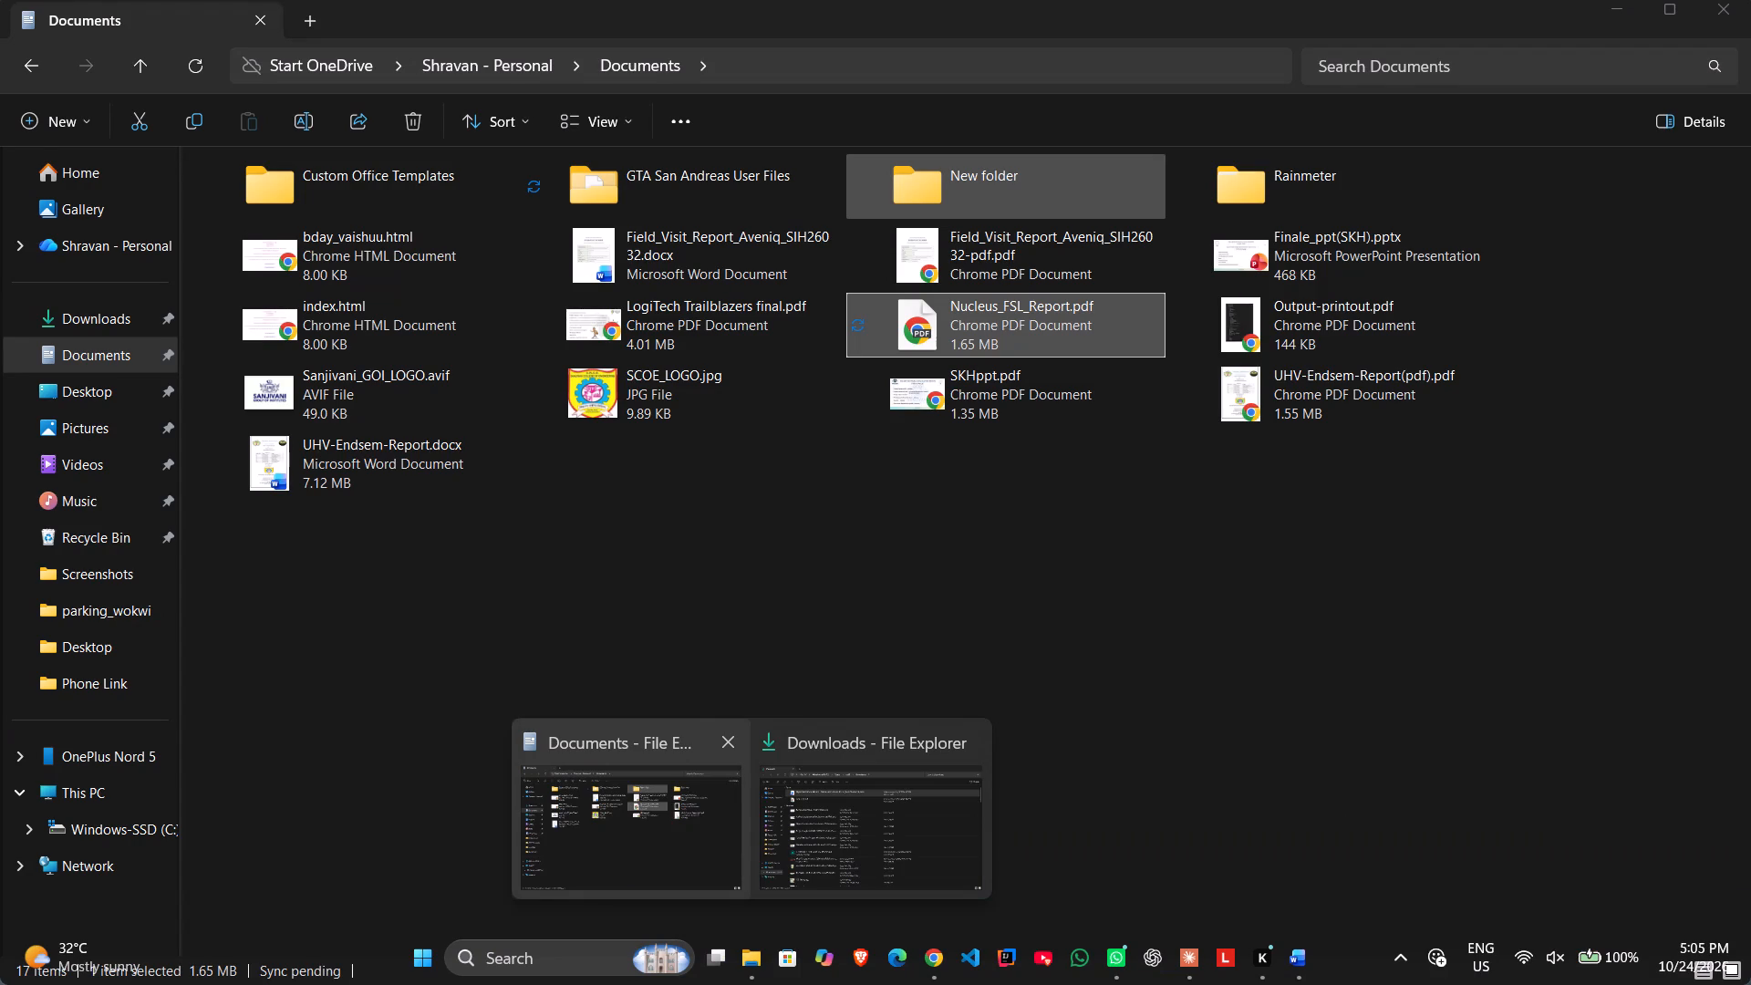
click(648, 838)
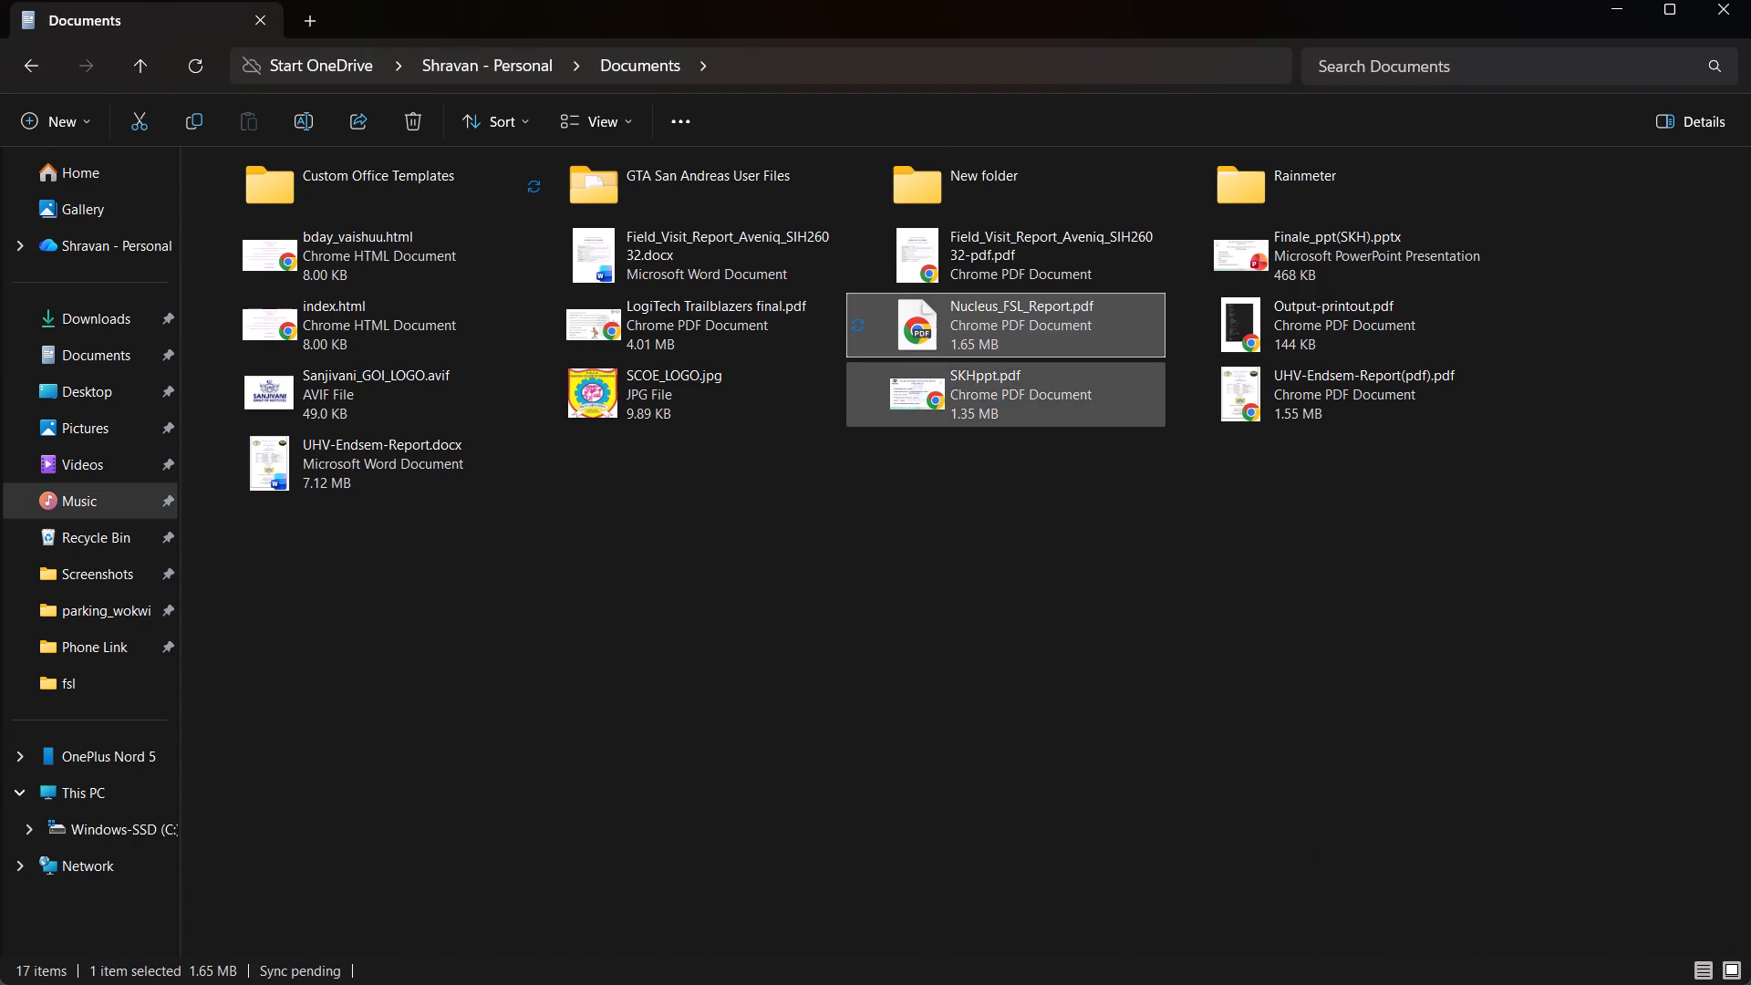
click(83, 316)
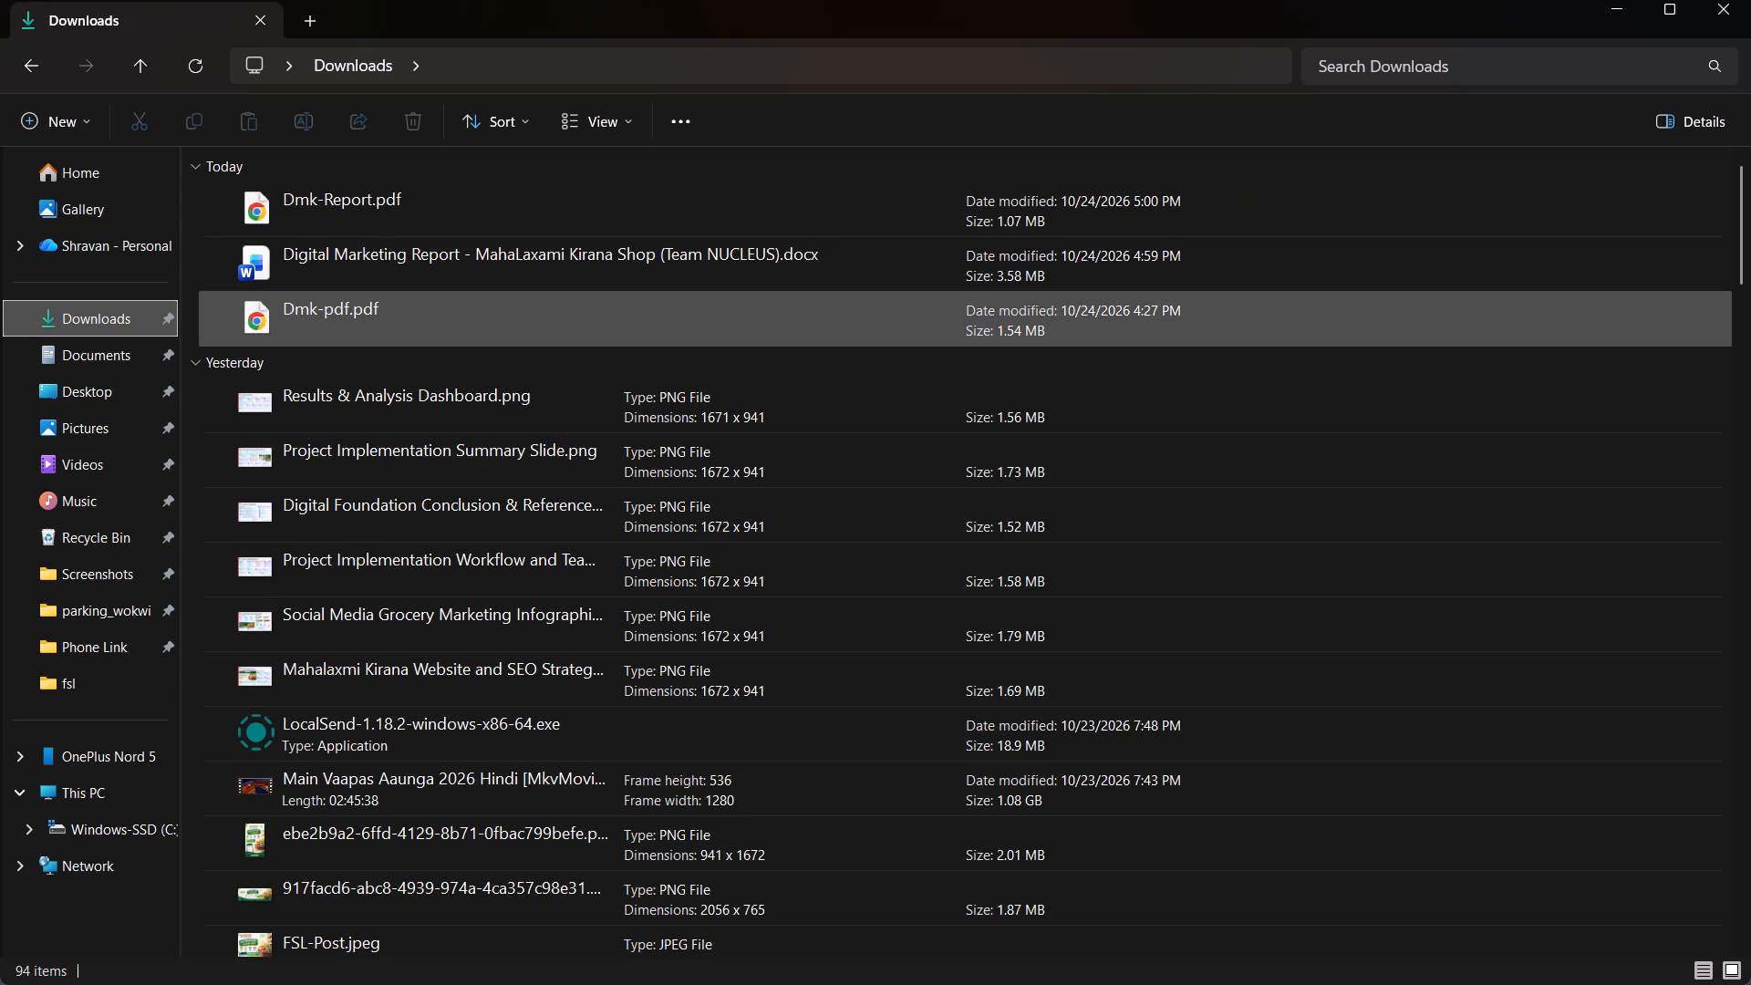
Rename the Dmk-pdf.pdf file in Downloads as Dmk-pptpdf.
right_click(389, 314)
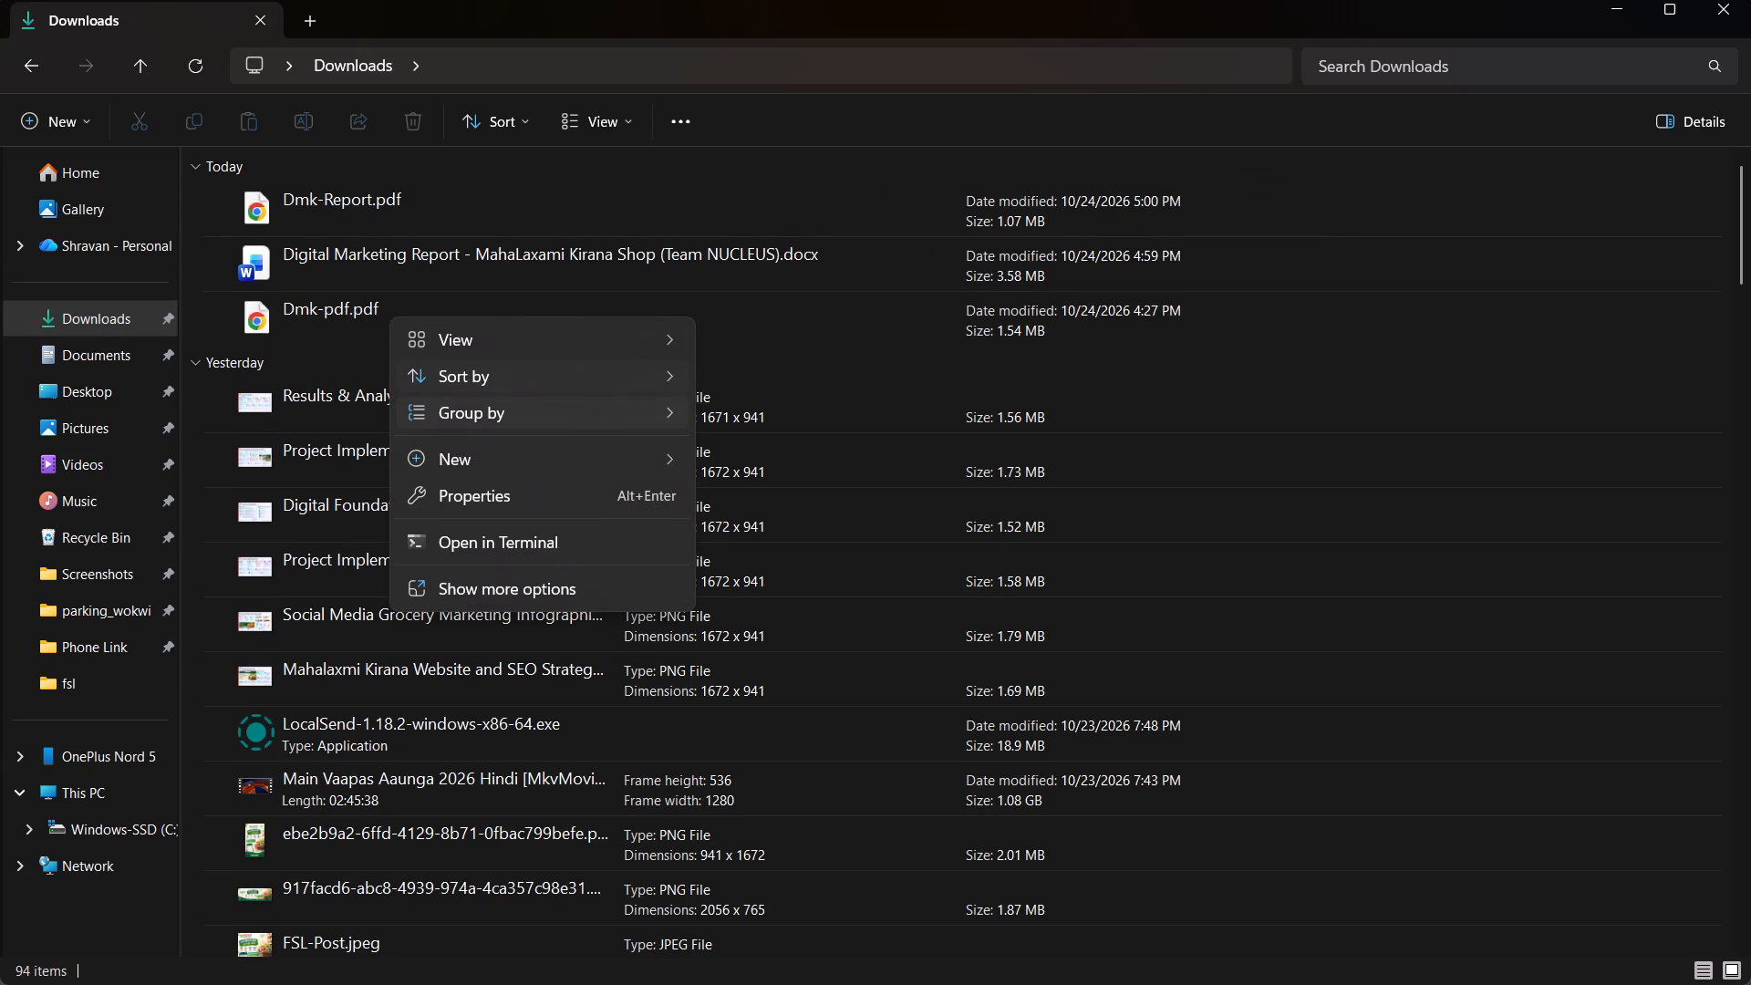
right_click(303, 309)
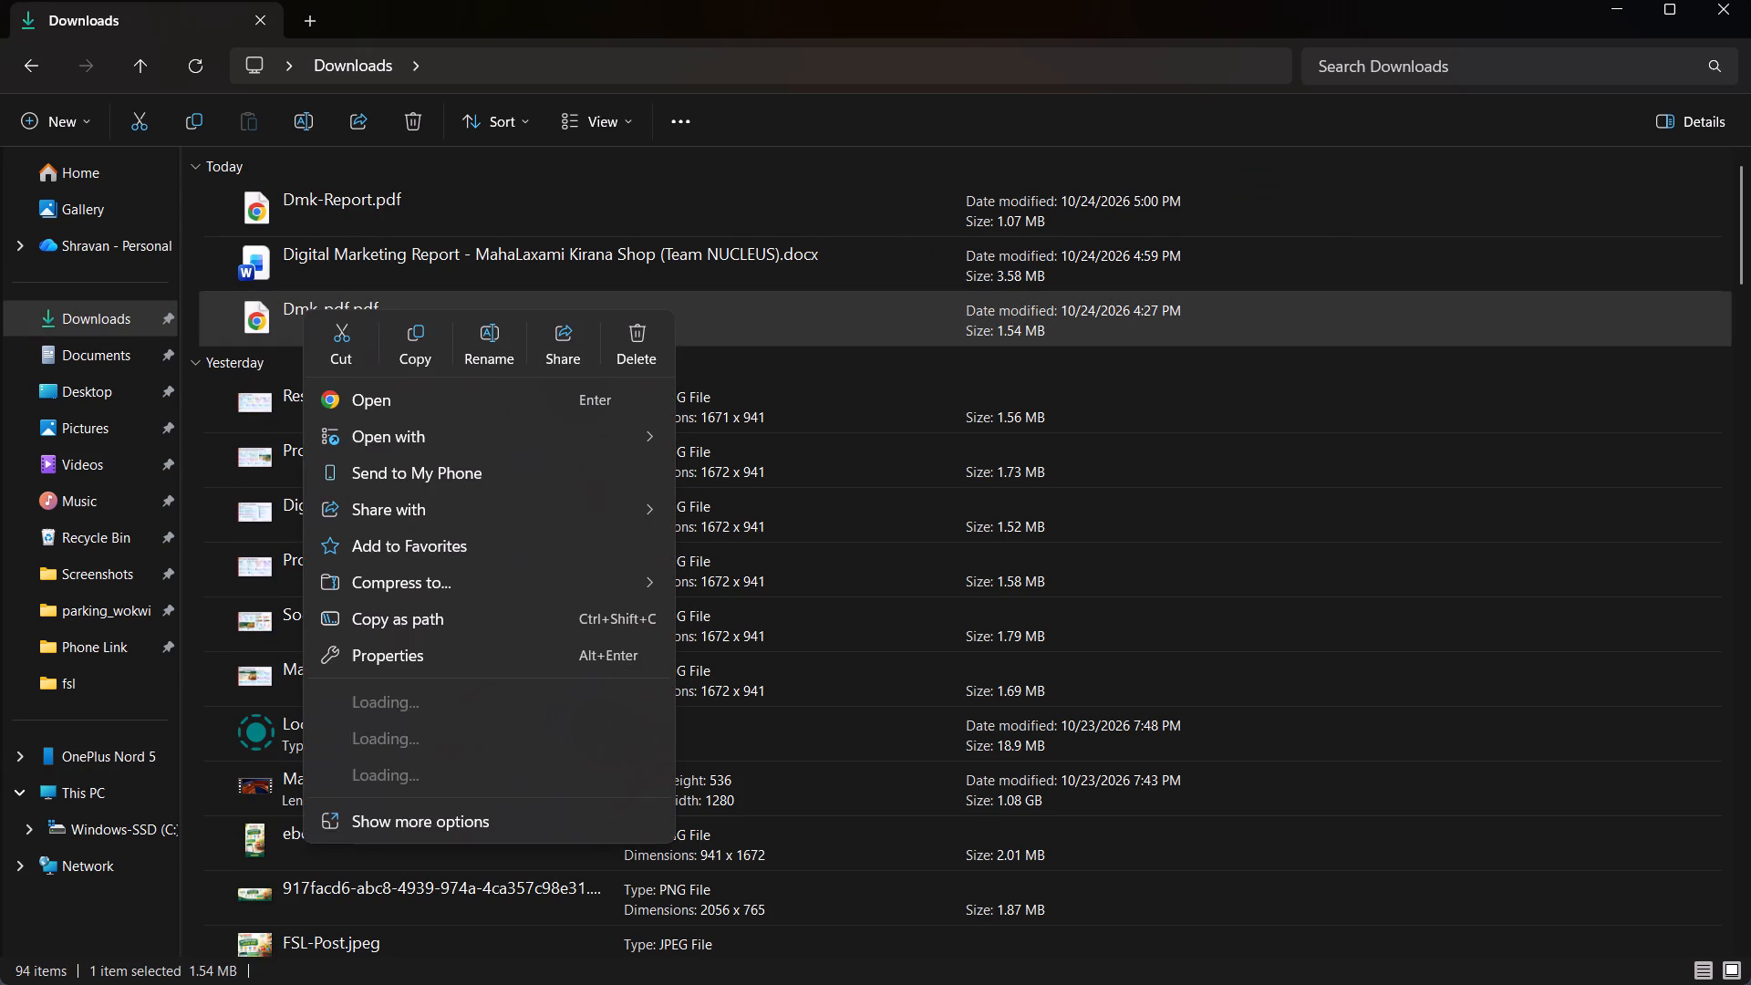
click(476, 333)
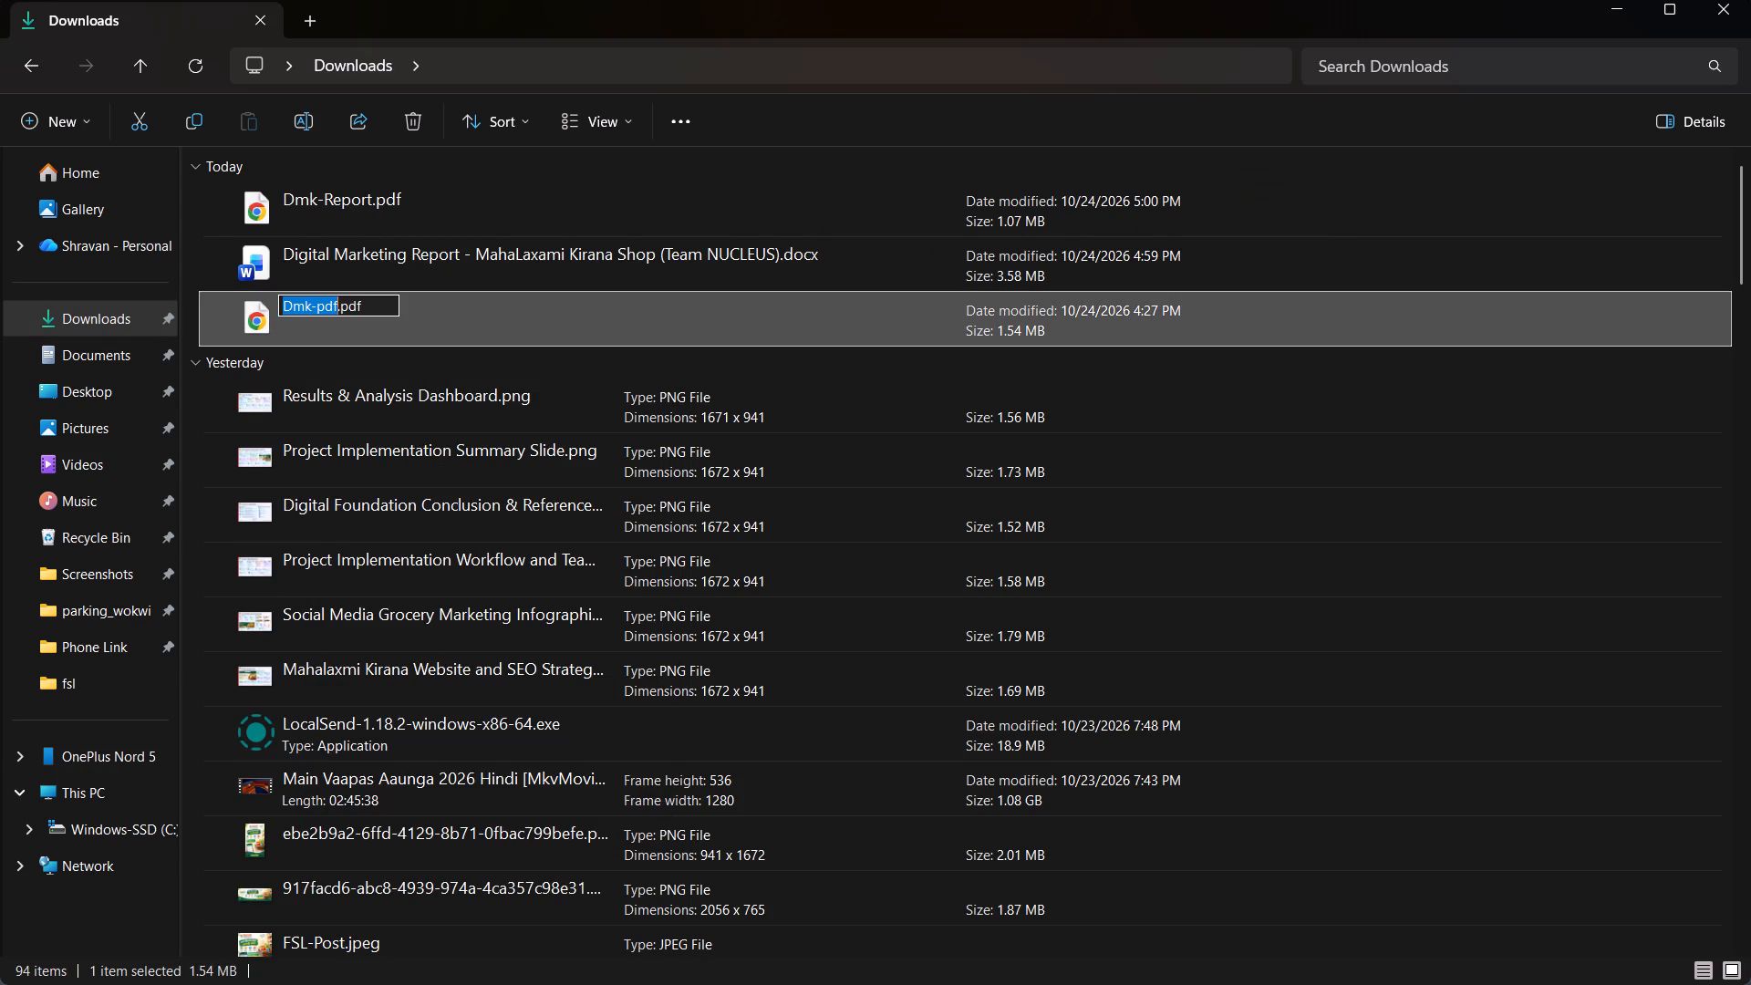
click(339, 307)
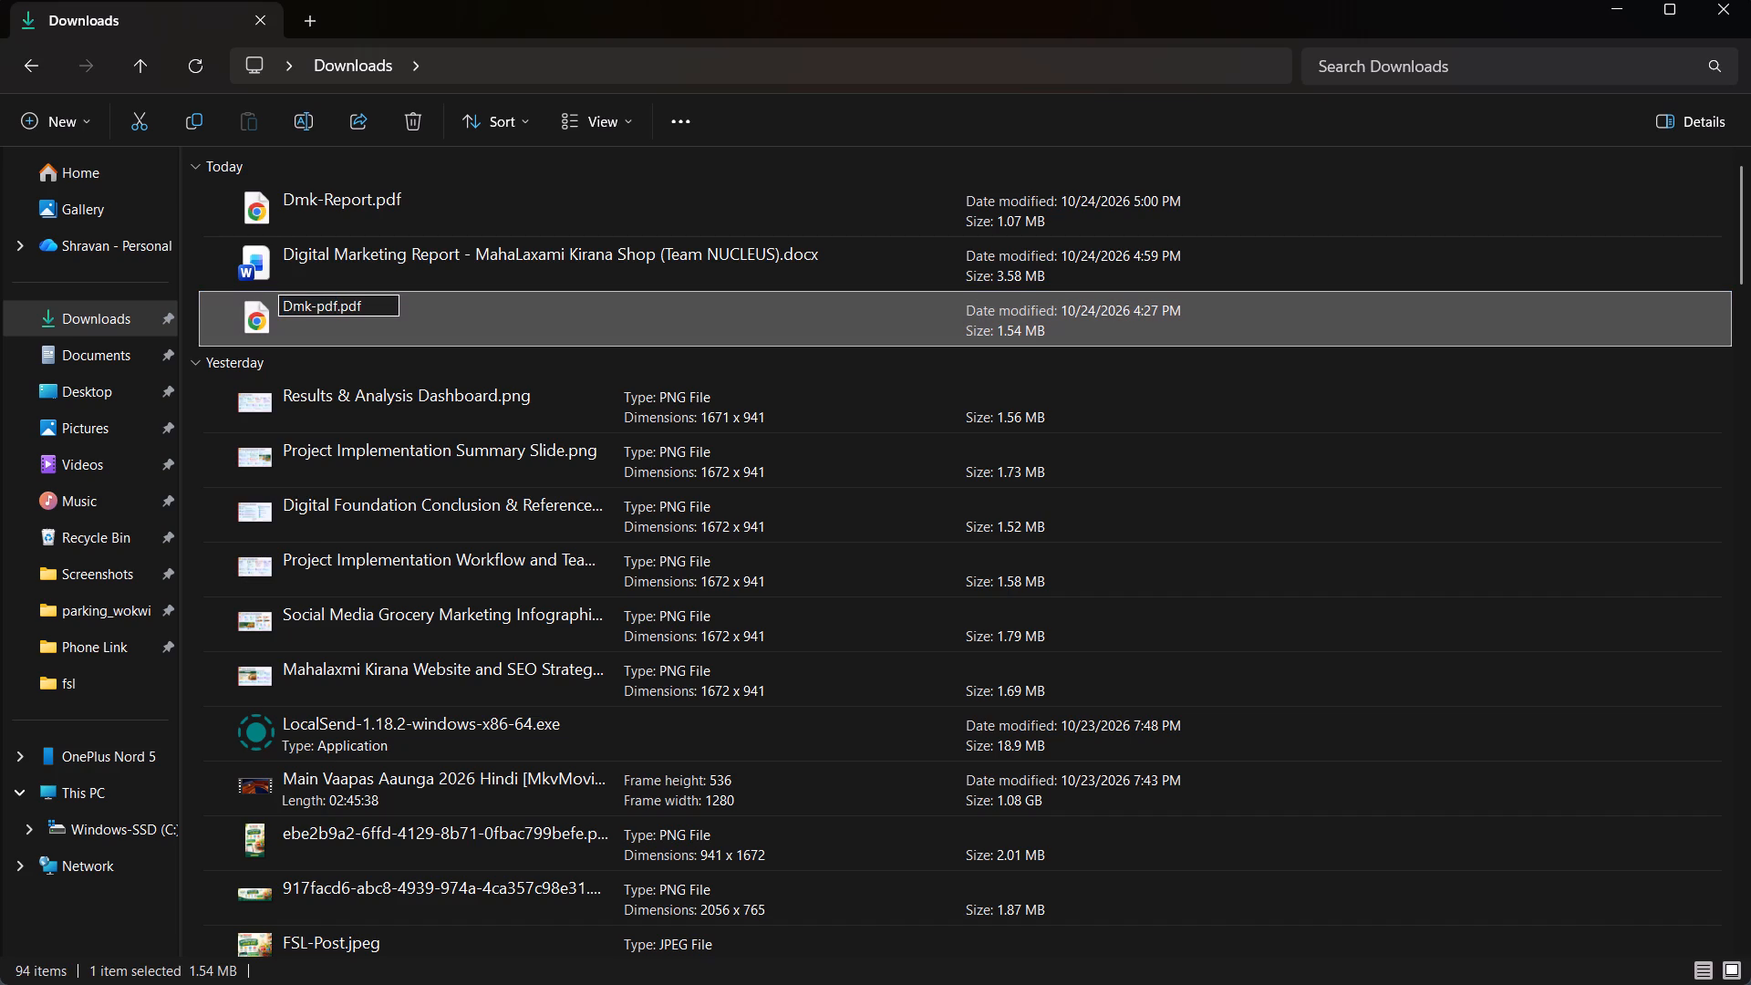
key(BackSpace)
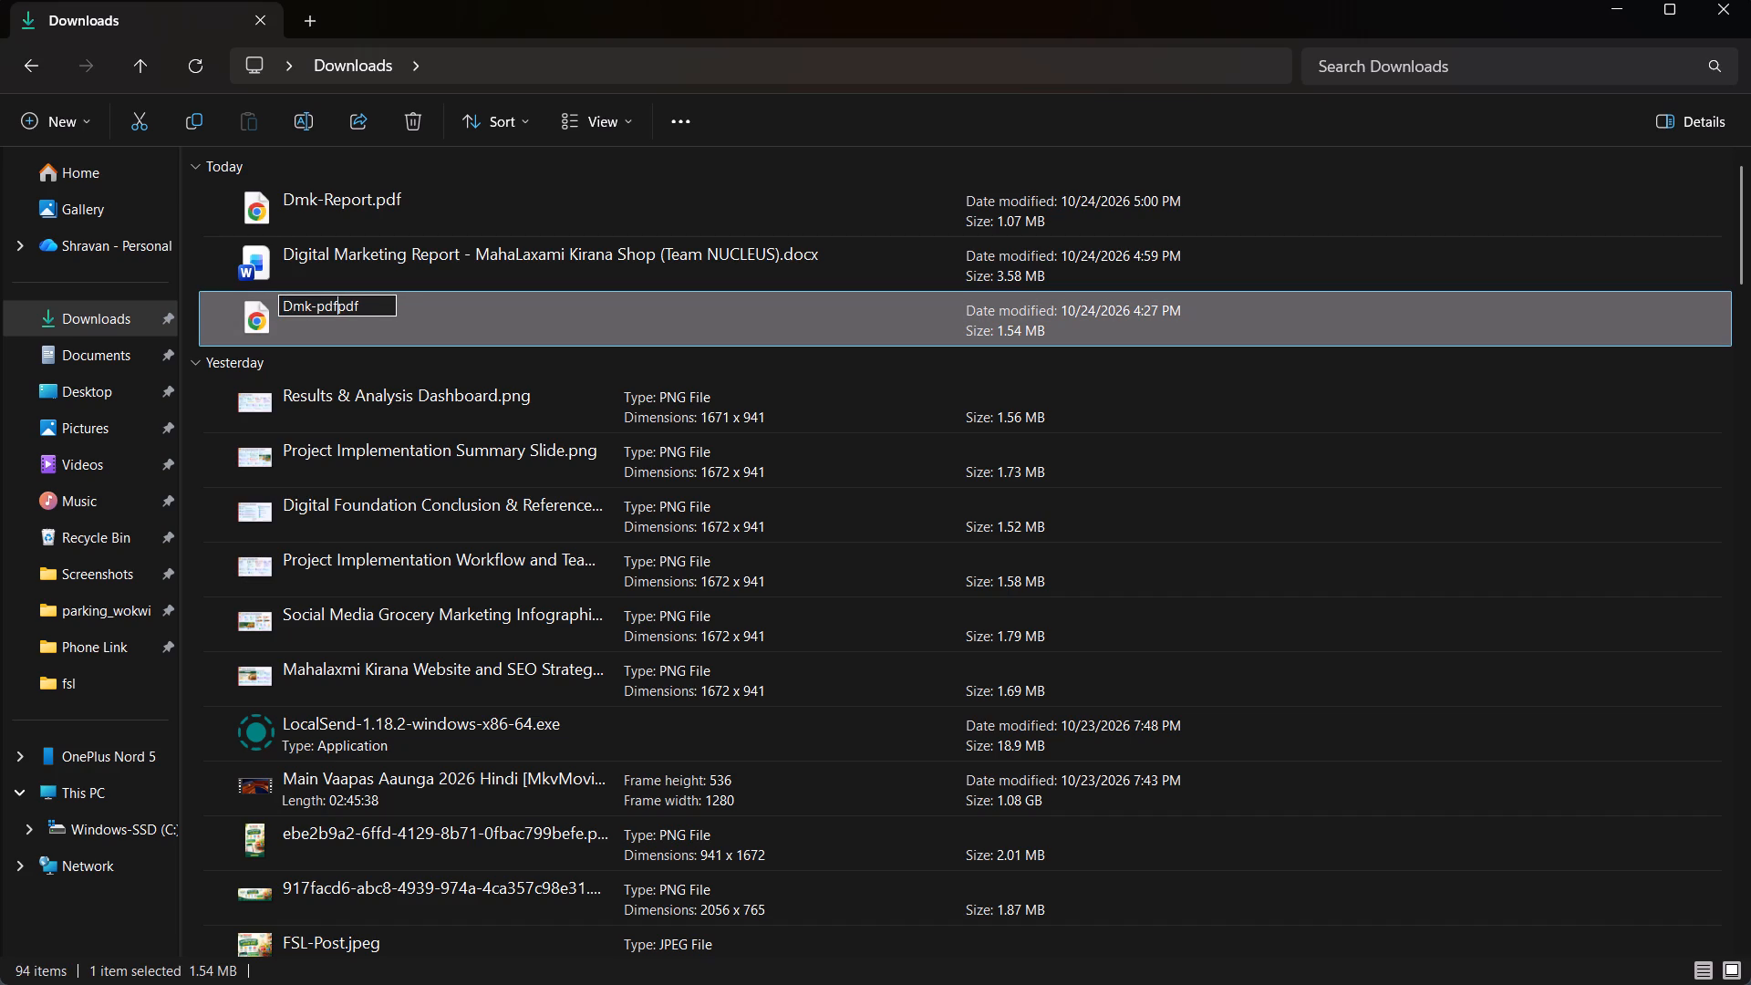
key(BackSpace)
key(BackSpace)
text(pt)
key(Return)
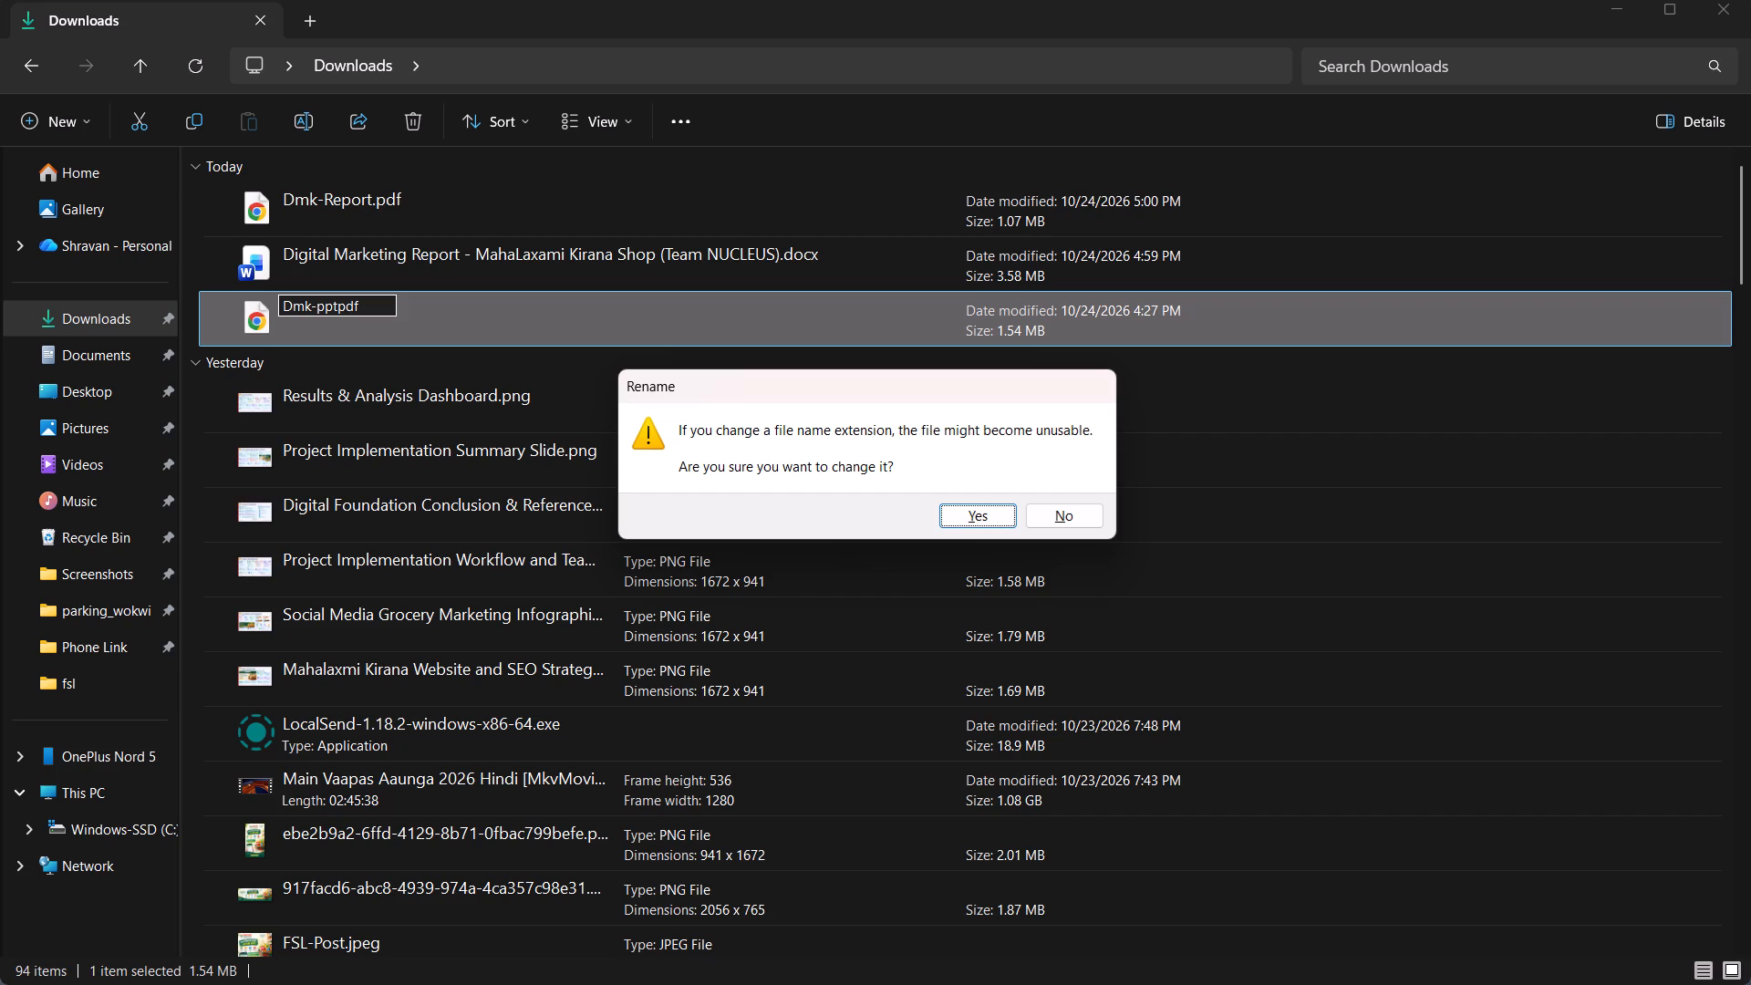
Decline the file extension change and rename Dmk-pdf.pdf in the Downloads folder as Dmk-ppt.pdf.
click(338, 301)
click(1034, 513)
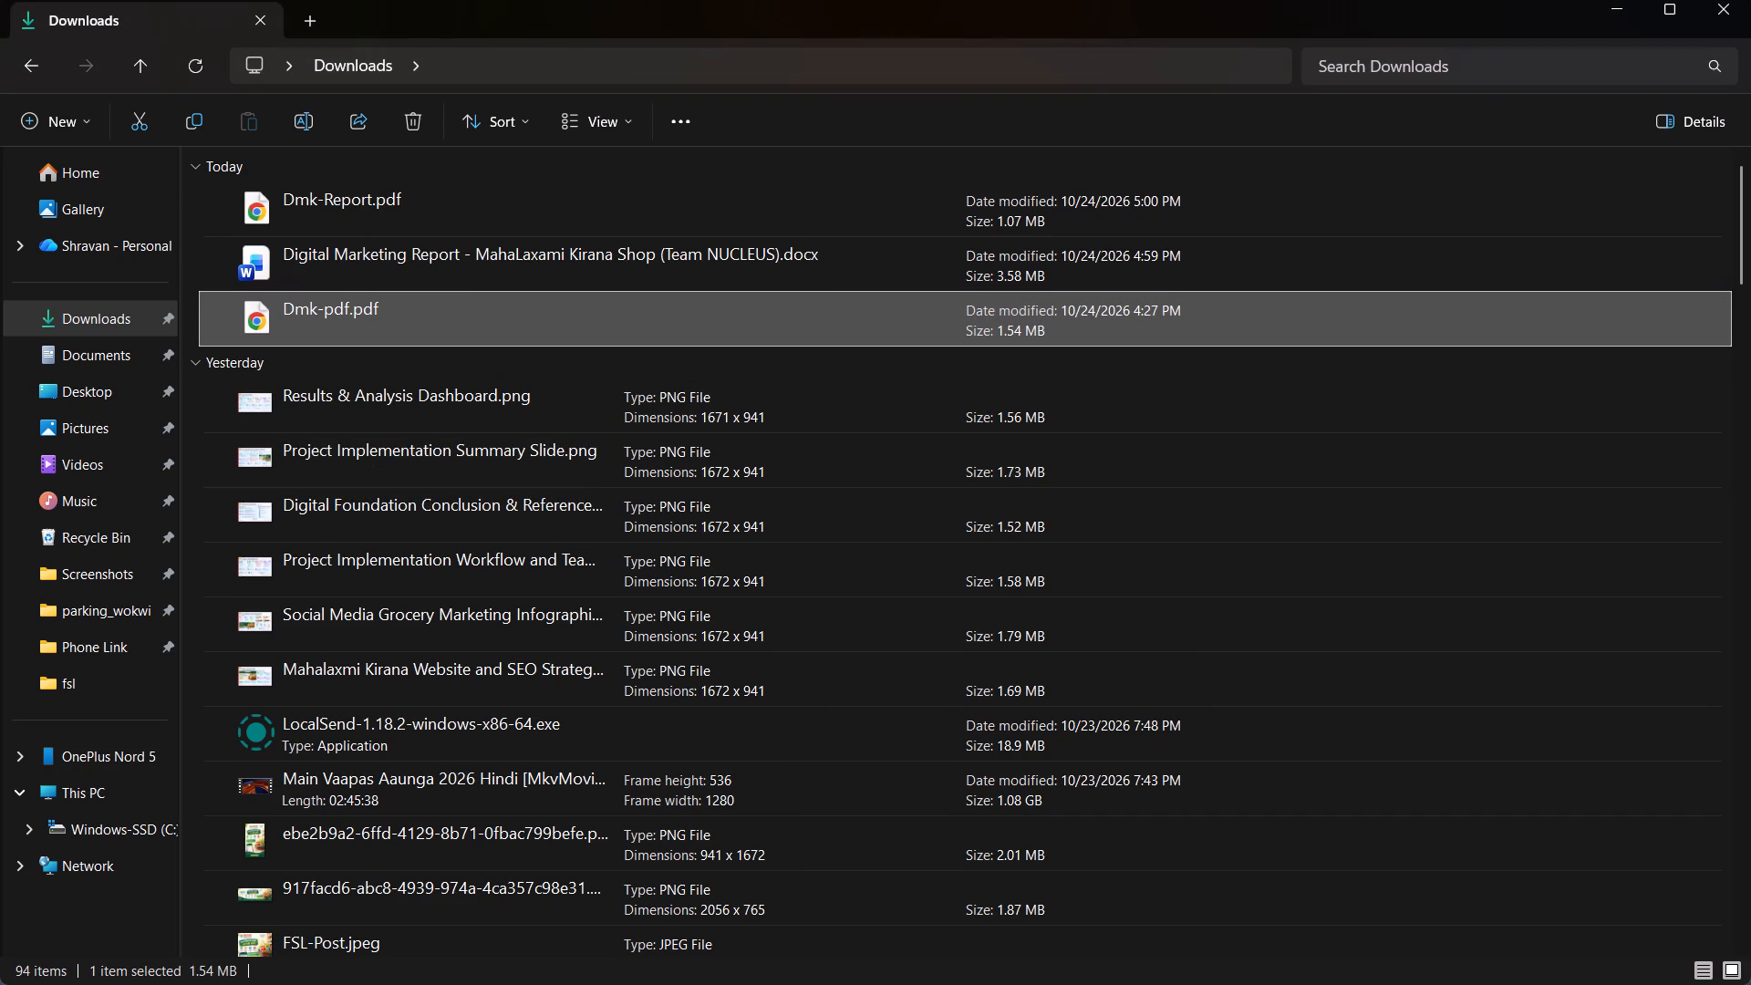
right_click(334, 298)
click(530, 325)
click(306, 306)
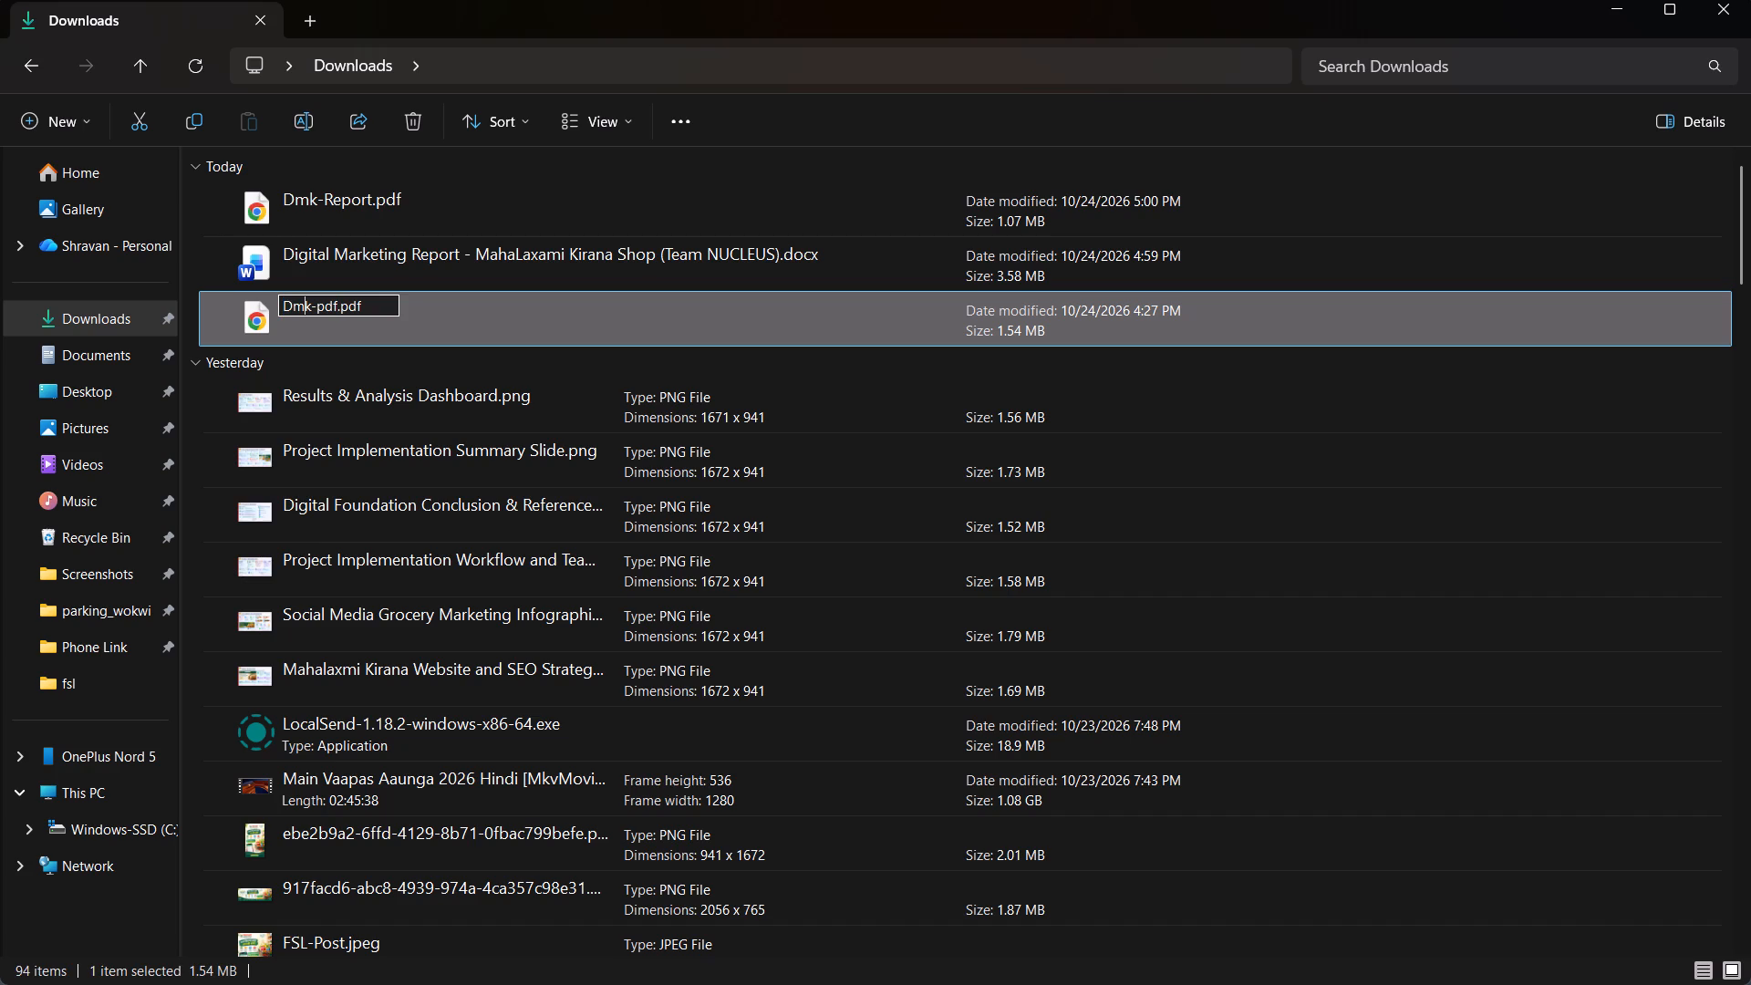
drag(319, 306, 335, 306)
drag(335, 306, 334, 304)
key(BackSpace)
key(Right)
key(BackSpace)
text(ppt)
key(Return)
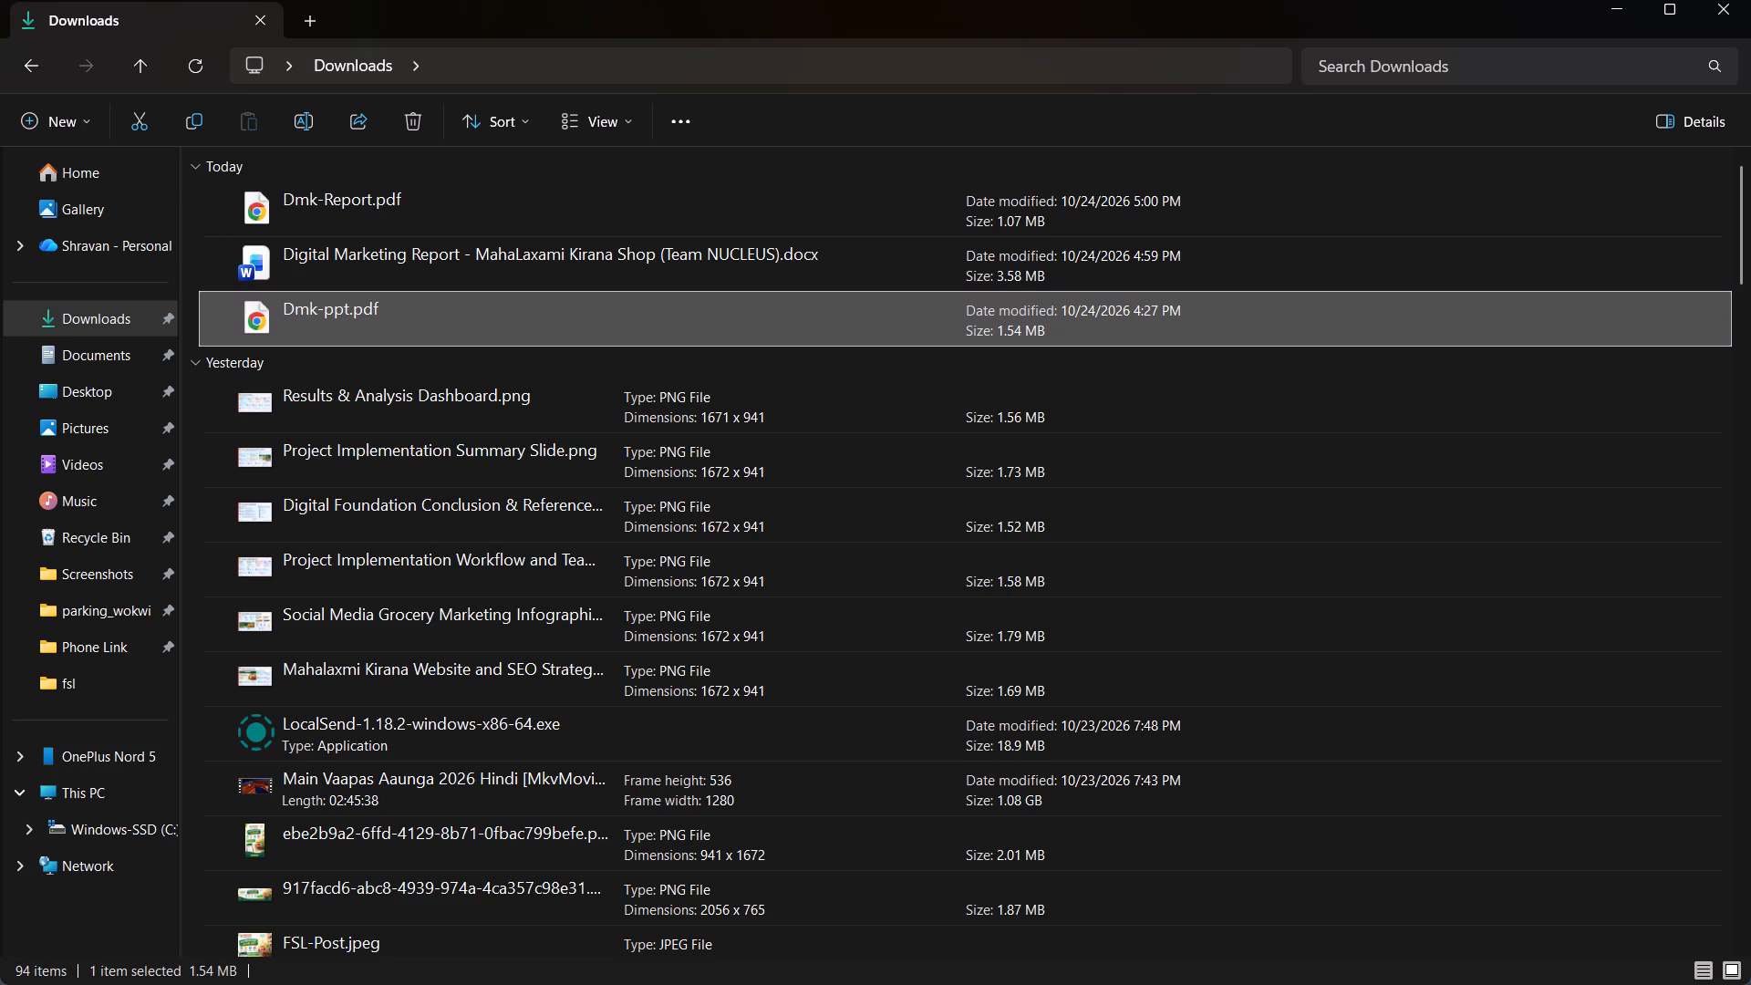
Open Dmk-ppt.pdf, look through its slides from the cover to Conclusion & References, and close it.
double_click(334, 304)
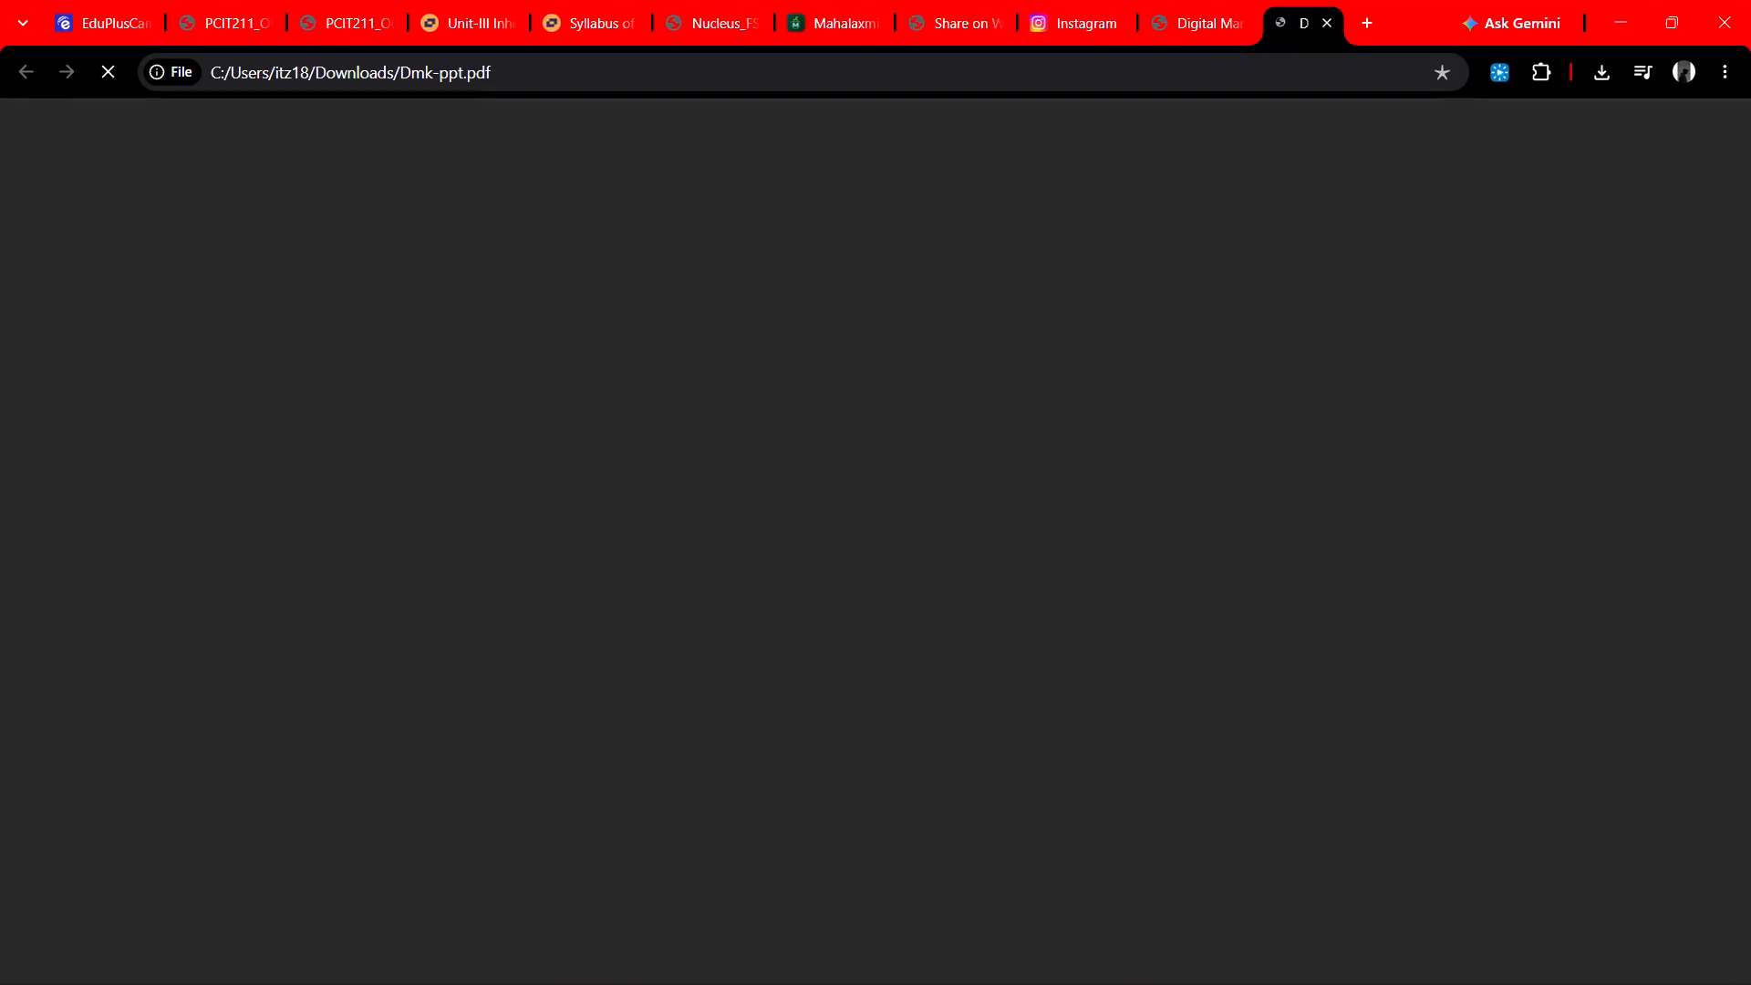
scroll(532, 335, down, 6)
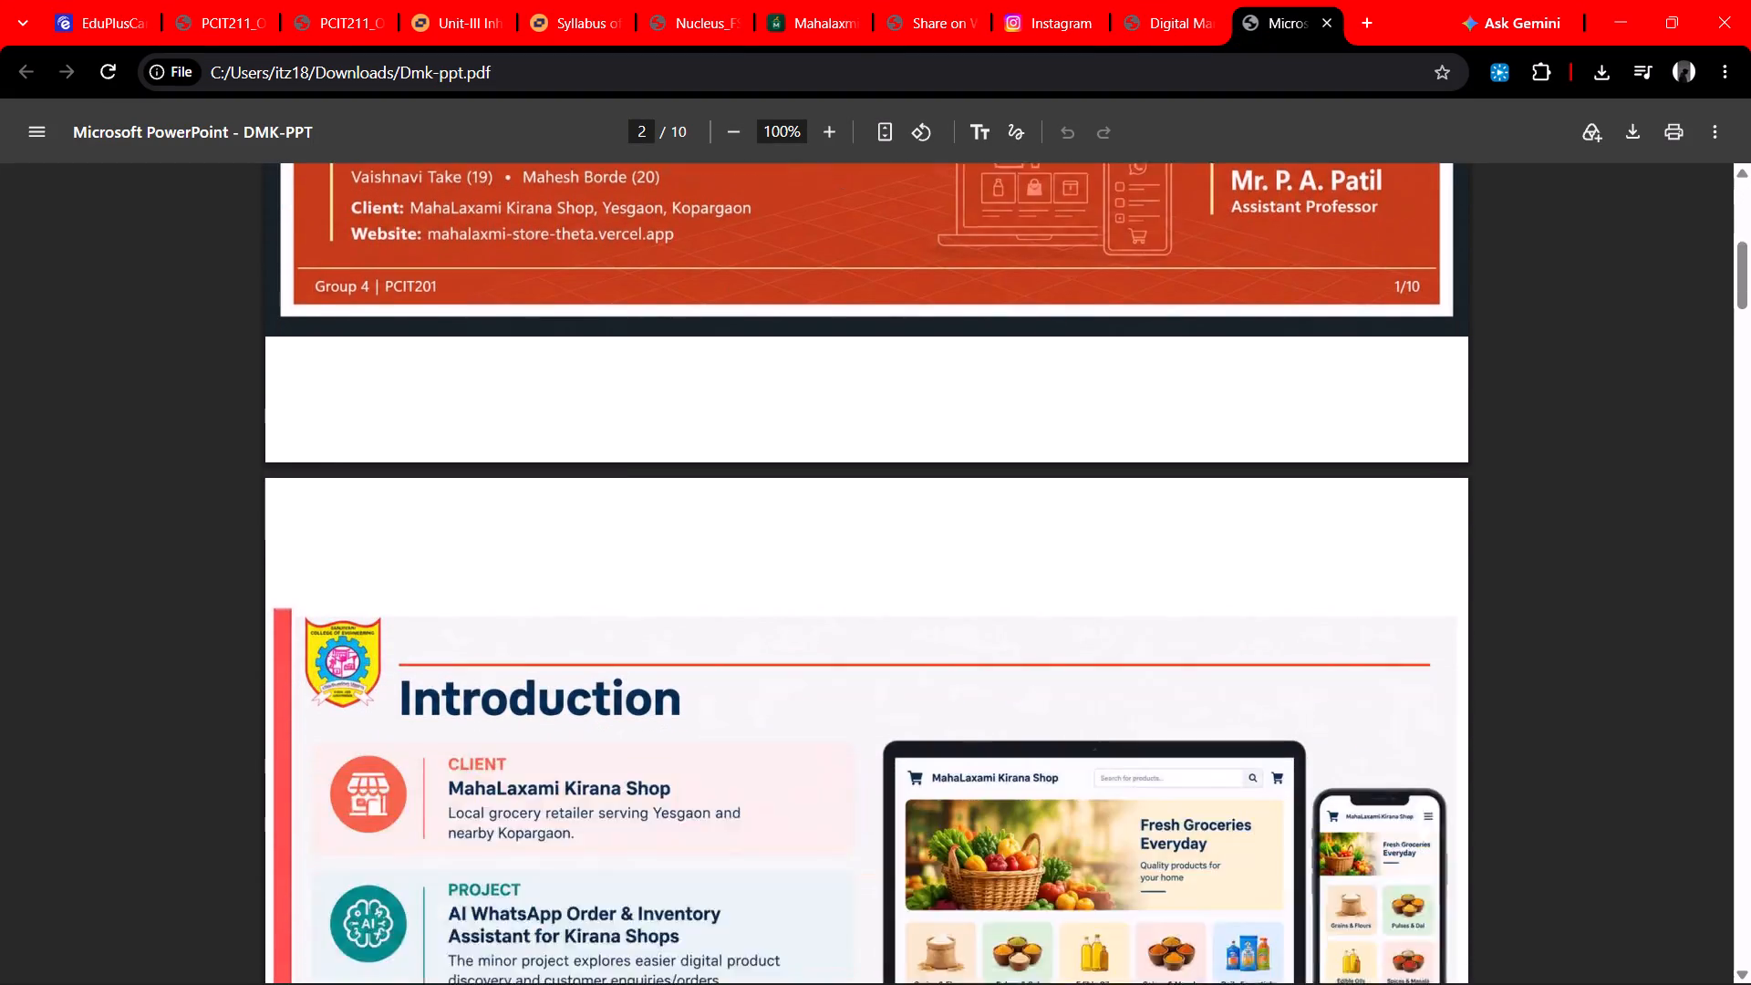
scroll(532, 335, down, 15)
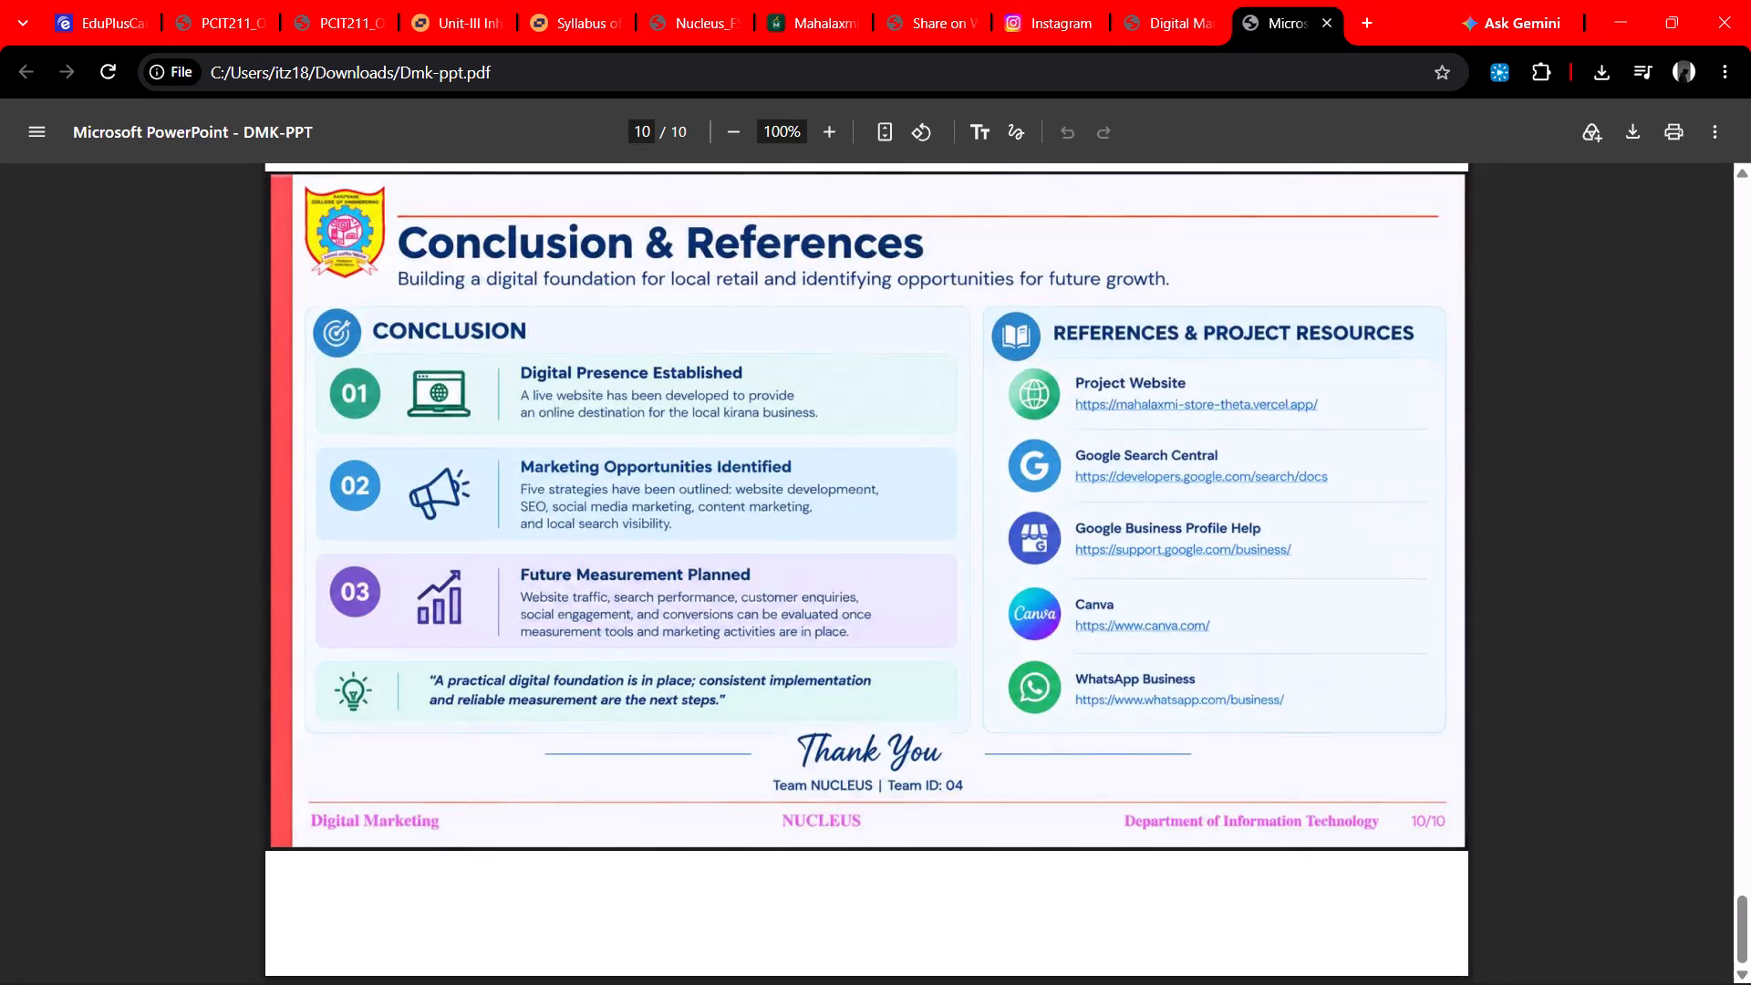
click(1328, 20)
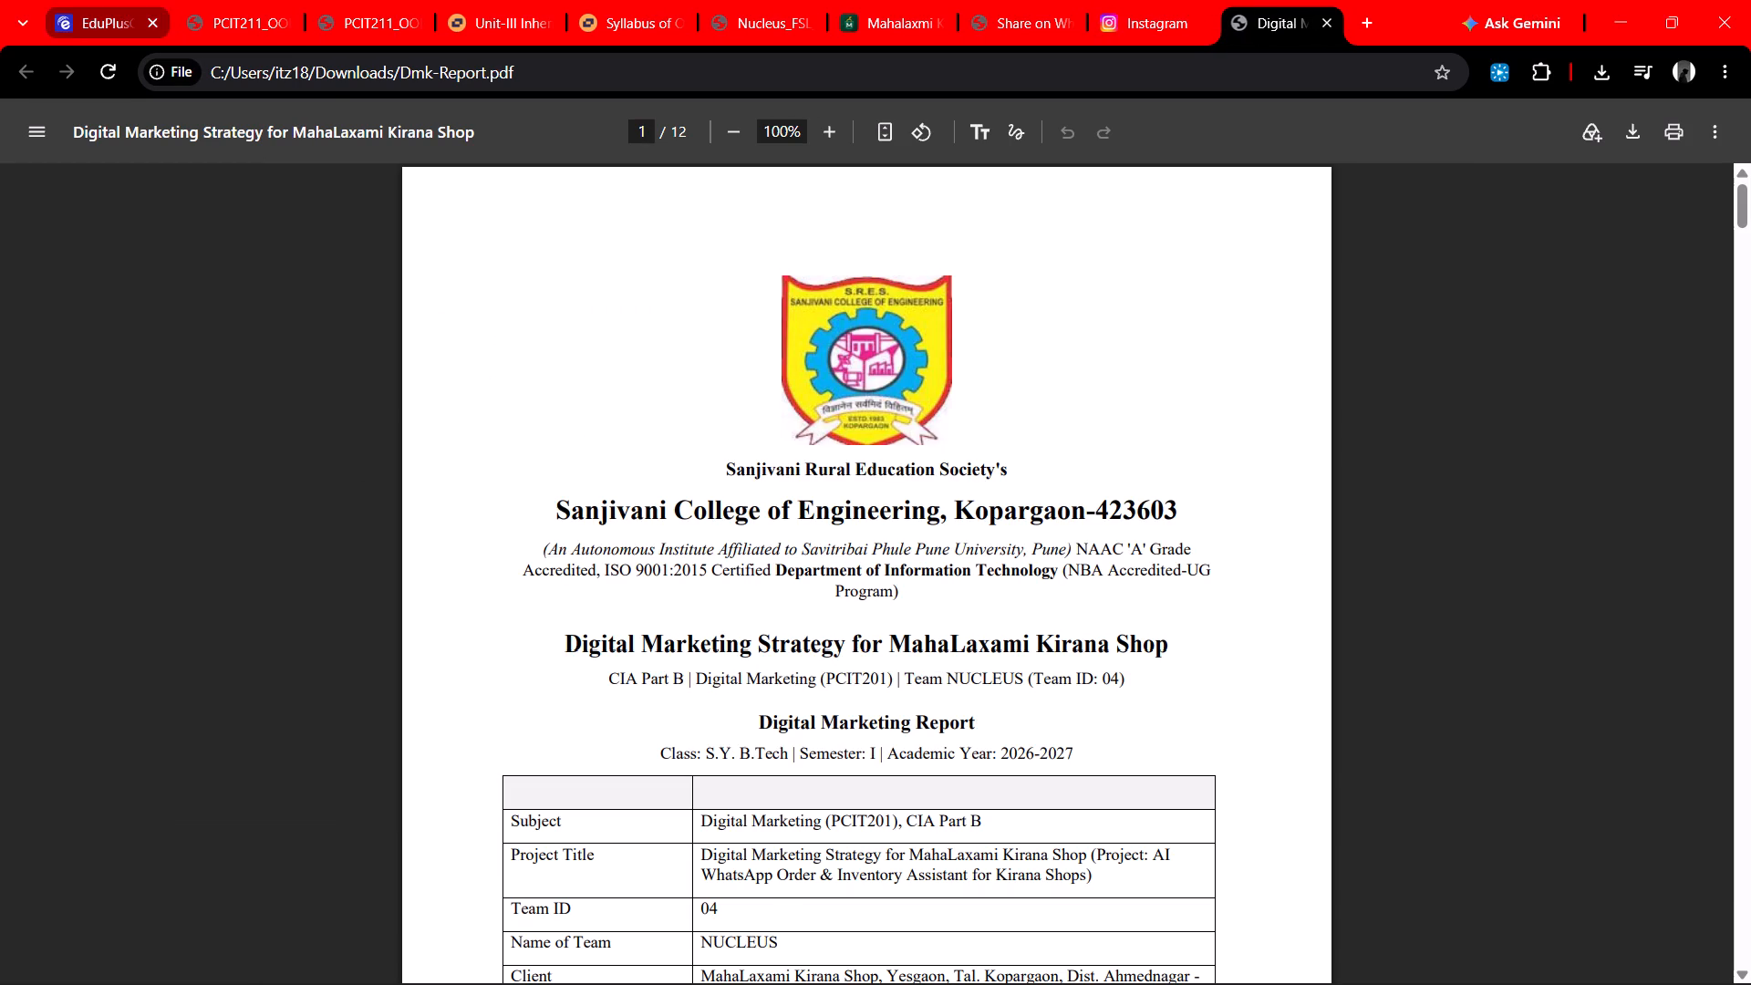
Switch to the EduPlus campus portal and open the Digital Marketing course's assignment submission list from the Assignment module.
click(85, 3)
scroll(618, 560, right, 6)
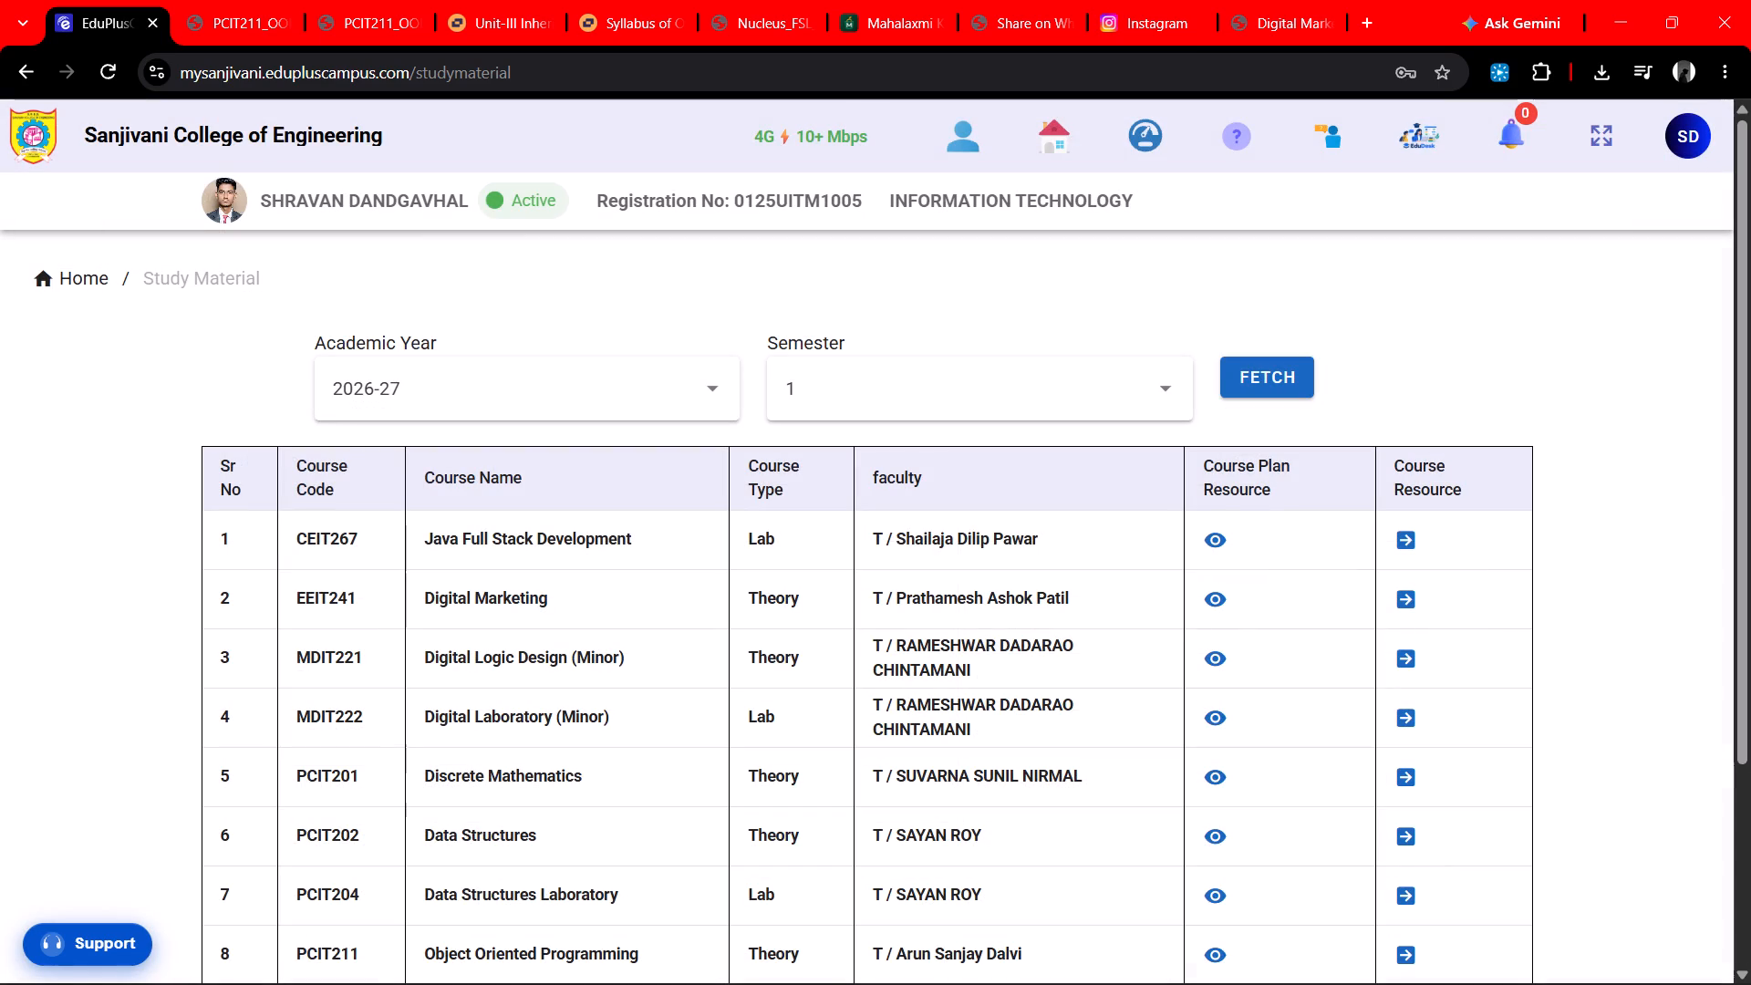
scroll(618, 560, right, 6)
scroll(222, 444, right, 8)
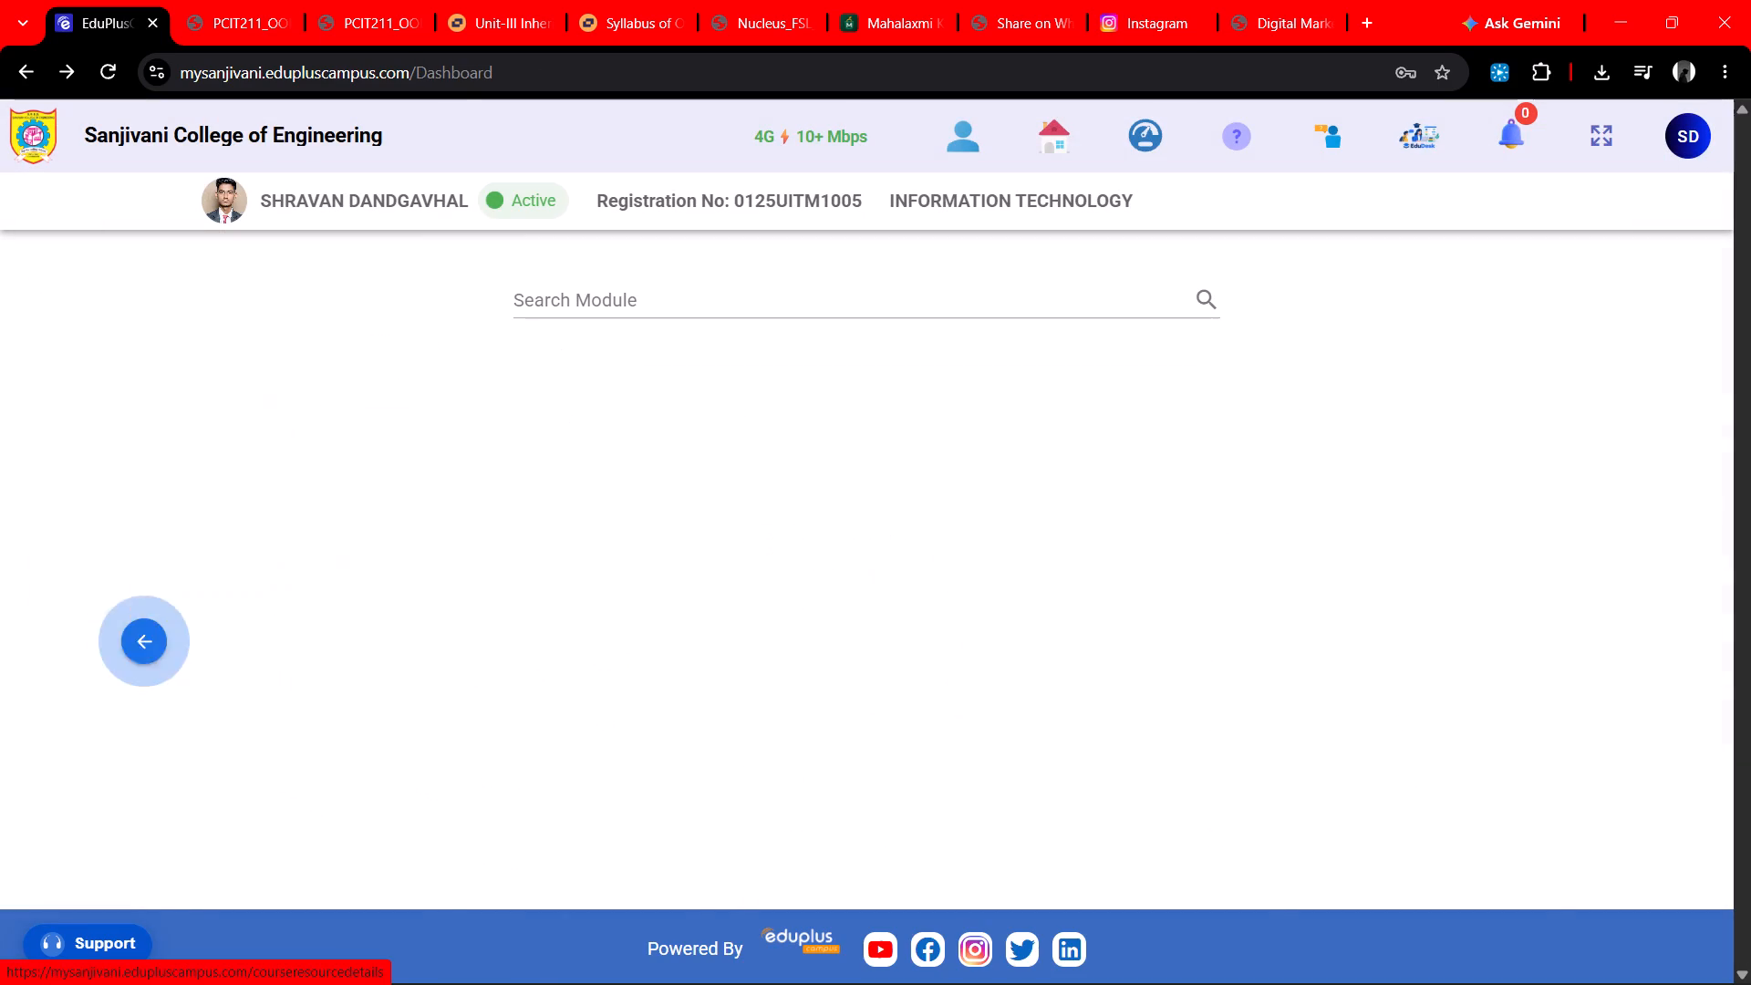
double_click(397, 417)
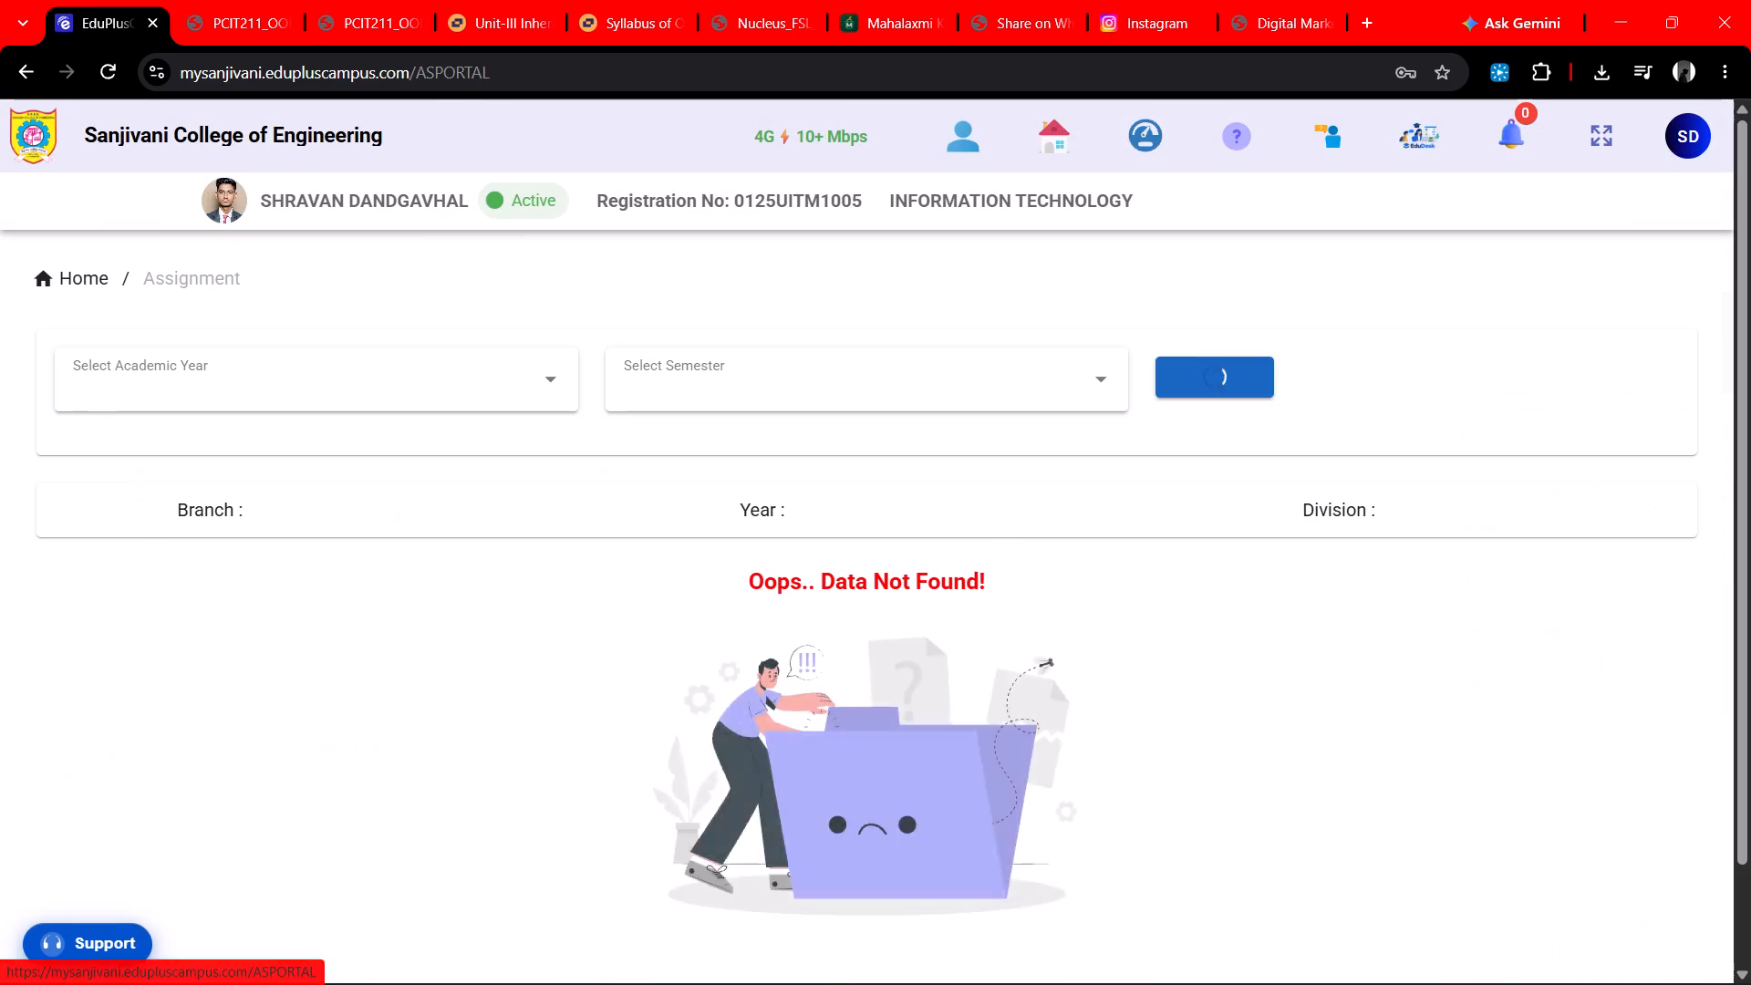
scroll(942, 756, down, 1)
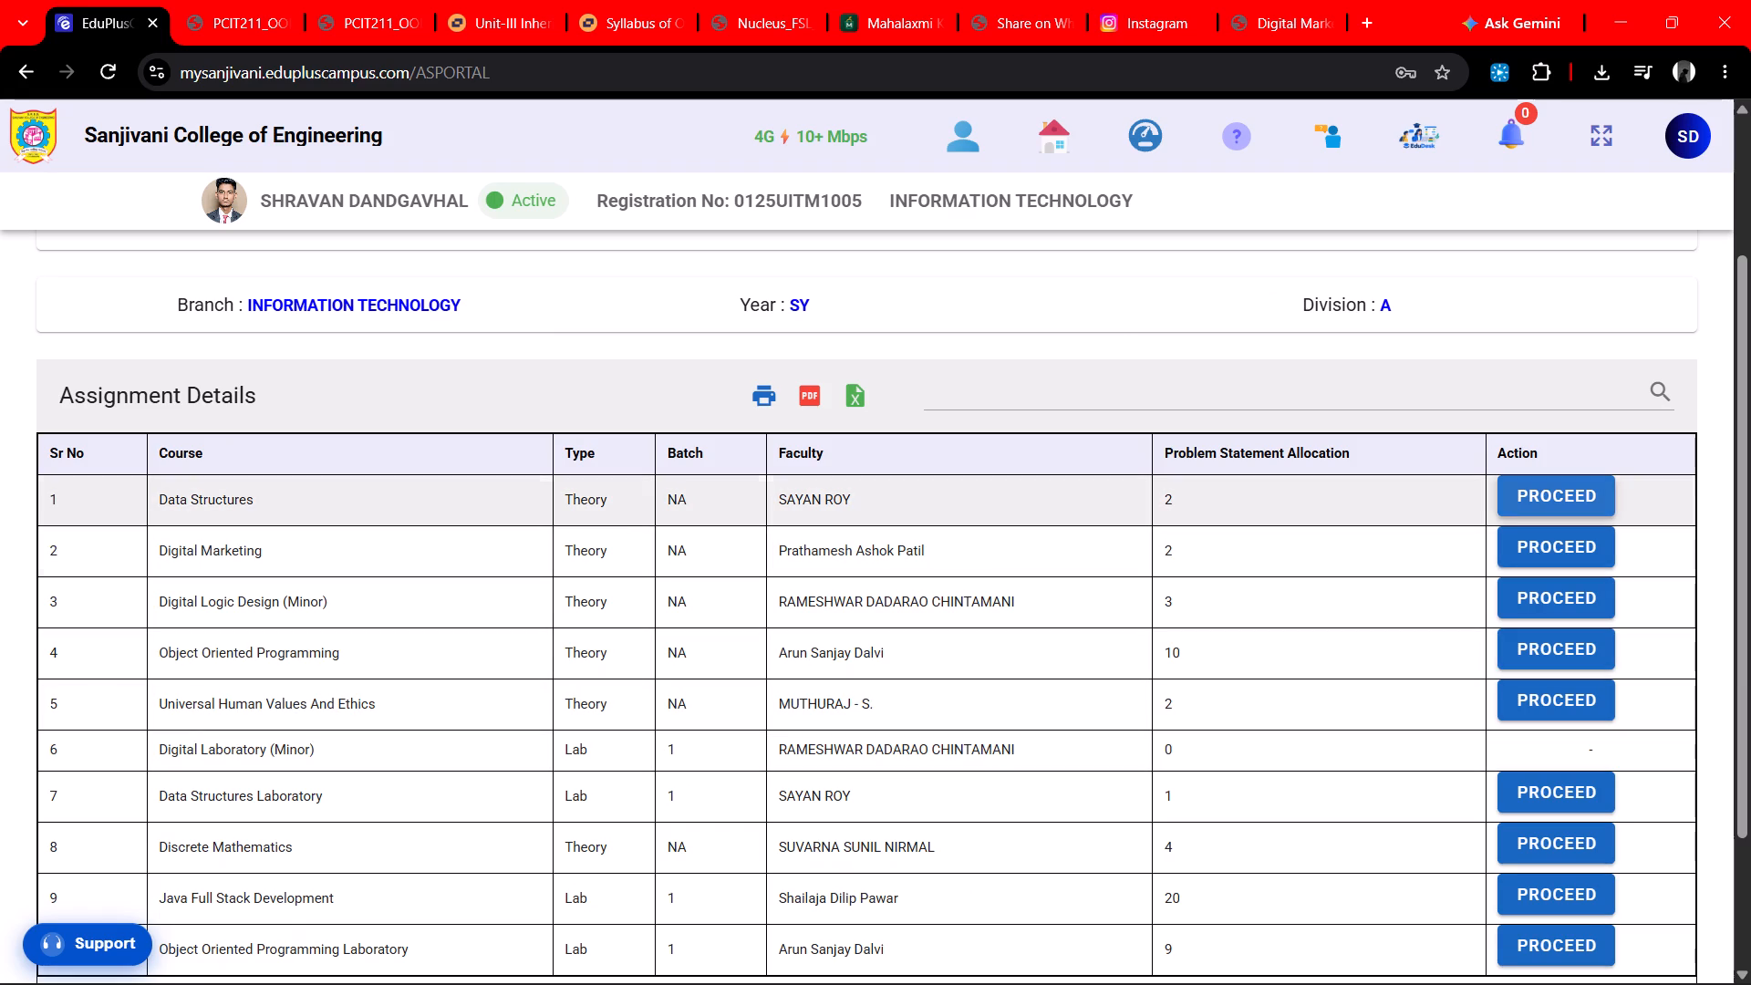
double_click(1527, 546)
scroll(914, 581, down, 1)
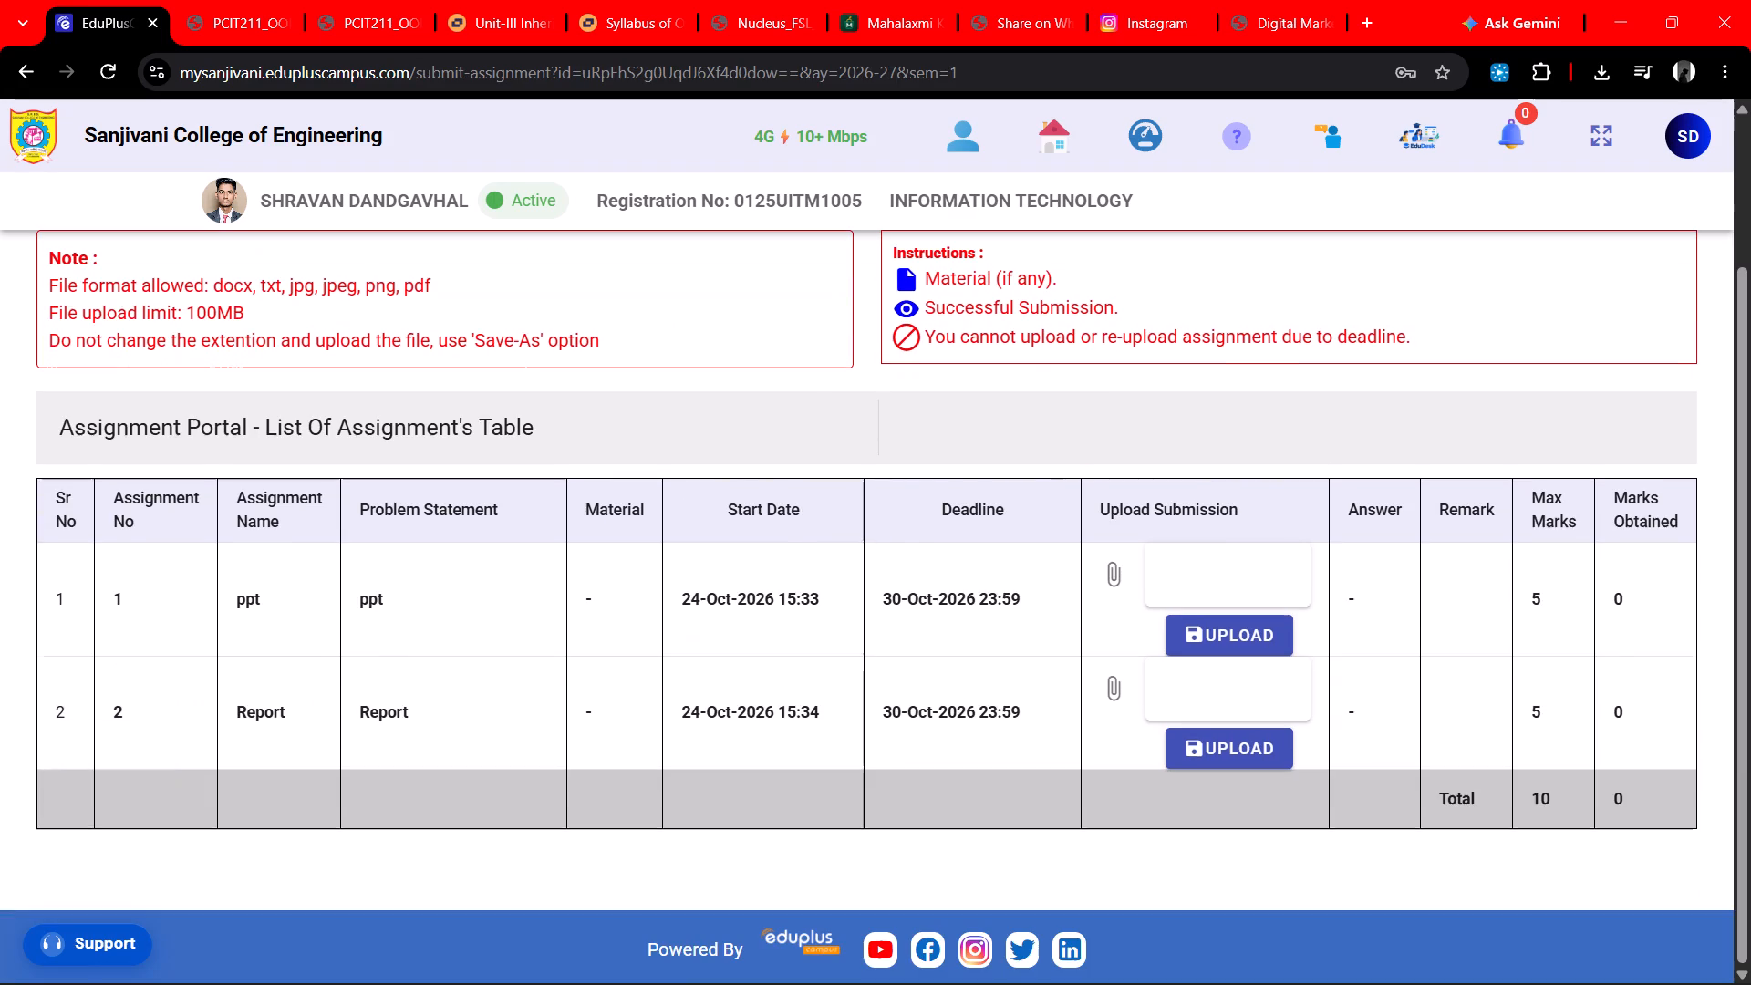
scroll(914, 581, down, 1)
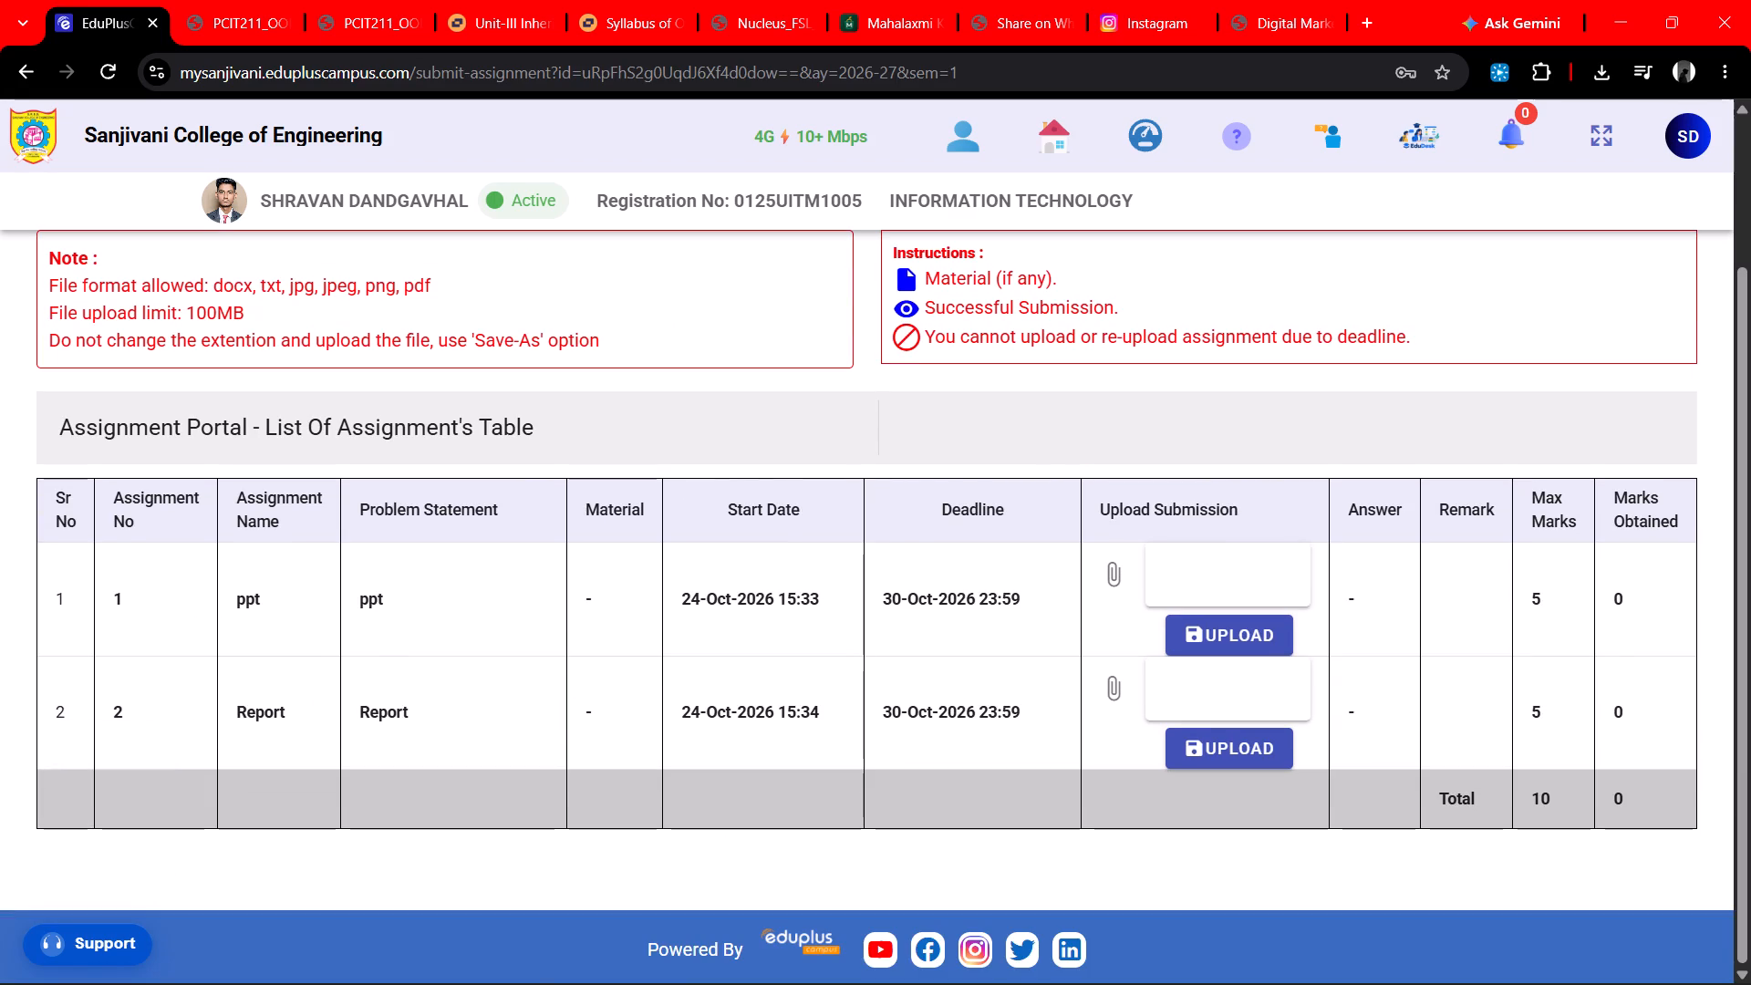
Attach Dmk-ppt.pdf from the Downloads folder to assignment 1, ppt, and upload it.
click(1111, 578)
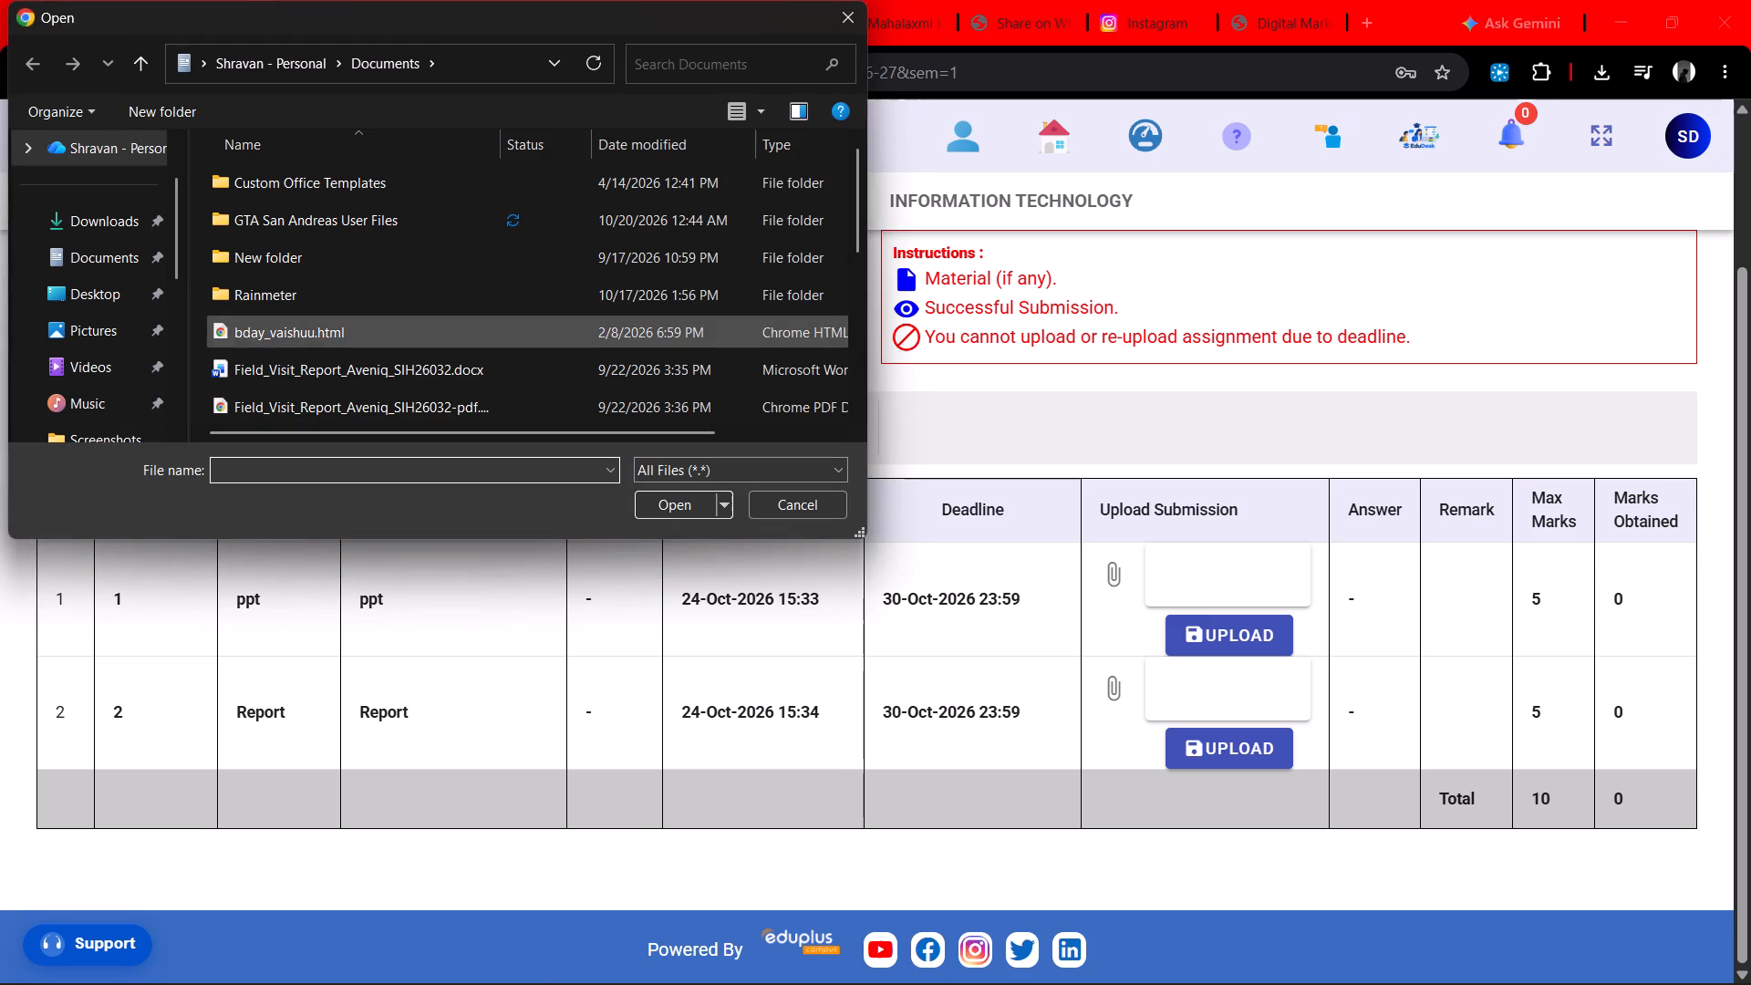
click(75, 256)
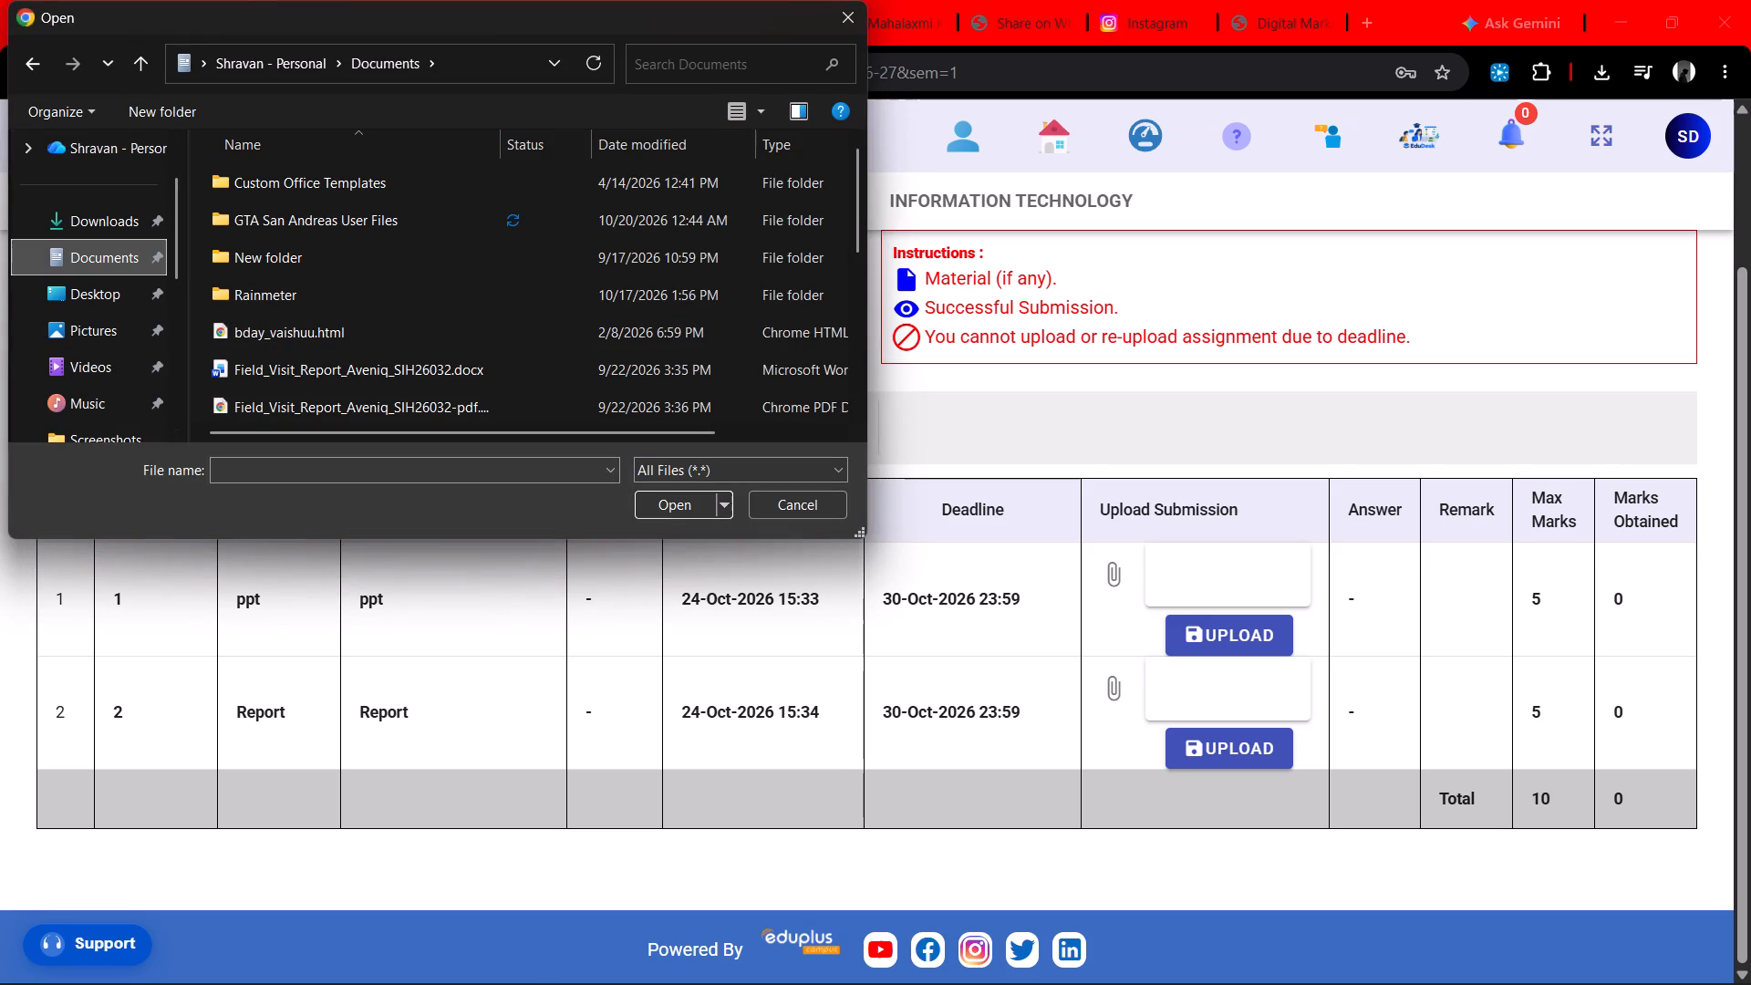
click(127, 207)
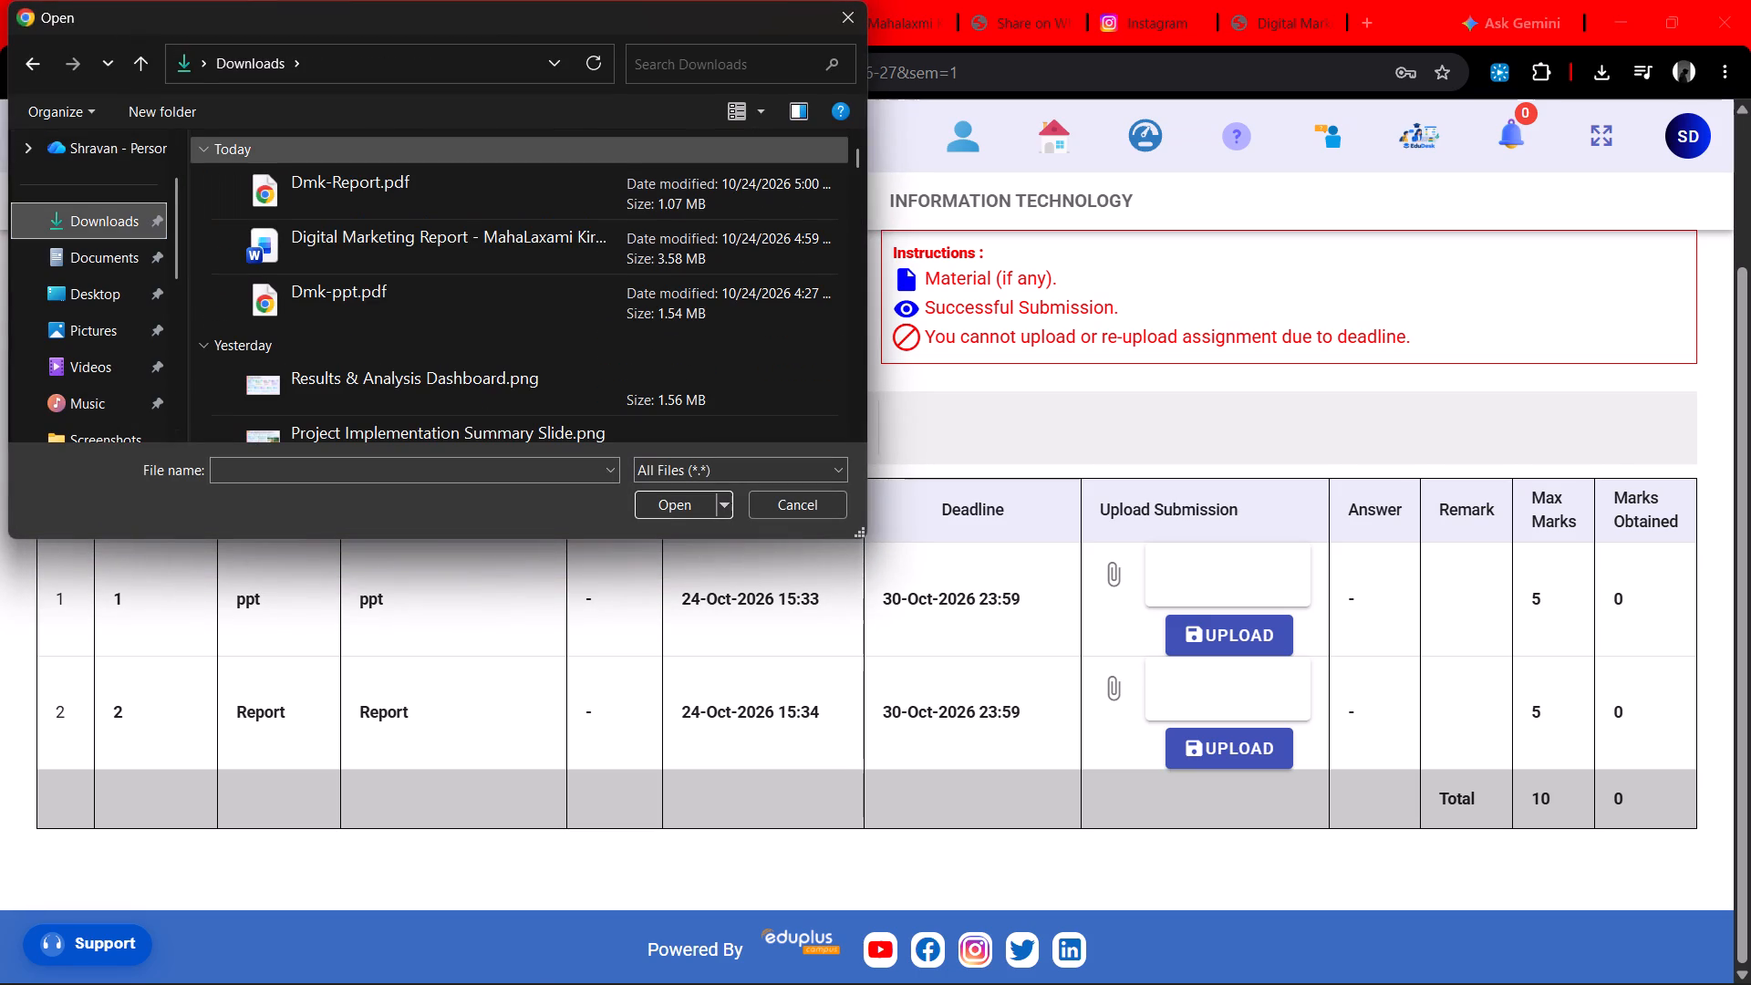
double_click(460, 300)
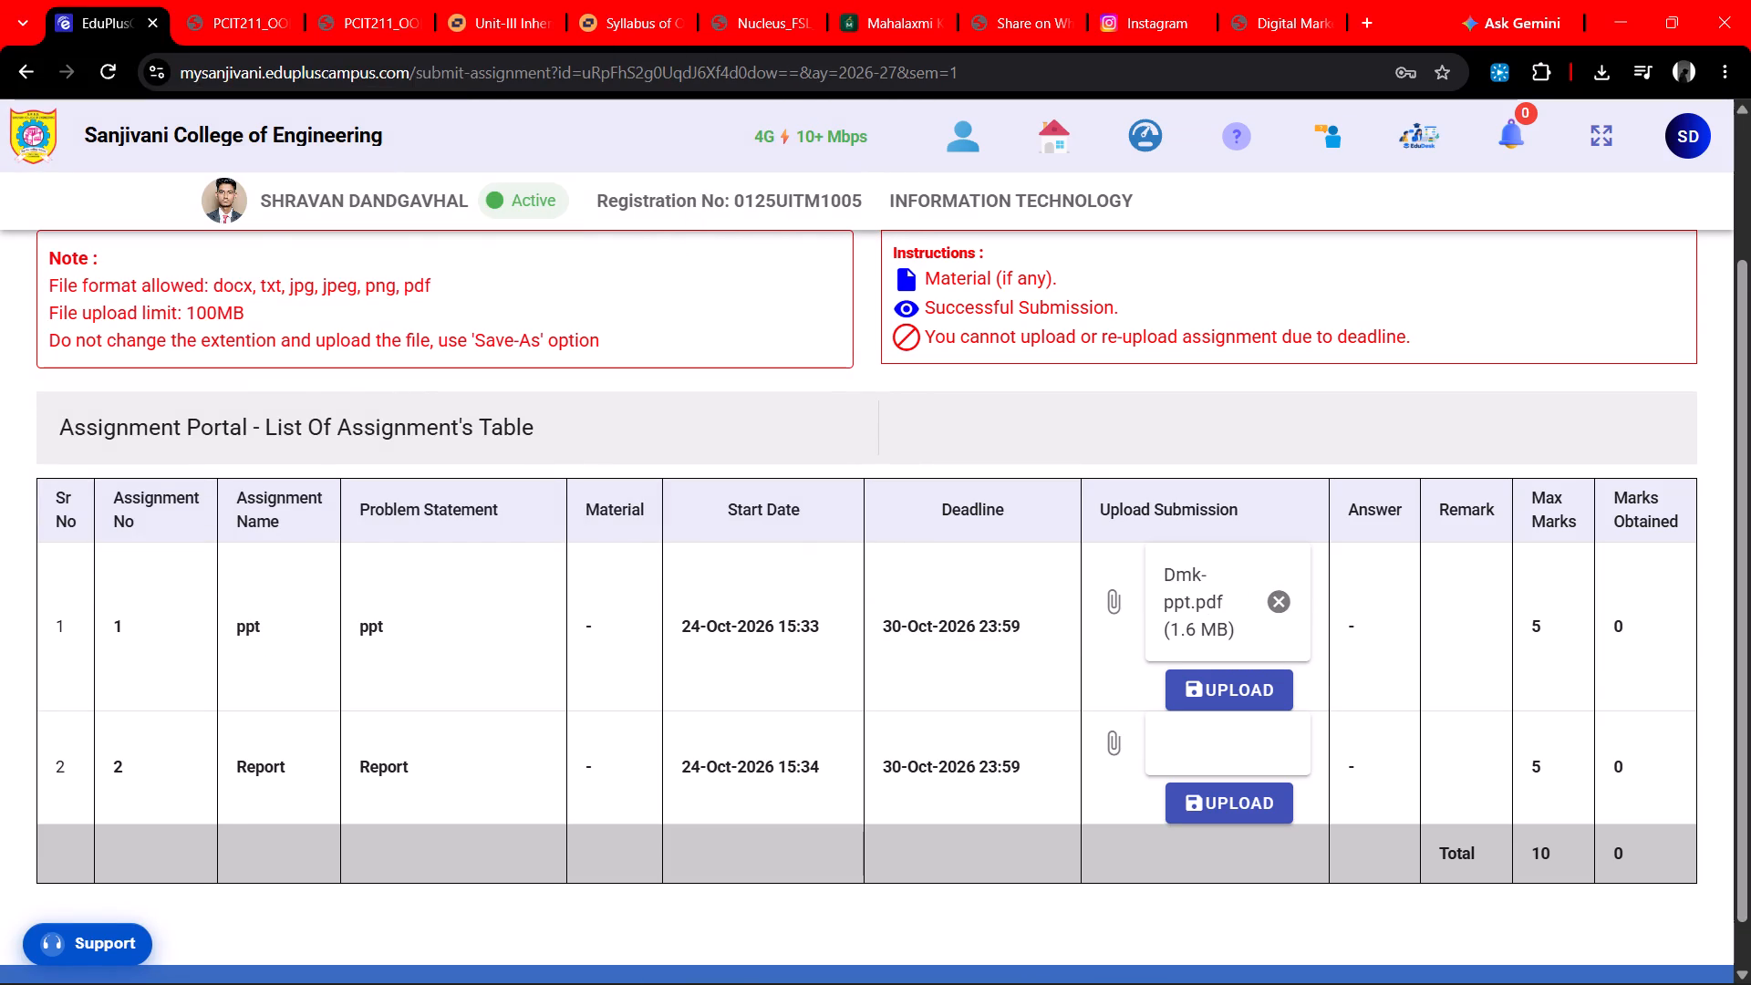
click(1234, 703)
Attach Dmk-Report.pdf from the Downloads folder to assignment 2, Report, and upload it.
click(1115, 742)
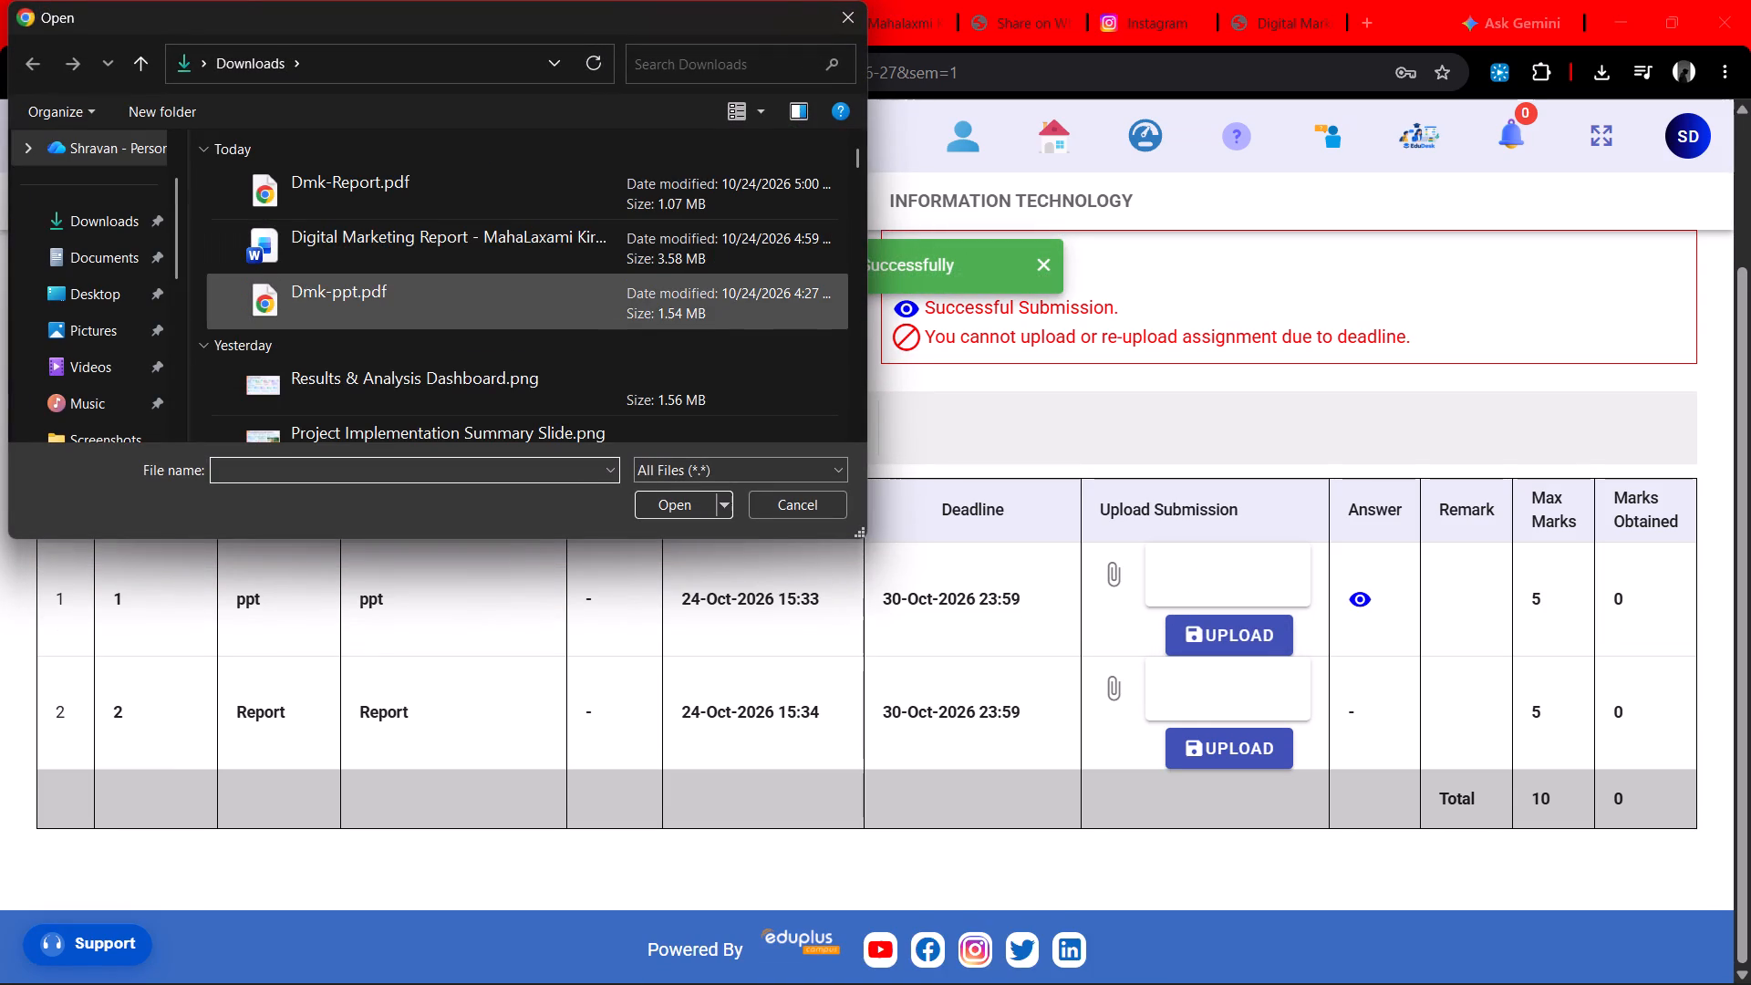
double_click(515, 190)
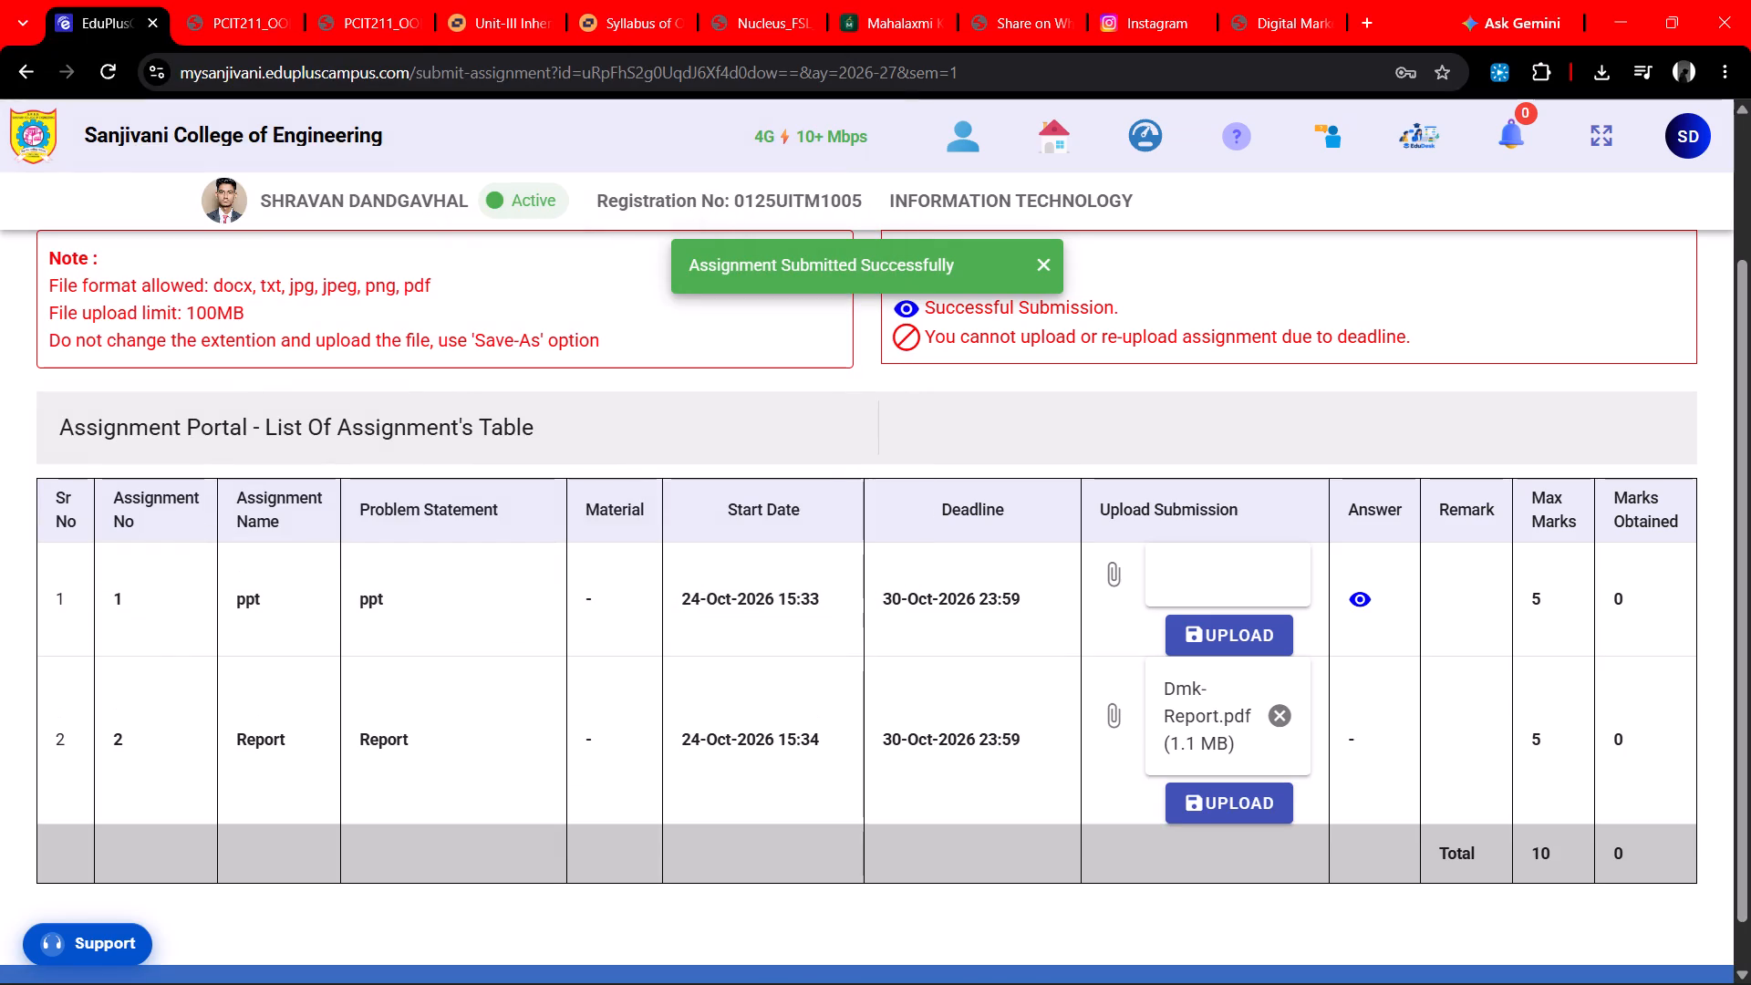
click(1252, 802)
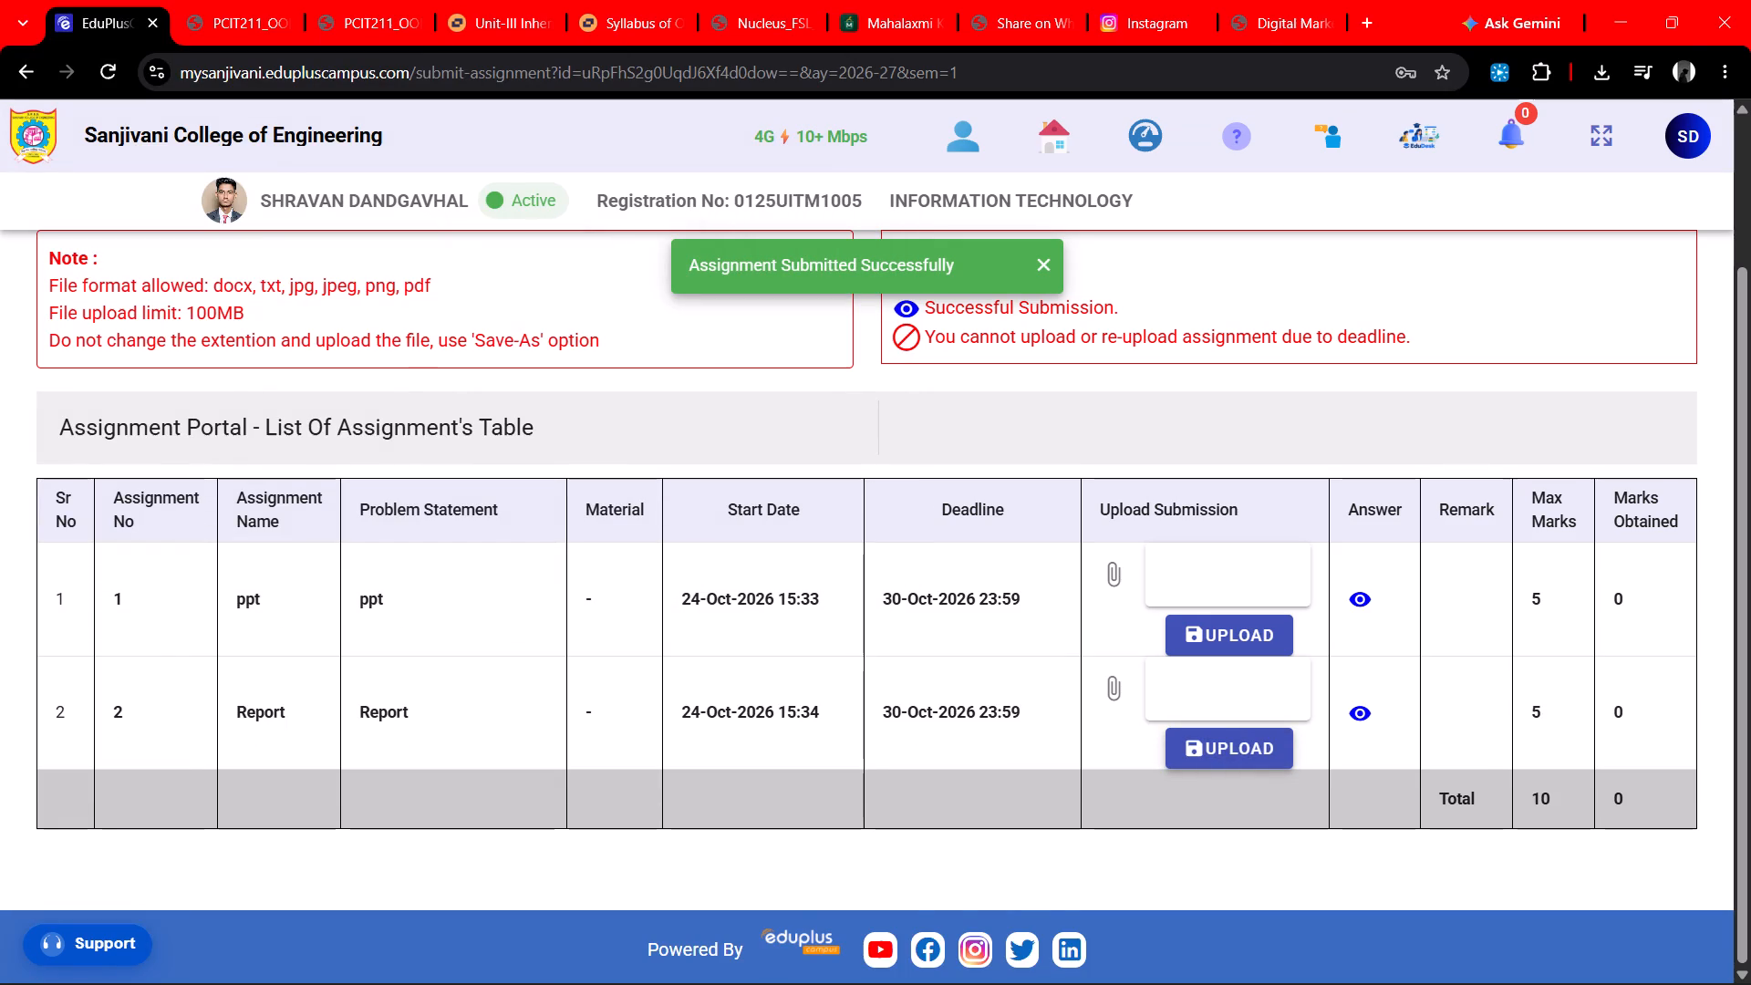
Open the submitted answer for the ppt assignment and check its slides from the cover to Target Audience & STP Strategy.
click(1362, 601)
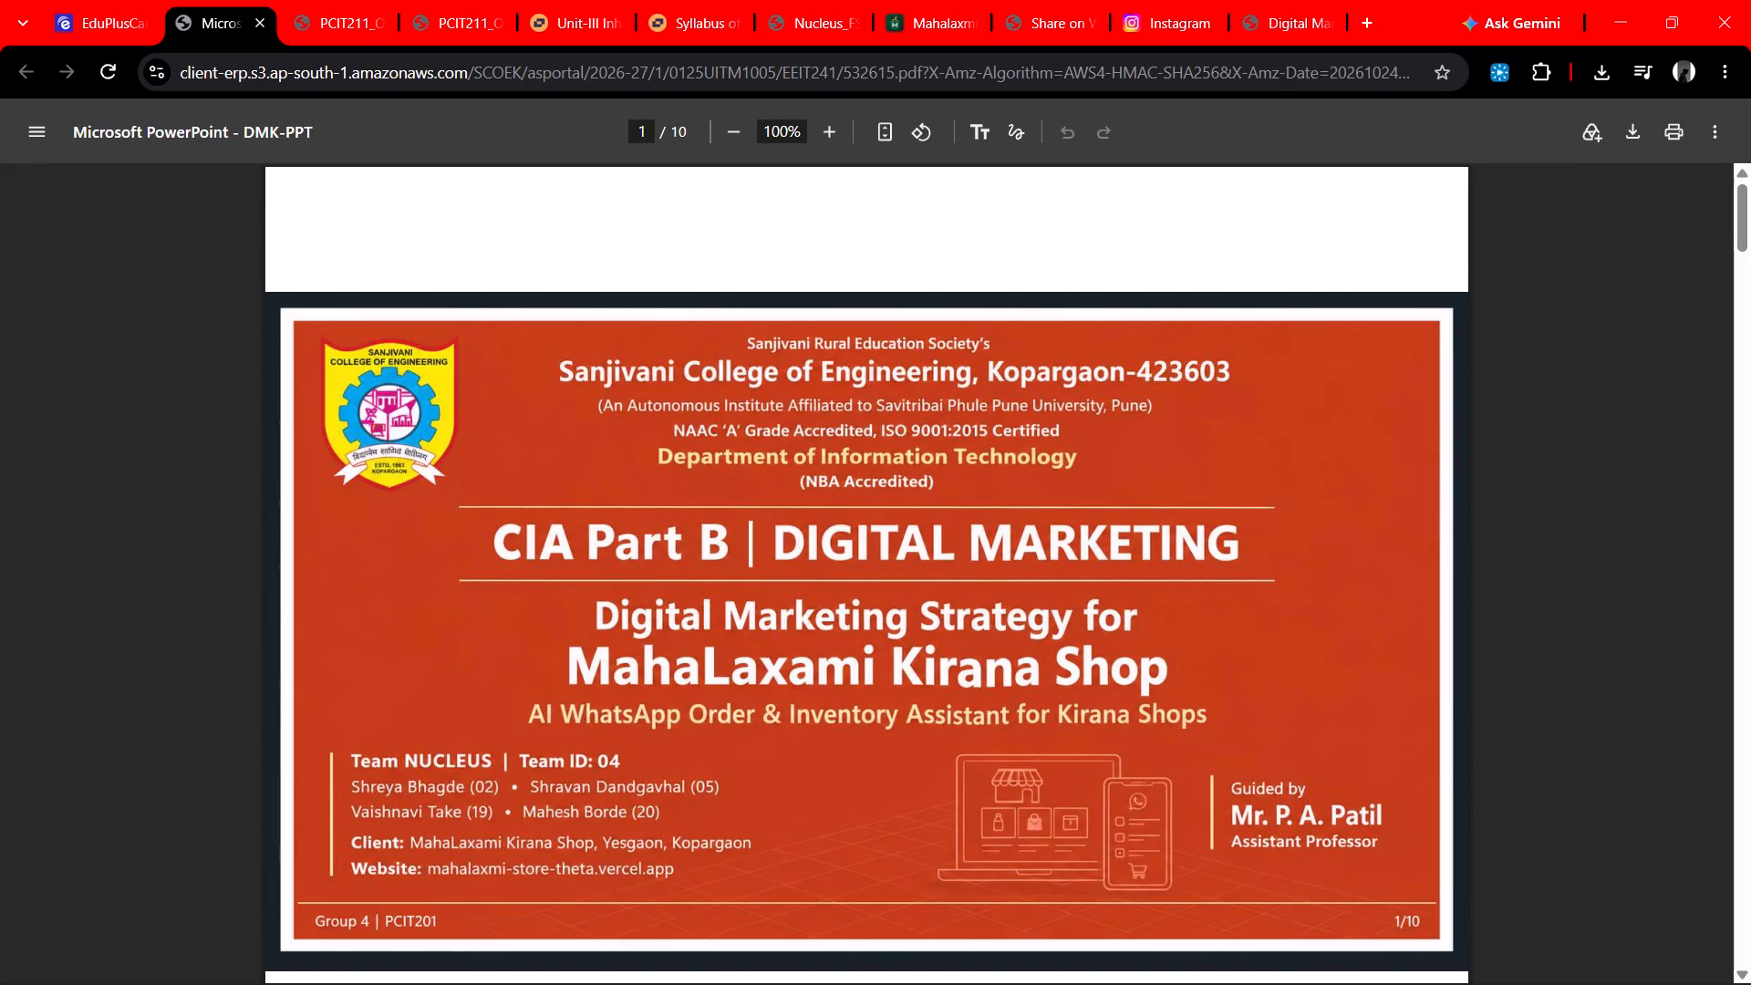
scroll(986, 626, down, 4)
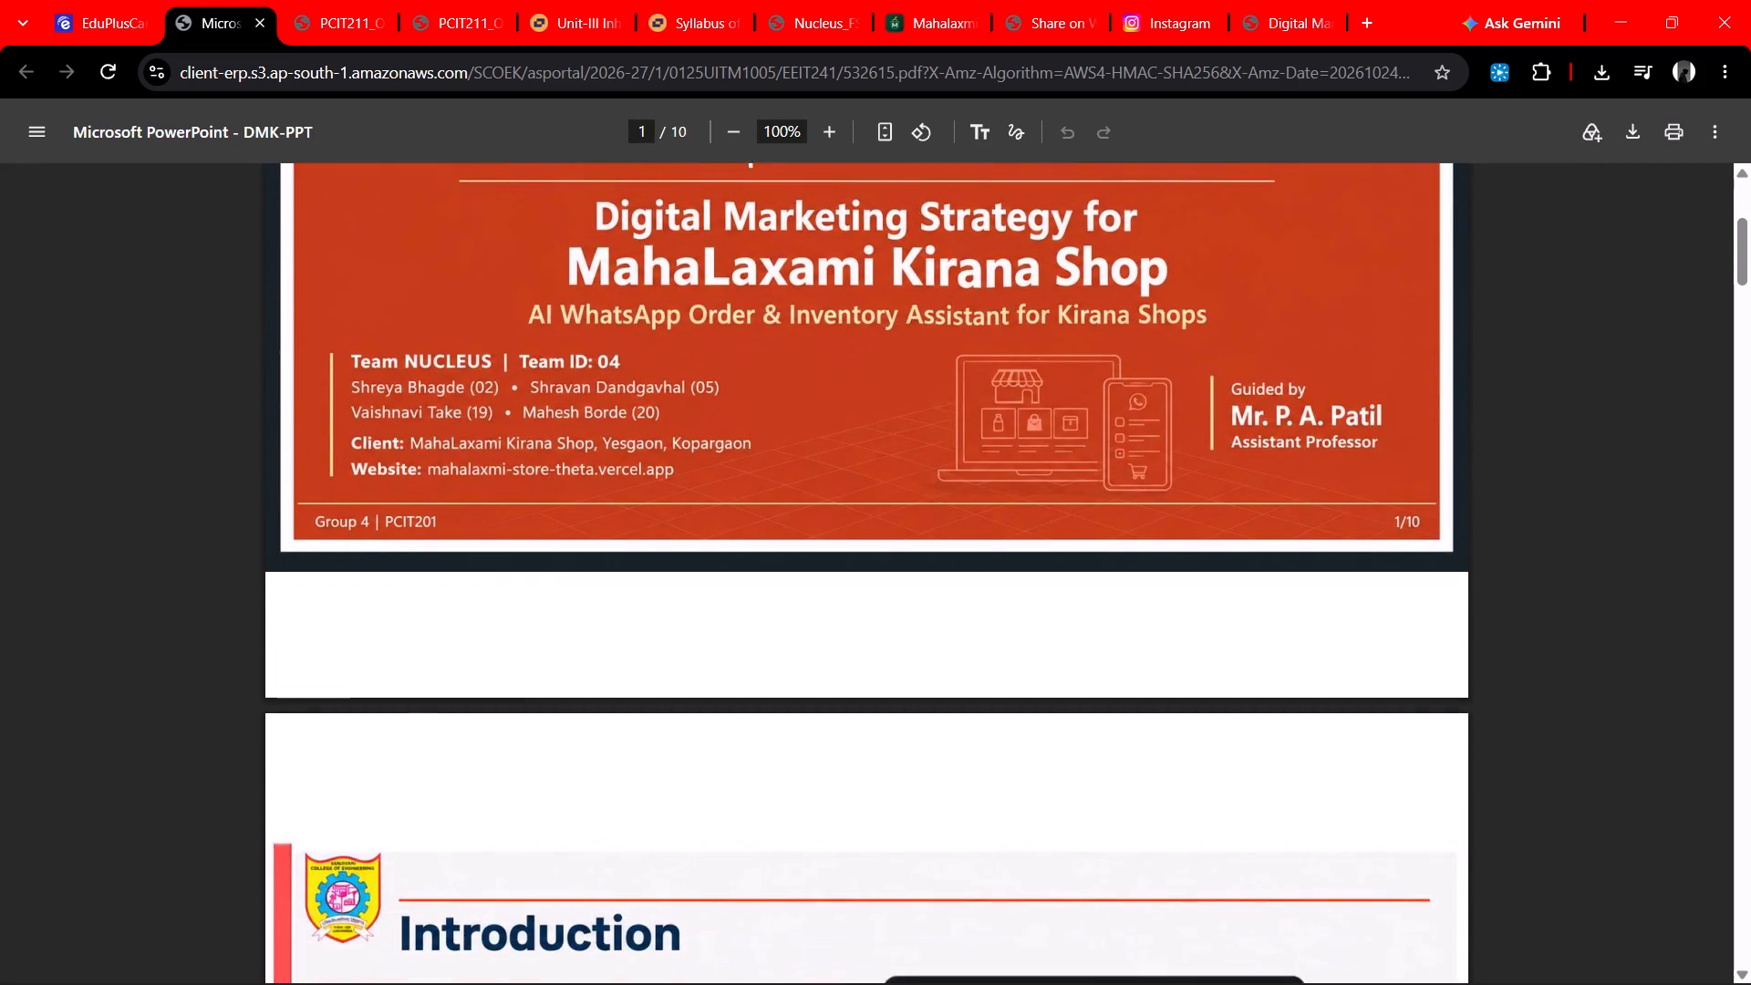
scroll(986, 626, down, 4)
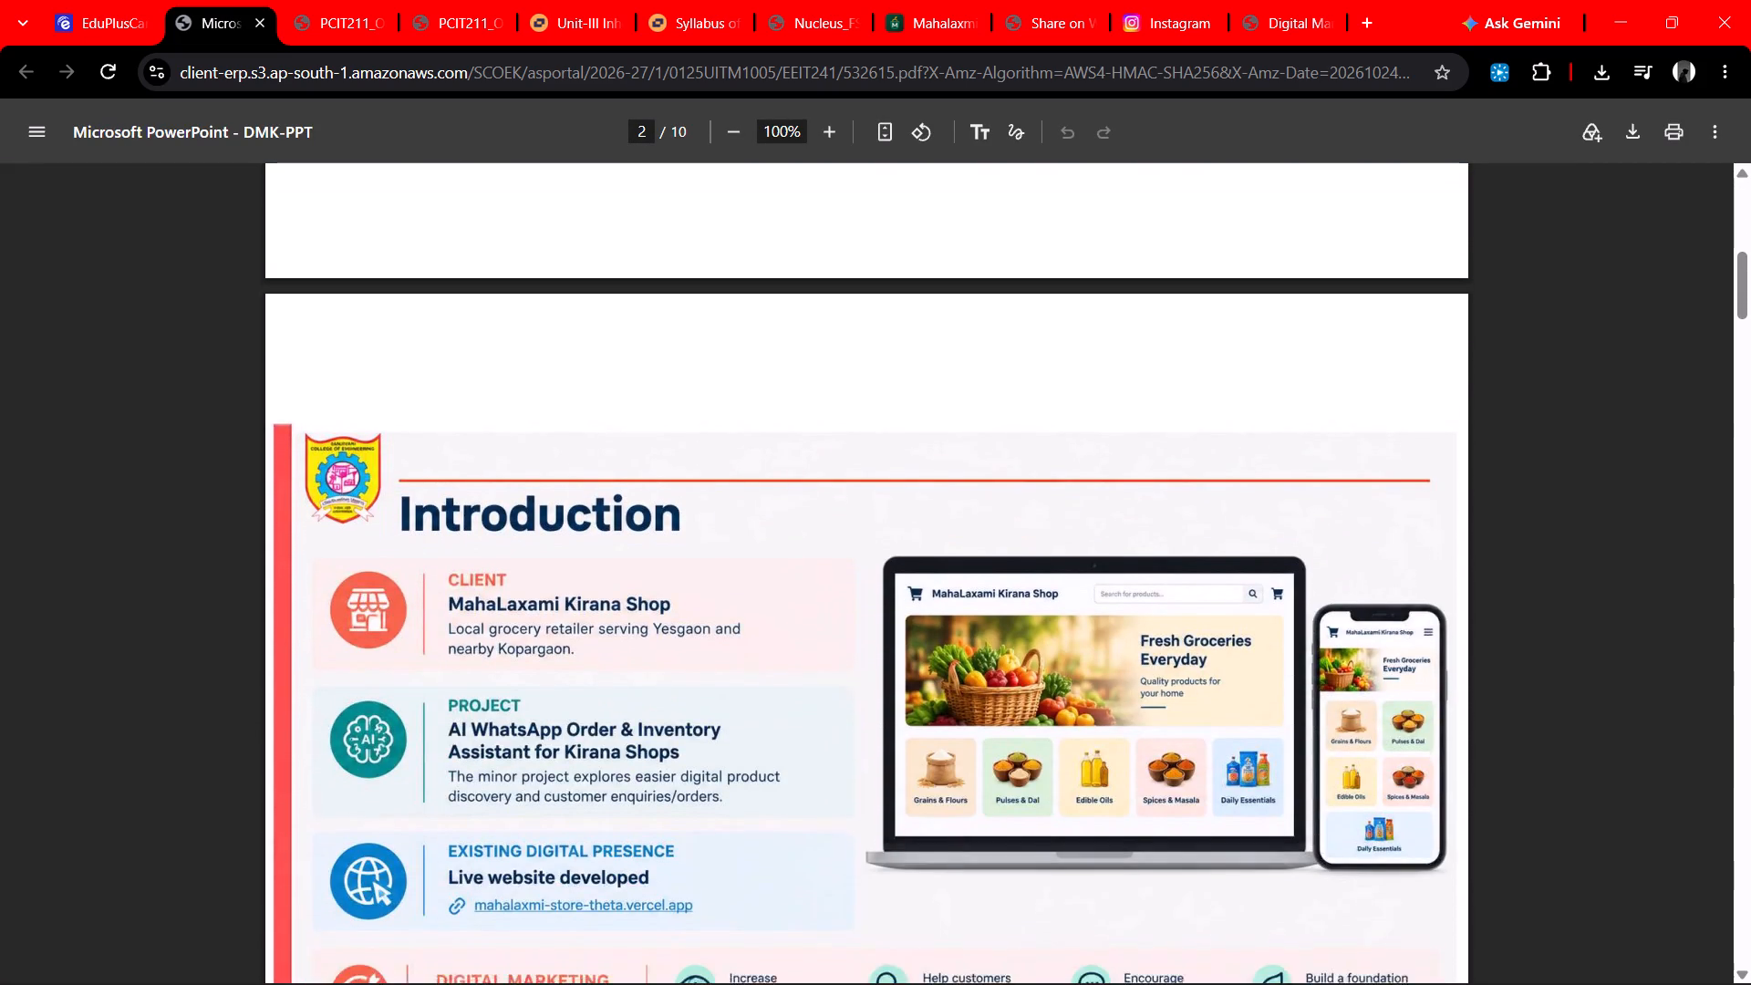
scroll(986, 626, down, 2)
scroll(986, 626, right, 1)
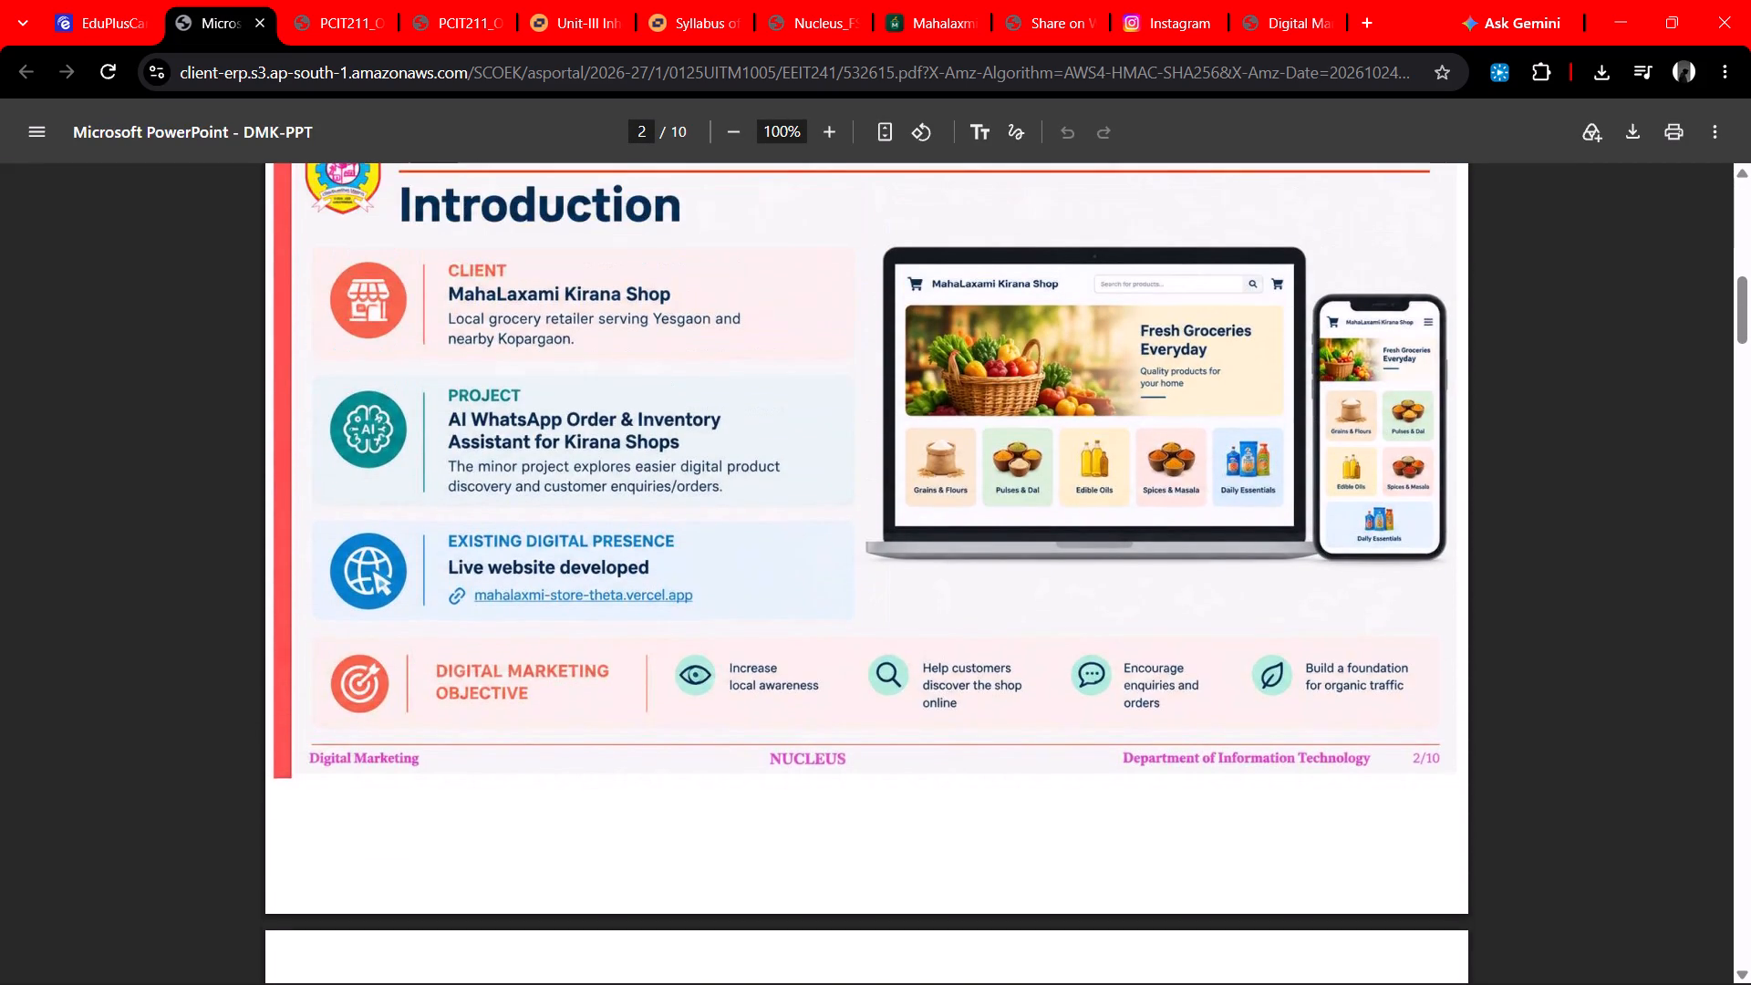
scroll(986, 626, right, 1)
scroll(986, 626, down, 5)
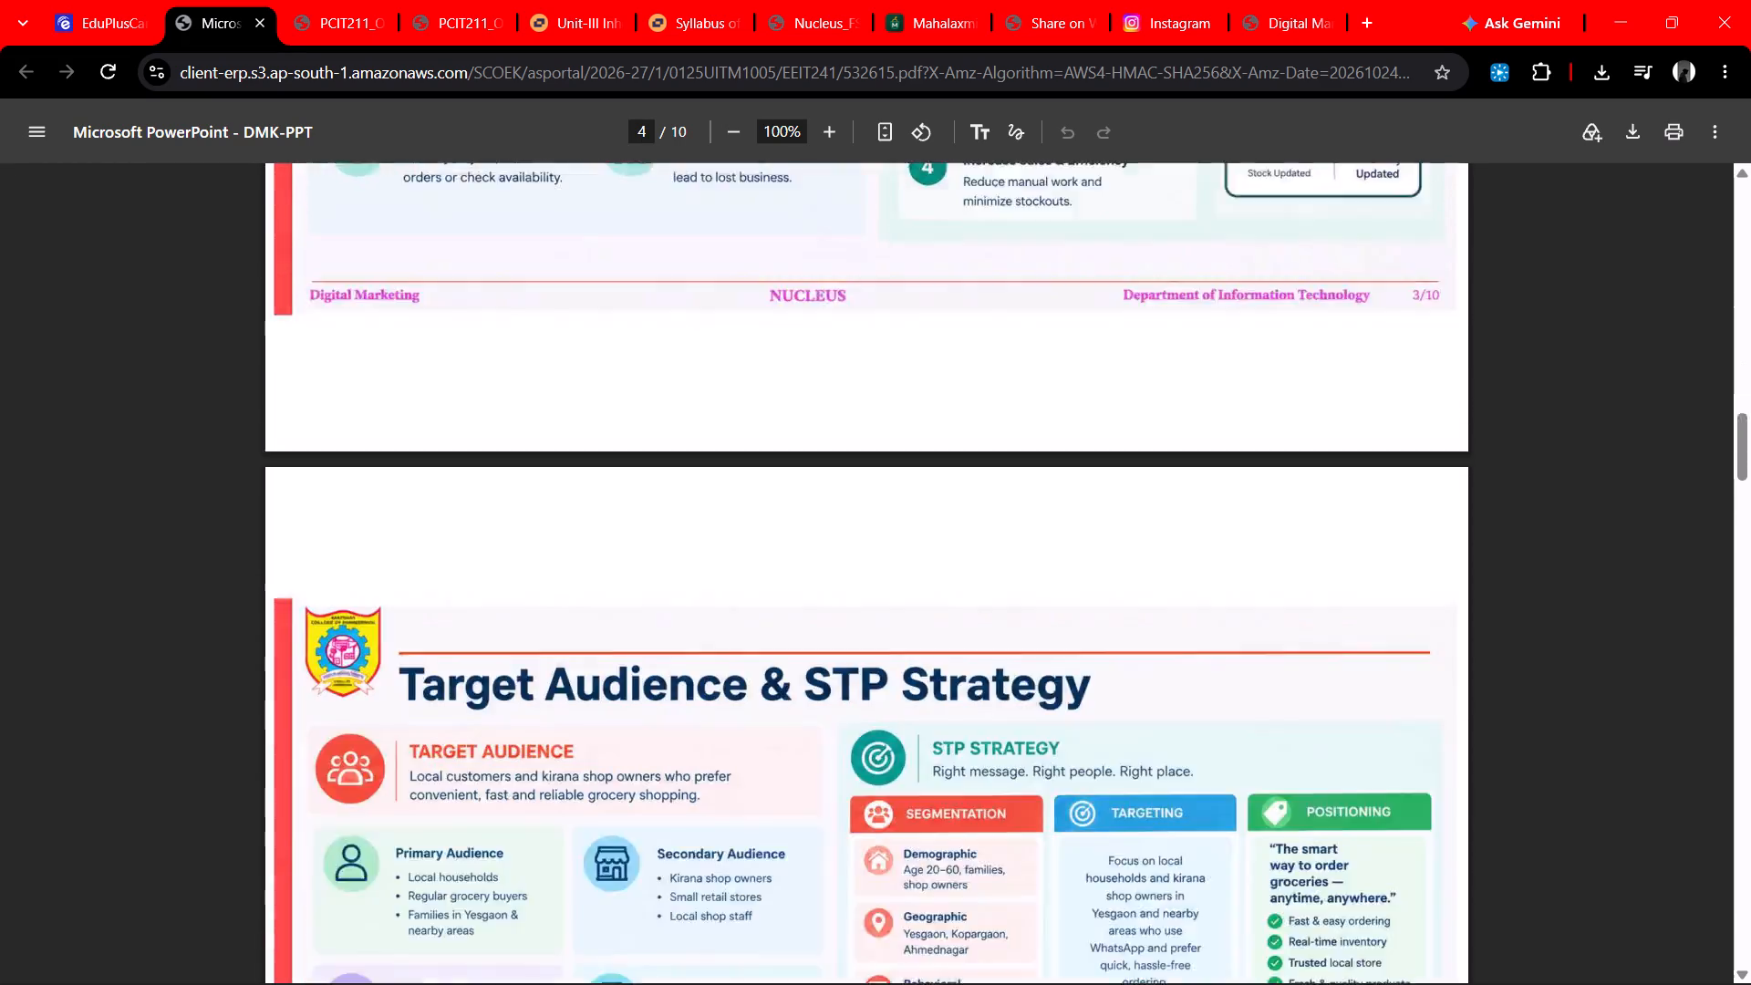
Check the remaining slides of the submitted presentation through Project Implementation & Work Completed to Conclusion & References.
scroll(986, 626, down, 16)
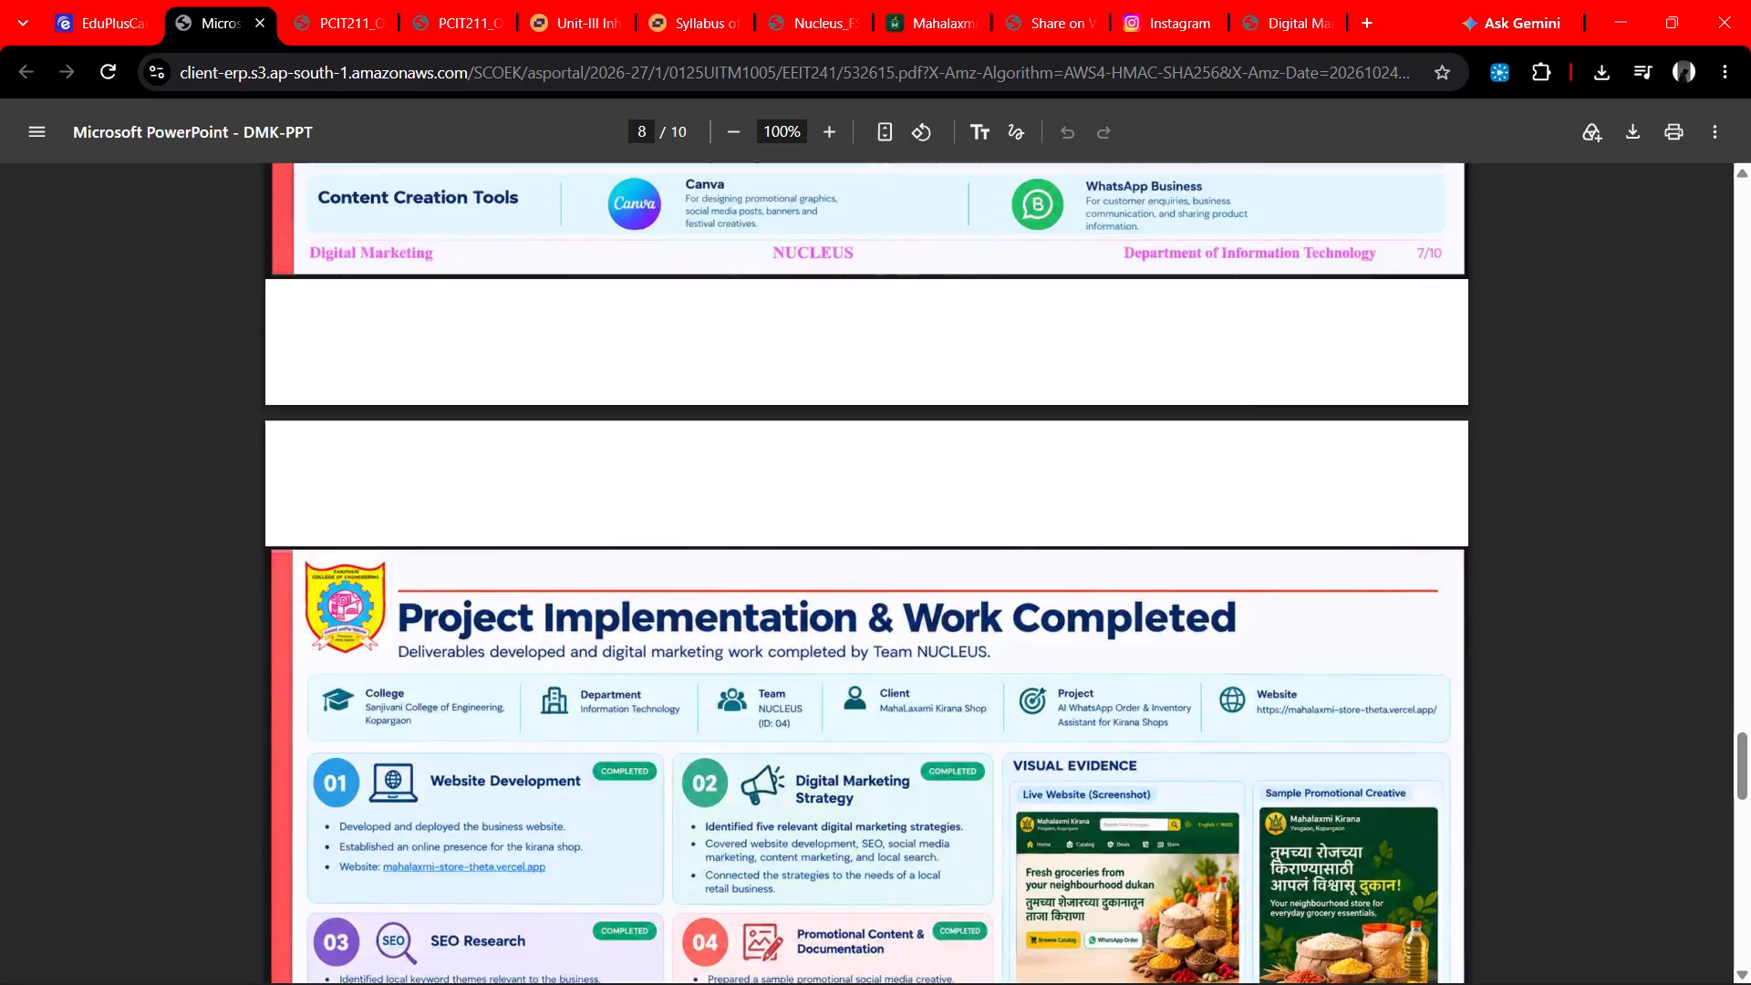
scroll(986, 626, down, 8)
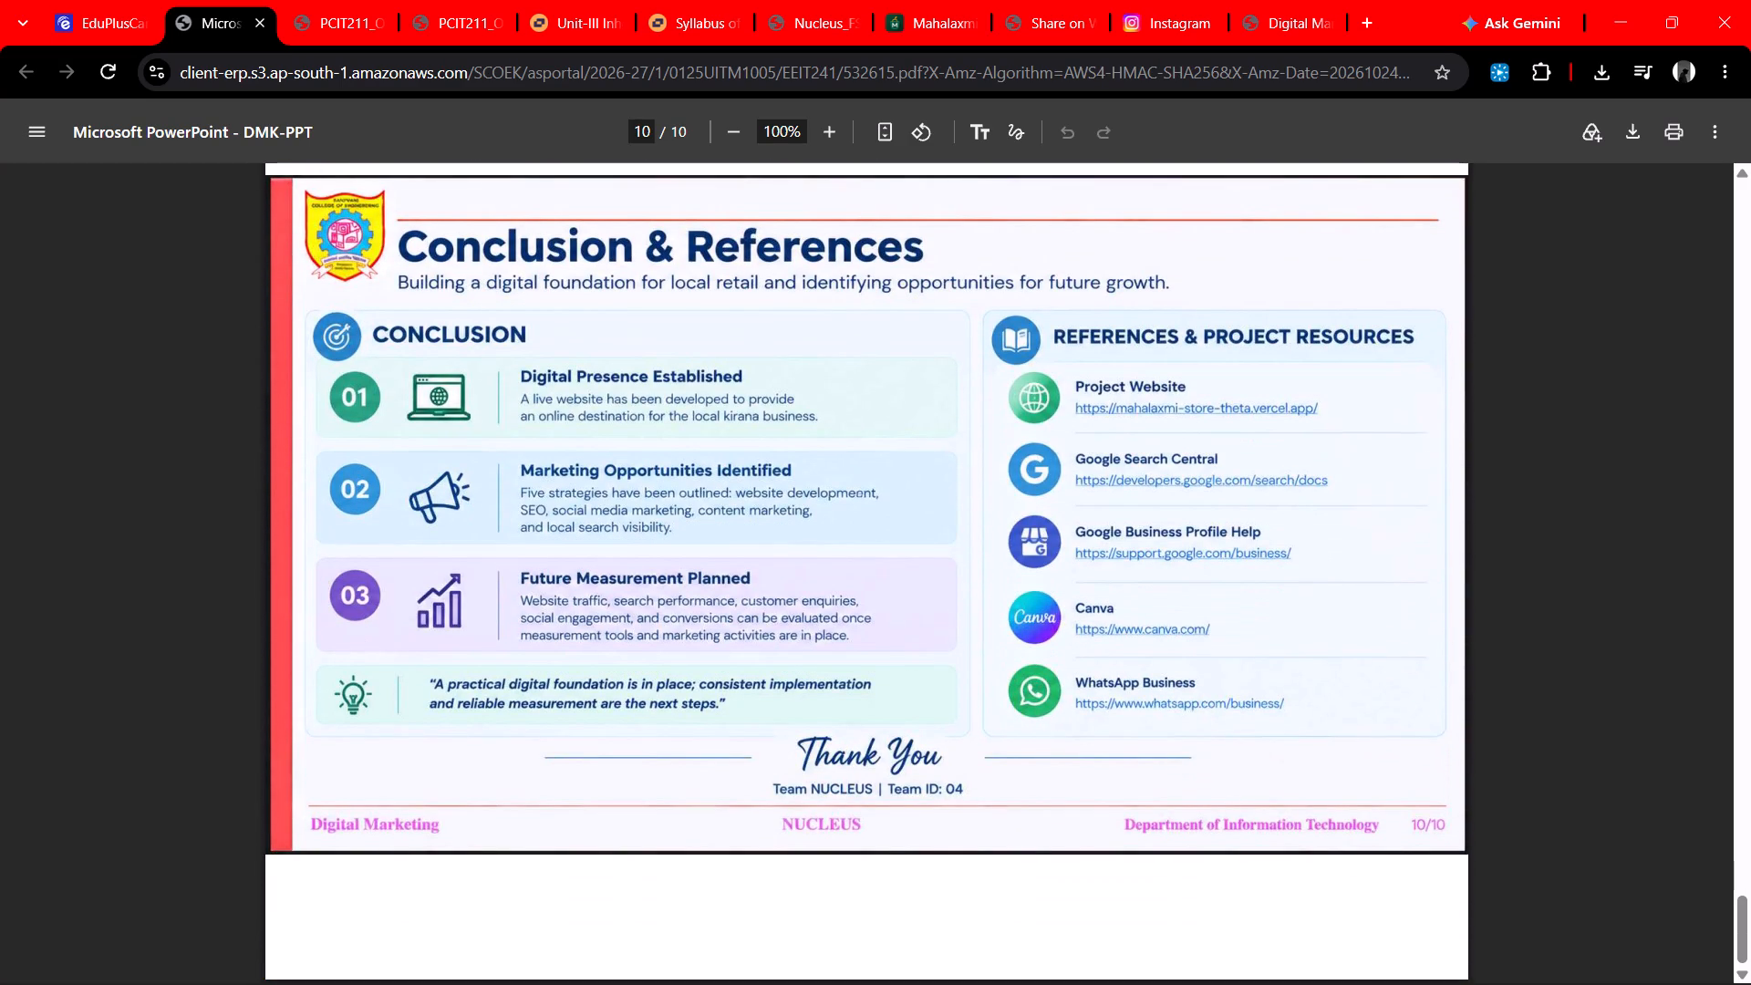
scroll(986, 626, down, 4)
scroll(771, 660, down, 4)
Return to the cover slide of the submitted presentation, recheck it, and close the PDF.
scroll(771, 660, up, 5)
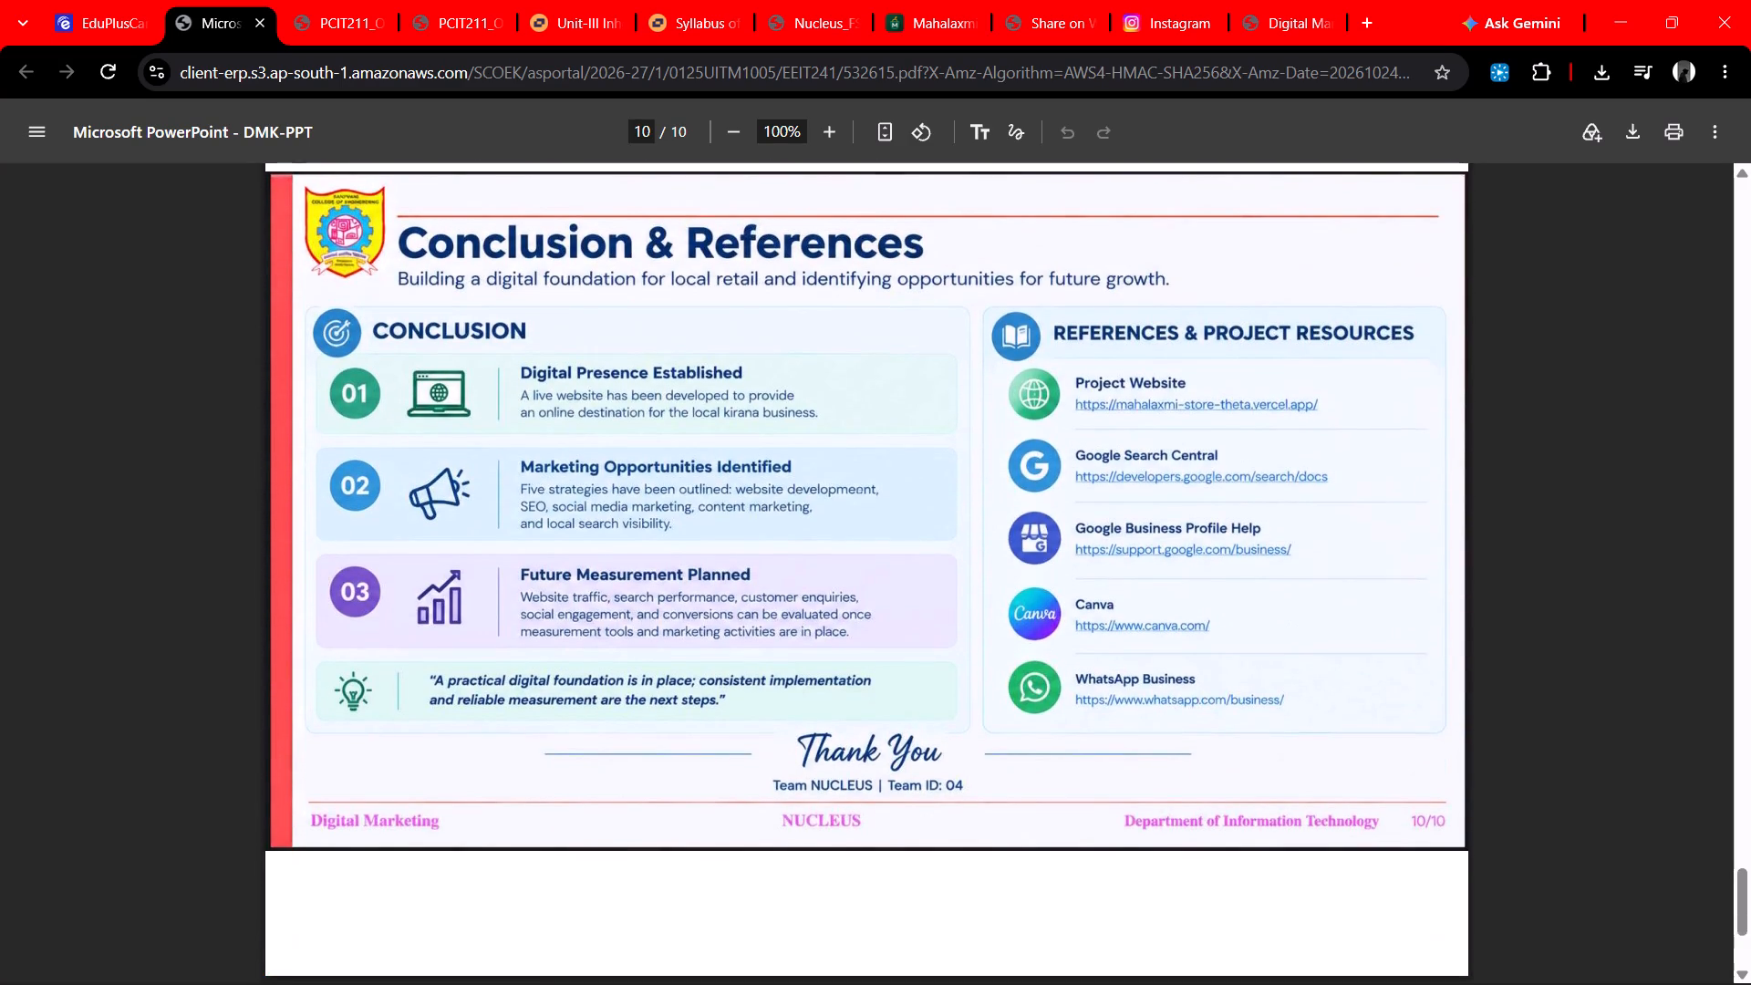
scroll(771, 660, up, 16)
scroll(771, 660, up, 7)
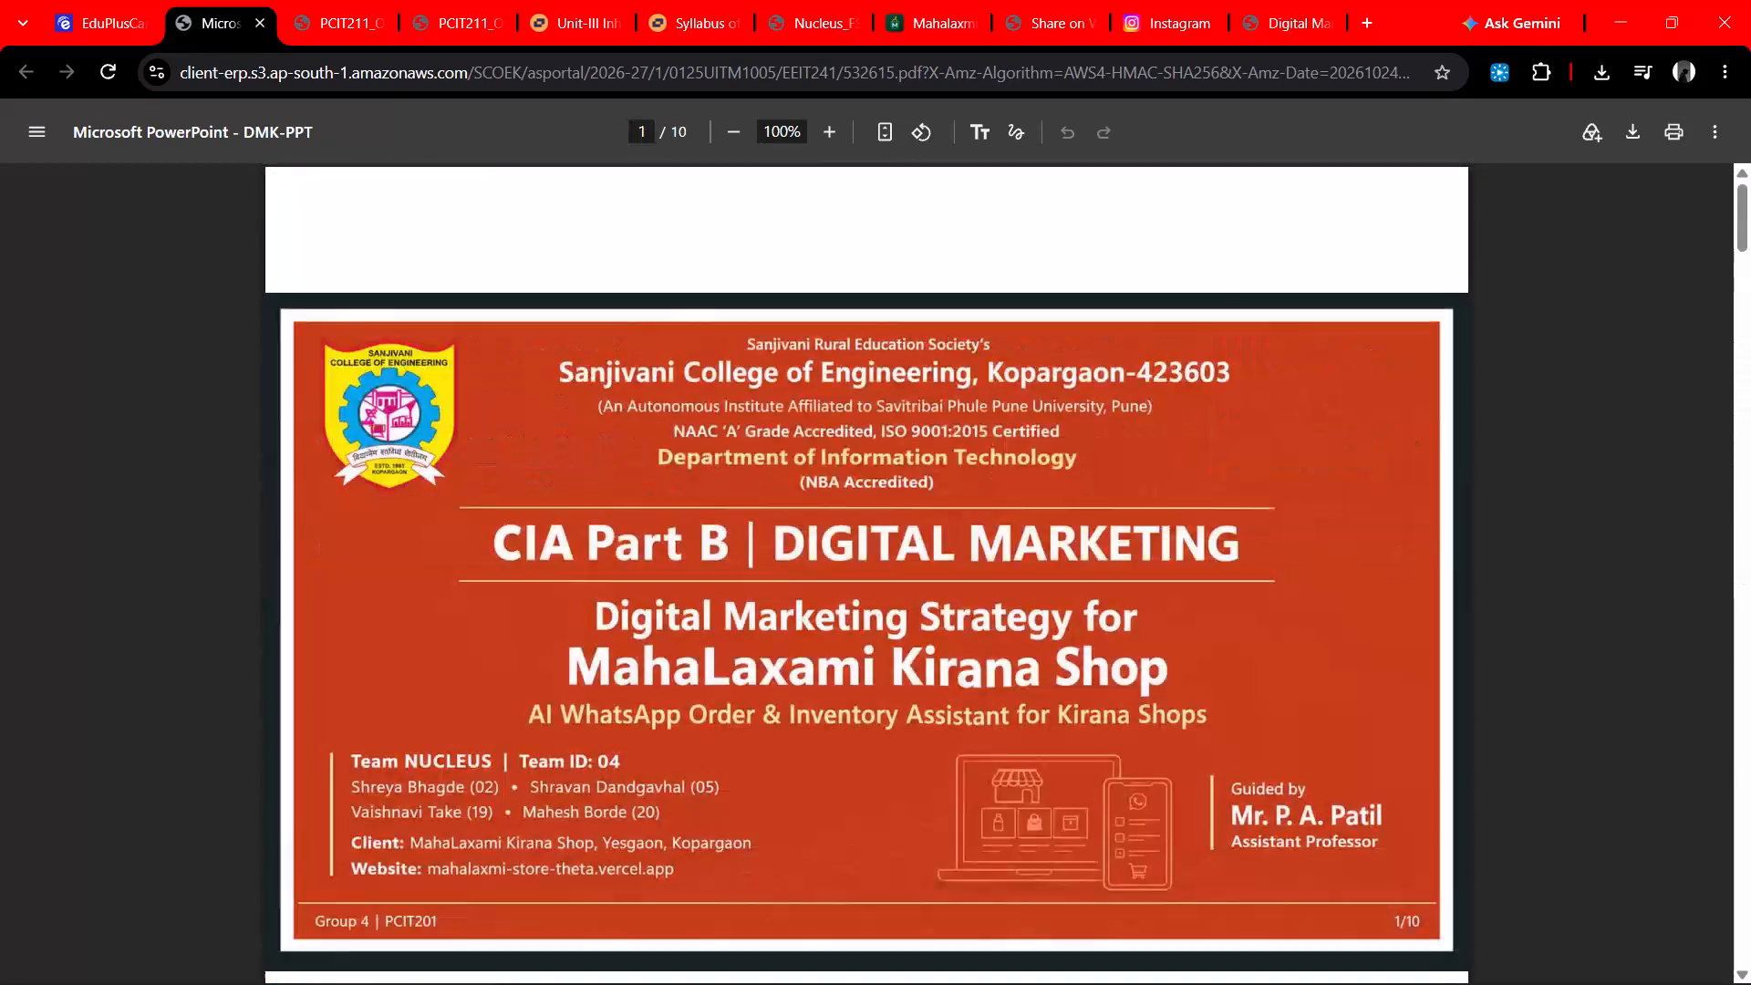
click(258, 26)
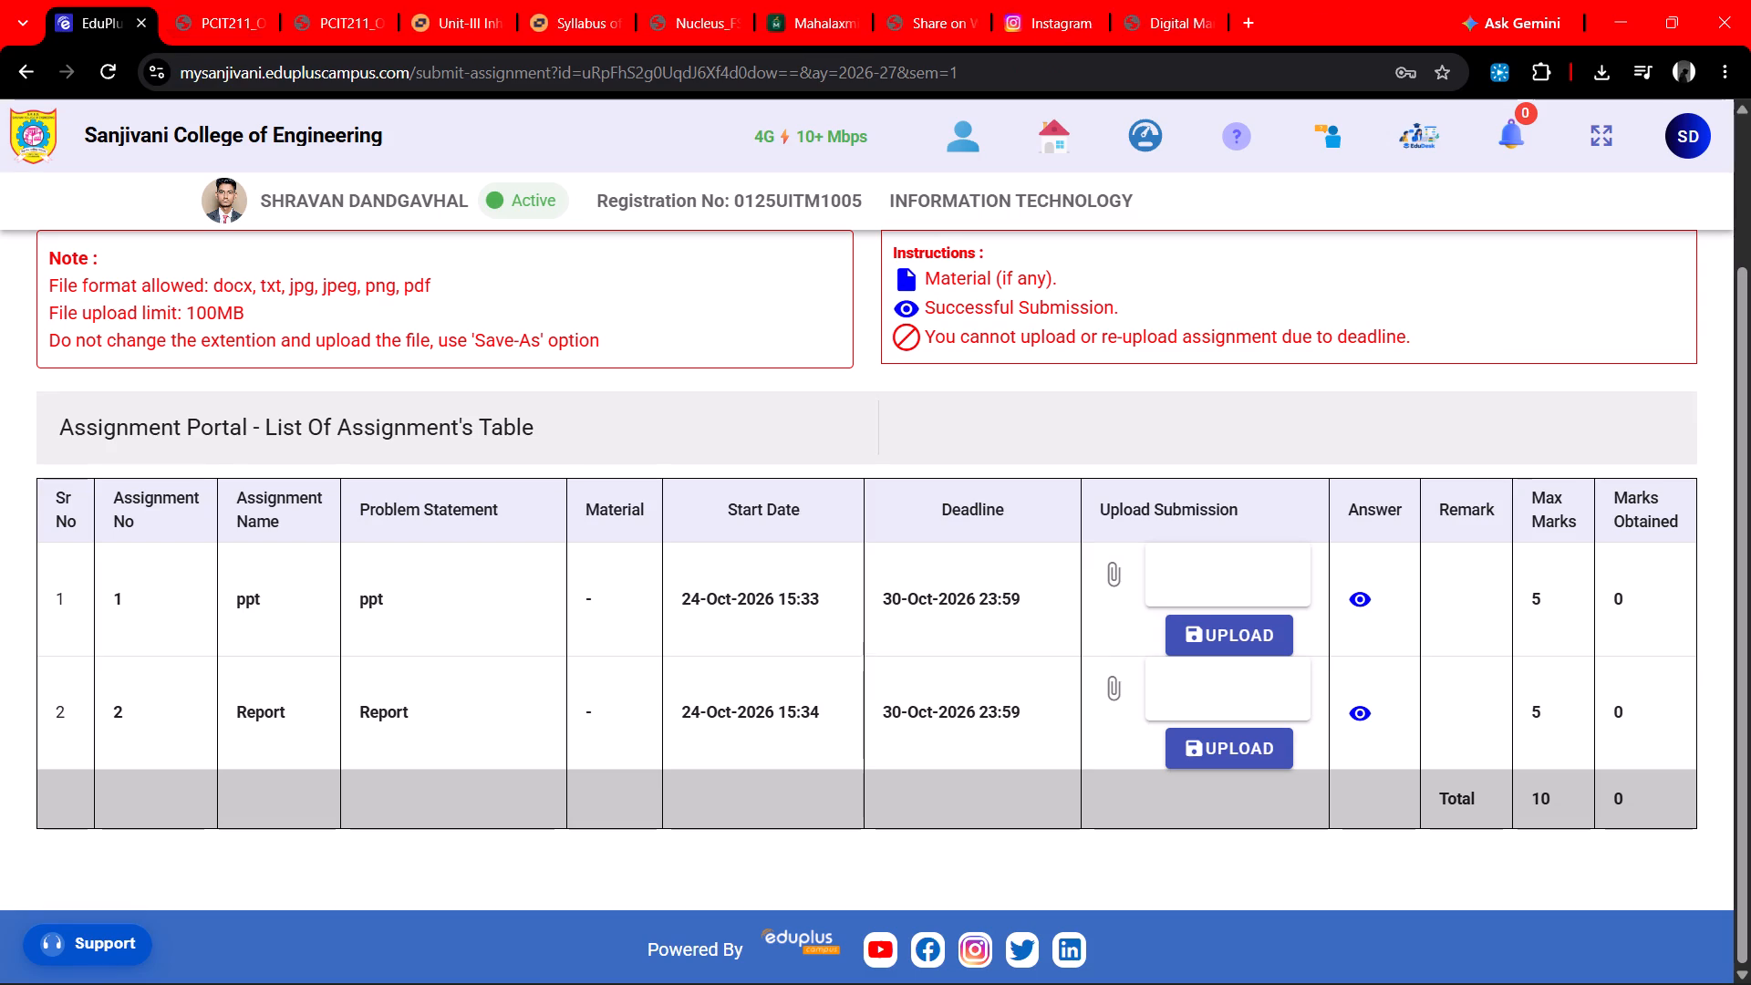
Open the submitted answer for the Report assignment and skim the document from the title page to its final page.
click(1362, 713)
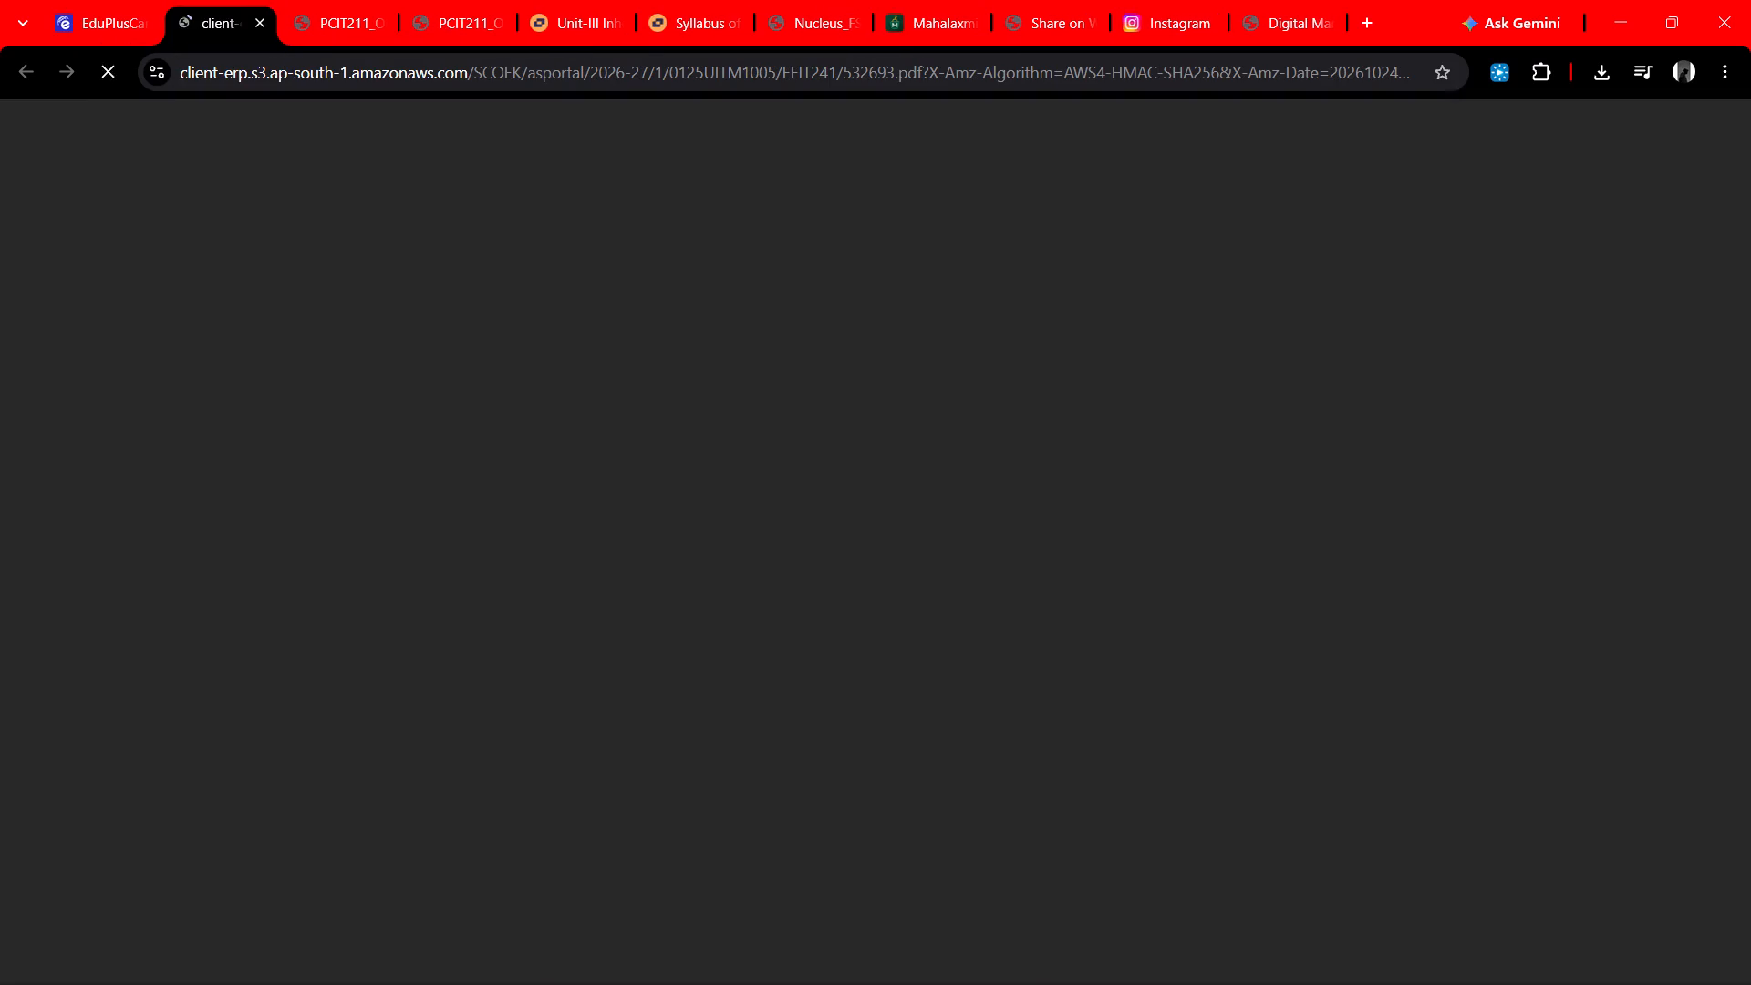
scroll(1156, 793, down, 2)
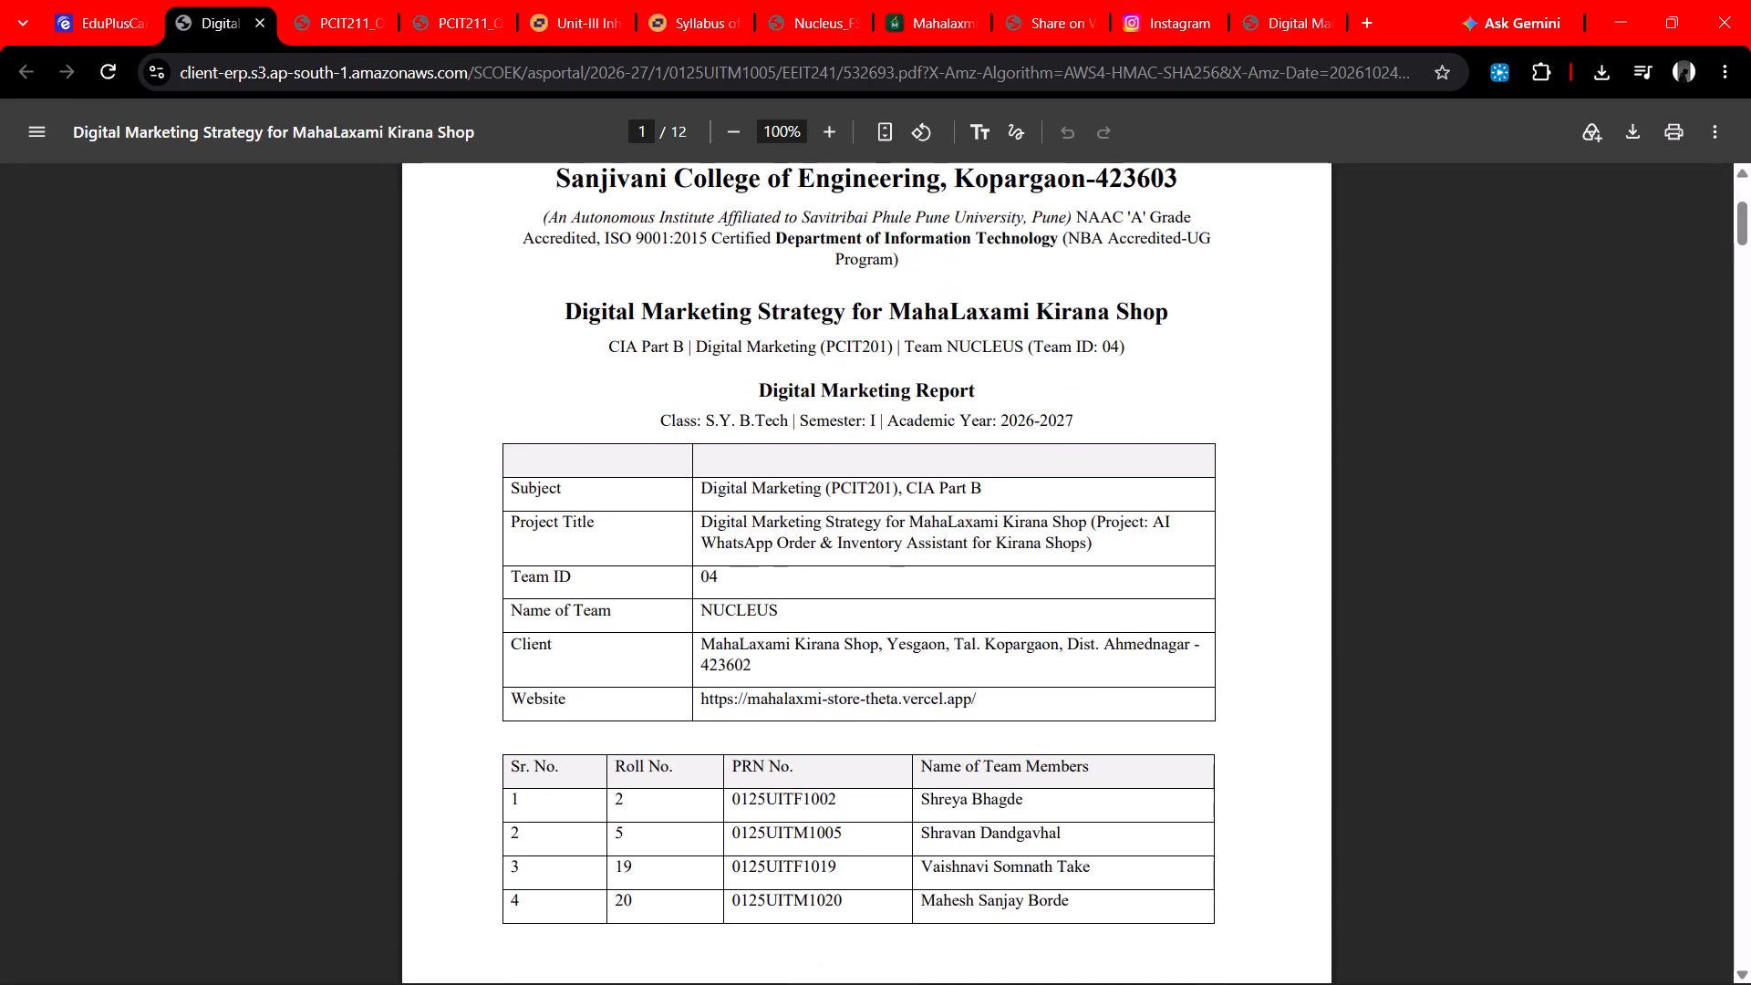
scroll(1156, 793, down, 7)
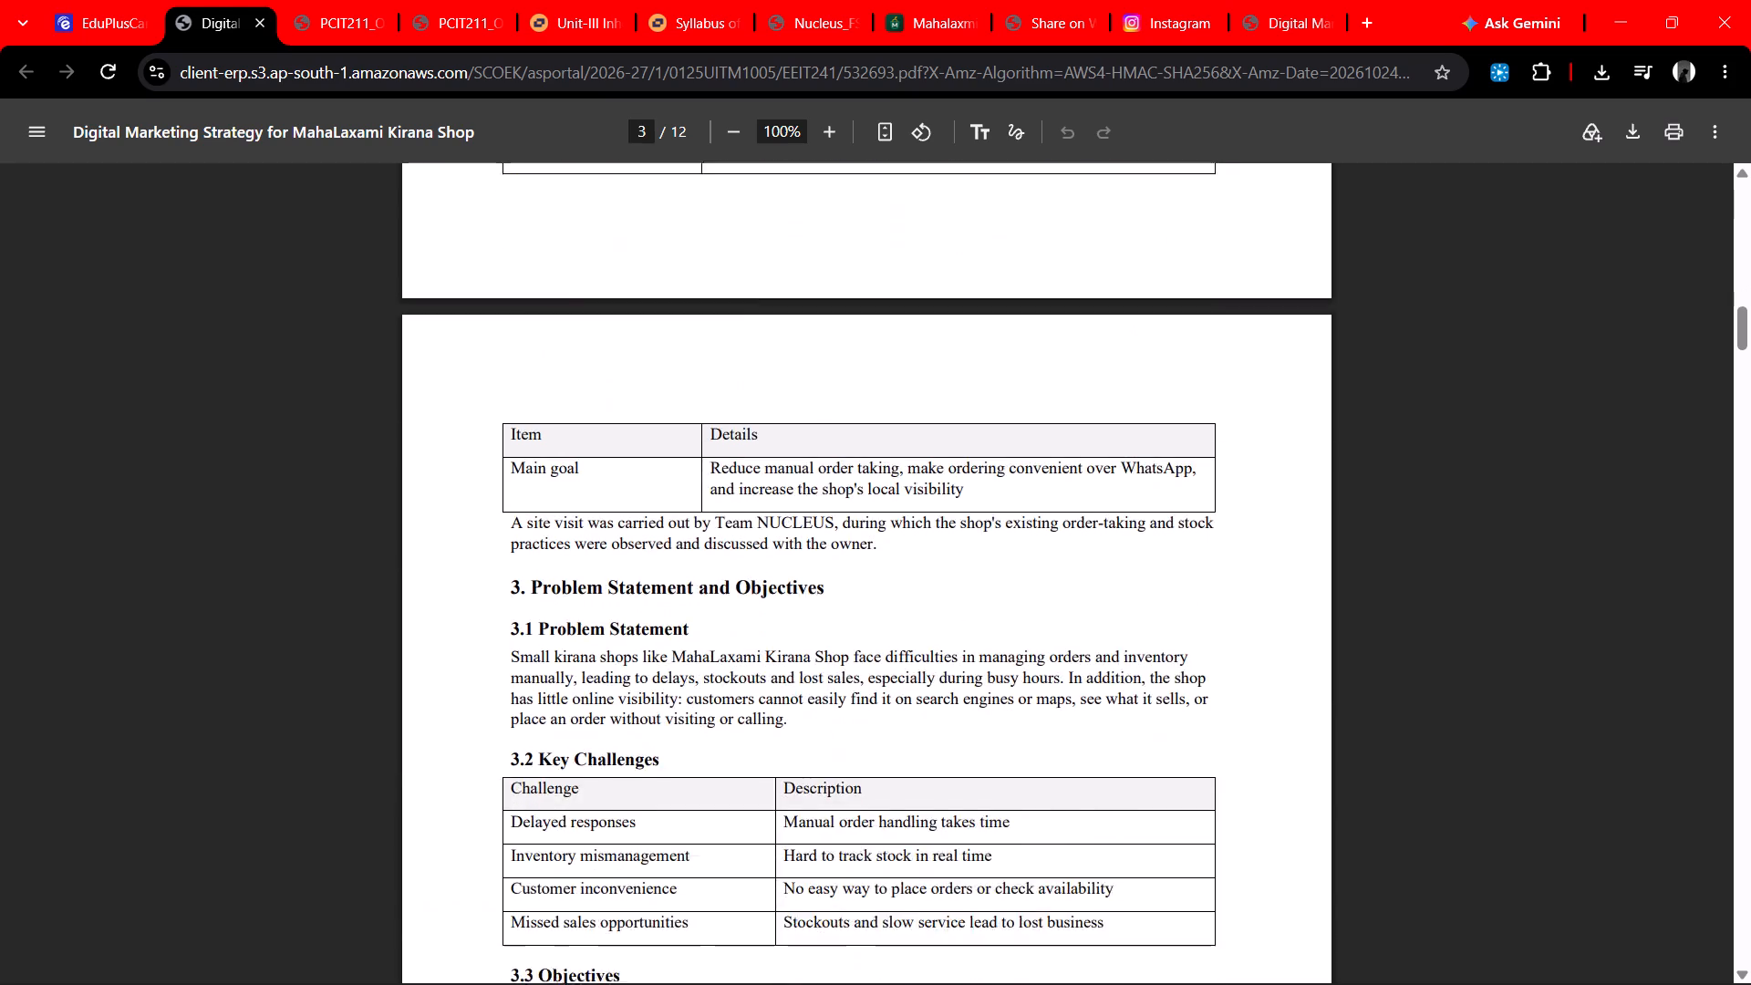
scroll(1156, 793, down, 17)
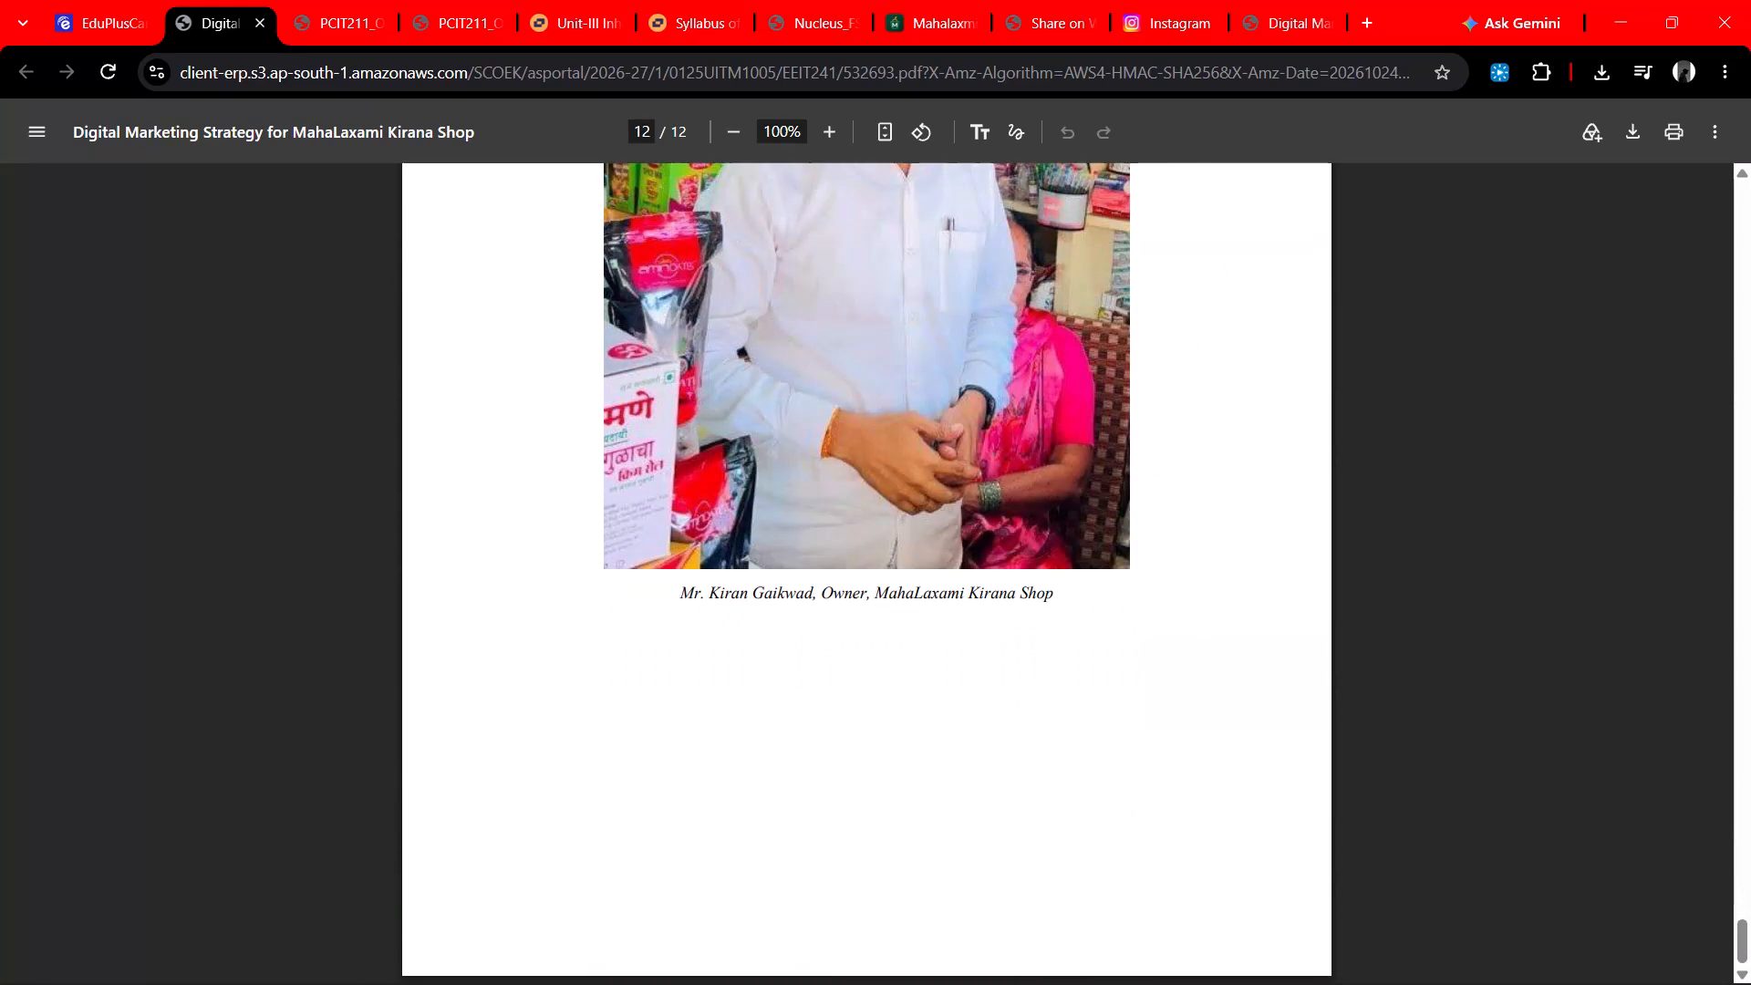
Examine the shop owner, storefront and interior photographs and the sample social media creative in Annexure II of the submitted report.
scroll(1156, 793, up, 5)
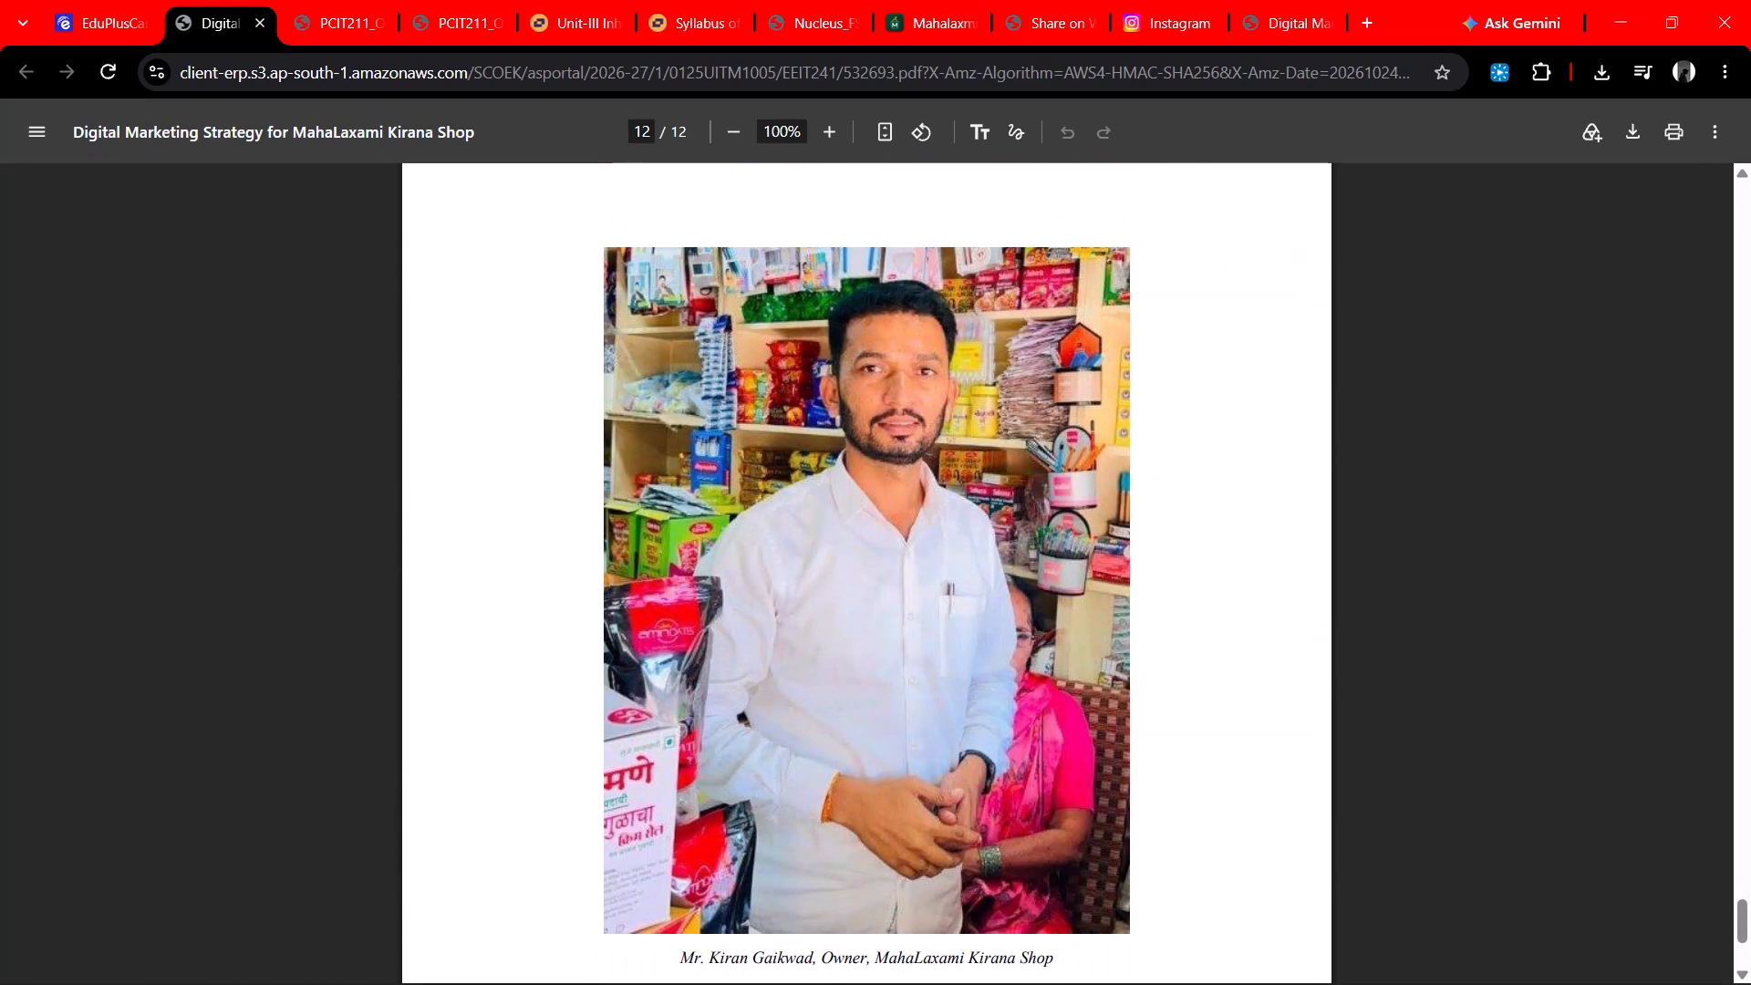
scroll(1156, 793, up, 5)
scroll(1156, 793, down, 1)
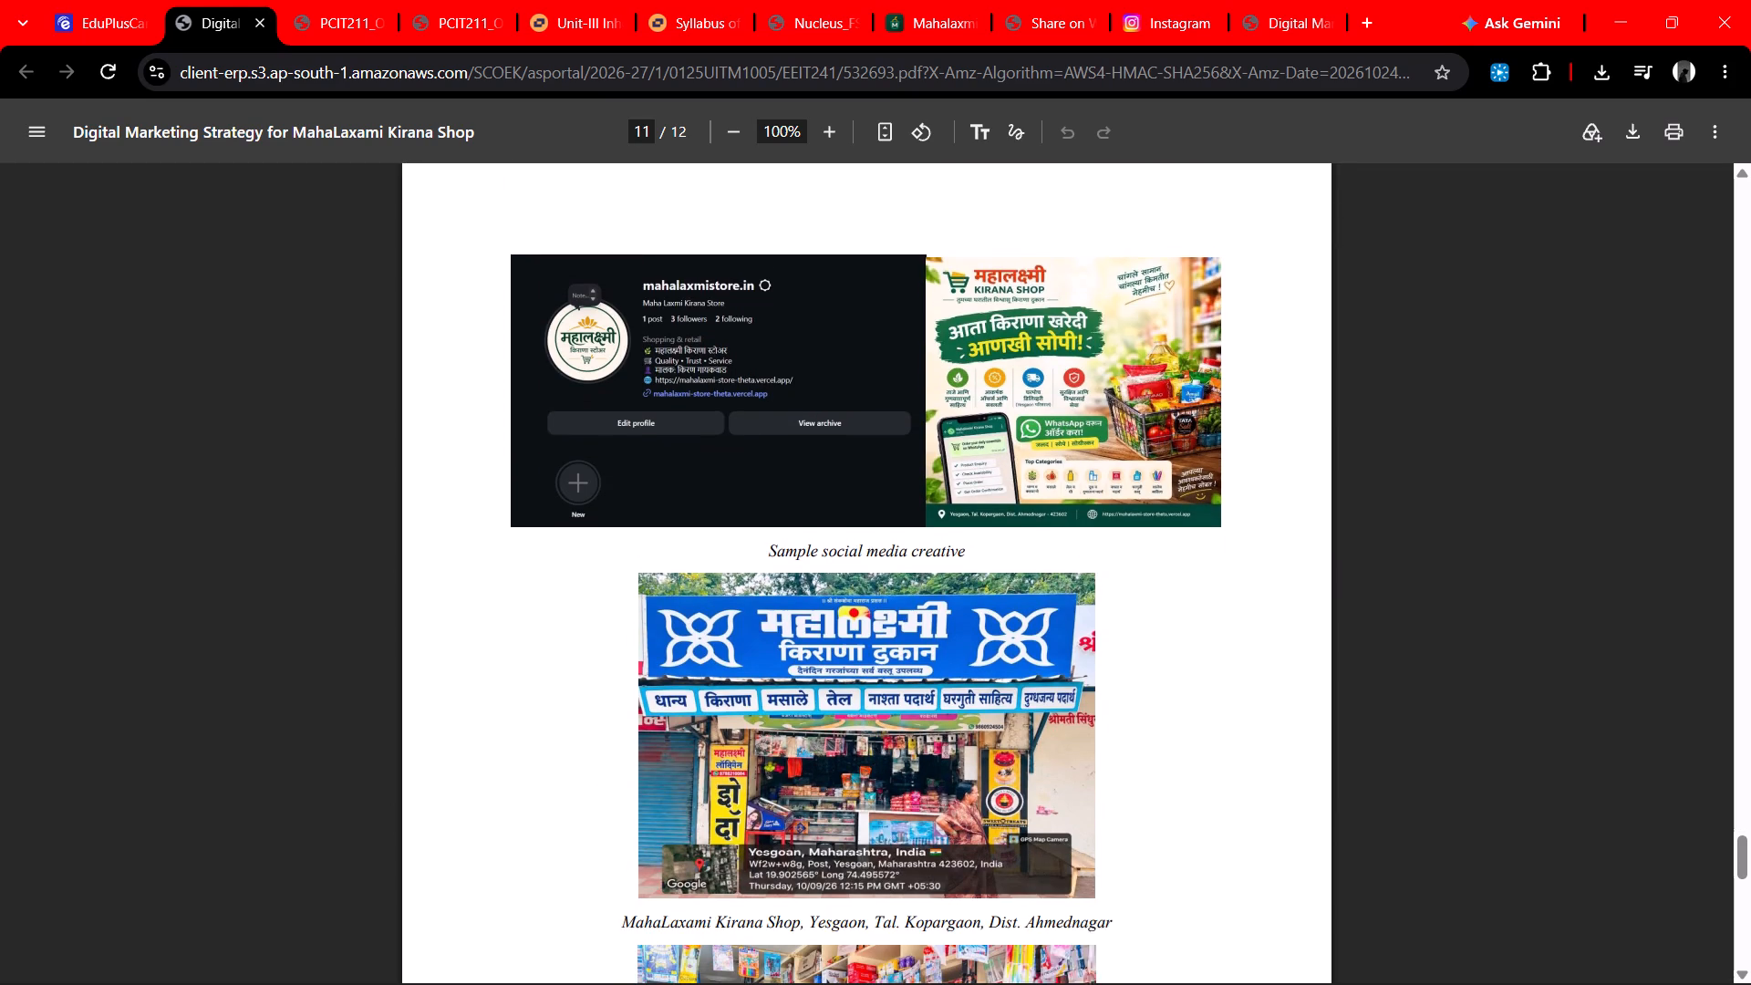
scroll(1156, 793, down, 4)
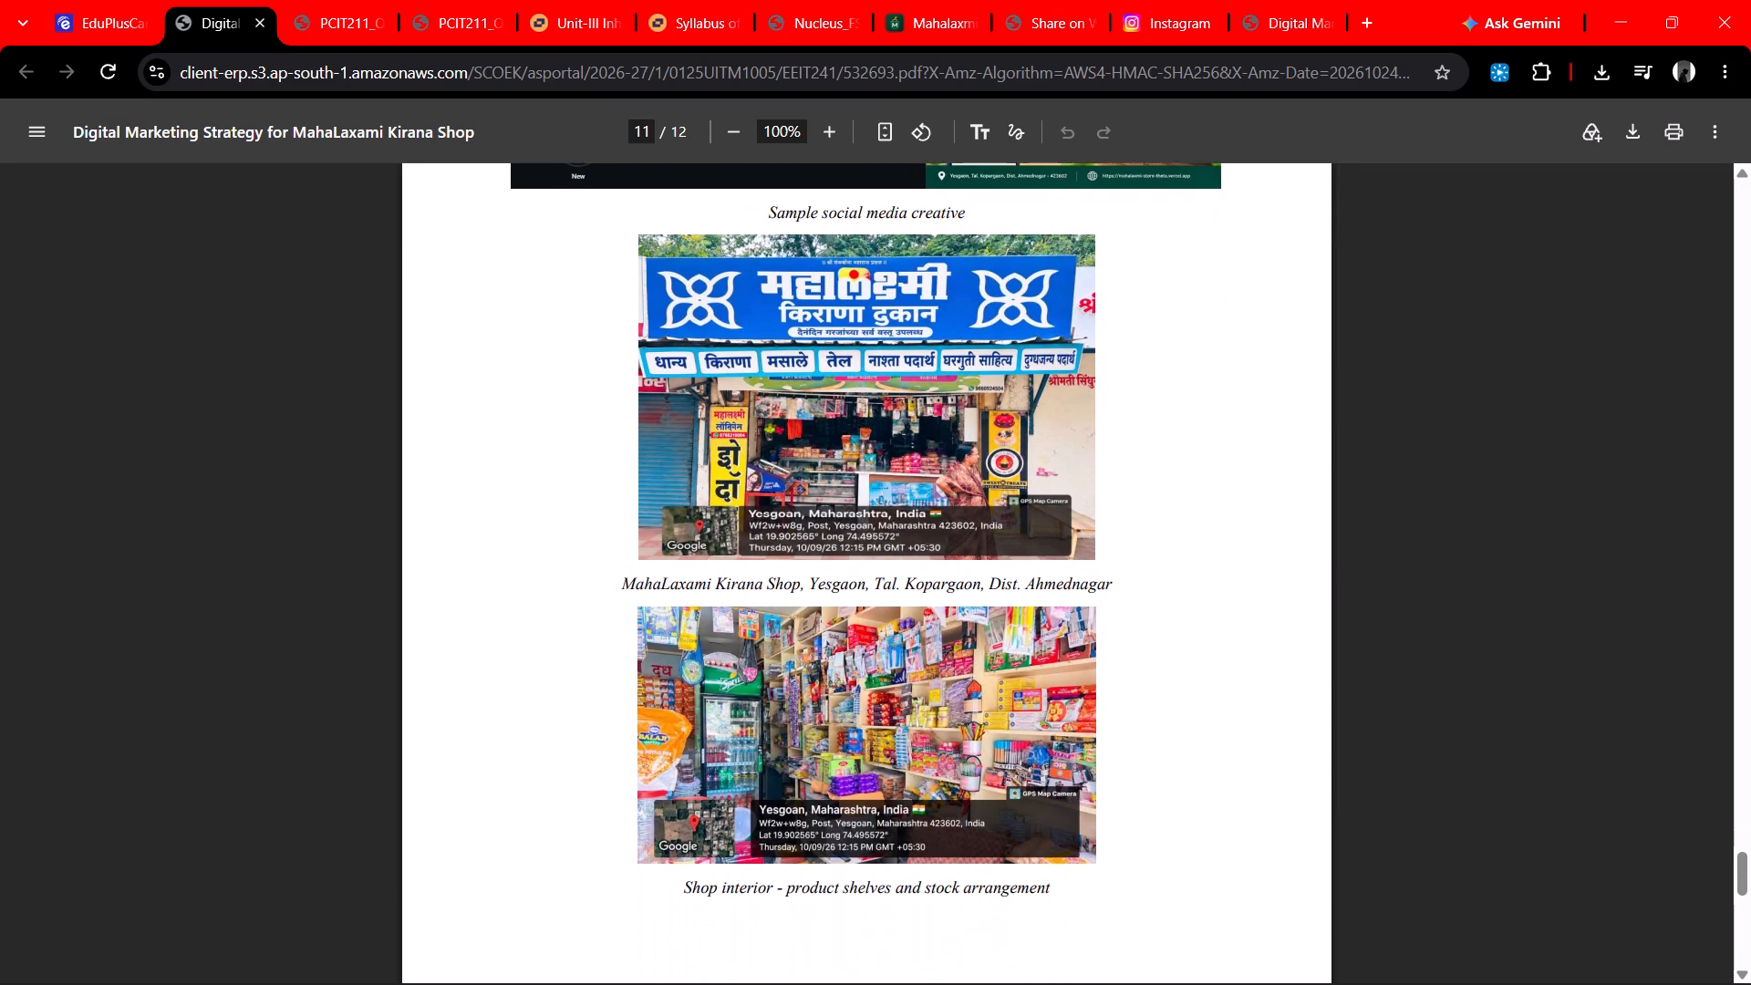
scroll(1156, 793, down, 1)
scroll(1156, 793, up, 5)
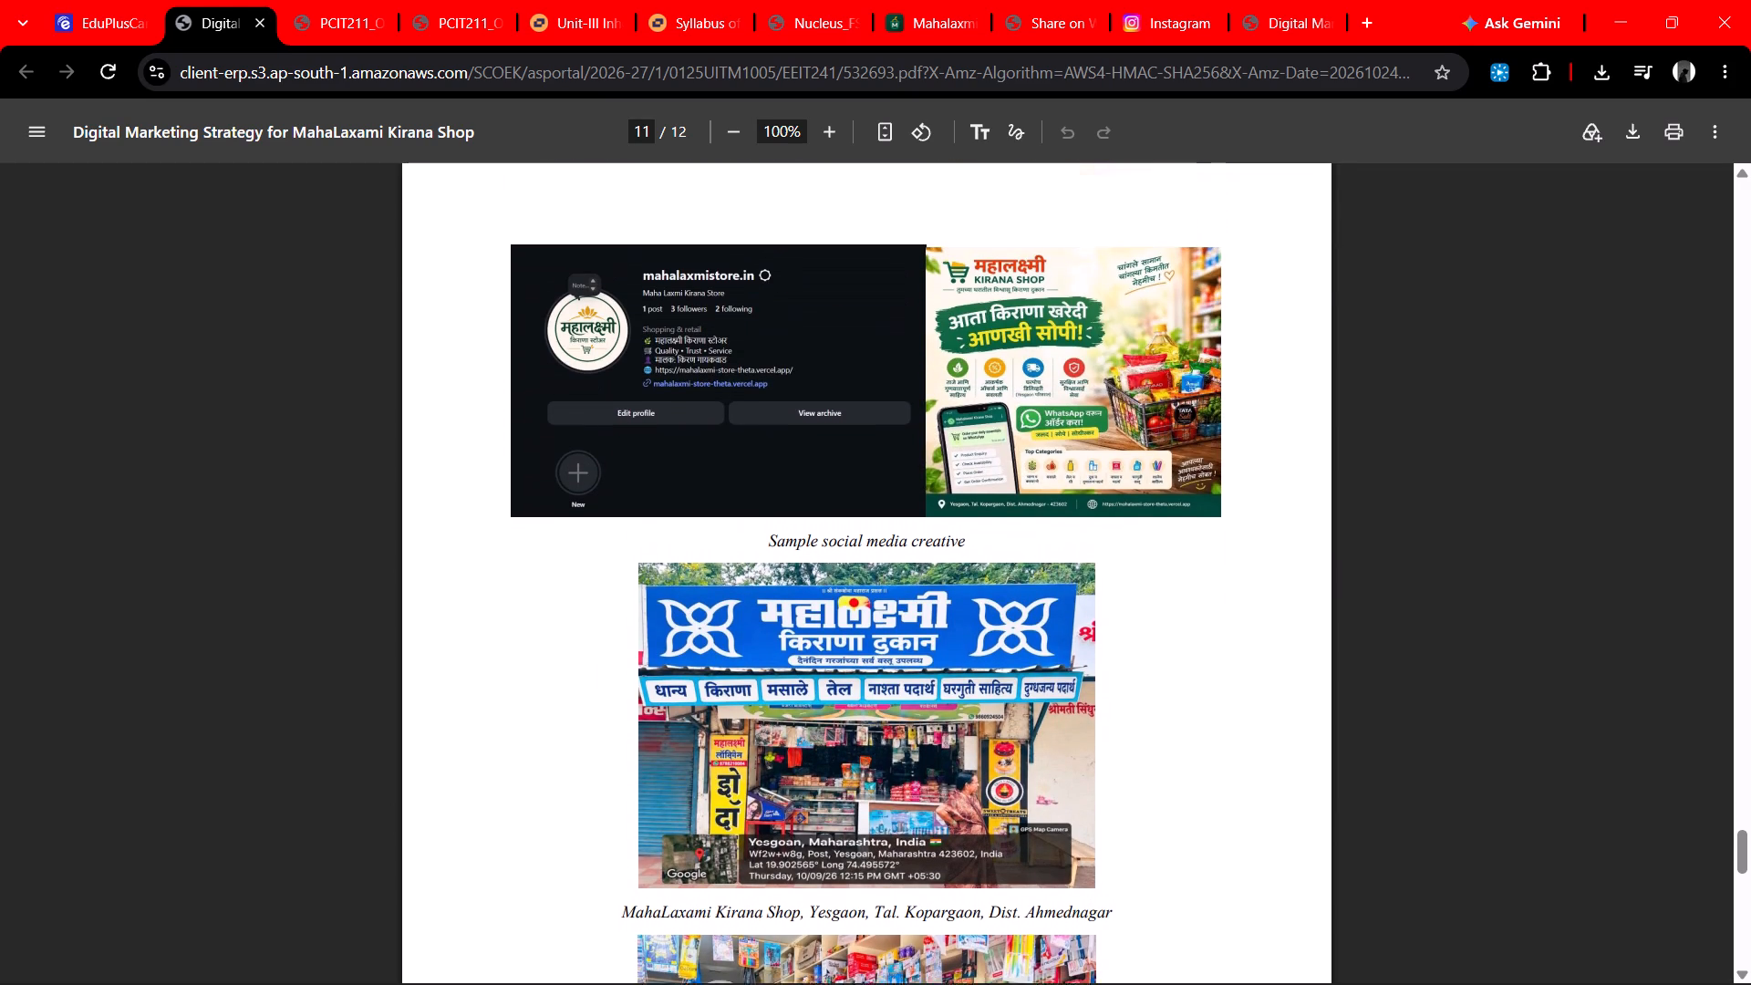
Review the submitted report backwards from Annexure II through the website page images and Content Strategy to the title page.
scroll(1156, 793, up, 3)
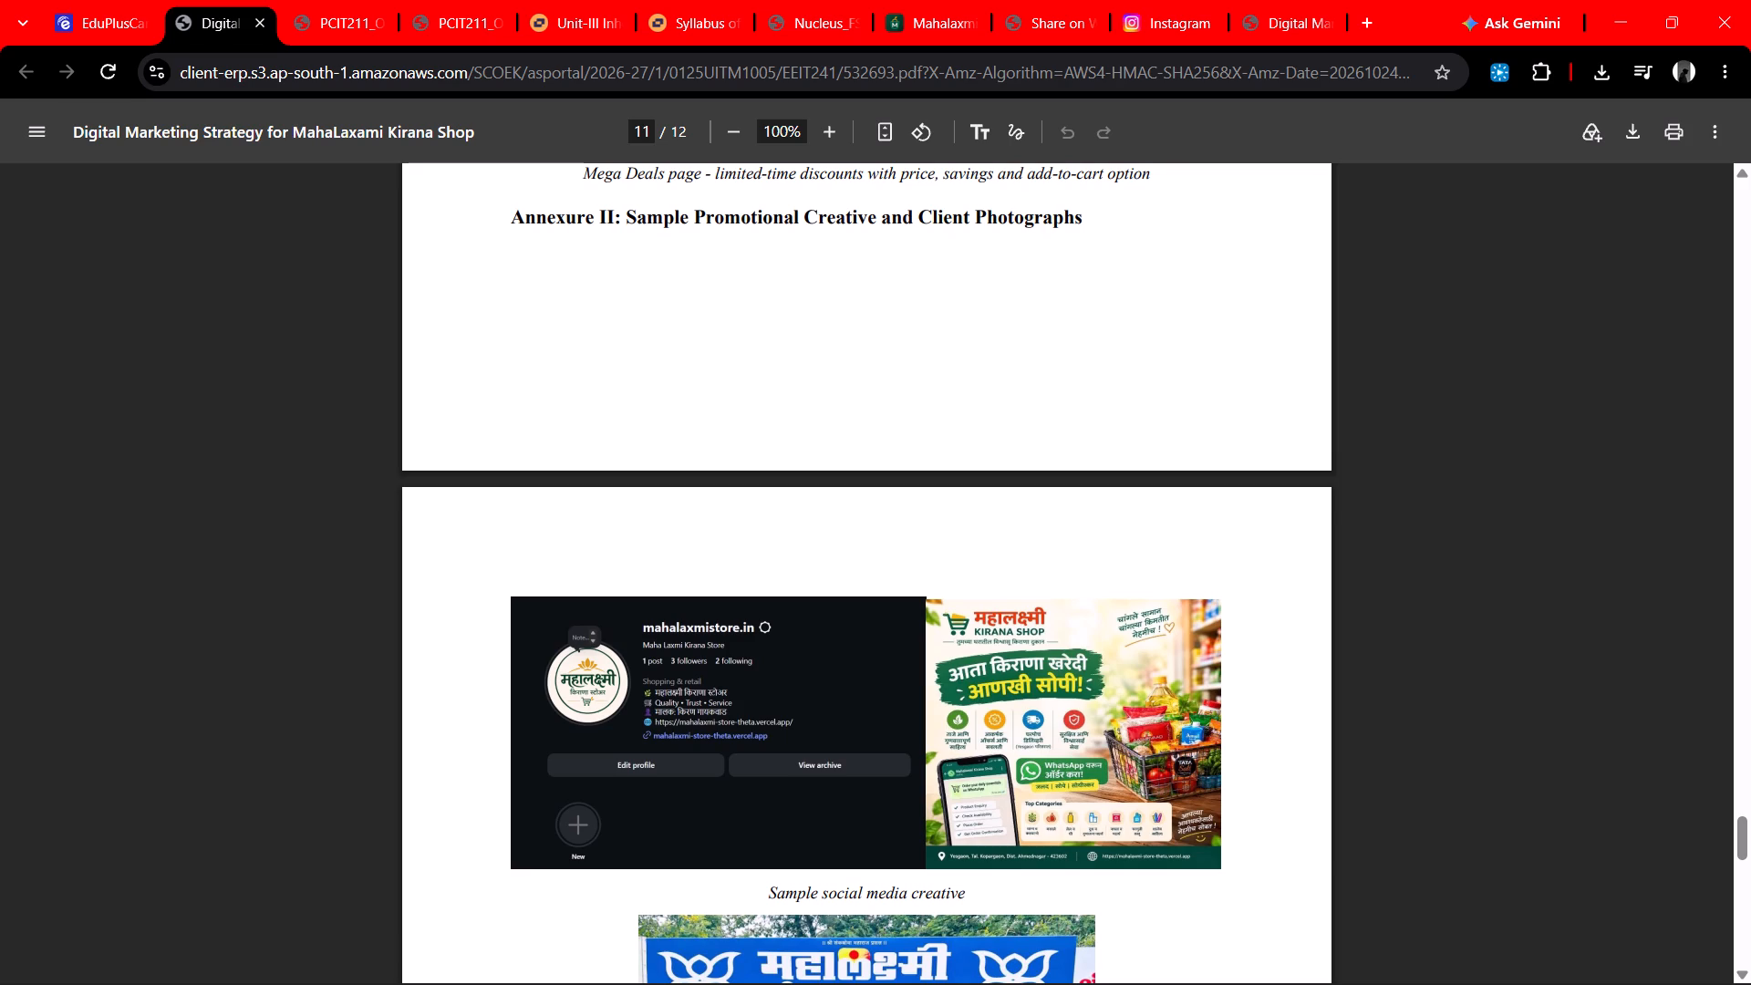
scroll(896, 606, up, 5)
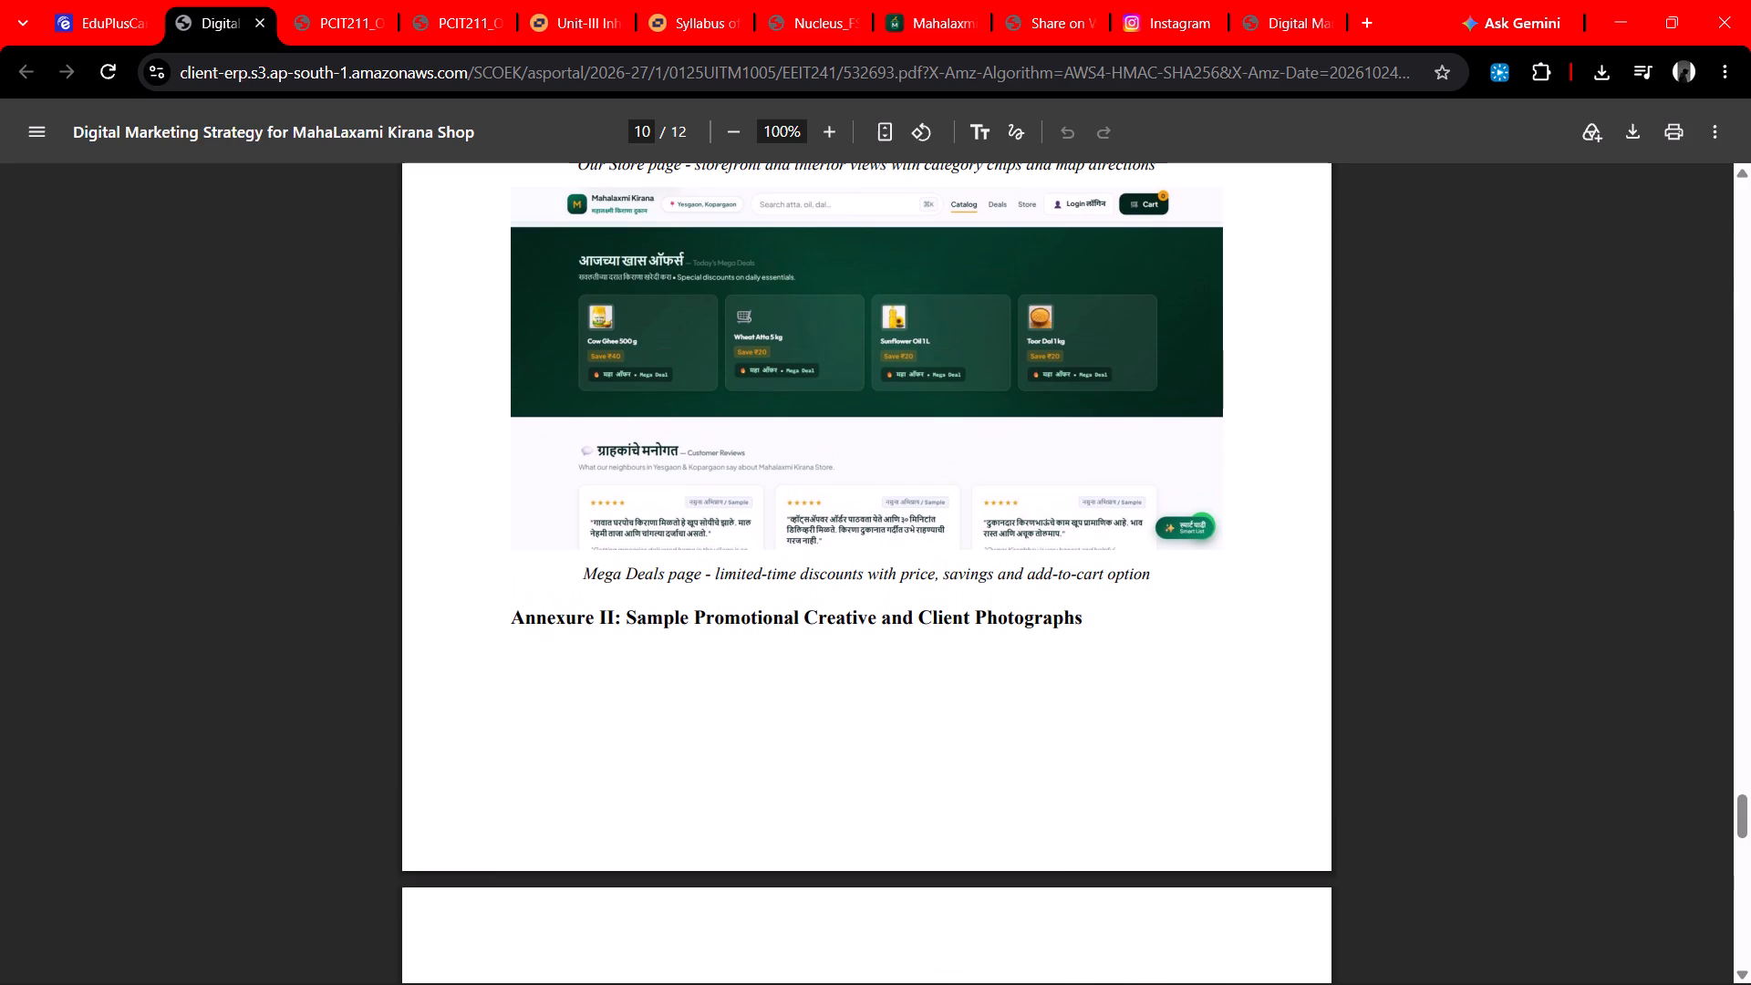
scroll(896, 606, up, 8)
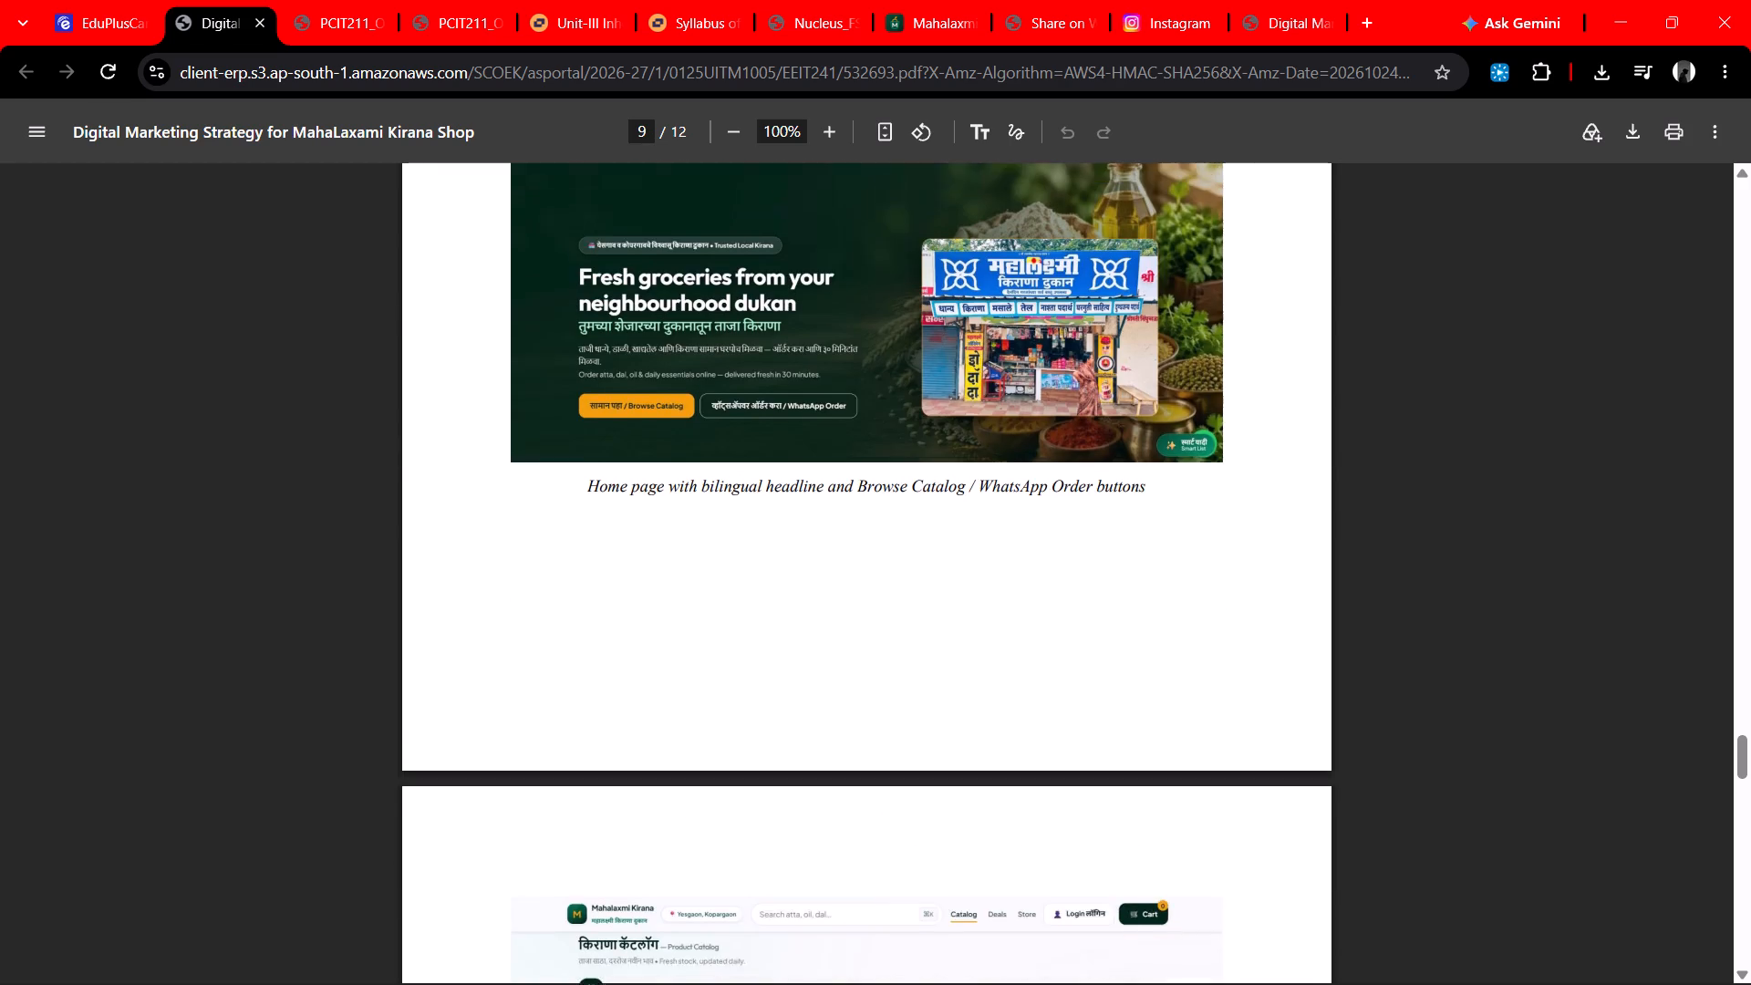
scroll(896, 606, up, 15)
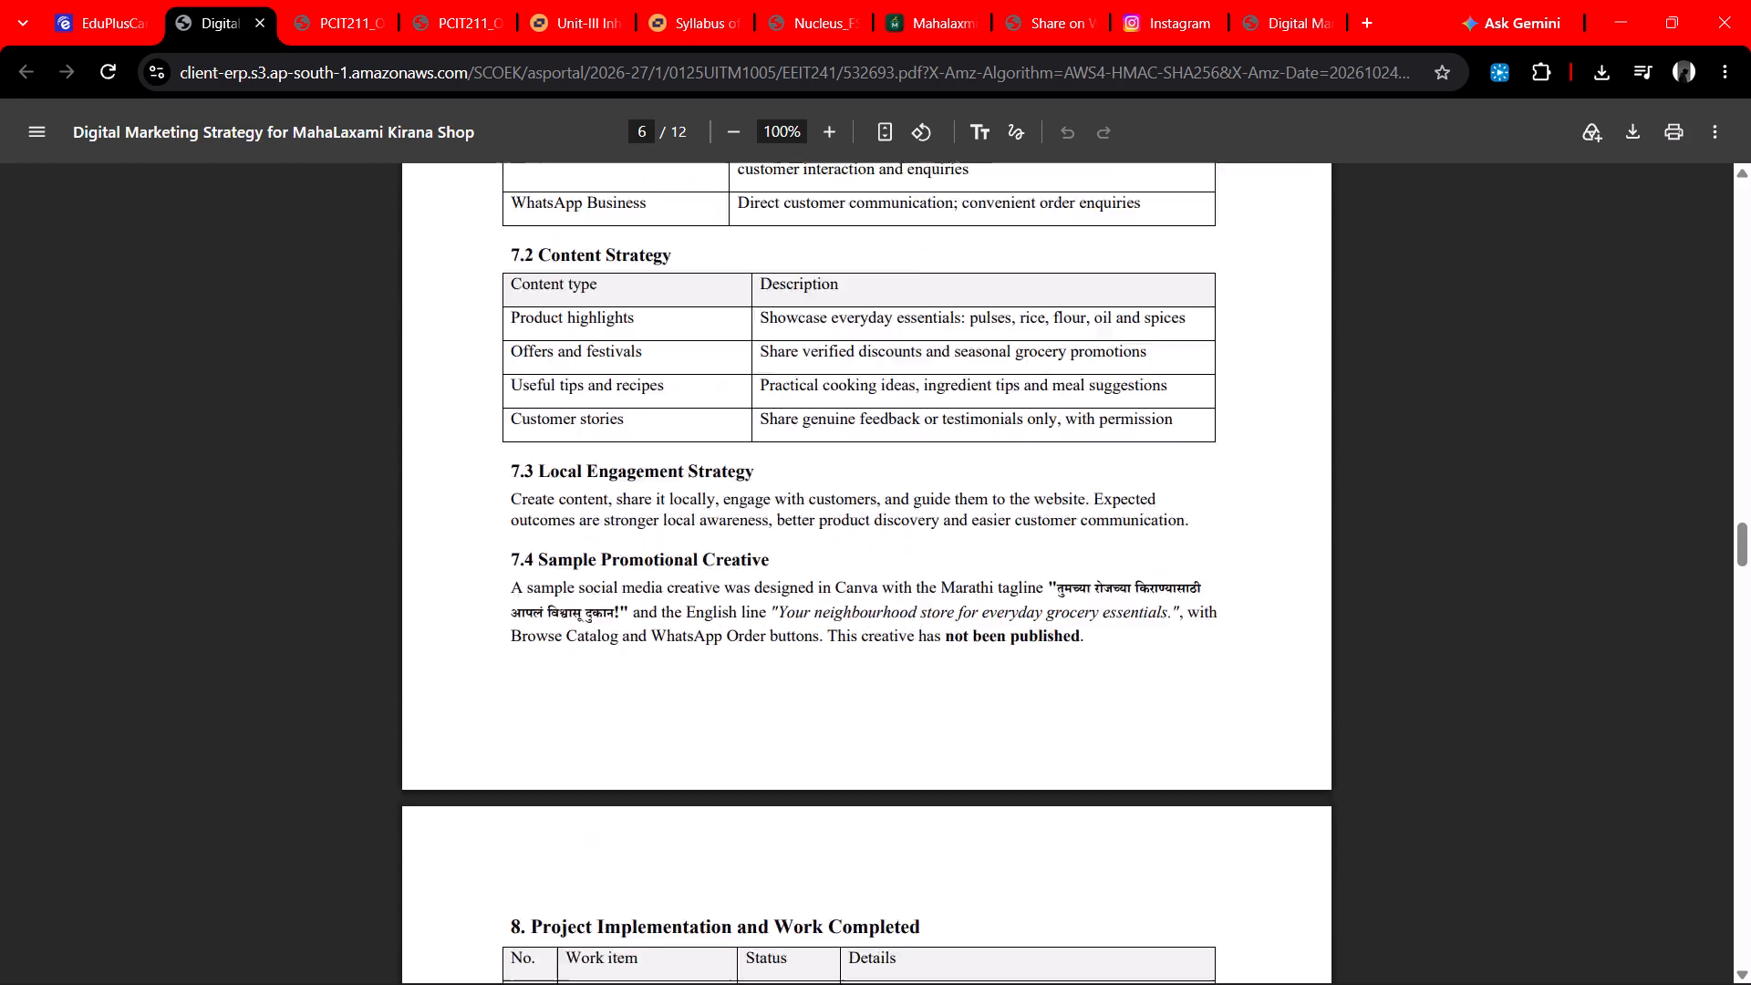
scroll(896, 606, up, 15)
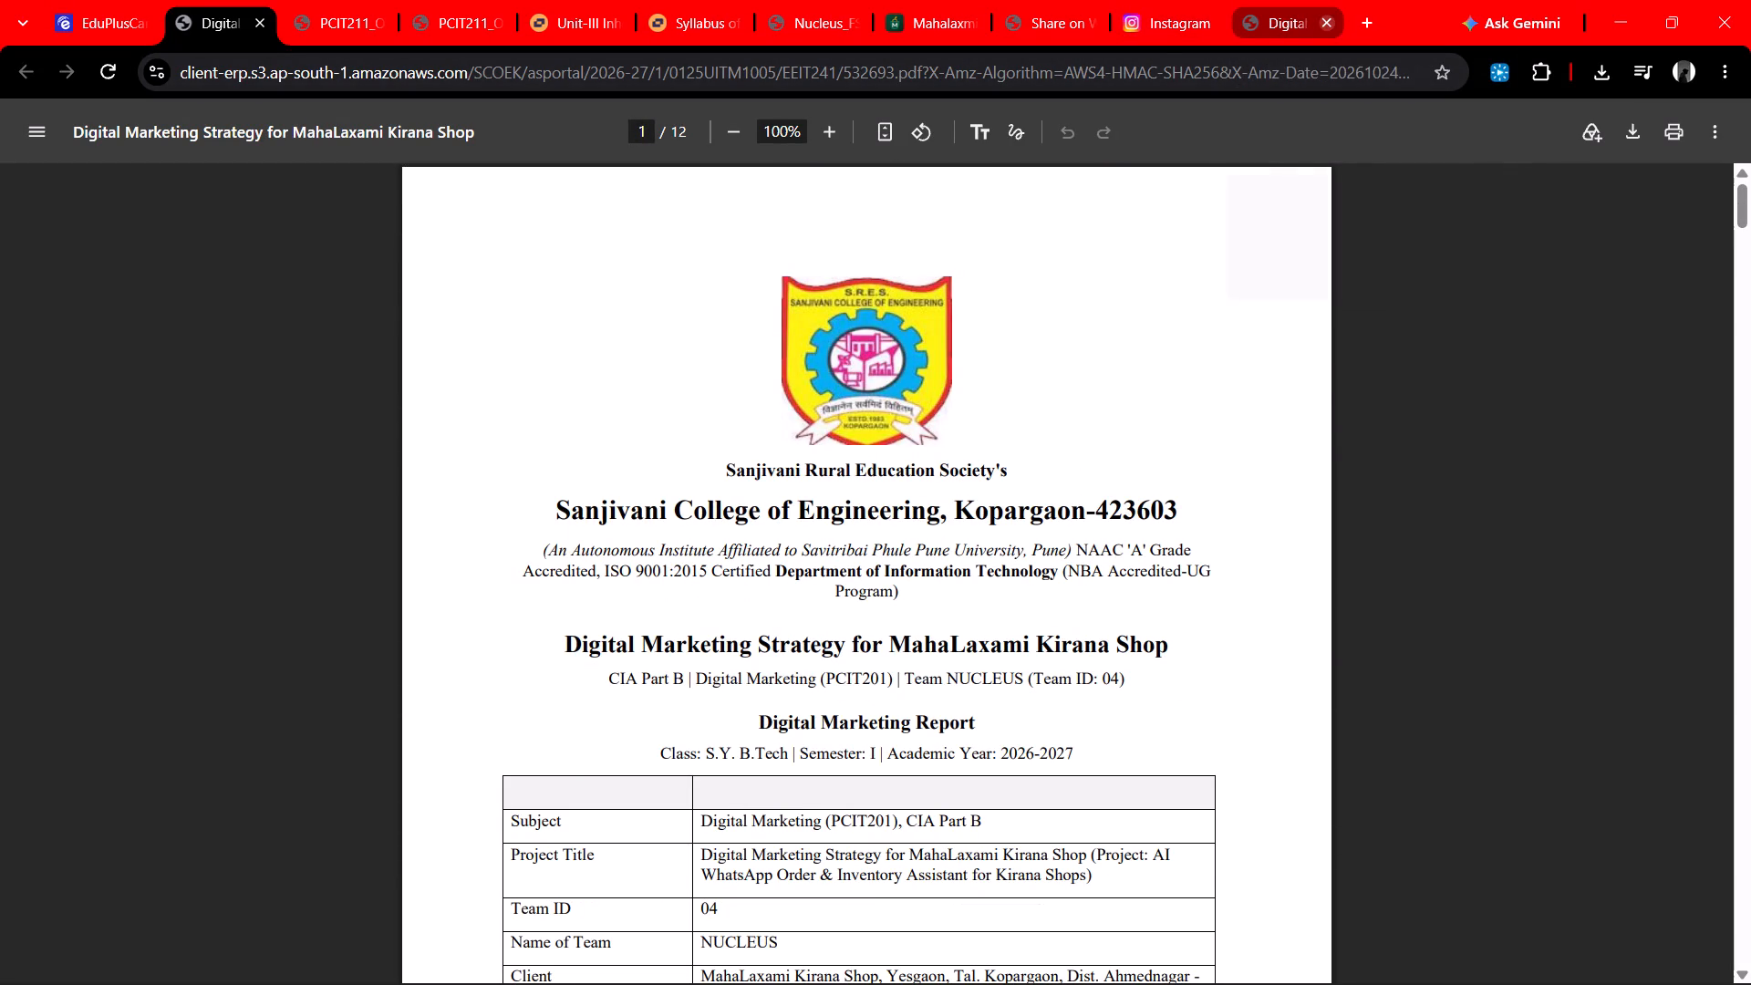
Close the other open Digital Marketing PDF and the submitted report.
click(1328, 23)
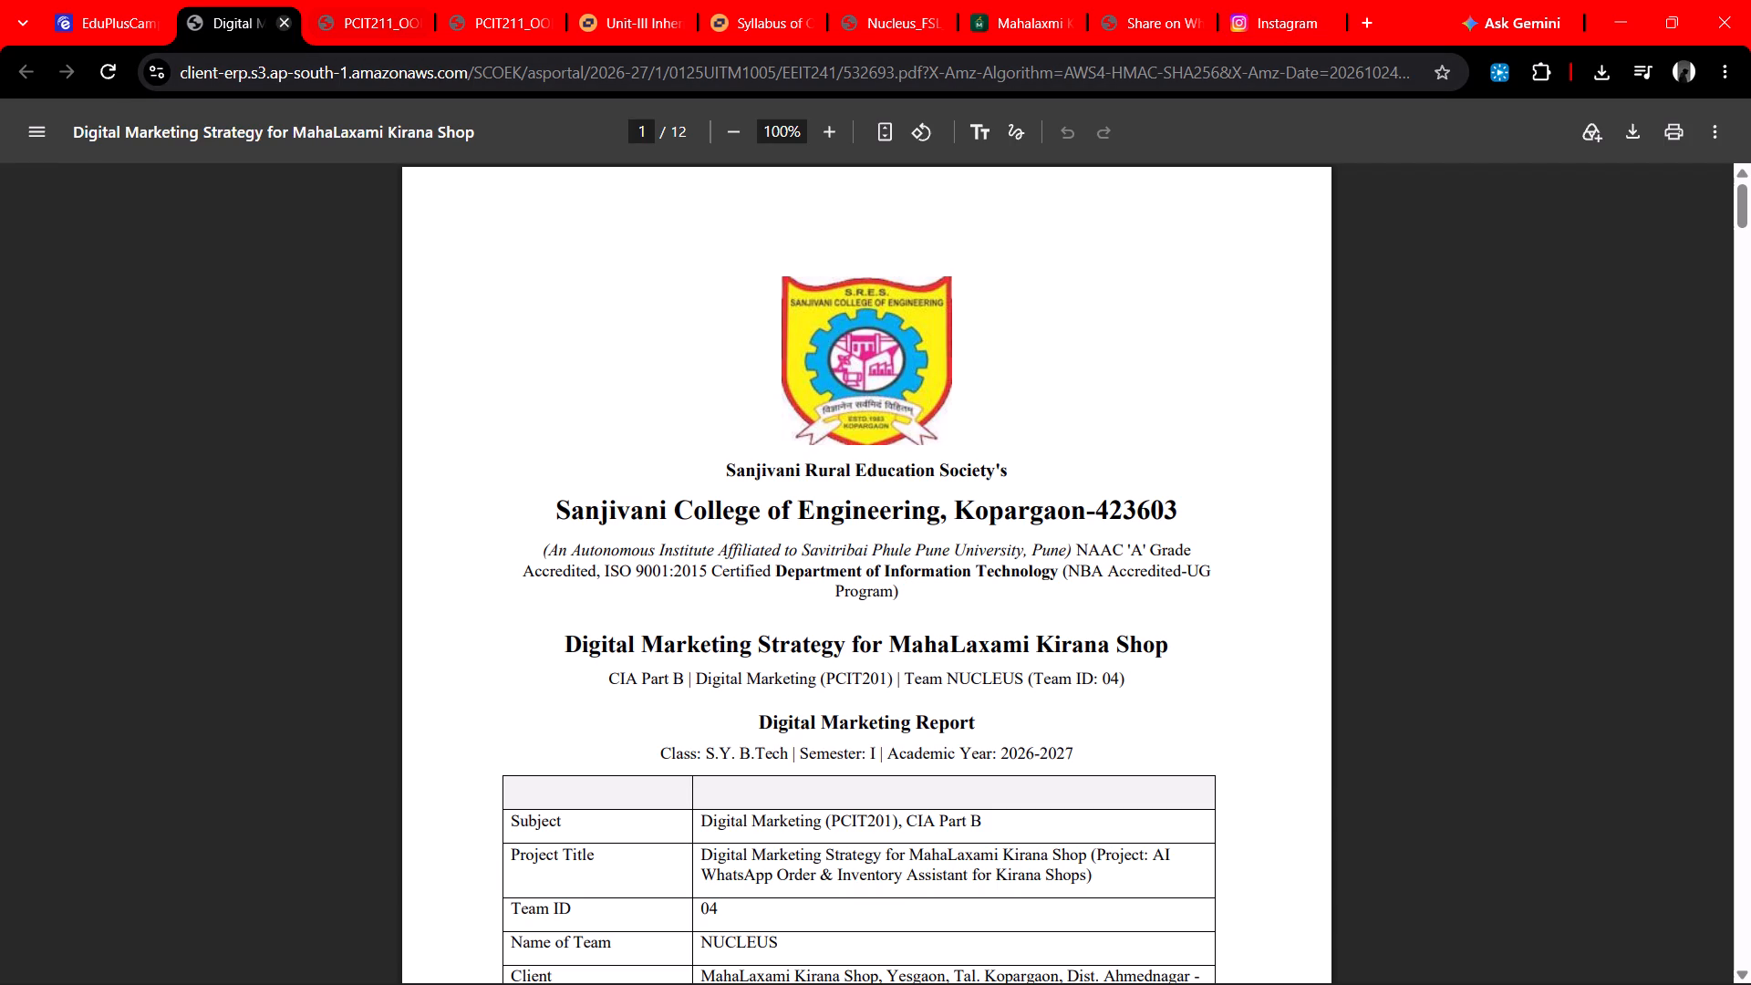
click(285, 20)
Recheck the Digital Marketing submission page from the course assignment list and return to the list.
scroll(989, 452, right, 9)
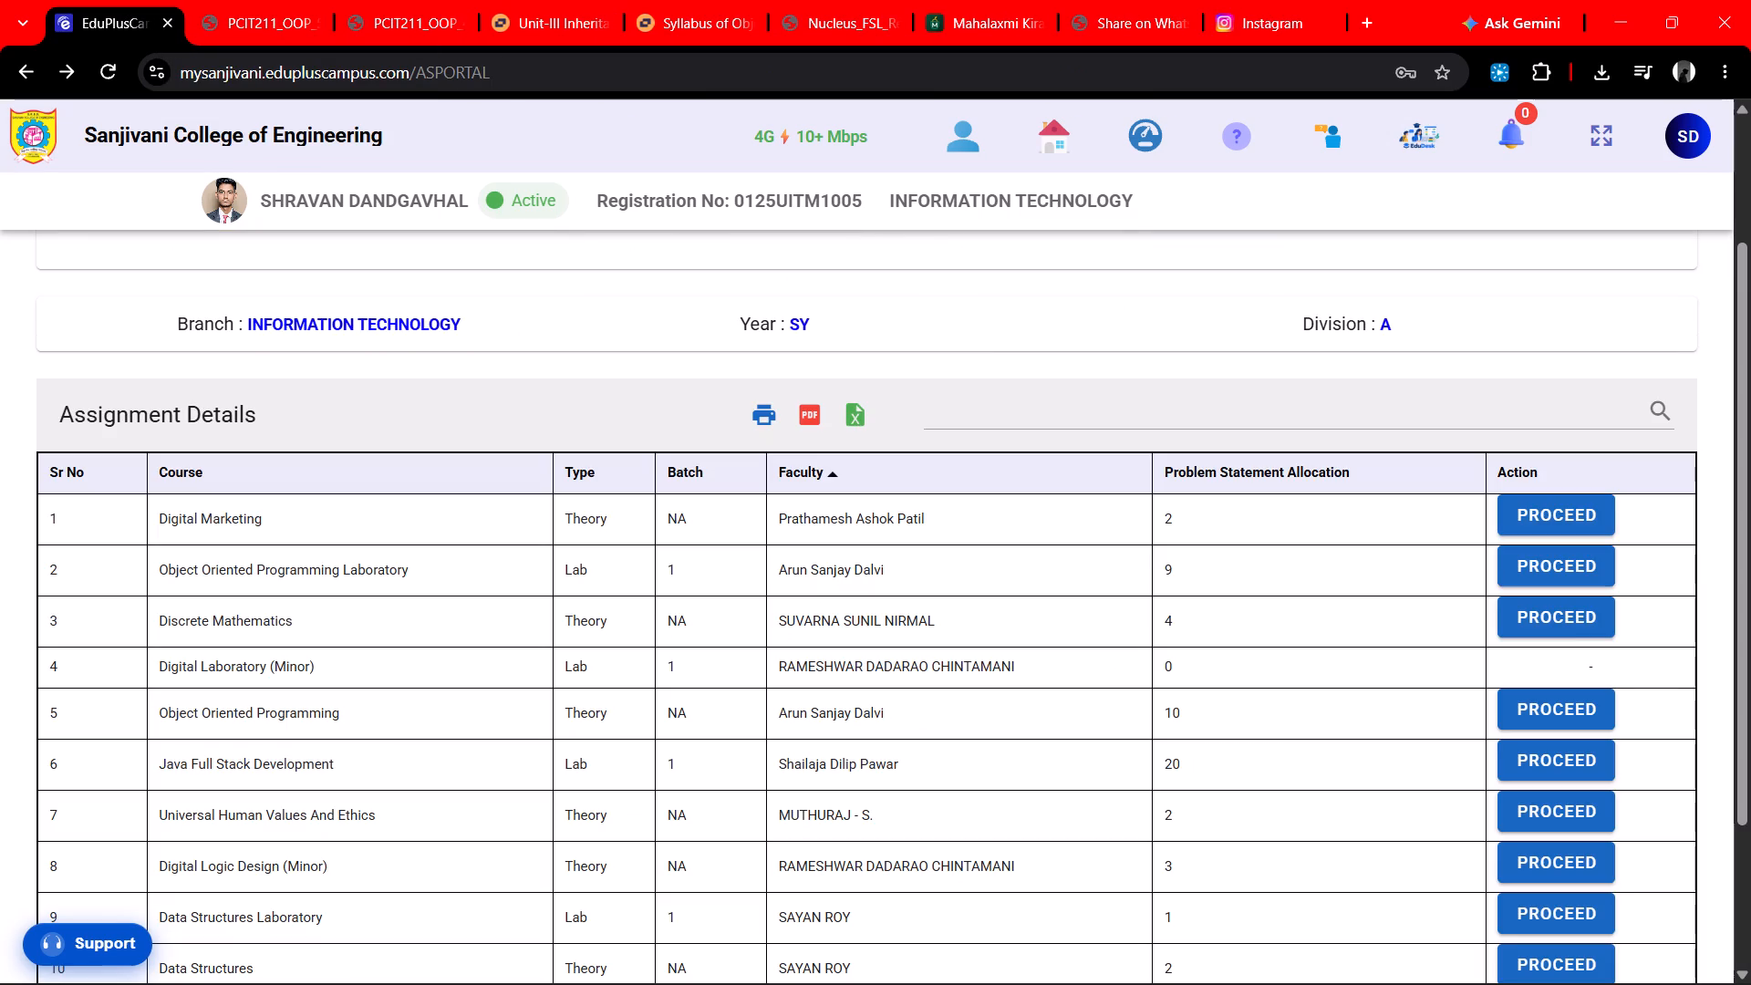
click(1570, 521)
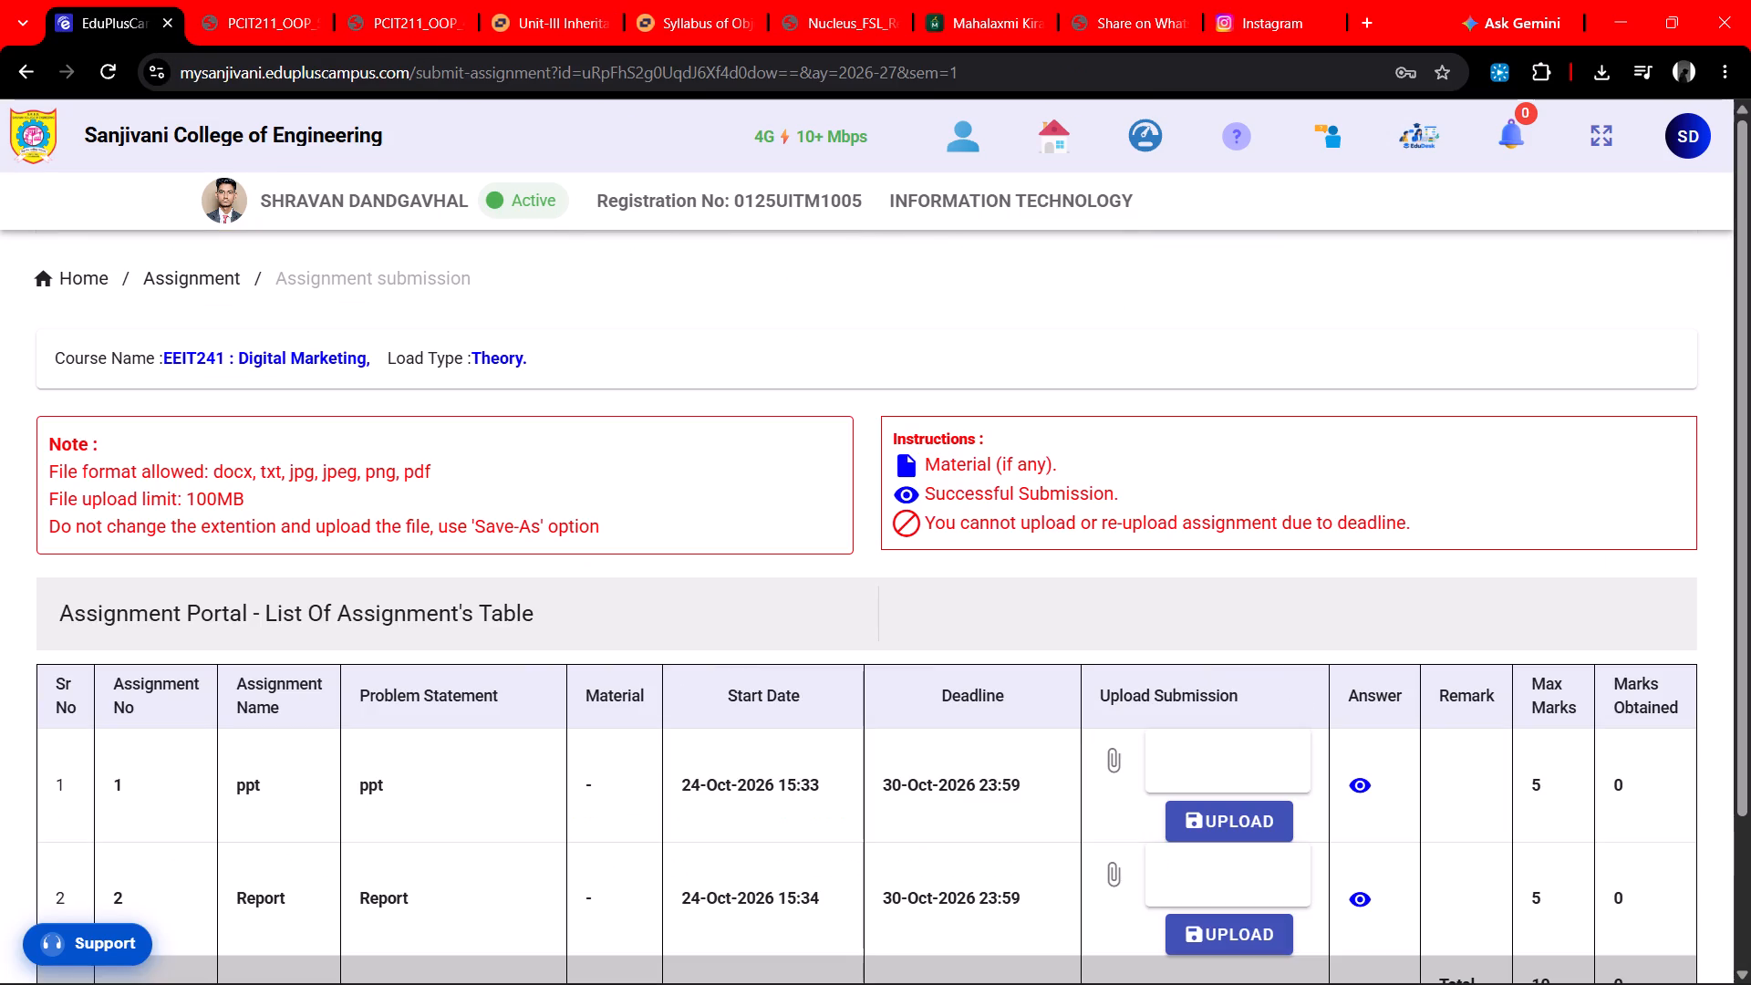
scroll(486, 503, right, 7)
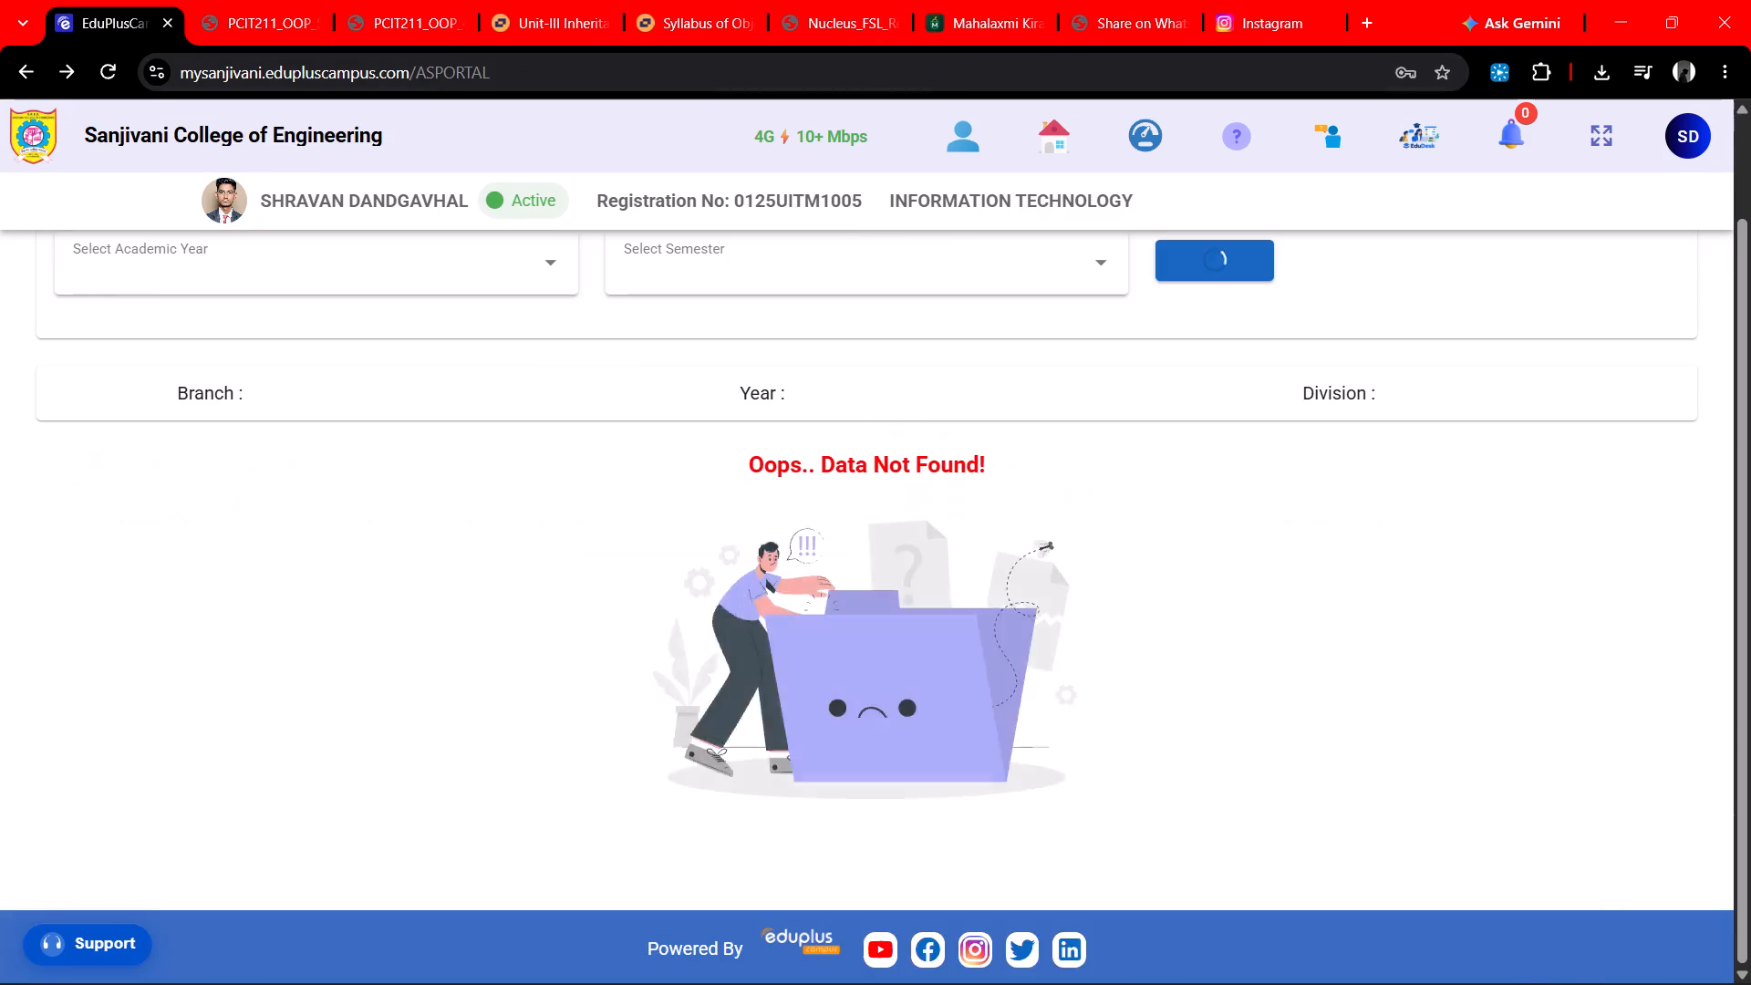
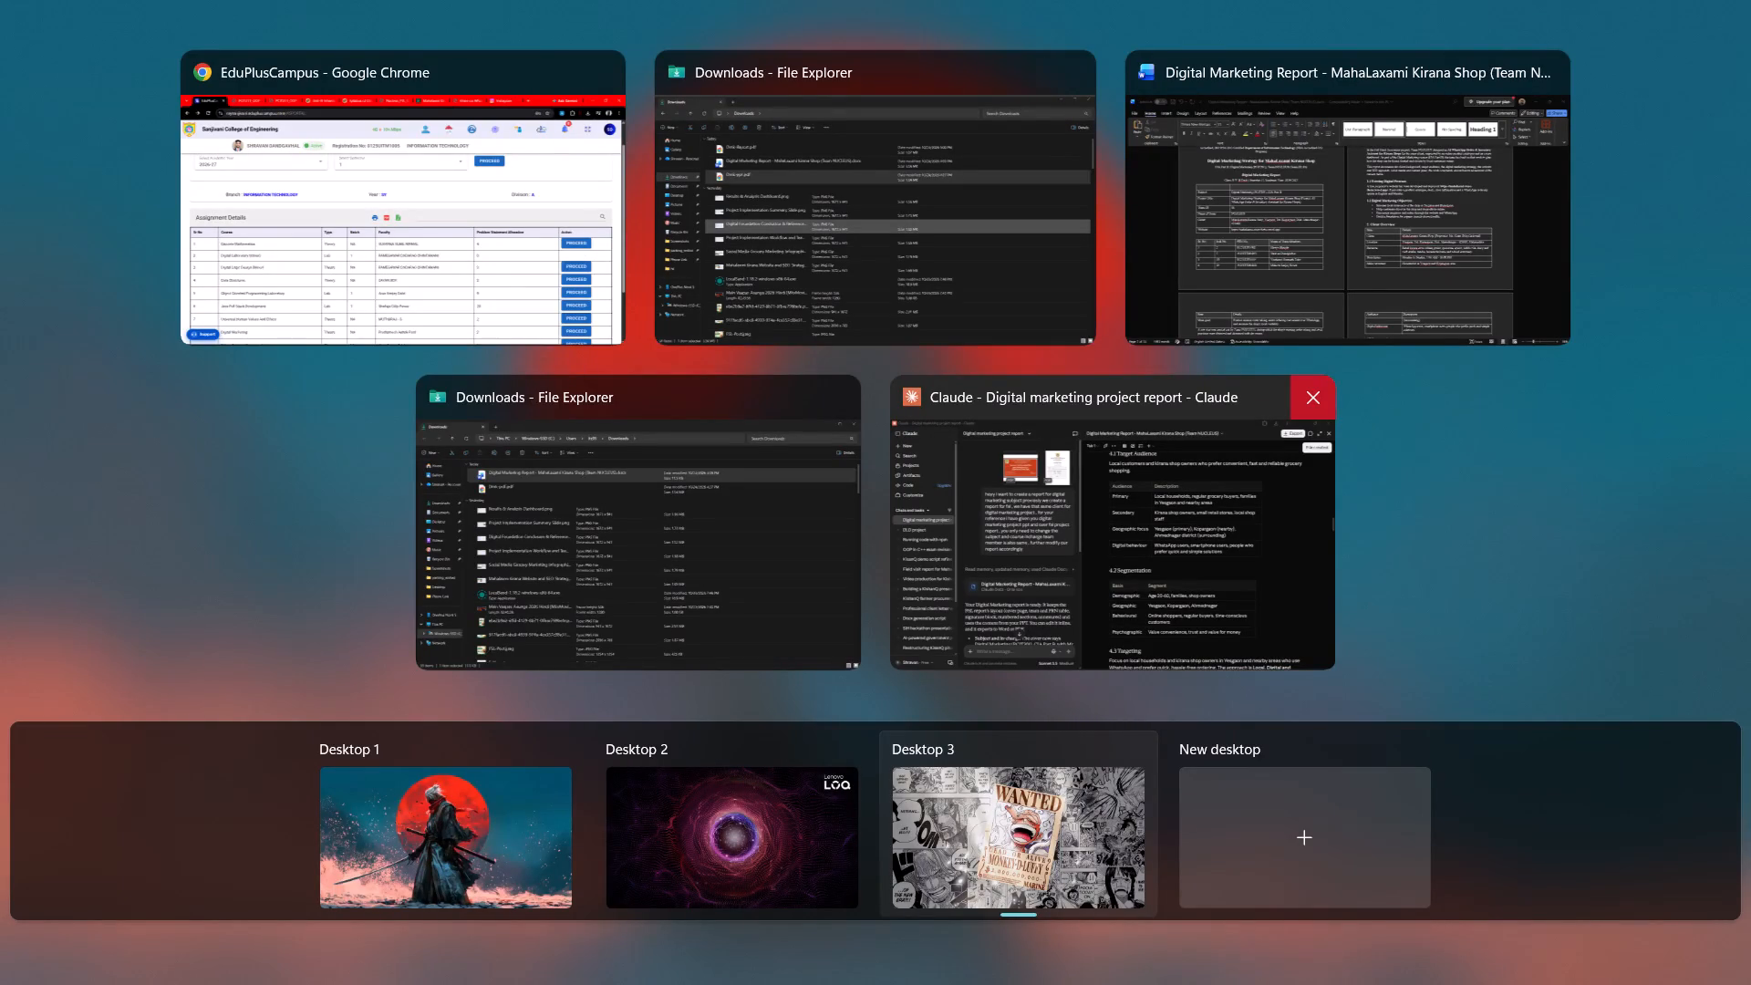
Close the Claude window and both Downloads File Explorer windows.
click(1306, 409)
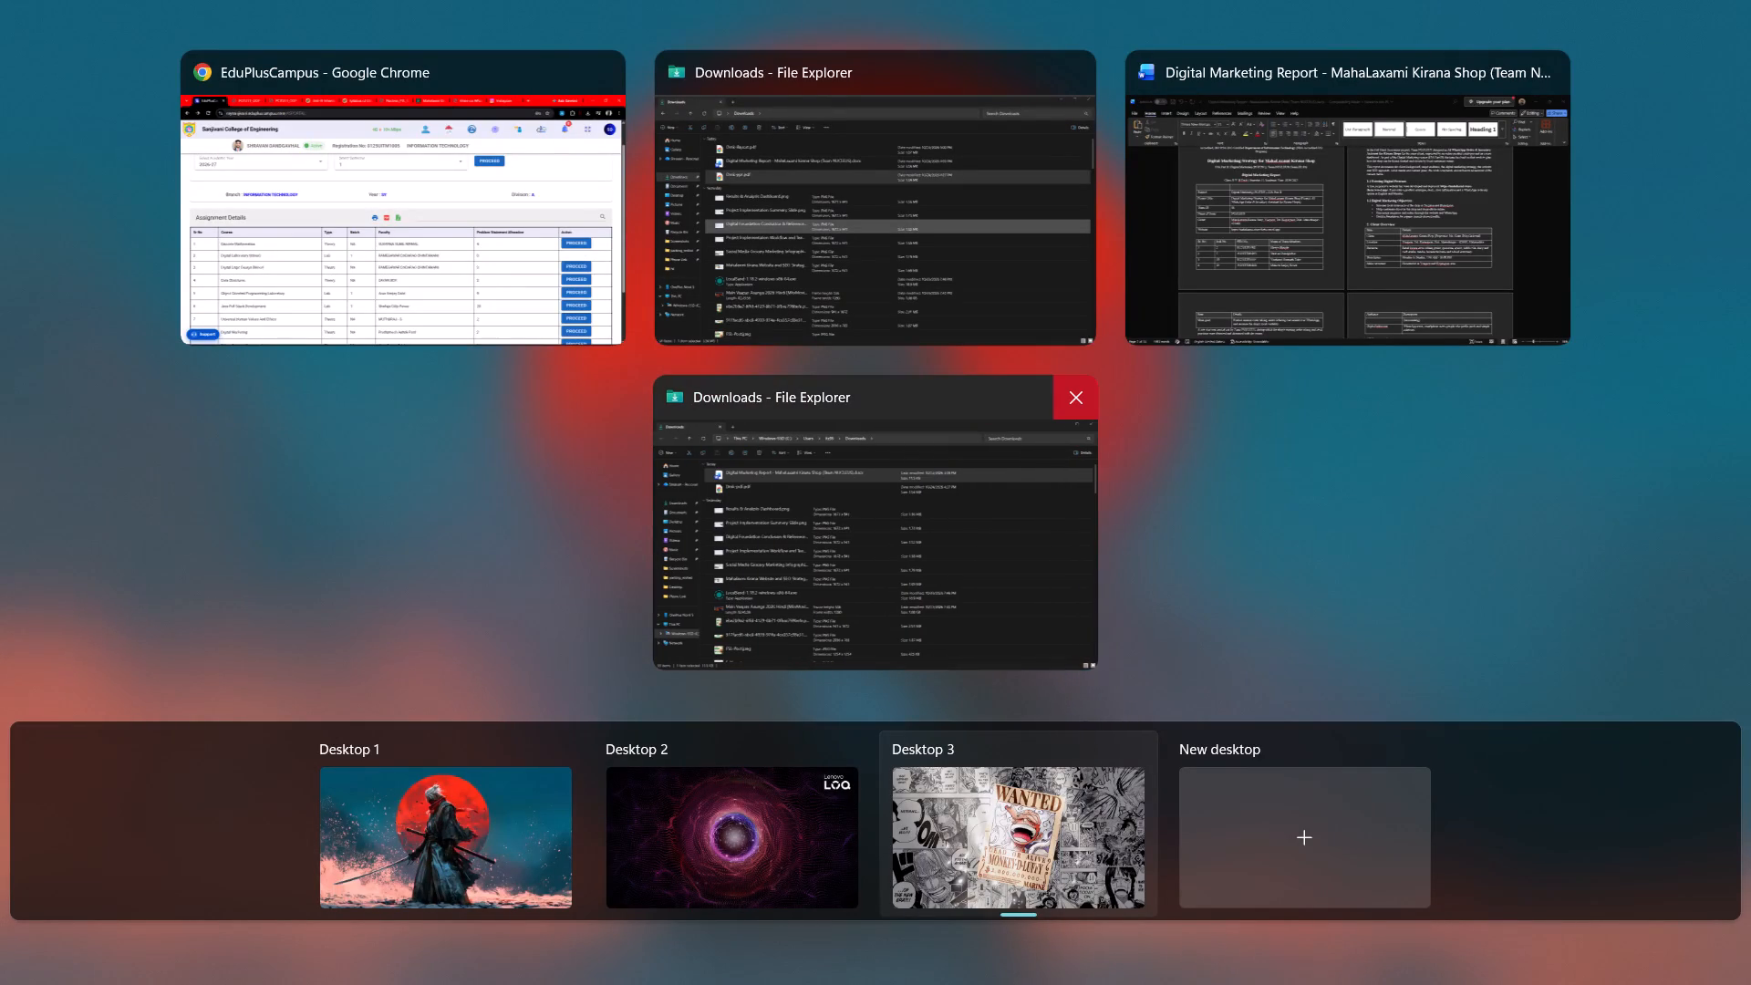
click(1087, 395)
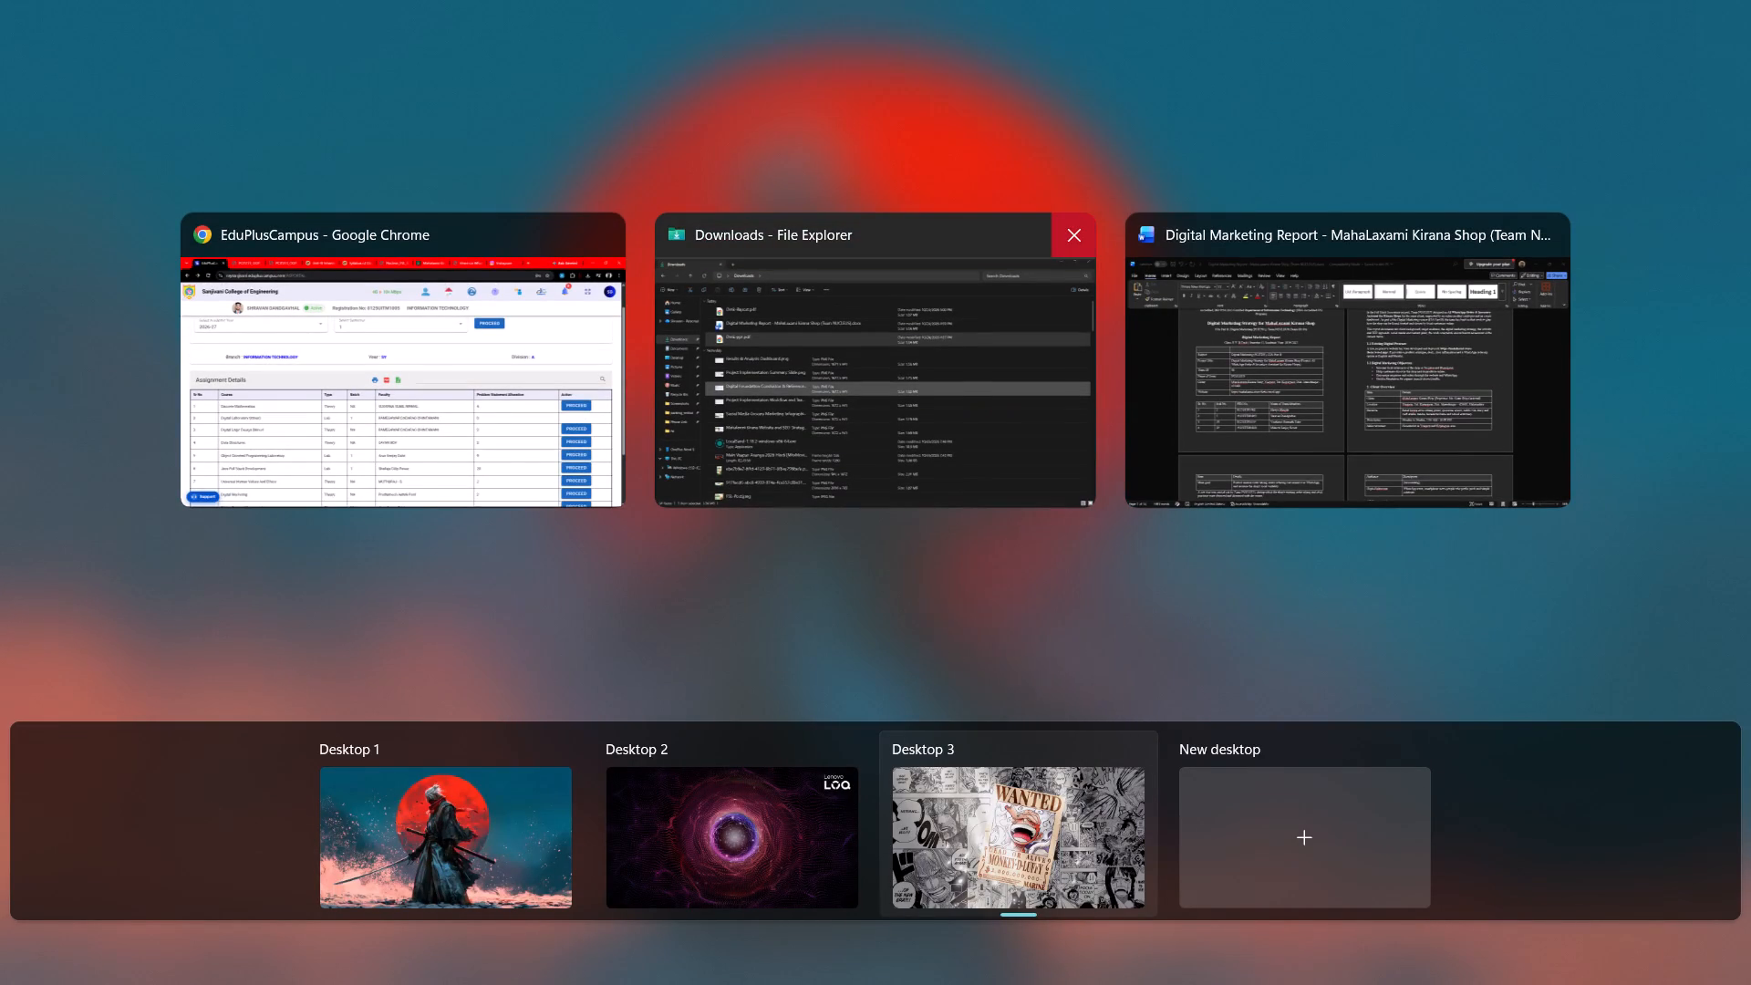
click(1070, 242)
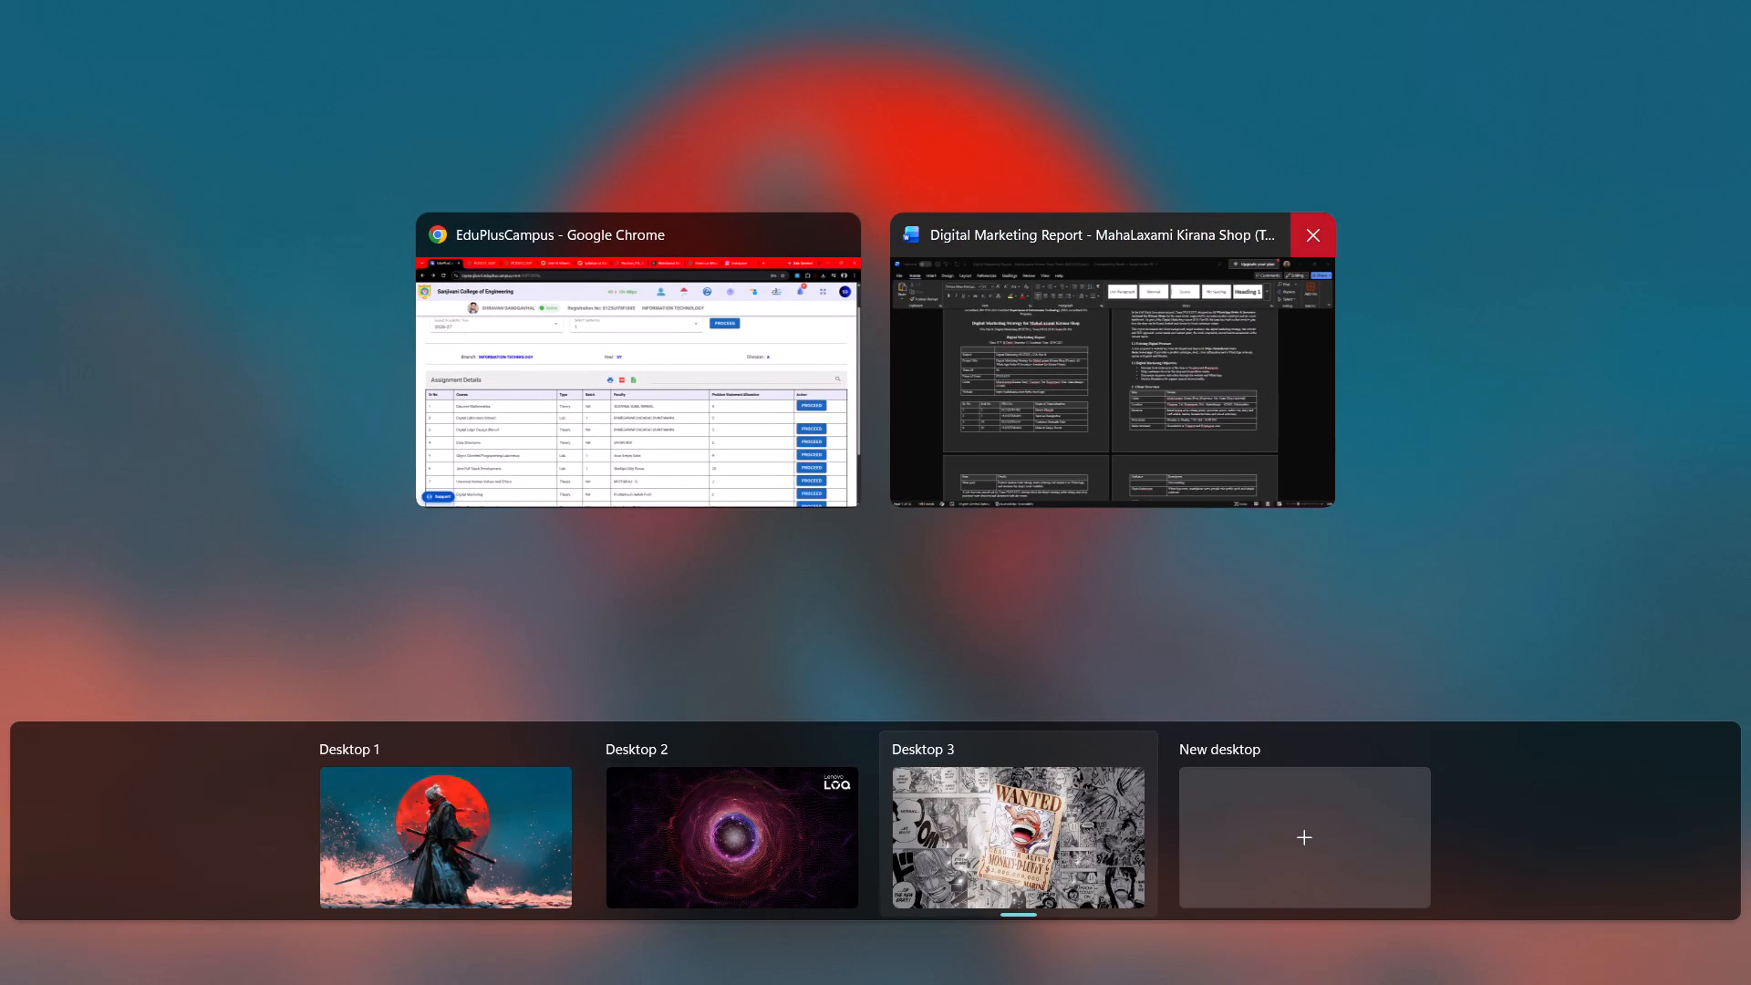
Switch to Word, save the MahaLaxami Kirana Shop Digital Marketing Report document and close it.
click(1070, 409)
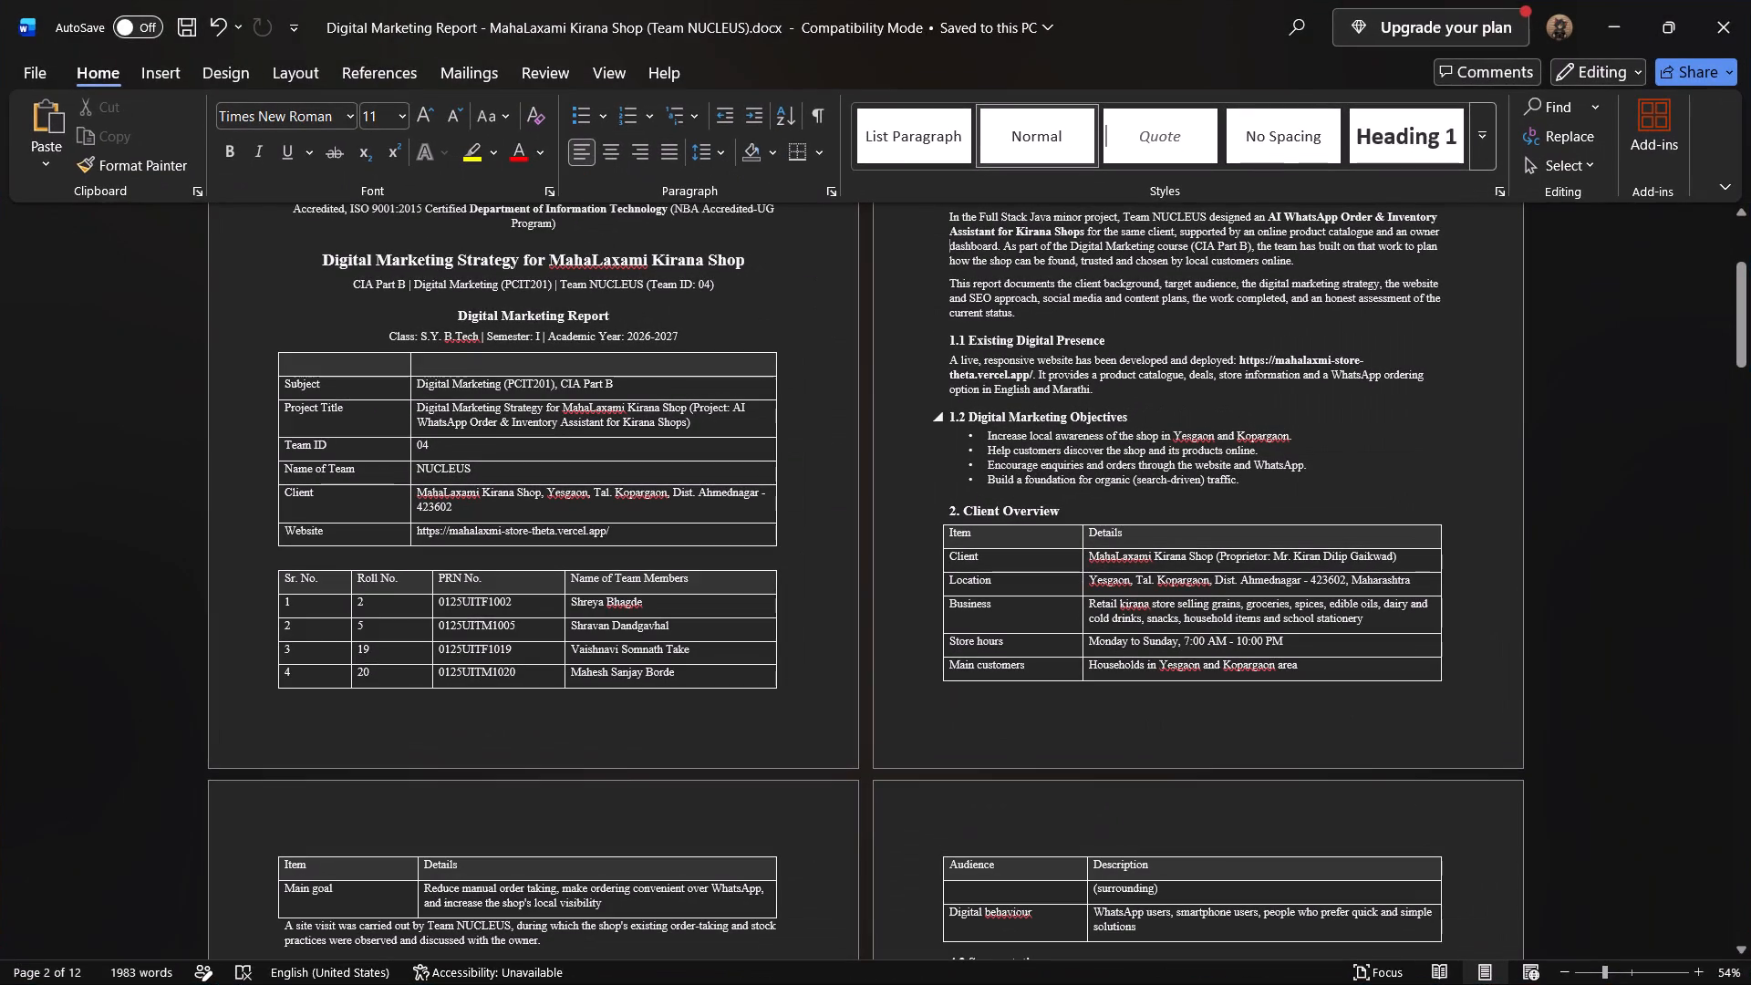
key(ctrl+s)
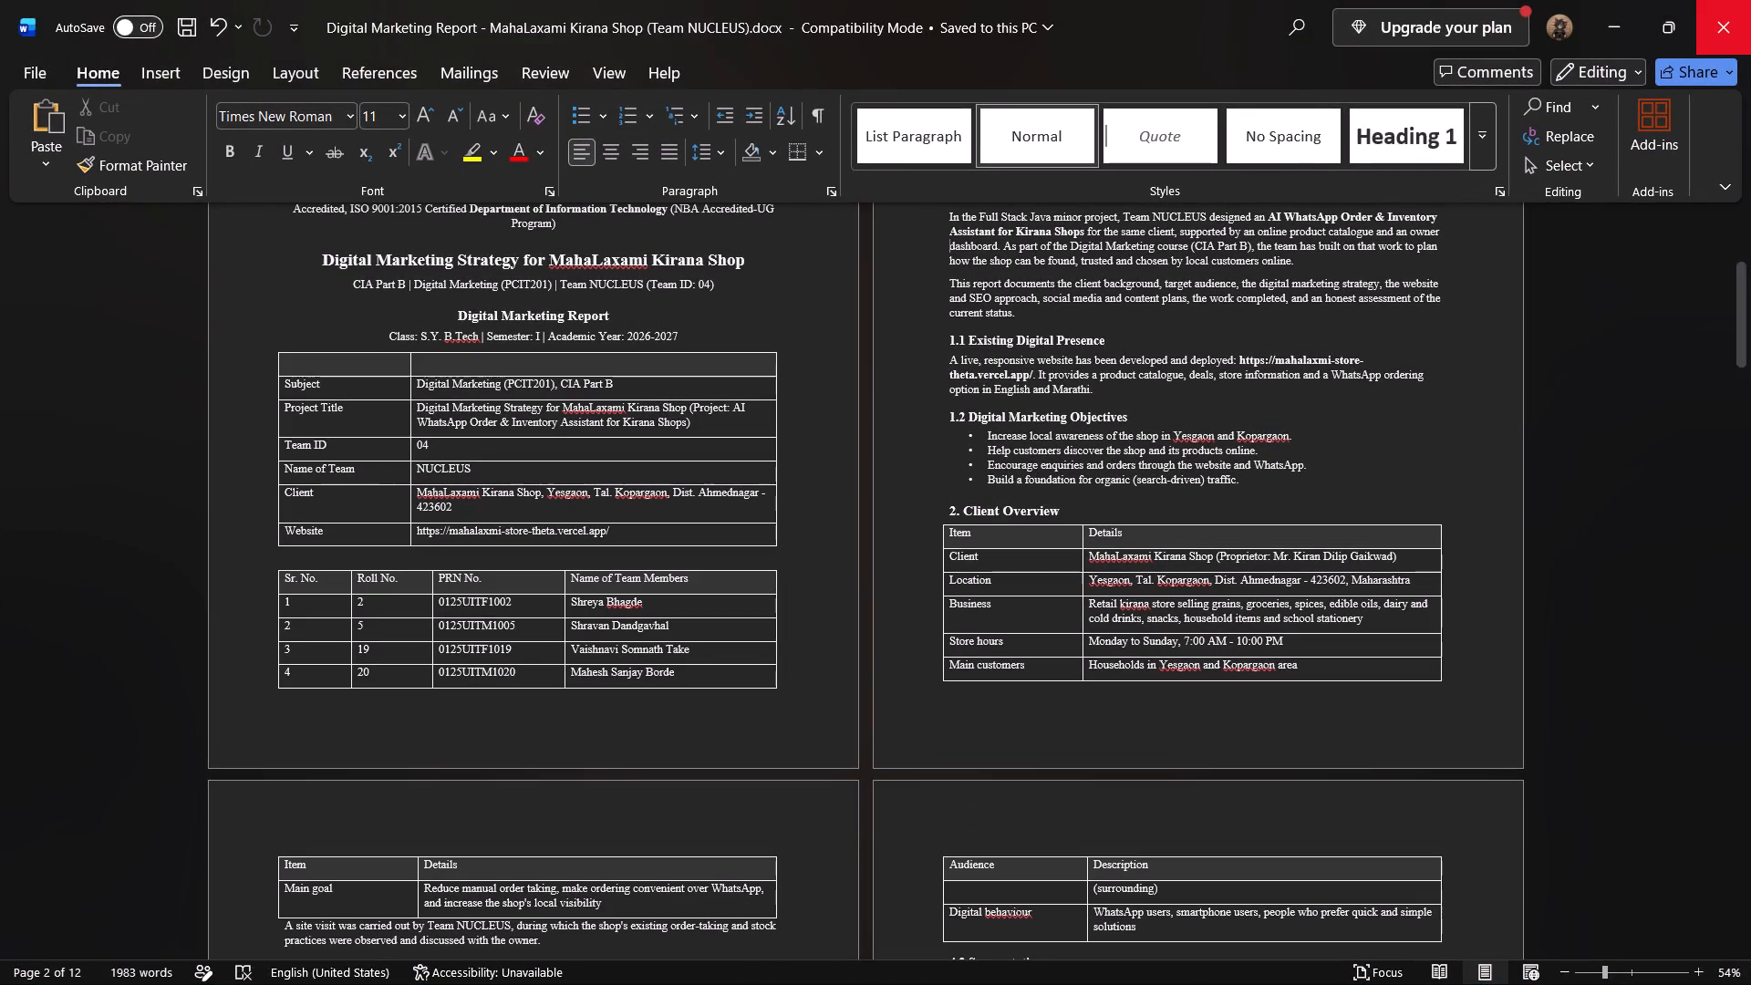
click(1706, 11)
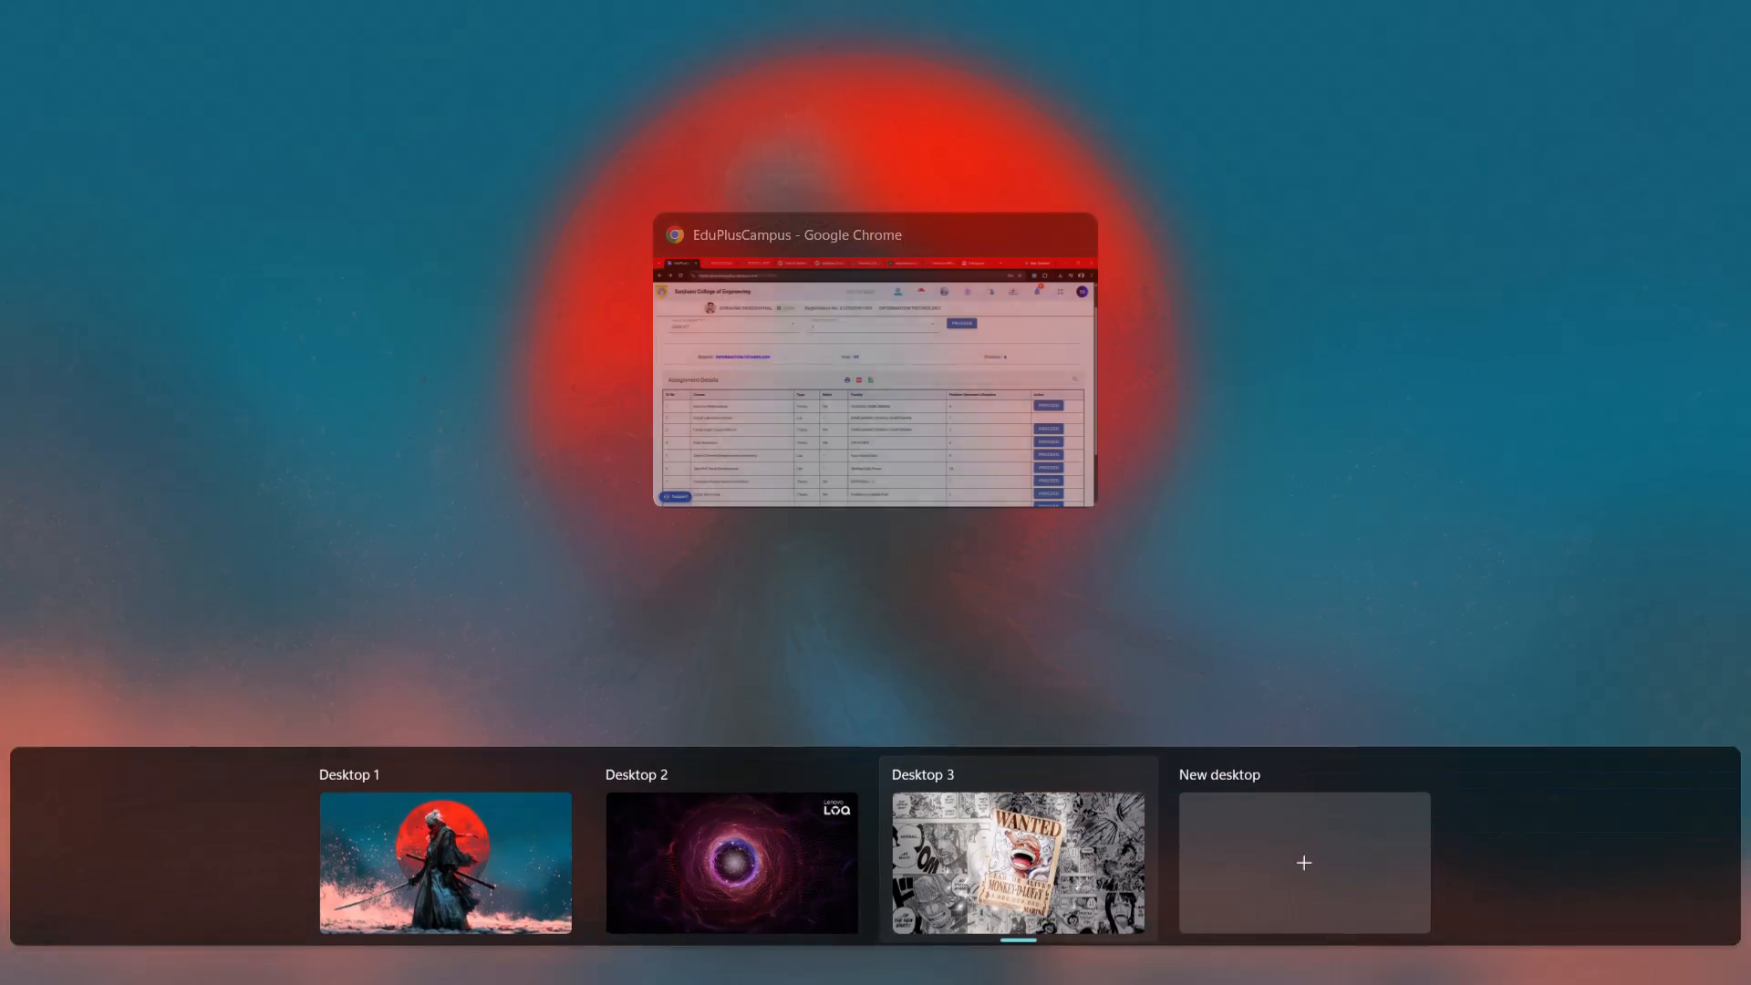
Close the Chrome window with the EduPlusCampus portal and return to the empty desktop.
click(1070, 229)
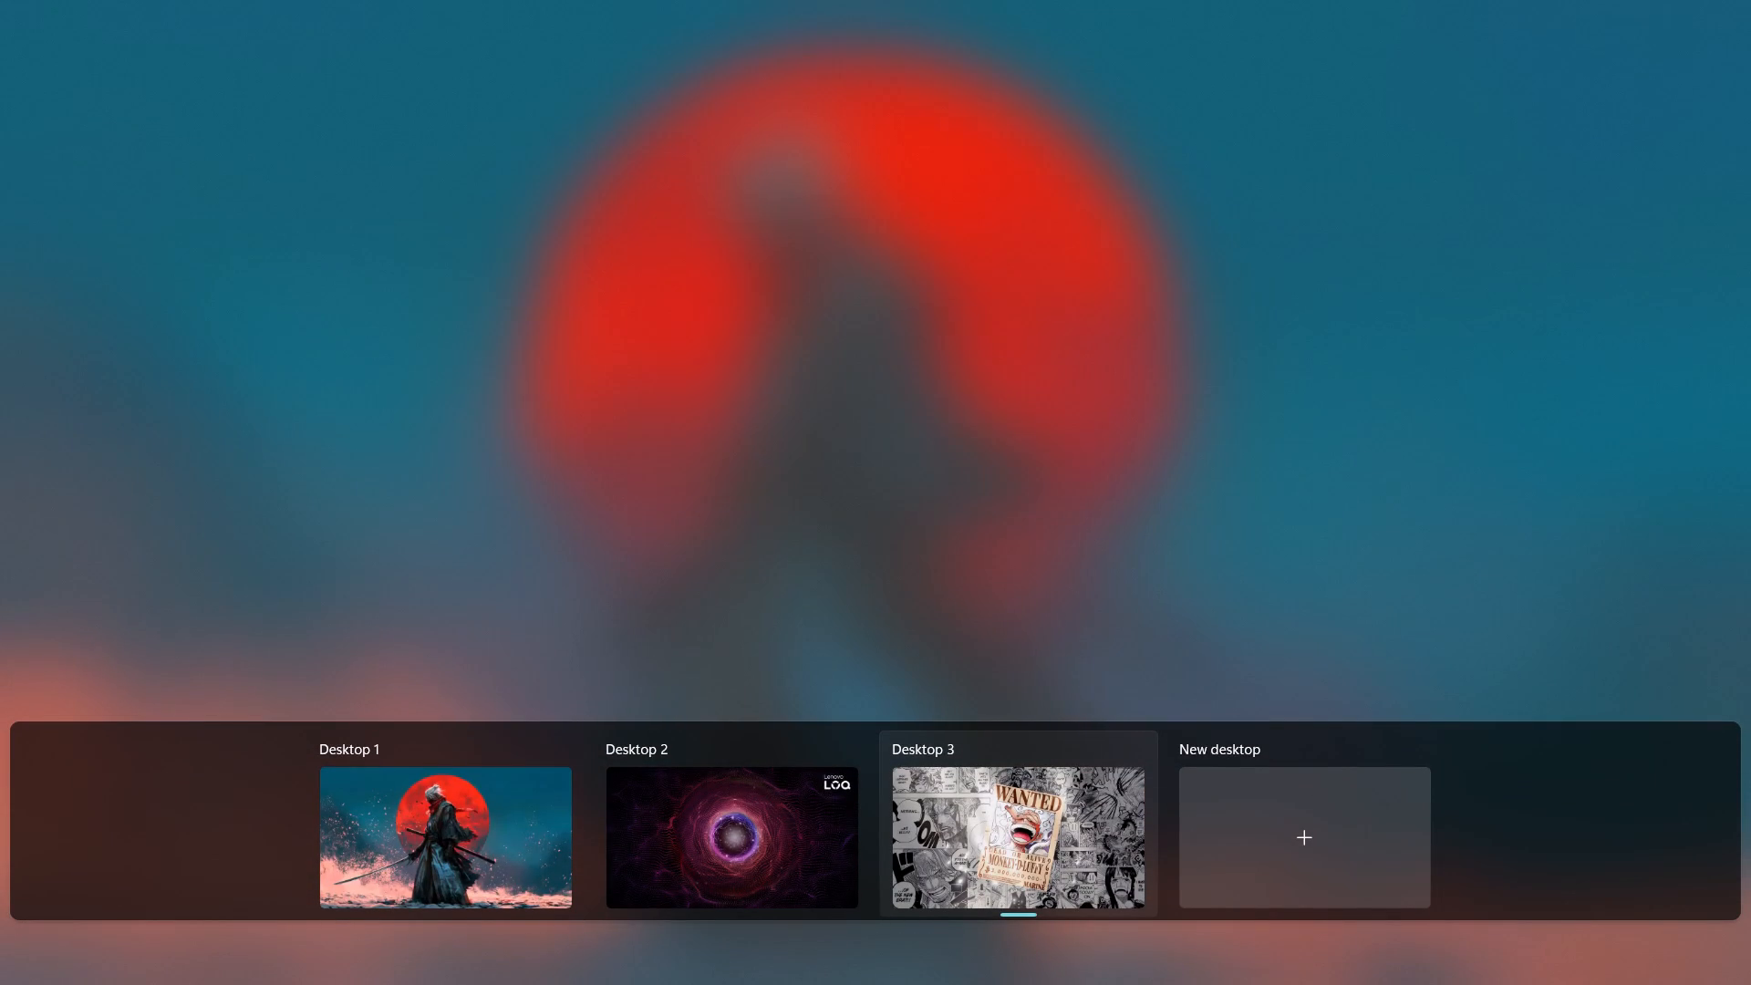
click(1070, 229)
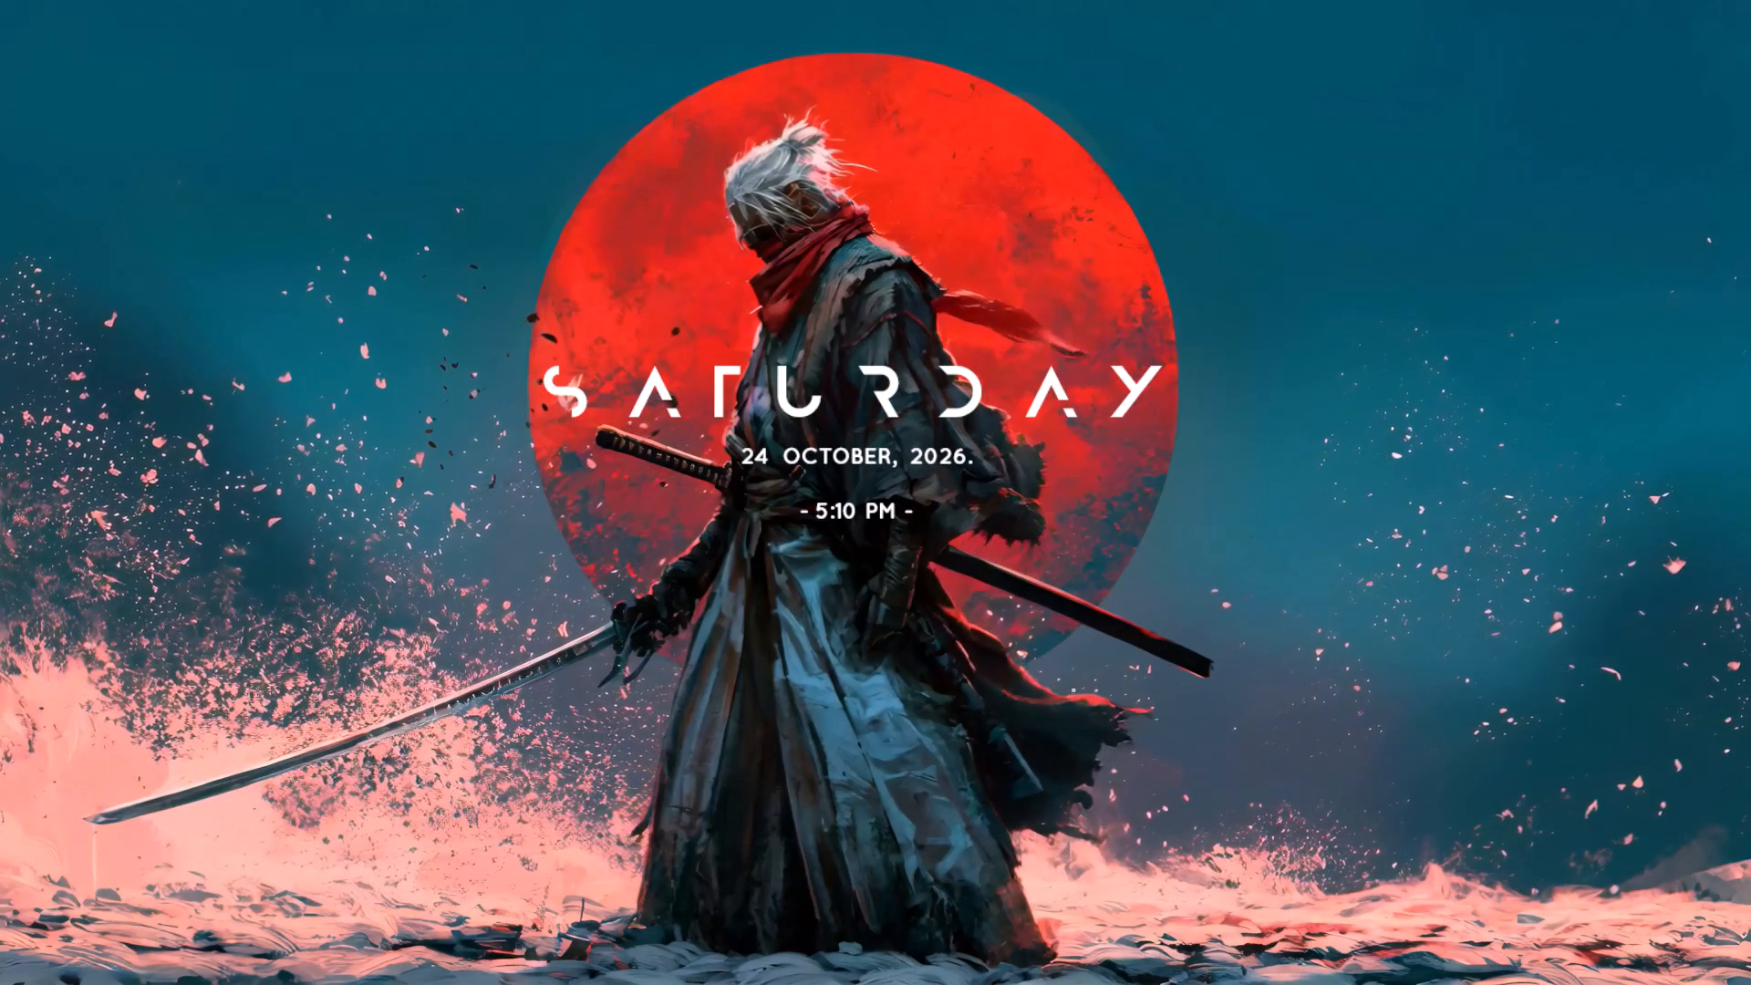